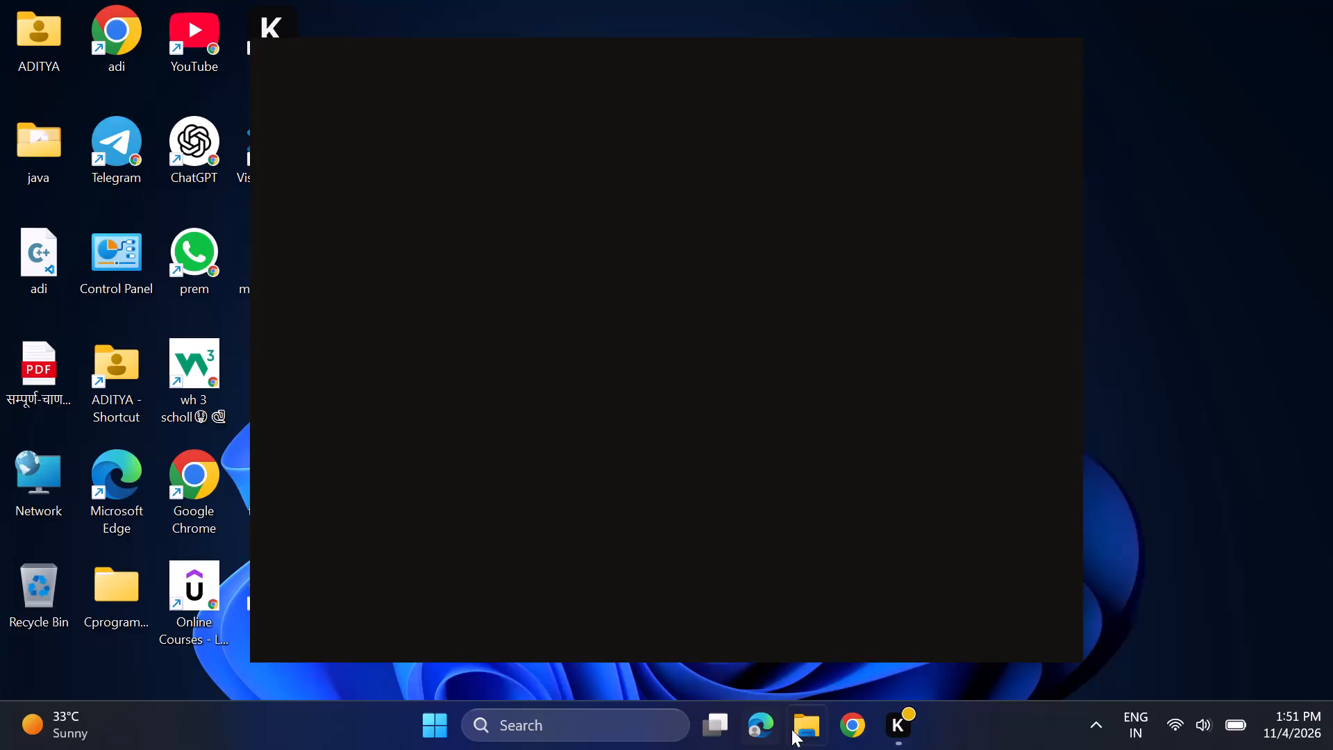
Open the "case study" Word document from the Downloads folder.
click(805, 720)
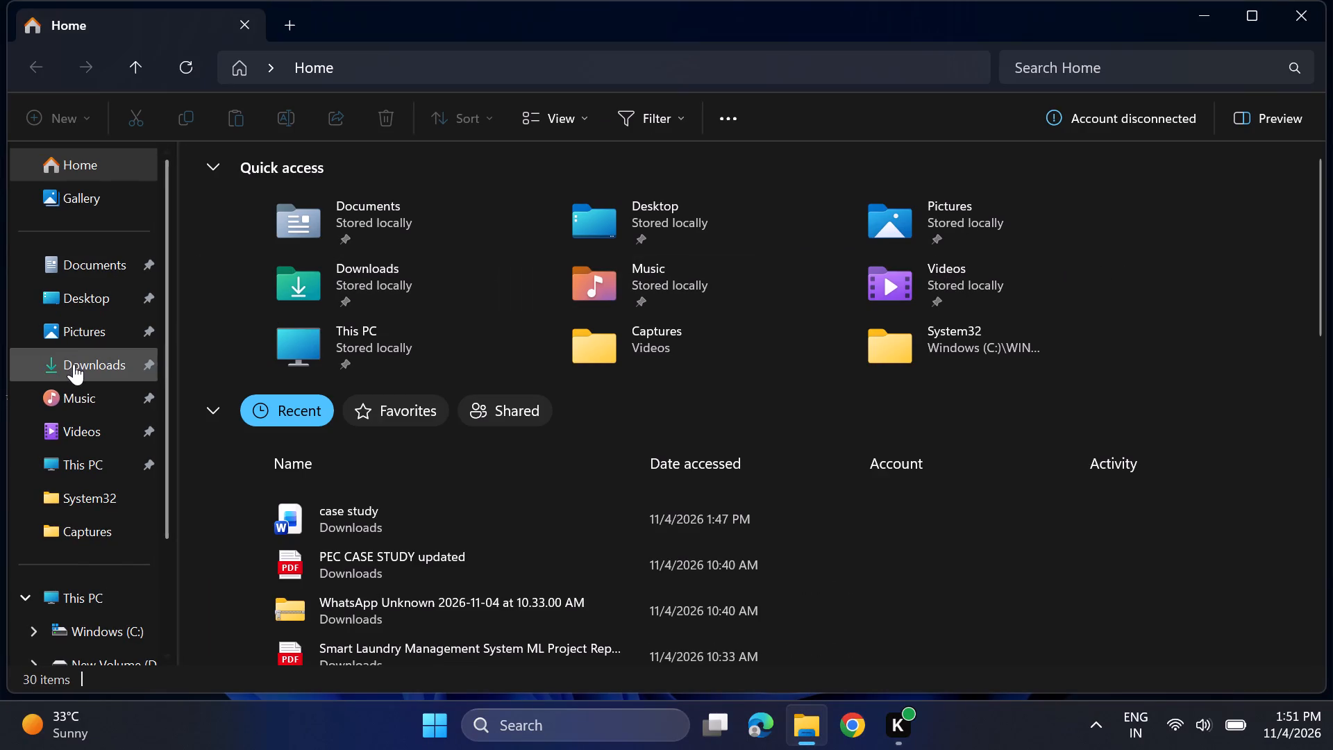
click(74, 365)
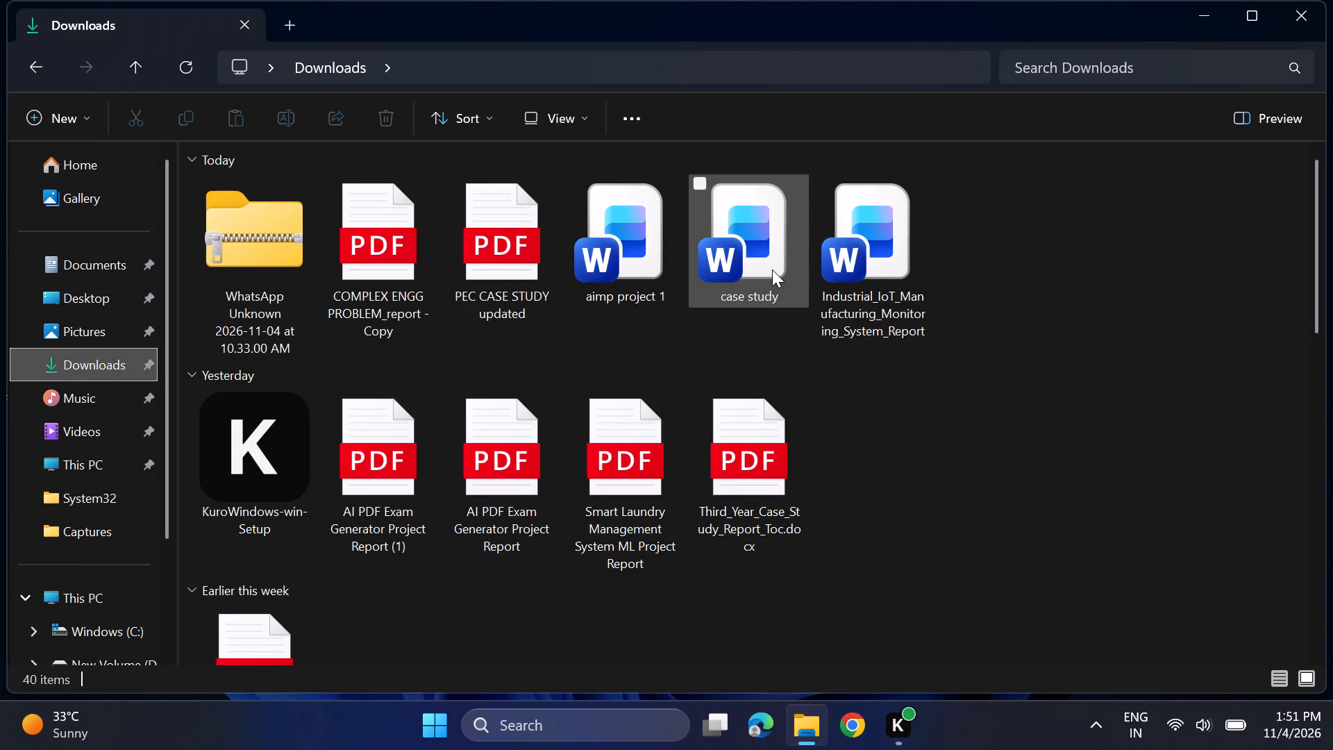
double_click(772, 269)
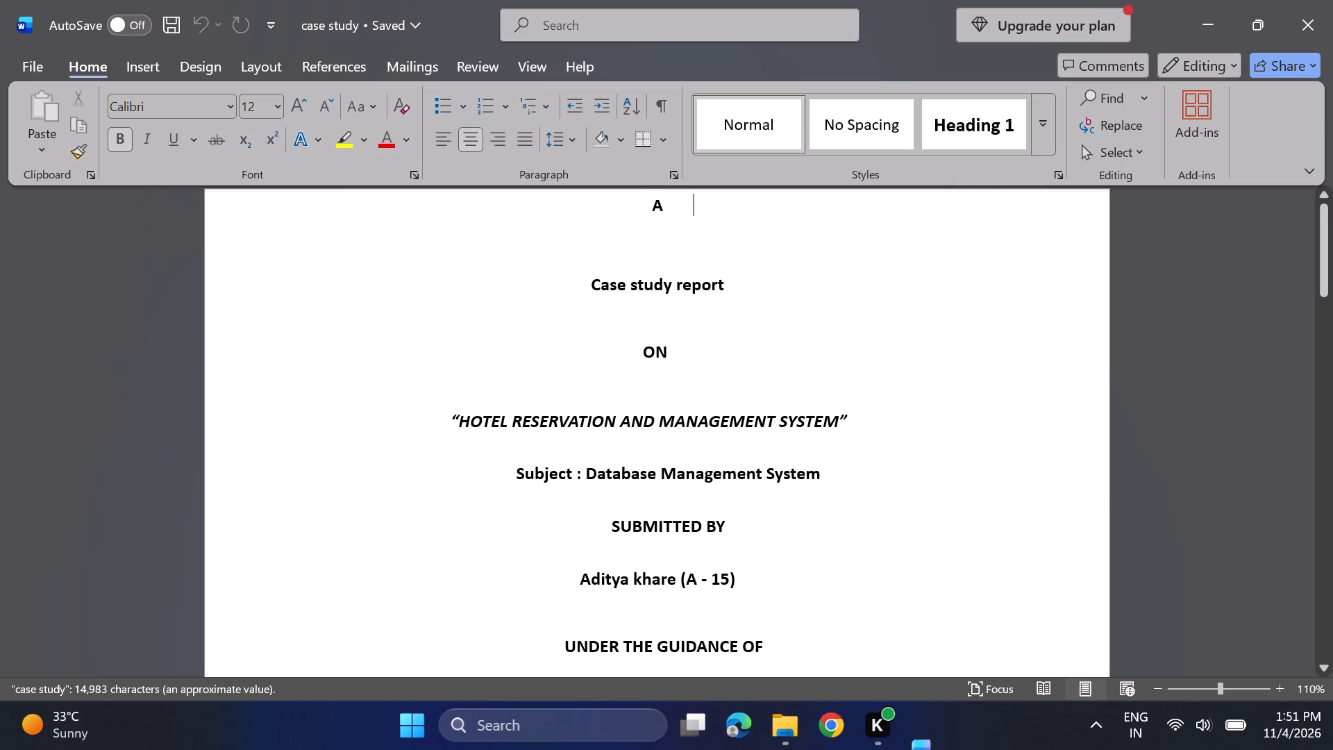
Look through the report's title page, certificate, index and list of tables up to the Chapter 1 abstract.
scroll(813, 458, down, 2)
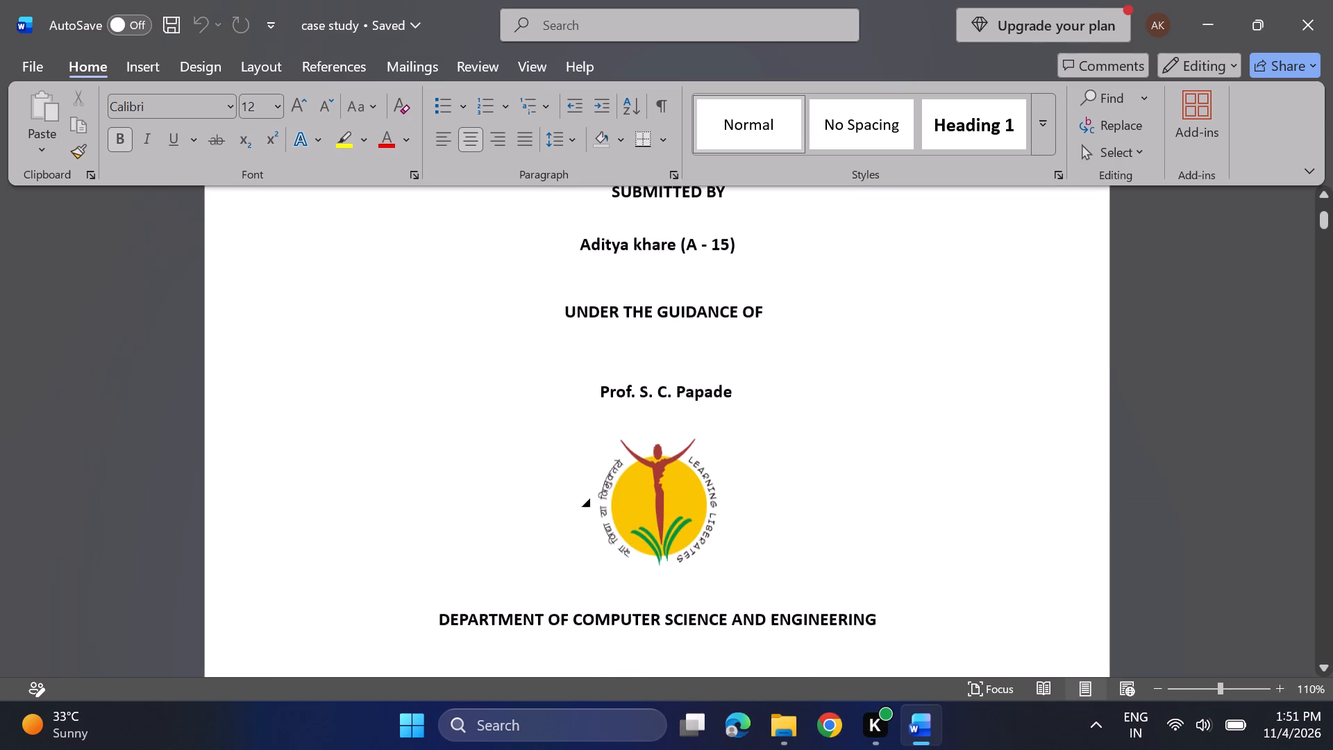
scroll(813, 458, down, 3)
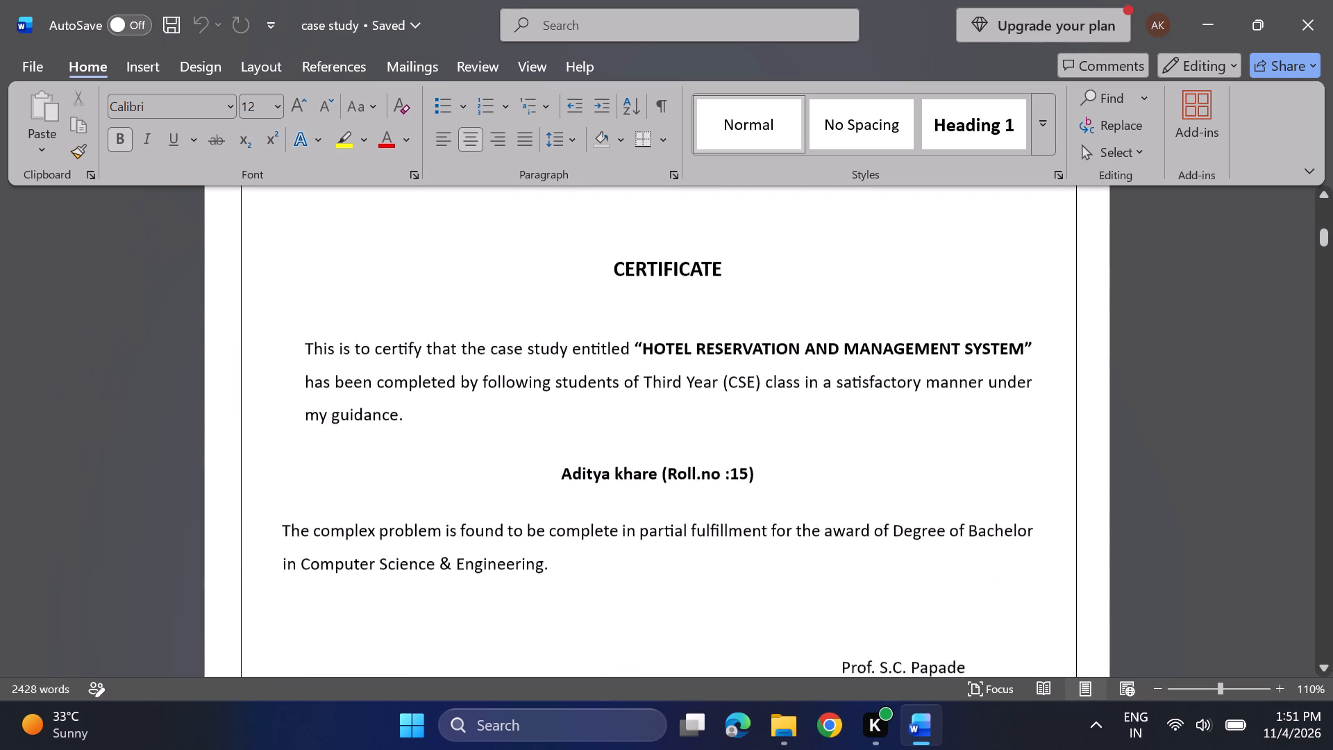
scroll(813, 458, down, 2)
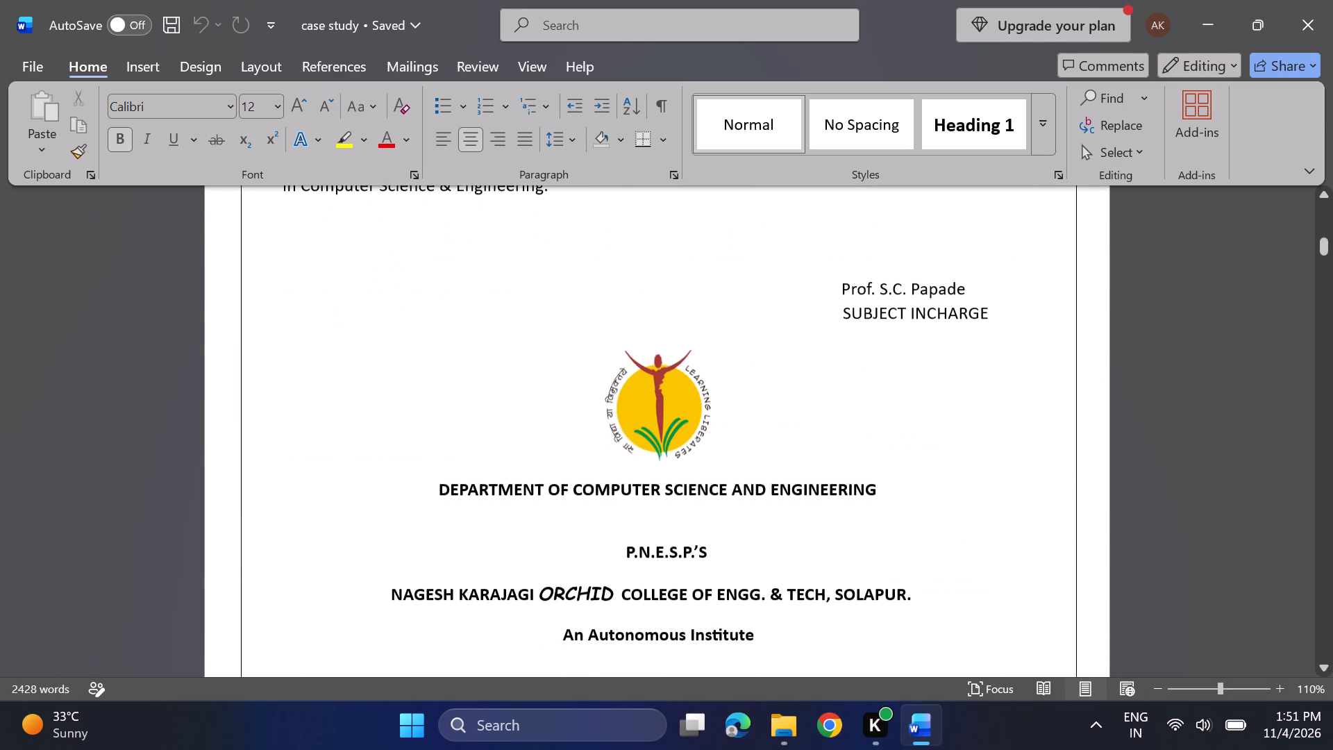
scroll(813, 458, up, 2)
scroll(813, 458, down, 3)
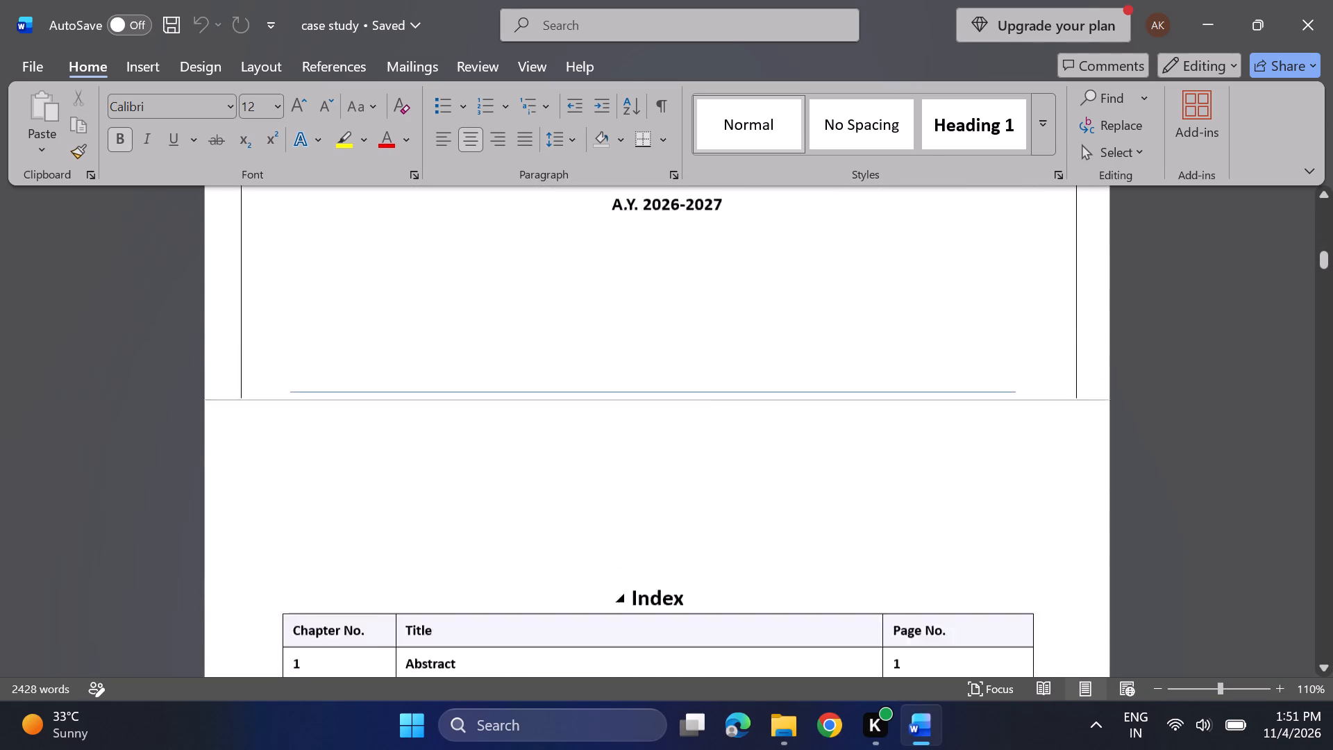
scroll(813, 458, down, 4)
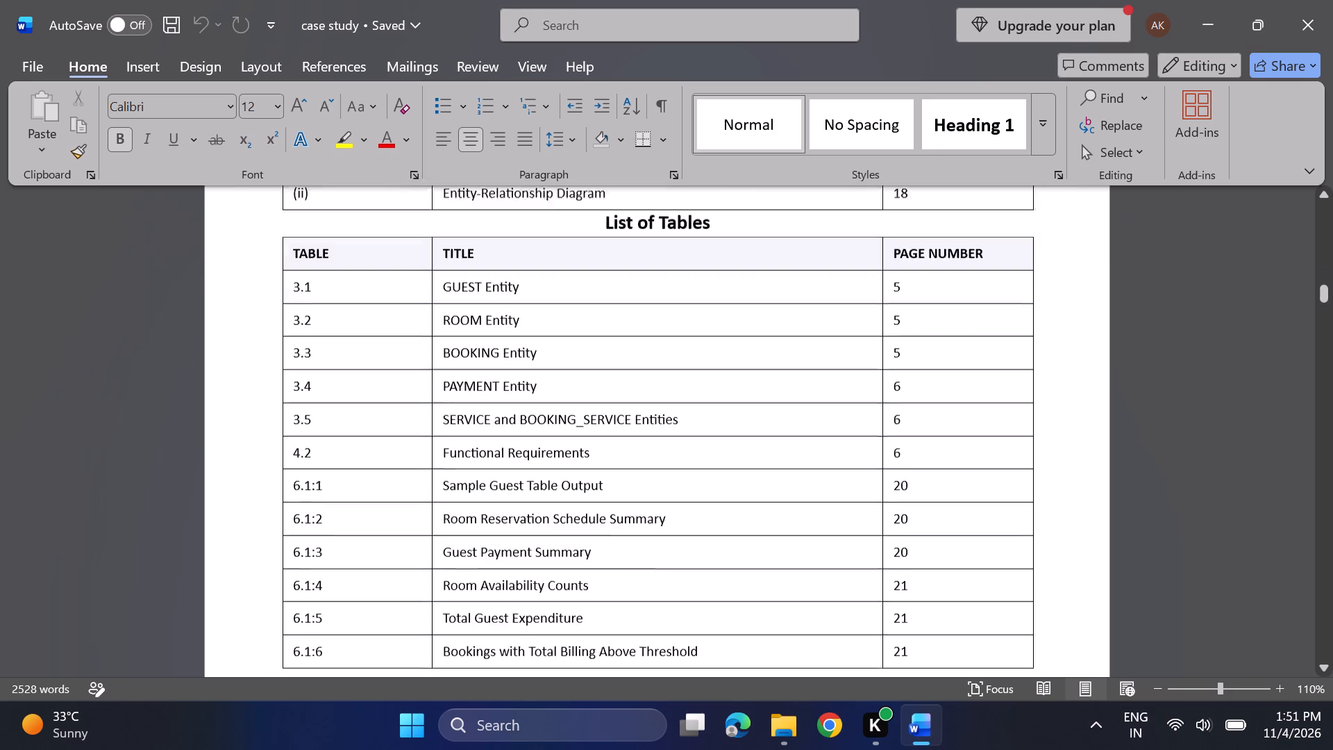
scroll(813, 458, down, 2)
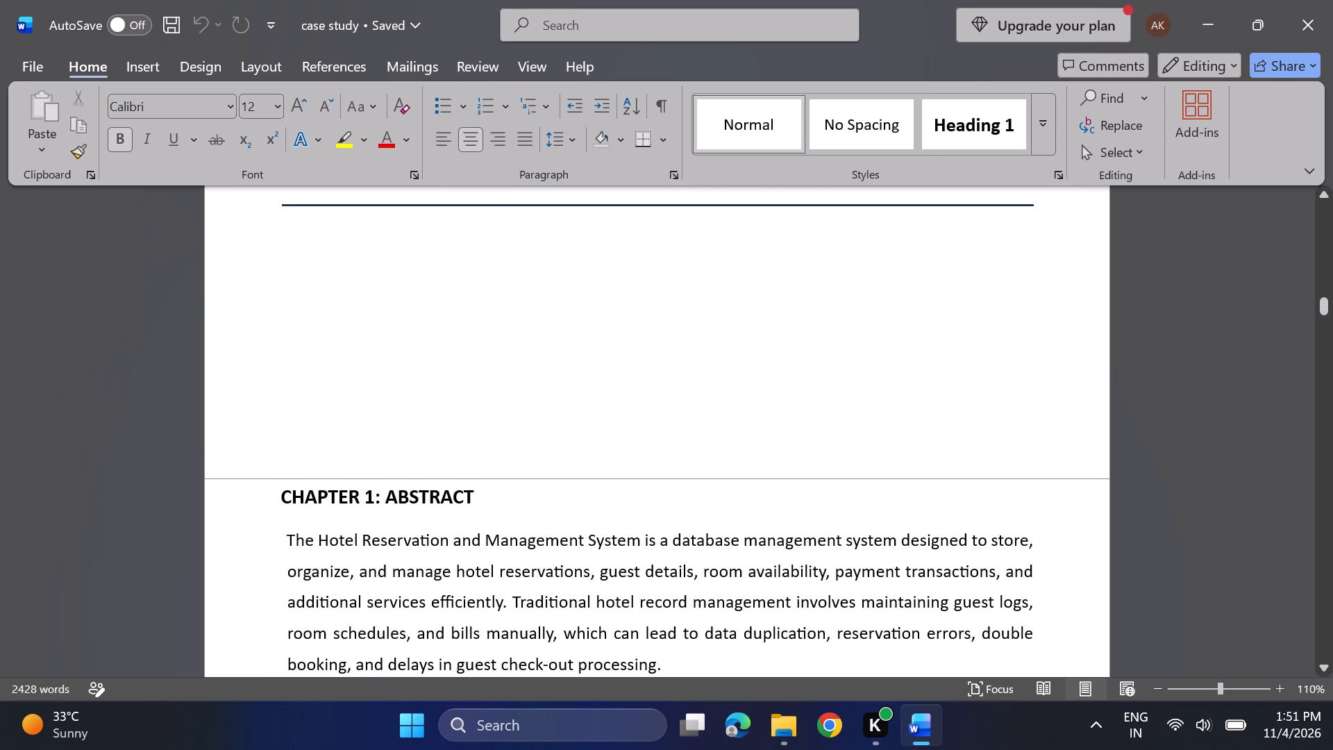
Delete the "CHAPTER 1:" prefix from the ABSTRACT heading.
click(384, 501)
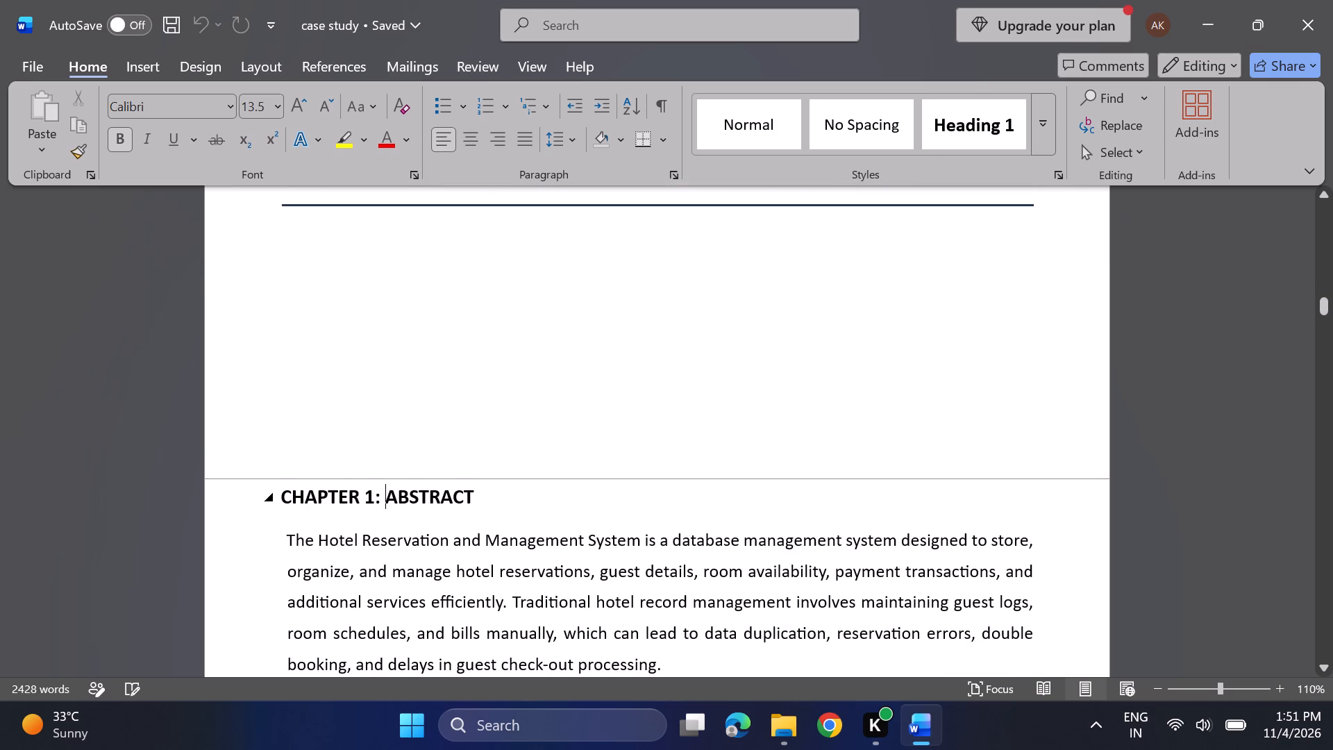
key(BackSpace)
key(BackSpace)
key(BackSpace)
key(BackSpace)
key(BackSpace)
key(BackSpace)
key(BackSpace)
key(BackSpace)
key(BackSpace)
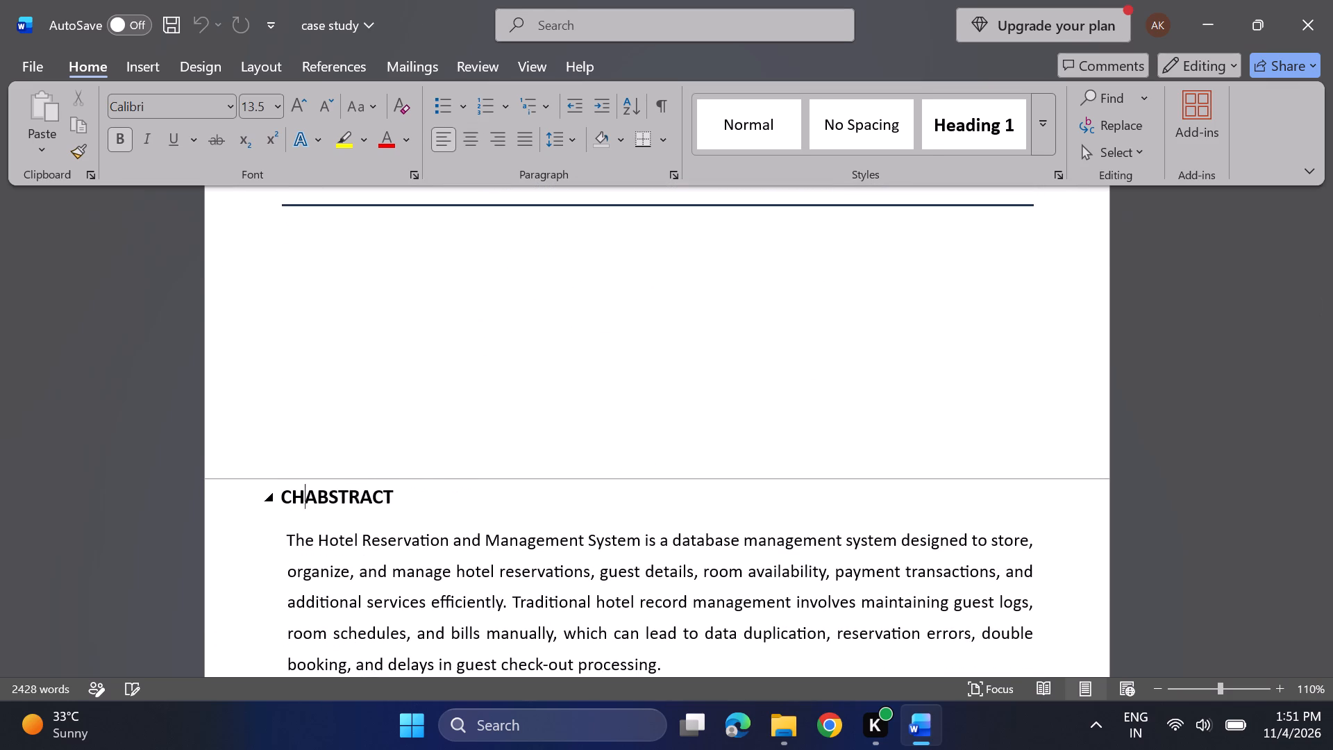
key(BackSpace)
key(BackSpace)
Shift the ABSTRACT heading inward toward the middle of the line with leading spaces.
key(space)
key(space)
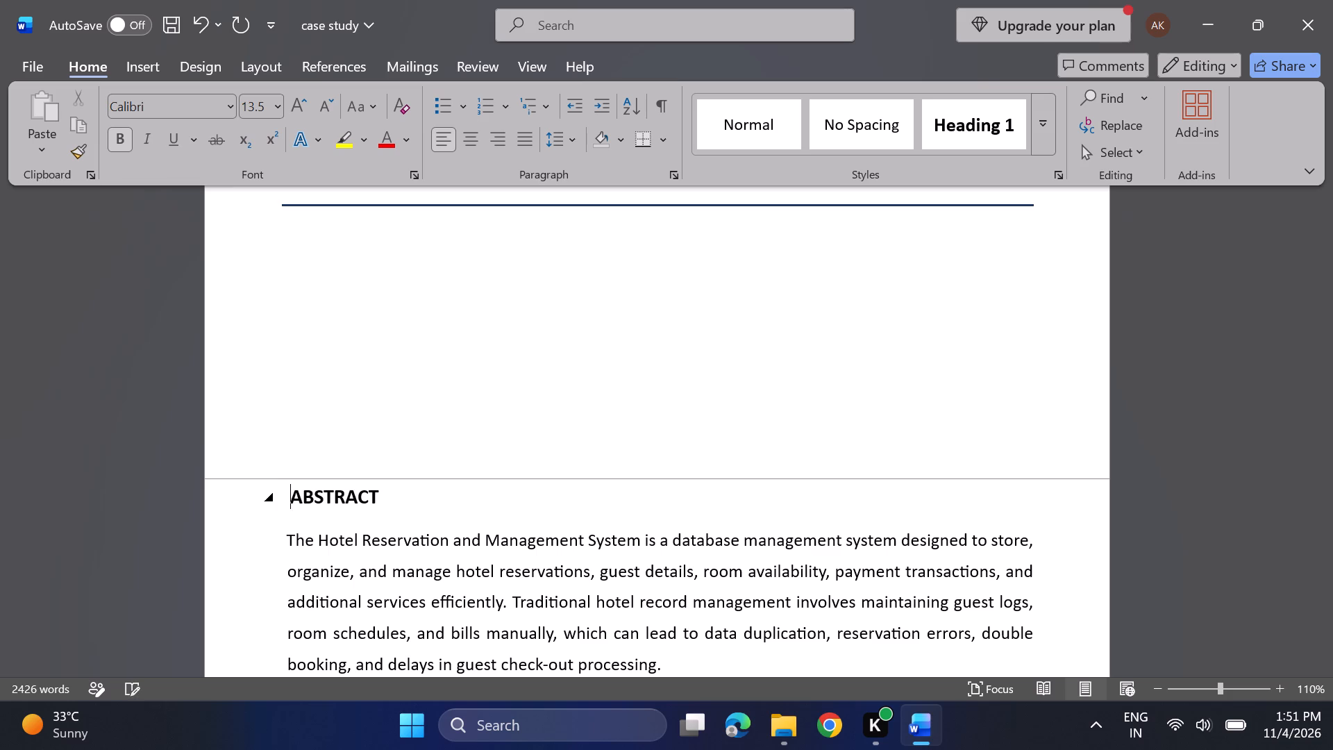
key(space)
key(space)
key(space)
key(space)
key(space)
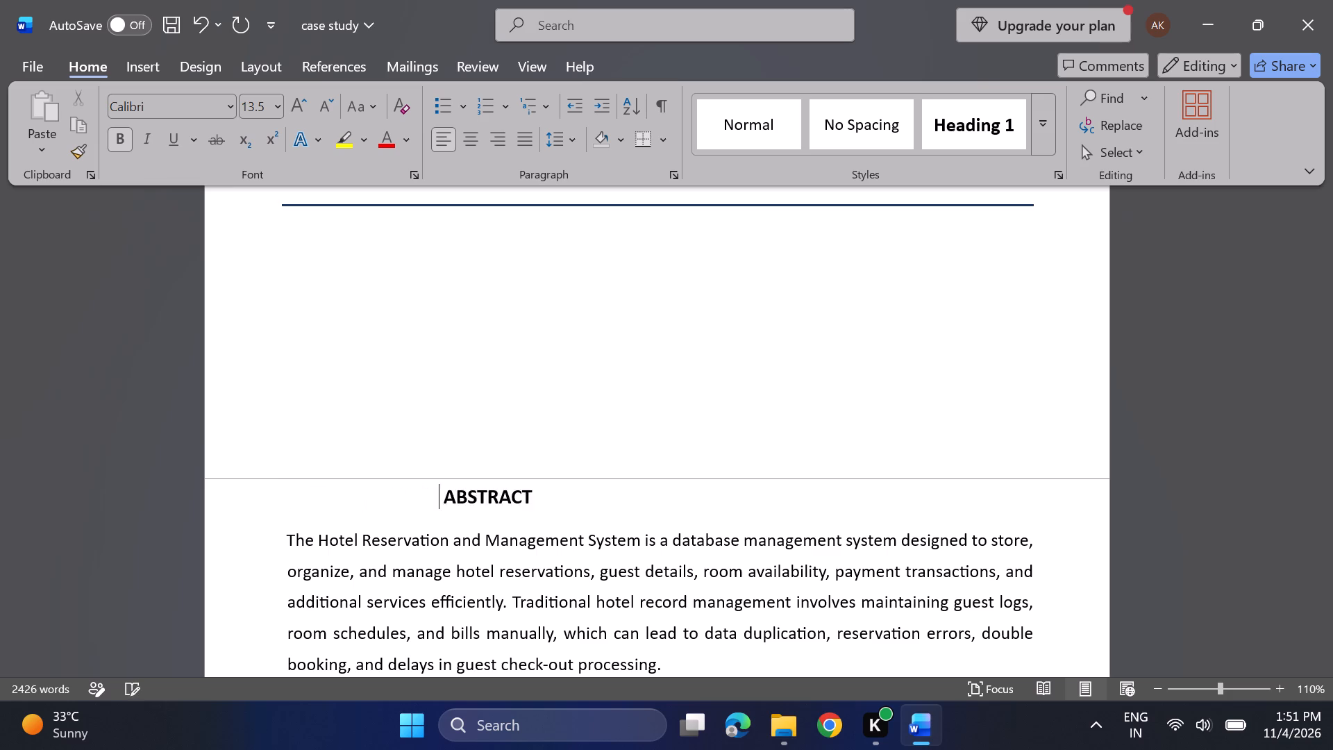
Replace the "CHAPTER 2:" prefix of the INTRODUCTION heading with three leading spaces.
scroll(384, 501, down, 1)
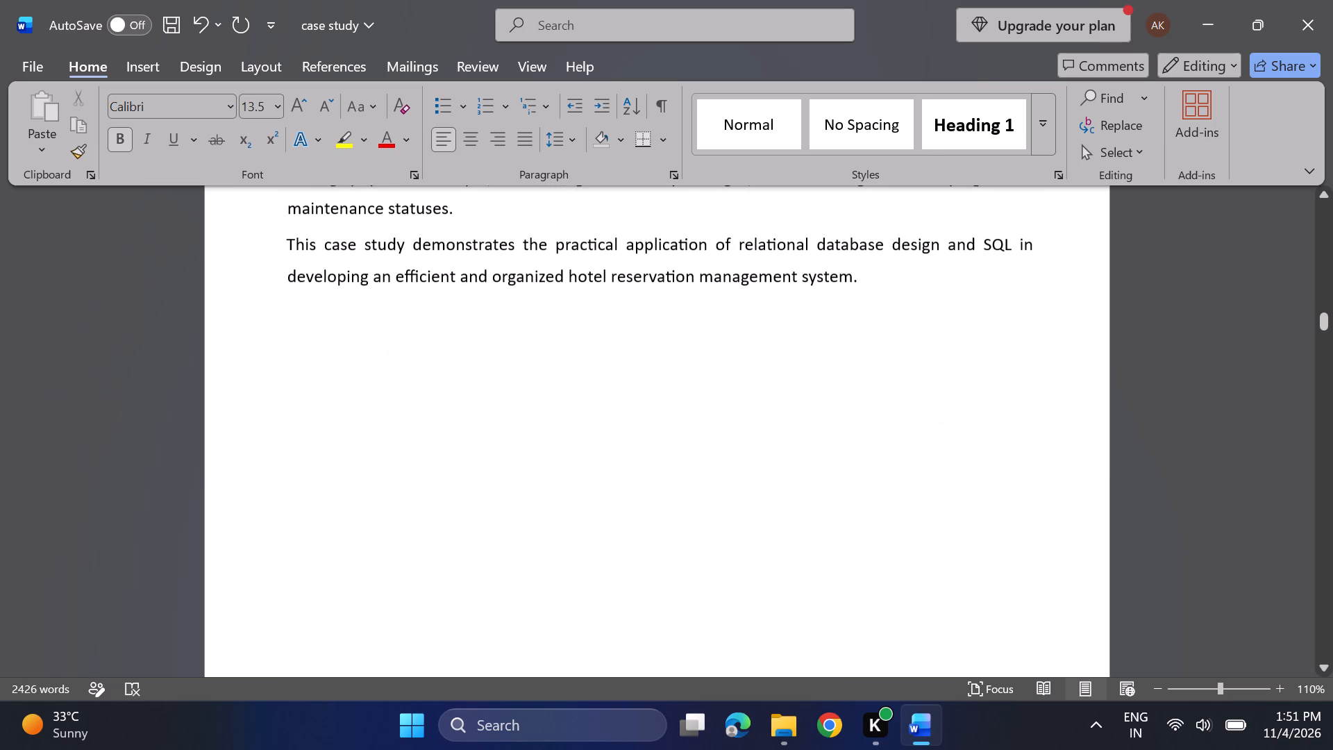
scroll(384, 501, down, 1)
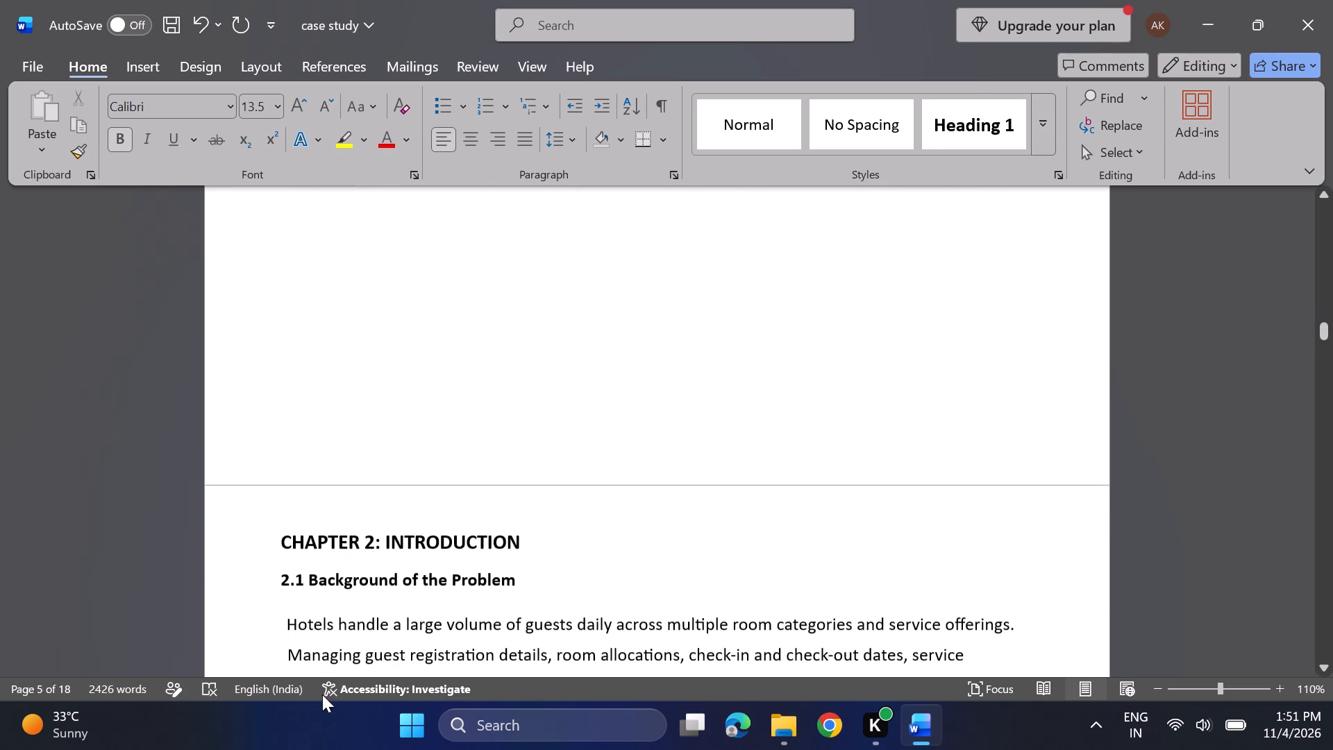
drag(380, 541, 278, 549)
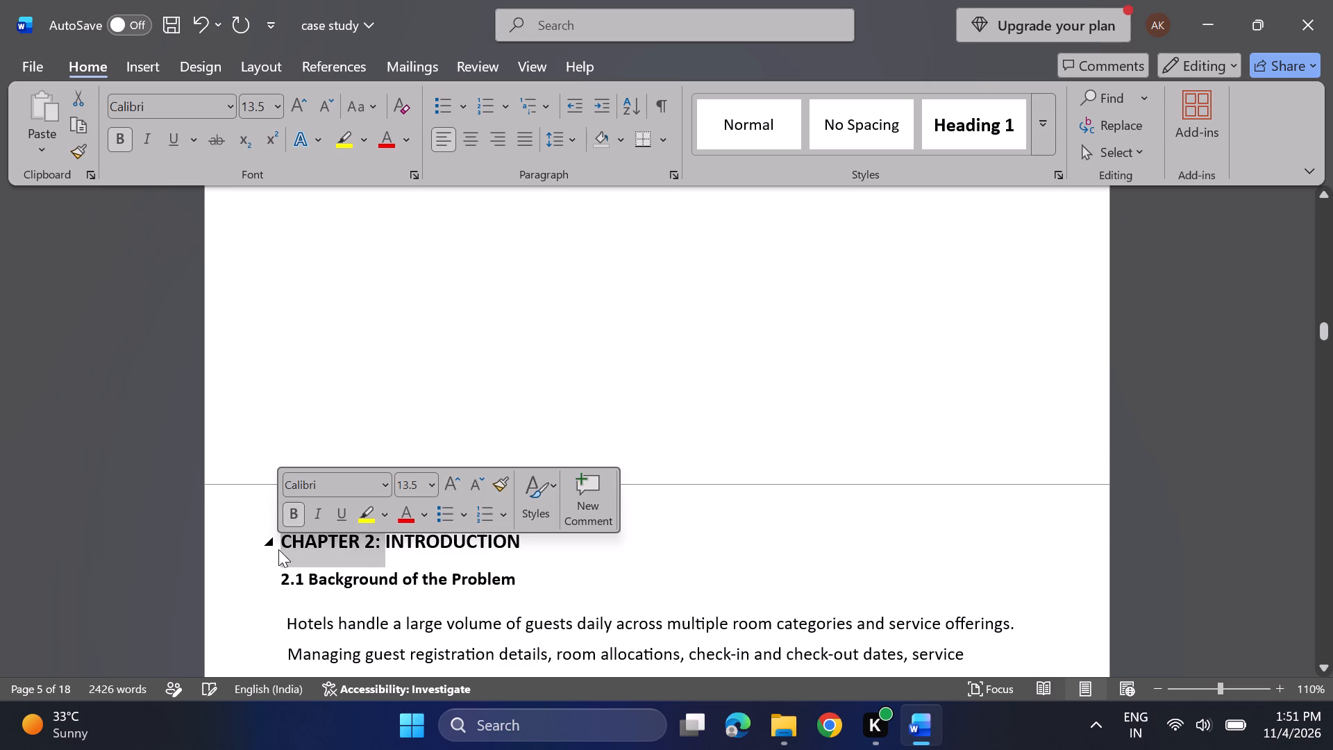
key(BackSpace)
key(space)
key(space)
key(space)
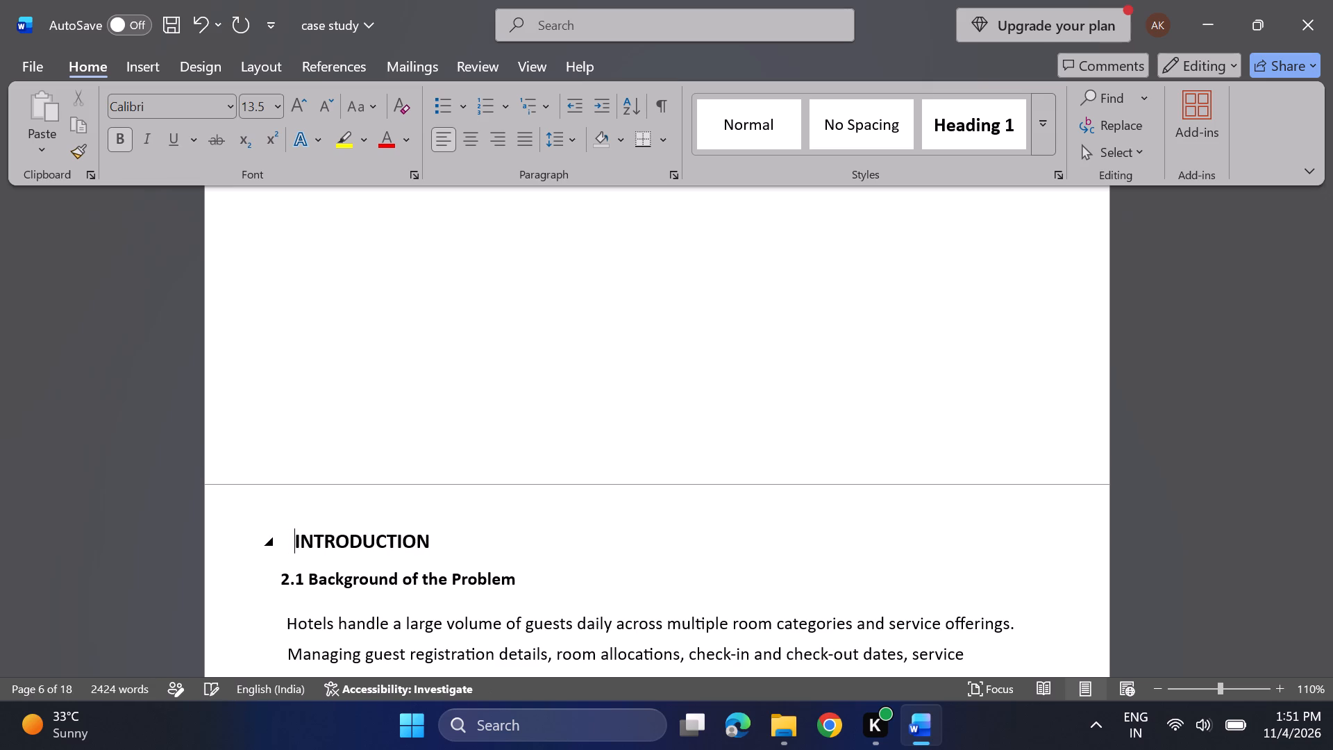
Delete the "CHAPTER 3:" prefix from the PROBLEM STATEMENT heading.
scroll(278, 549, down, 3)
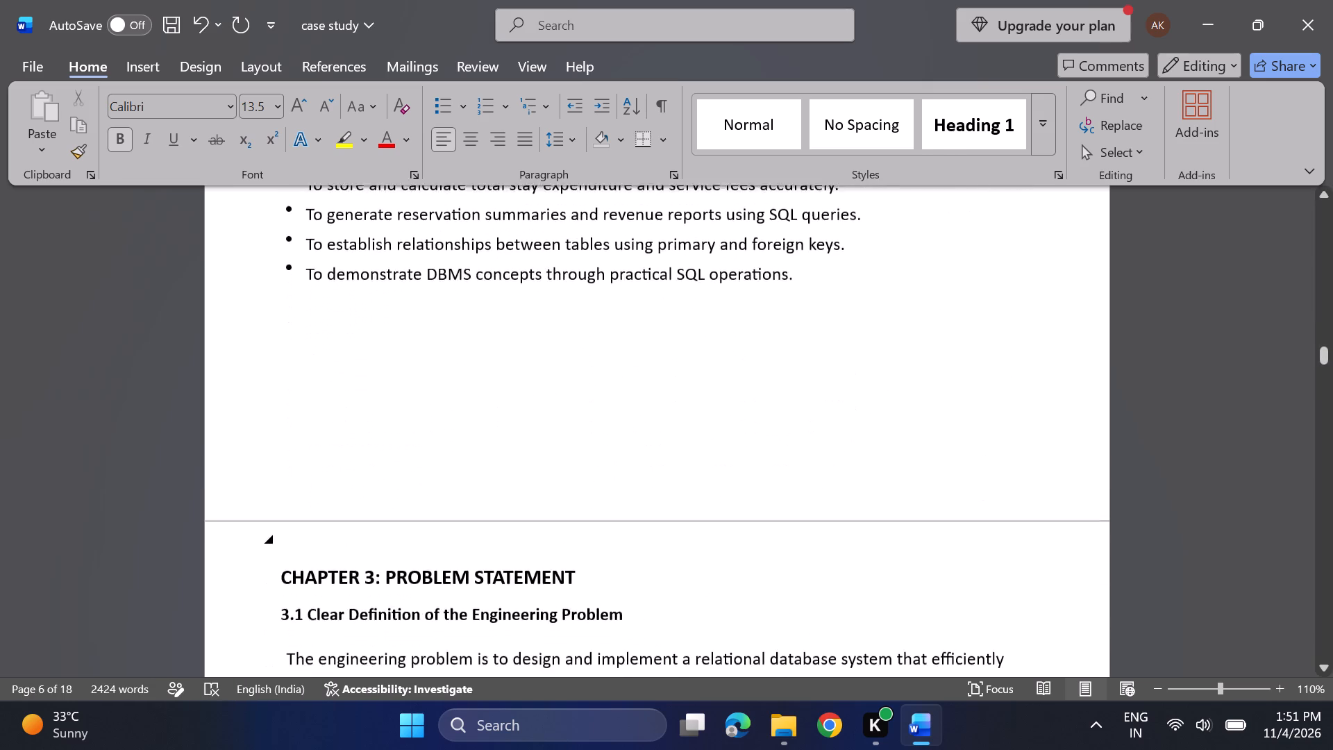
scroll(278, 549, down, 1)
right_click(278, 549)
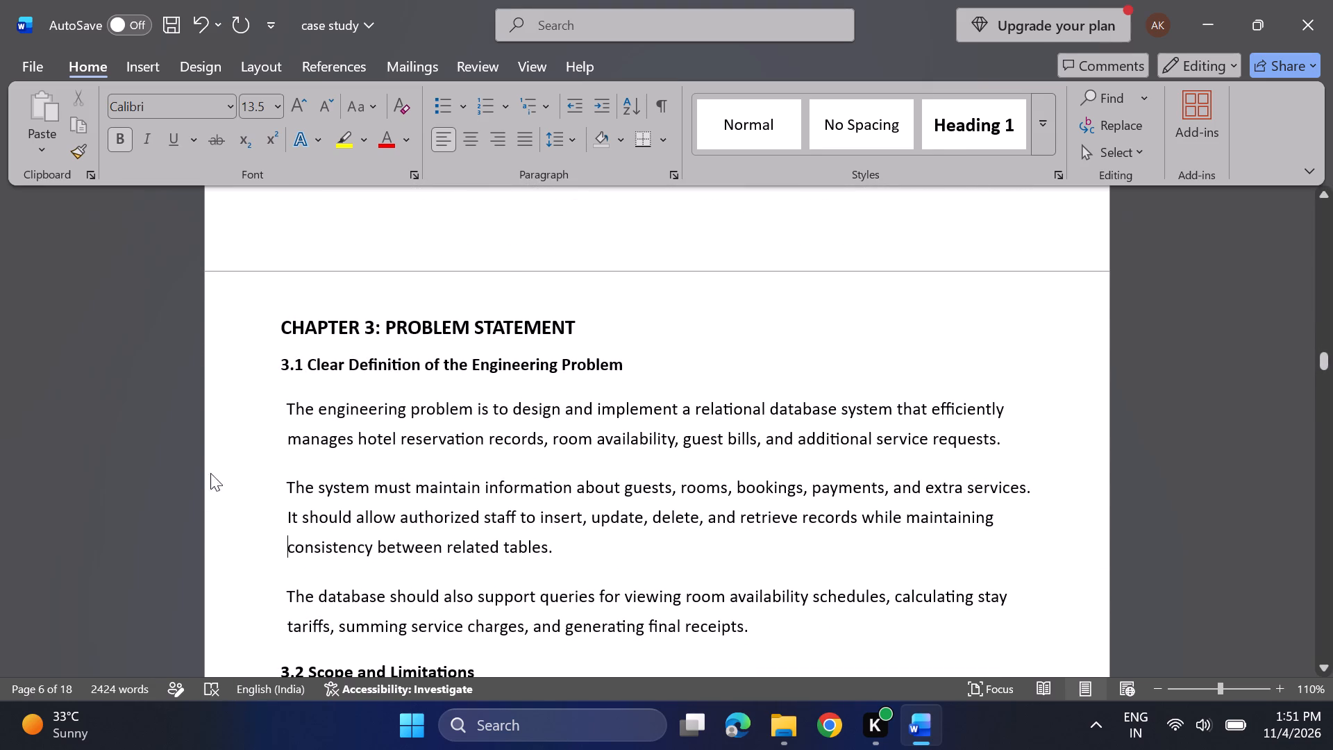
click(689, 374)
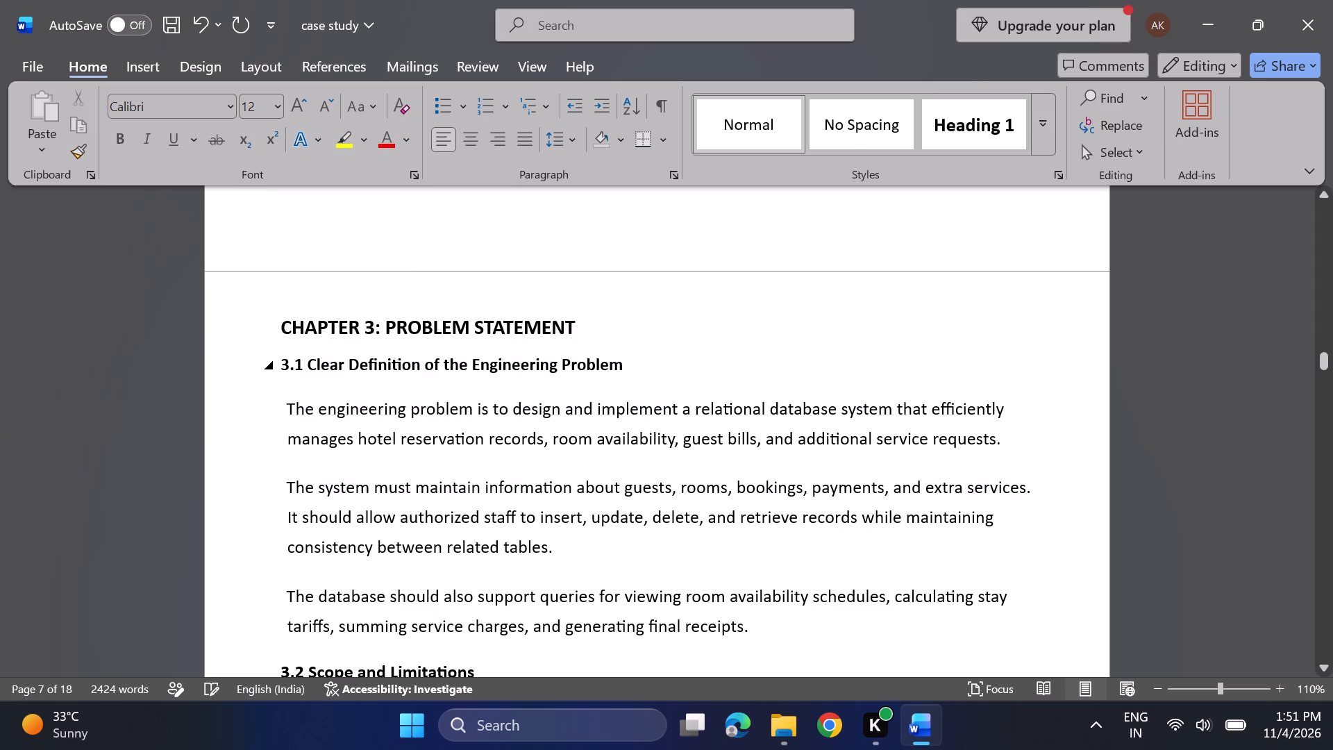
drag(381, 328, 267, 317)
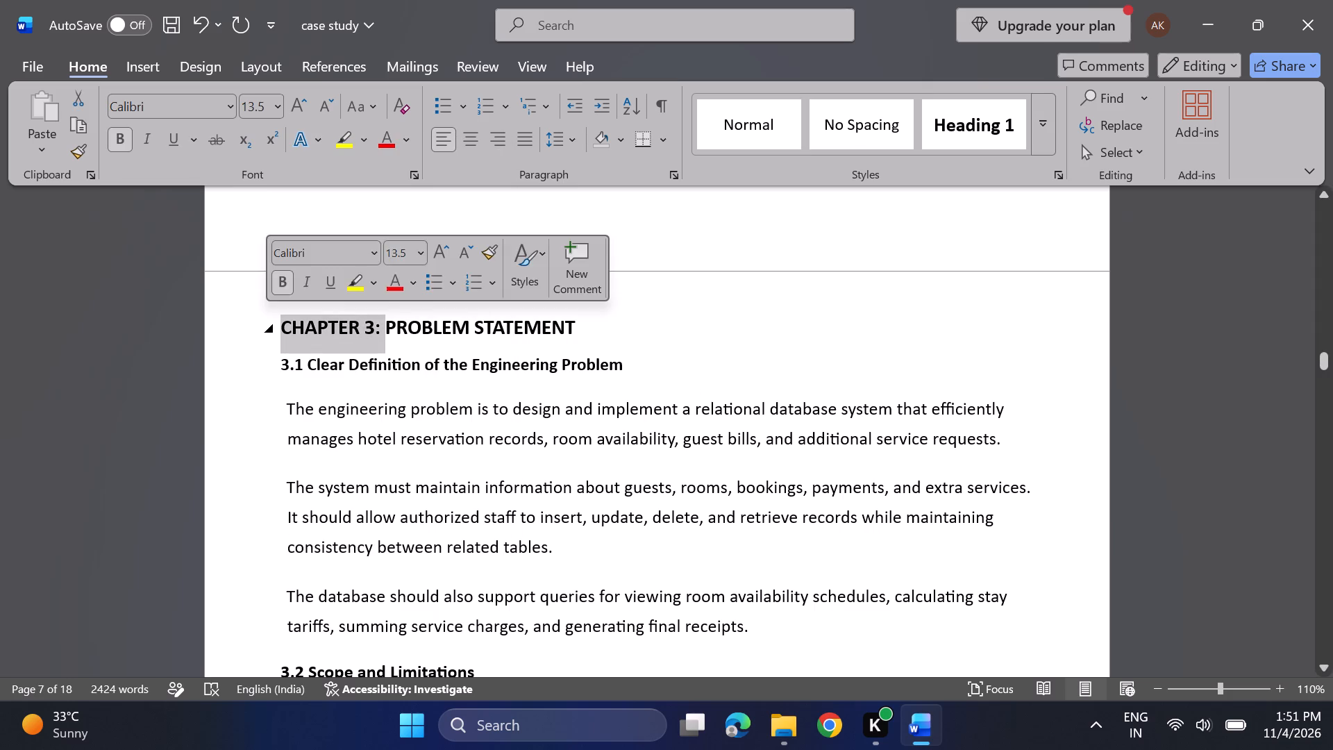
key(BackSpace)
Replace the chapter-number prefix of the IMPLEMENTATION DETAILS heading above section 5.1 with one leading space.
scroll(267, 317, down, 2)
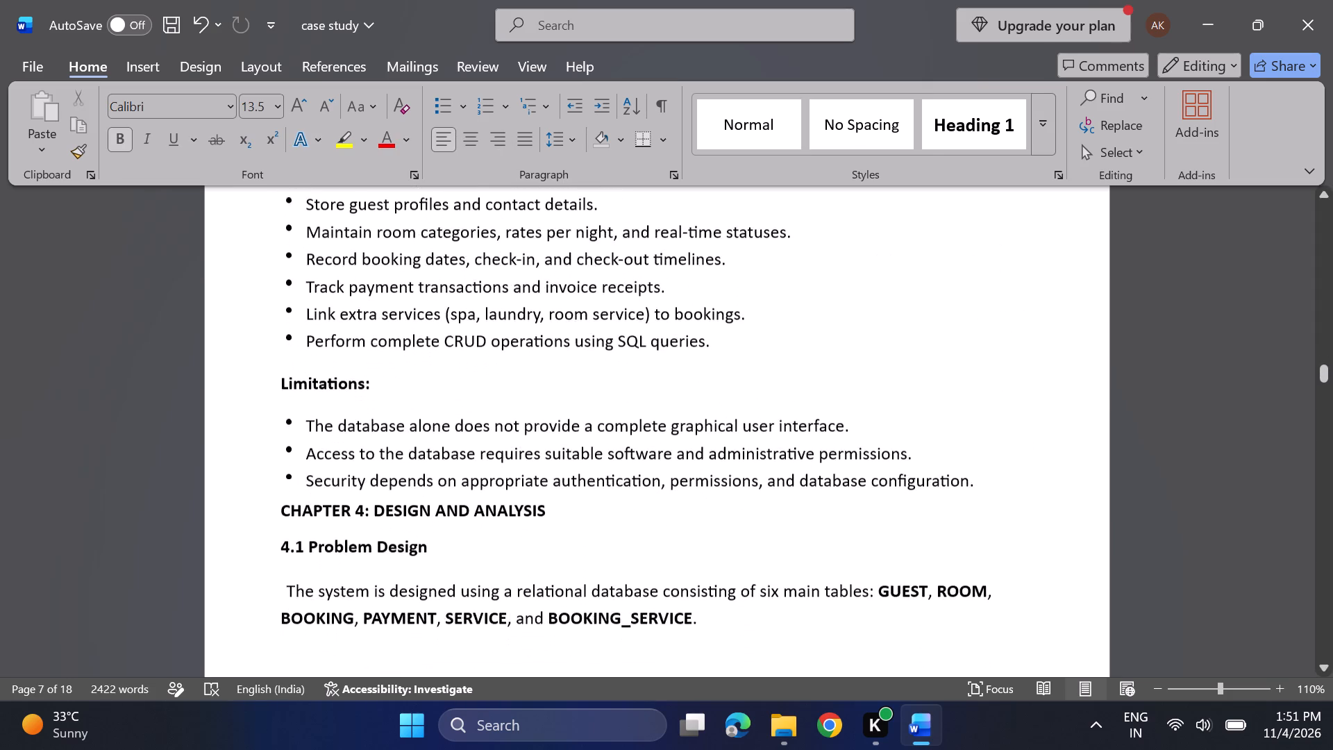
scroll(267, 317, down, 1)
scroll(382, 356, up, 1)
scroll(382, 356, down, 1)
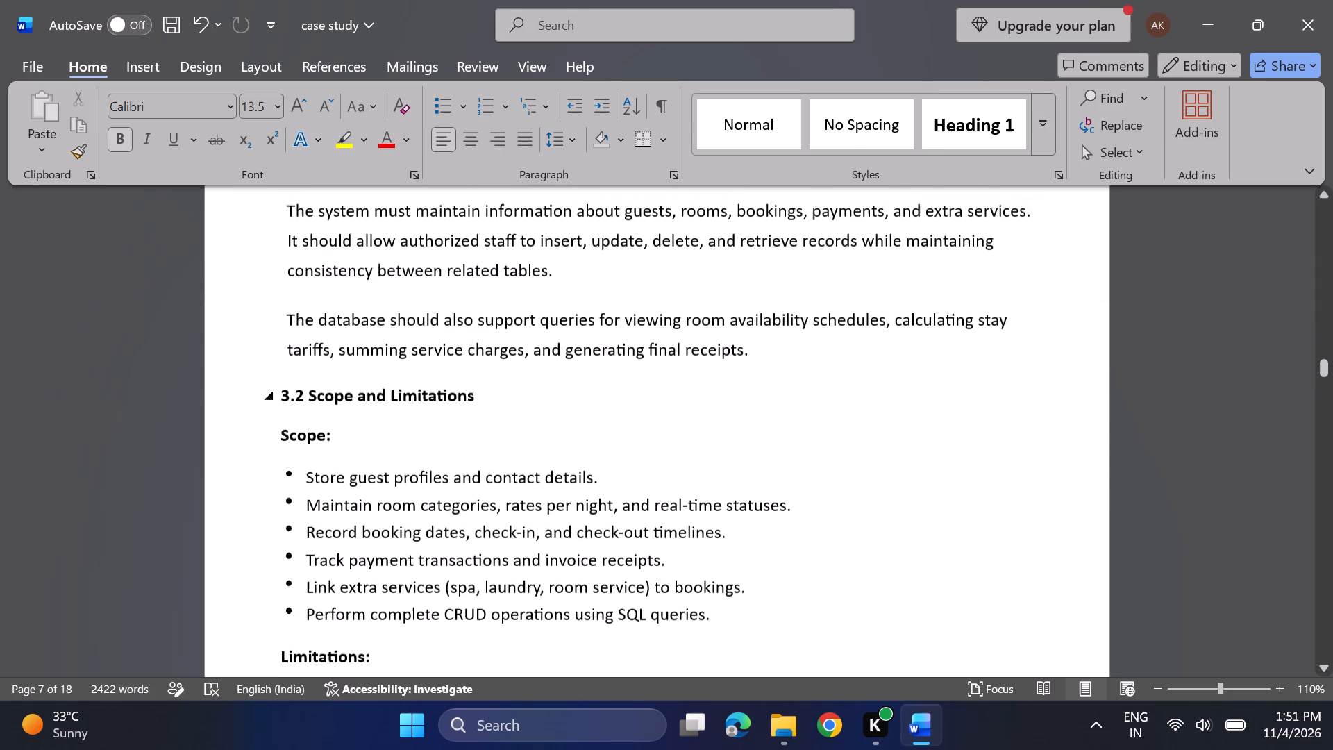
scroll(382, 356, down, 3)
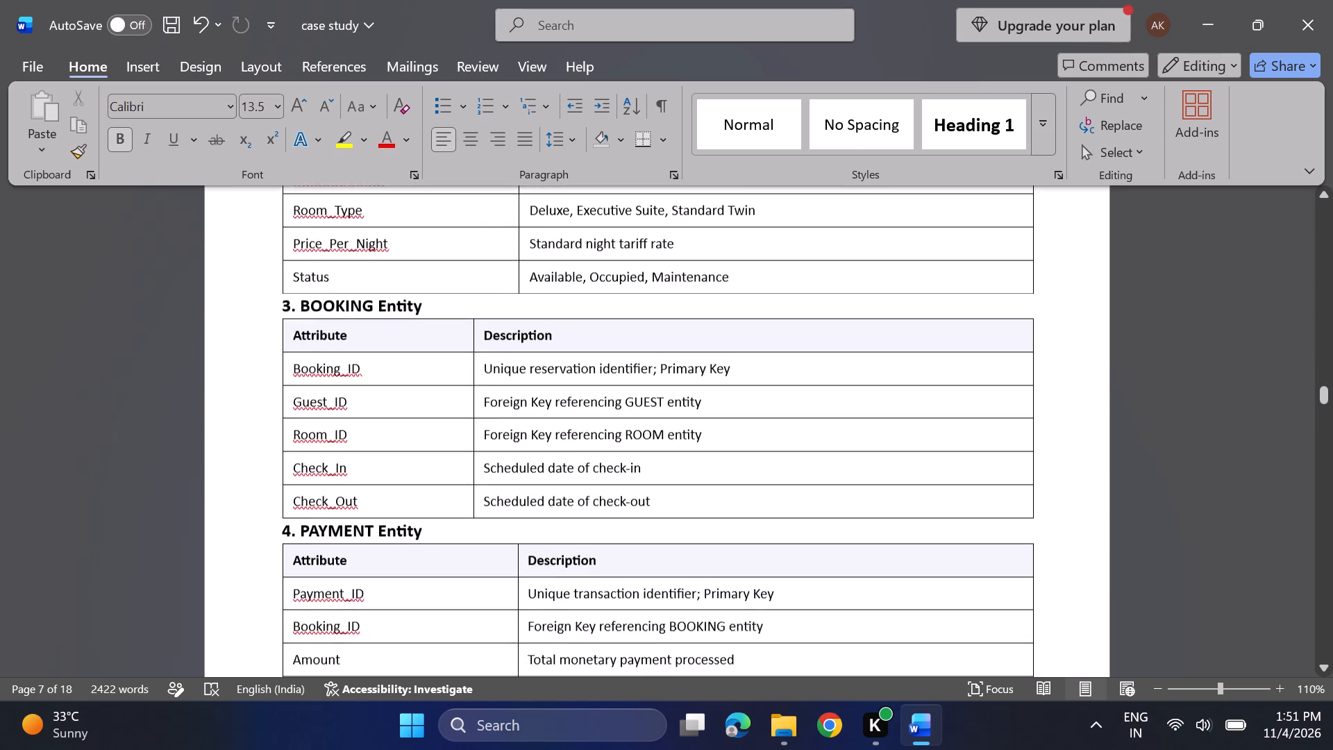
scroll(382, 356, down, 5)
drag(381, 362, 285, 369)
key(BackSpace)
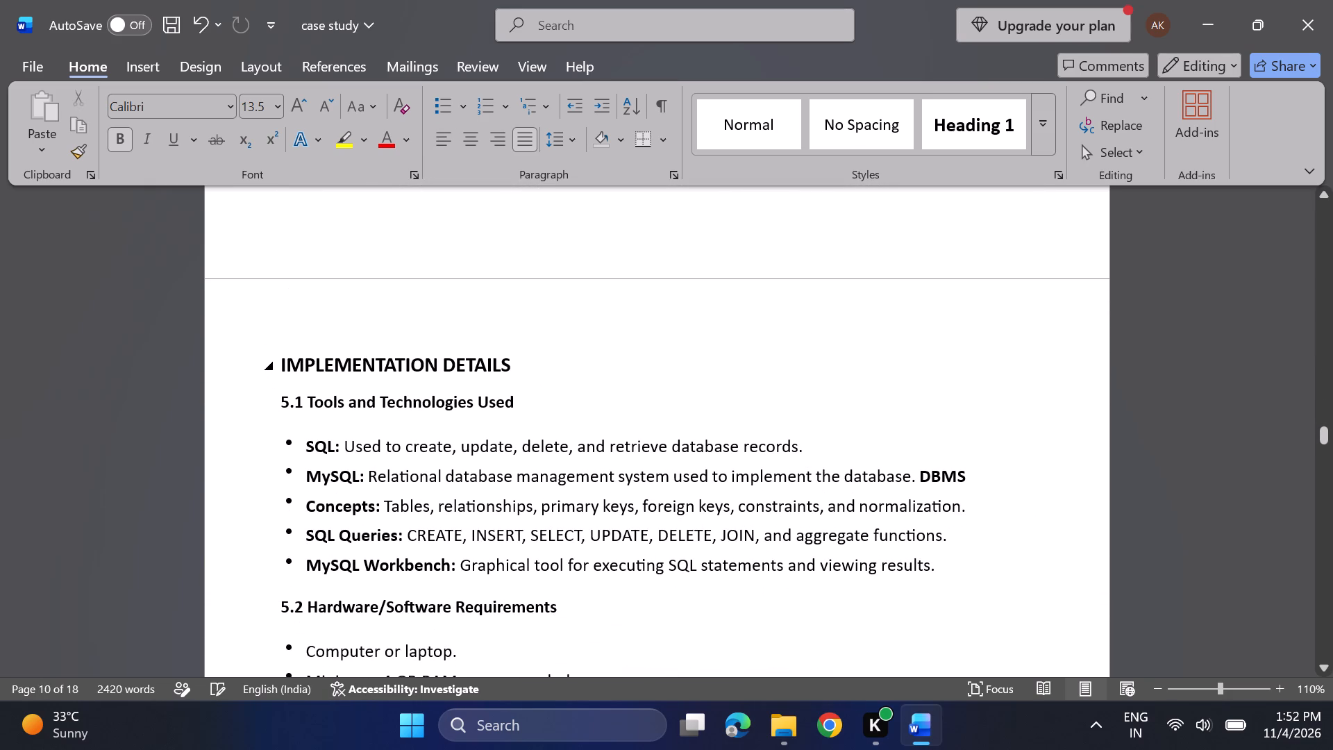
key(space)
Examine the section 5.3 SQL code pages covering the table definitions, sample inserts and analytical queries.
scroll(285, 369, down, 1)
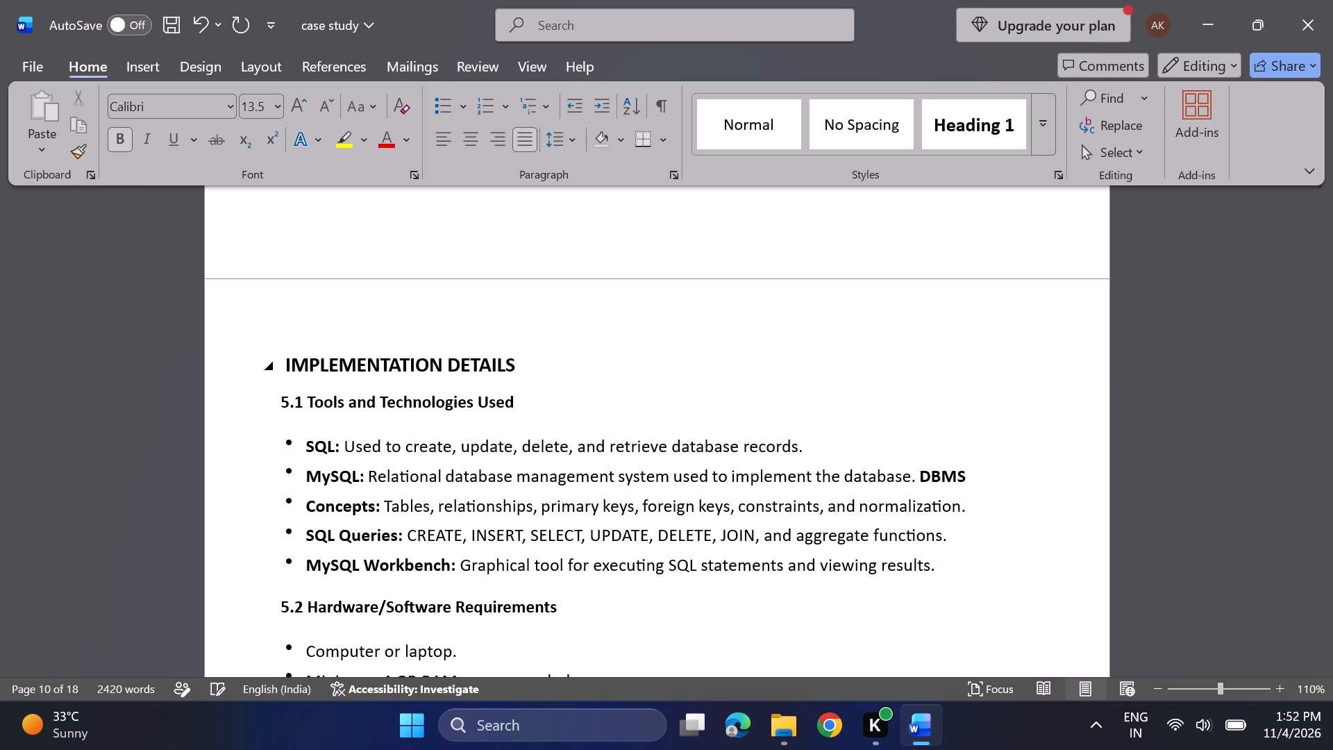
scroll(285, 369, down, 4)
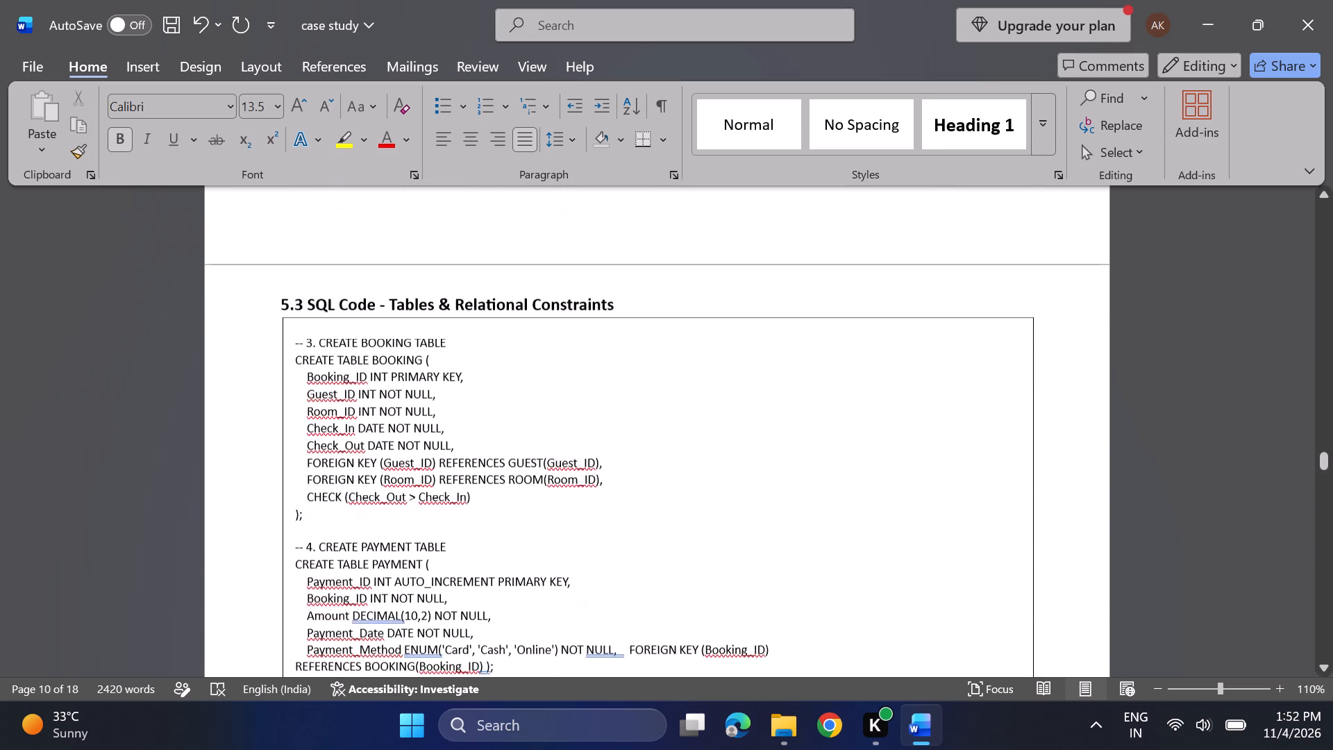
scroll(285, 369, down, 3)
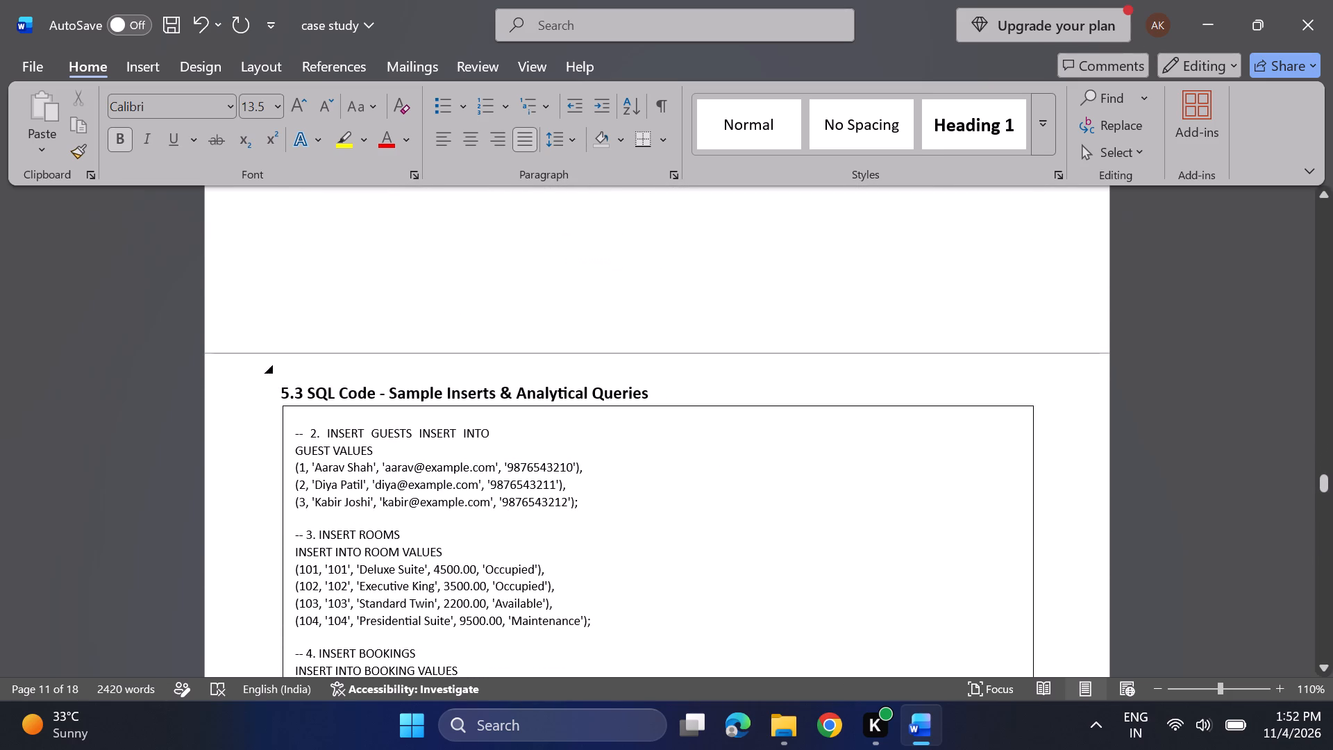
click(866, 399)
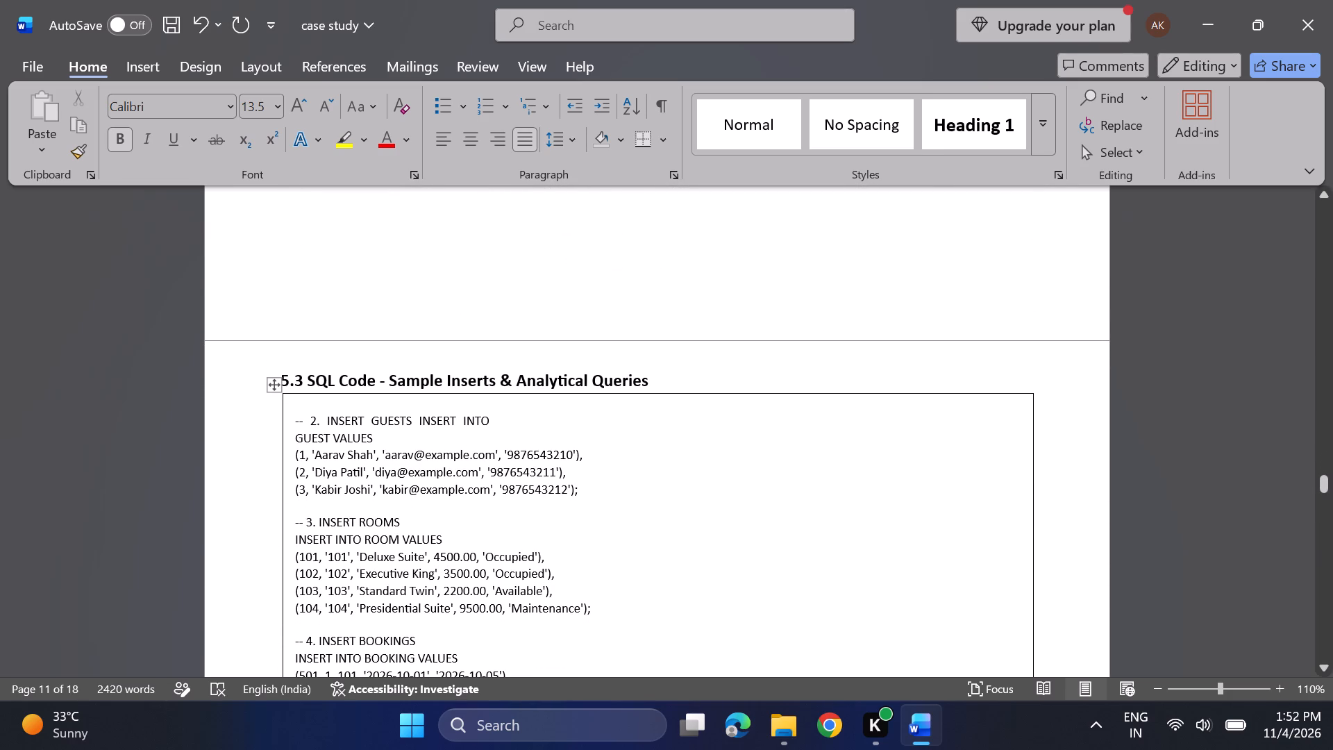
scroll(866, 399, up, 1)
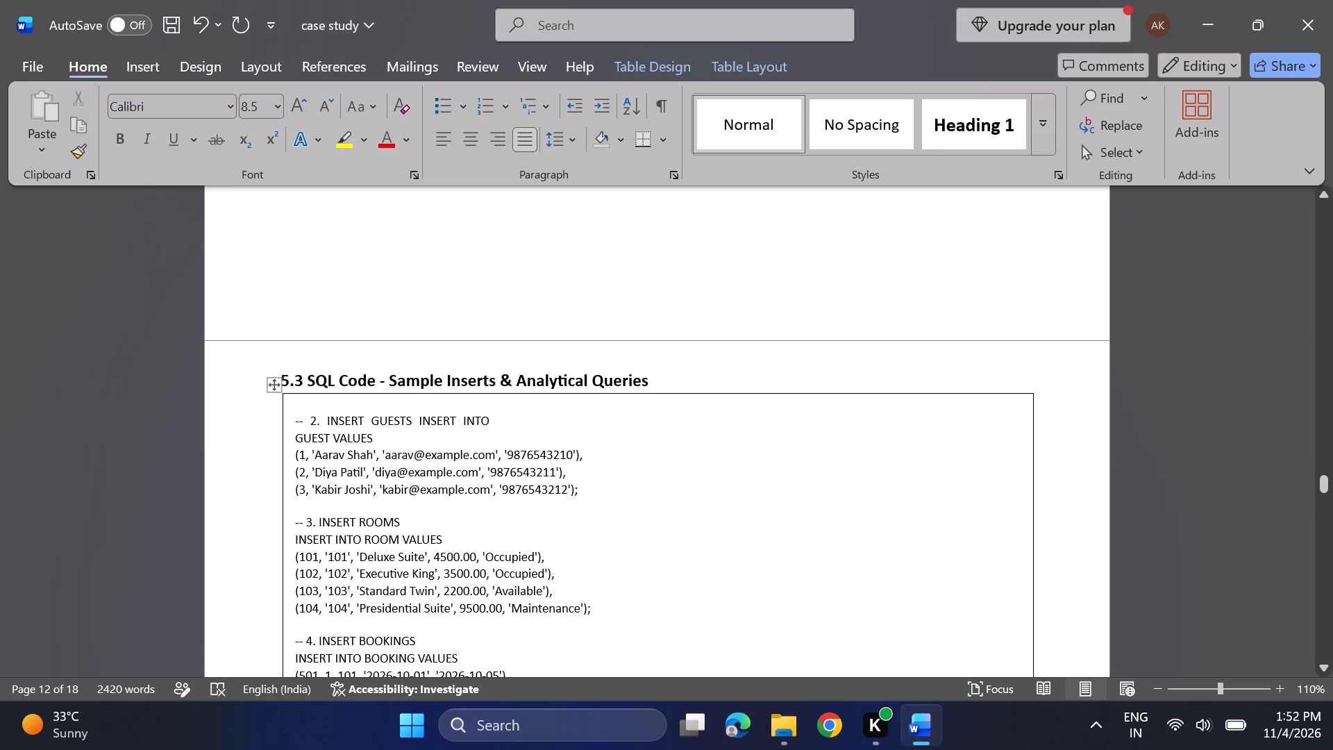
scroll(866, 399, up, 1)
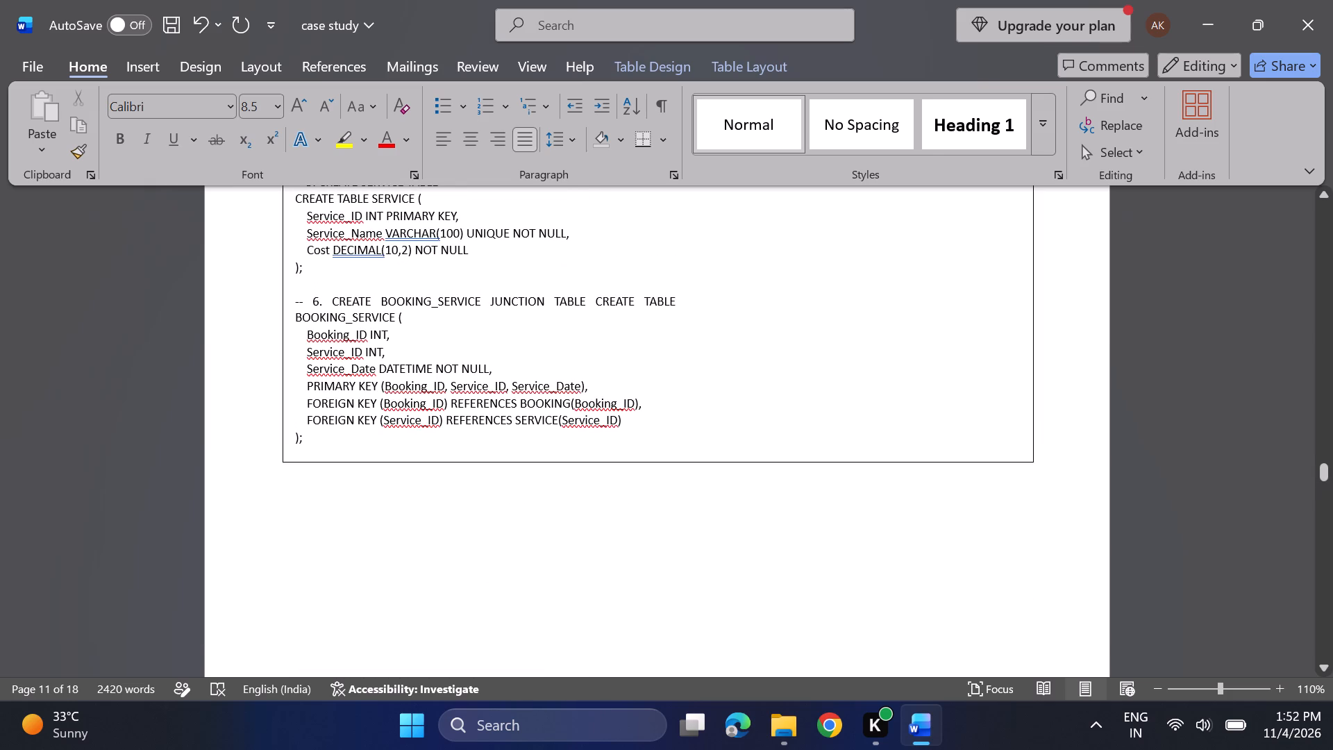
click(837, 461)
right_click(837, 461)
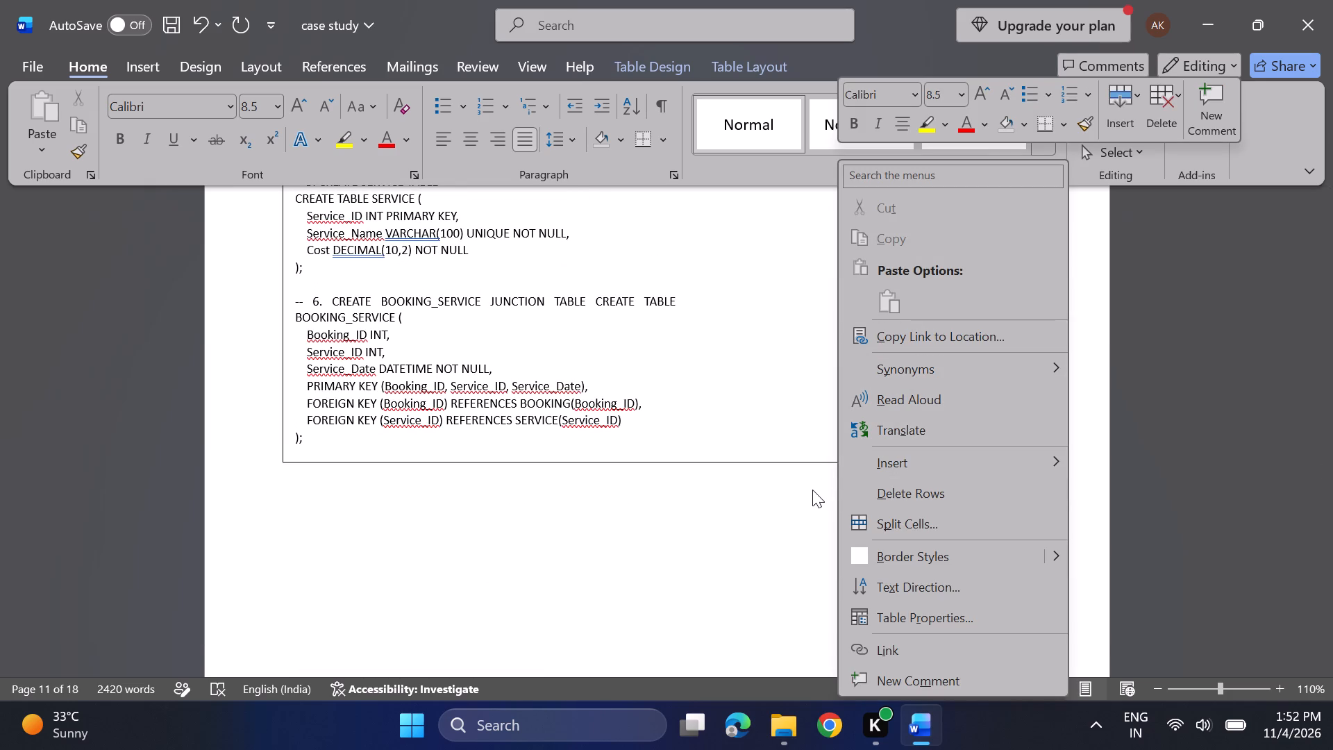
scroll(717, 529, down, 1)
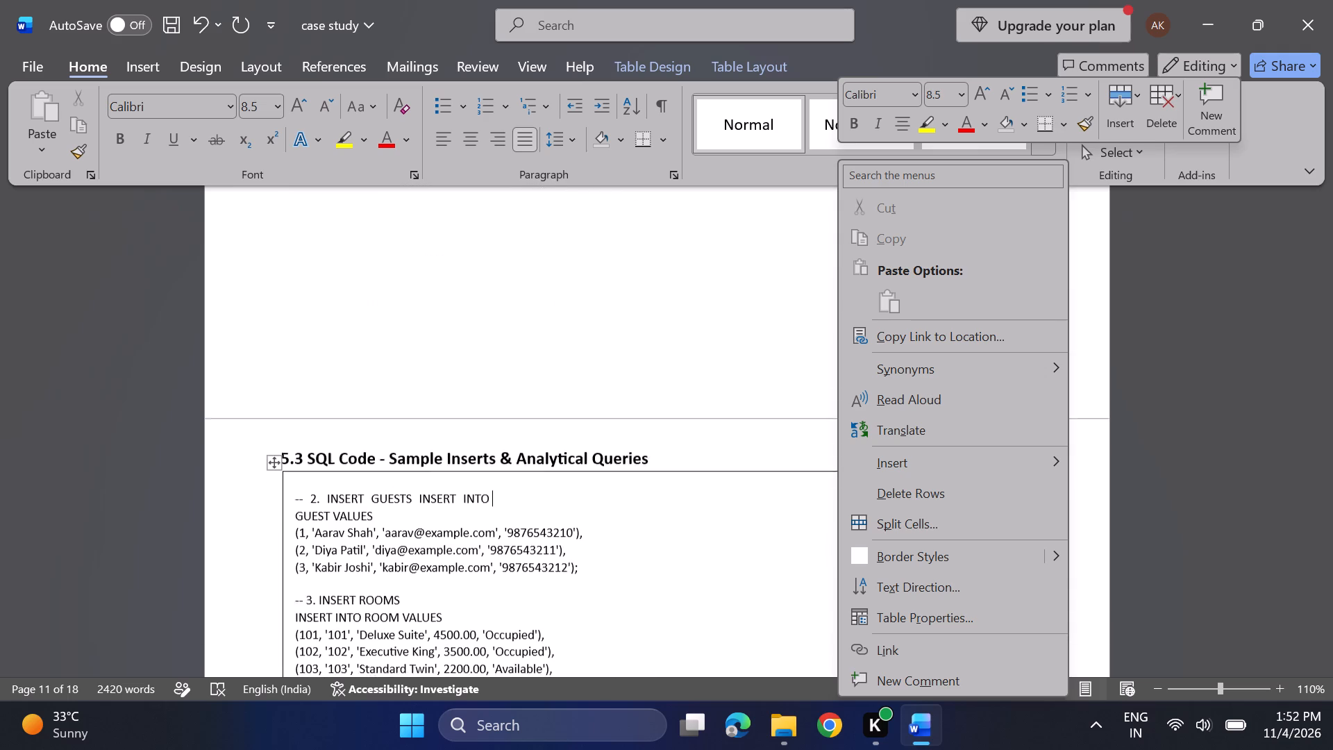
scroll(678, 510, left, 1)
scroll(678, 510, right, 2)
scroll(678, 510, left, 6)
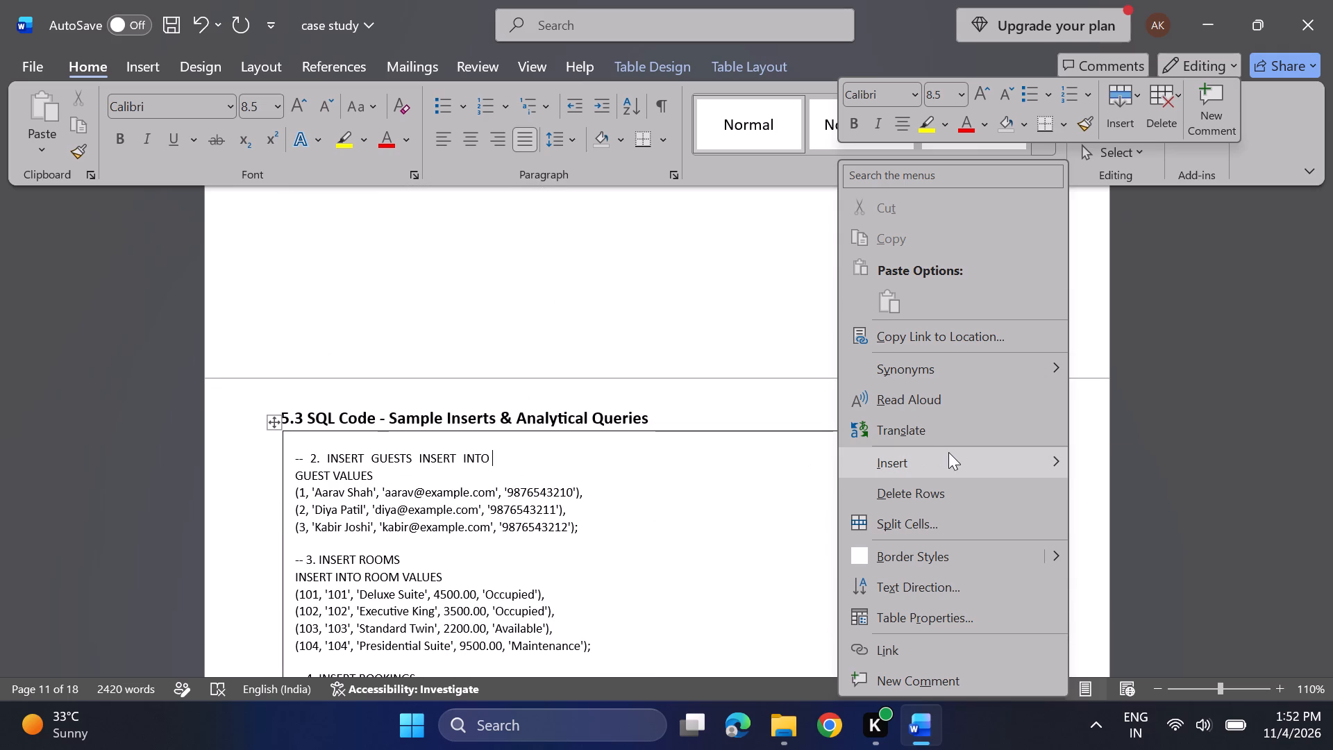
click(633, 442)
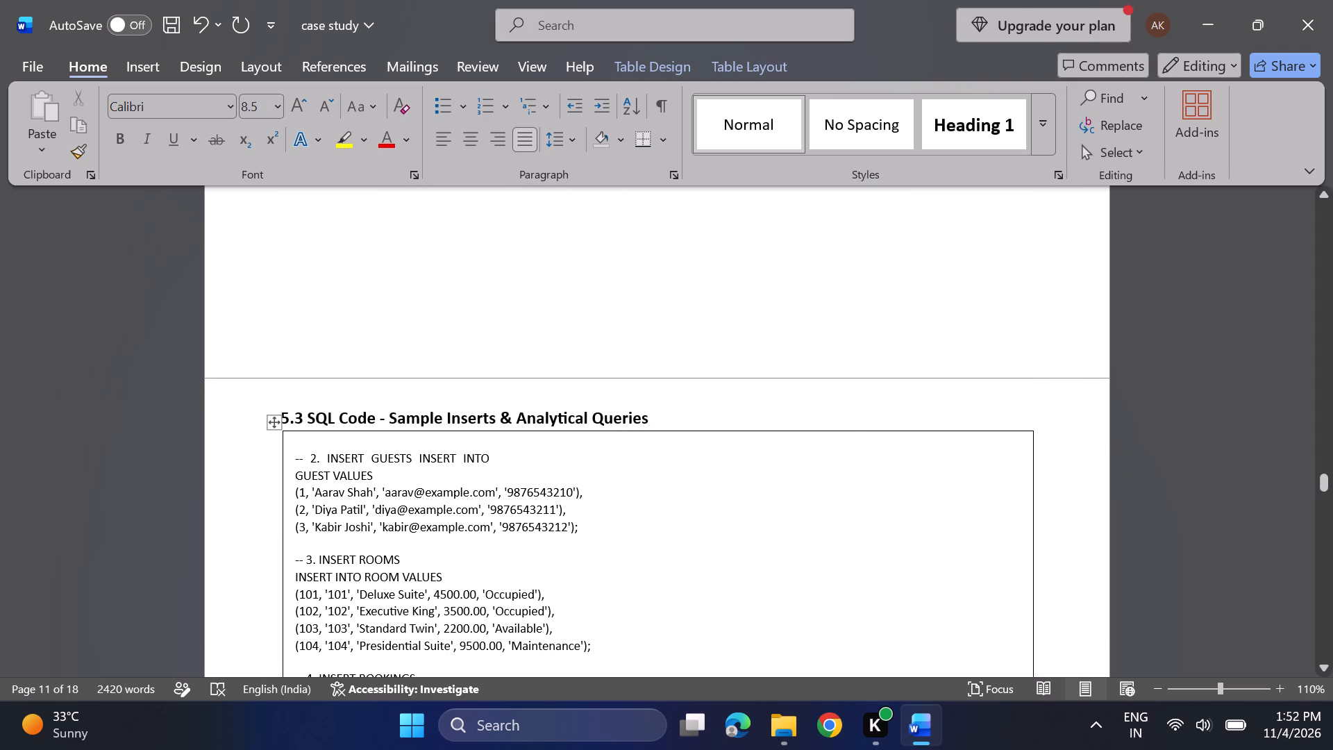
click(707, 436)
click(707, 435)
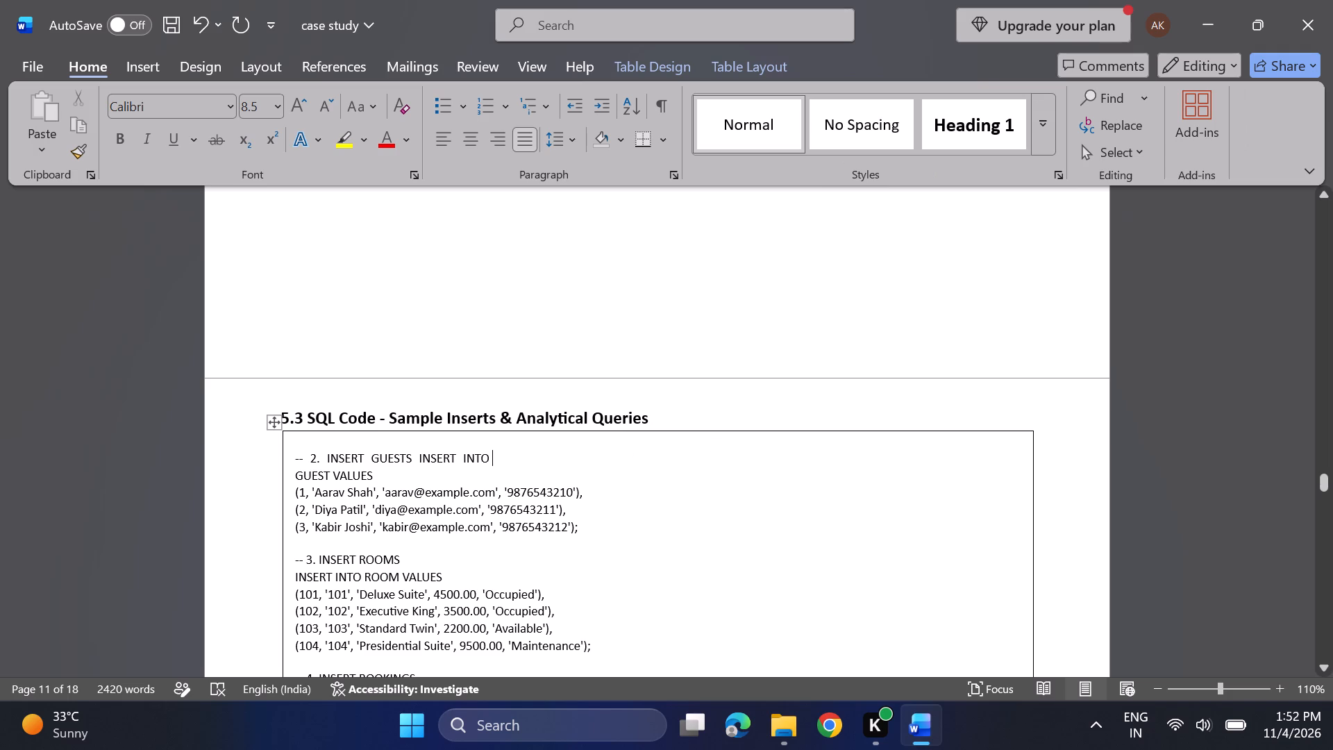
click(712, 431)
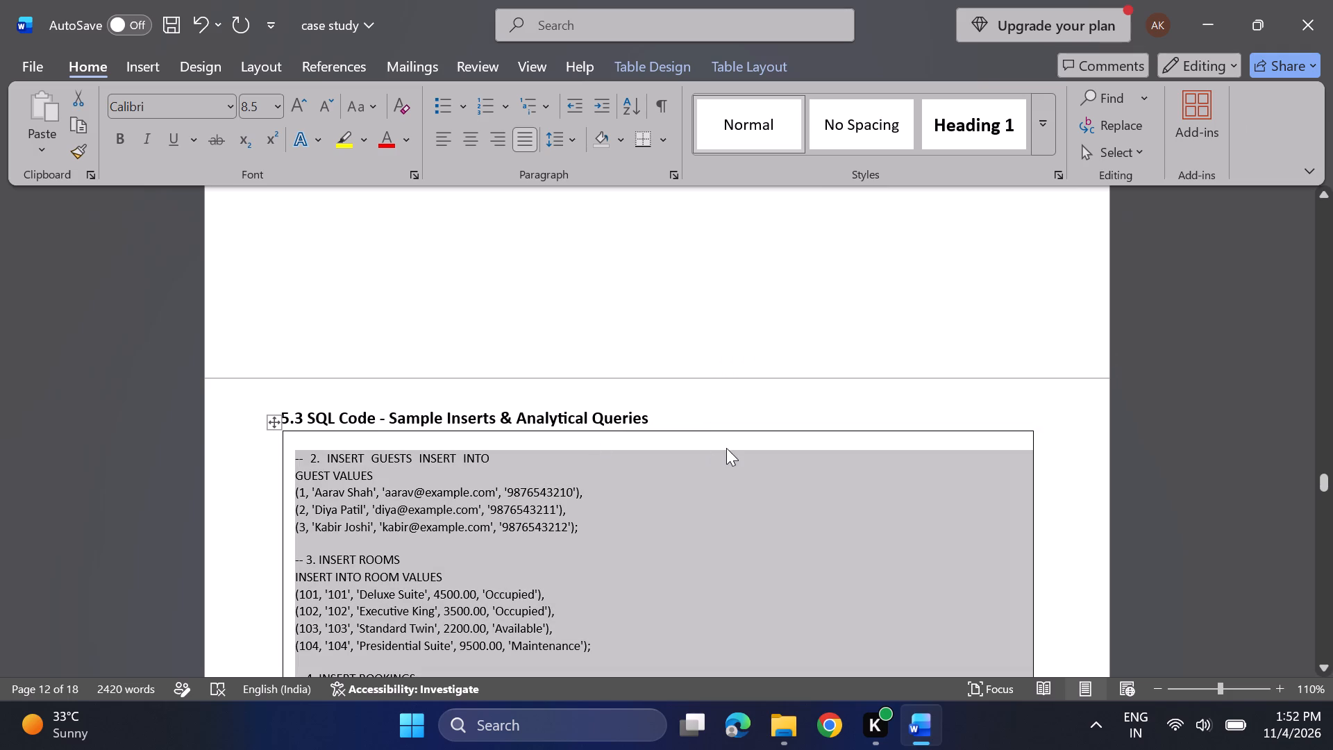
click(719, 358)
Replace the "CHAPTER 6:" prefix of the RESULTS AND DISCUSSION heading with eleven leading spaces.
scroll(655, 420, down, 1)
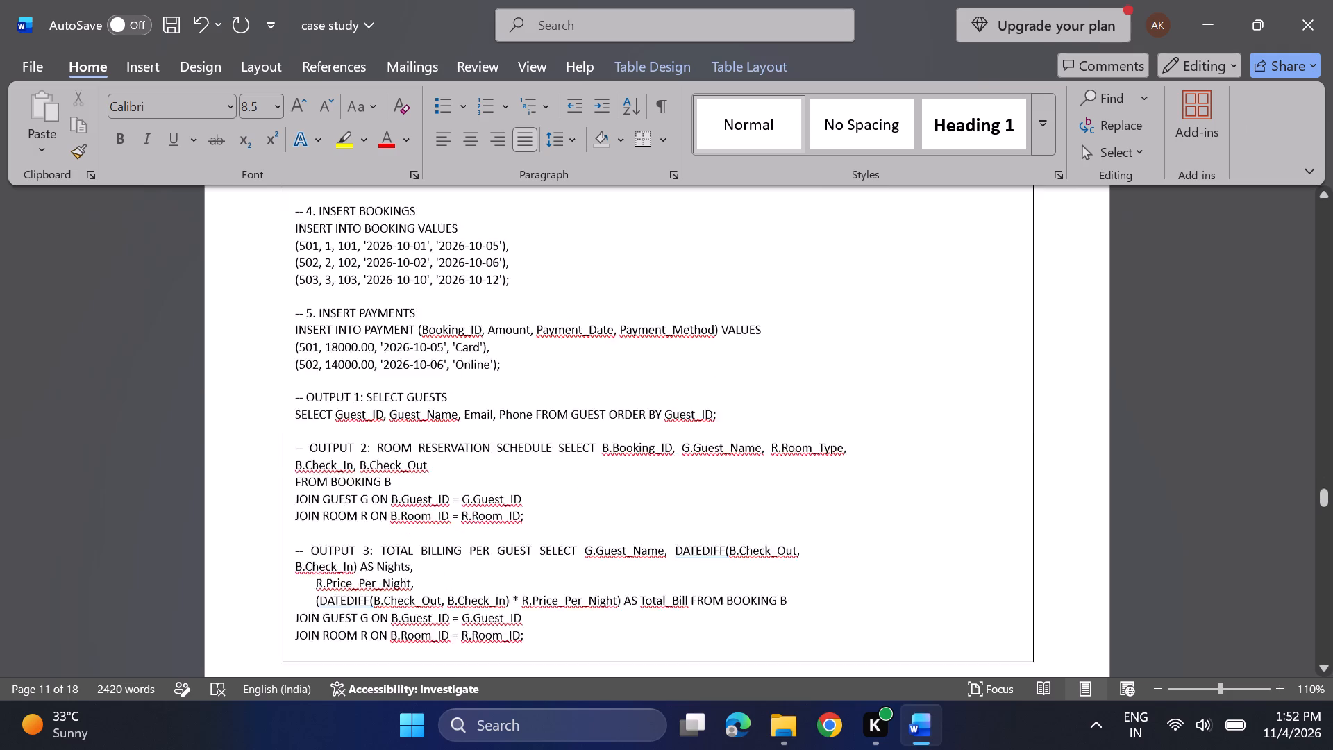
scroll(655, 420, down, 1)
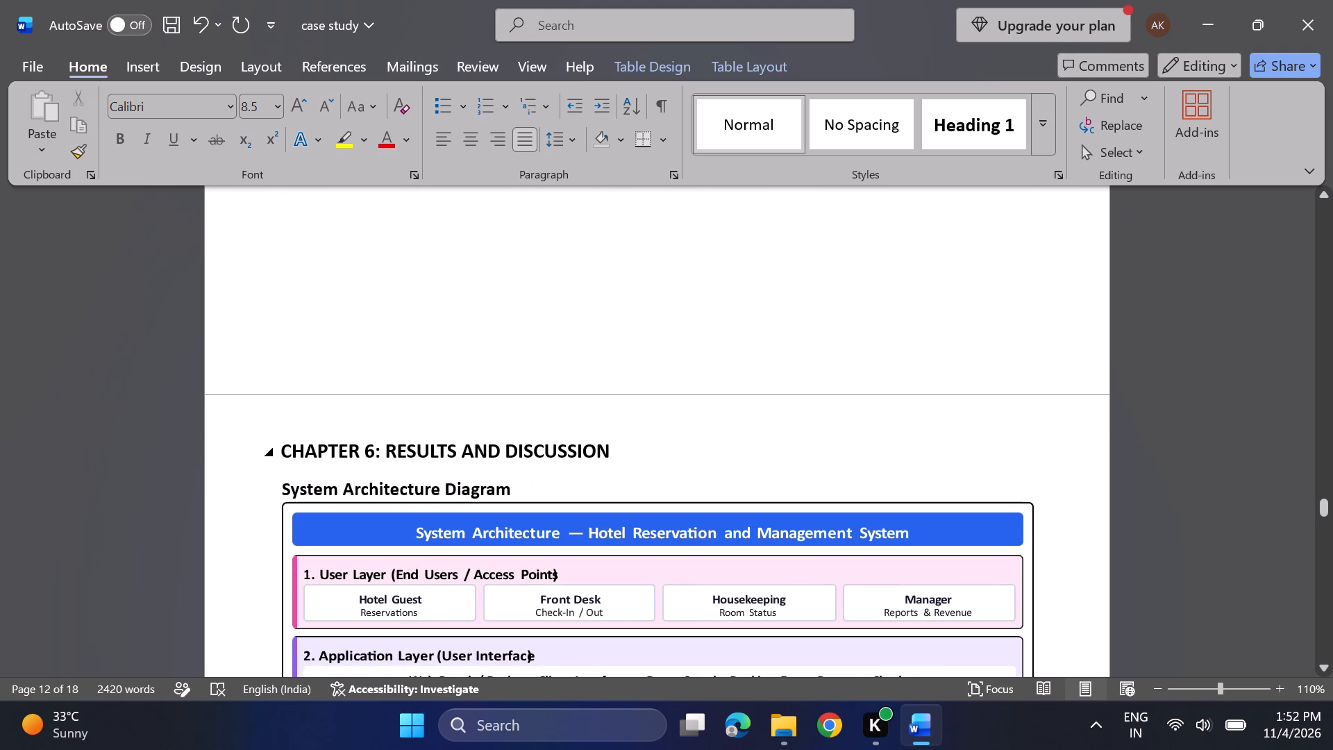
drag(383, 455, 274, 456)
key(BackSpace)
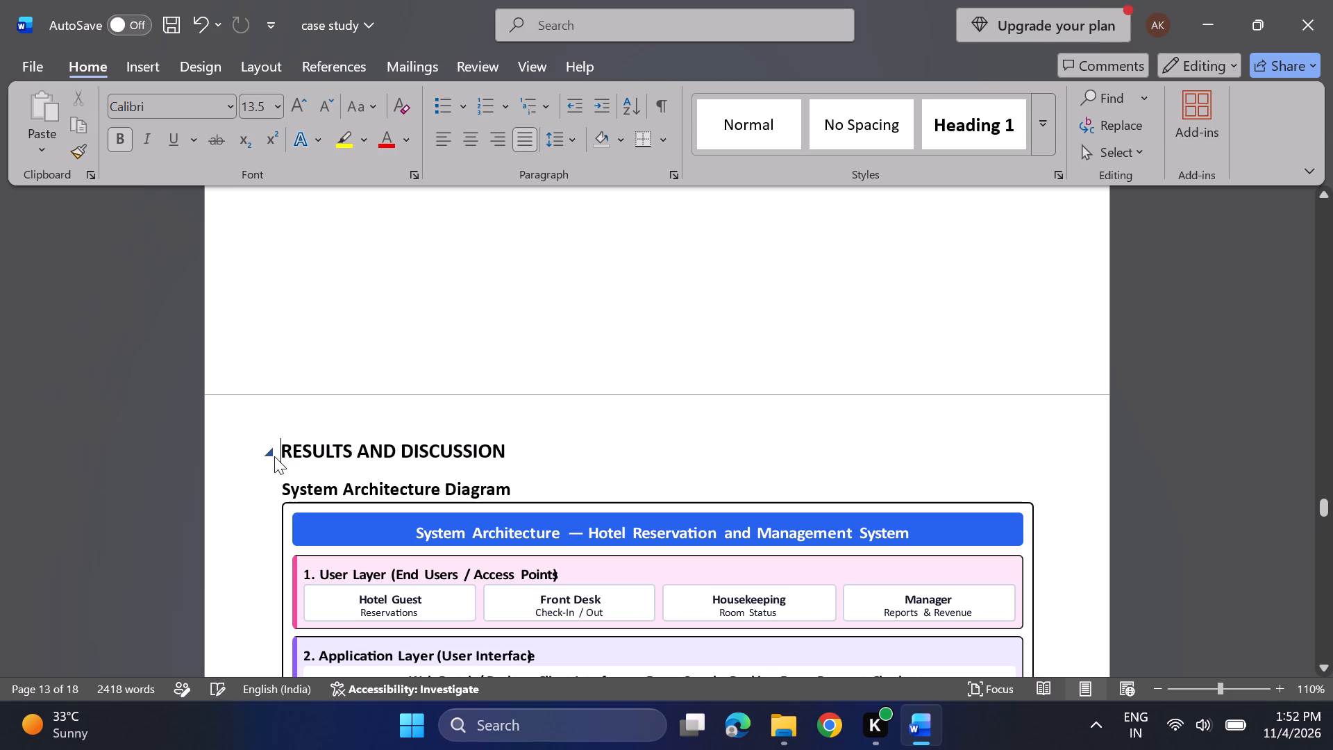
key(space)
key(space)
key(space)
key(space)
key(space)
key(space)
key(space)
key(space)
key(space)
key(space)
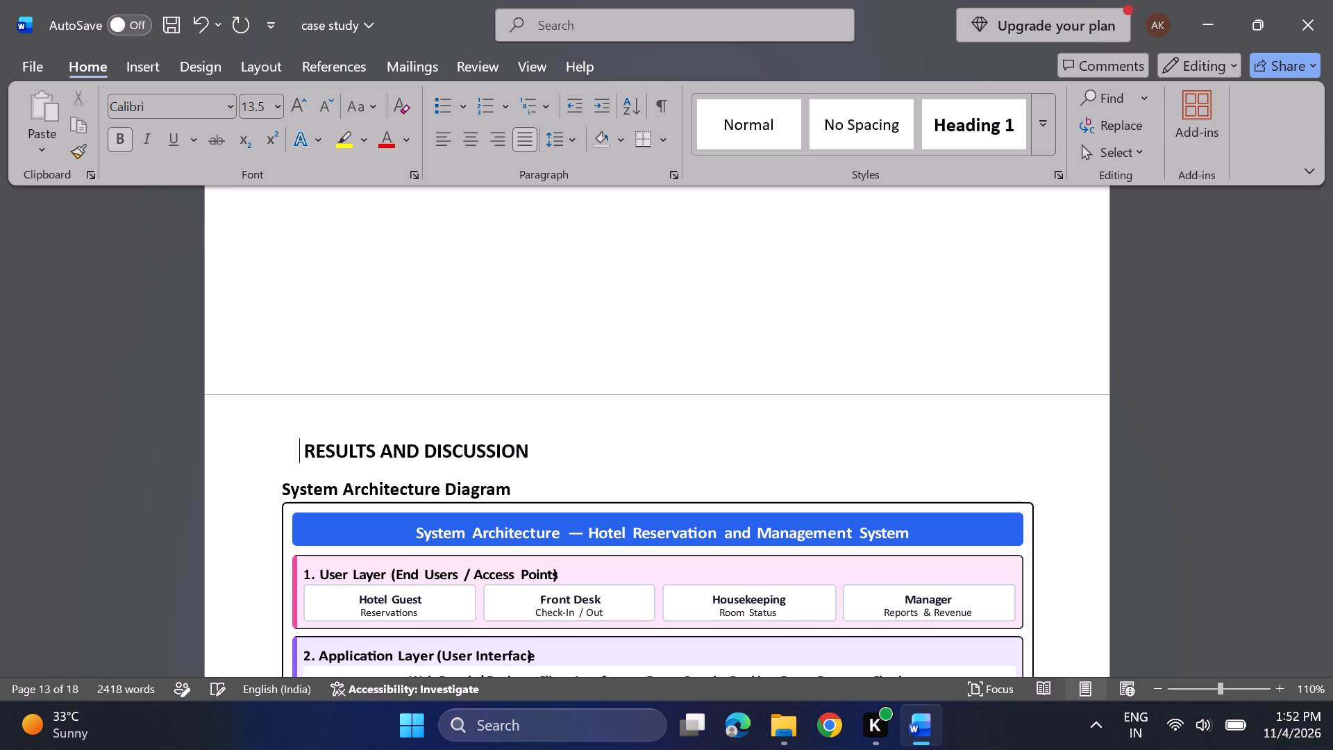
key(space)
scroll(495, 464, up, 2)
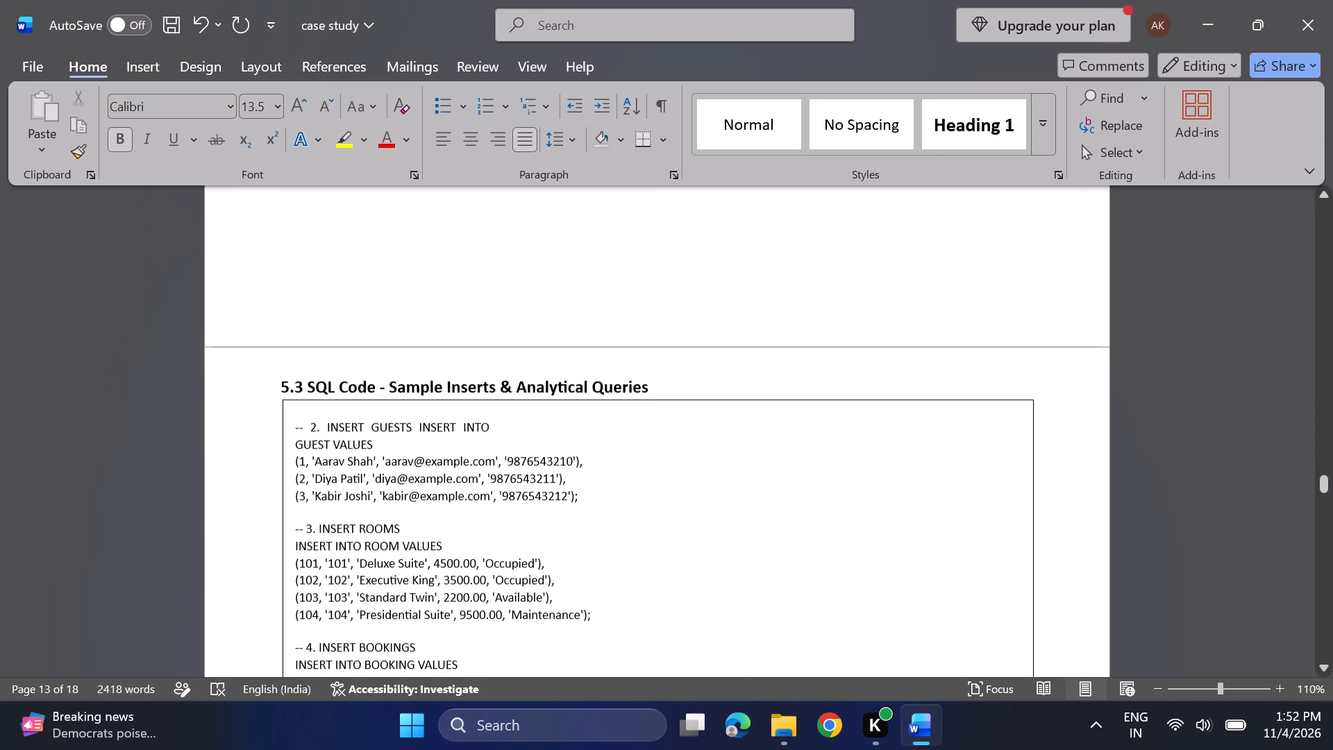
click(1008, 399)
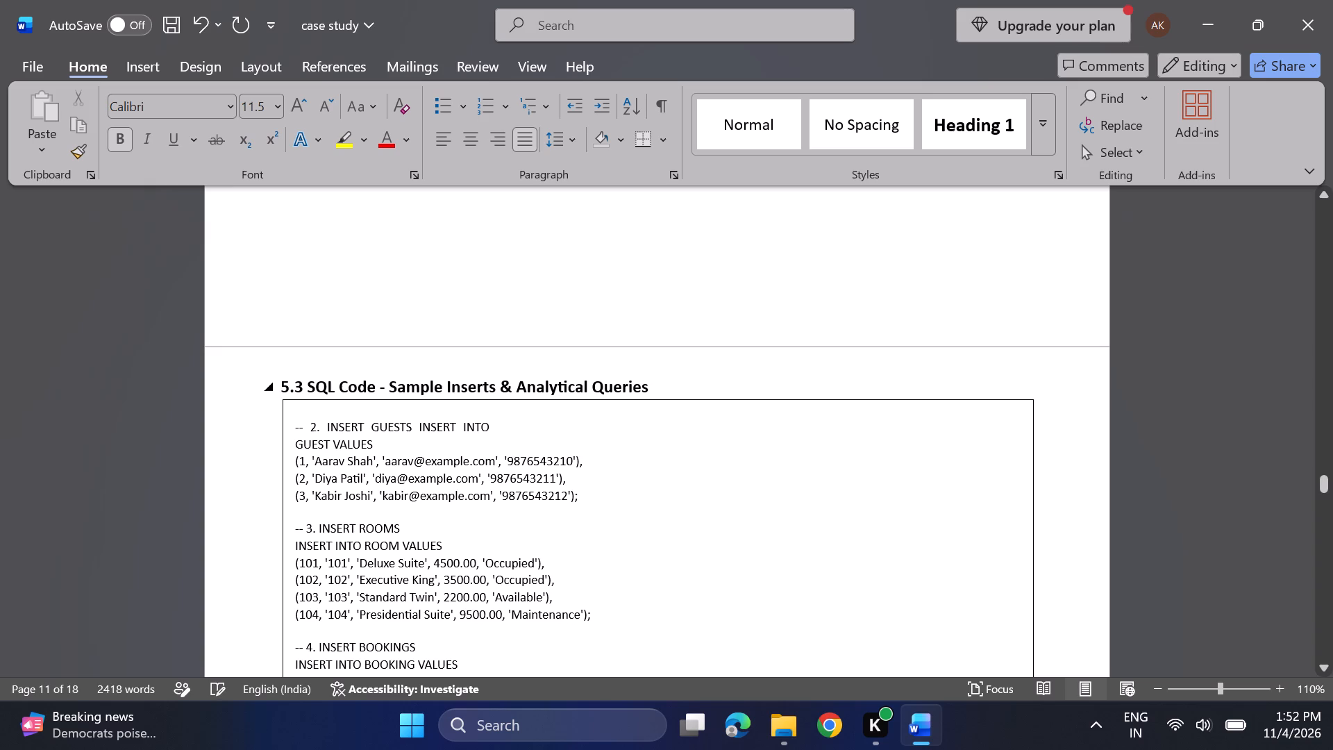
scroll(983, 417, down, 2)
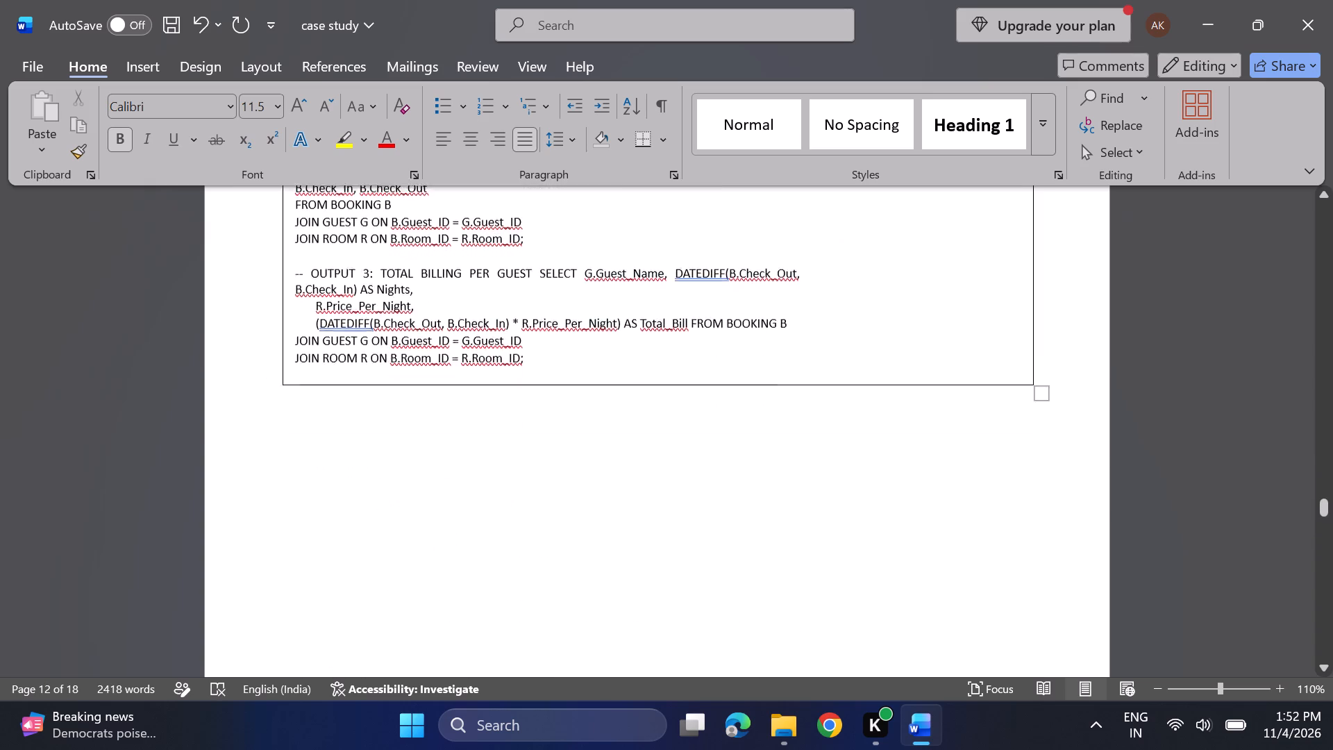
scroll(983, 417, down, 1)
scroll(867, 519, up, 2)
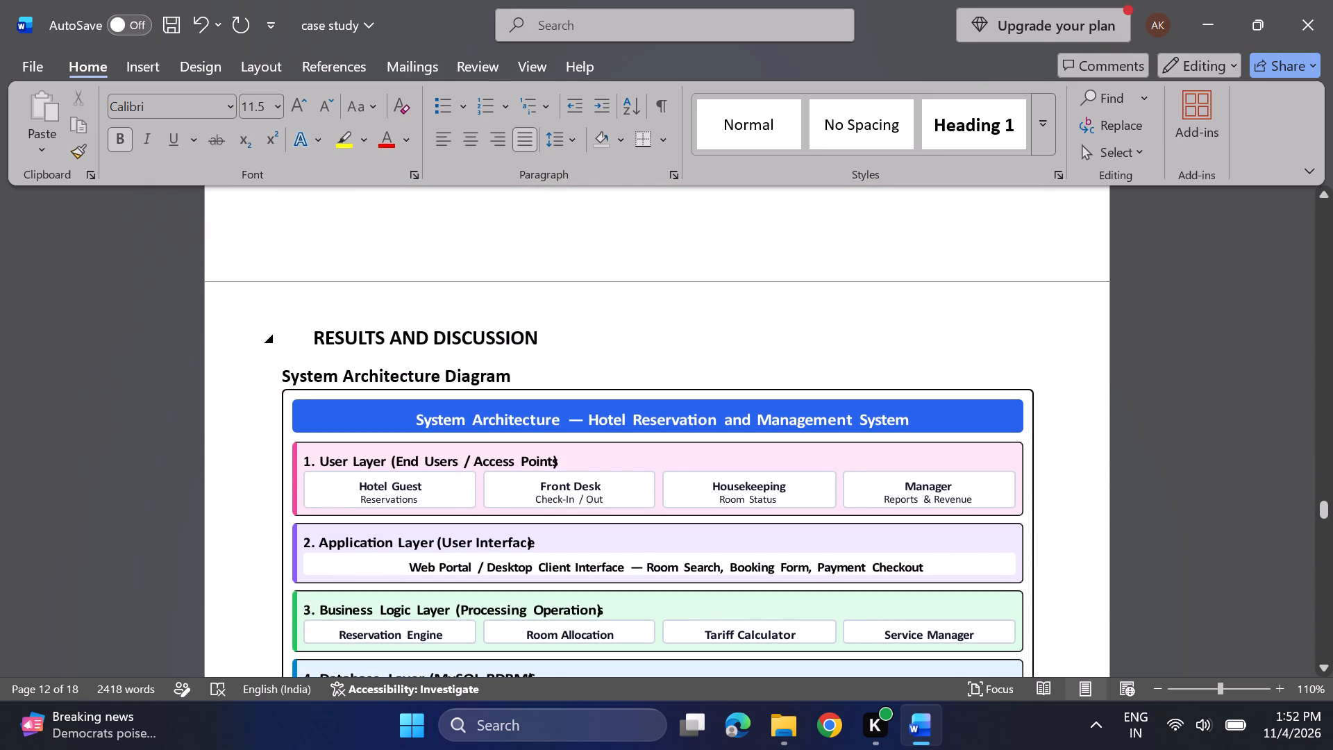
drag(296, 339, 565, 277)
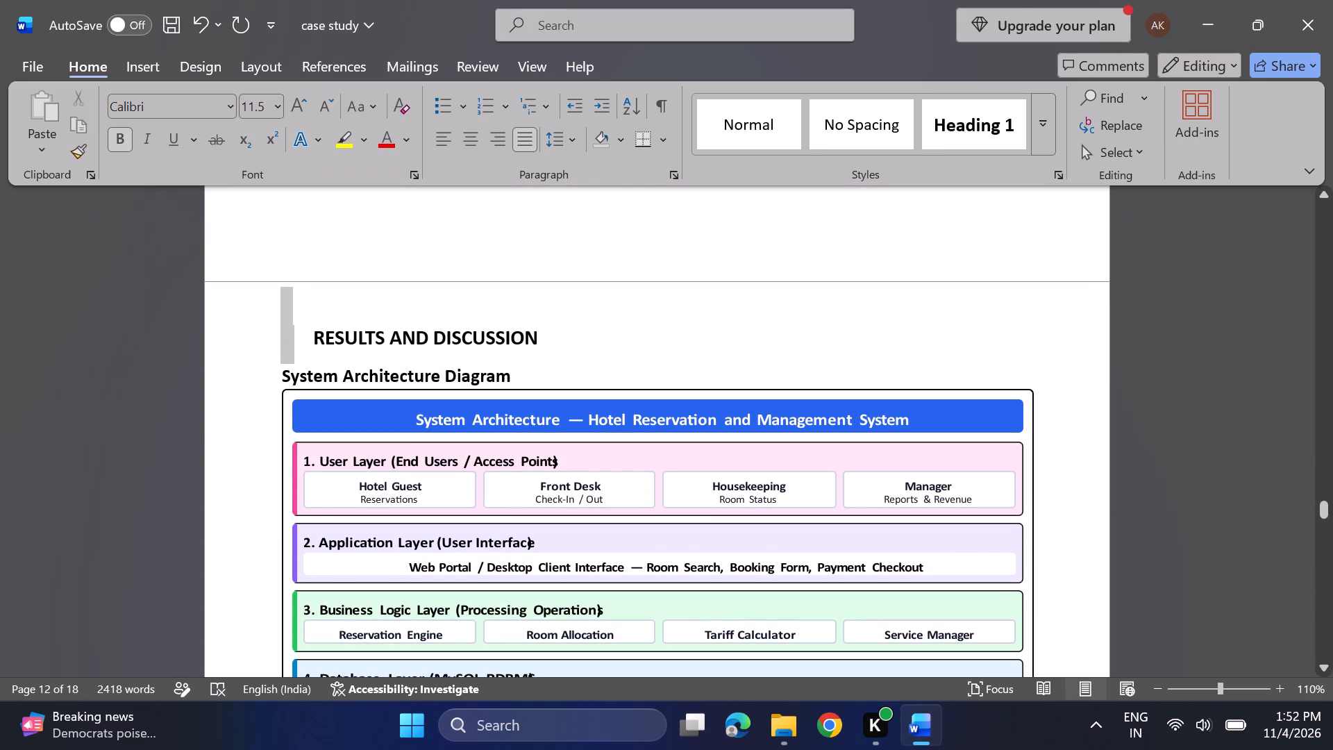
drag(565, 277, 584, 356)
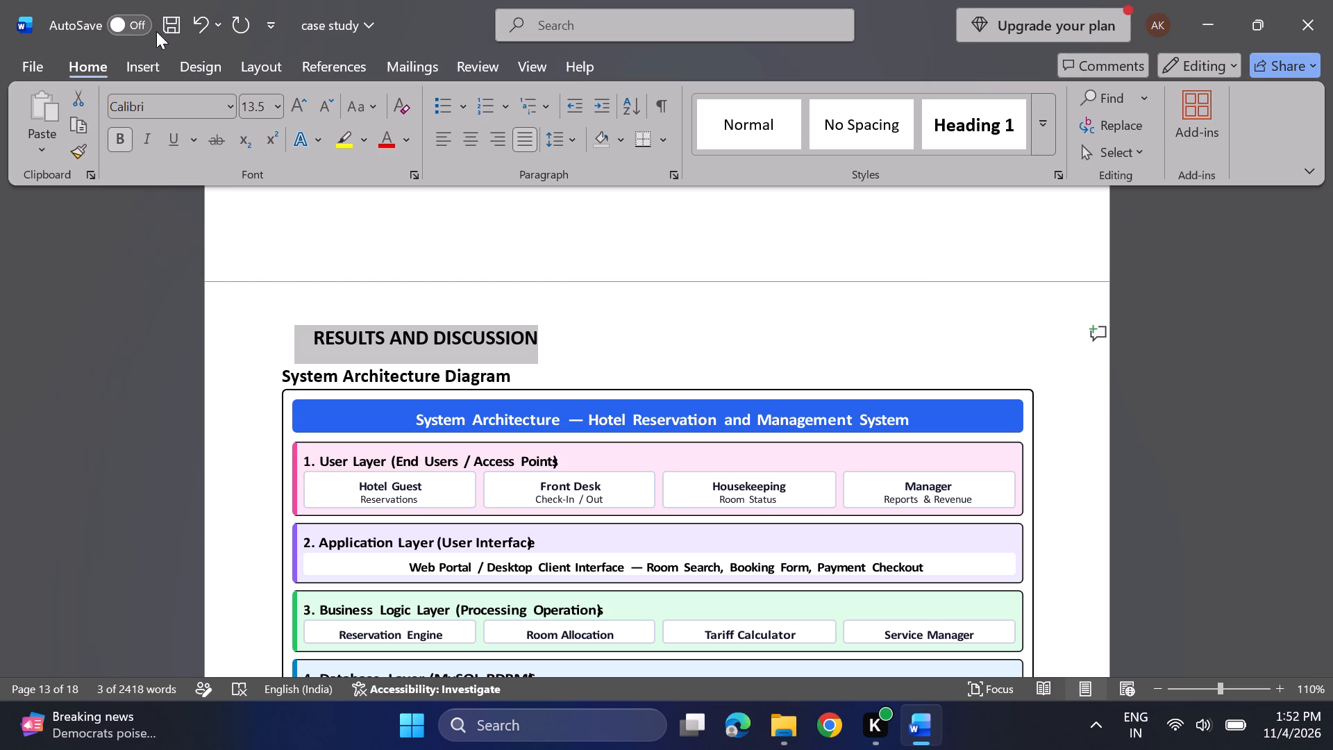
Undo the chapter heading edits back to the partly deleted prefix of the ABSTRACT heading.
triple_click(192, 29)
triple_click(192, 29)
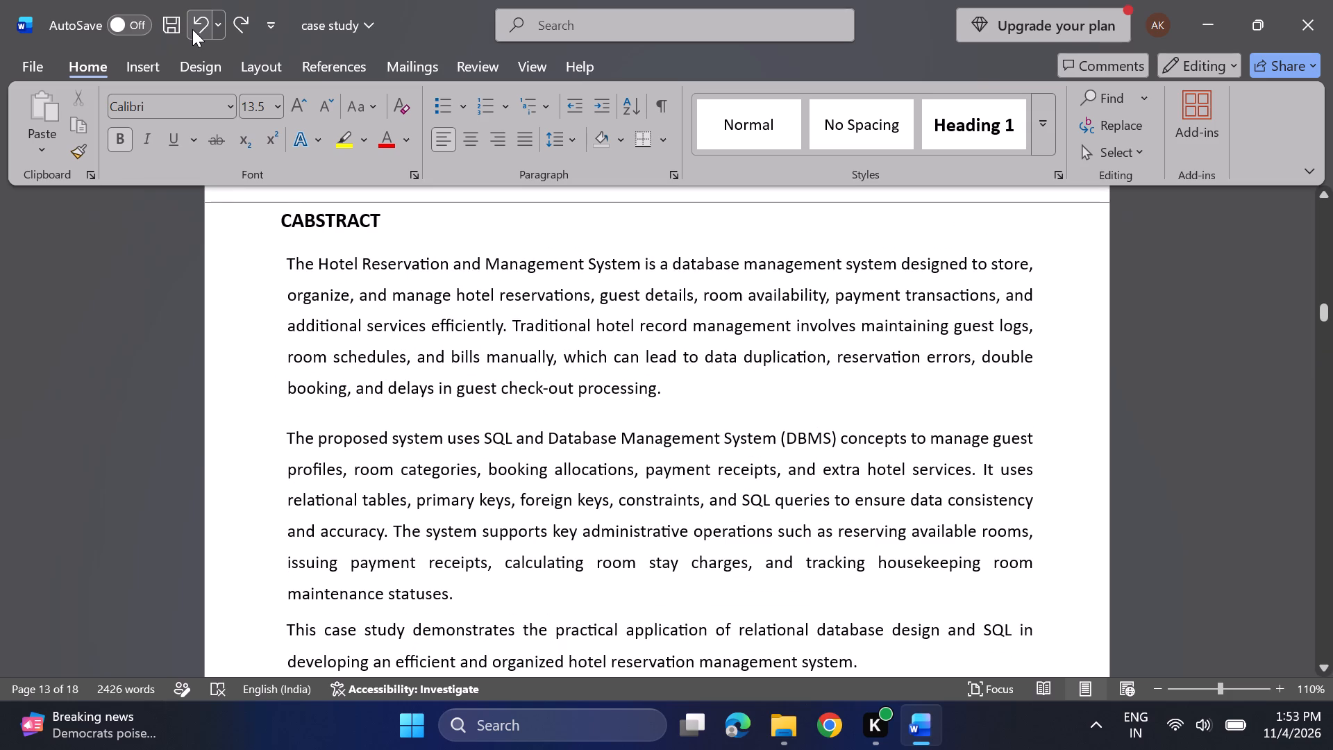
Delete the stray "C" in front of the ABSTRACT heading and centre the heading.
key(BackSpace)
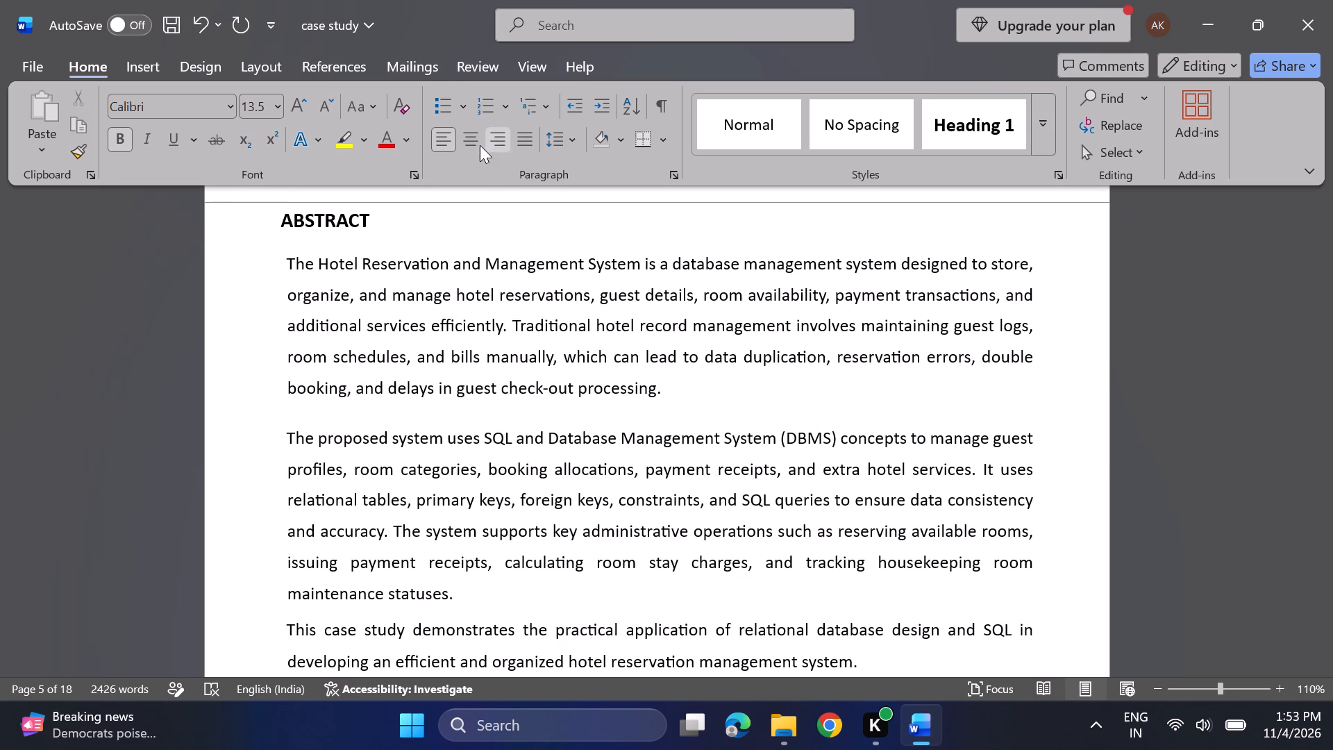
click(477, 146)
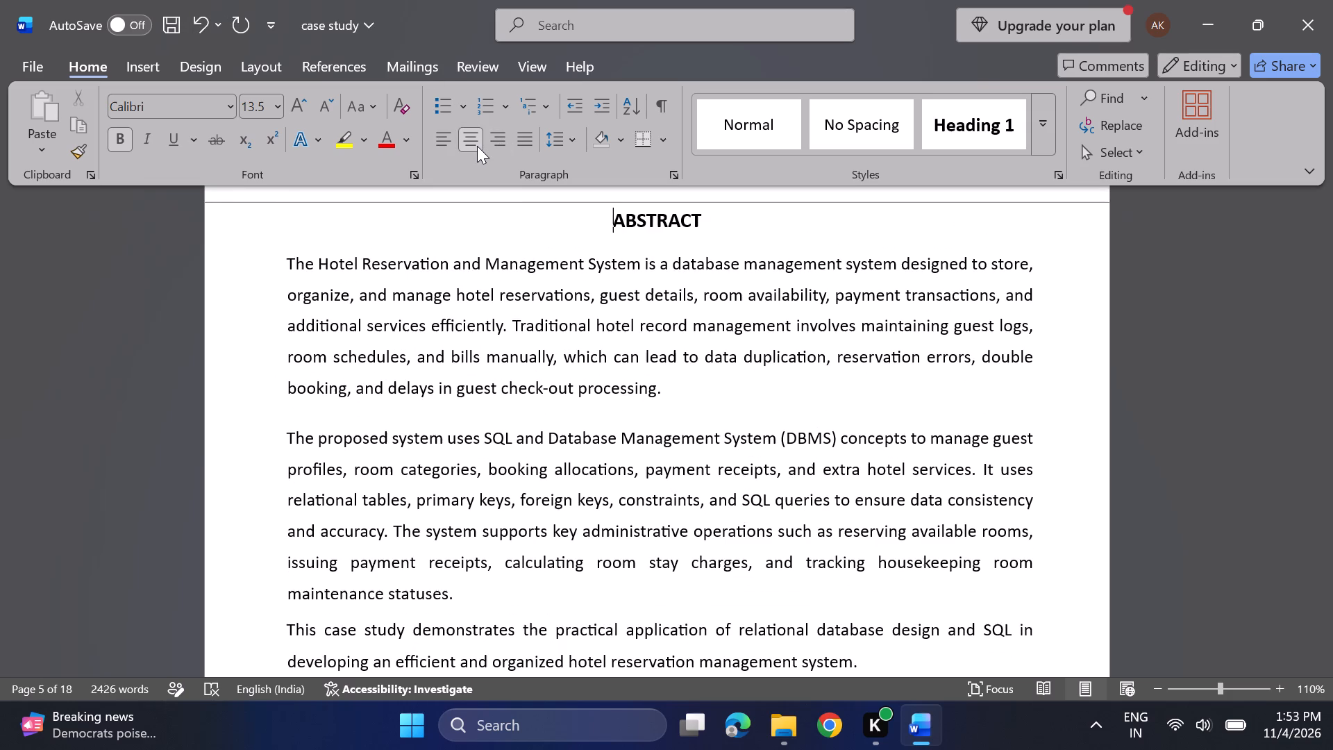
Look over the pages from the ABSTRACT to the section 5.3 database schema.
scroll(662, 372, down, 3)
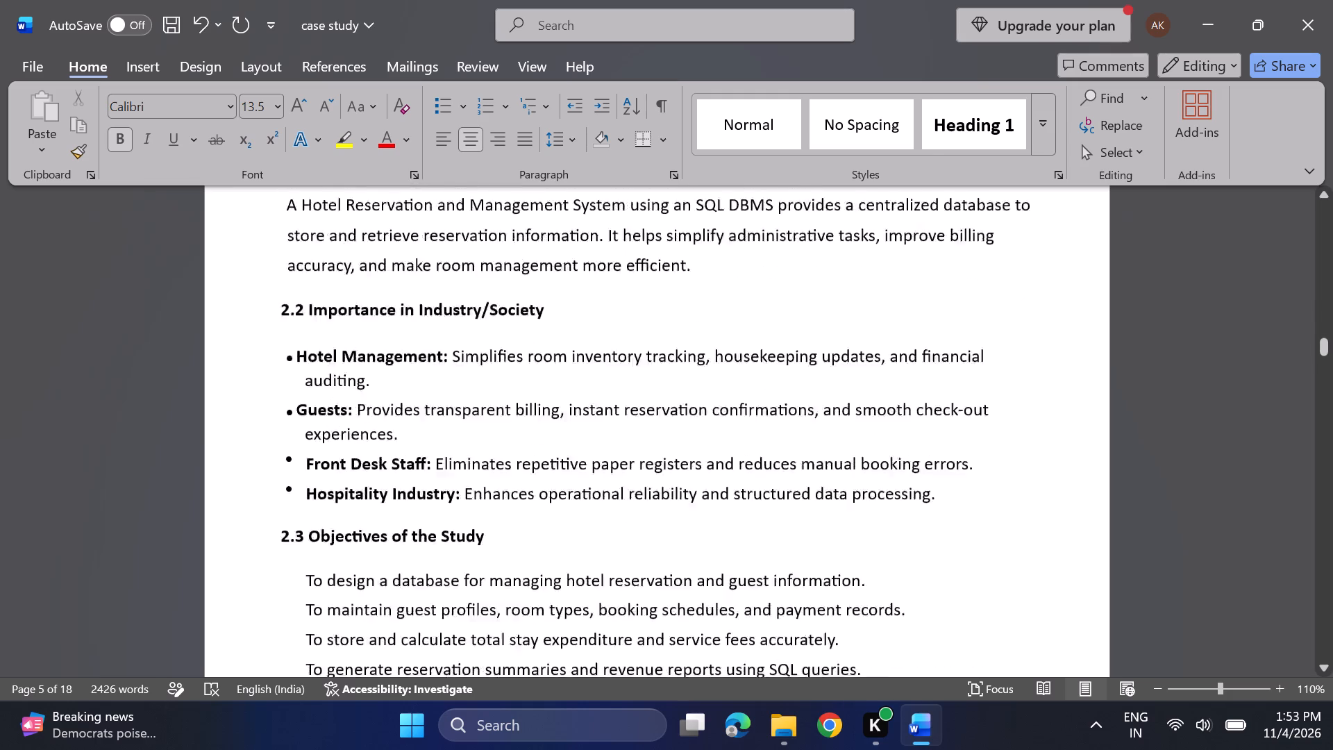
scroll(662, 372, down, 4)
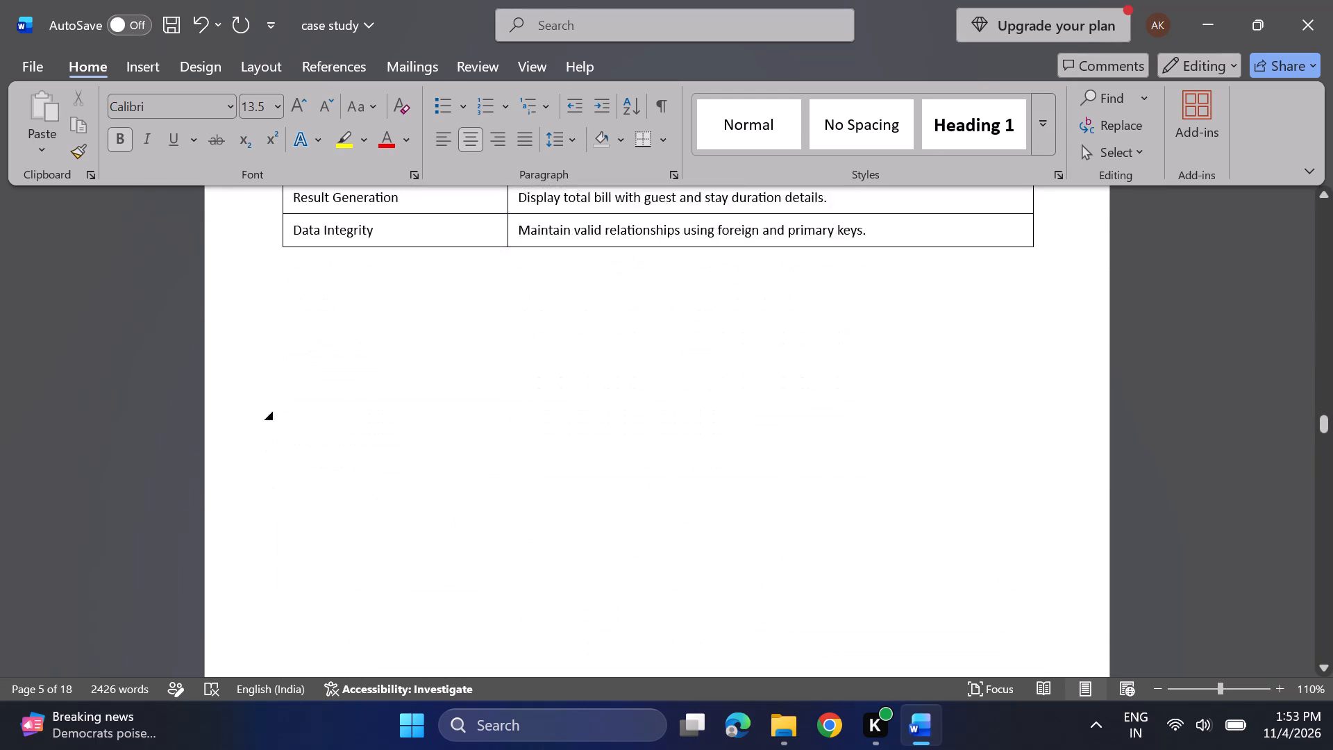
scroll(662, 372, down, 2)
scroll(662, 372, up, 1)
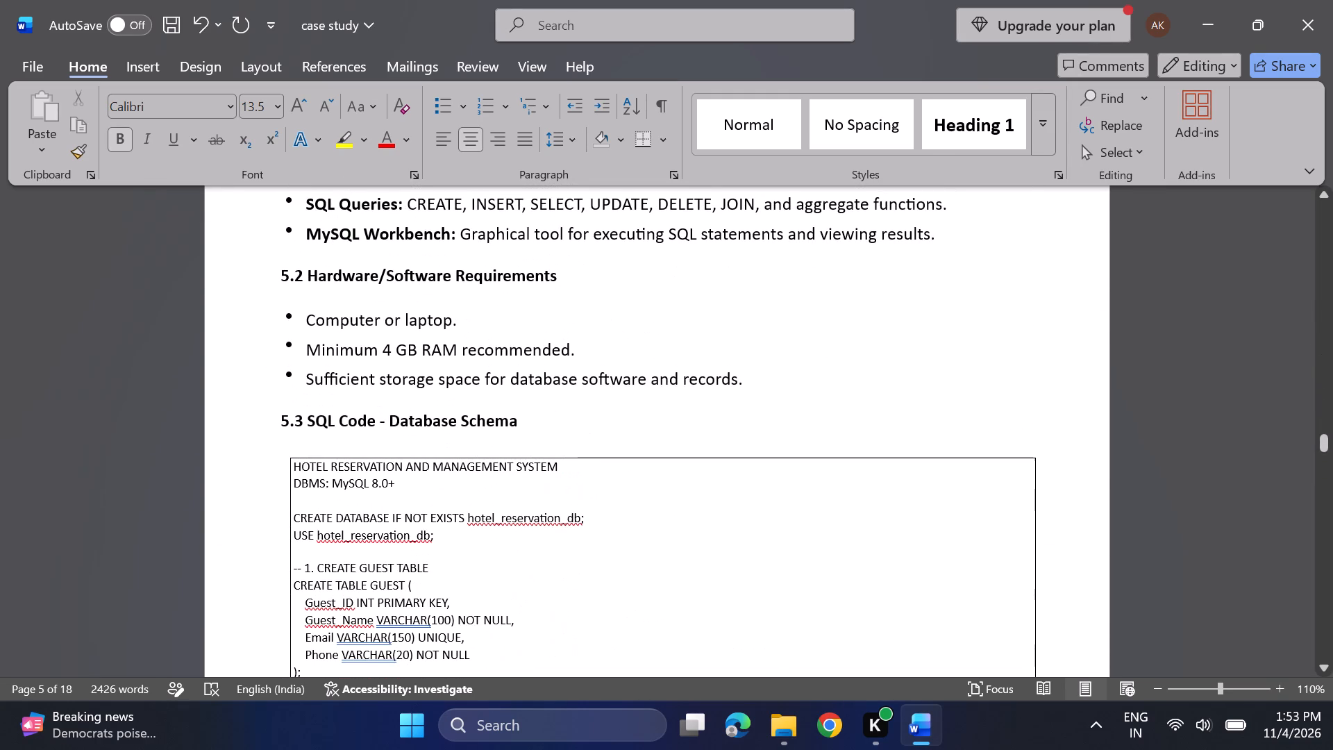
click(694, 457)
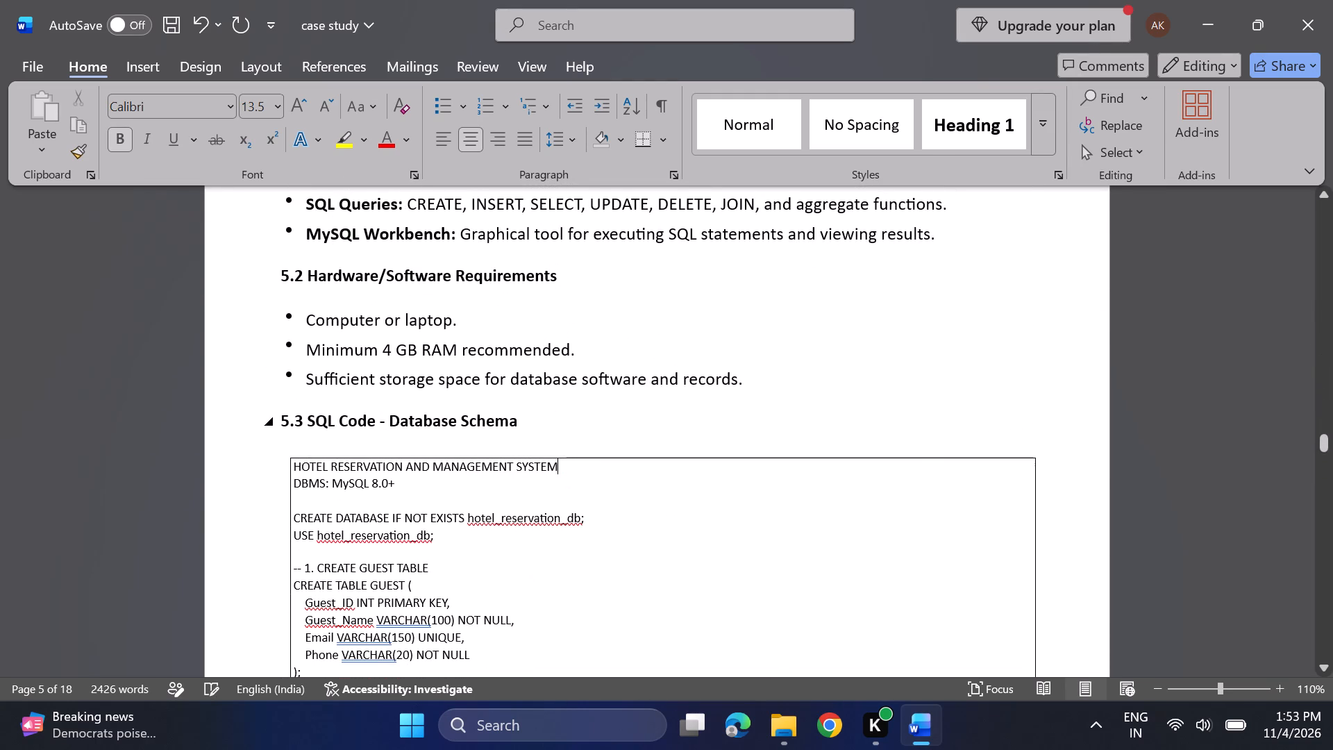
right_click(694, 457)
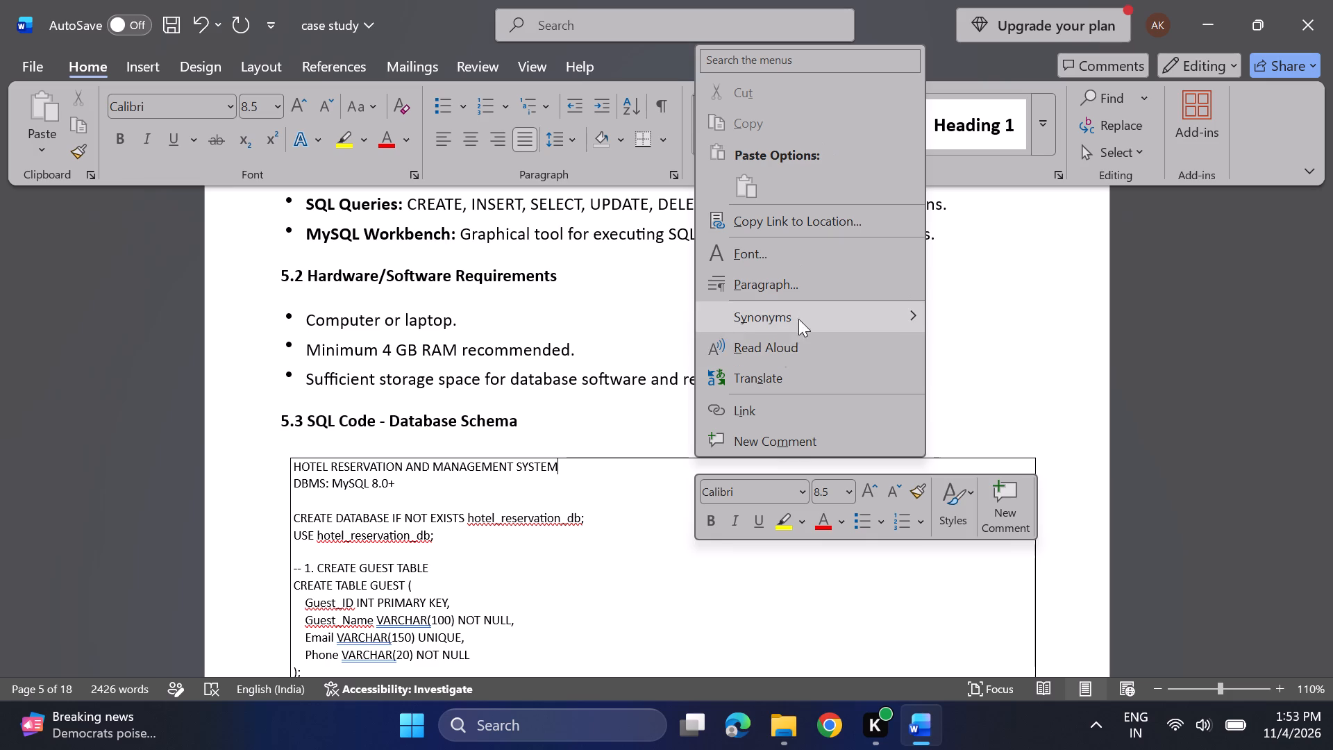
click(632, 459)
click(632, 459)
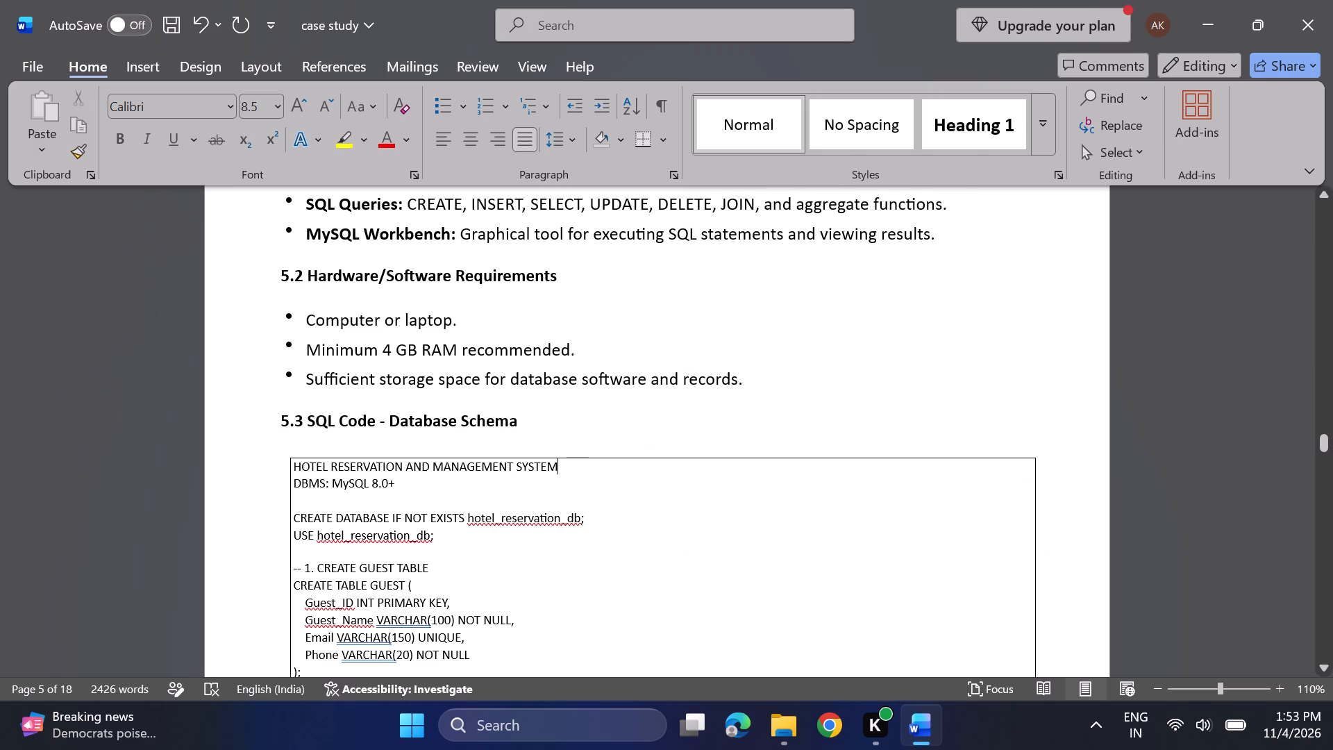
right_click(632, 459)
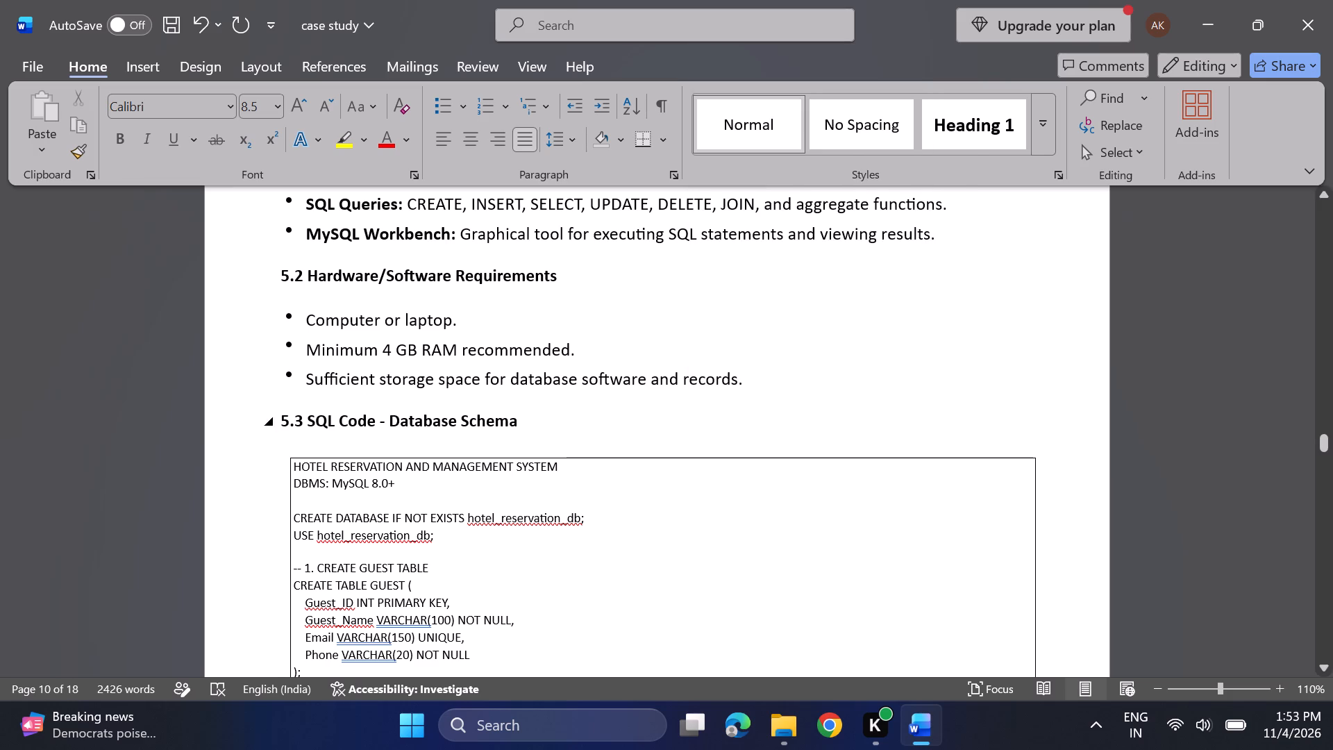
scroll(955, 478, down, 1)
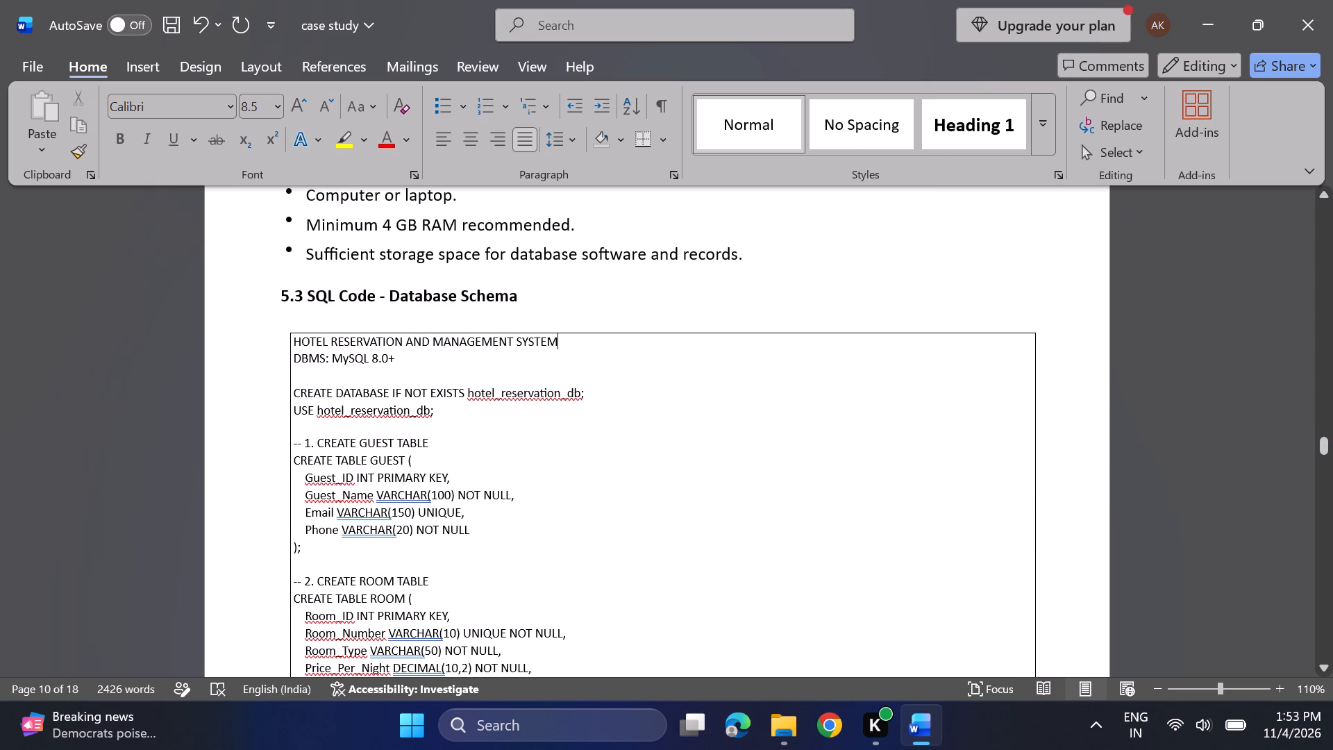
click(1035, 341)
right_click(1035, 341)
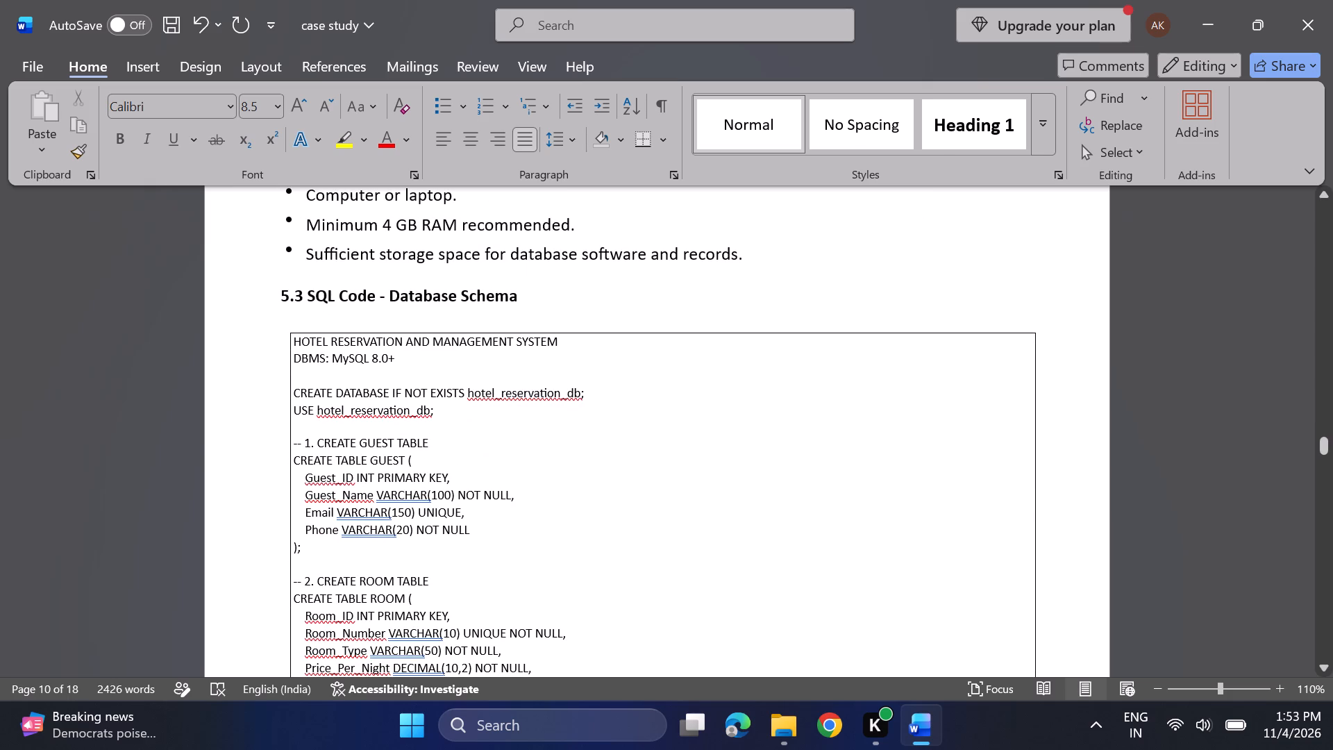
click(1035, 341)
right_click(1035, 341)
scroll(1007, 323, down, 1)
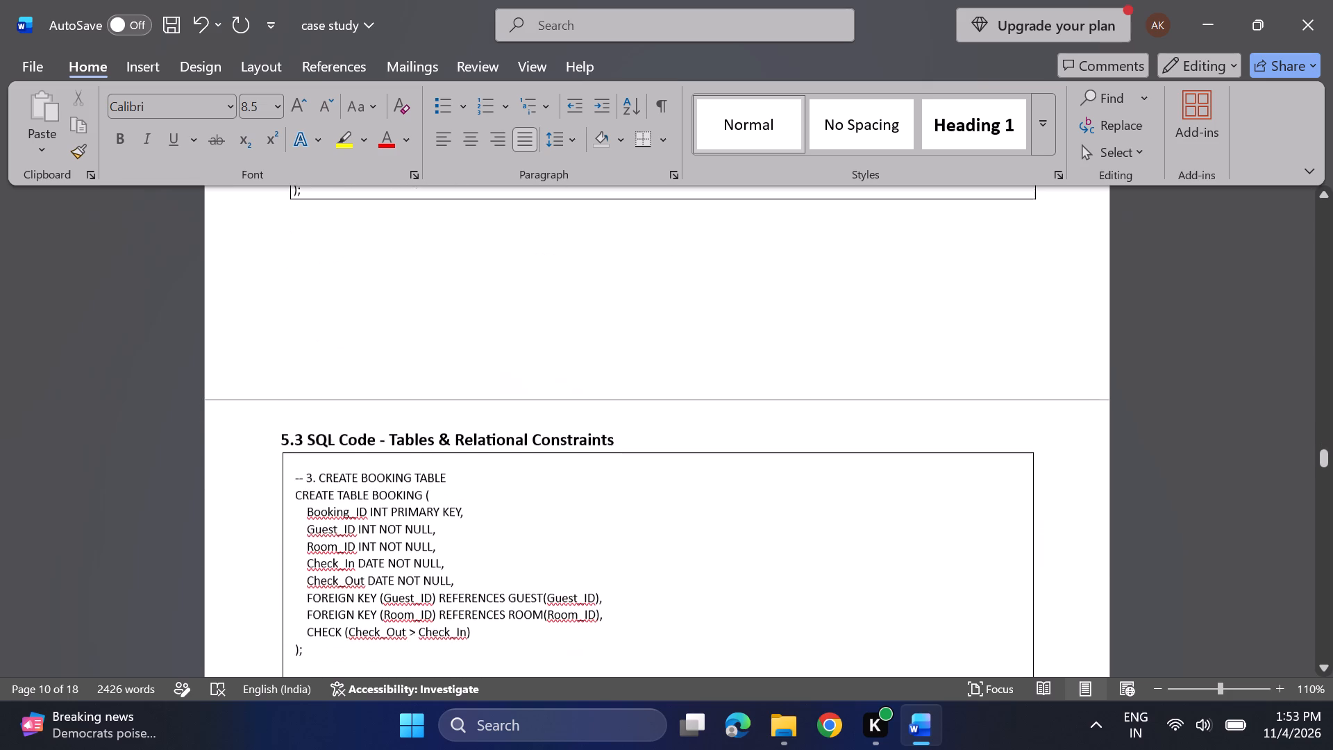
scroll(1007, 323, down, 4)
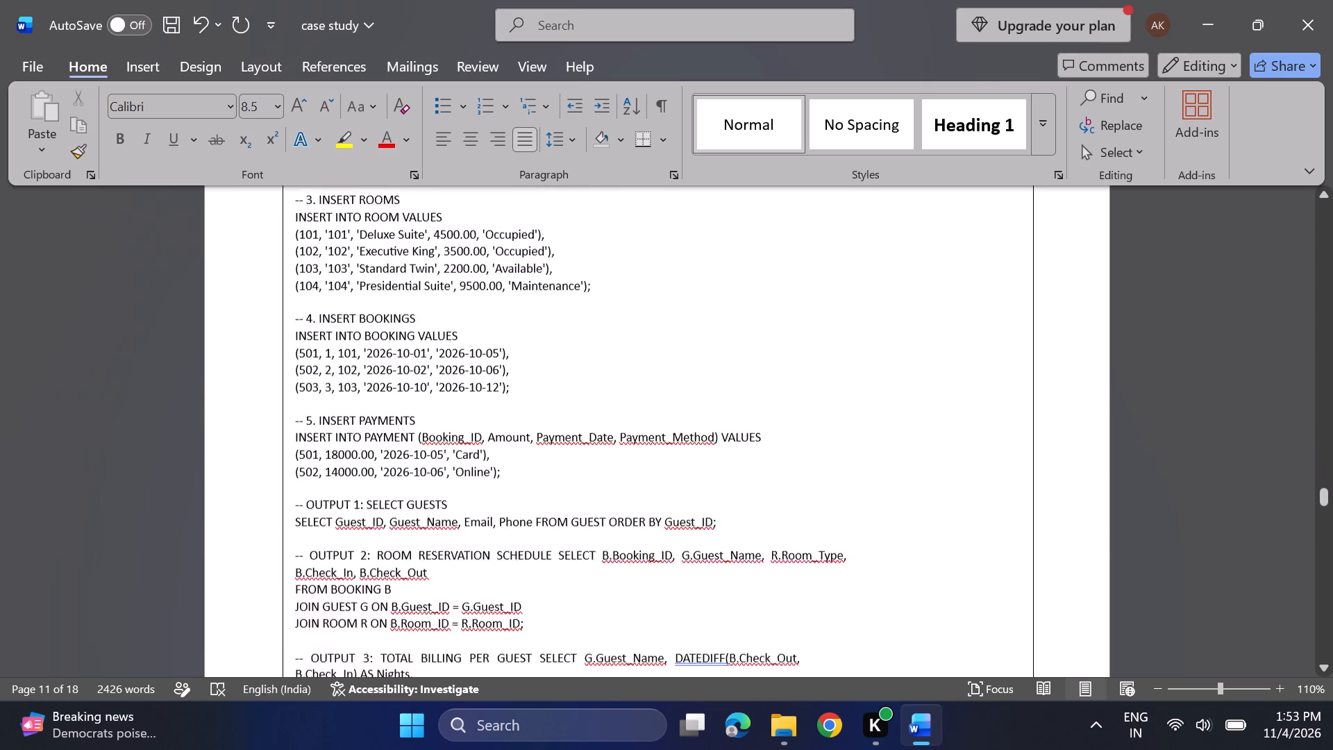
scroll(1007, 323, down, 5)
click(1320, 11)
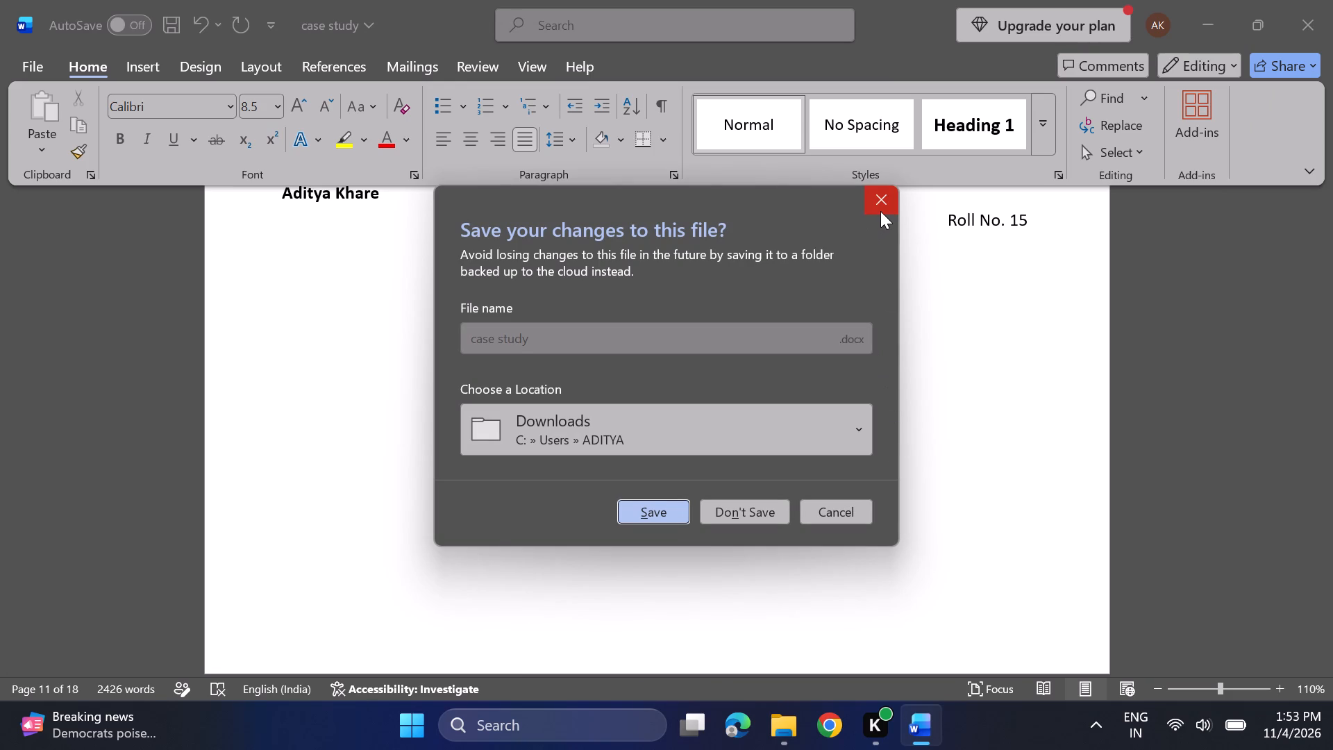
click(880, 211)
Delete the whole ACKNOWLEDGMENT section at the end of the report, including the student's name and roll number.
scroll(923, 315, up, 1)
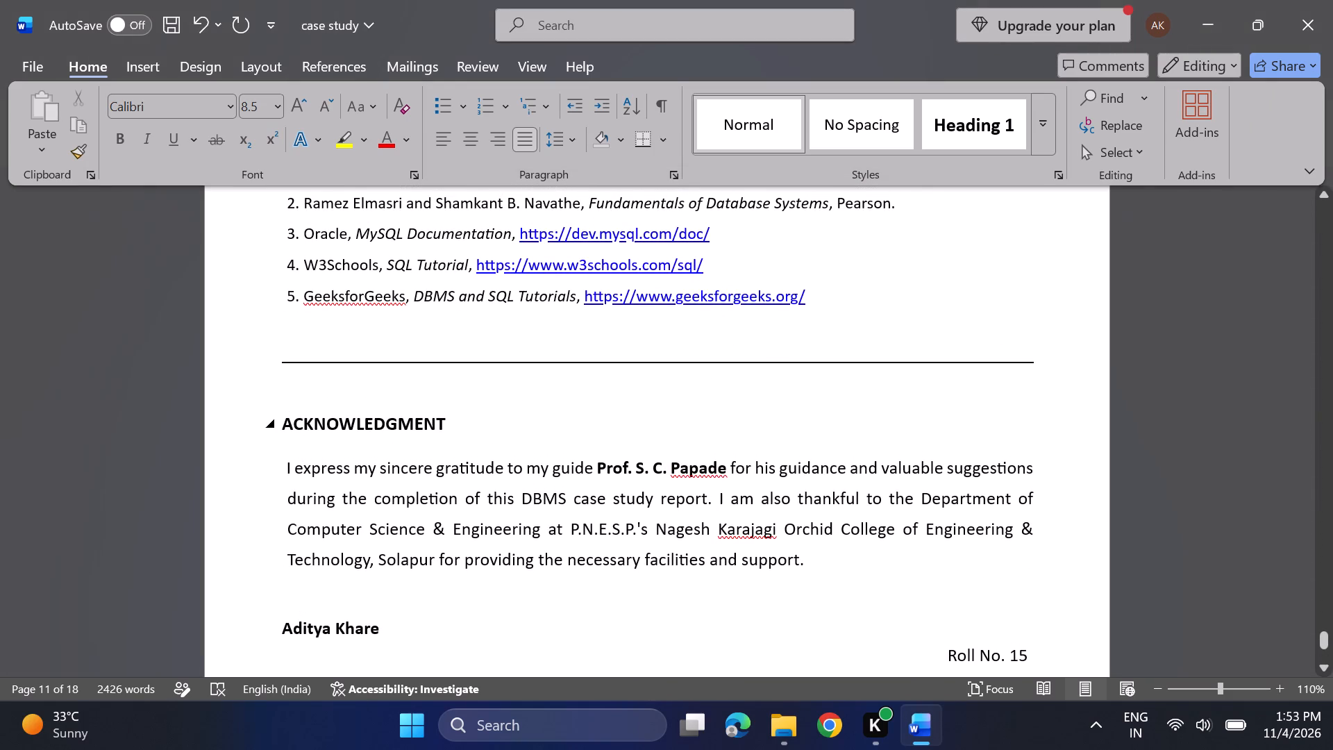
scroll(374, 455, down, 1)
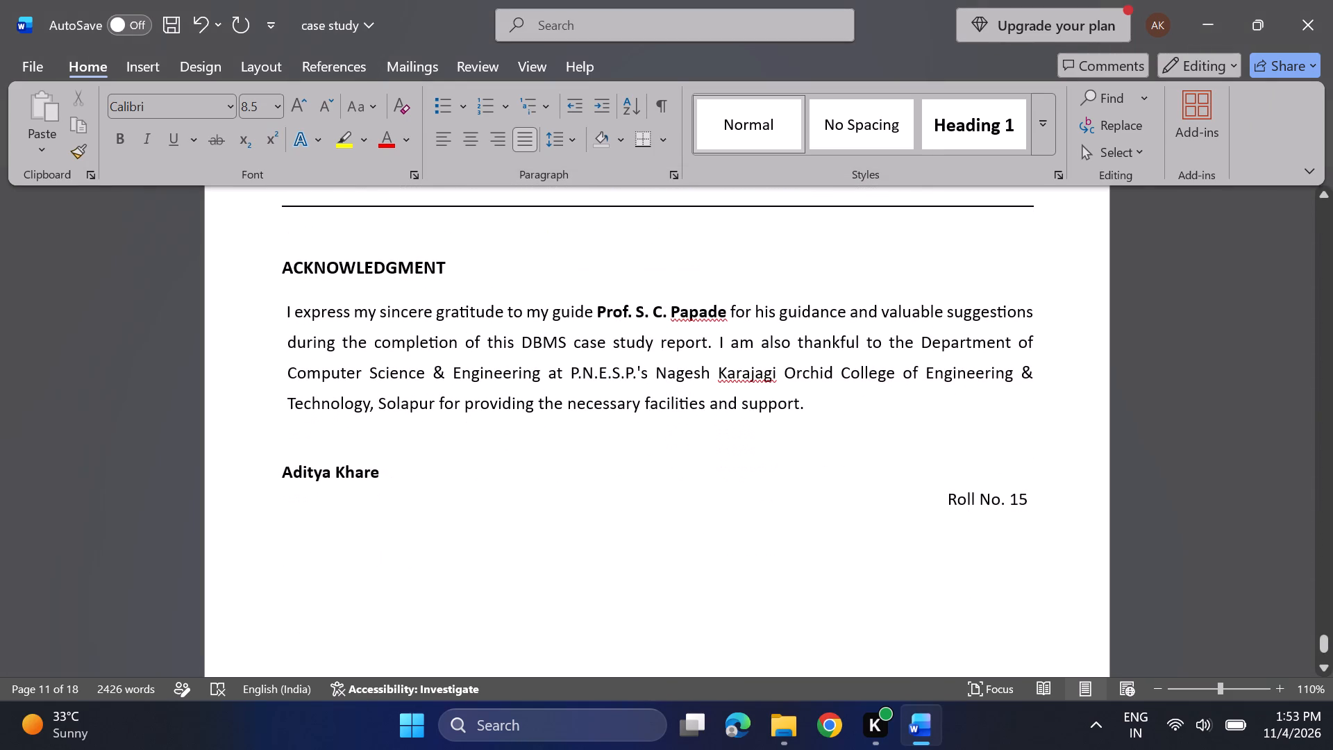
drag(575, 637, 262, 269)
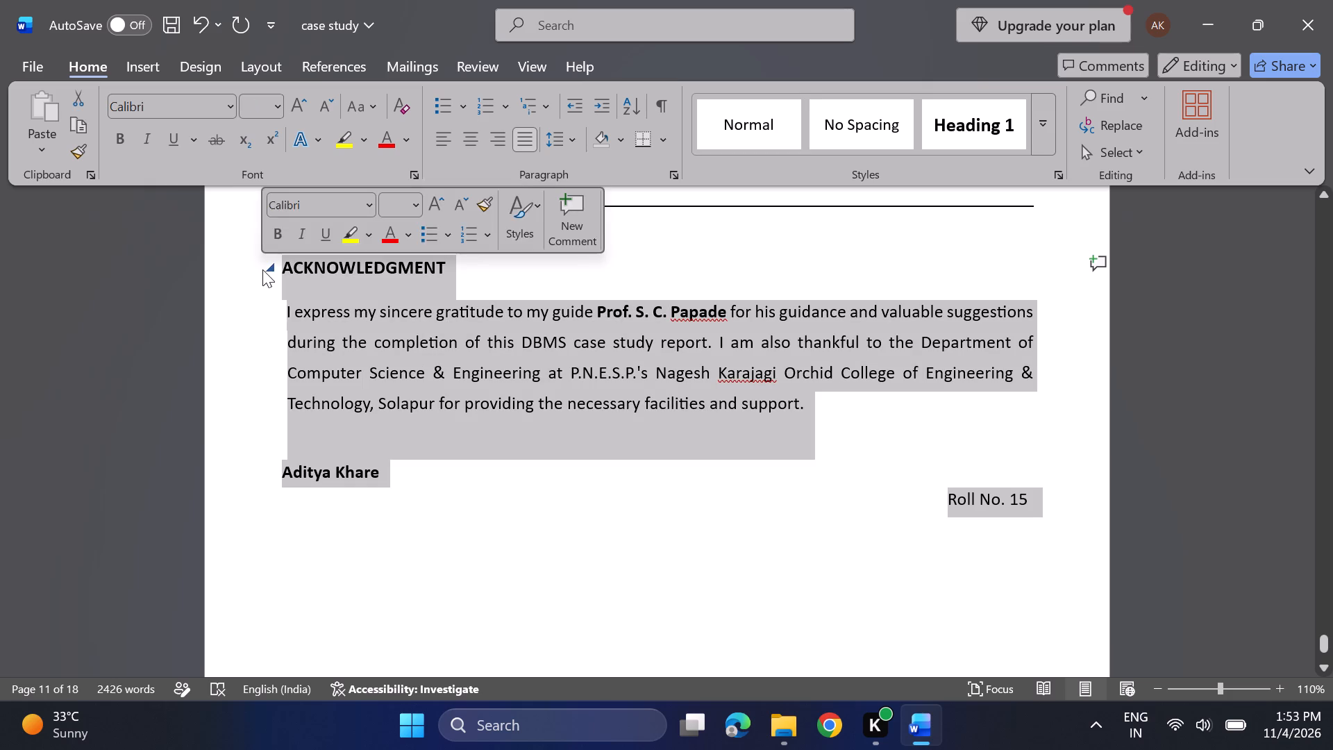
key(BackSpace)
Centre the CHAPTER 7: CONCLUSION heading on its page, leaving it without list numbering.
scroll(262, 269, up, 1)
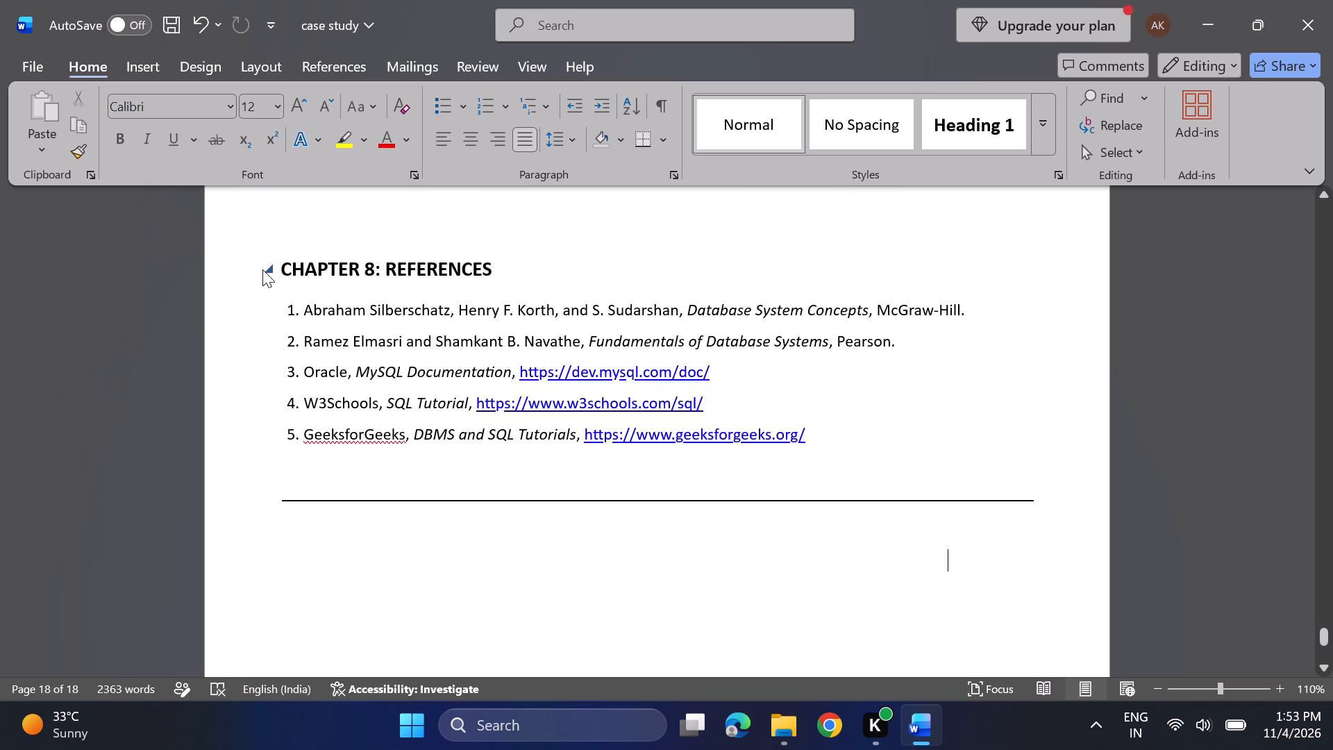
scroll(486, 493, up, 1)
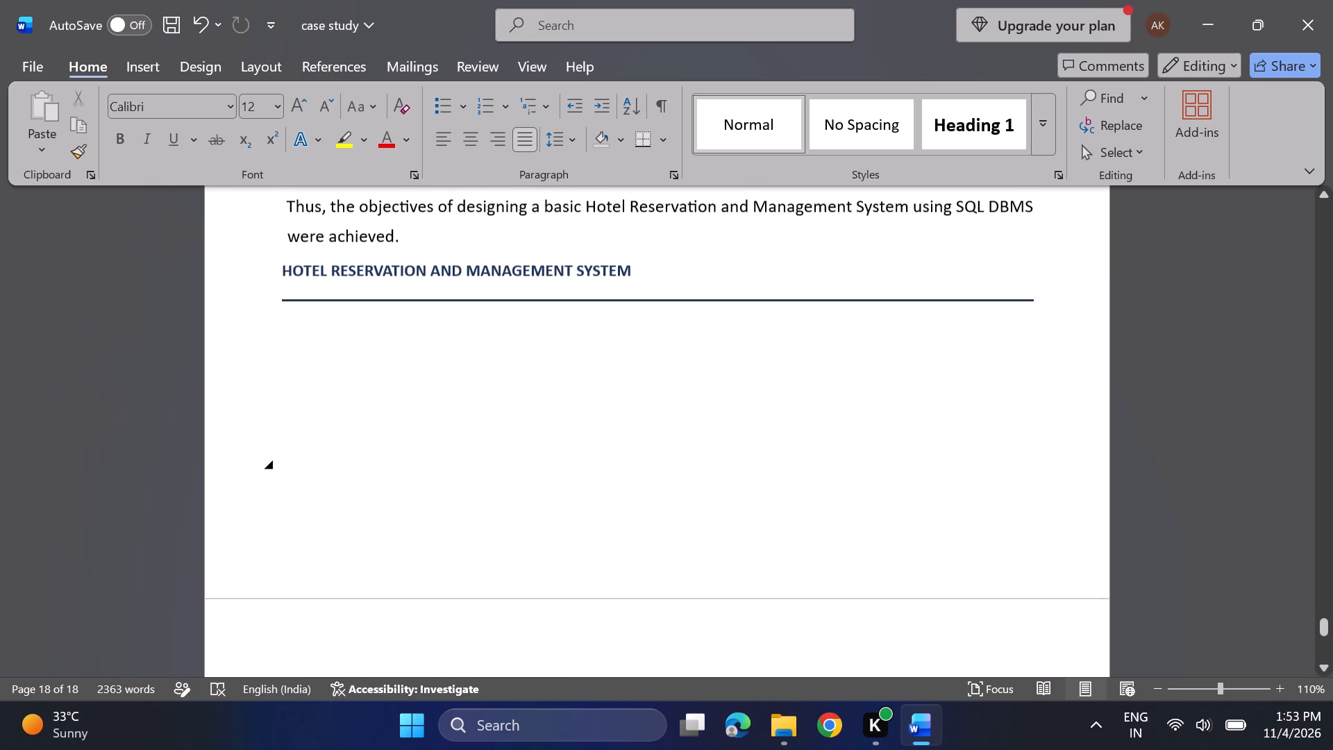
scroll(486, 493, up, 2)
scroll(486, 493, down, 1)
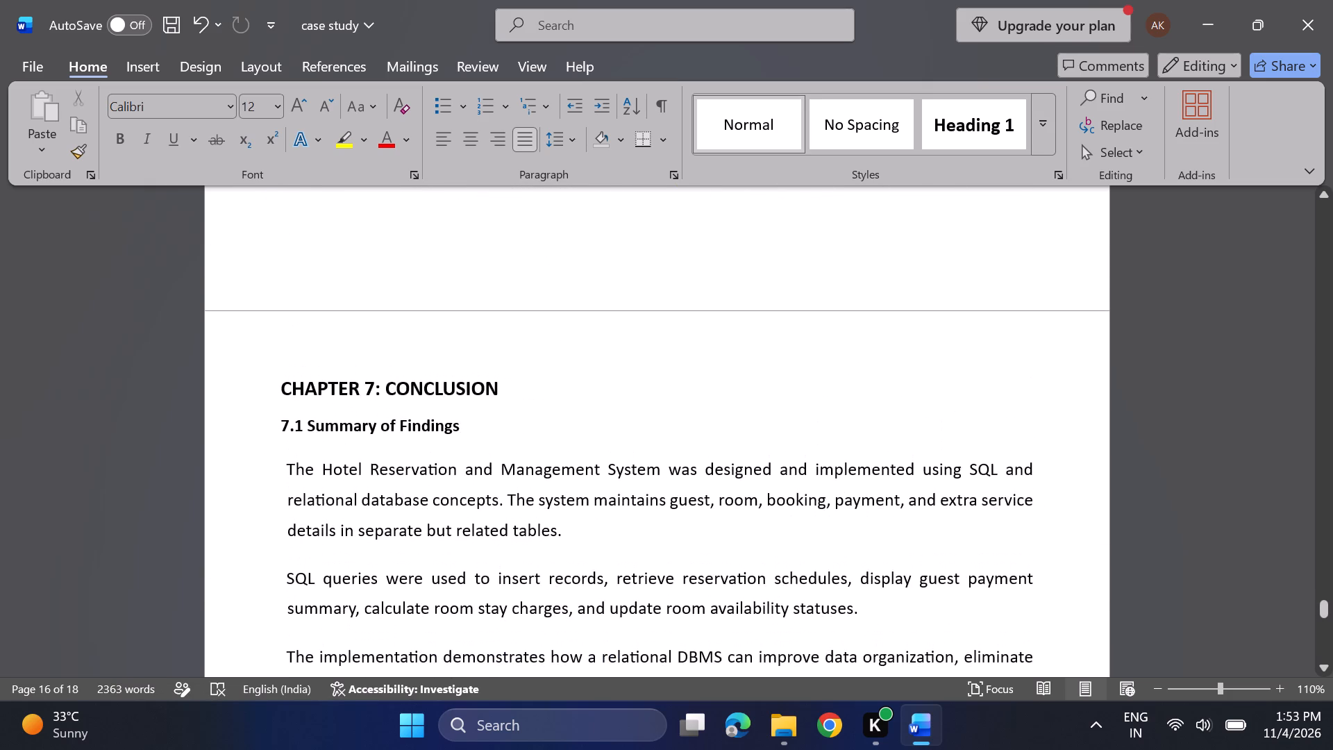
scroll(486, 493, down, 1)
scroll(486, 493, up, 2)
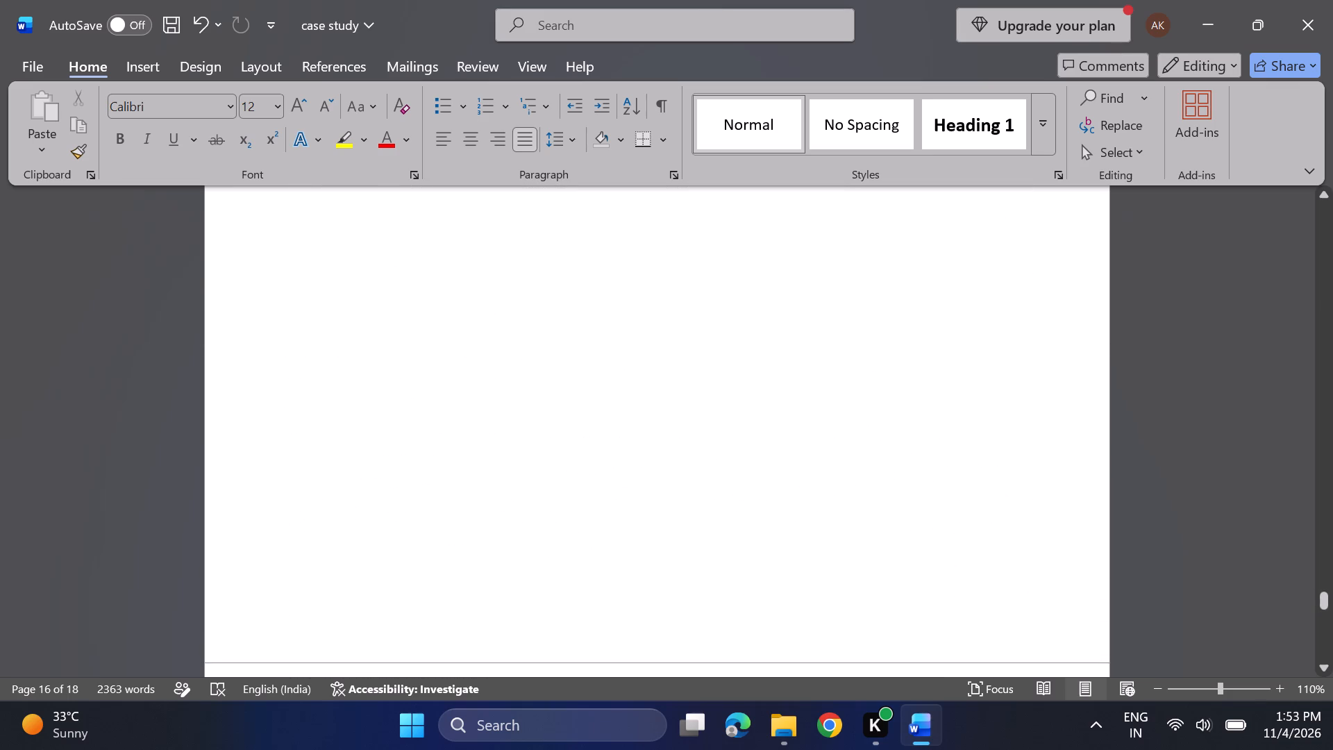
scroll(486, 493, down, 1)
scroll(486, 493, up, 1)
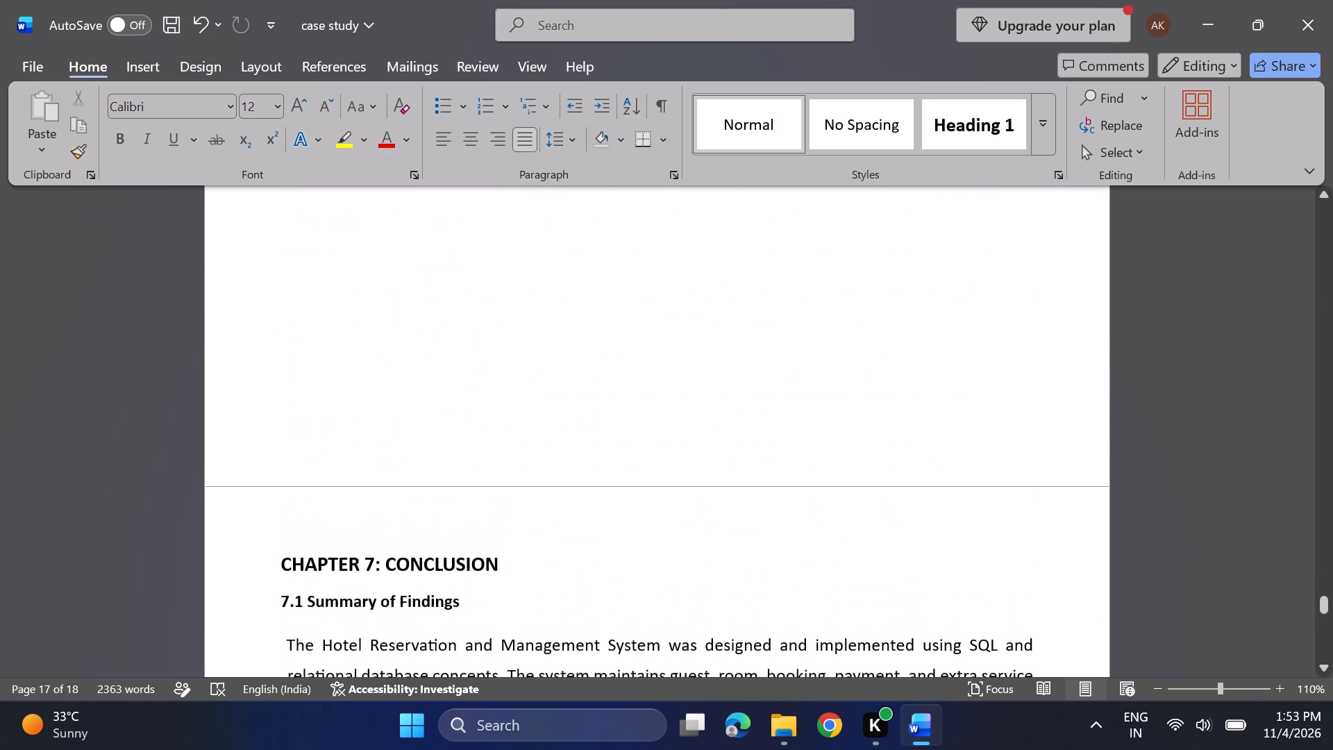
drag(534, 585, 207, 547)
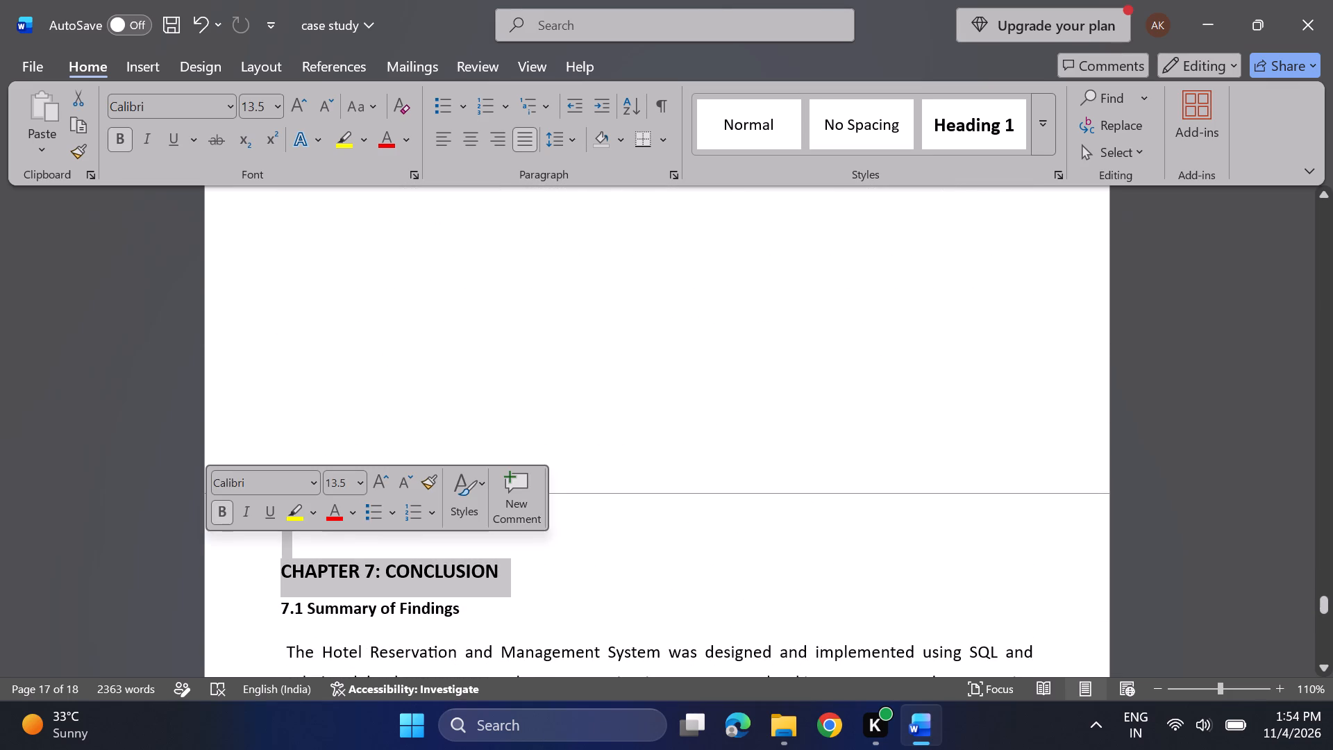
click(409, 512)
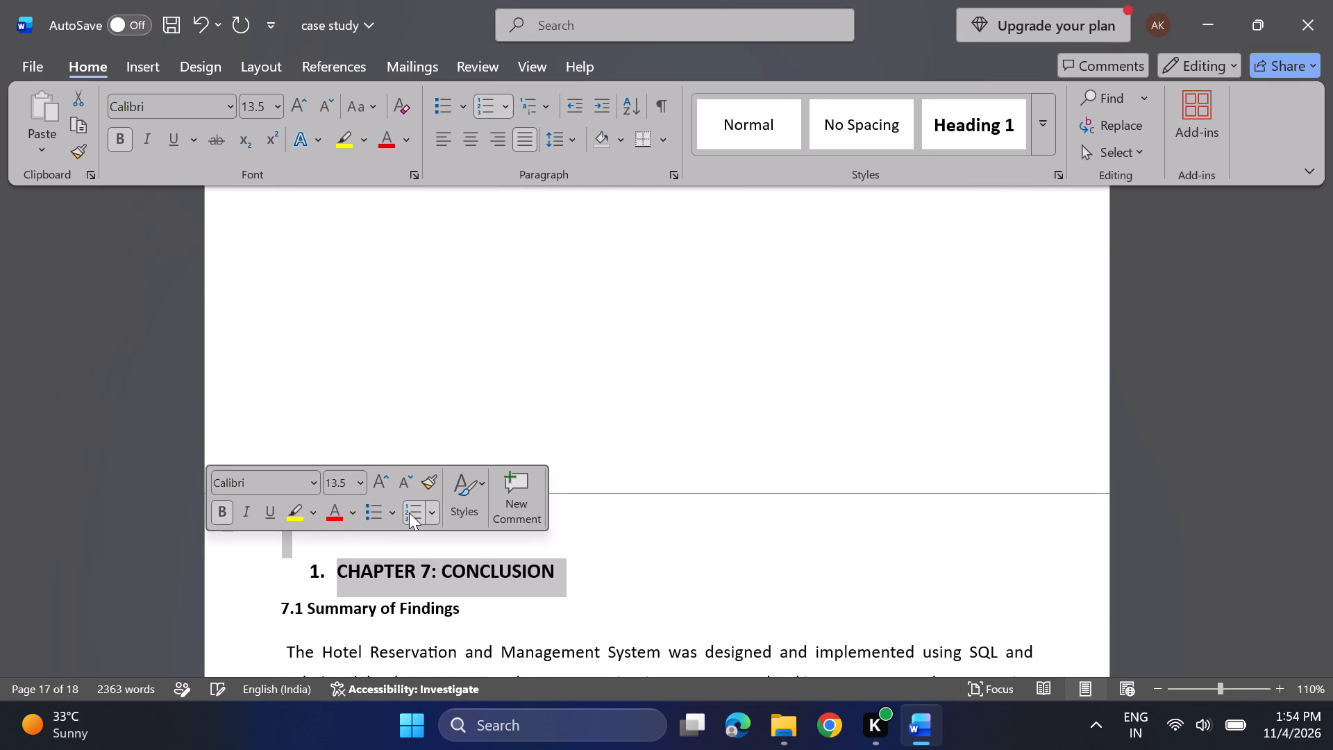
click(469, 142)
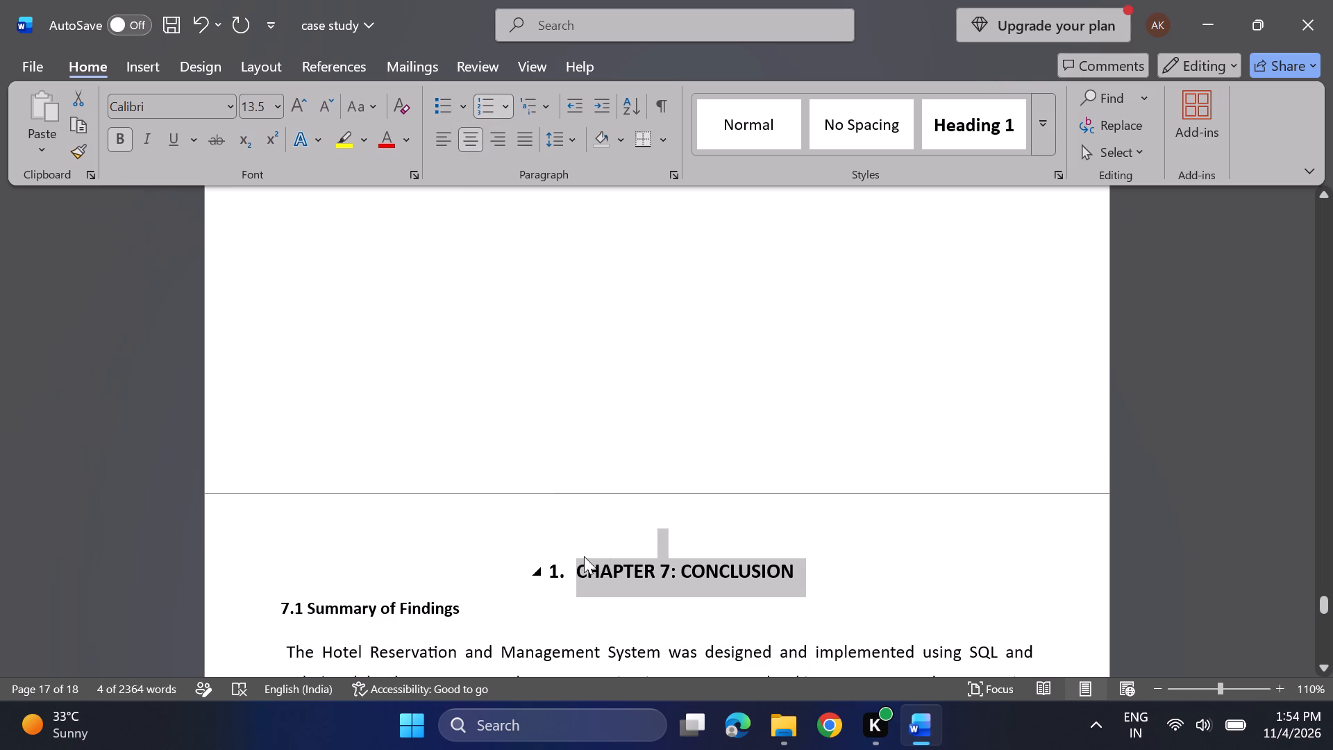
click(561, 569)
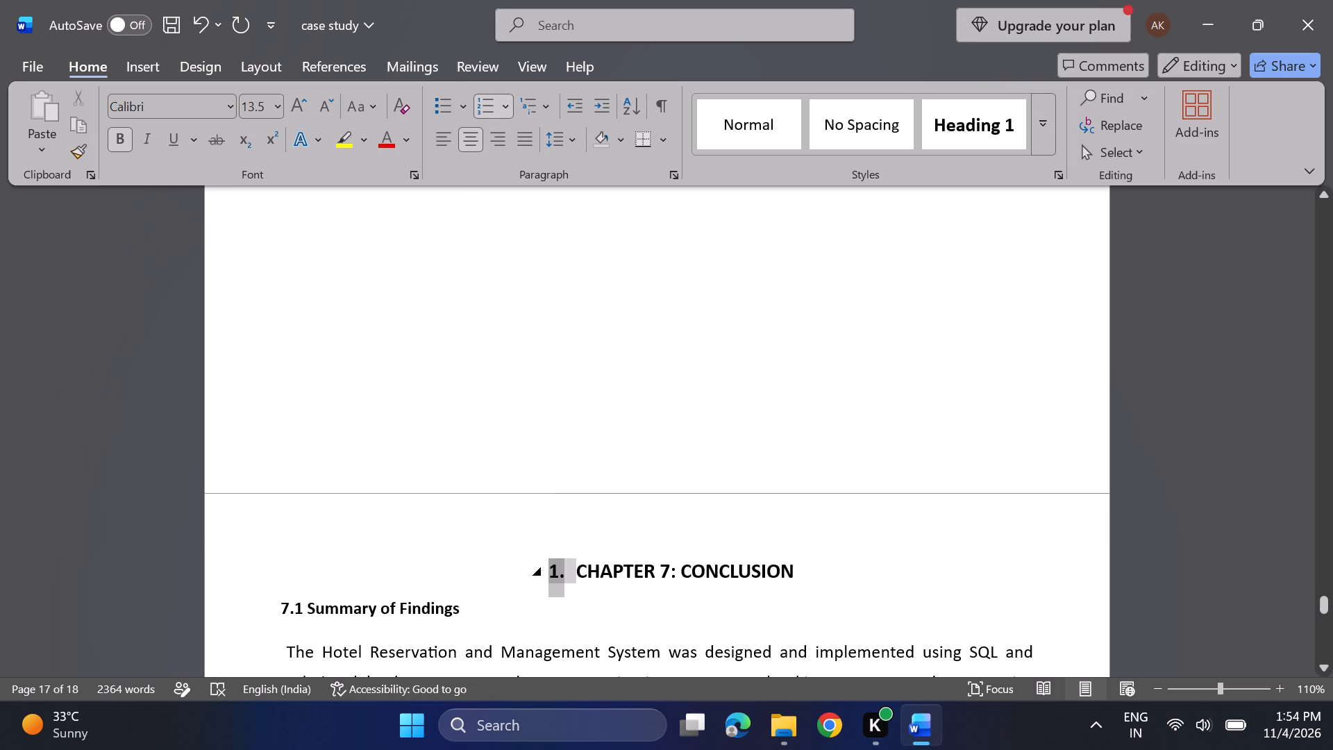
click(574, 577)
key(BackSpace)
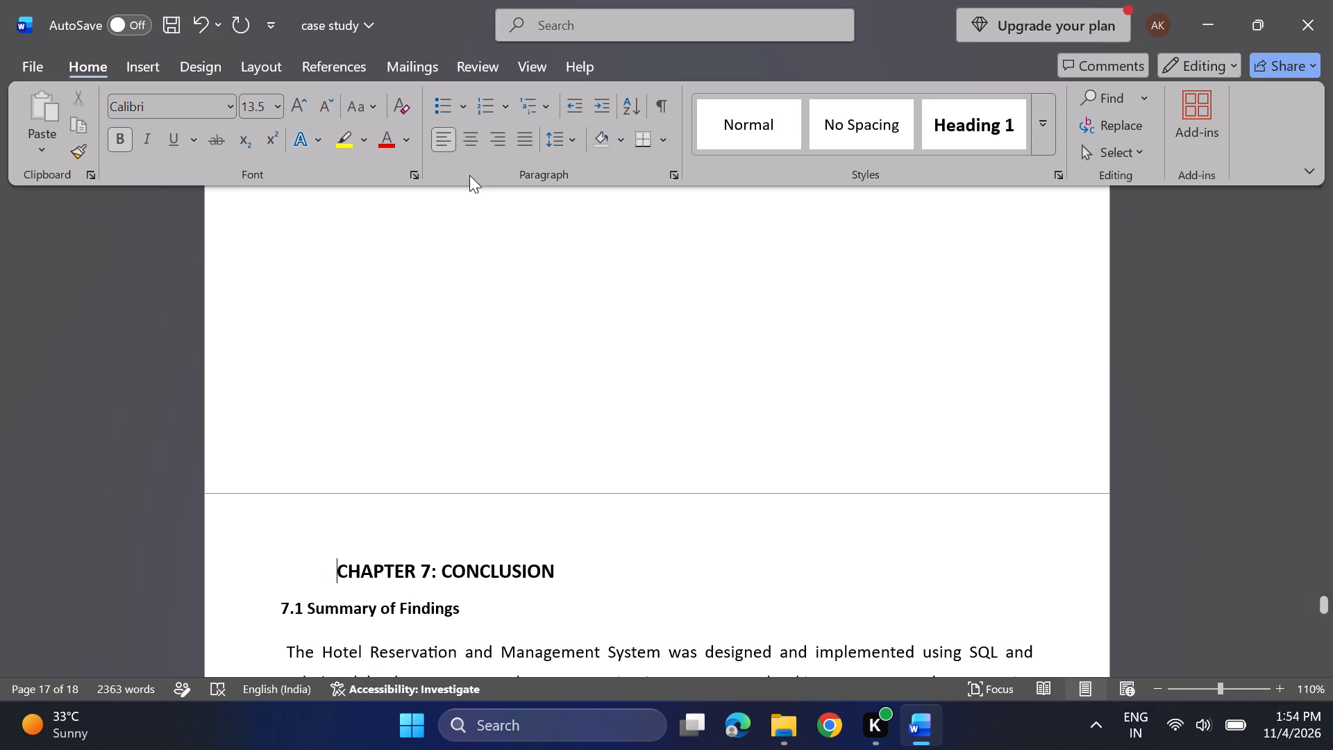
click(475, 142)
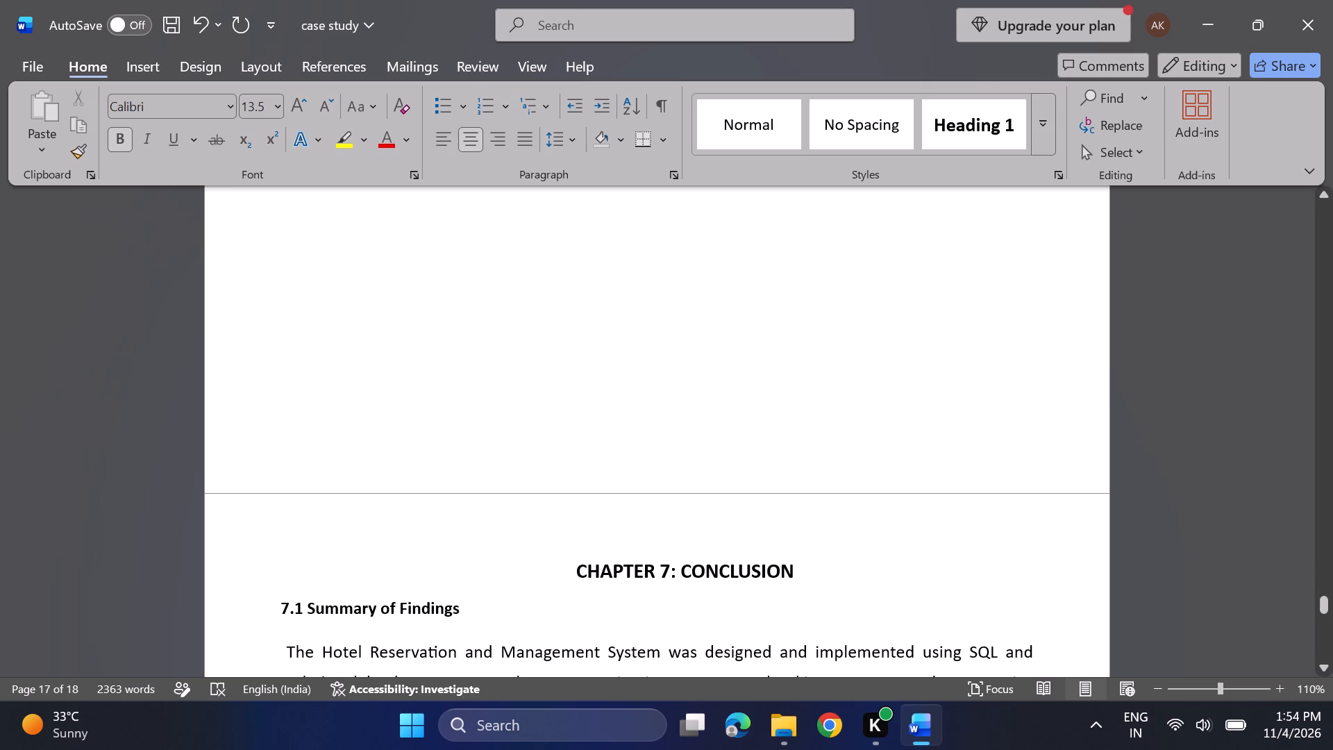
Centre the CHAPTER 6: RESULTS AND DISCUSSION heading above the System Architecture Diagram.
scroll(705, 554, up, 3)
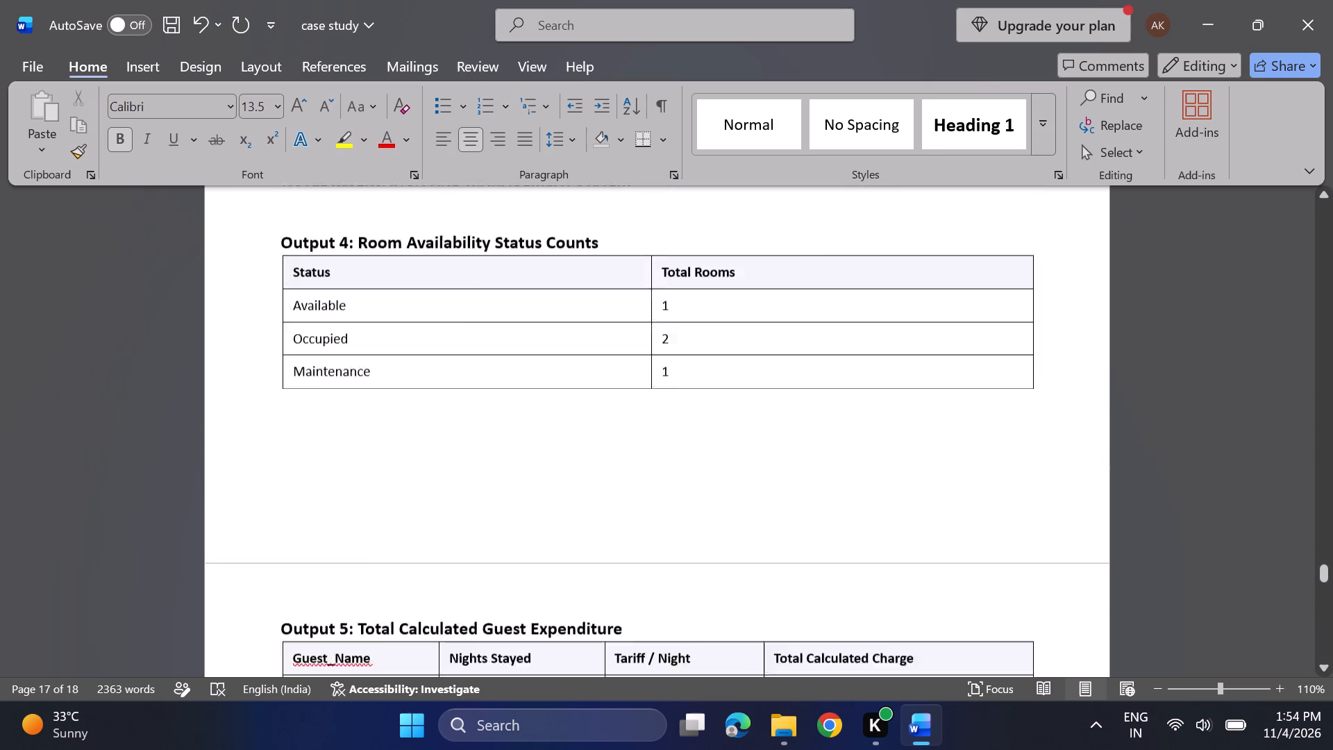
scroll(705, 554, up, 3)
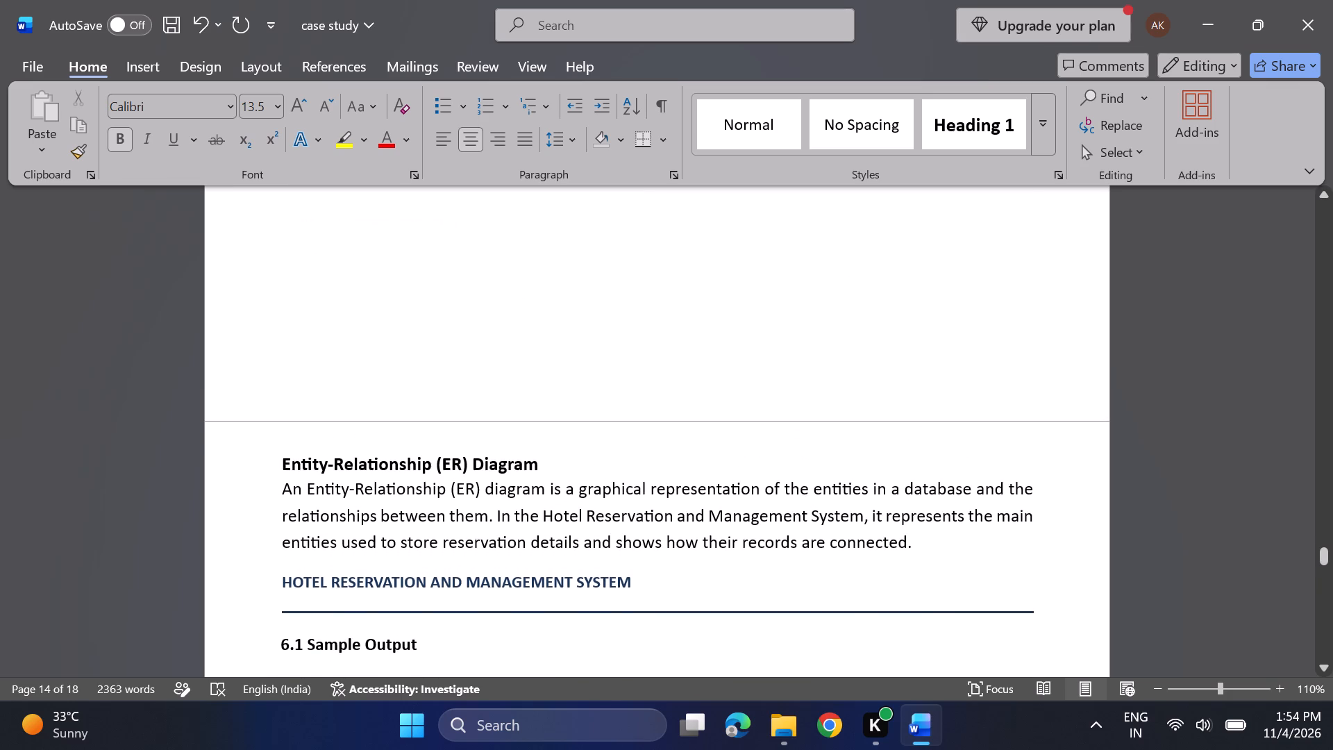
scroll(705, 554, up, 3)
scroll(705, 554, down, 1)
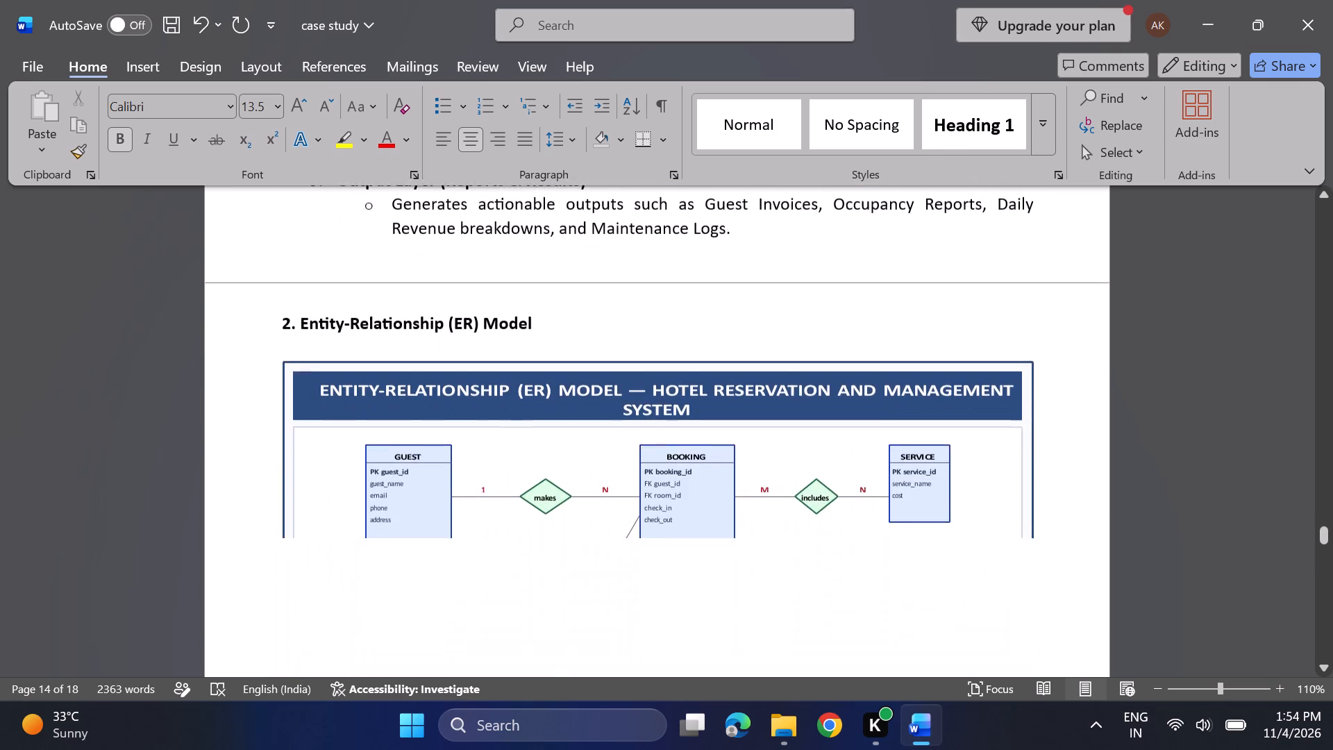
scroll(705, 554, up, 1)
scroll(705, 554, down, 1)
scroll(705, 554, up, 1)
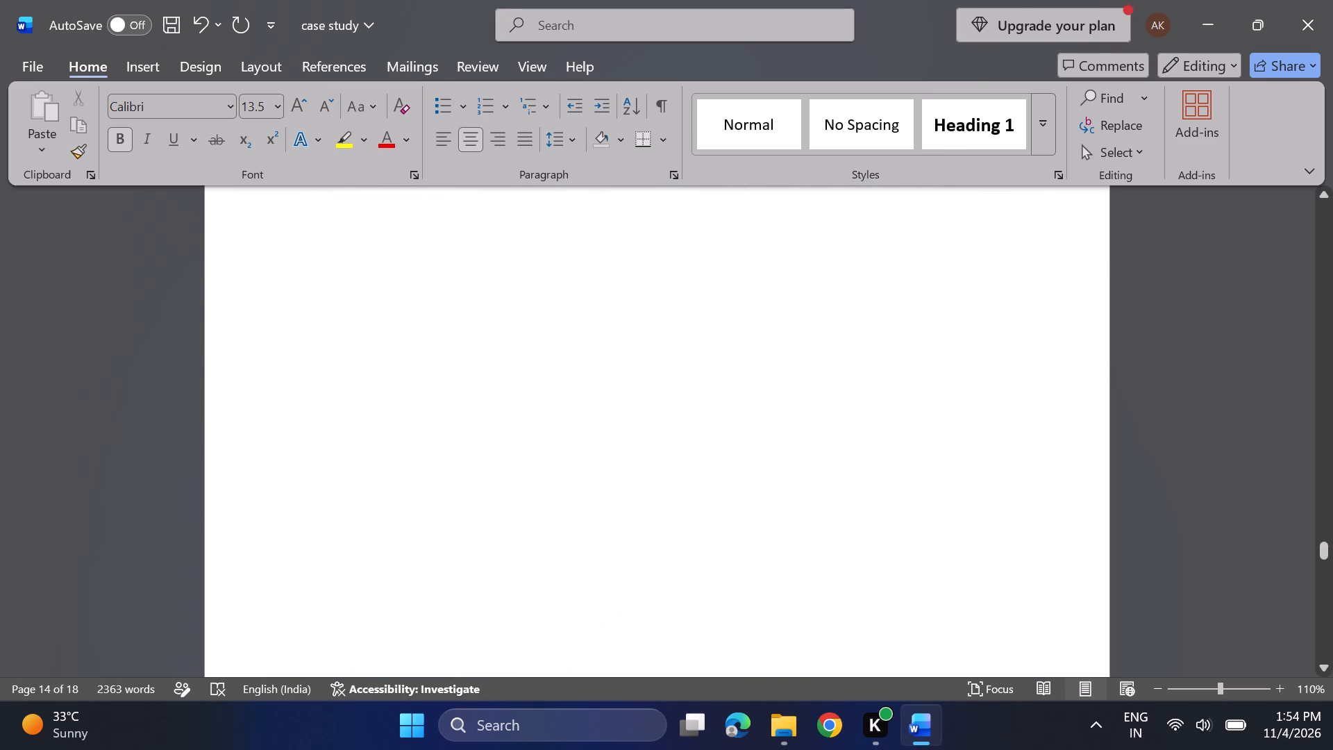
scroll(705, 554, up, 1)
scroll(705, 554, down, 2)
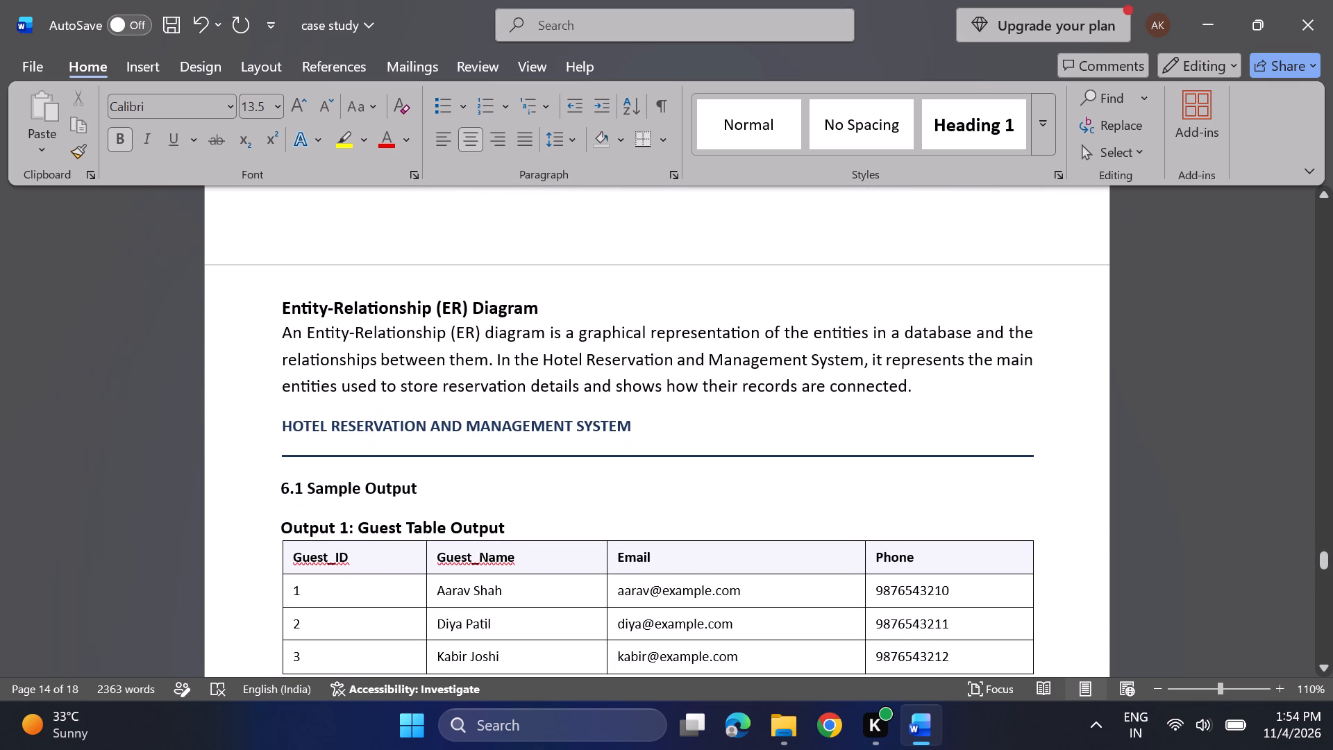
scroll(705, 554, down, 1)
scroll(705, 554, up, 1)
scroll(705, 554, down, 1)
scroll(705, 554, up, 3)
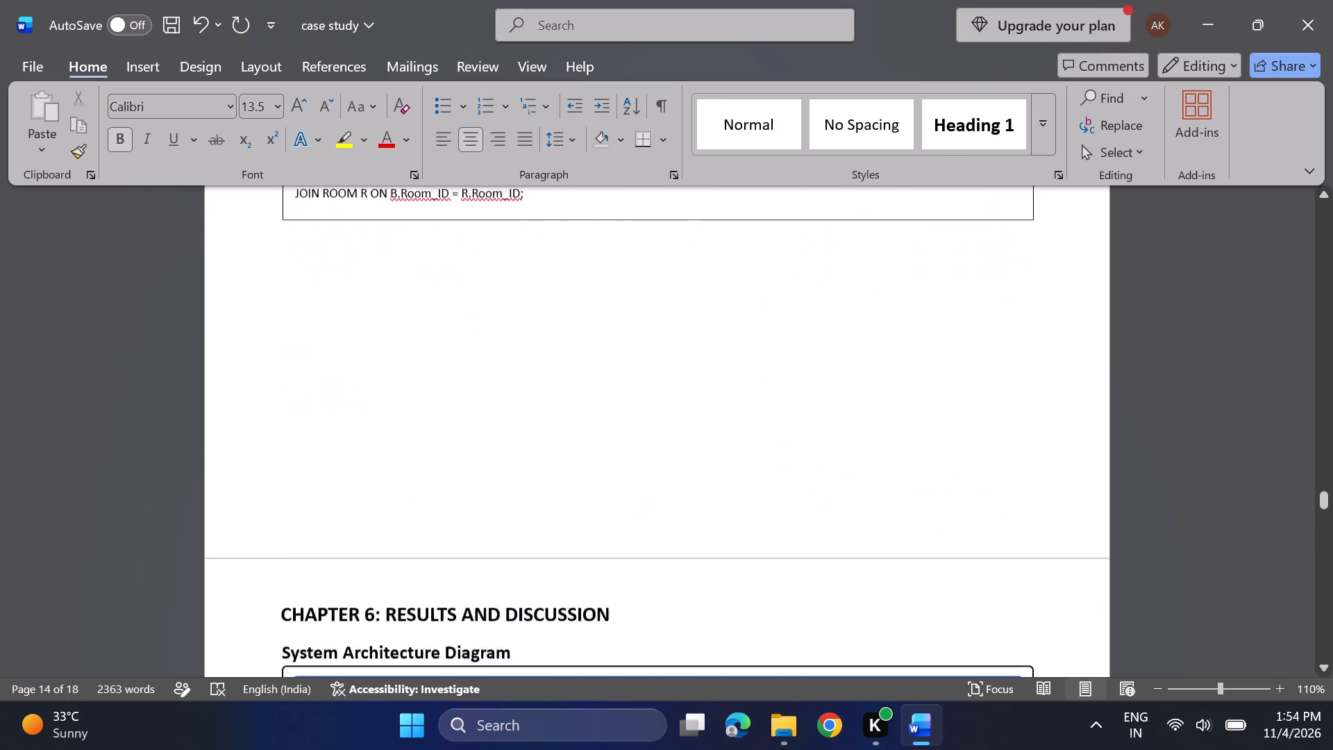
scroll(705, 554, down, 1)
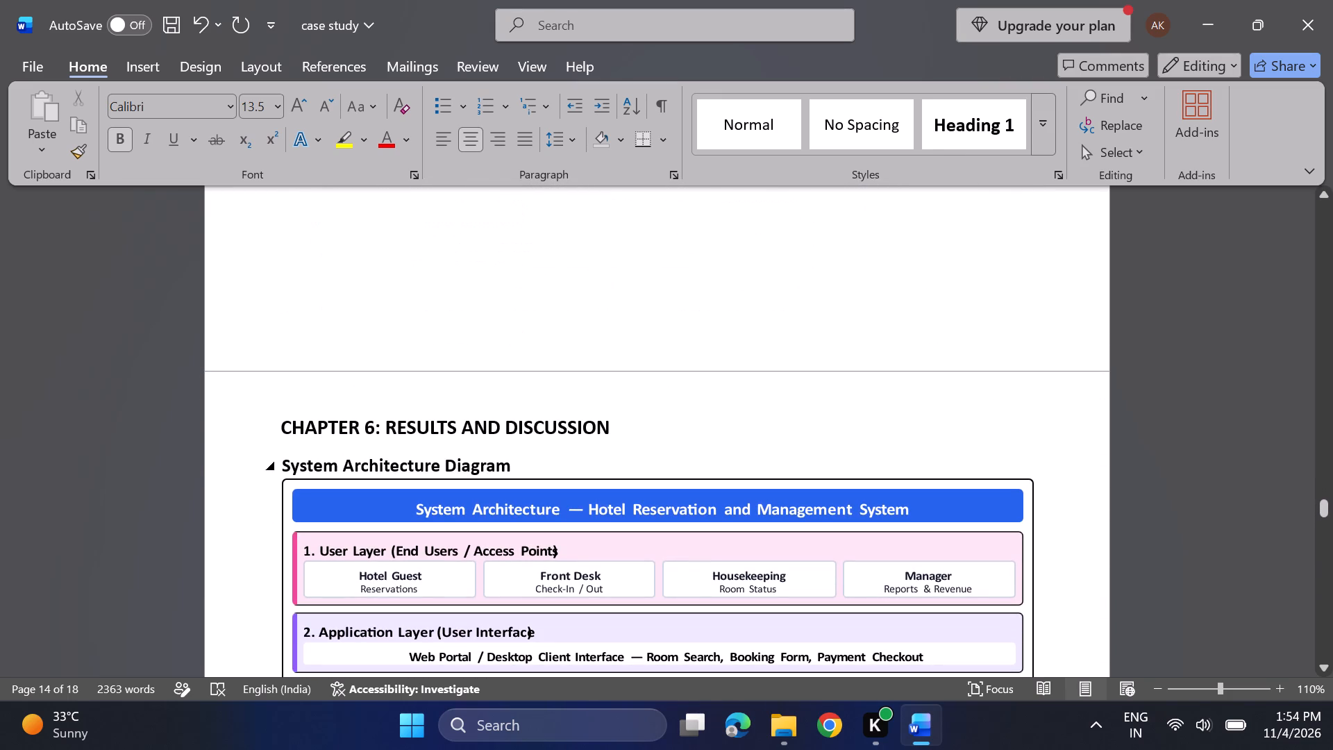
drag(642, 419, 339, 428)
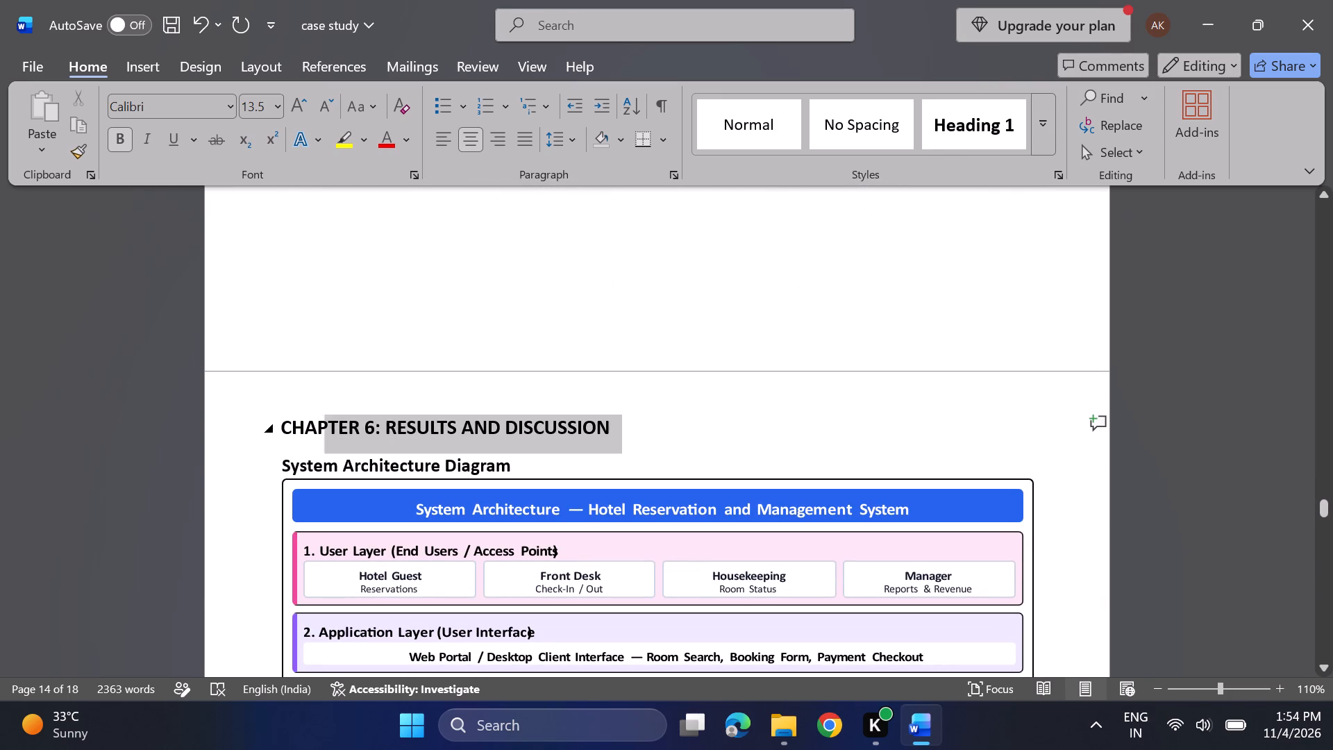
drag(339, 428, 327, 425)
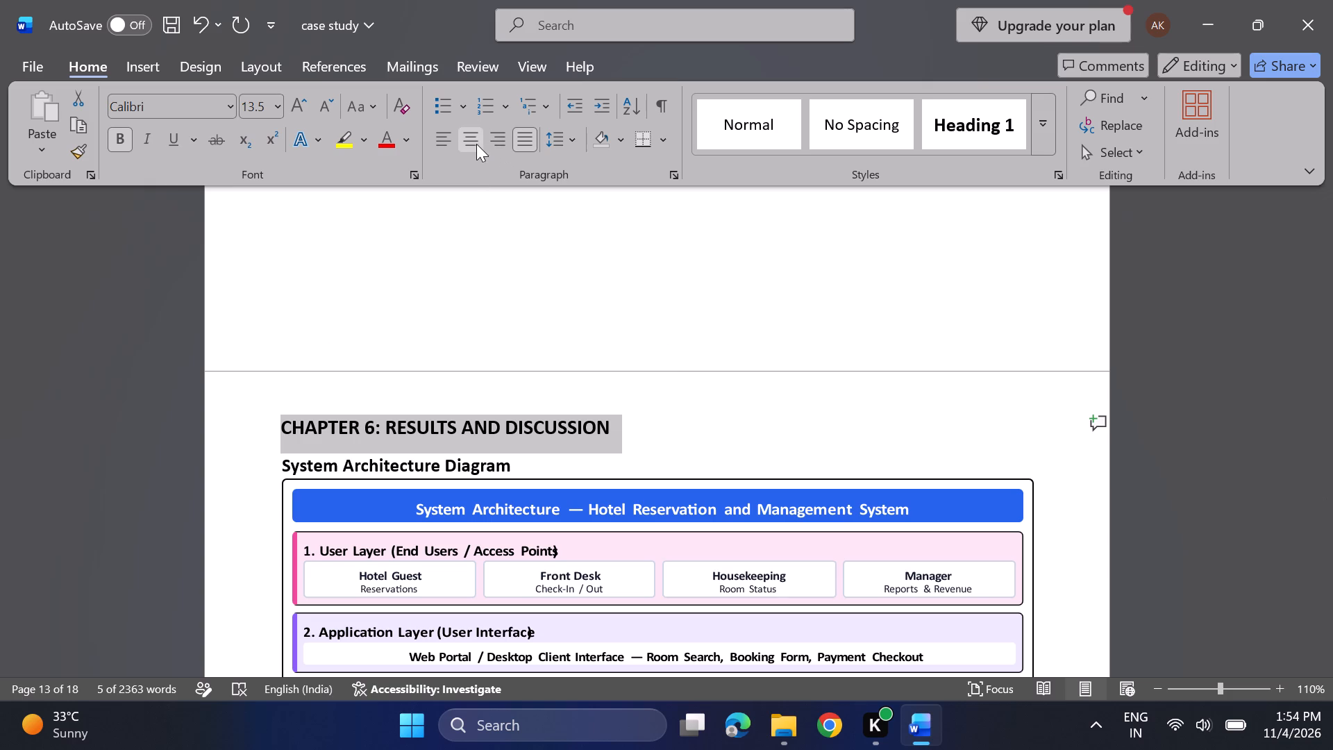
click(474, 144)
Centre the CHAPTER 5: IMPLEMENTATION DETAILS heading above section 5.1.
scroll(687, 378, up, 5)
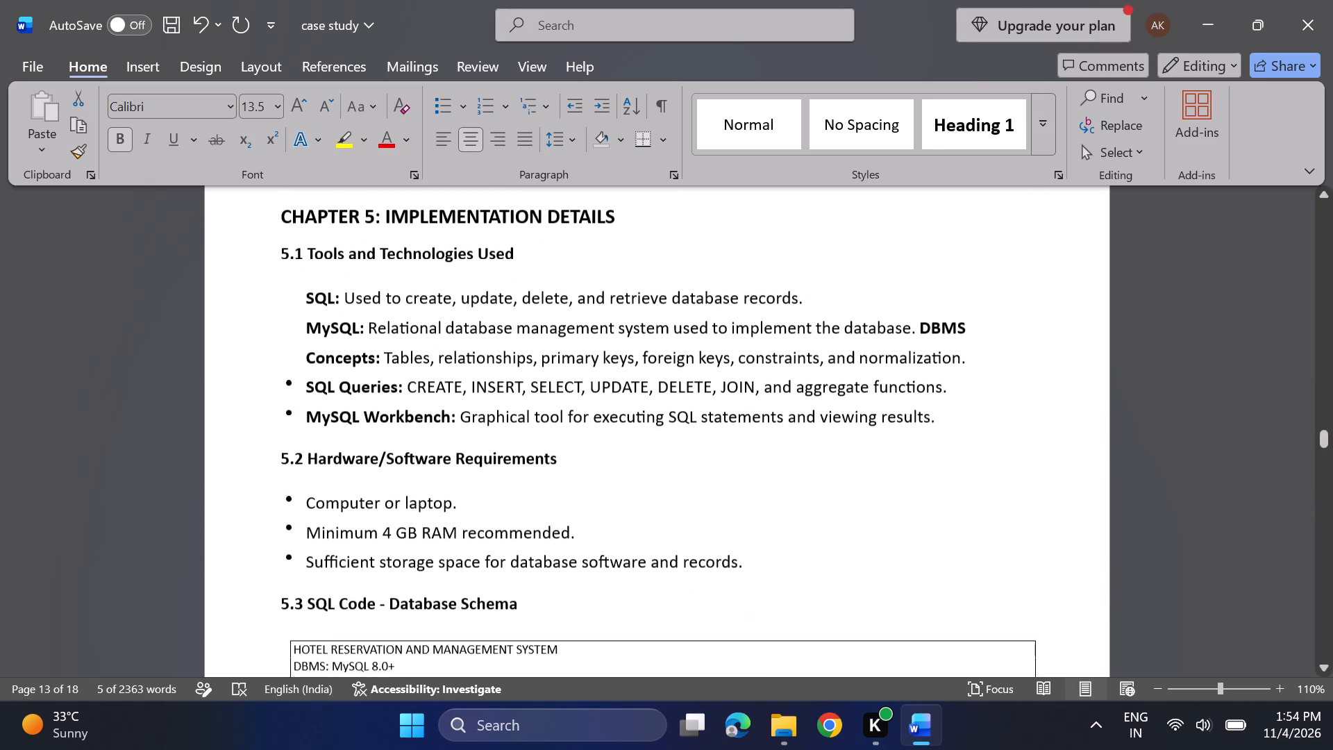
scroll(687, 378, down, 1)
scroll(687, 378, up, 1)
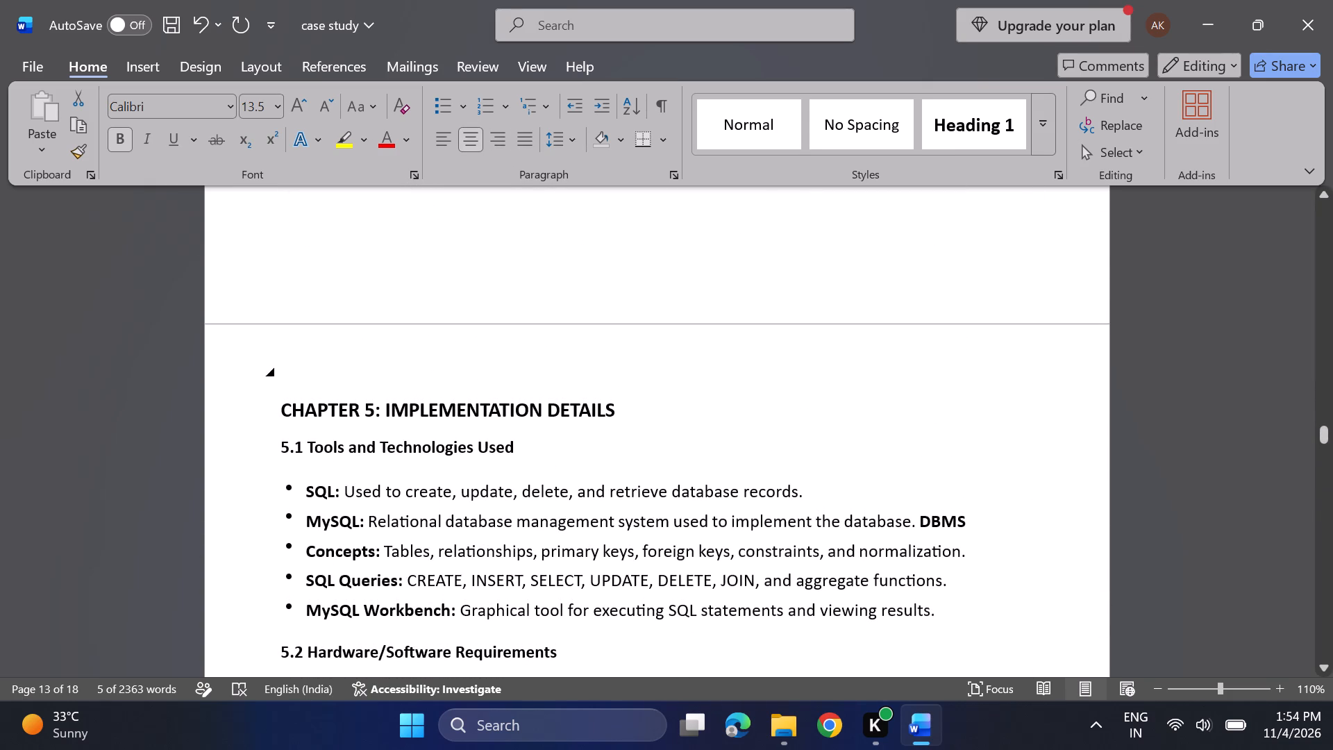
drag(646, 414, 254, 422)
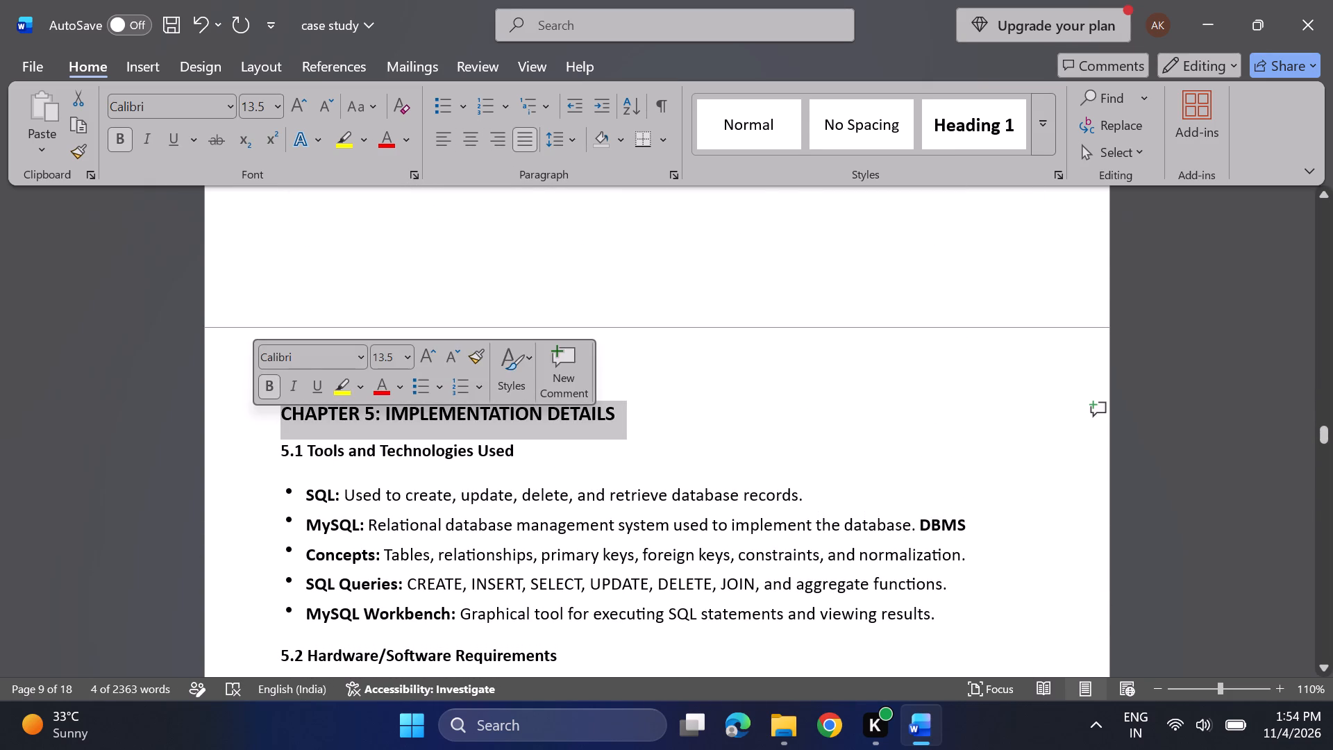
click(460, 142)
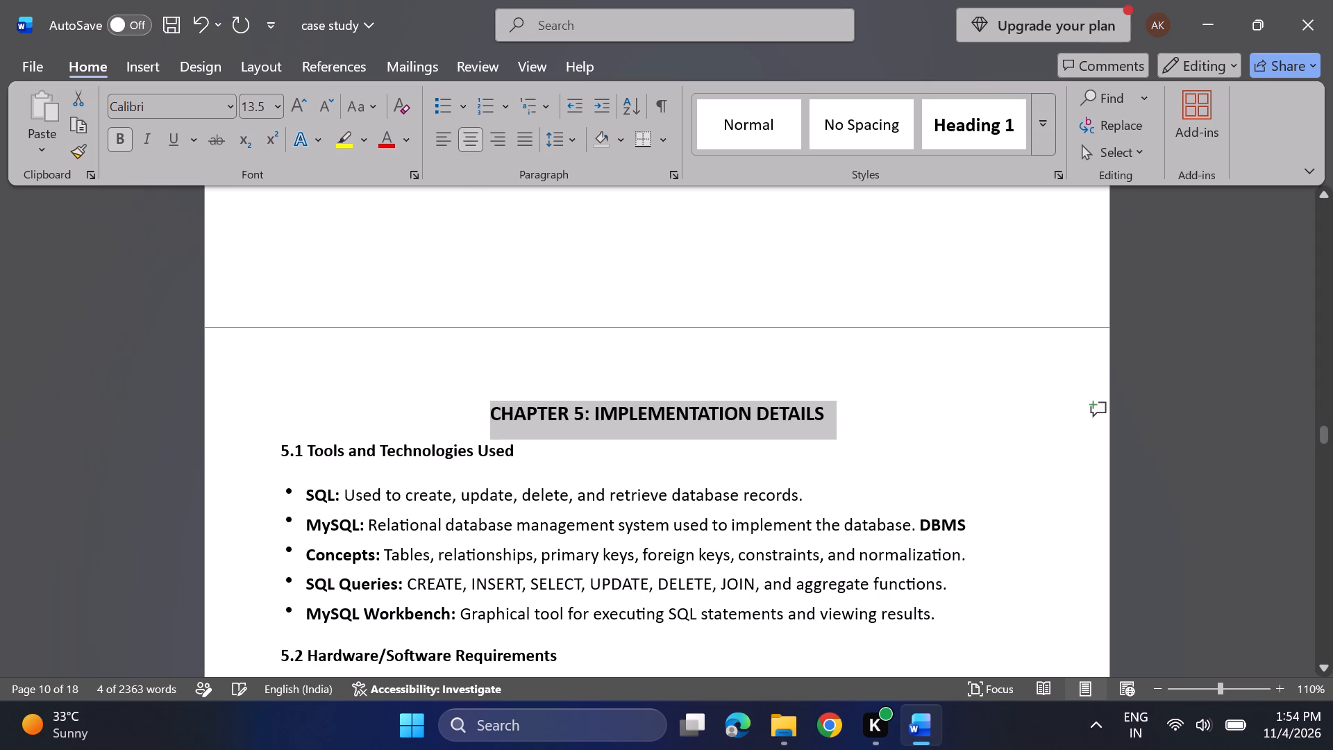
Centre the CHAPTER 3: PROBLEM STATEMENT heading above section 3.1.
scroll(575, 314, up, 4)
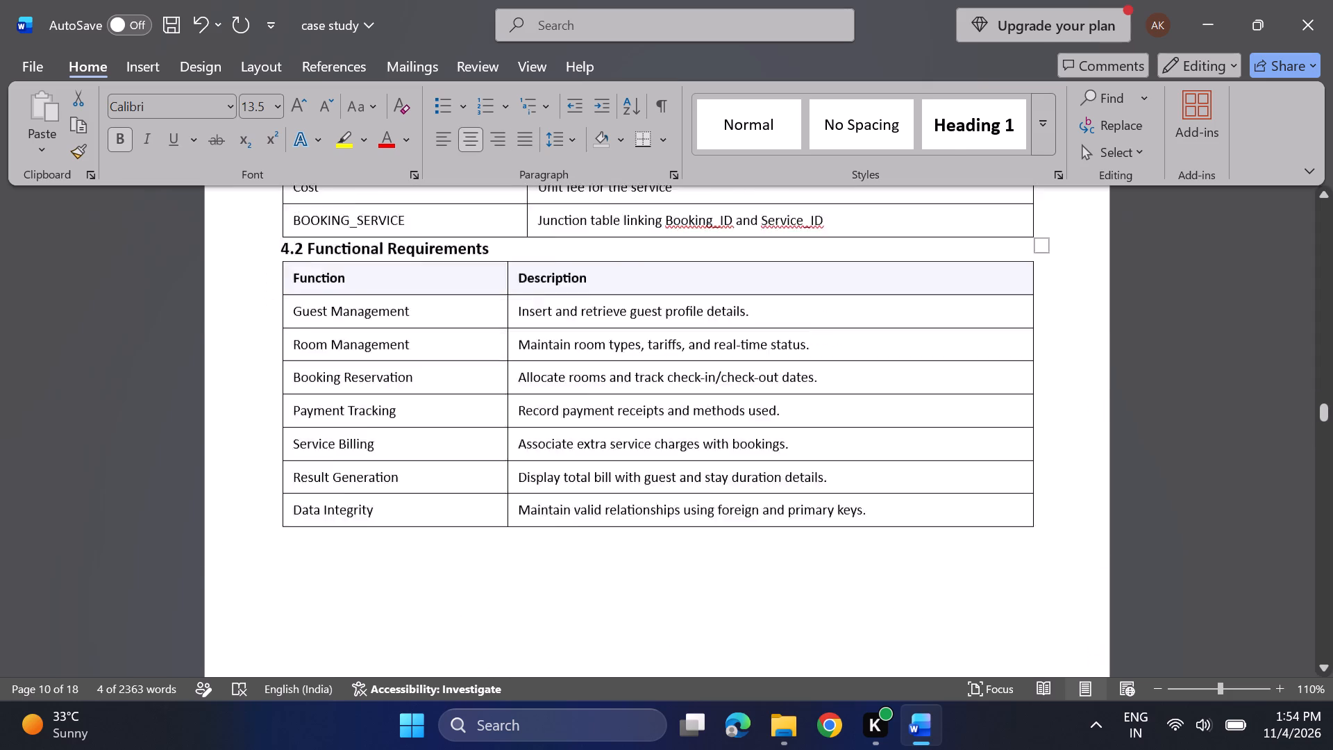
scroll(575, 314, up, 4)
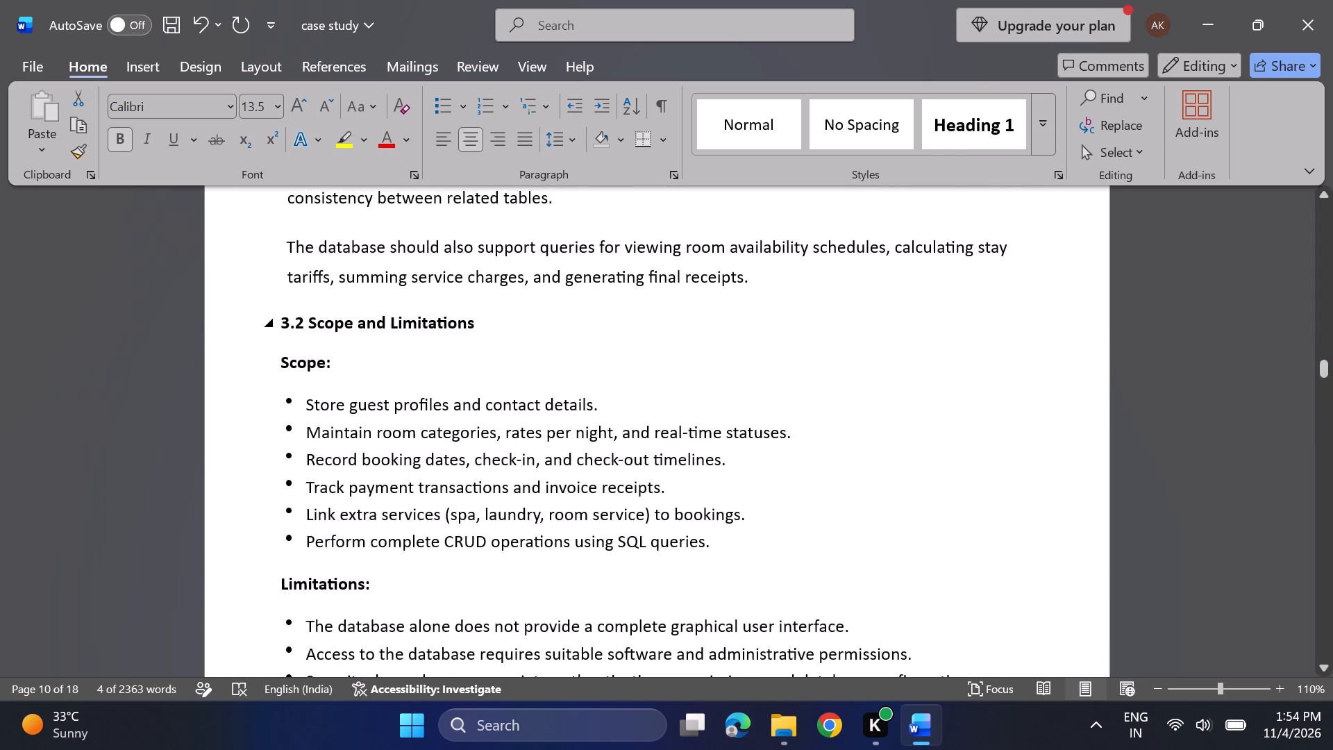
scroll(575, 314, down, 1)
scroll(575, 314, up, 1)
click(575, 314)
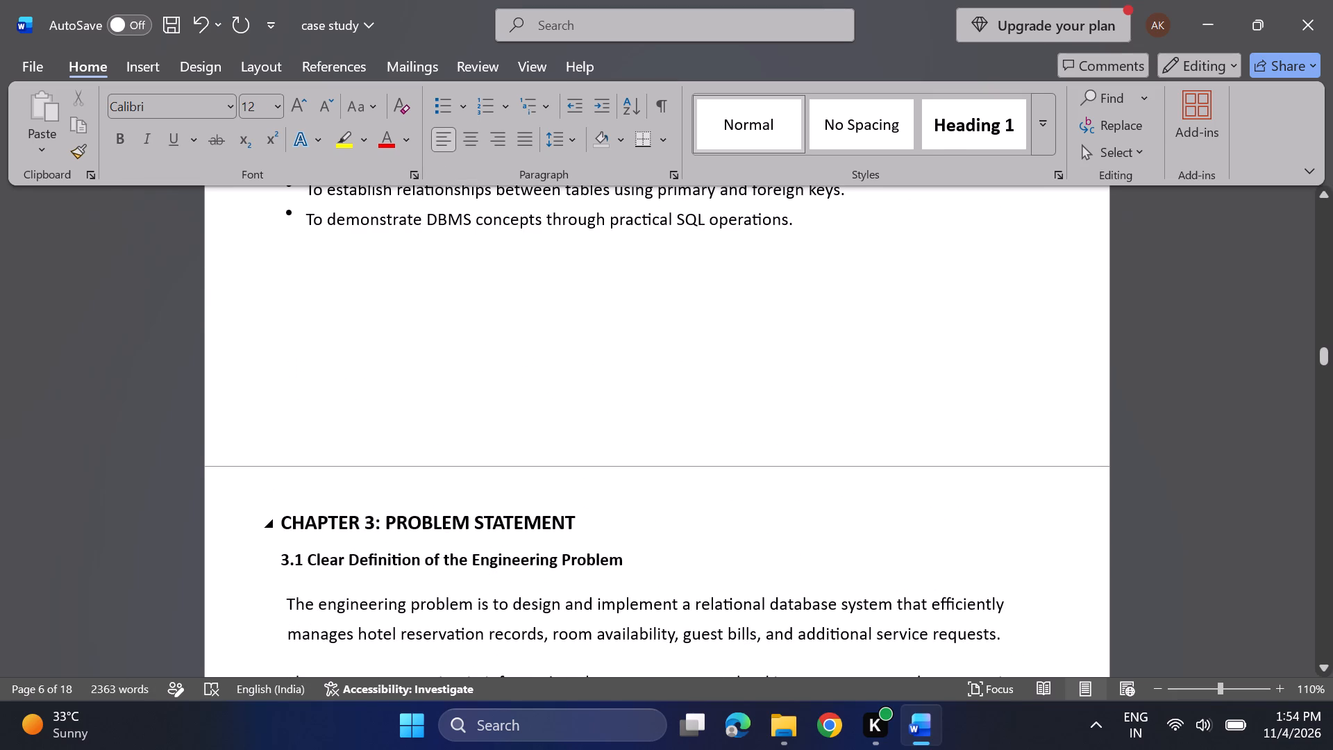
drag(615, 524, 276, 523)
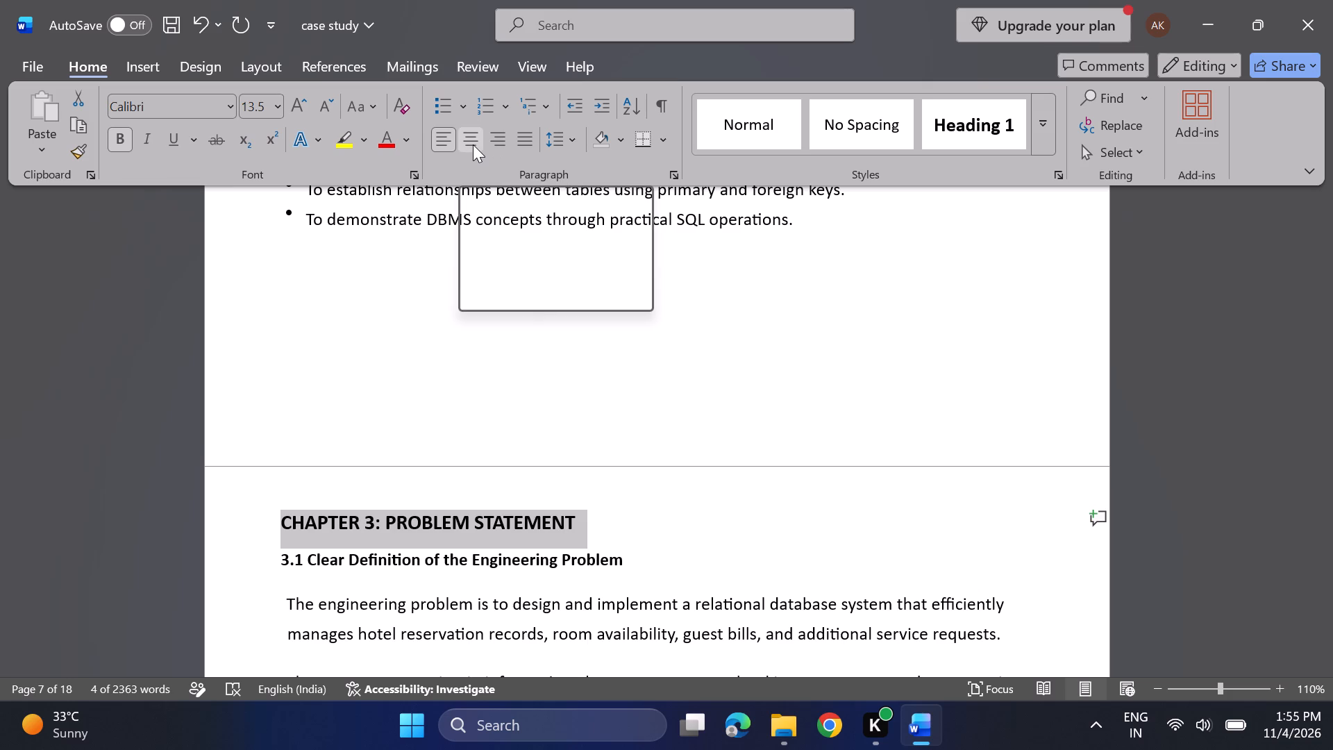
click(473, 144)
Centre the CHAPTER 2: INTRODUCTION heading above section 2.1.
scroll(648, 278, down, 1)
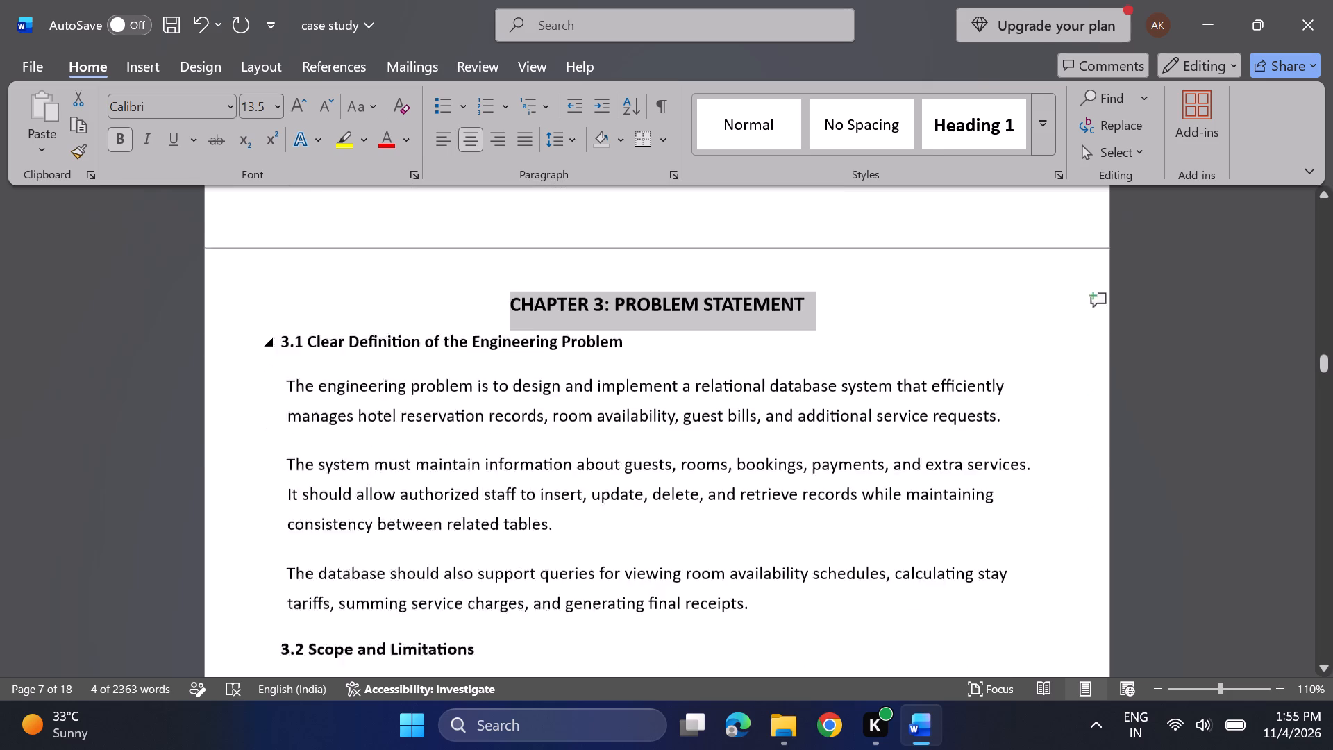
scroll(648, 278, down, 1)
scroll(648, 278, up, 1)
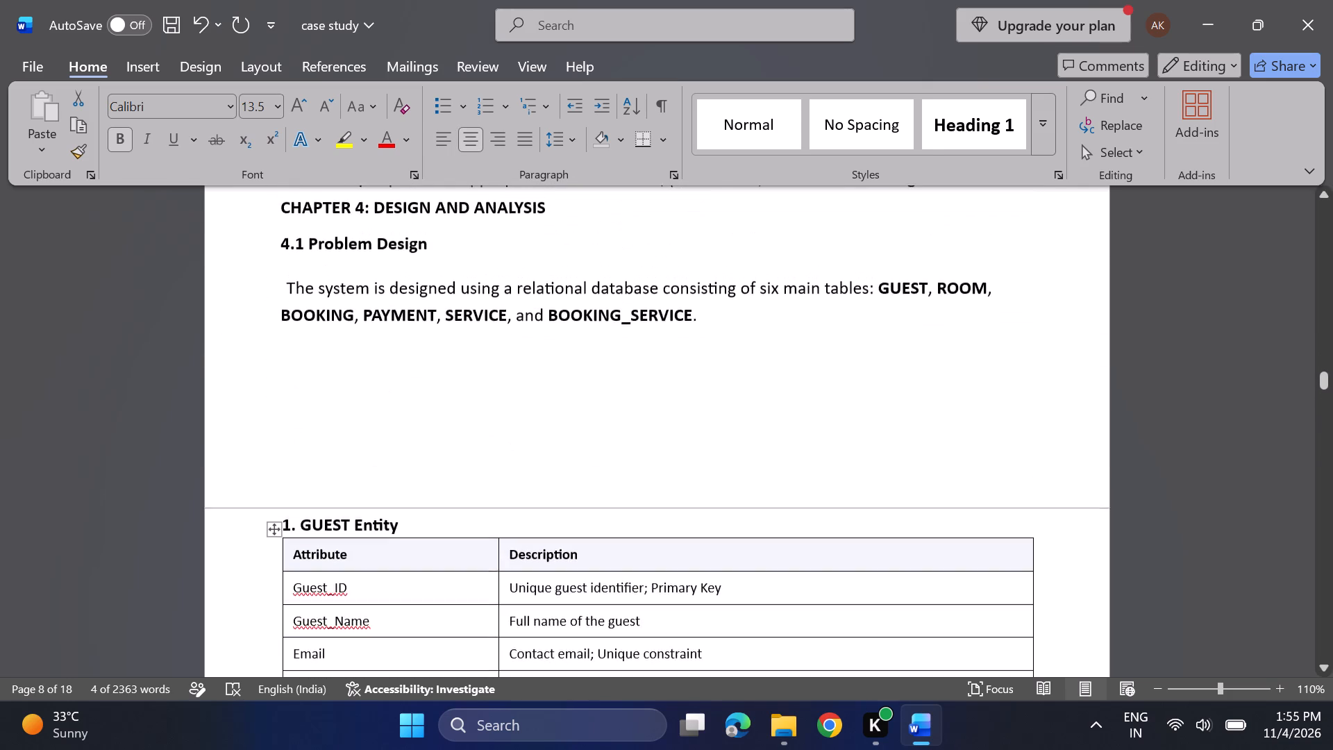
scroll(648, 278, up, 4)
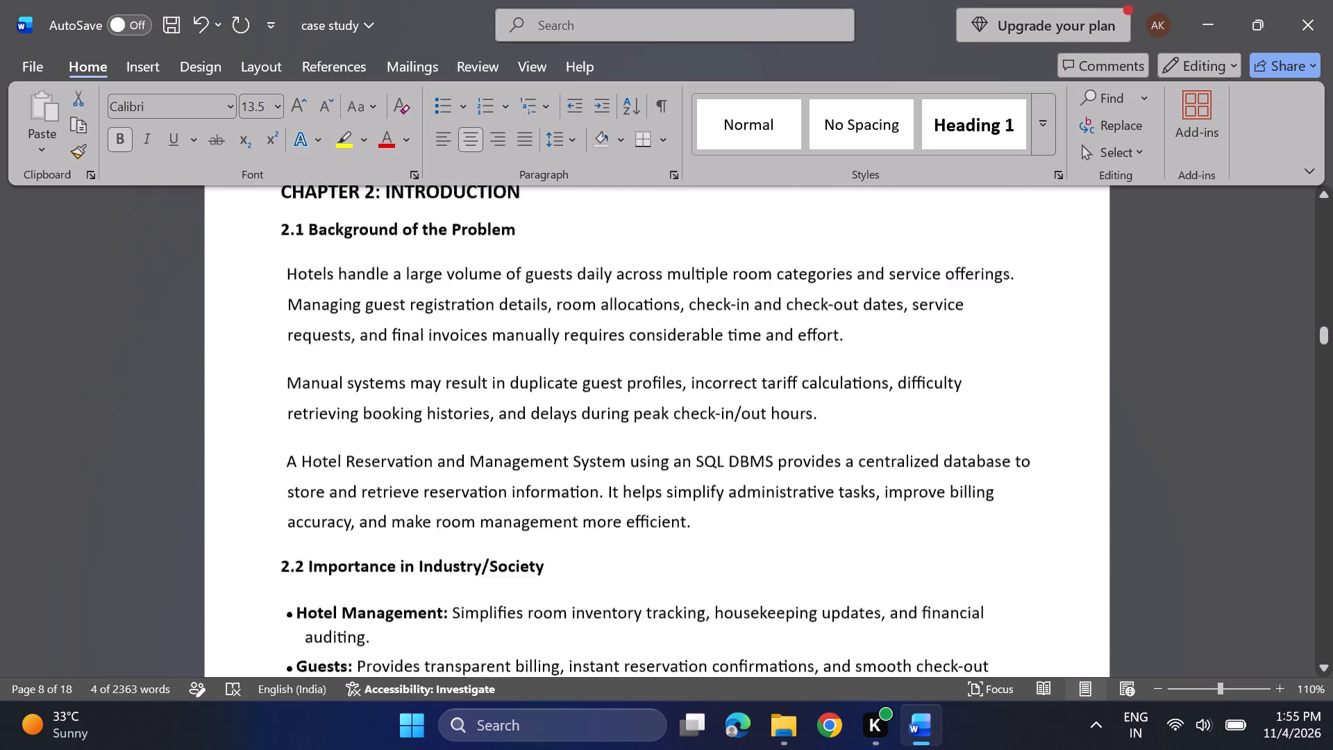
scroll(648, 278, up, 1)
drag(575, 523, 262, 549)
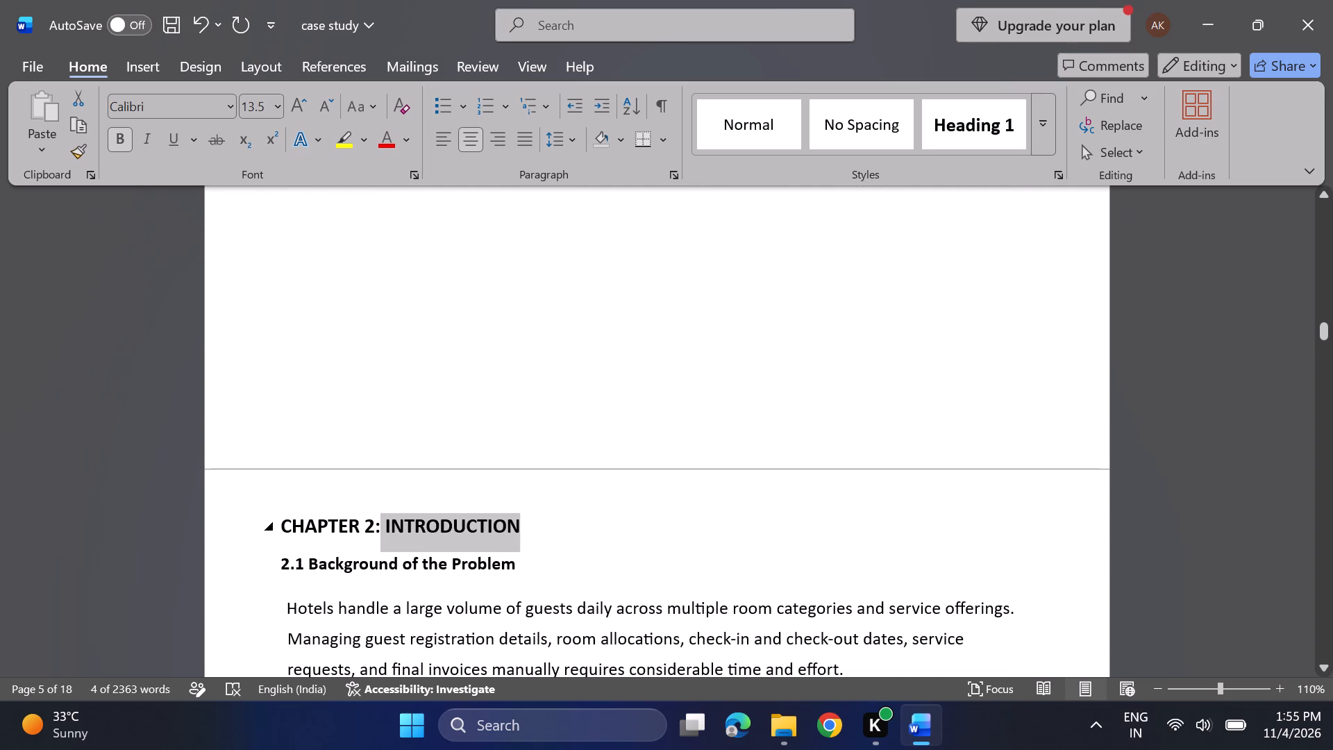
drag(262, 549, 181, 547)
click(467, 141)
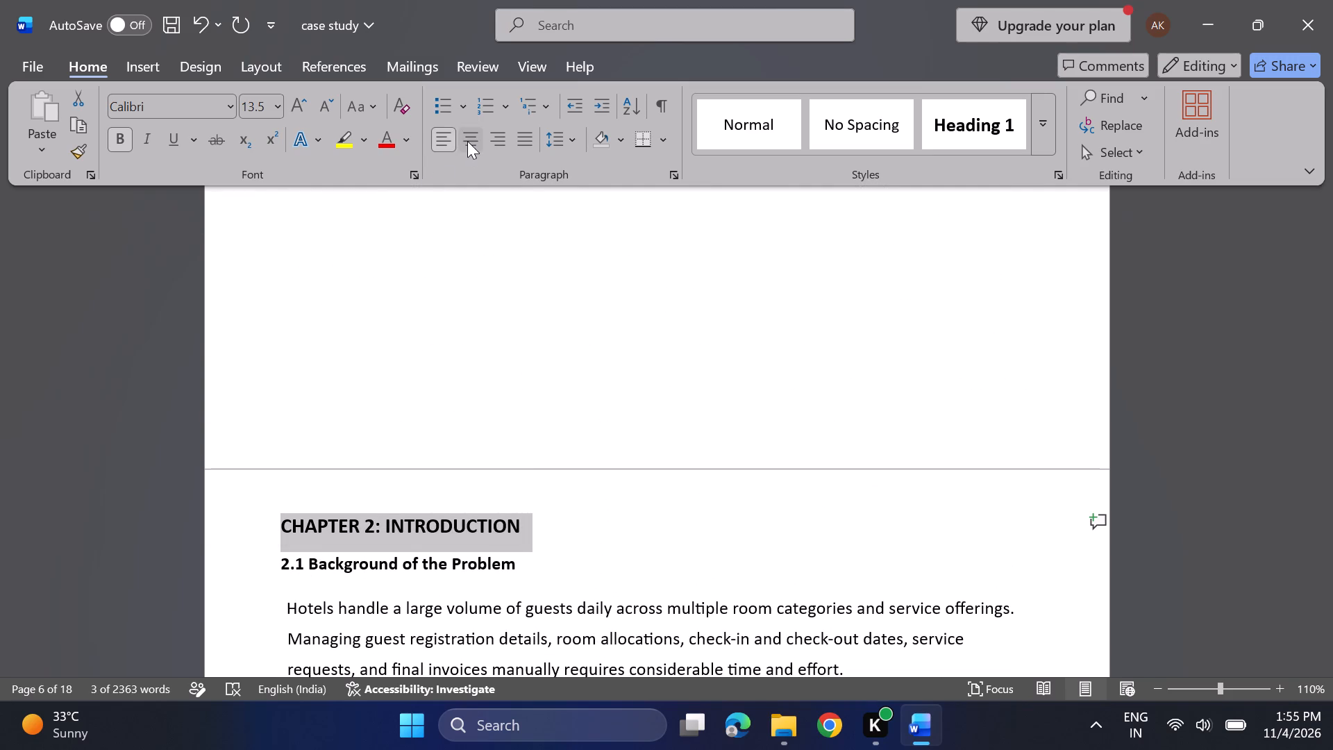
Review the front matter from the ABSTRACT back to the title page at 60% zoom.
scroll(578, 337, up, 2)
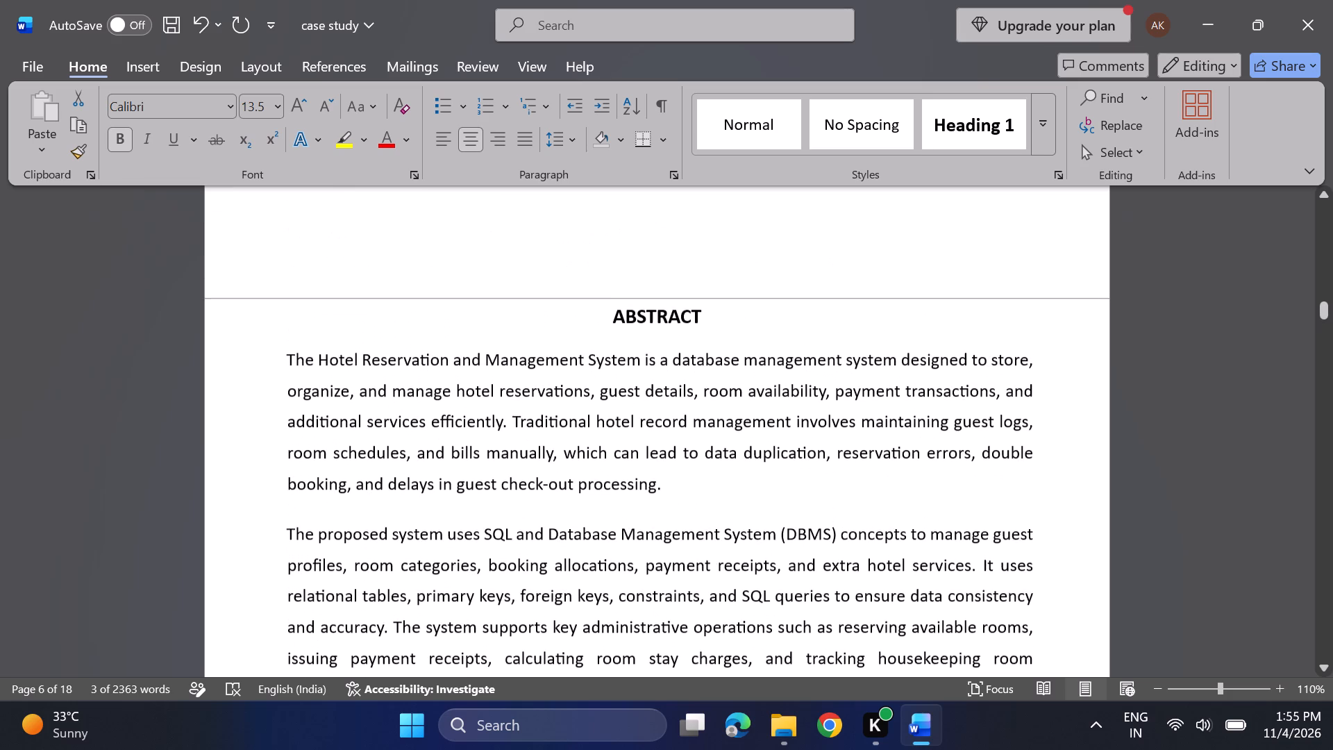
scroll(704, 331, up, 1)
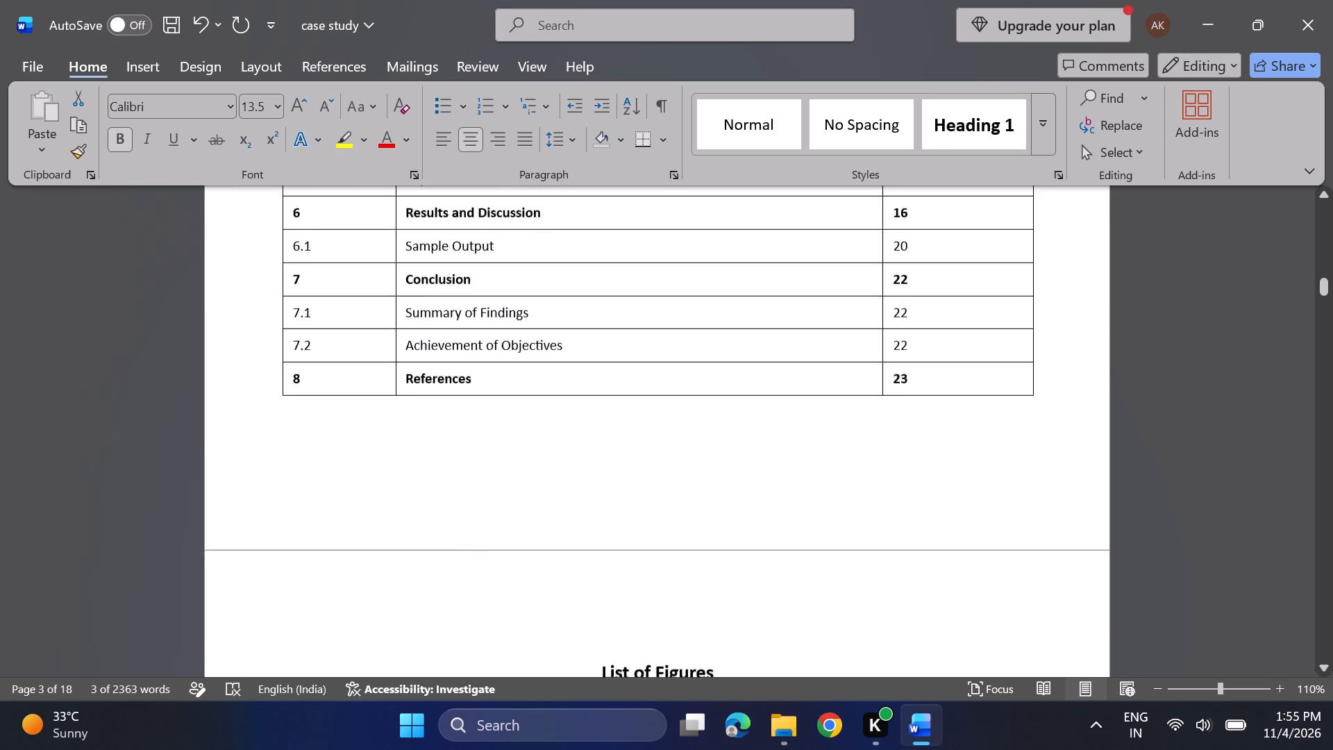
scroll(704, 331, up, 6)
scroll(704, 331, down, 1)
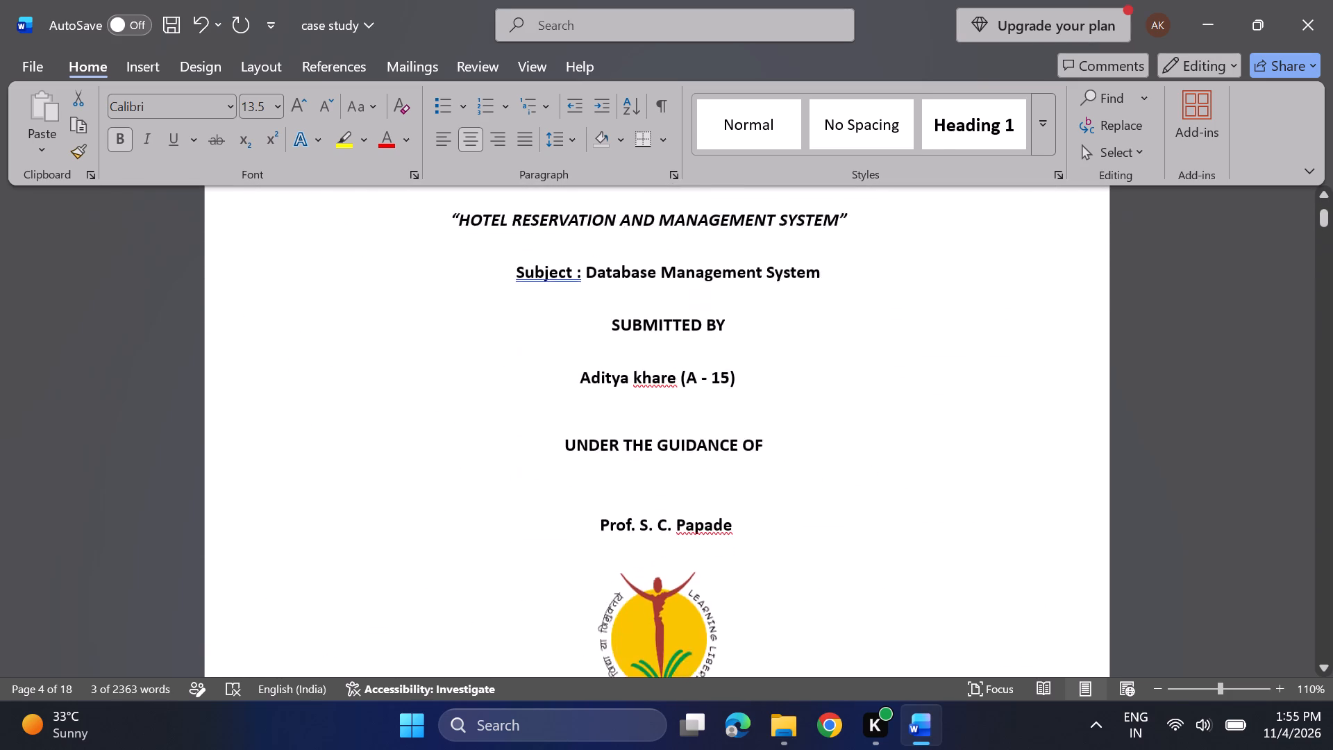
scroll(704, 331, down, 1)
key(ctrl+minus)
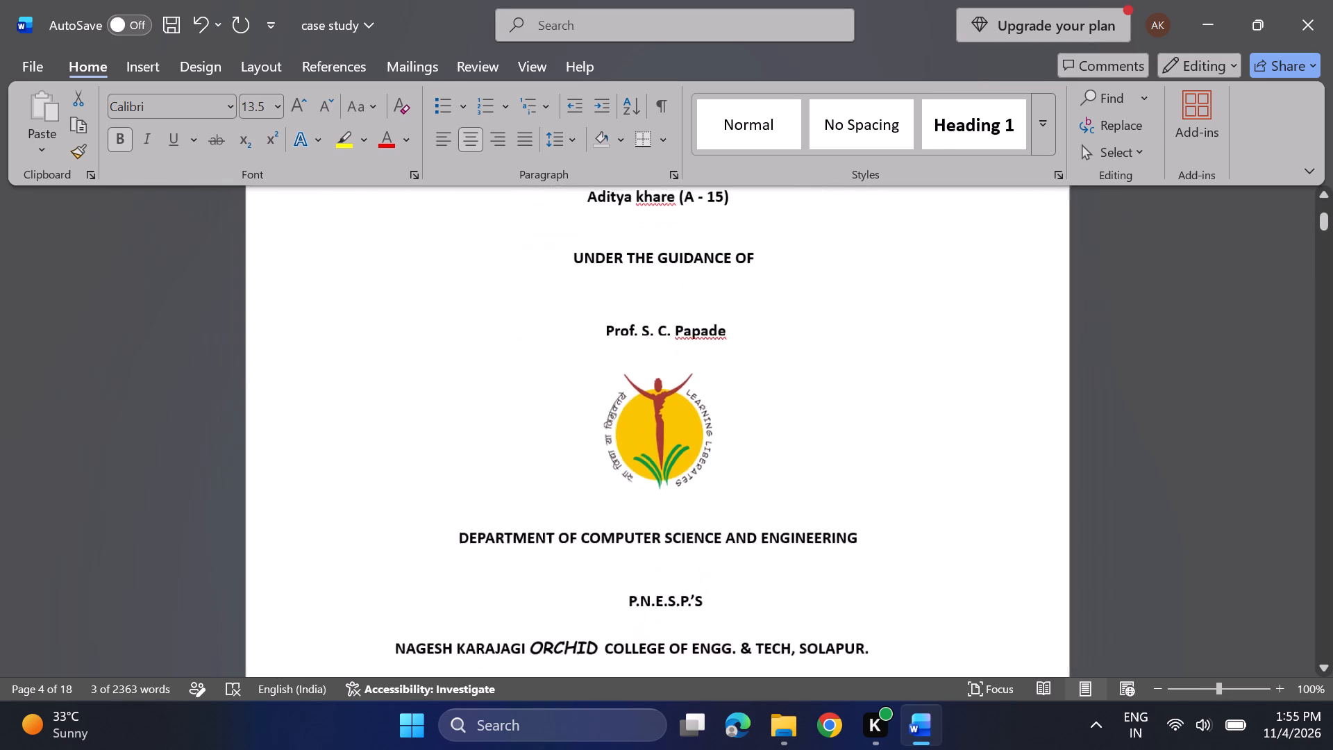
key(ctrl+minus)
key(ctrl+minus)
key(ctrl+minus)
key(ctrl+minus)
scroll(704, 331, up, 1)
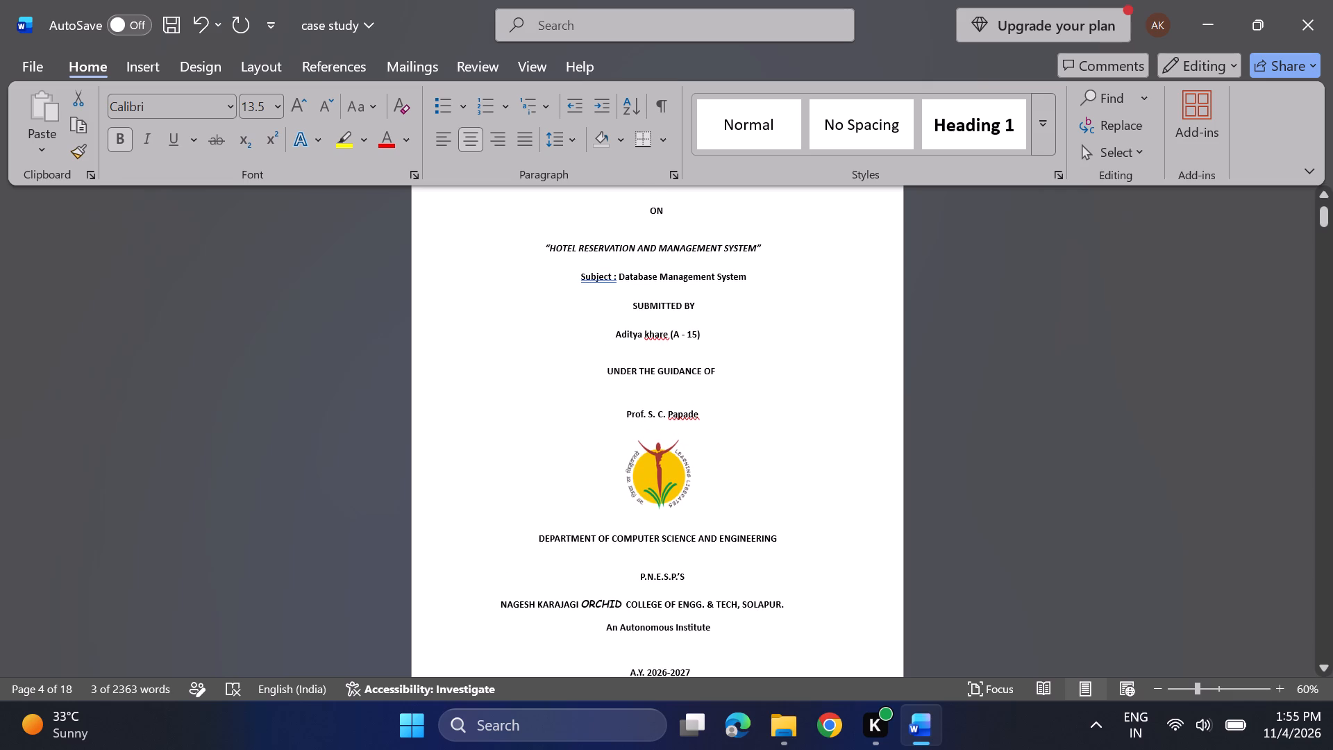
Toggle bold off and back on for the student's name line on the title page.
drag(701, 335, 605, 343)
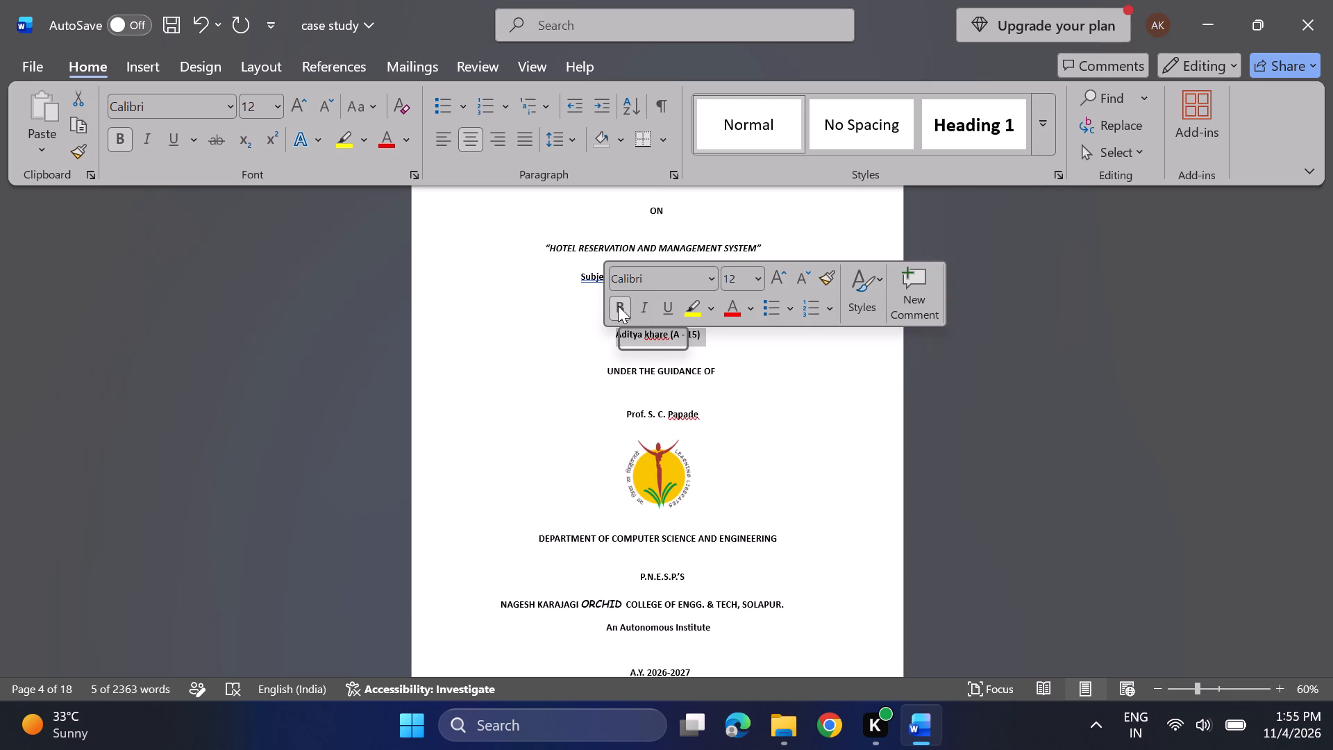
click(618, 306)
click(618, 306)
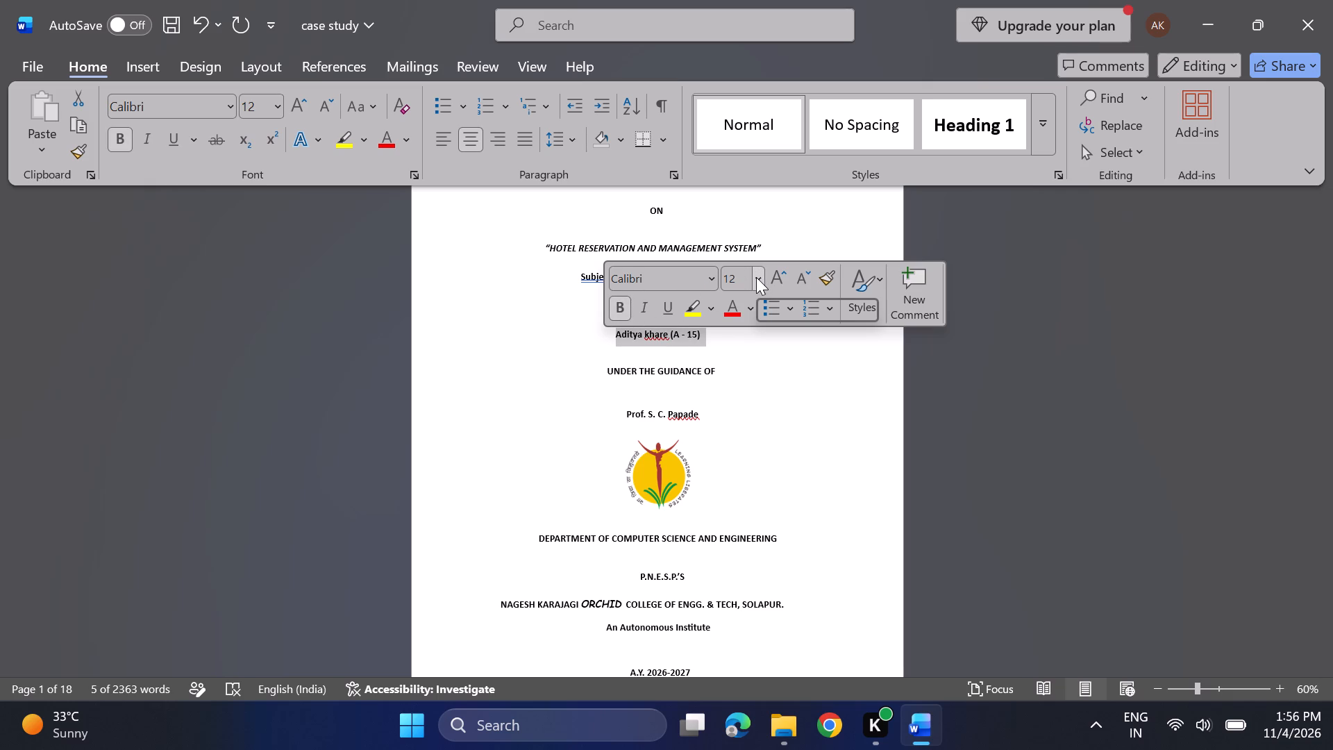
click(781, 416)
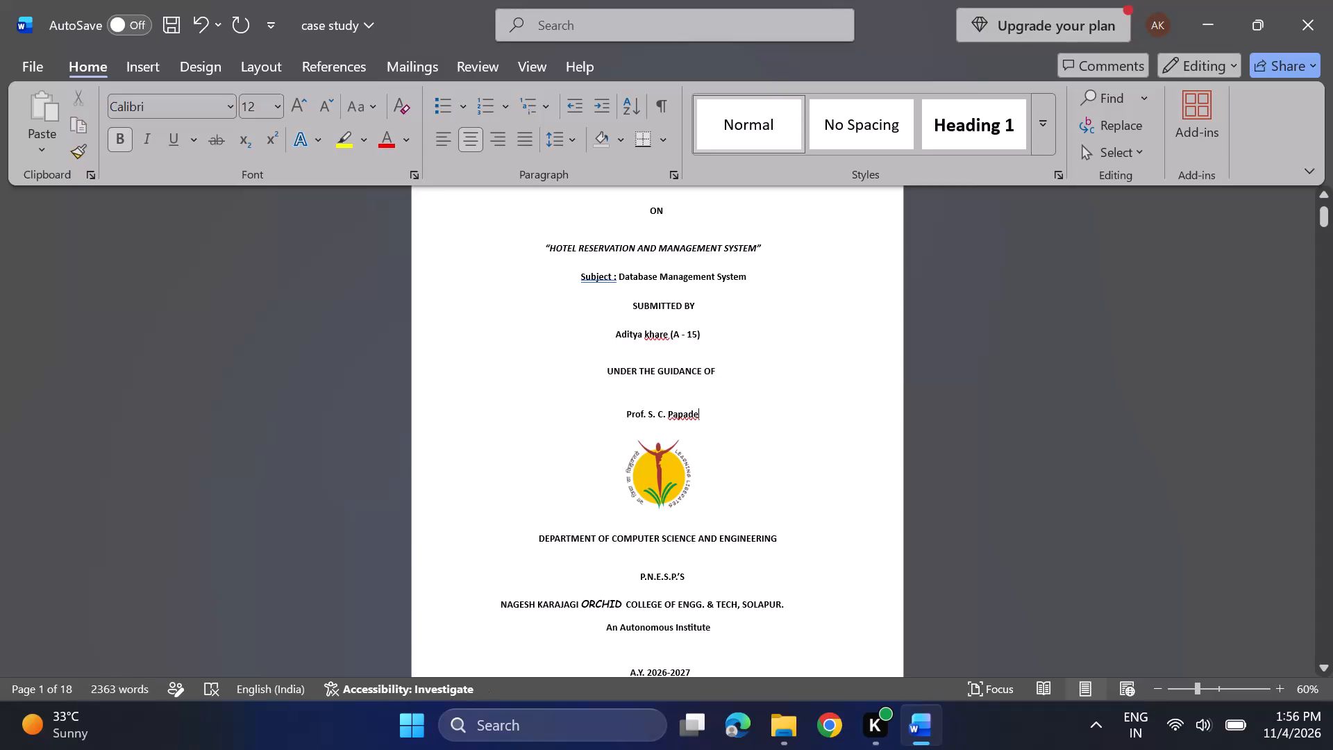
Replace the roll number label with the prefix A- in the student line on the CERTIFICATE page.
scroll(781, 416, down, 1)
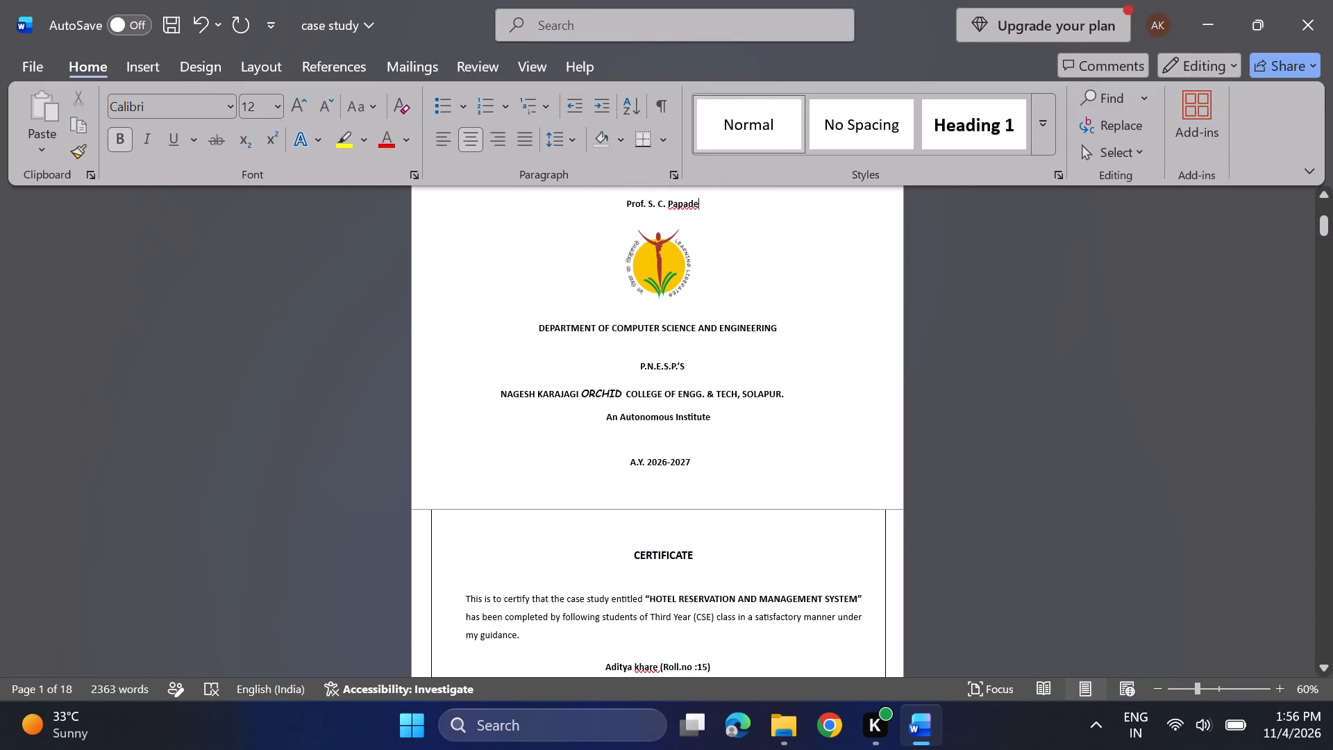
scroll(781, 416, down, 2)
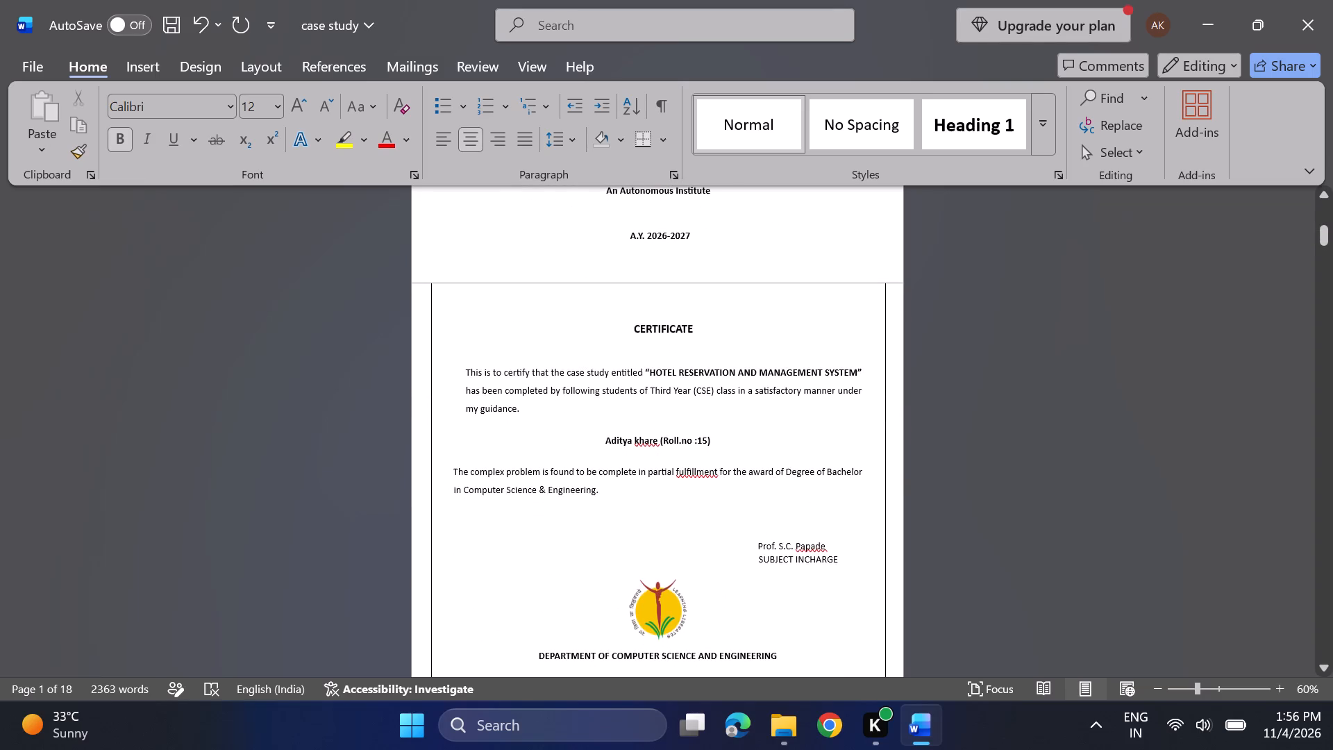
scroll(781, 416, down, 1)
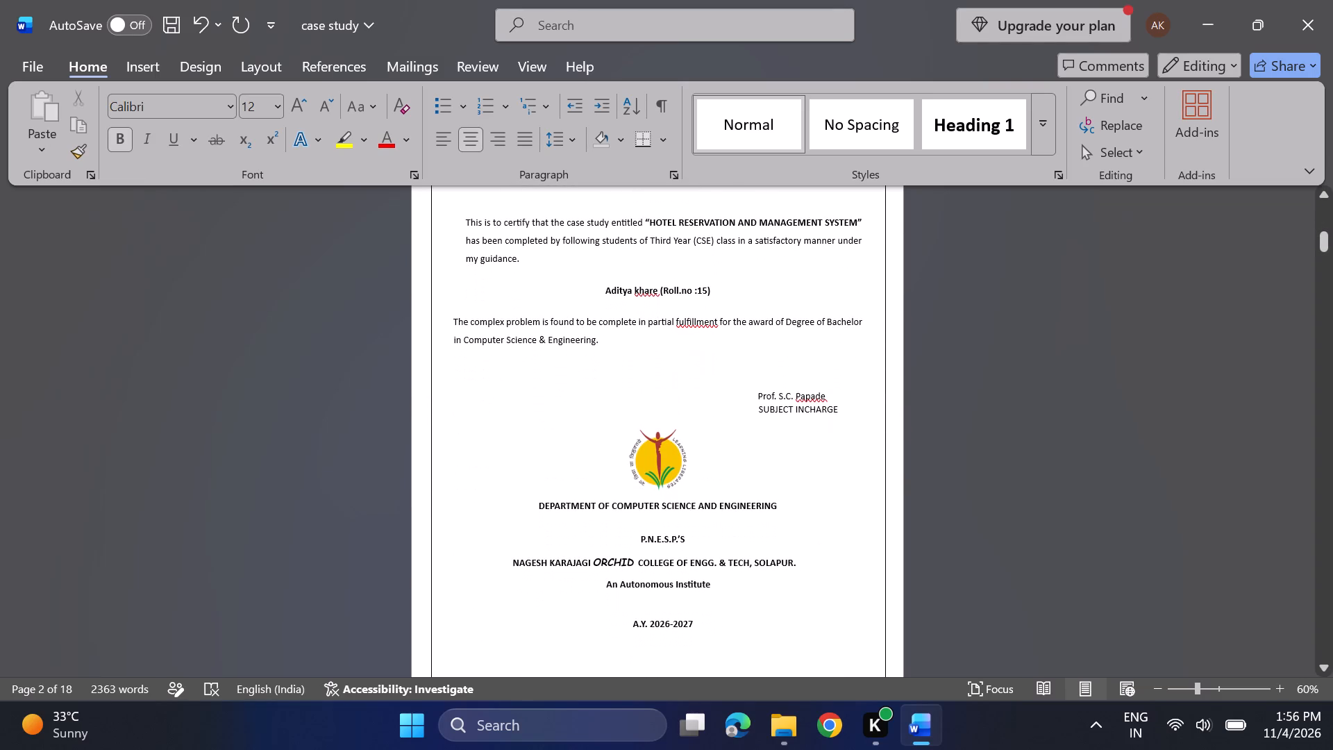
click(698, 292)
key(BackSpace)
key(BackSpace)
key(BackSpace)
key(BackSpace)
key(BackSpace)
key(BackSpace)
key(BackSpace)
key(BackSpace)
key(BackSpace)
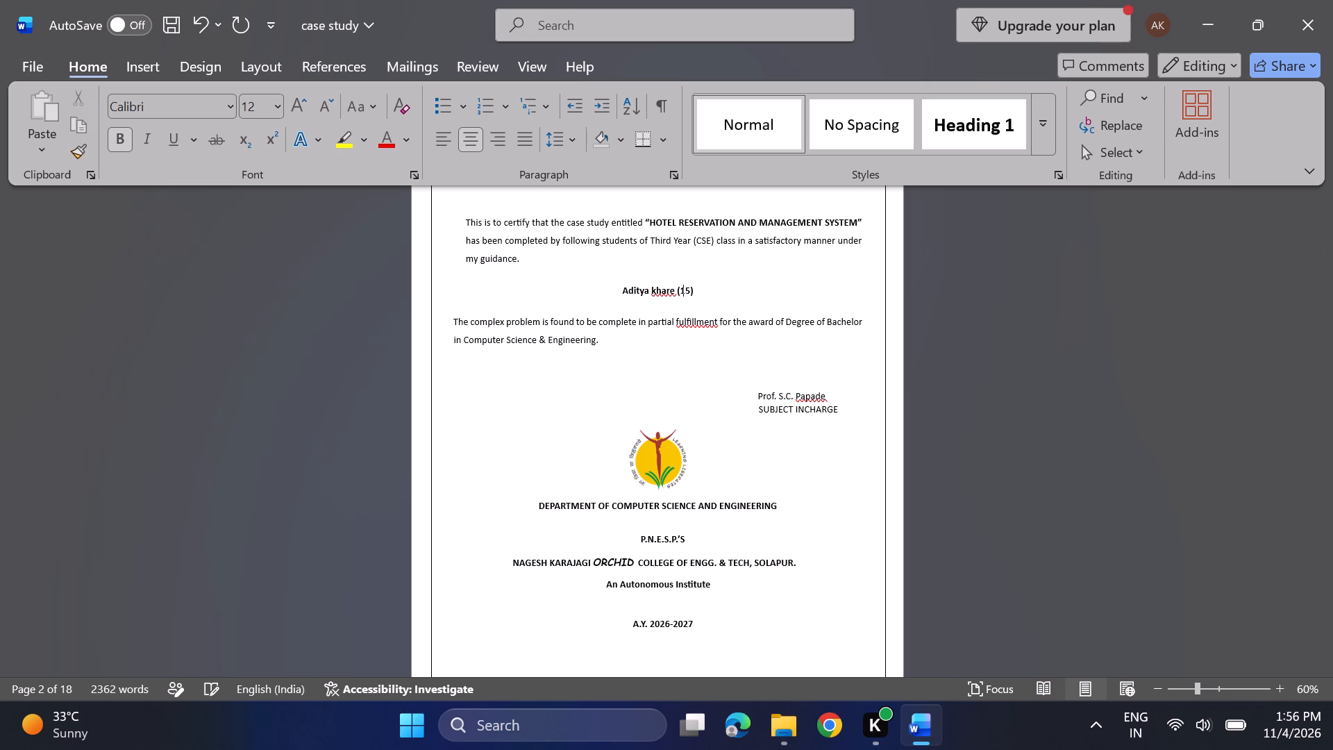
key(a)
key(minus)
Check the title page's student line, and close the case study document, saving its changes in Downloads.
scroll(732, 294, up, 1)
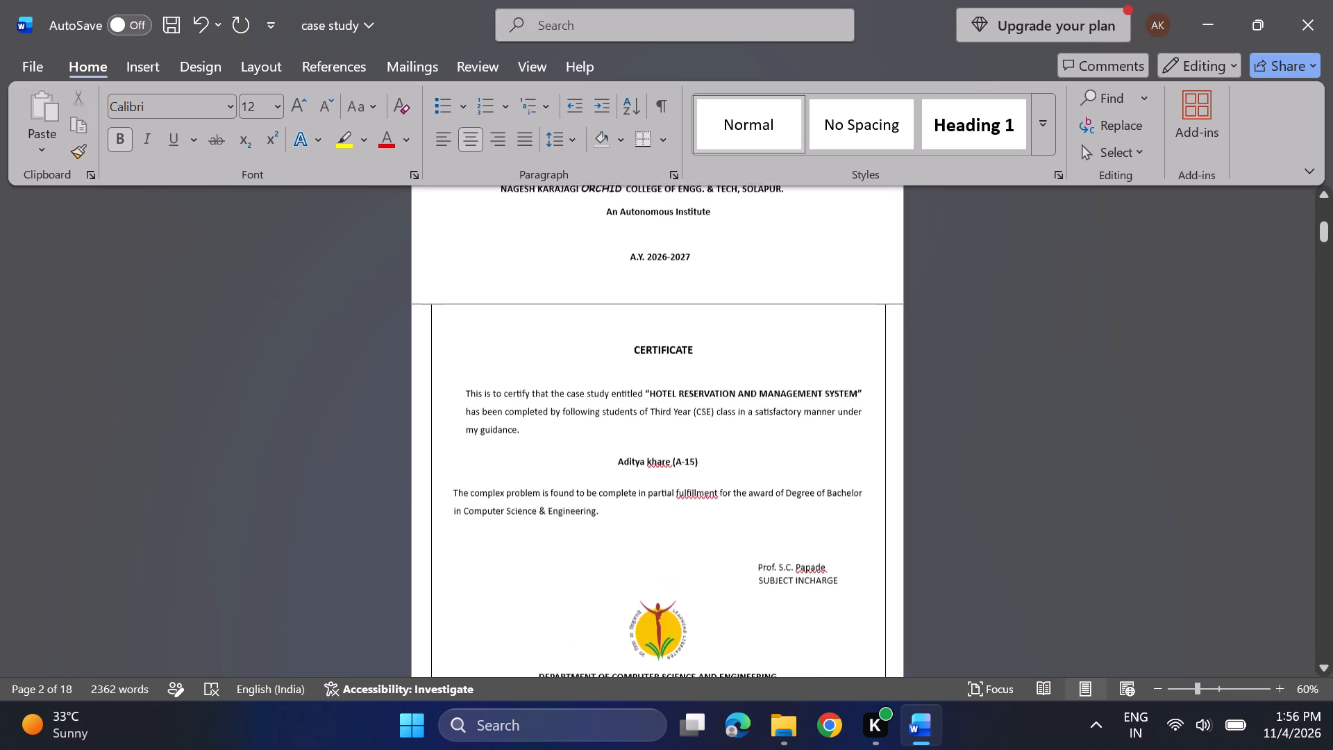
scroll(732, 294, up, 3)
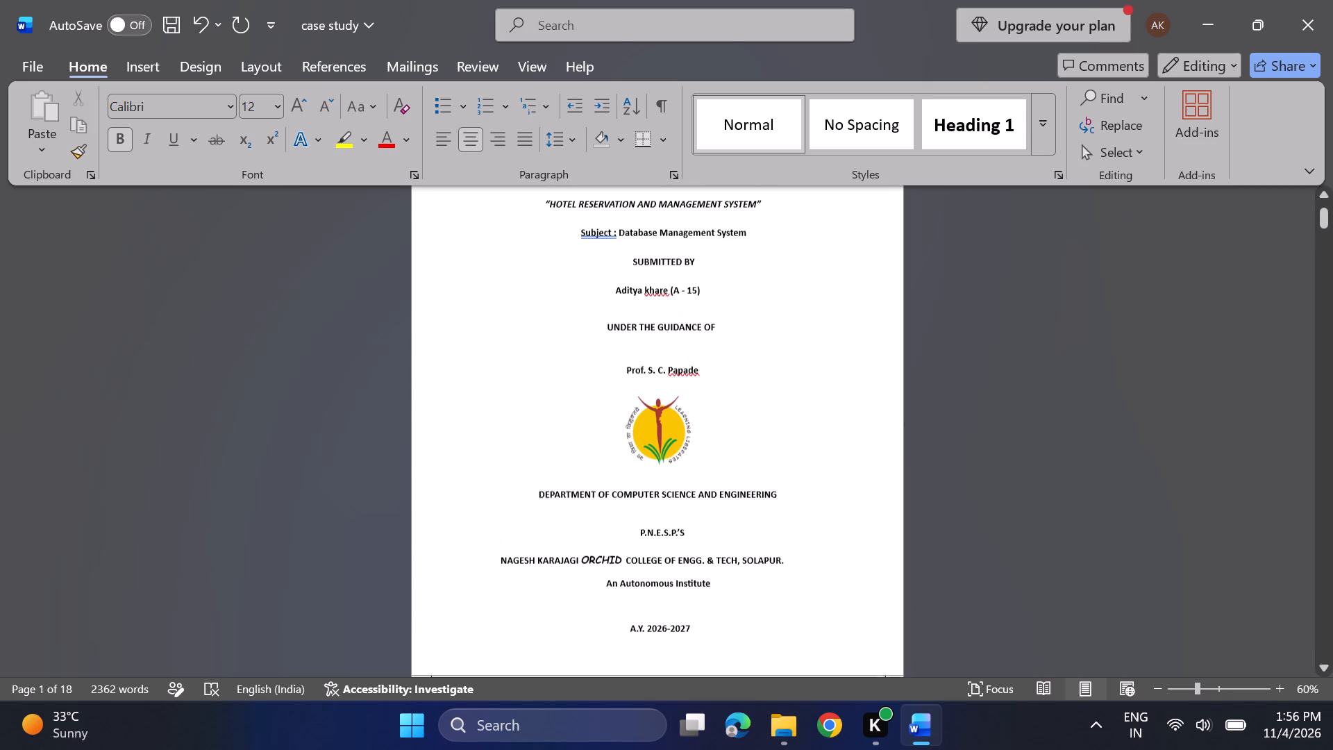
click(1308, 19)
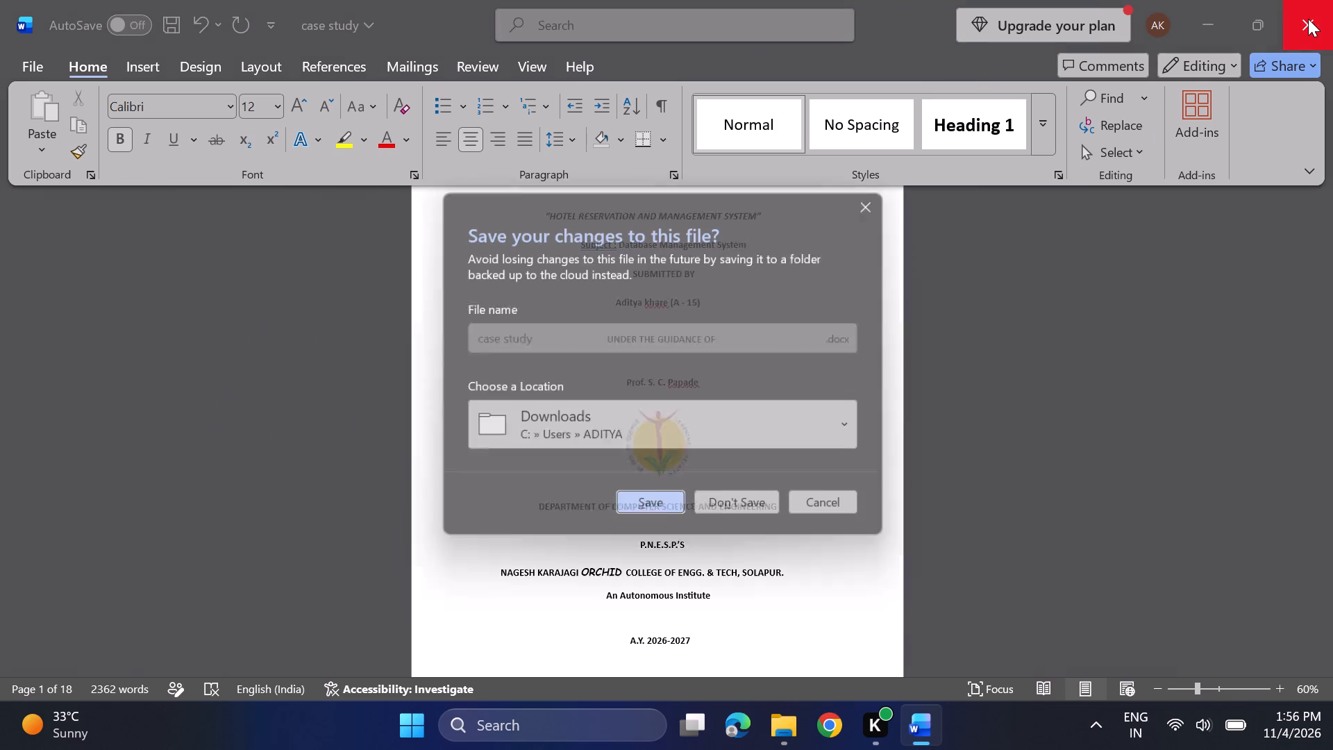
click(664, 522)
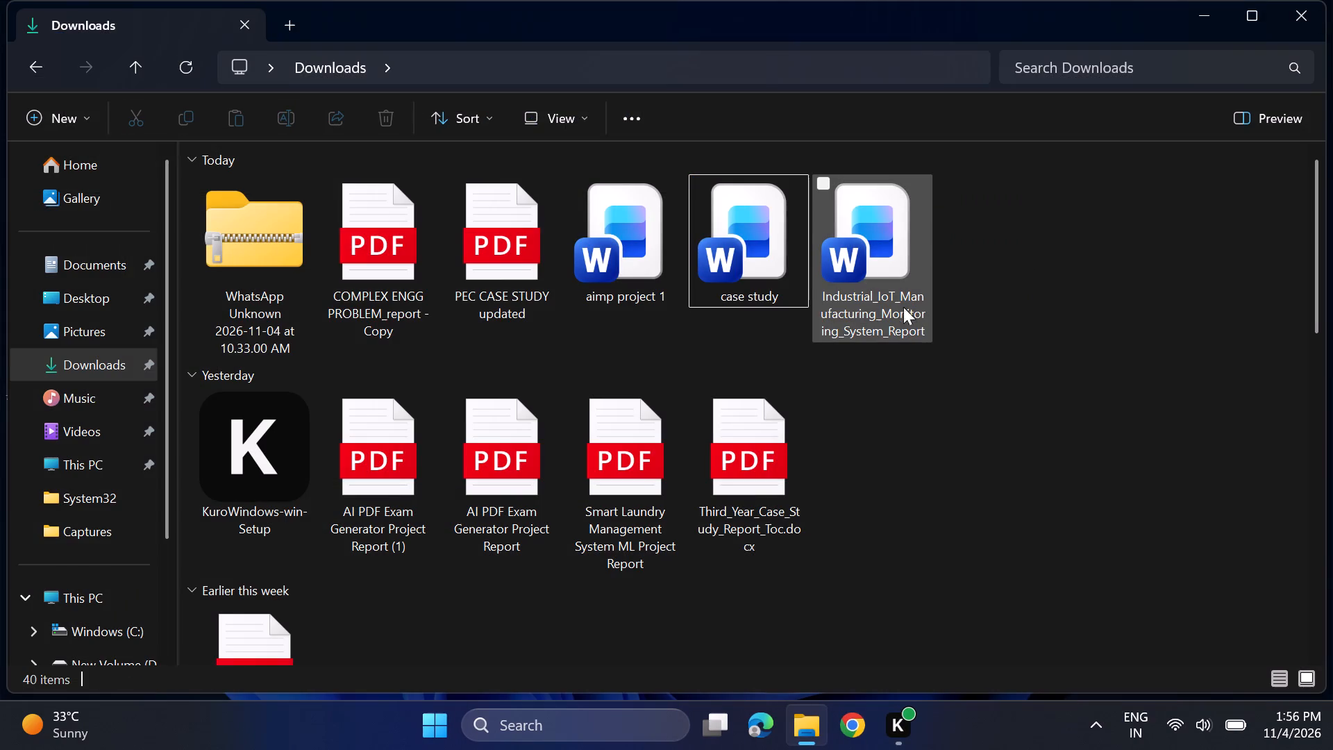
Open the Industrial_IoT_Manufacturing_Monitoring_System_Report document from the Downloads folder.
double_click(873, 303)
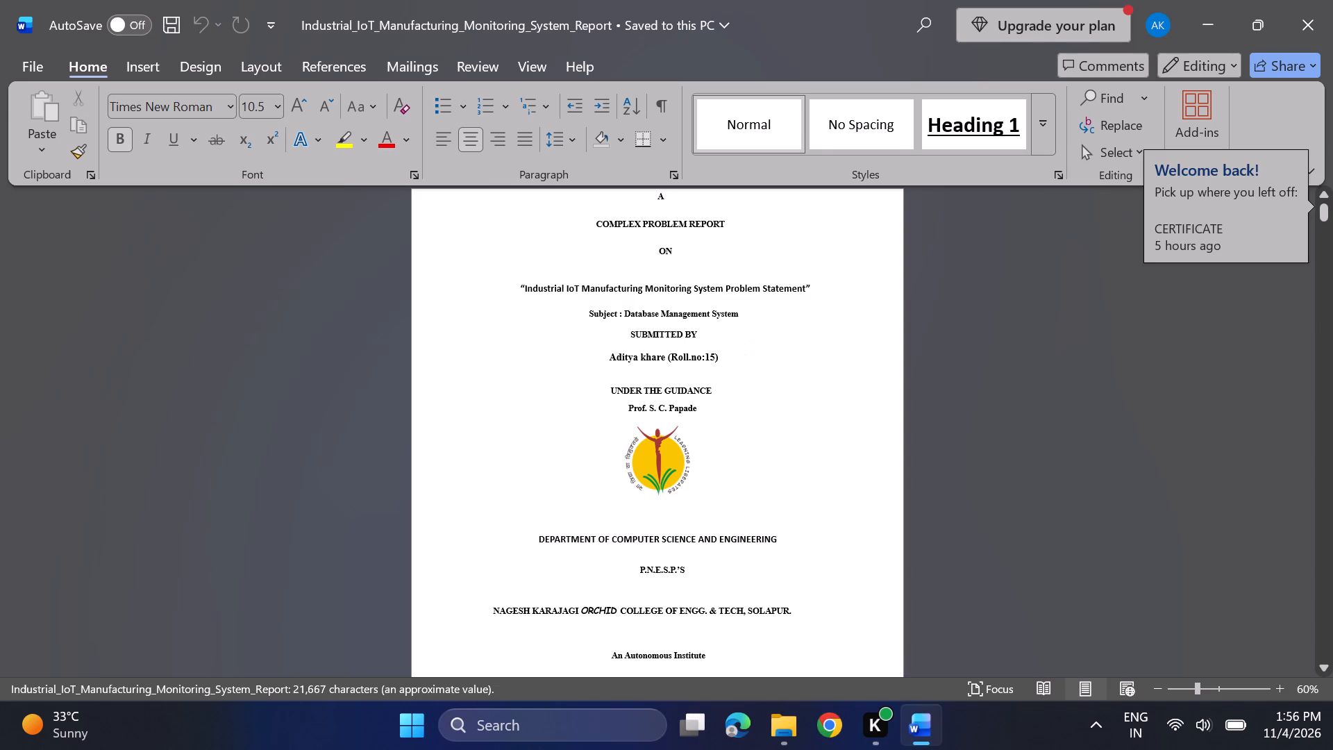
Replace the roll number label with the prefix A- in the student line on the title page.
click(703, 355)
drag(703, 355, 675, 358)
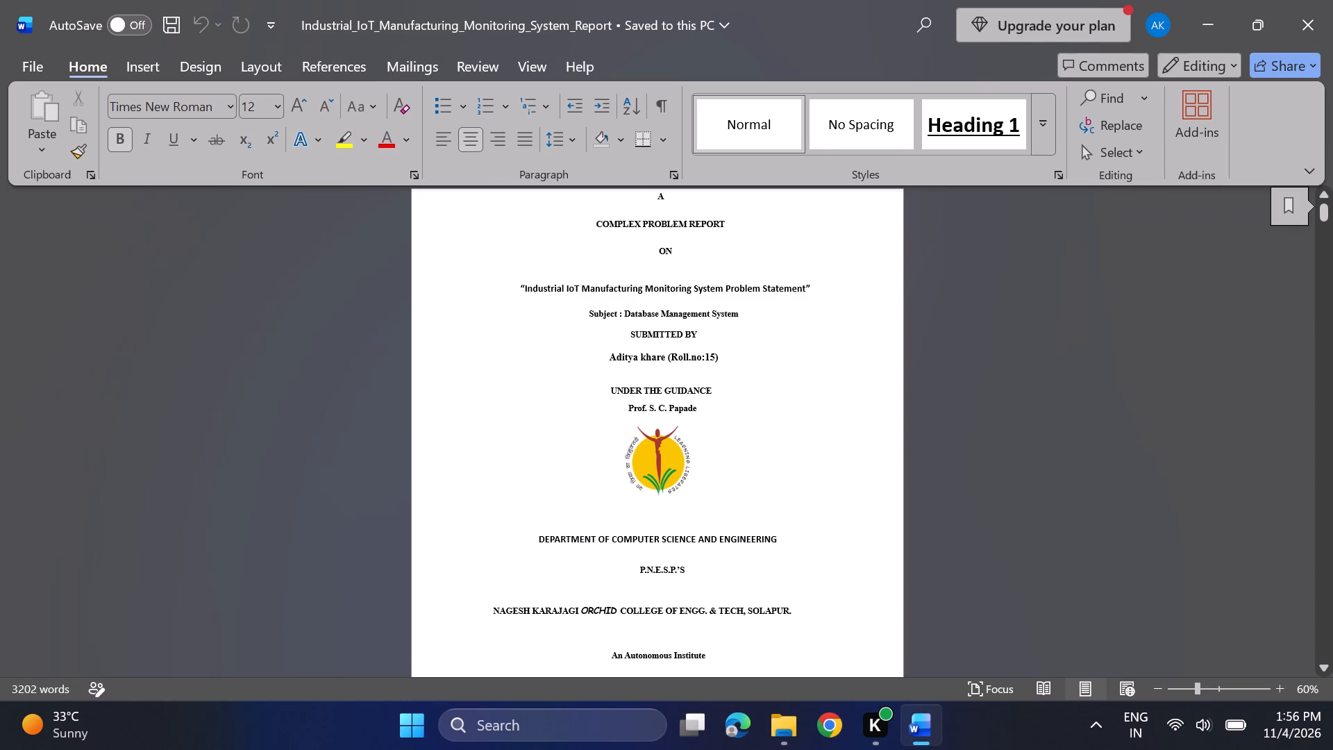
drag(675, 358, 671, 358)
key(BackSpace)
text(A-)
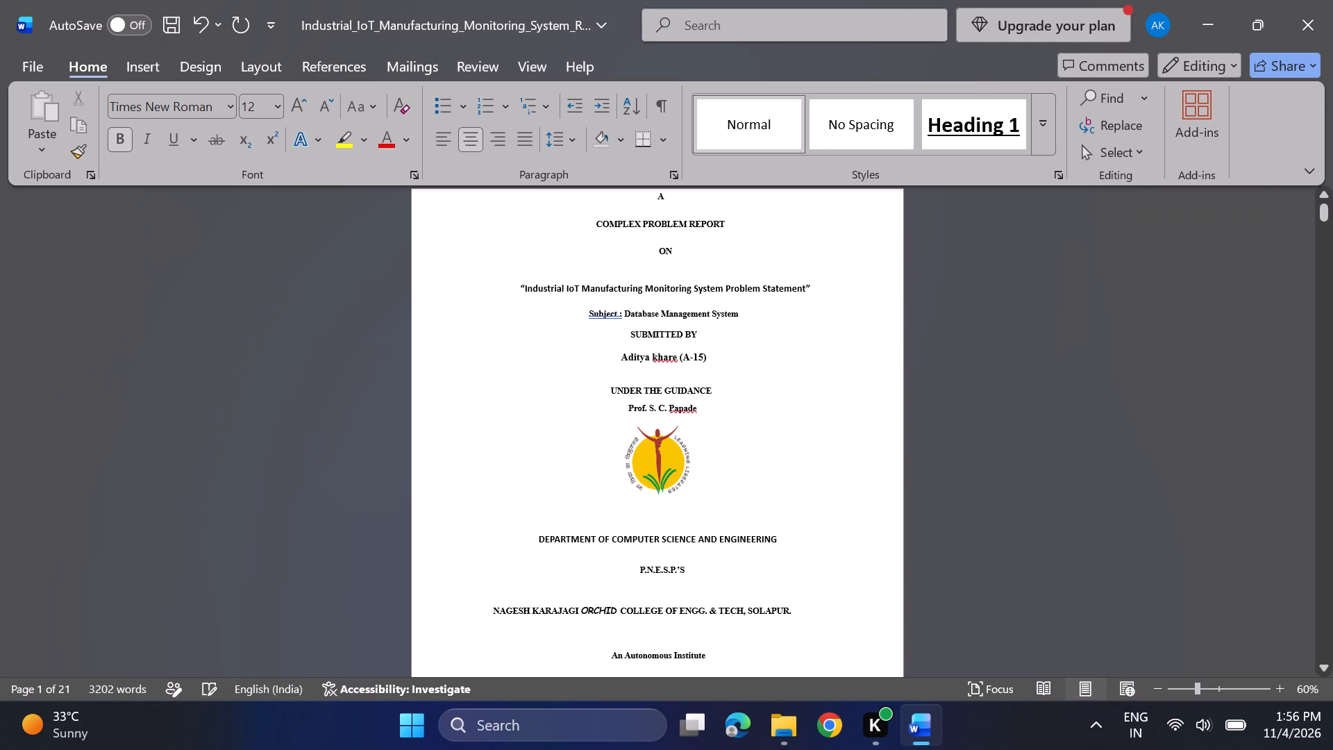
Capitalise the first letter of the student's surname on the title page.
click(659, 359)
key(BackSpace)
key(k)
Replace the Roll.no text before the colon with A- in the student line on the CERTIFICATE page.
scroll(762, 412, down, 1)
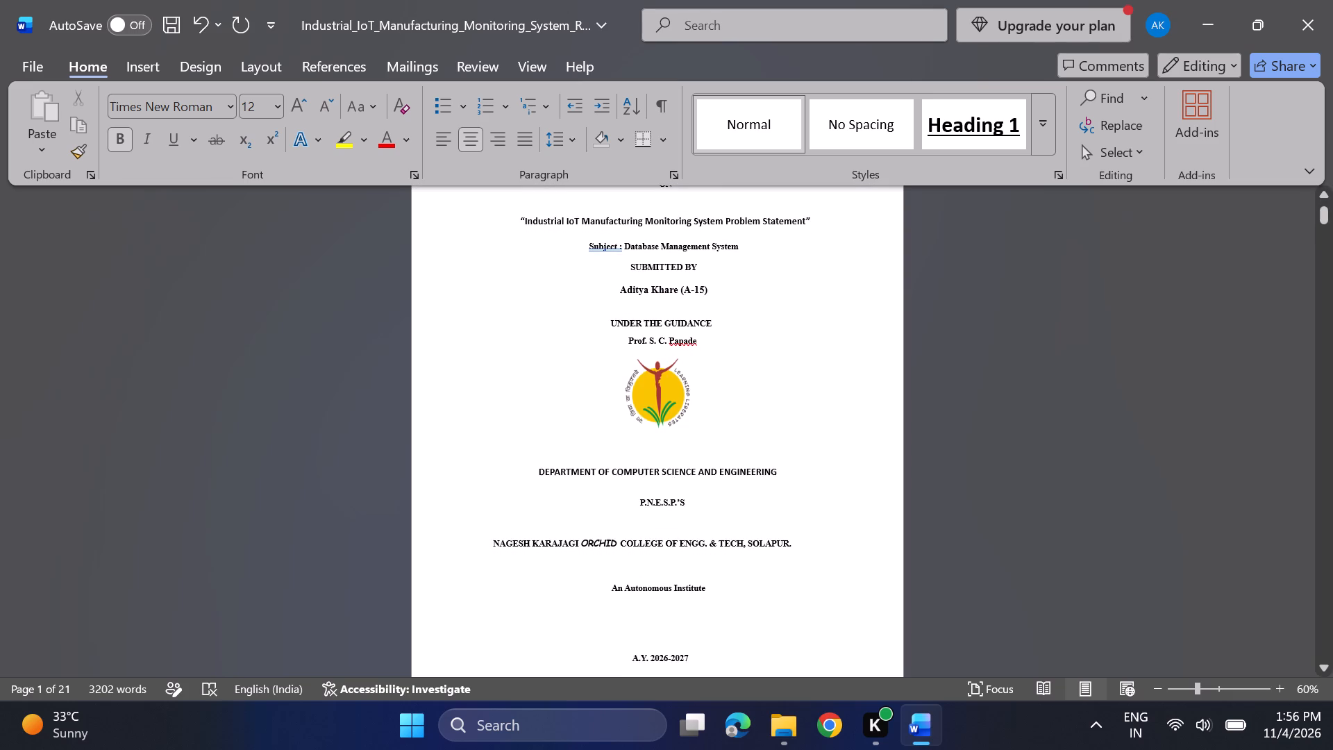
scroll(762, 412, down, 2)
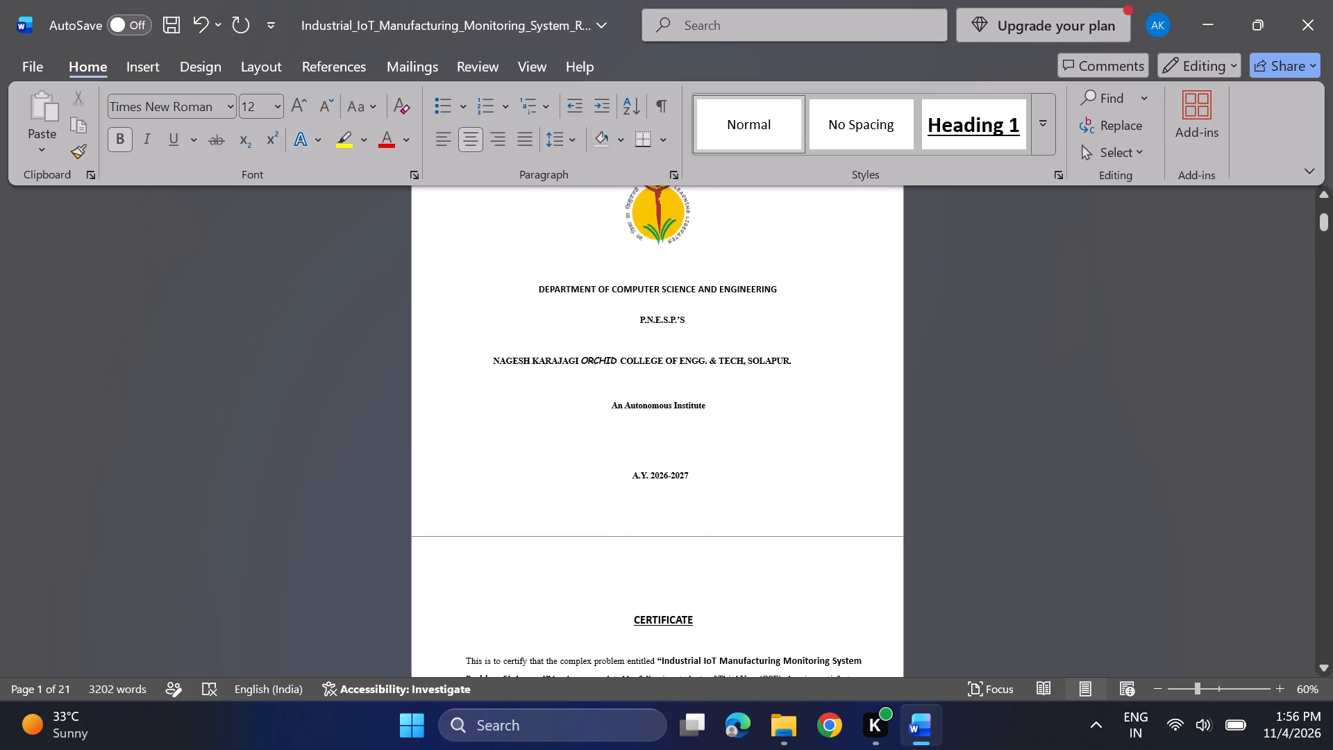
scroll(762, 412, down, 1)
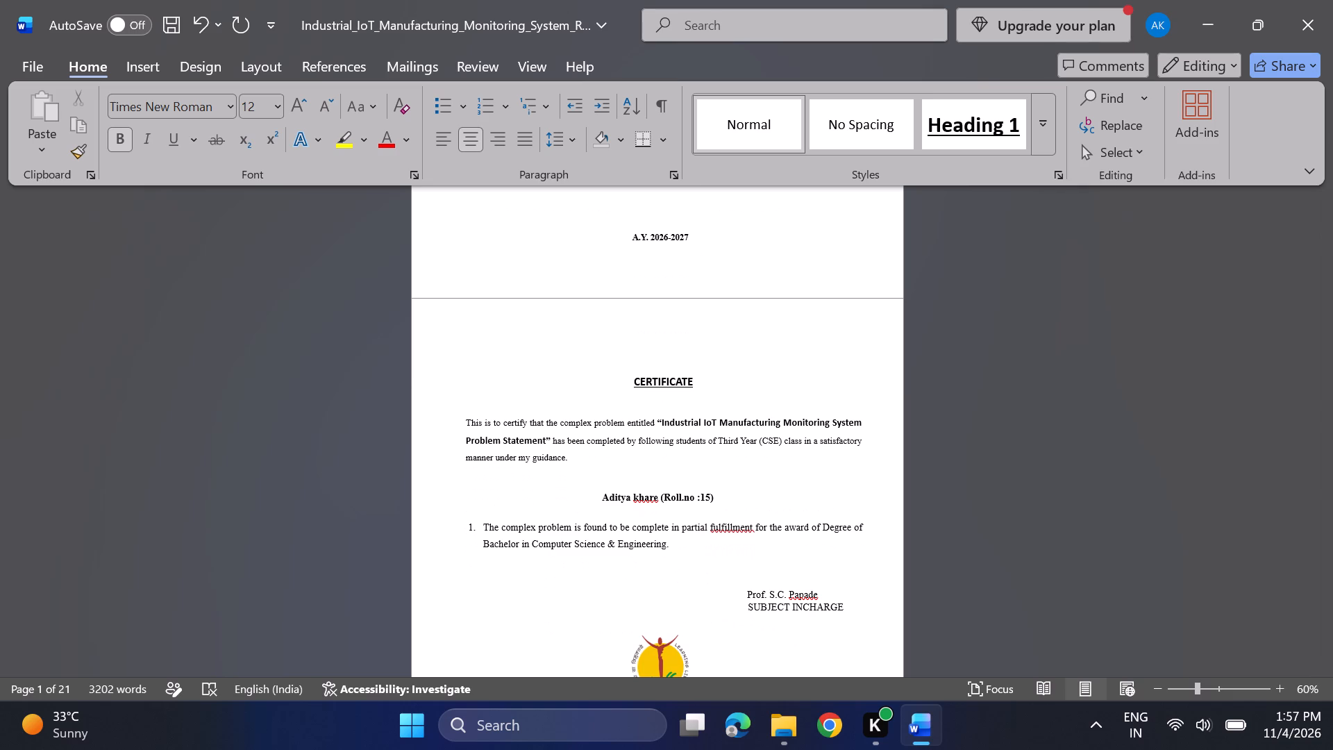
click(695, 494)
key(Right)
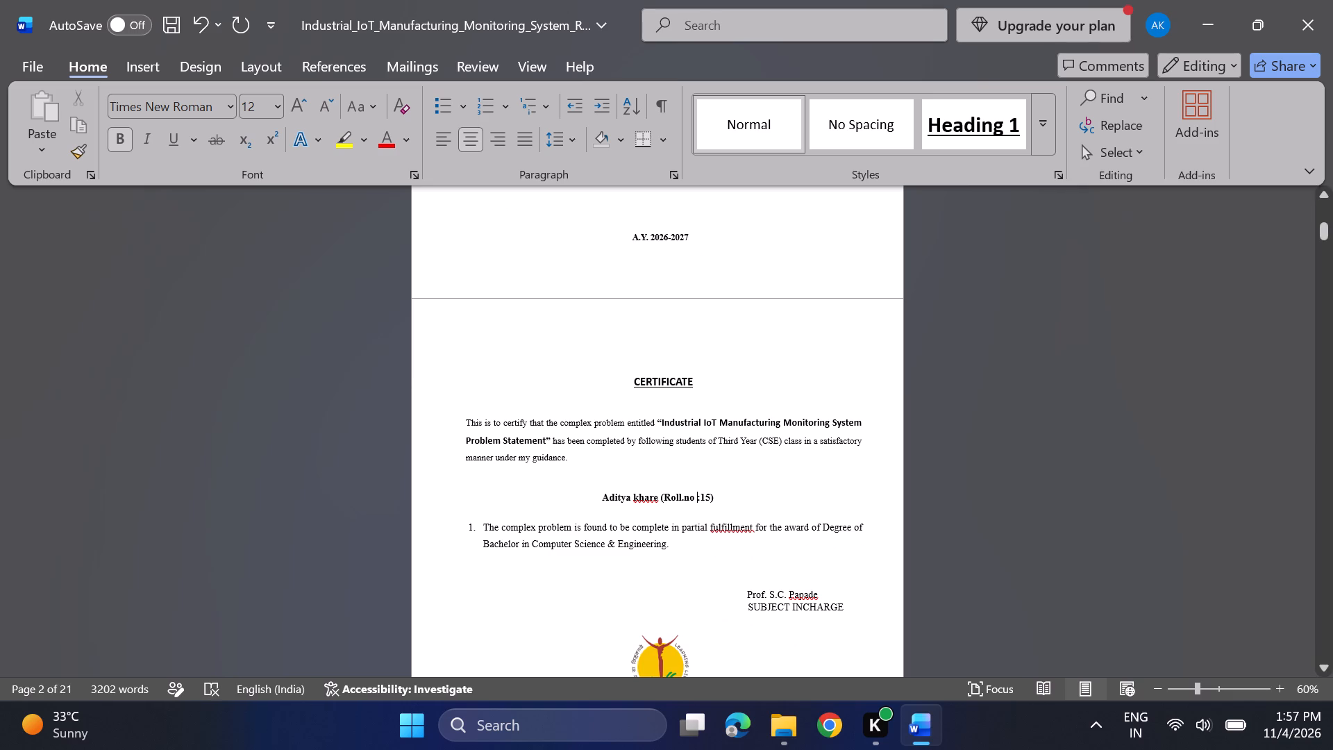
key(BackSpace)
key(BackSpace)
key(BackSpace)
key(BackSpace)
key(BackSpace)
key(BackSpace)
key(BackSpace)
key(BackSpace)
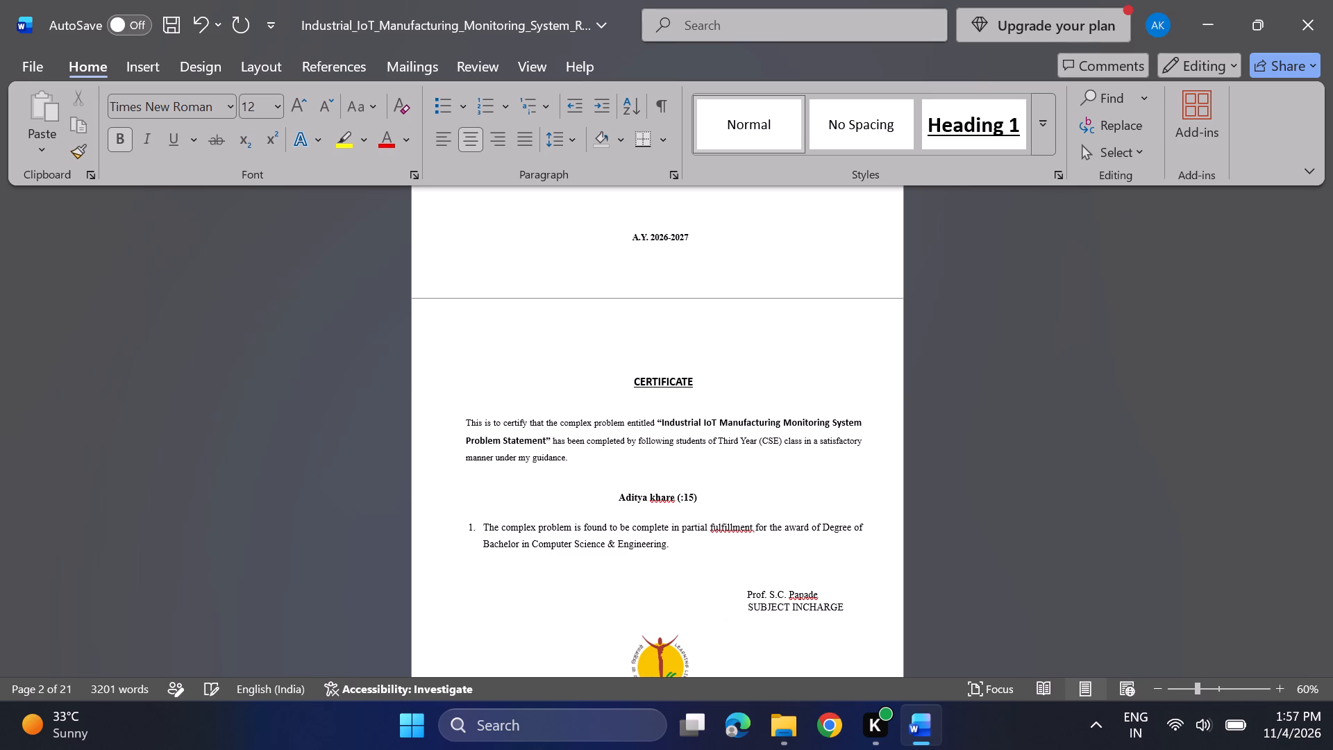
key(a)
key(minus)
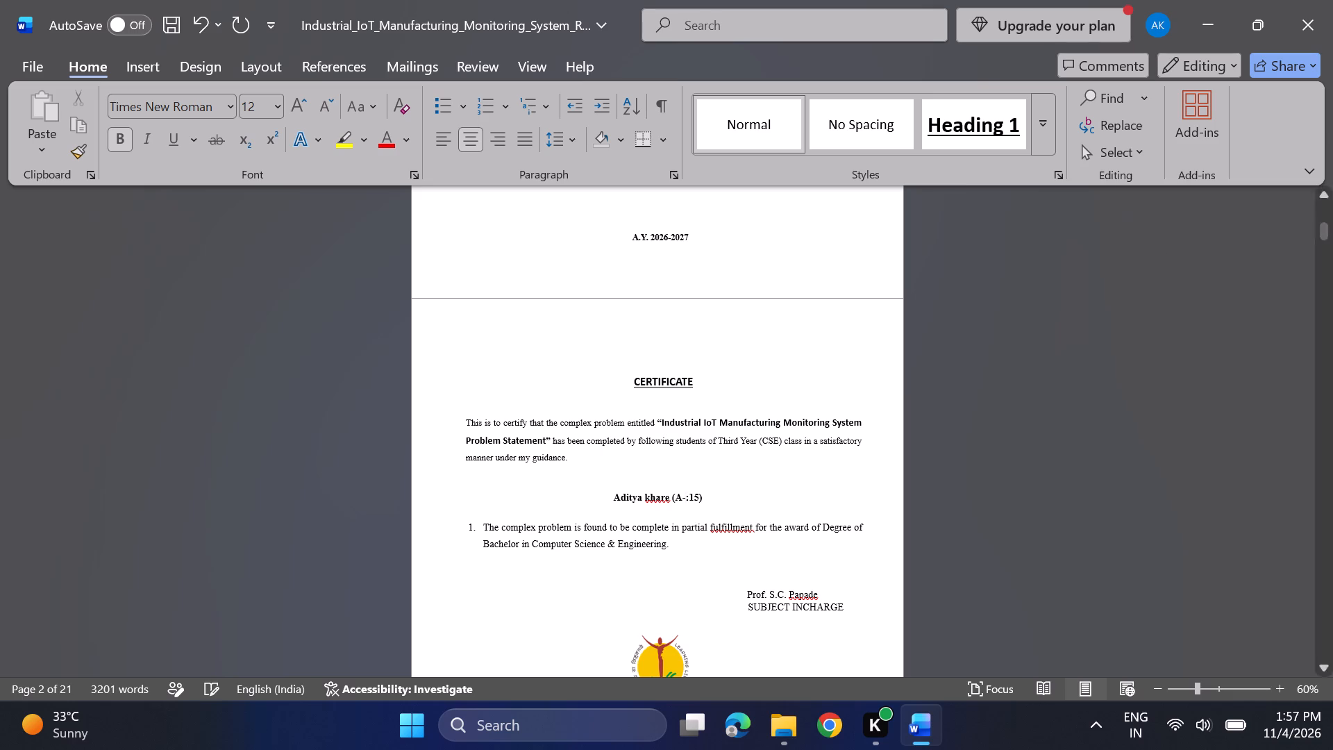
Close the Industrial IoT report, saving its changes in Downloads.
click(1298, 6)
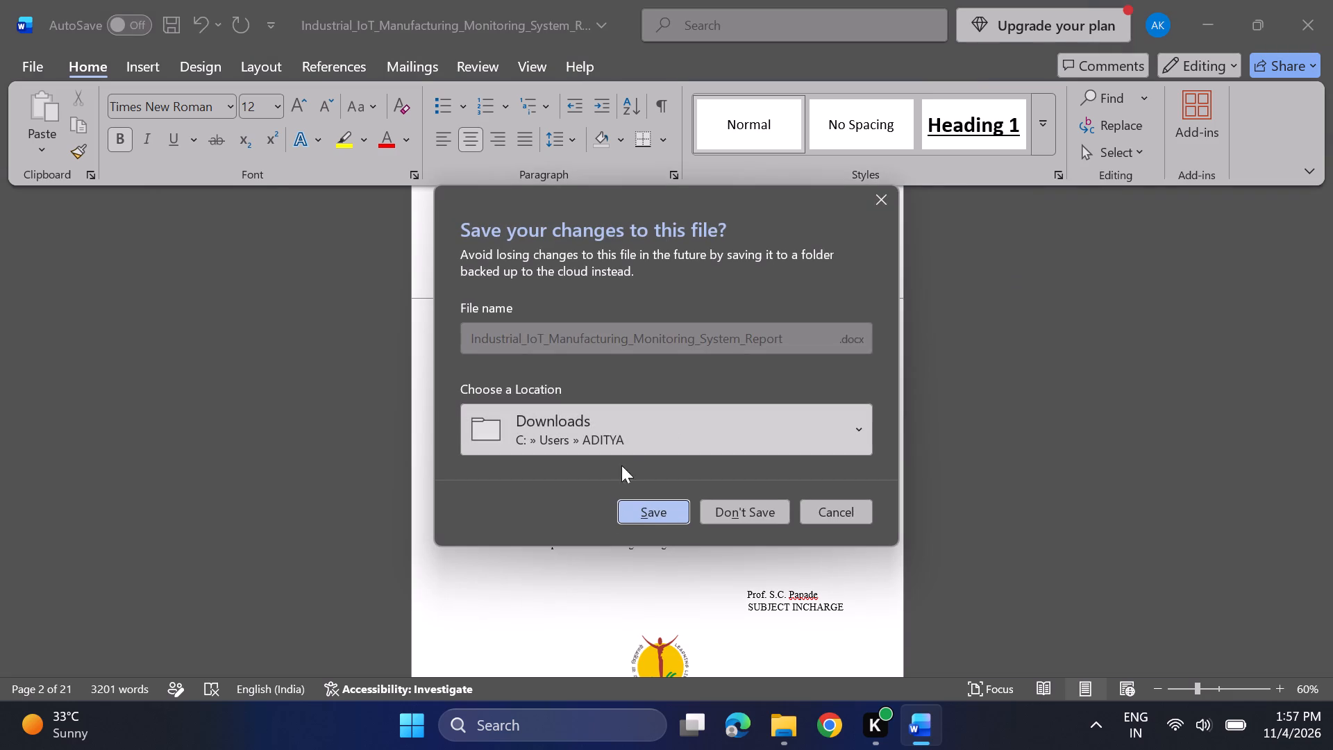
click(648, 510)
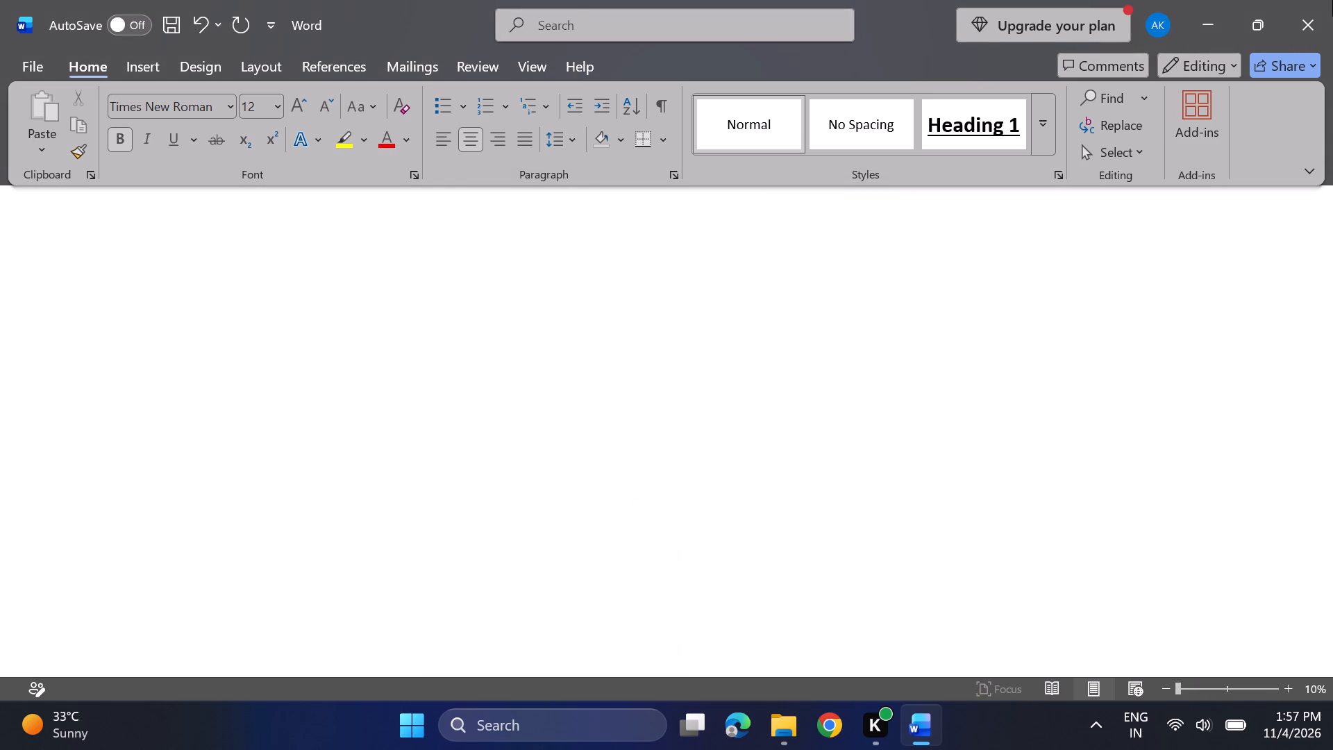
Reopen the case study document from the Downloads folder.
click(735, 287)
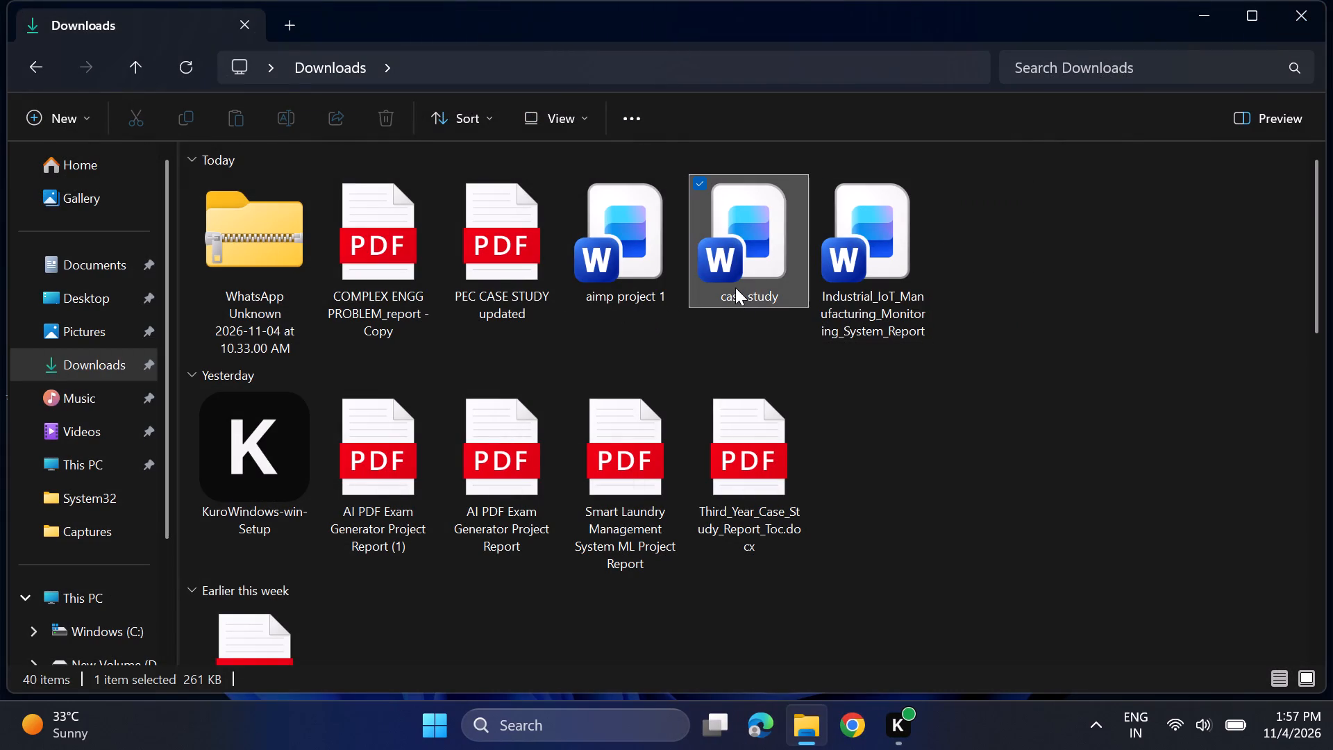
double_click(735, 287)
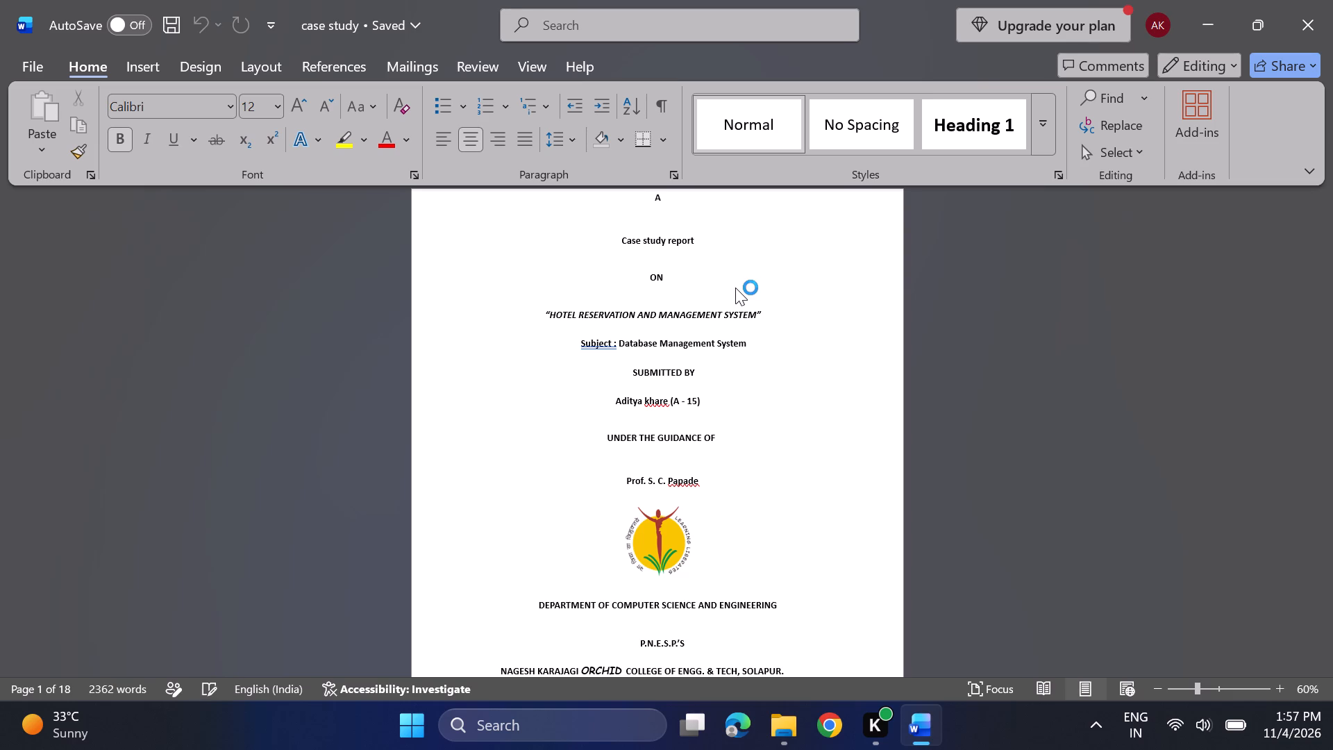
Check the text and layout of the case study's title page and CERTIFICATE page, including the student line and college details.
ctrl+scroll(735, 287, up, 1)
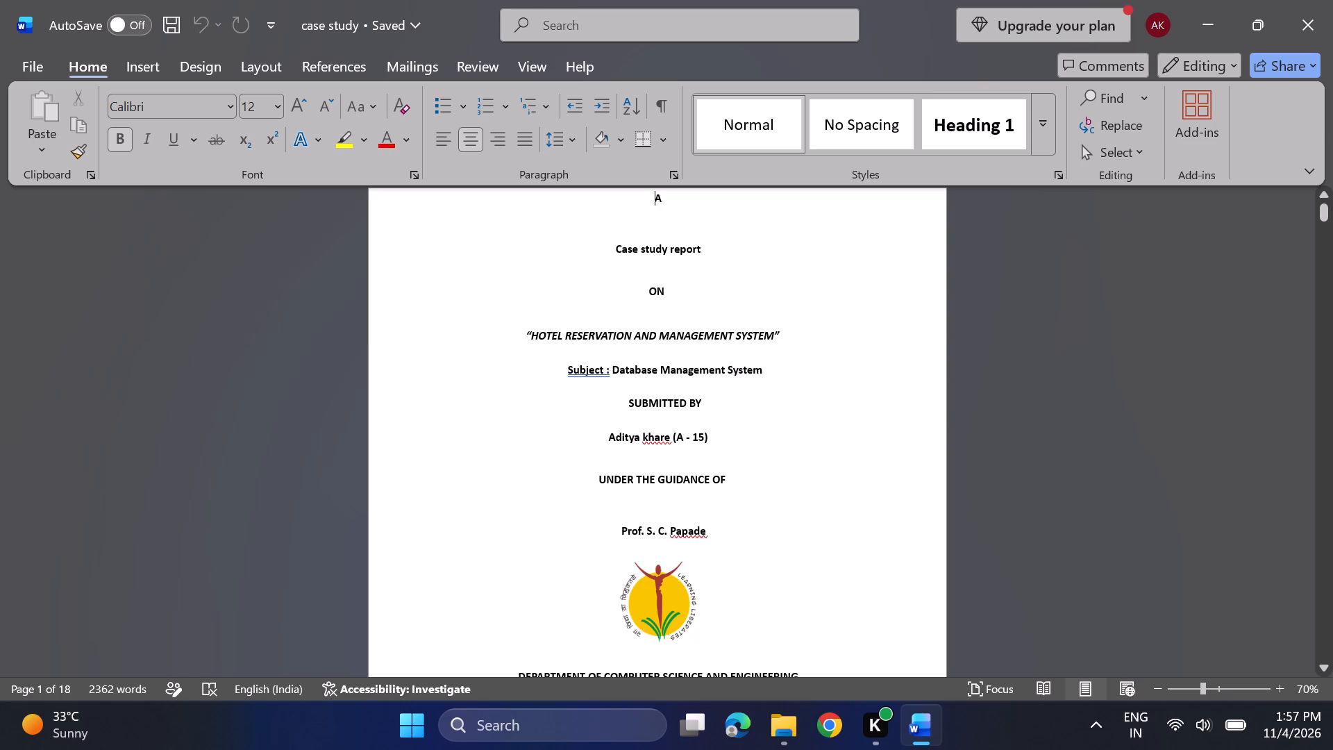
scroll(723, 303, up, 1)
scroll(724, 307, down, 1)
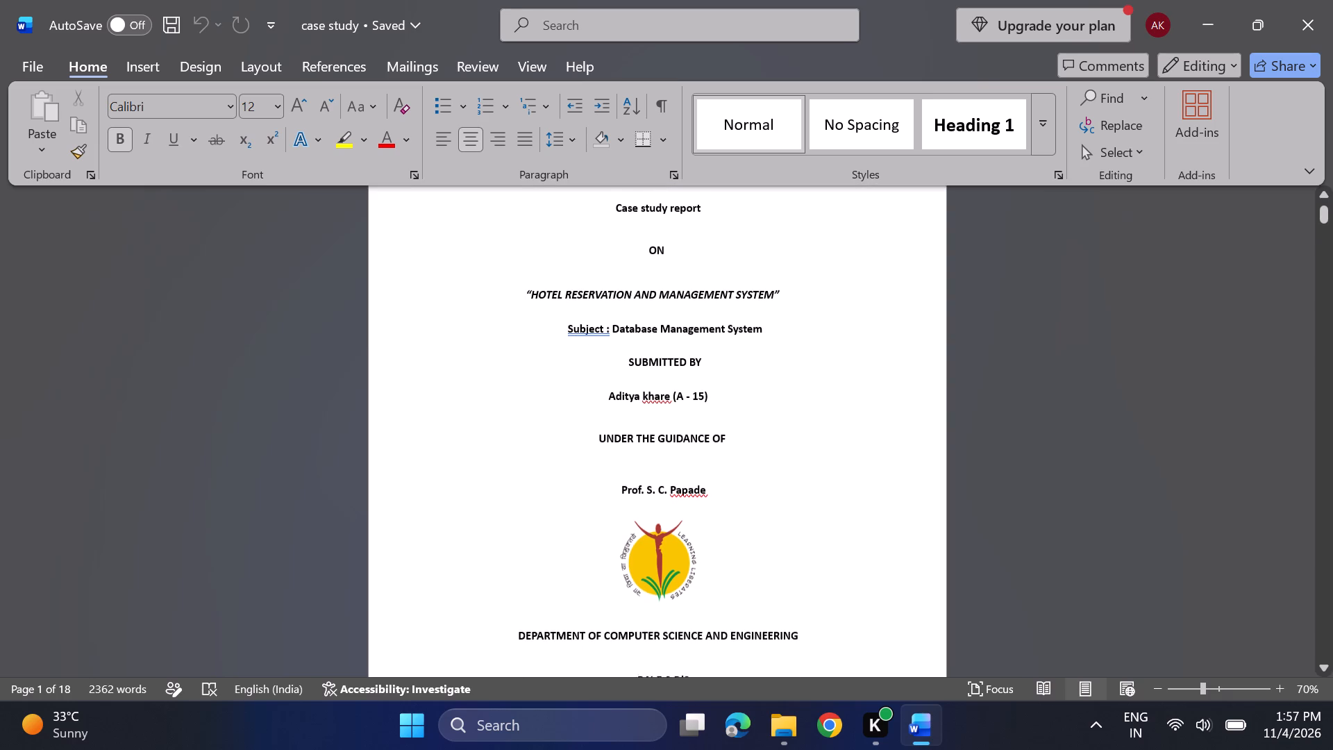
scroll(724, 307, down, 3)
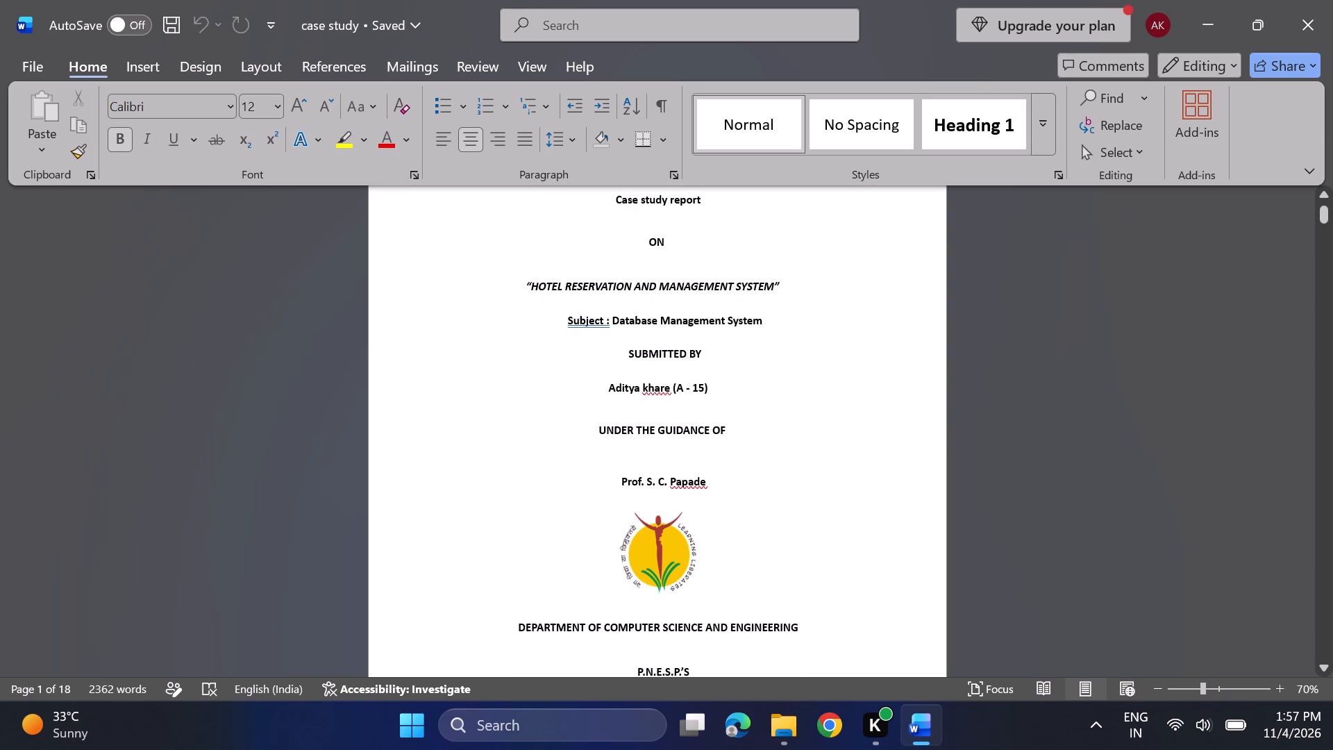
scroll(724, 307, down, 3)
right_click(724, 307)
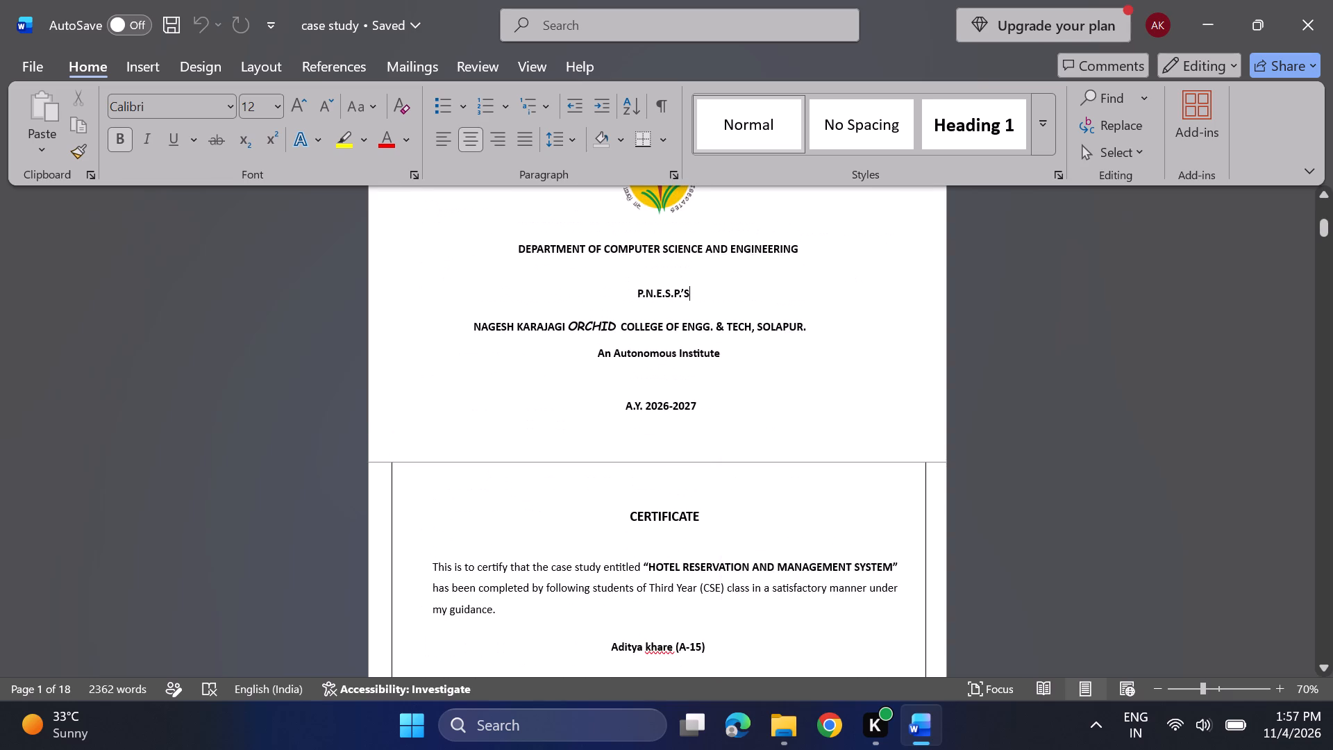
double_click(549, 453)
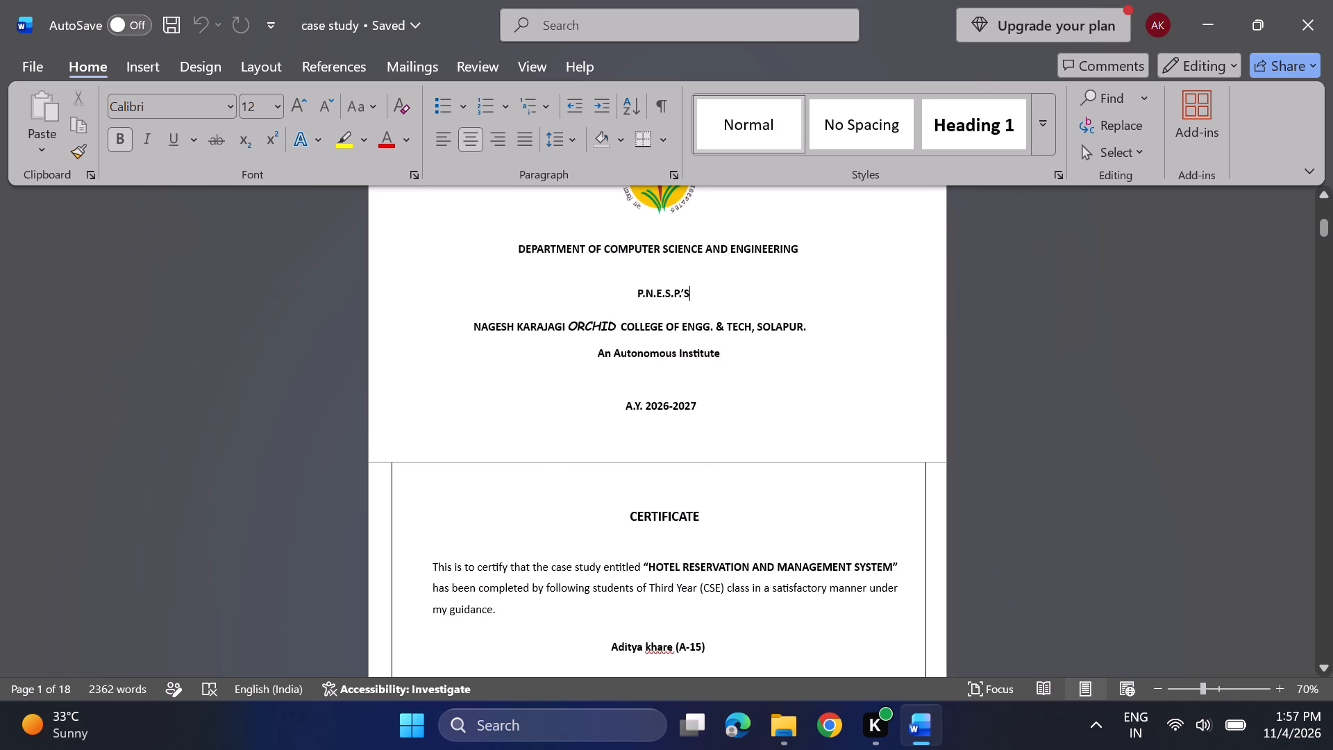
double_click(549, 453)
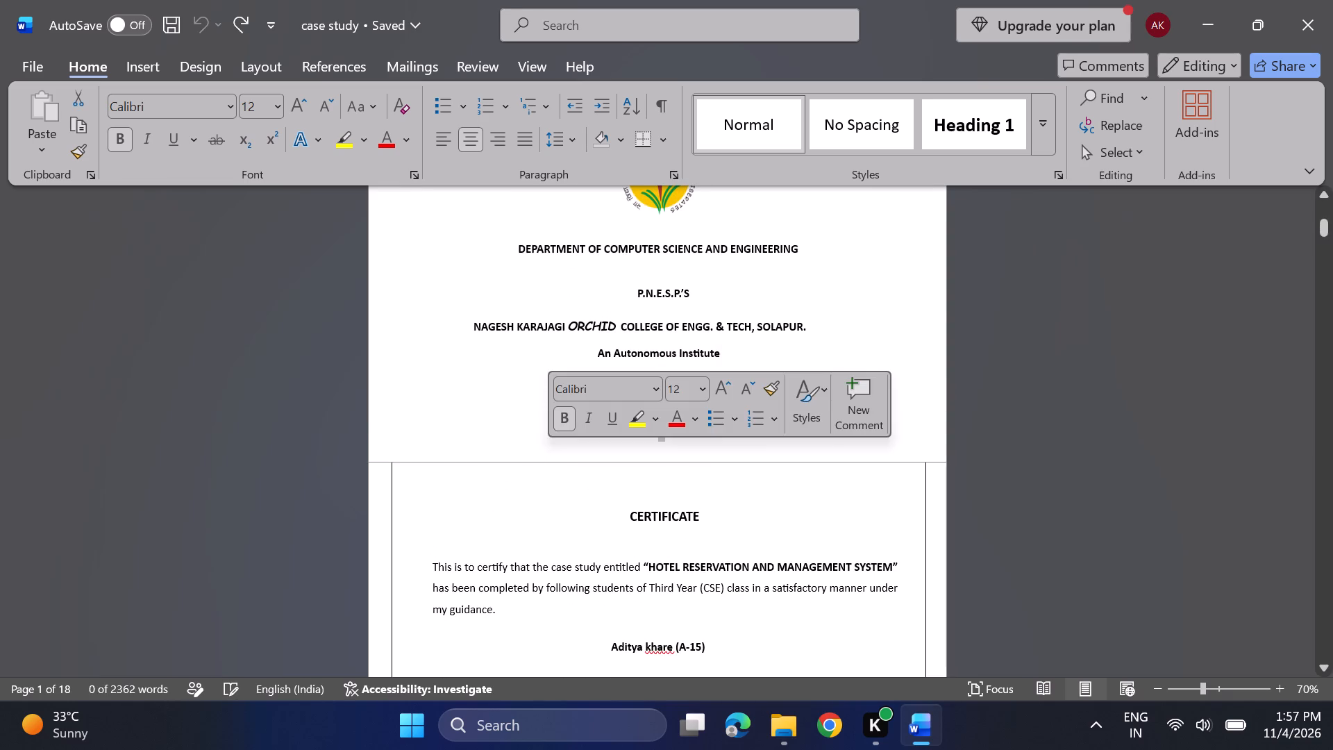
click(959, 333)
scroll(959, 333, down, 1)
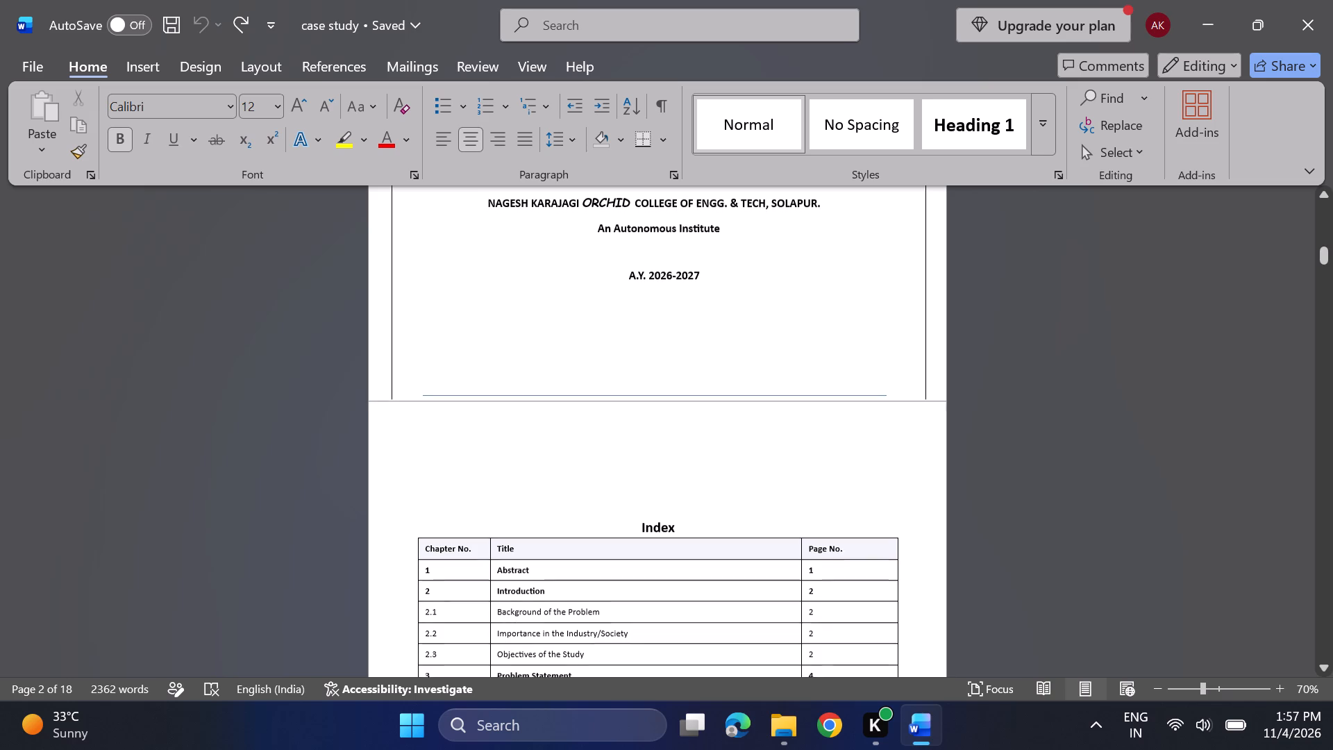
scroll(959, 333, up, 1)
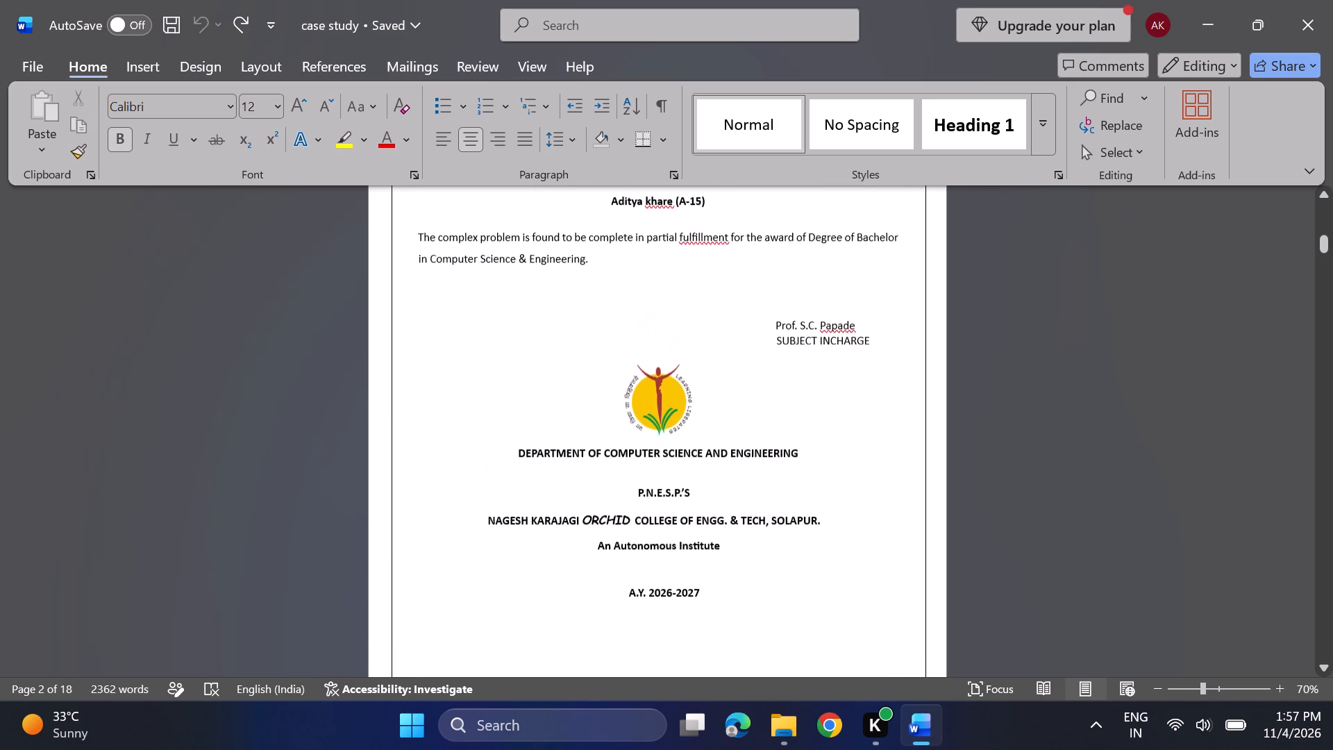
scroll(959, 333, up, 3)
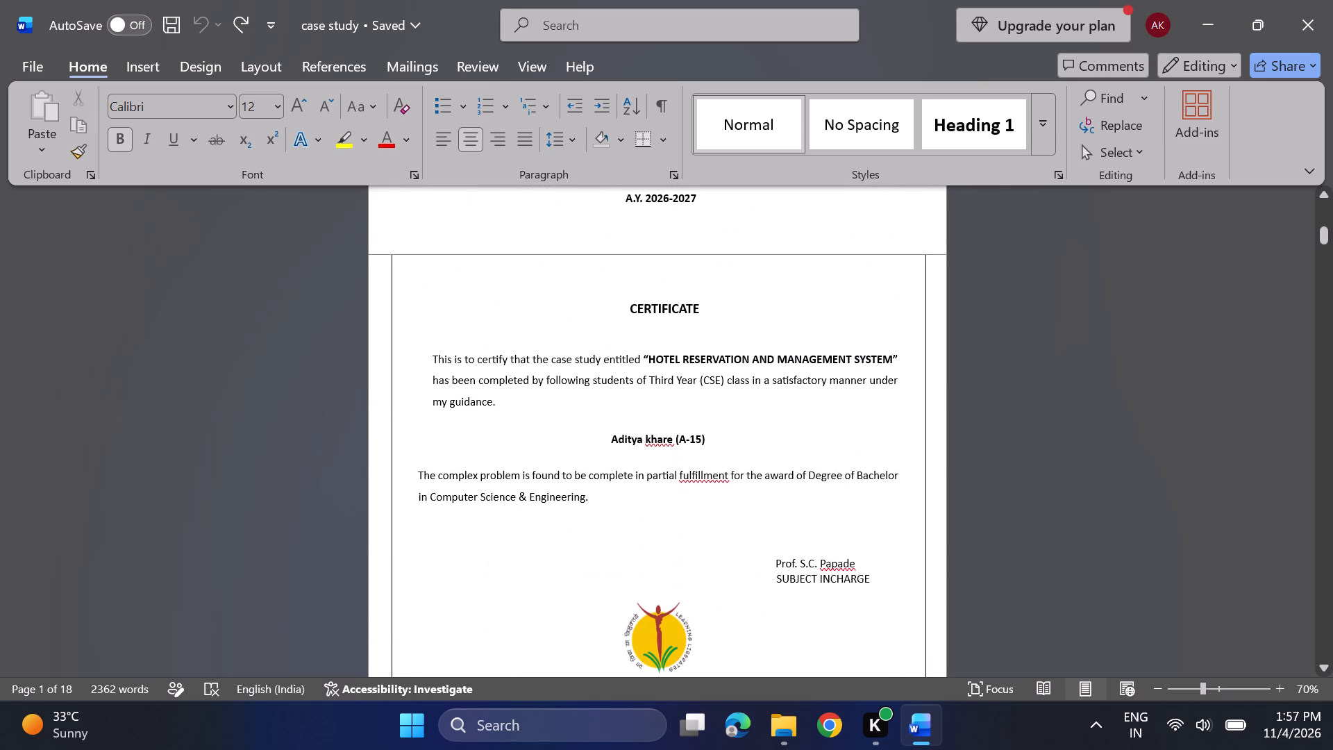
scroll(959, 333, up, 1)
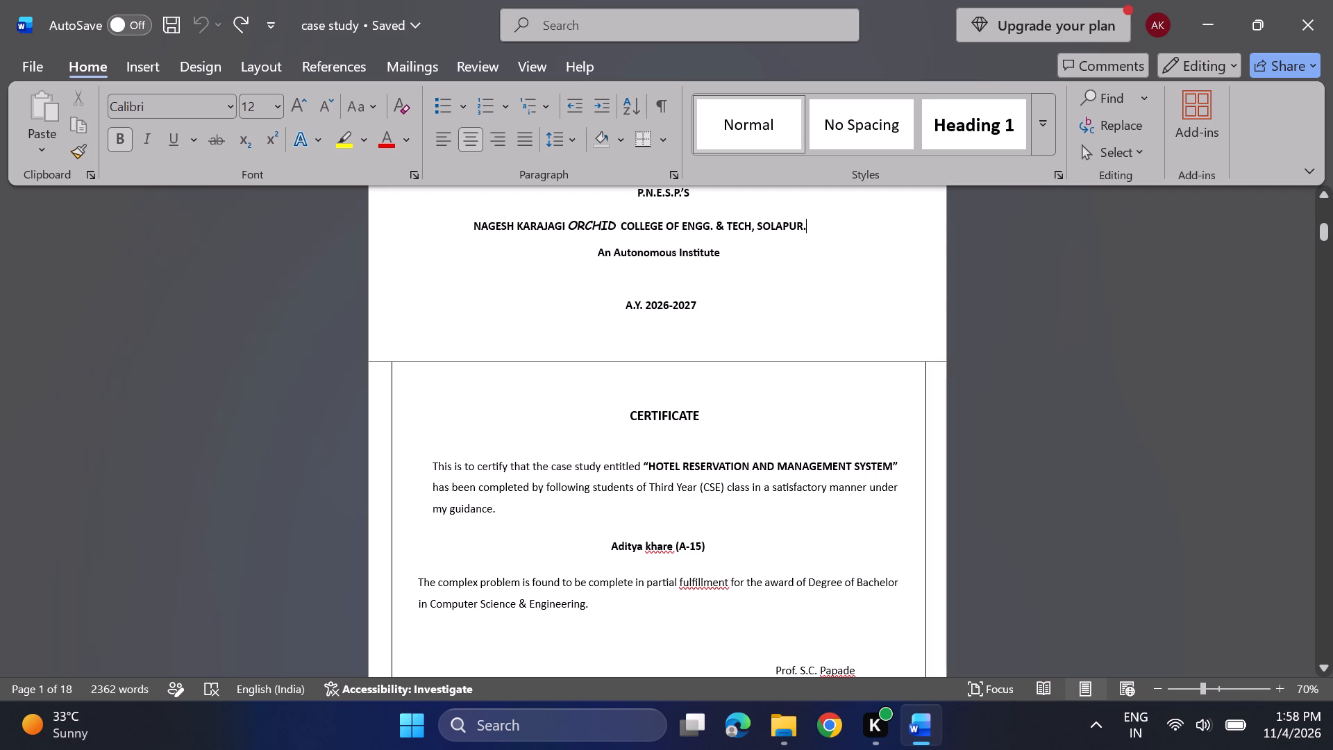
scroll(959, 333, down, 2)
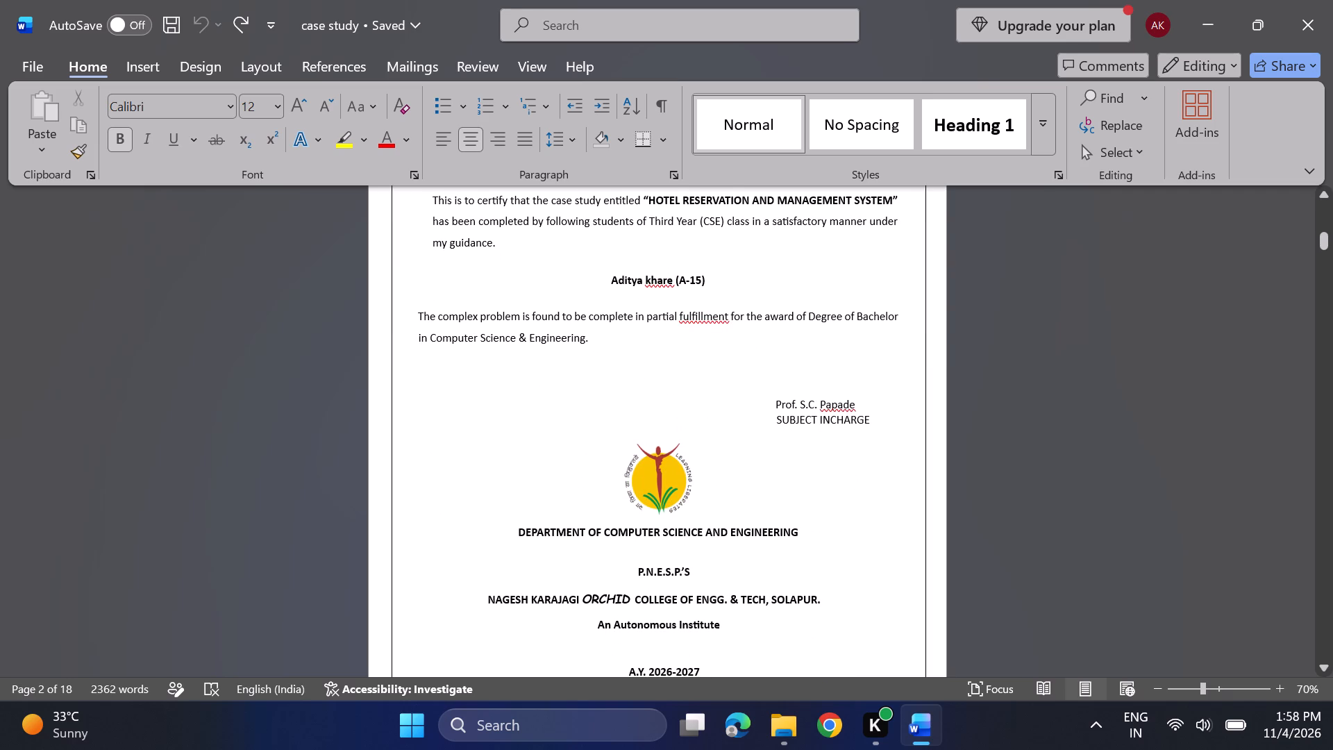
scroll(959, 333, down, 1)
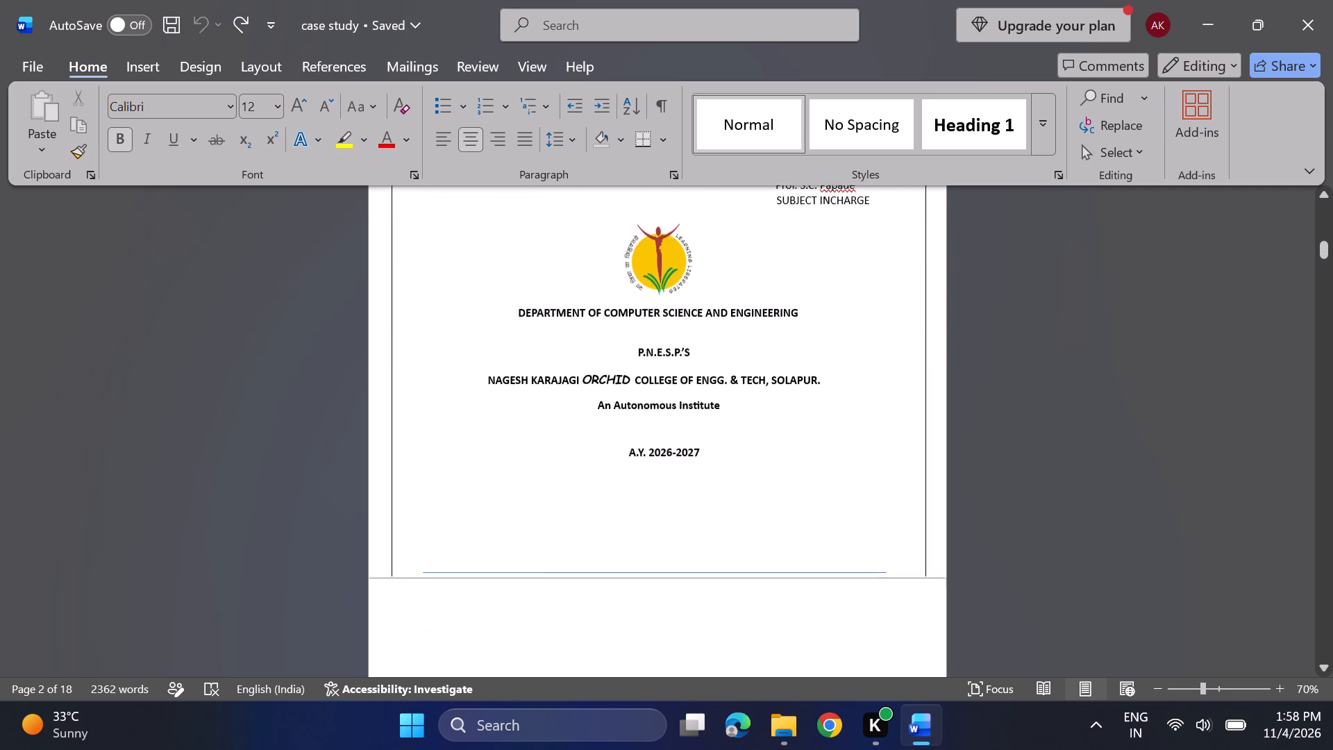
Review the case study from the Index through the ABSTRACT and Chapters 2 to 5, including the entity tables and SQL code.
scroll(959, 333, down, 3)
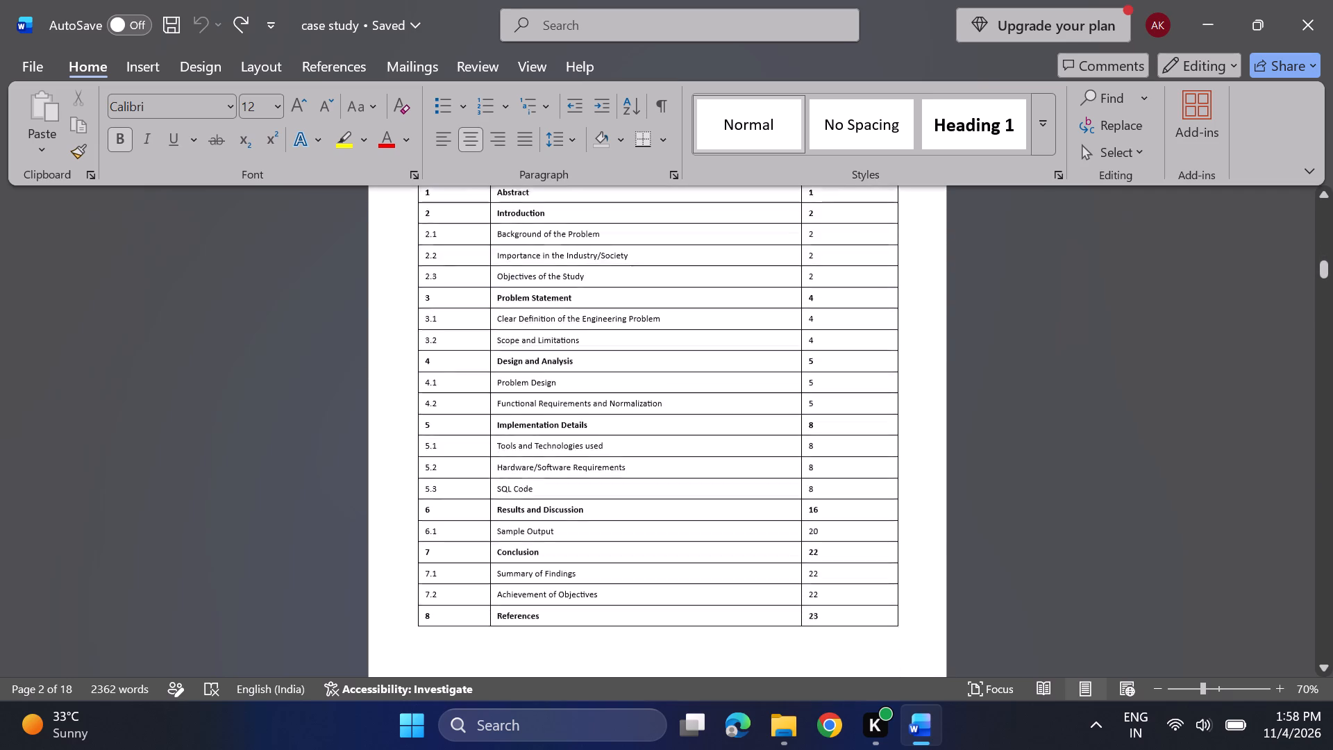
scroll(959, 333, down, 2)
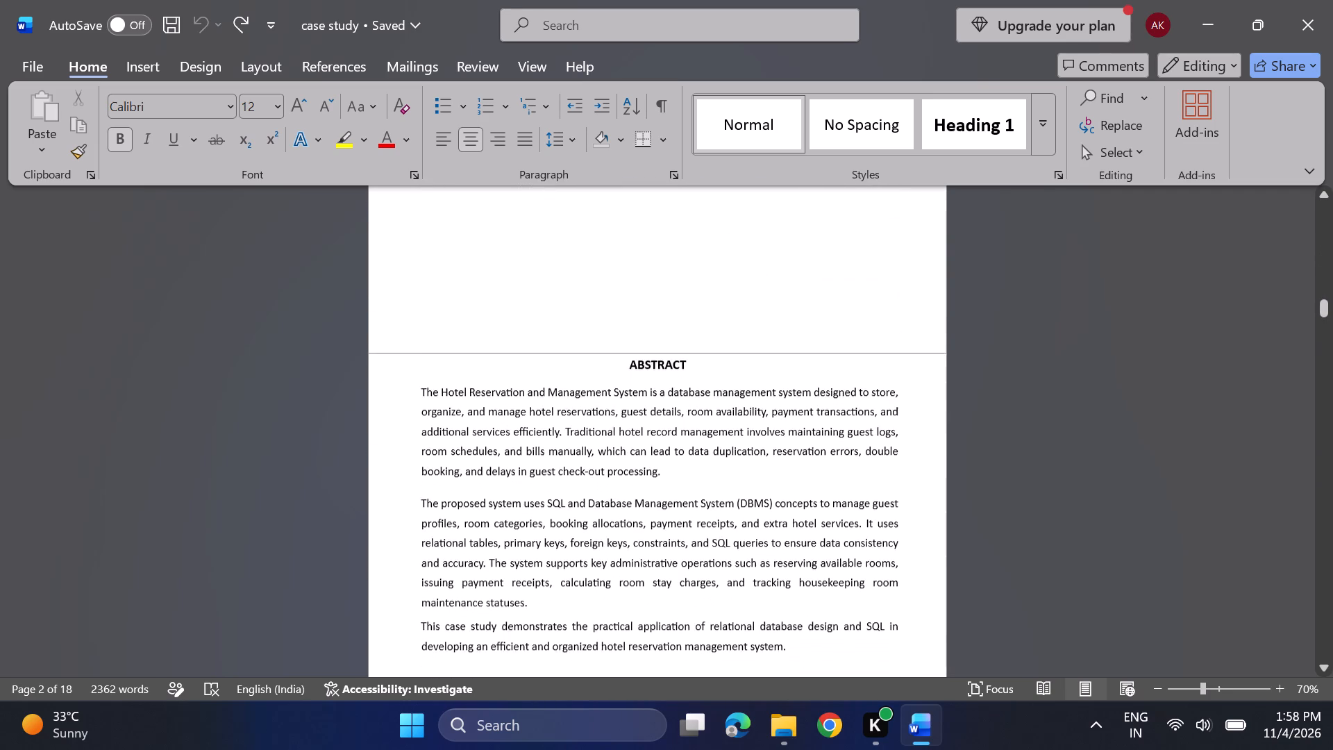
scroll(959, 333, down, 1)
scroll(959, 333, up, 1)
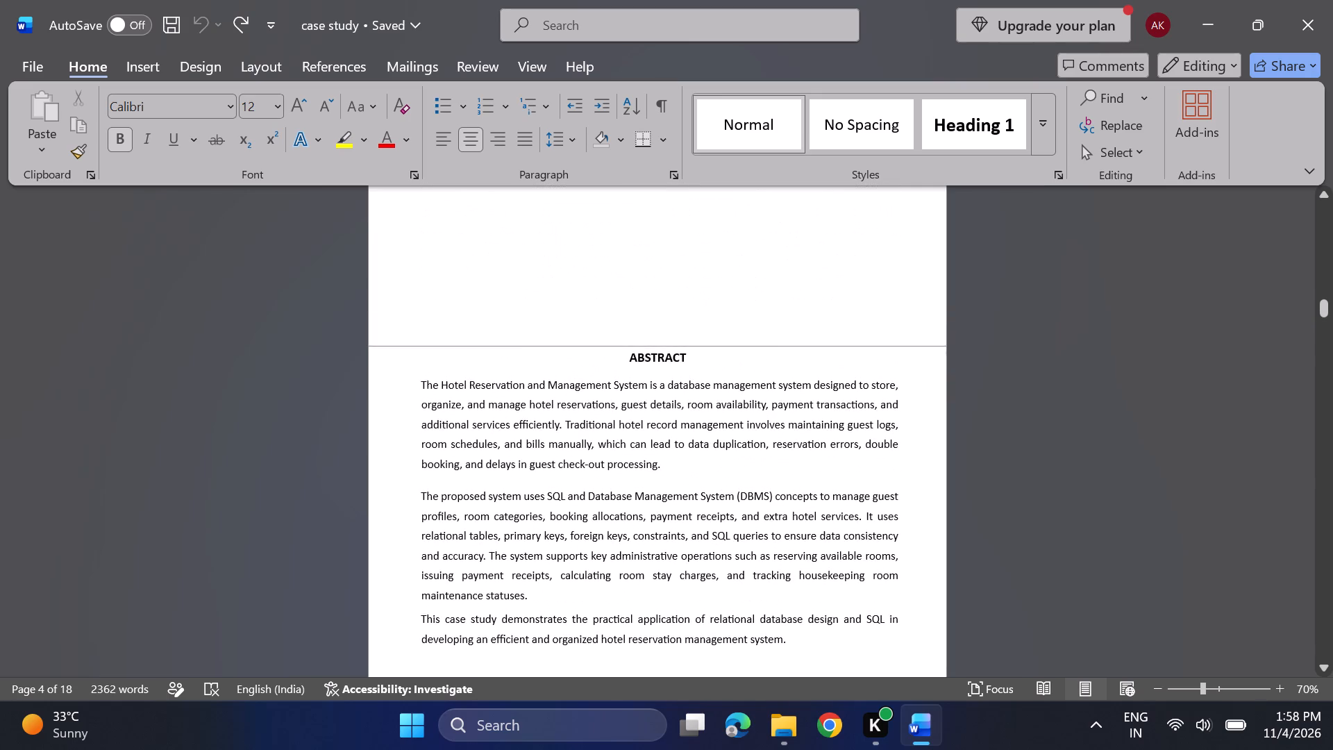
scroll(959, 333, down, 1)
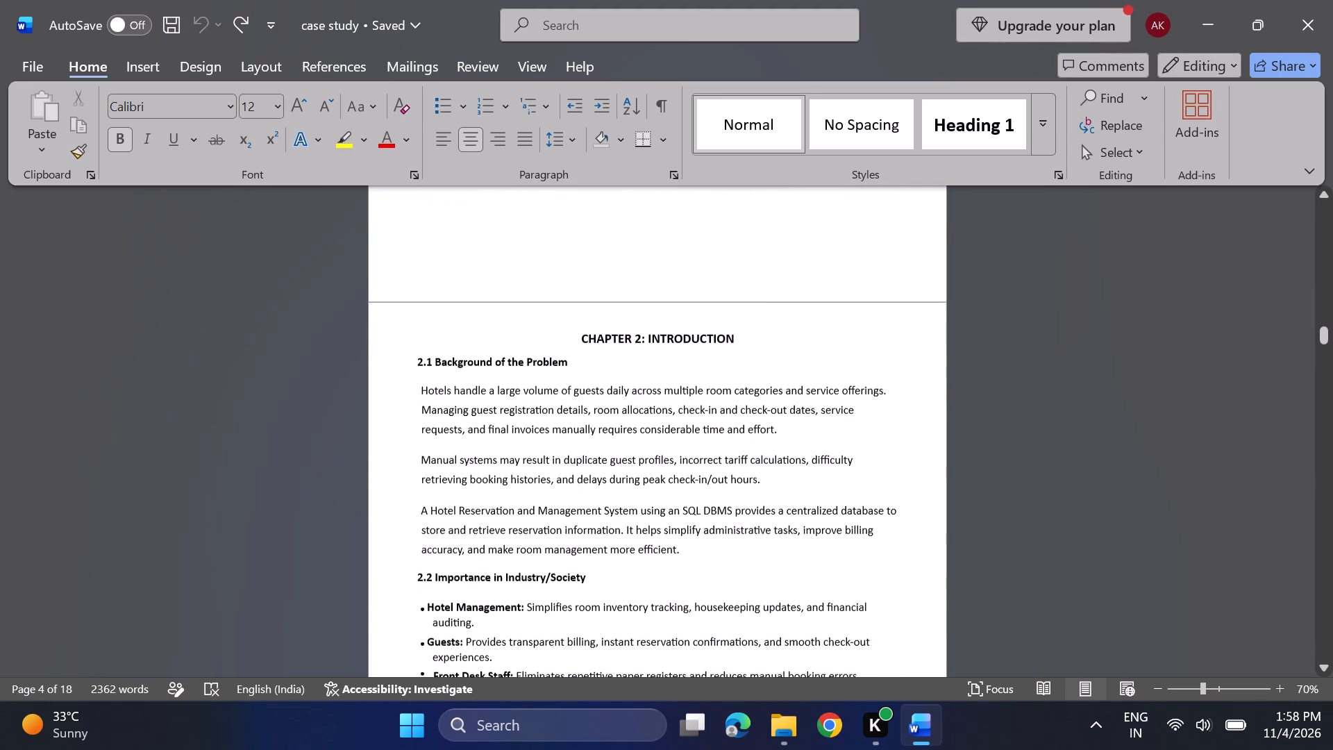
scroll(959, 333, up, 1)
scroll(959, 333, down, 1)
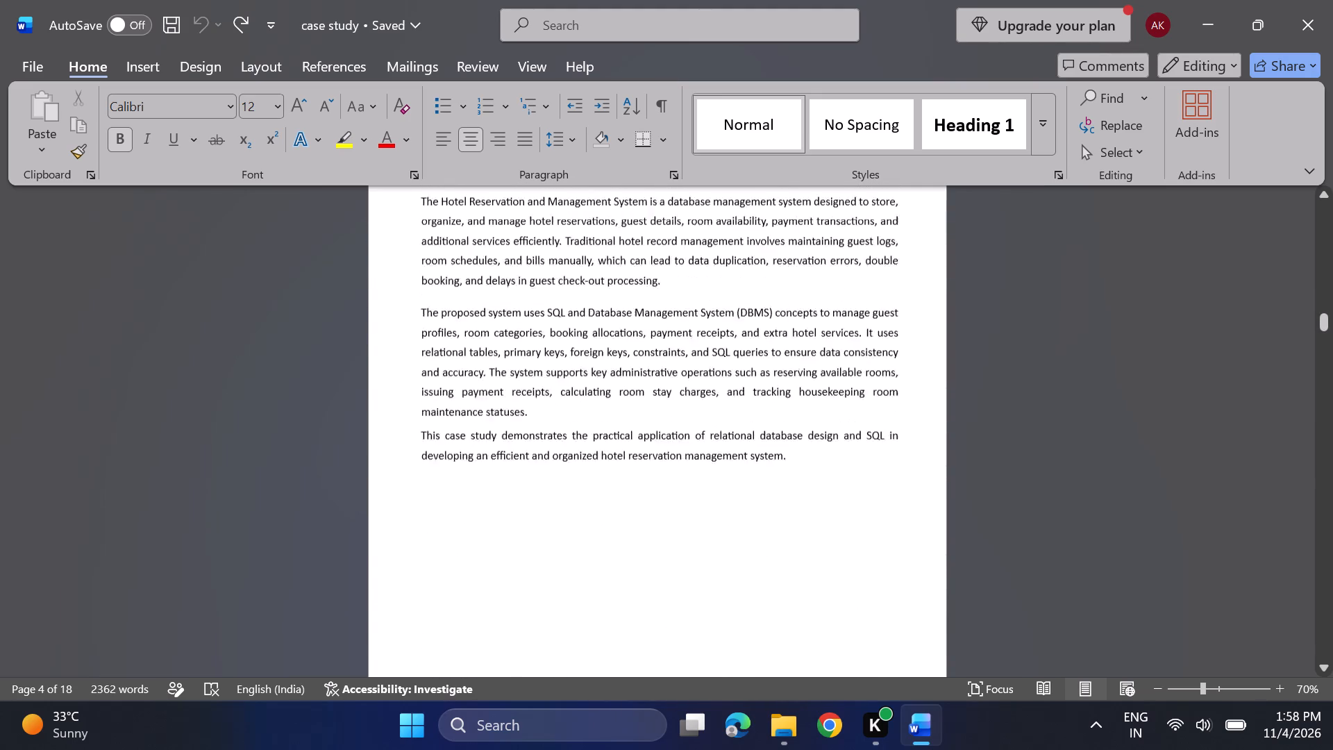
scroll(959, 333, down, 2)
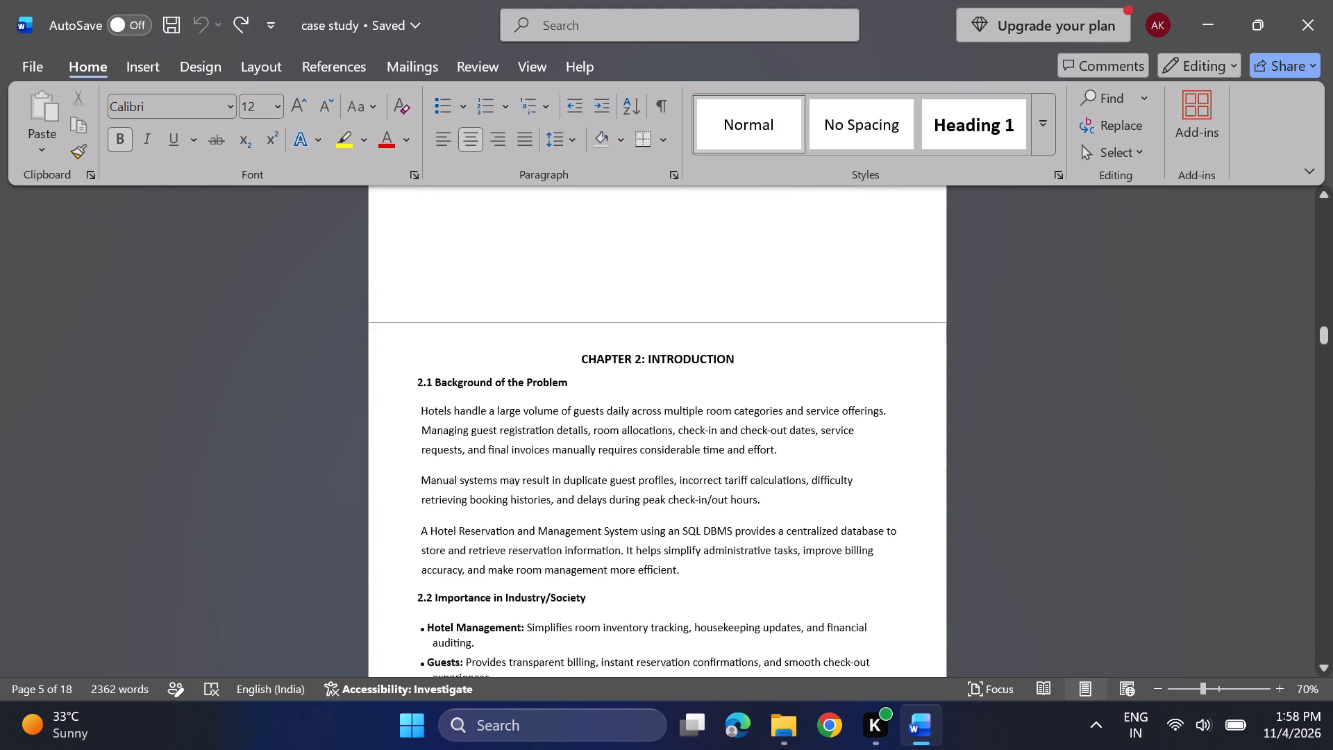
scroll(959, 333, down, 2)
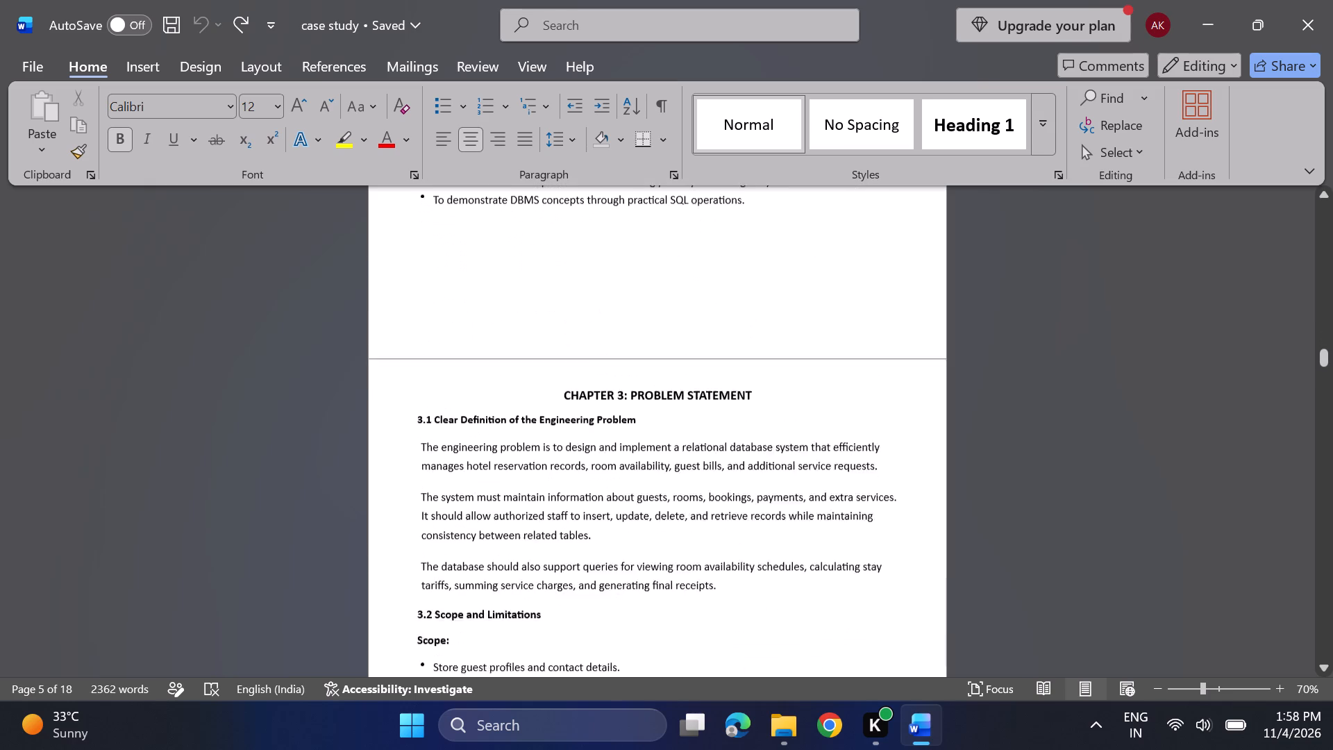
scroll(959, 333, down, 2)
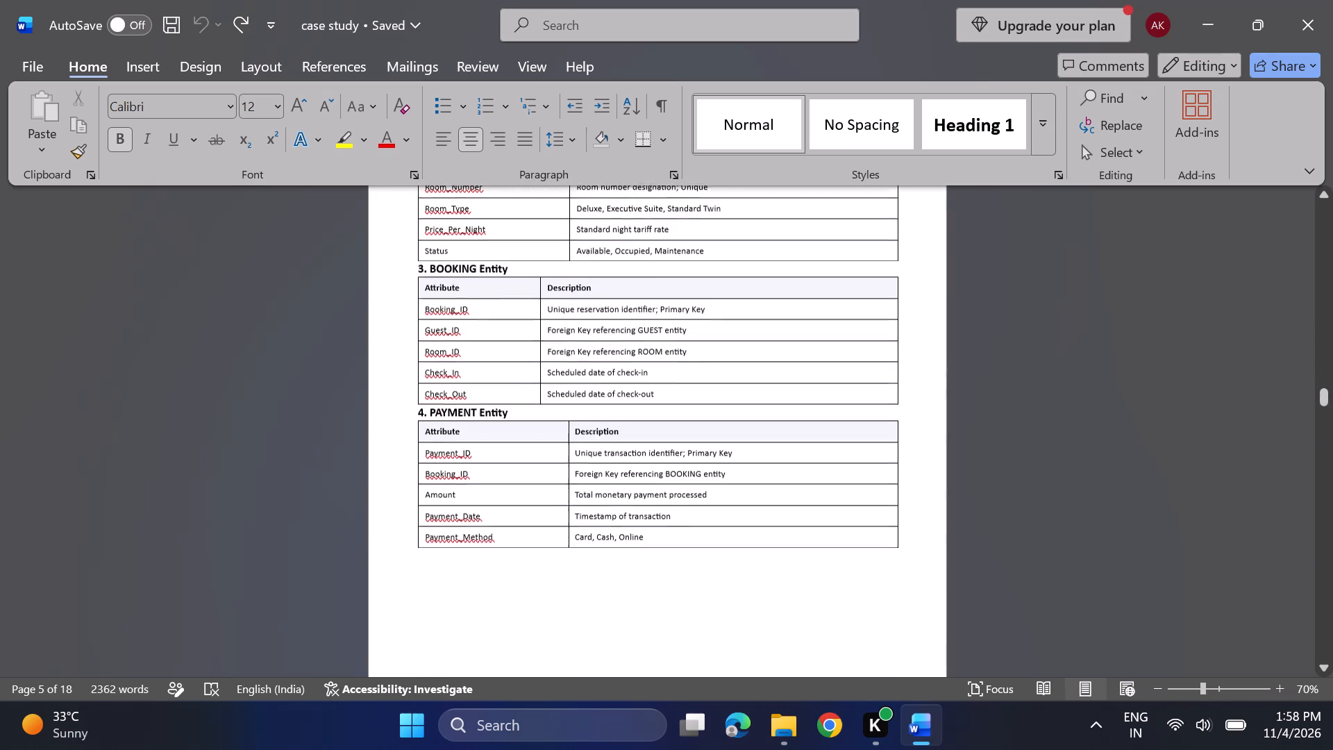
scroll(959, 333, down, 2)
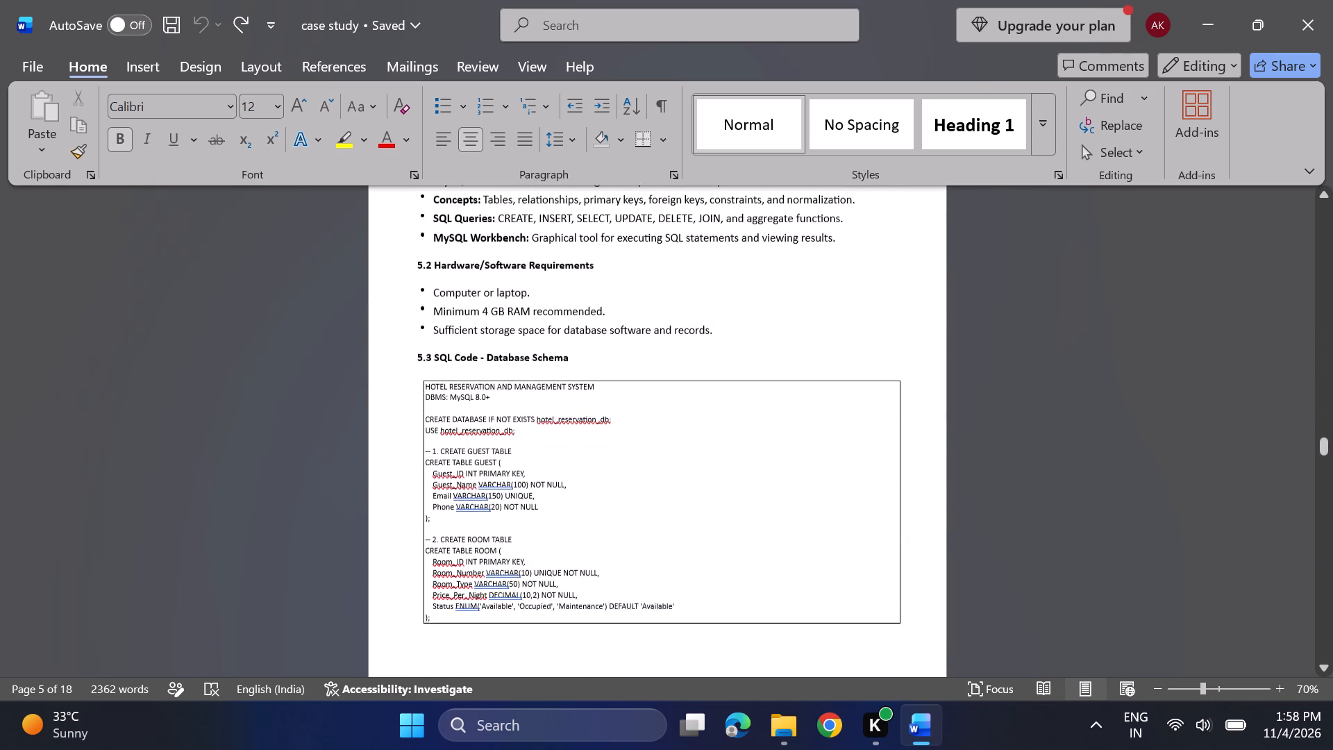
scroll(959, 333, down, 1)
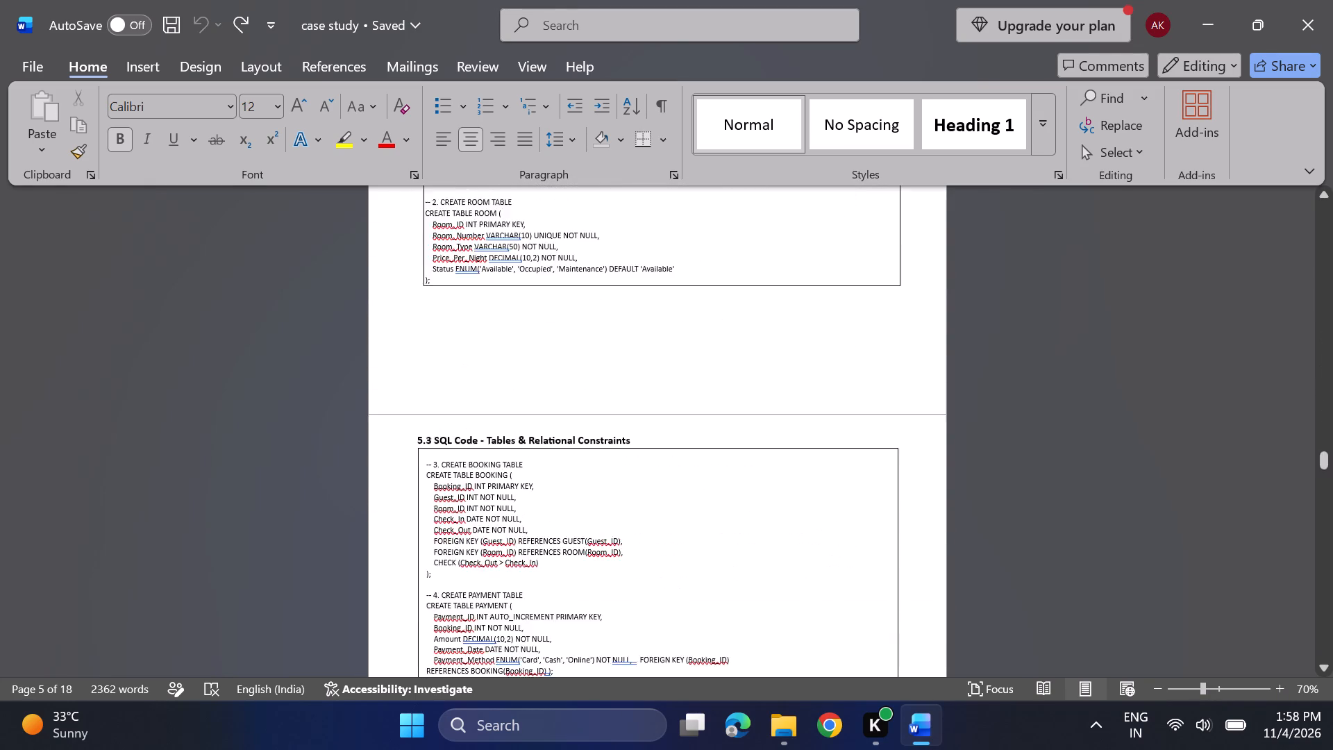
Review CHAPTER 6: RESULTS AND DISCUSSION with its diagrams and sample output tables, through to CHAPTER 7: CONCLUSION.
scroll(959, 333, down, 2)
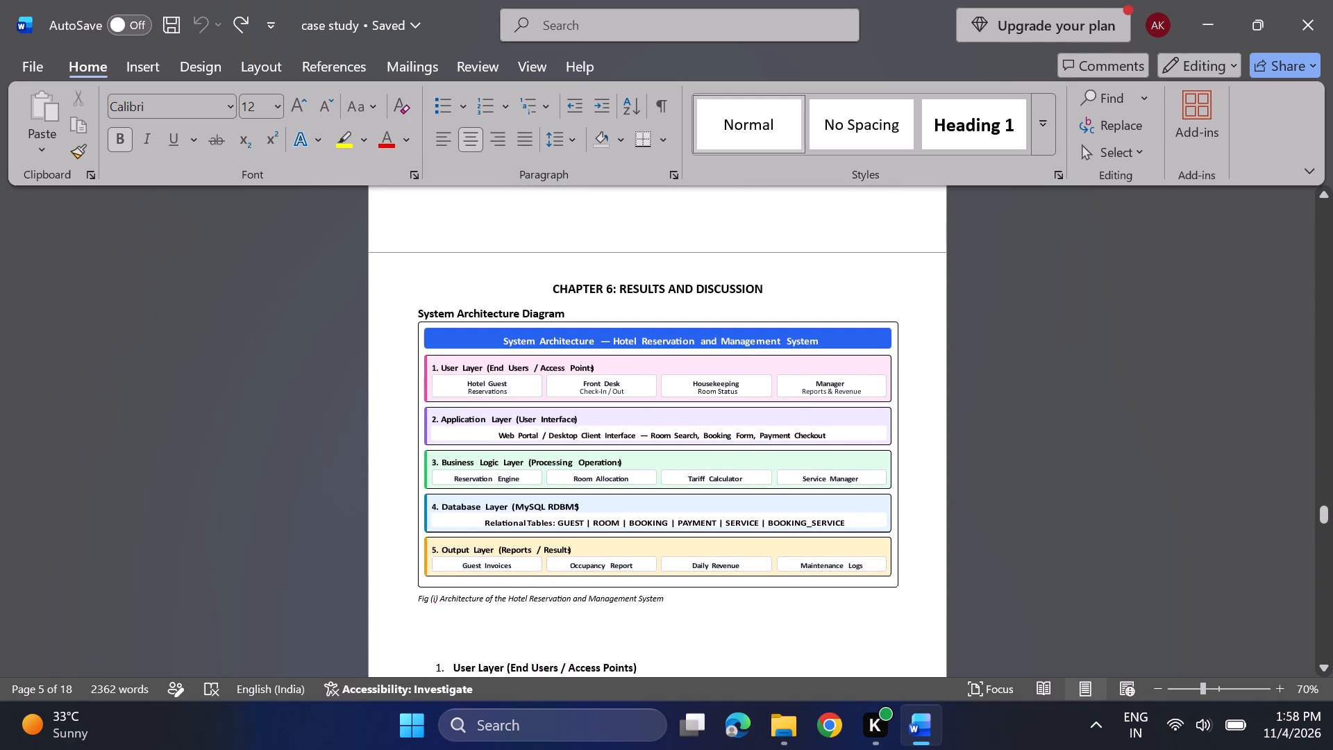
scroll(959, 333, down, 2)
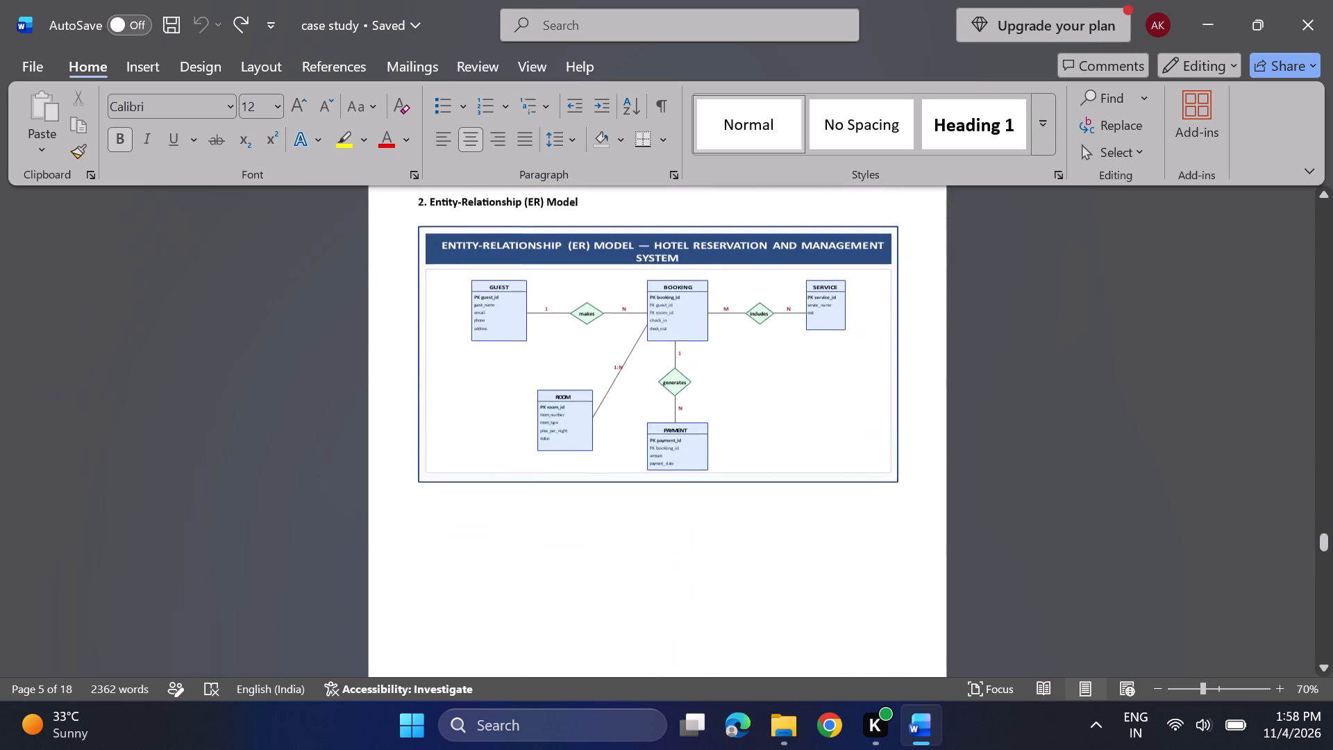
scroll(959, 333, down, 2)
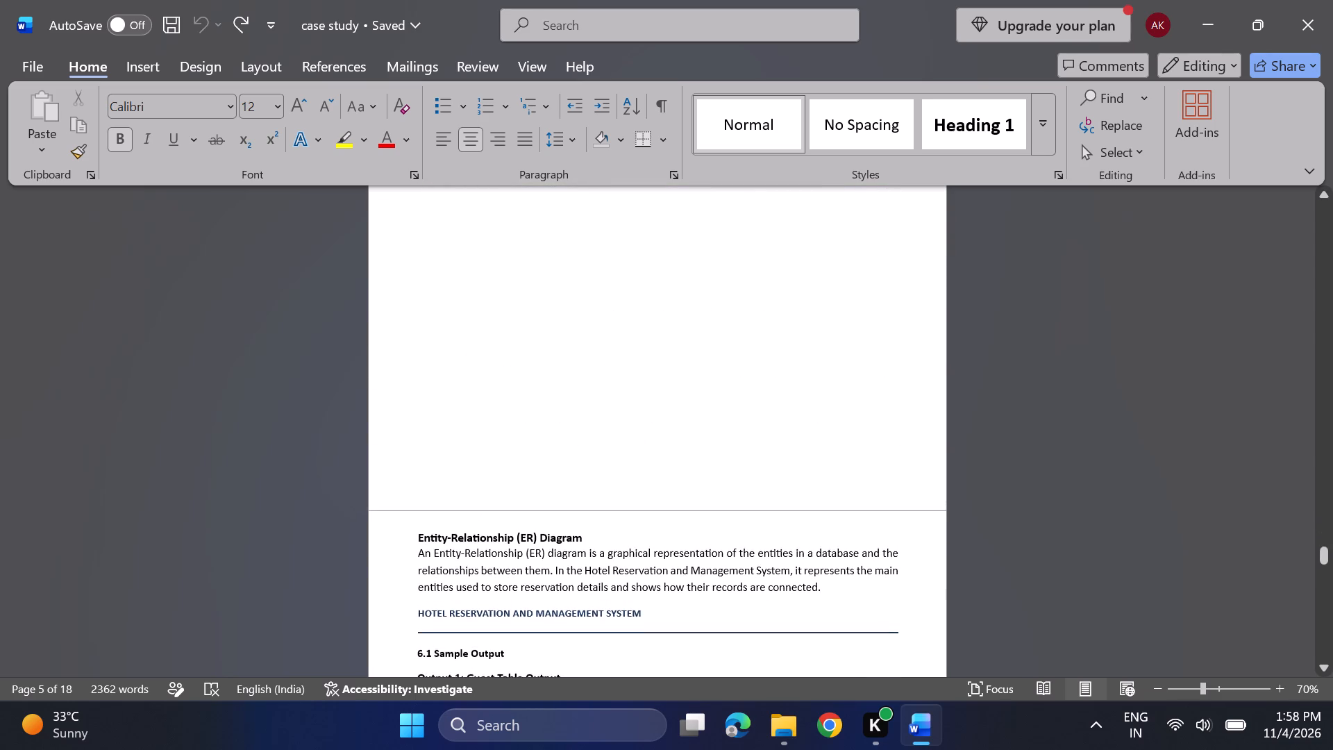
scroll(959, 333, down, 3)
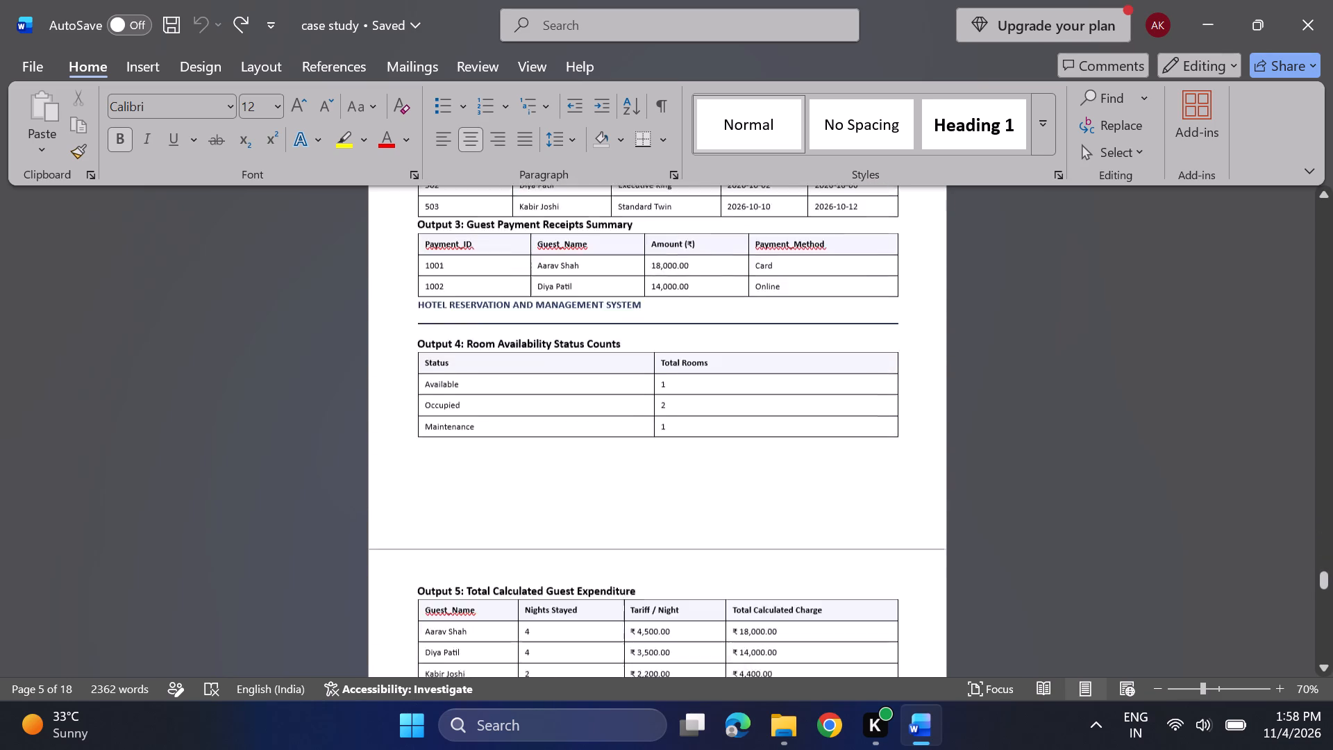
scroll(959, 333, down, 1)
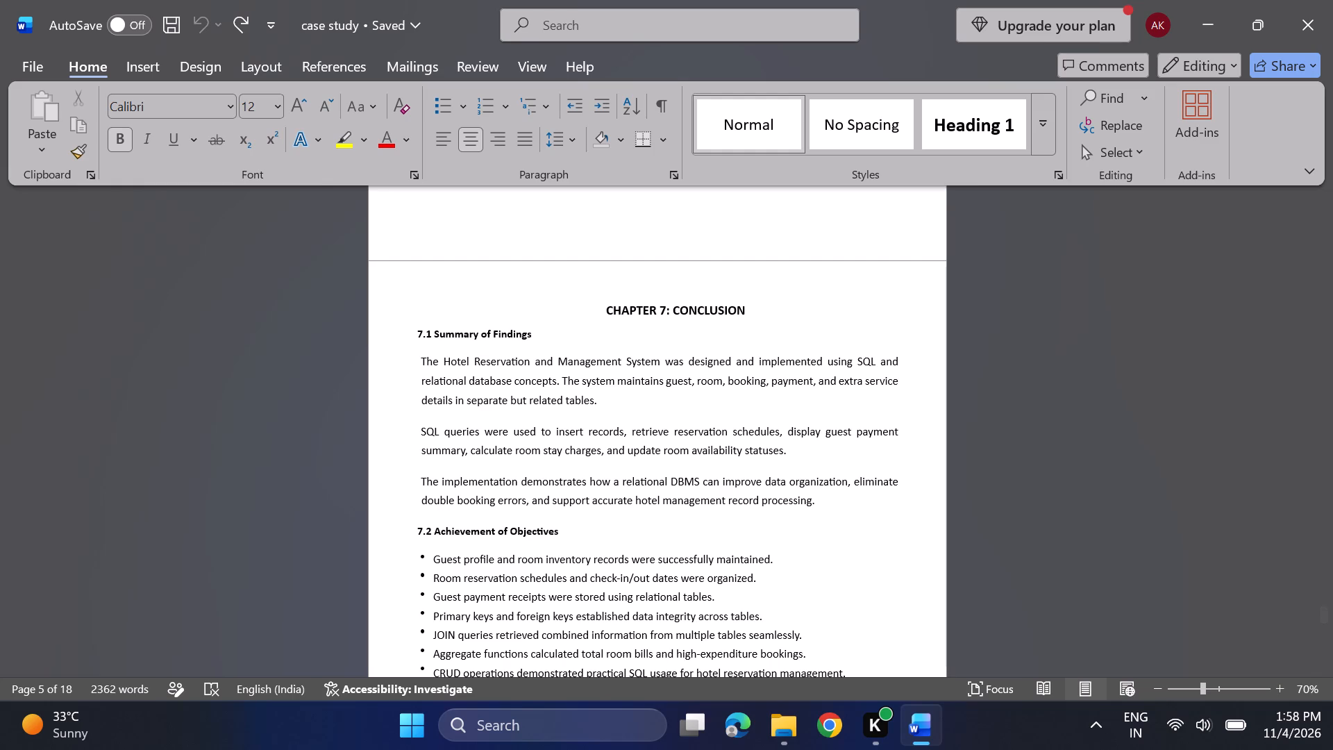
Re-examine the SQL output queries, the System Architecture Diagram and the Entity-Relationship (ER) Model pages.
scroll(959, 333, up, 5)
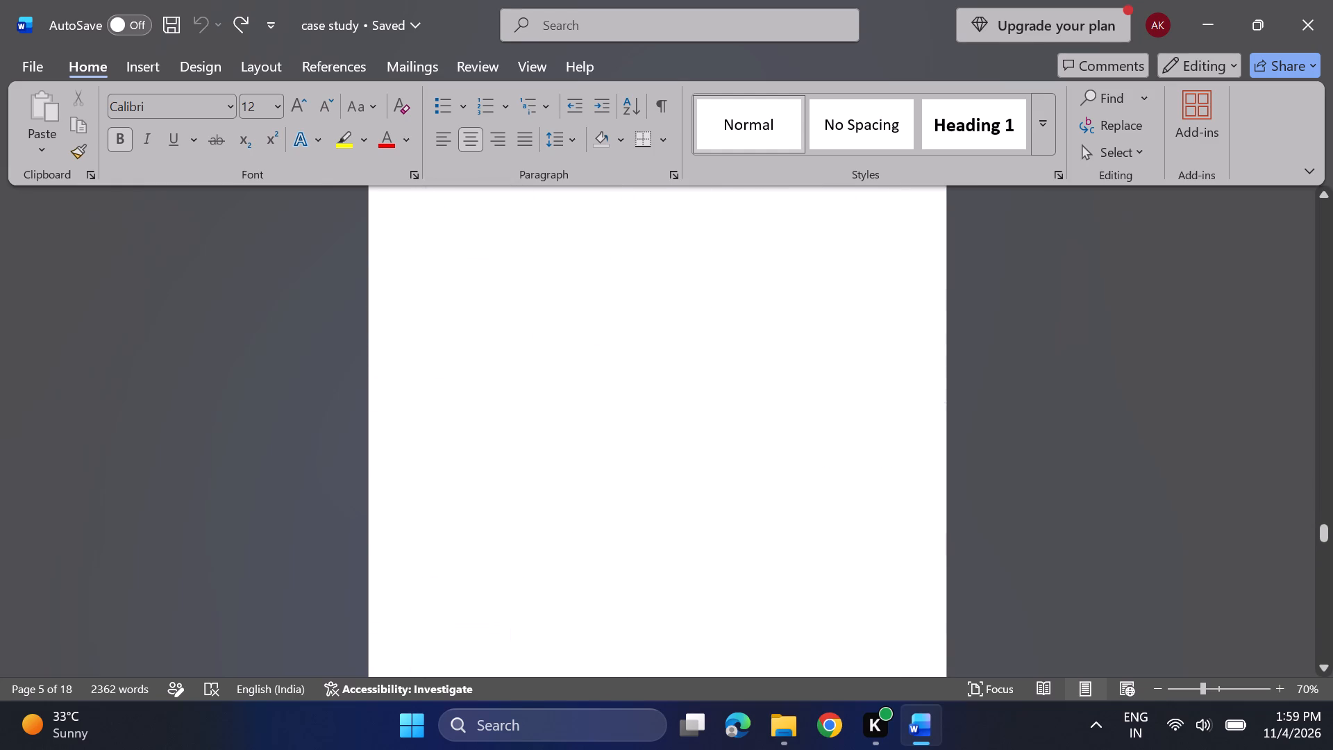
scroll(959, 333, up, 3)
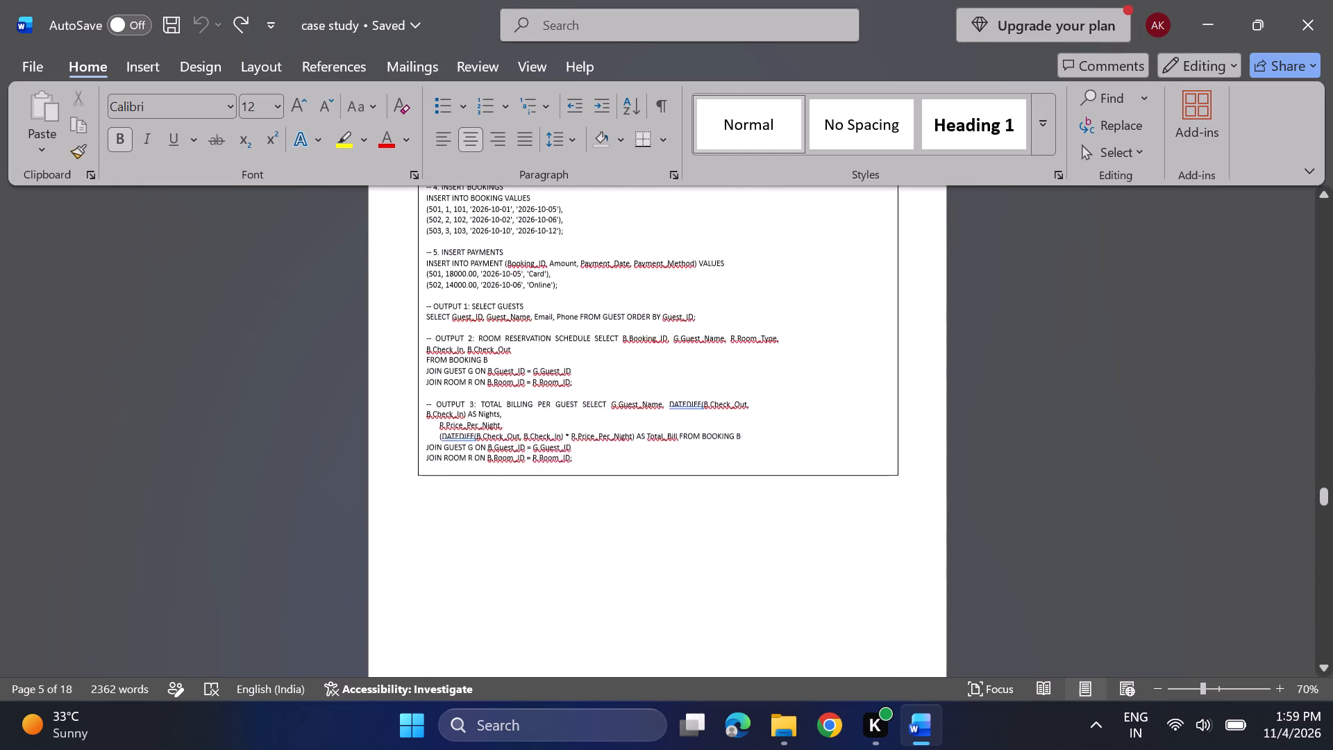
scroll(959, 333, up, 1)
scroll(959, 333, down, 2)
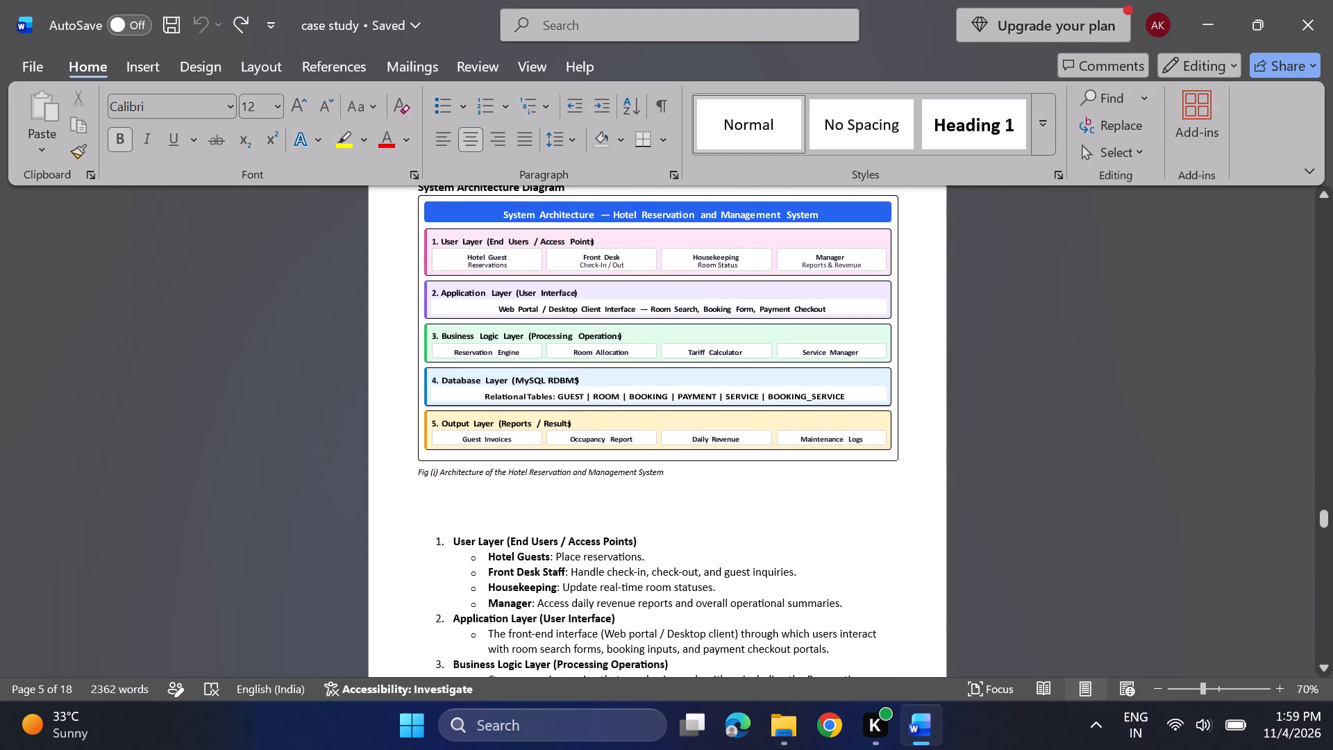
scroll(698, 481, down, 2)
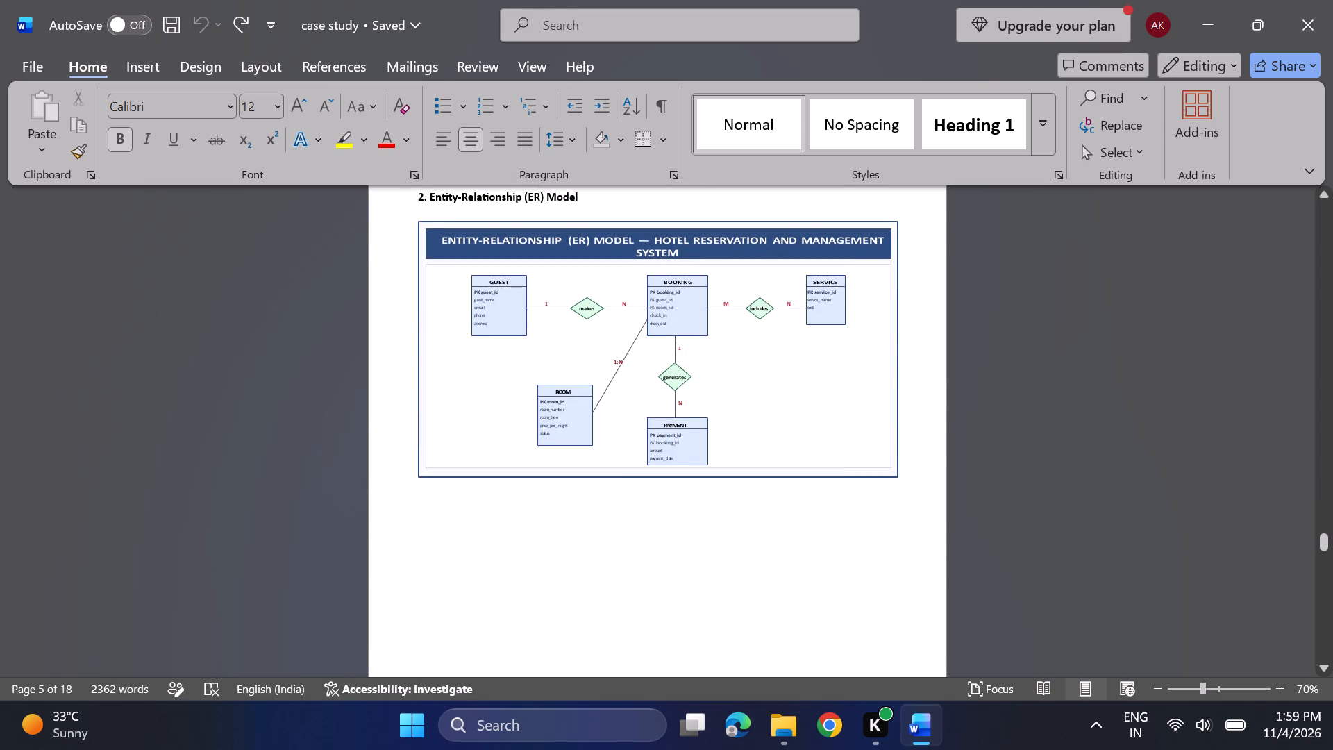
Examine the chapter, figure and table page numbers in the Index, List of Figures and List of Tables.
scroll(698, 481, up, 11)
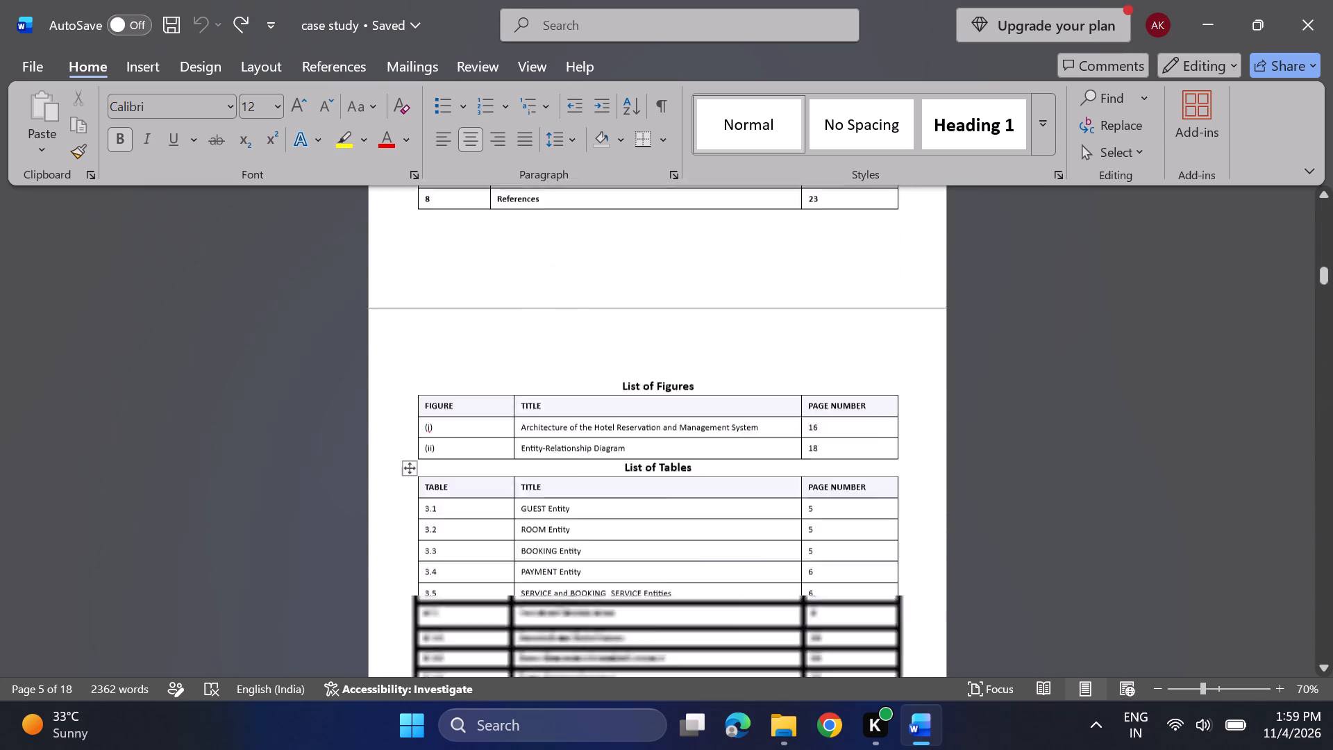
scroll(698, 481, down, 2)
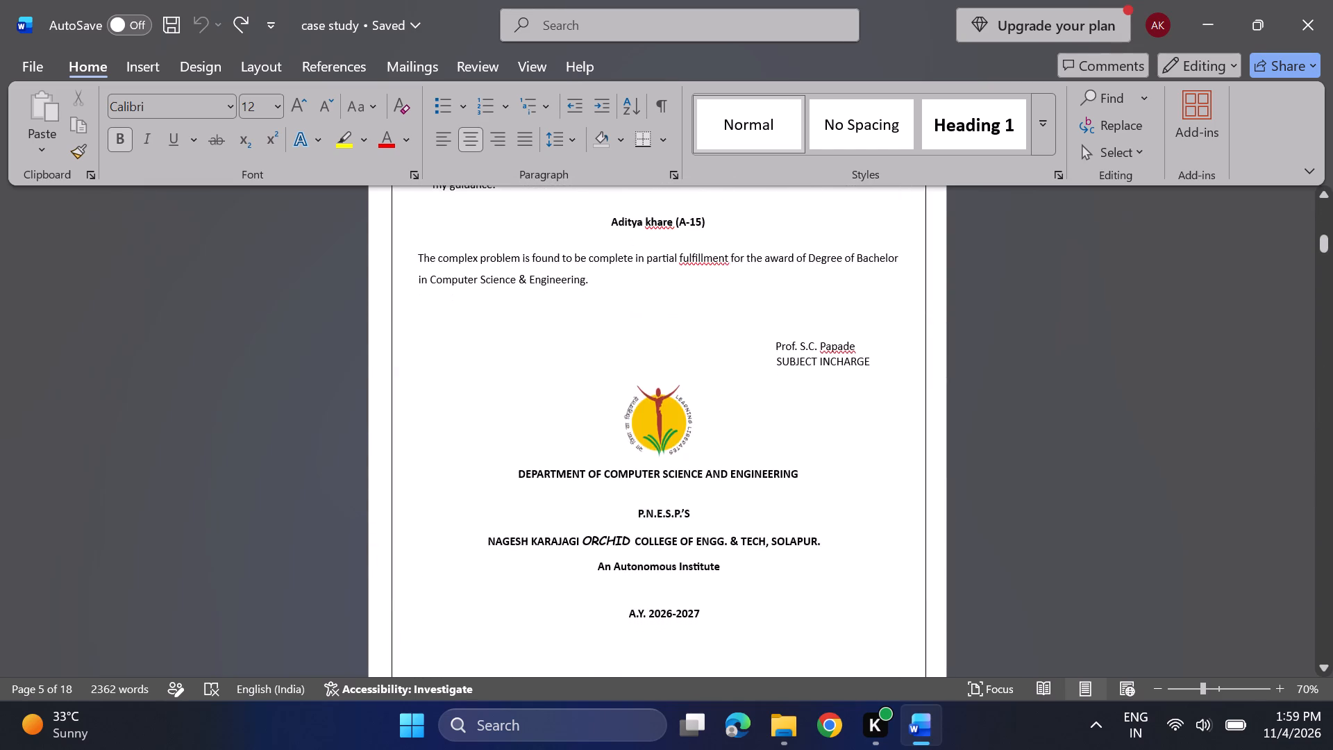
scroll(698, 481, down, 2)
scroll(698, 481, up, 1)
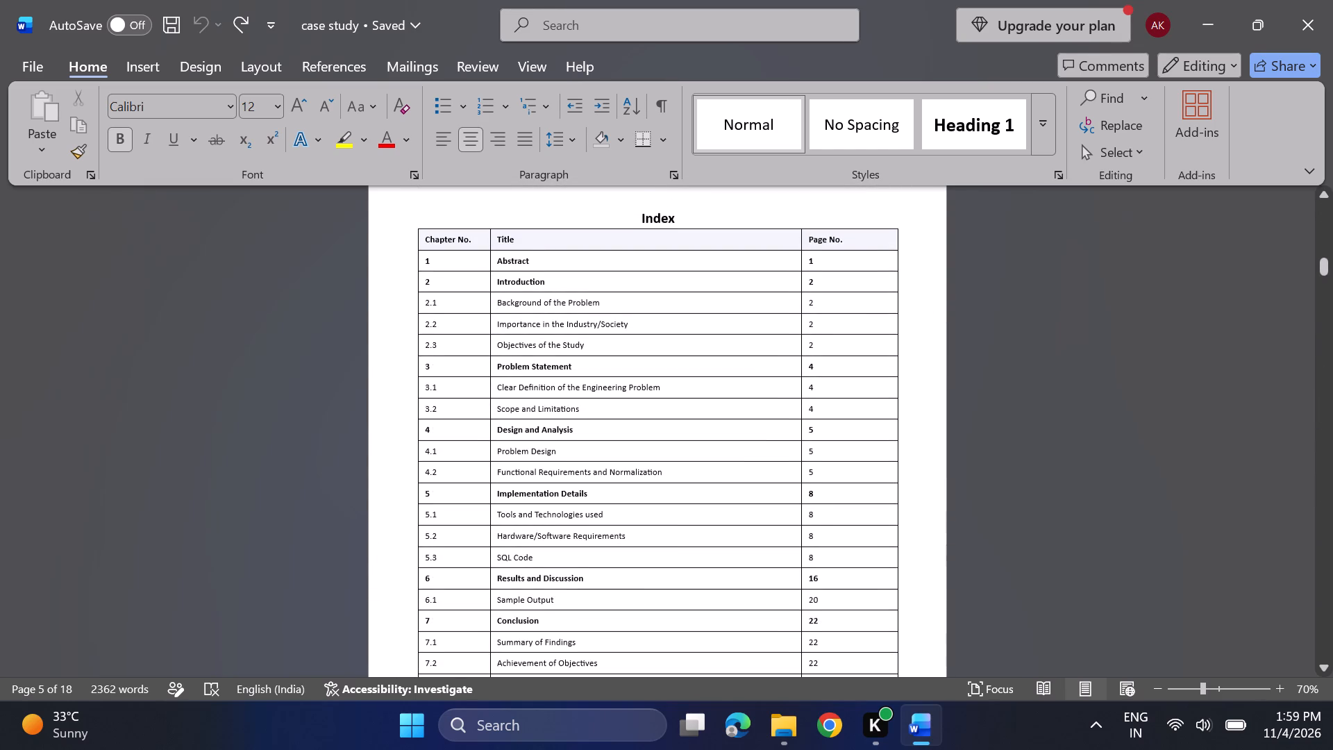
scroll(698, 481, down, 3)
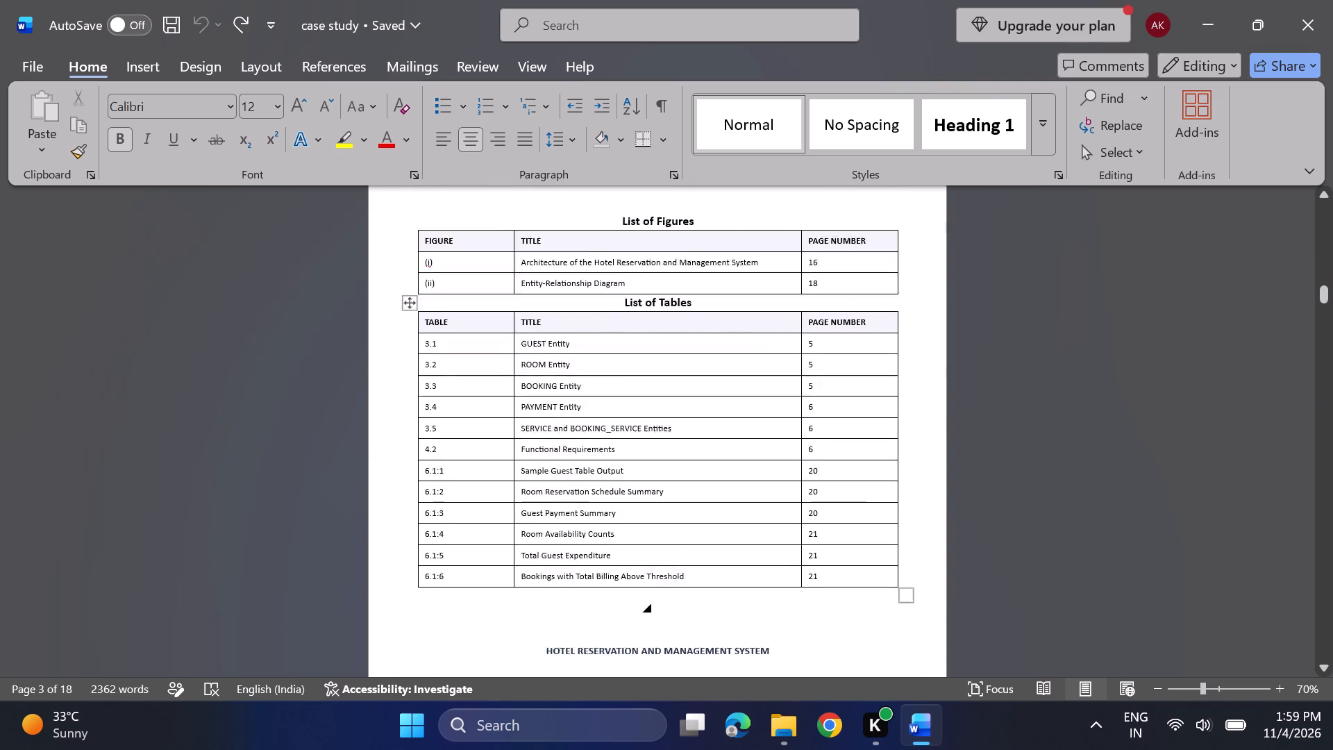
Renumber the INTRODUCTION chapter heading in the case study as CHAPTER 1.
scroll(698, 481, down, 1)
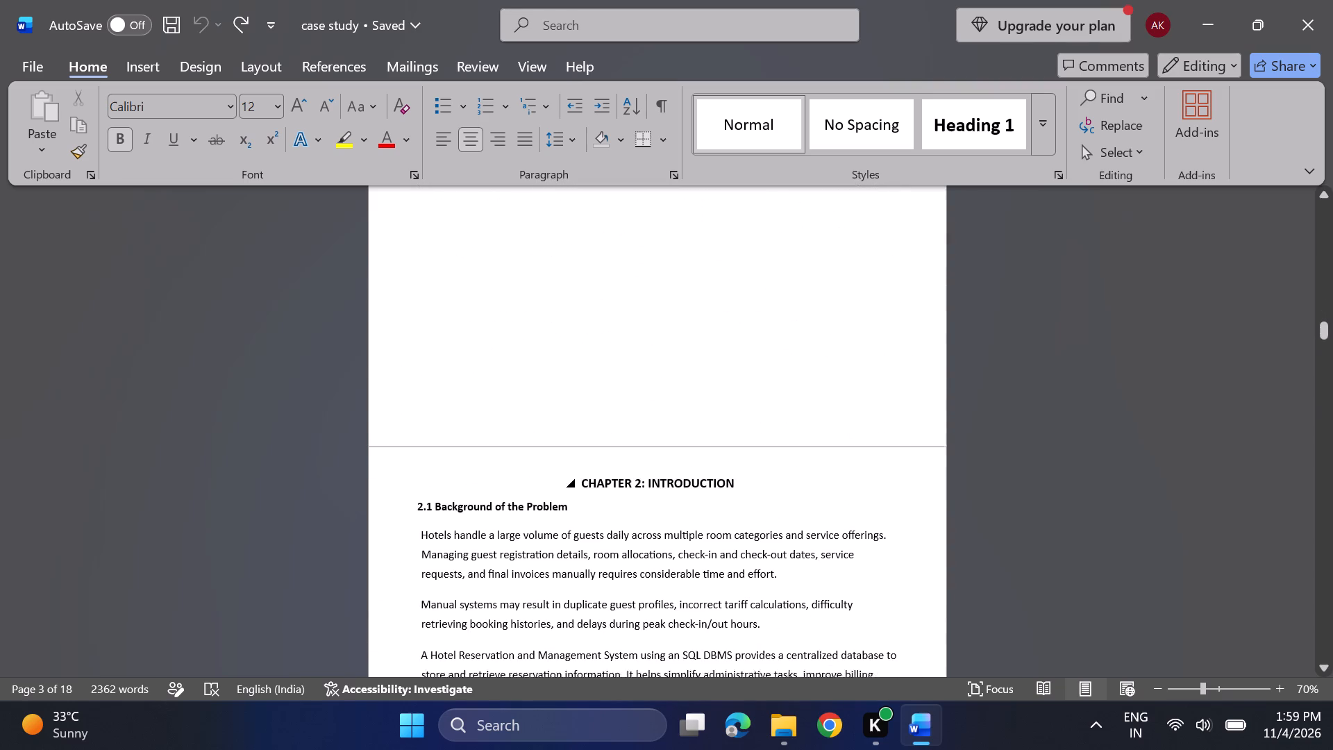
click(642, 477)
key(BackSpace)
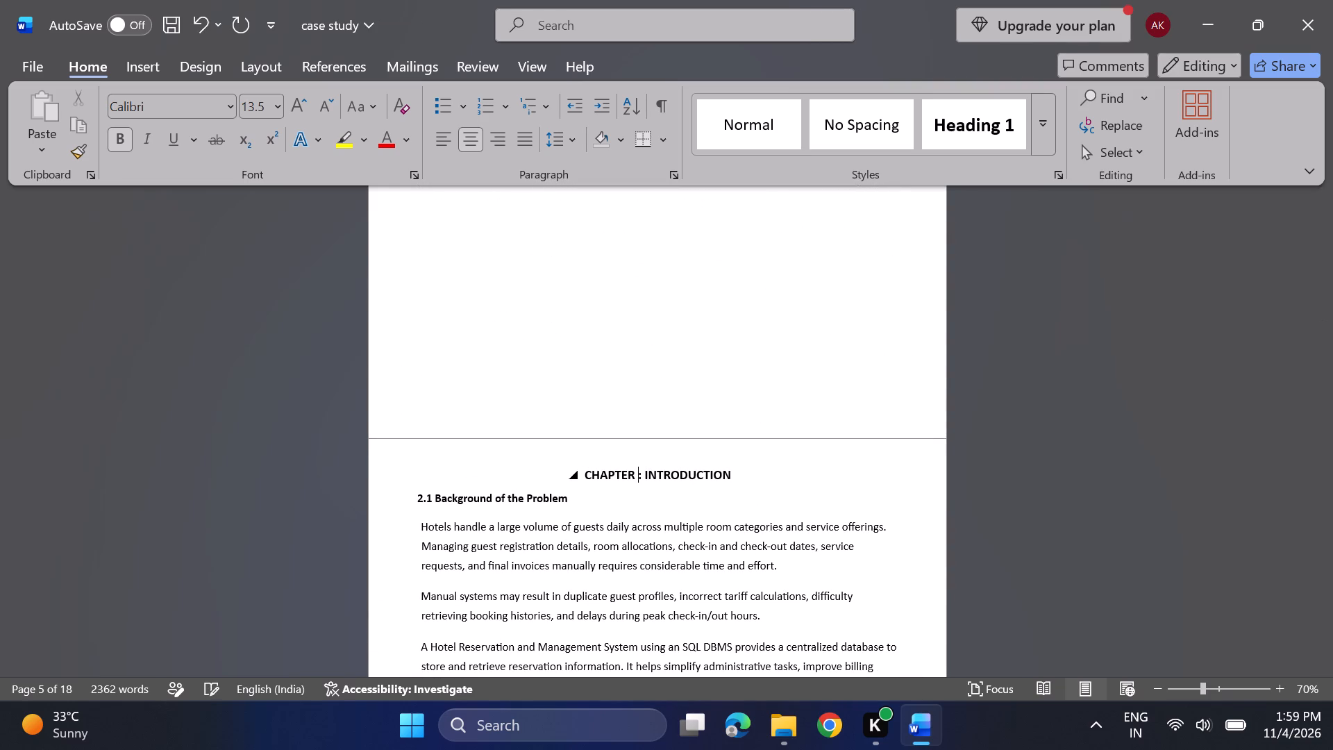
key(1)
Renumber the PROBLEM STATEMENT chapter heading as CHAPTER 2.
scroll(642, 477, down, 1)
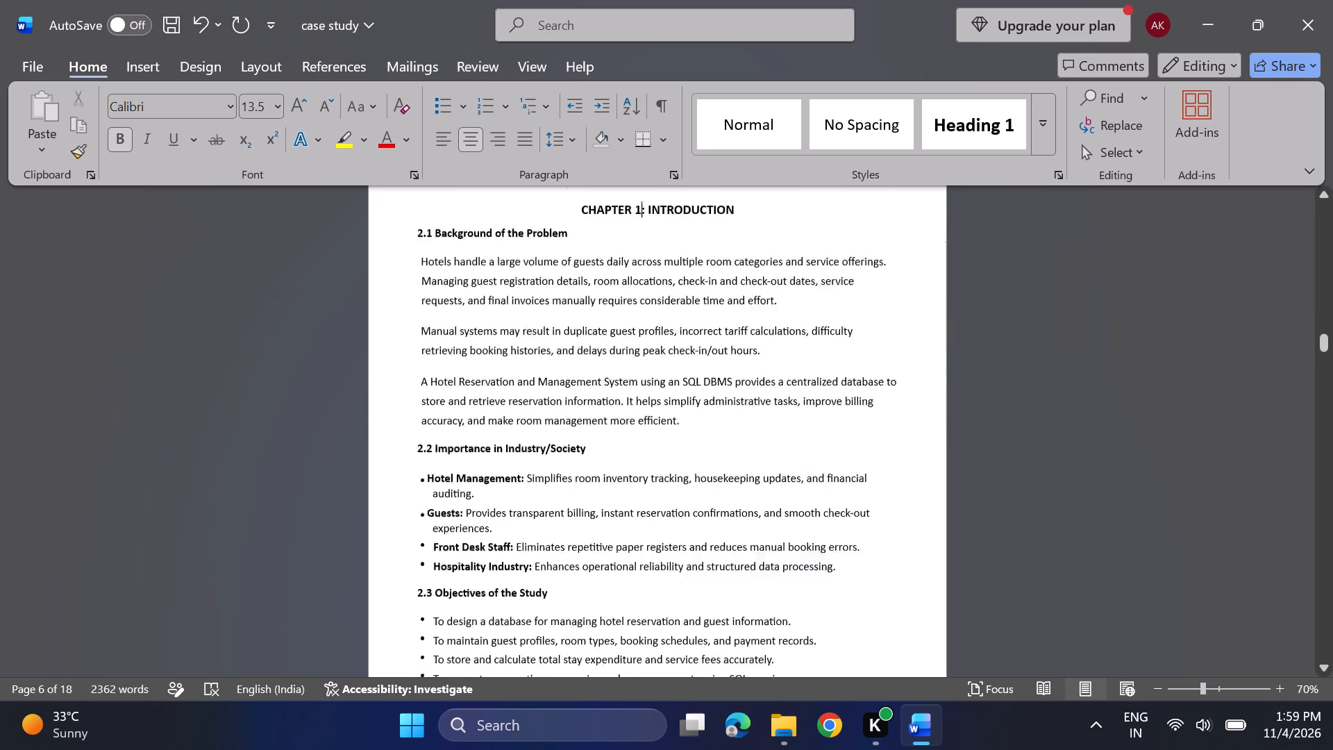
scroll(642, 477, down, 1)
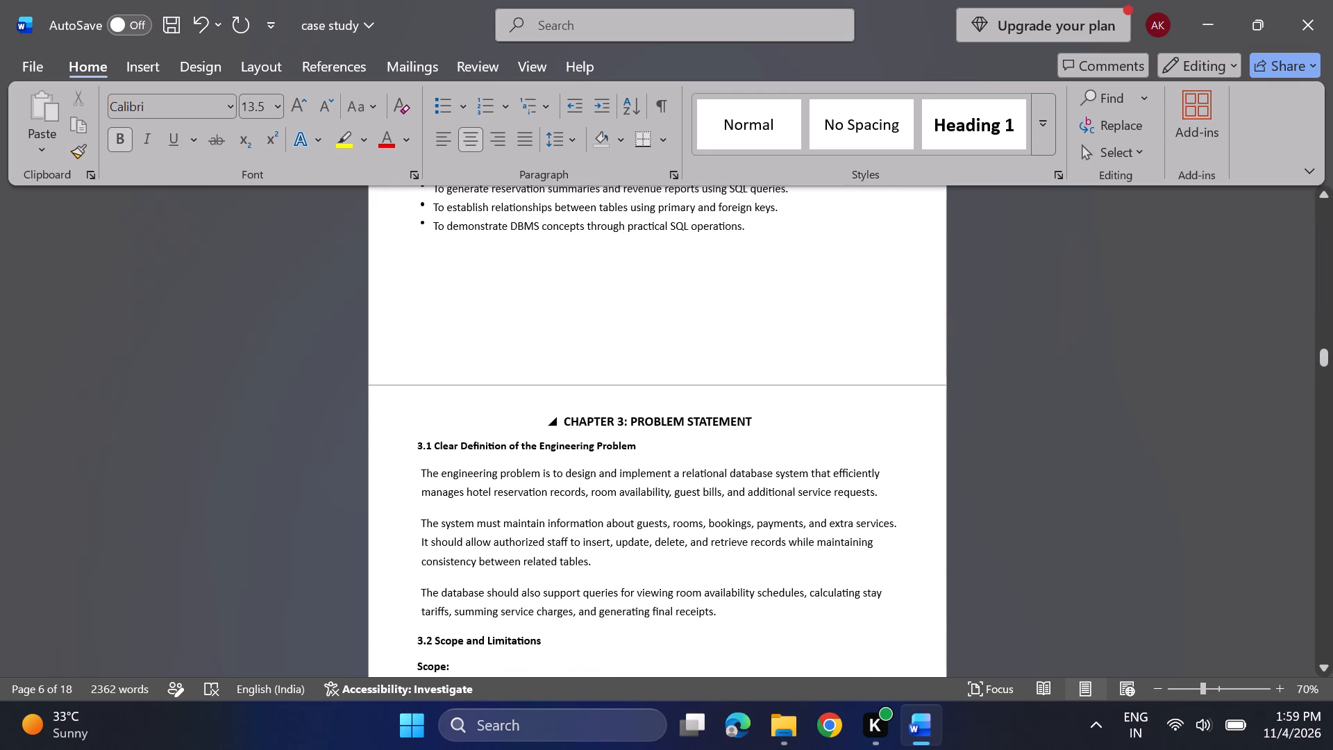
click(624, 427)
key(BackSpace)
key(2)
Examine the layout from Scope and Limitations through the entity and Functional Requirements tables to the CHAPTER 5 heading.
scroll(624, 427, down, 2)
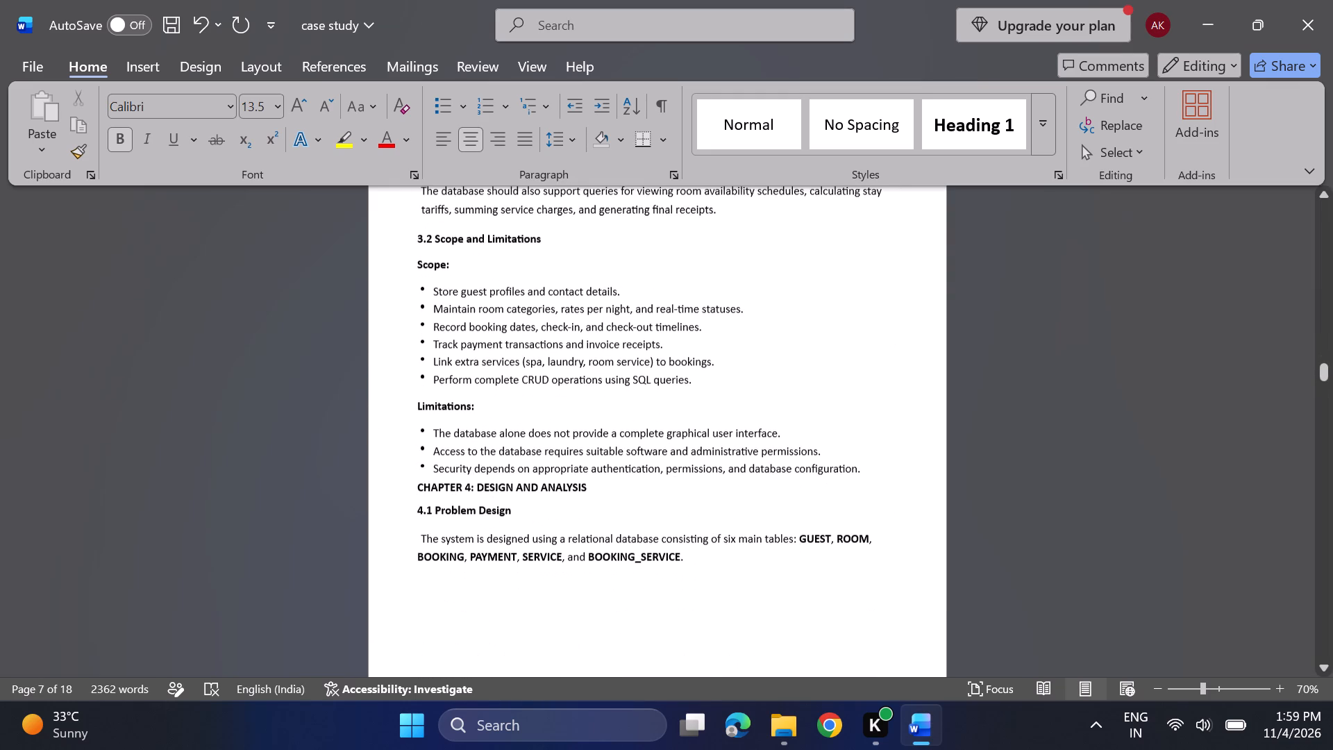
scroll(699, 509, down, 3)
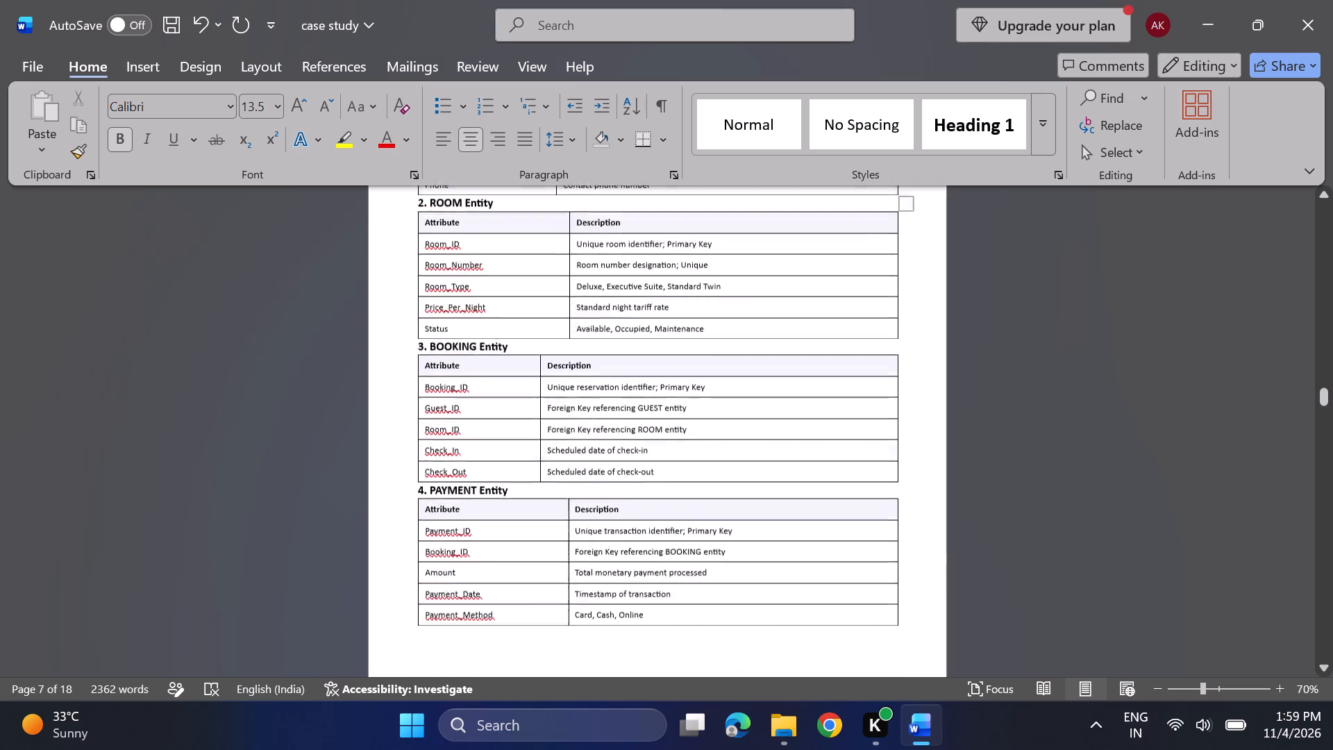
scroll(657, 496, down, 2)
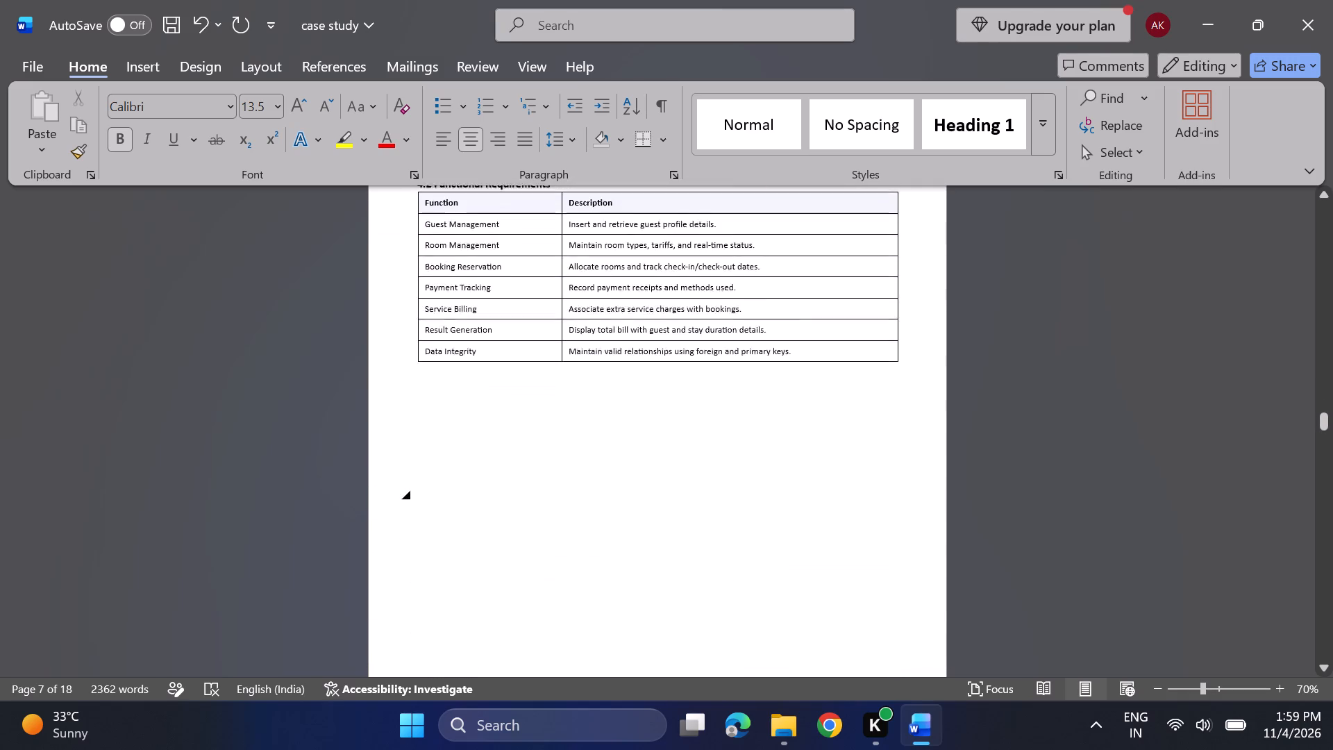
scroll(657, 496, down, 1)
scroll(614, 510, up, 1)
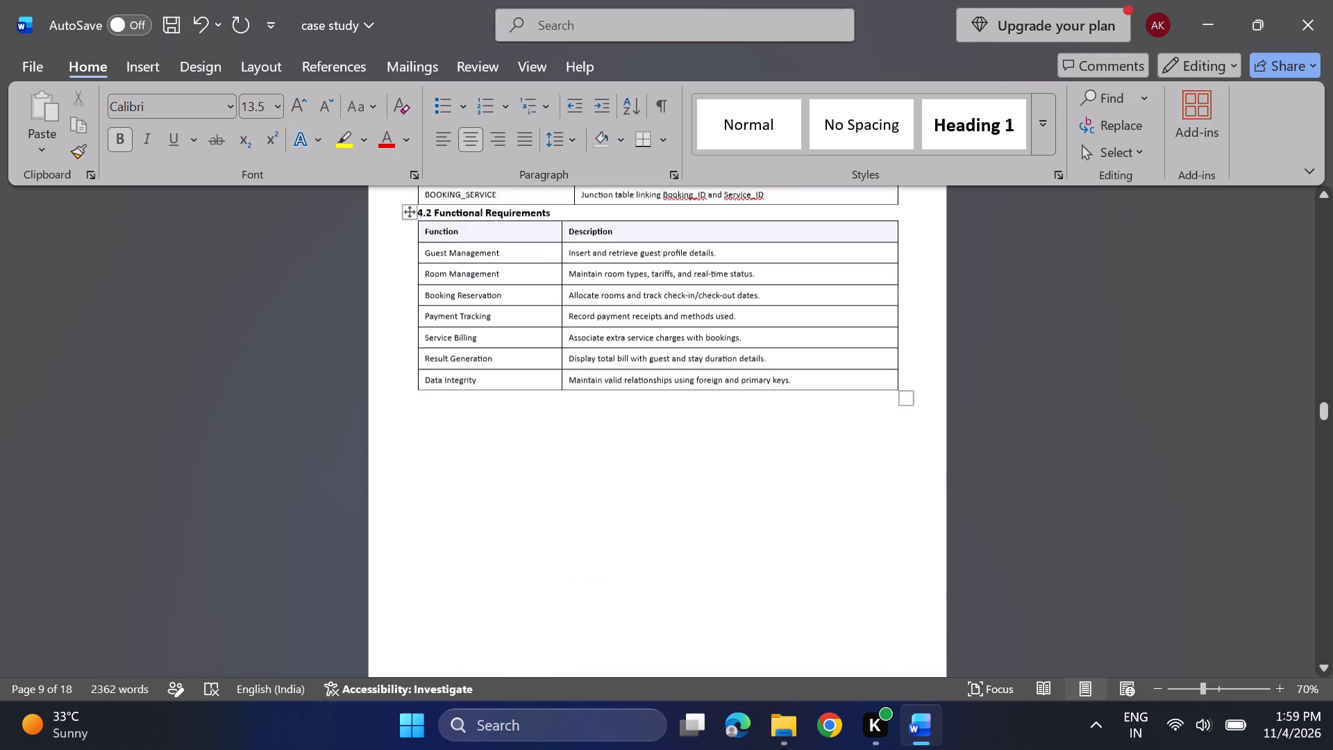
scroll(614, 510, up, 4)
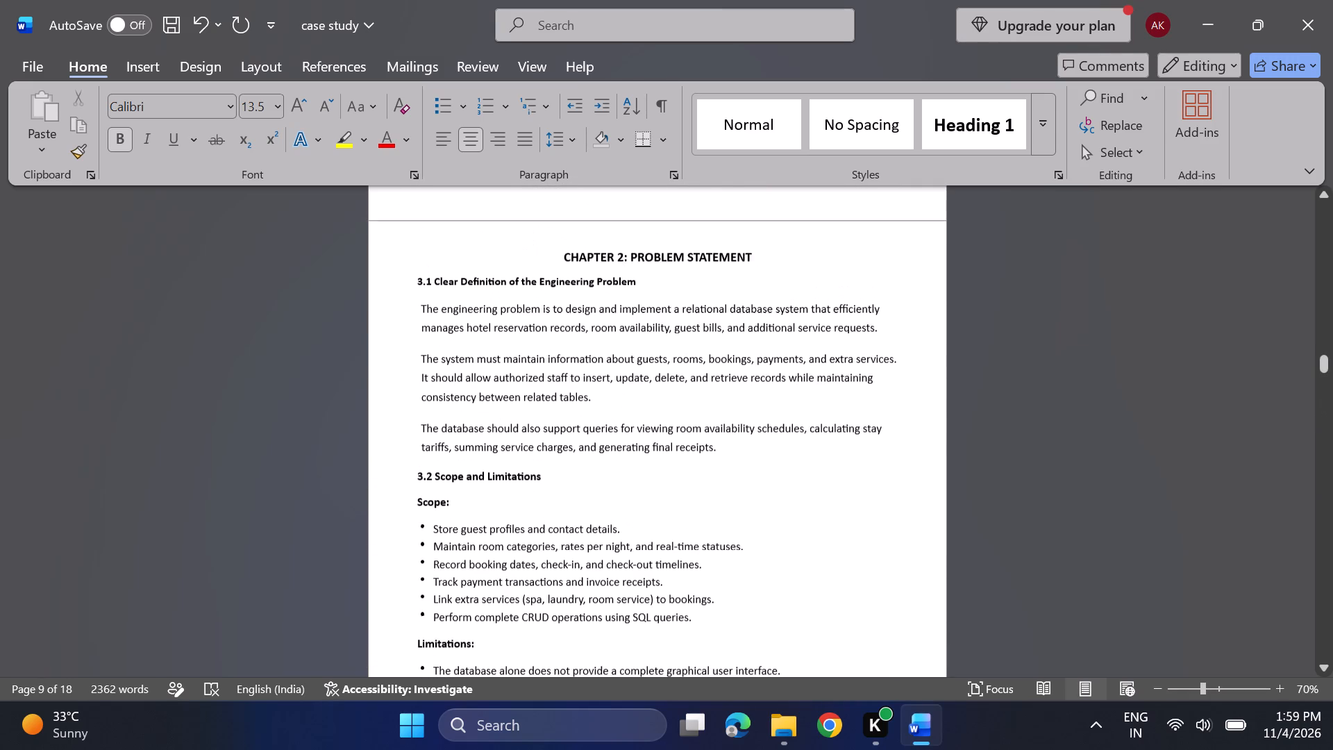
scroll(614, 510, down, 3)
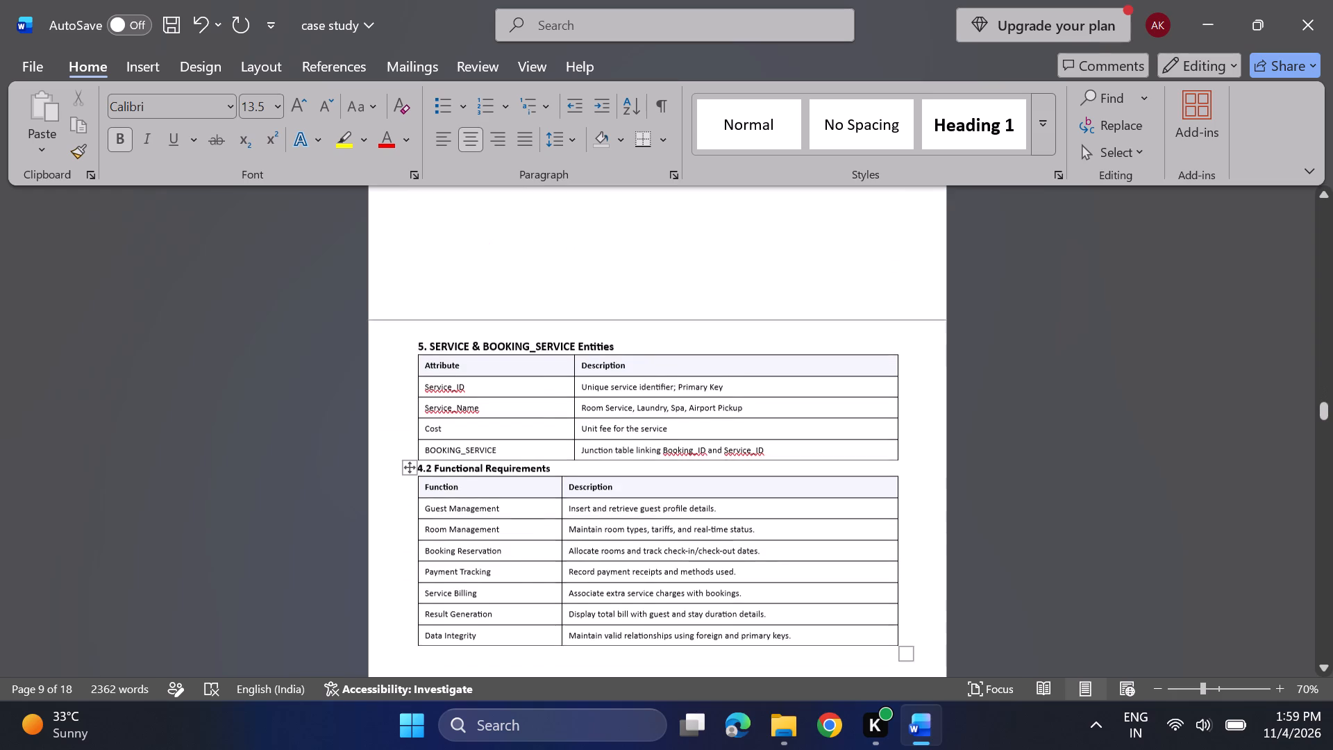
scroll(614, 510, down, 2)
right_click(614, 510)
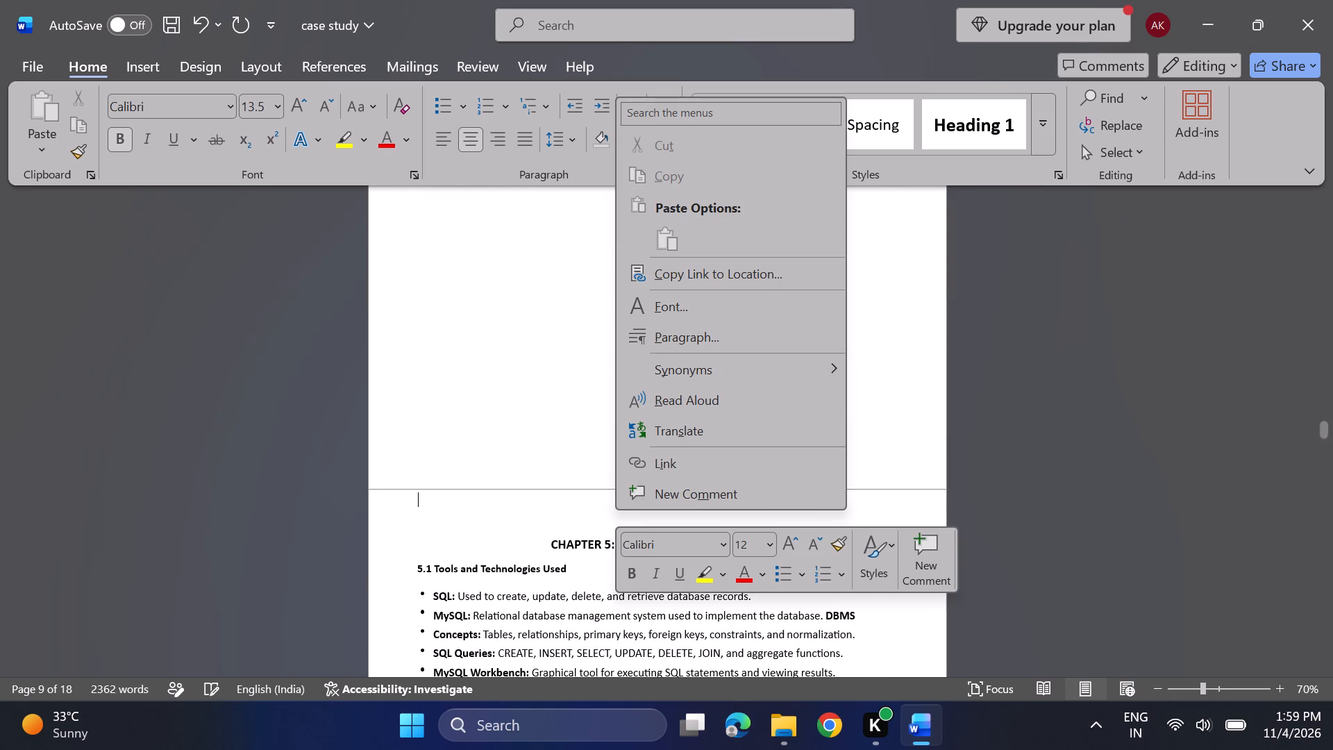
scroll(614, 510, up, 1)
click(584, 511)
Check back through the renumbered chapters and the ABSTRACT to the Index and the certificate page.
scroll(584, 511, up, 1)
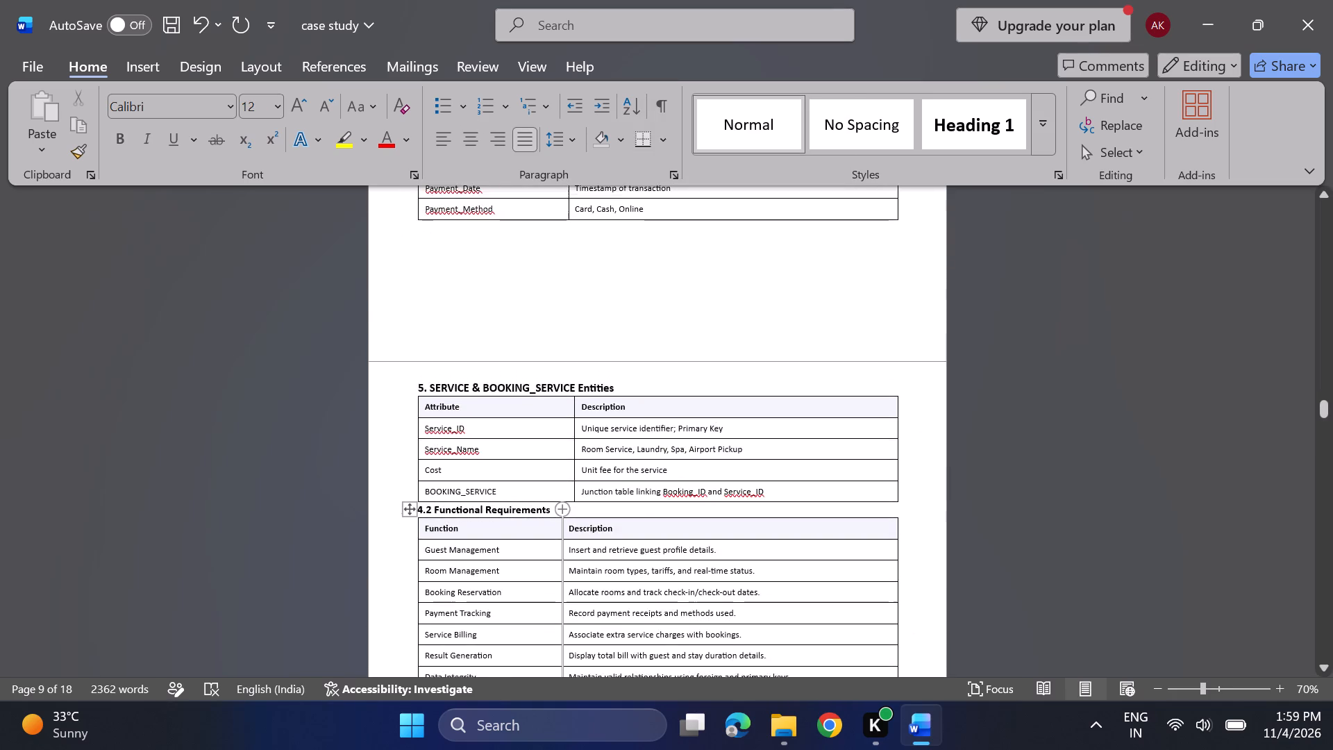
scroll(584, 511, up, 3)
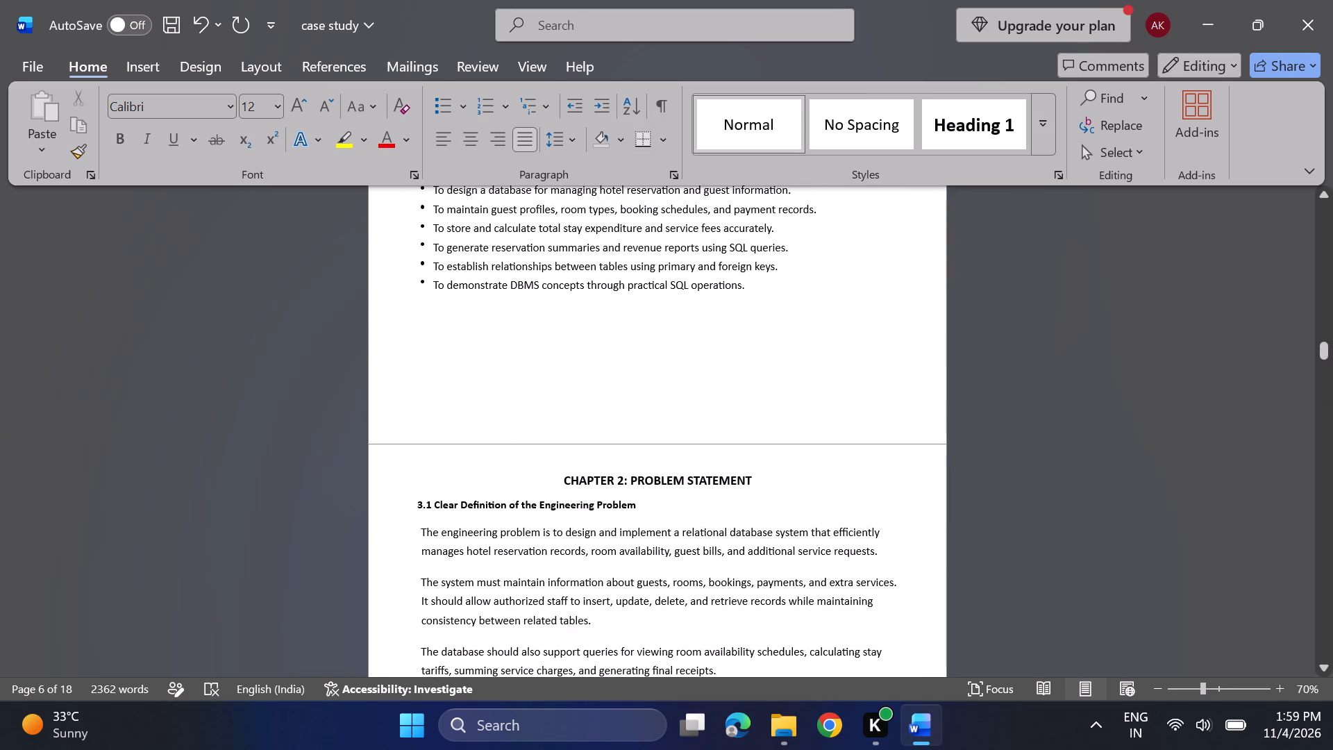
scroll(584, 511, up, 4)
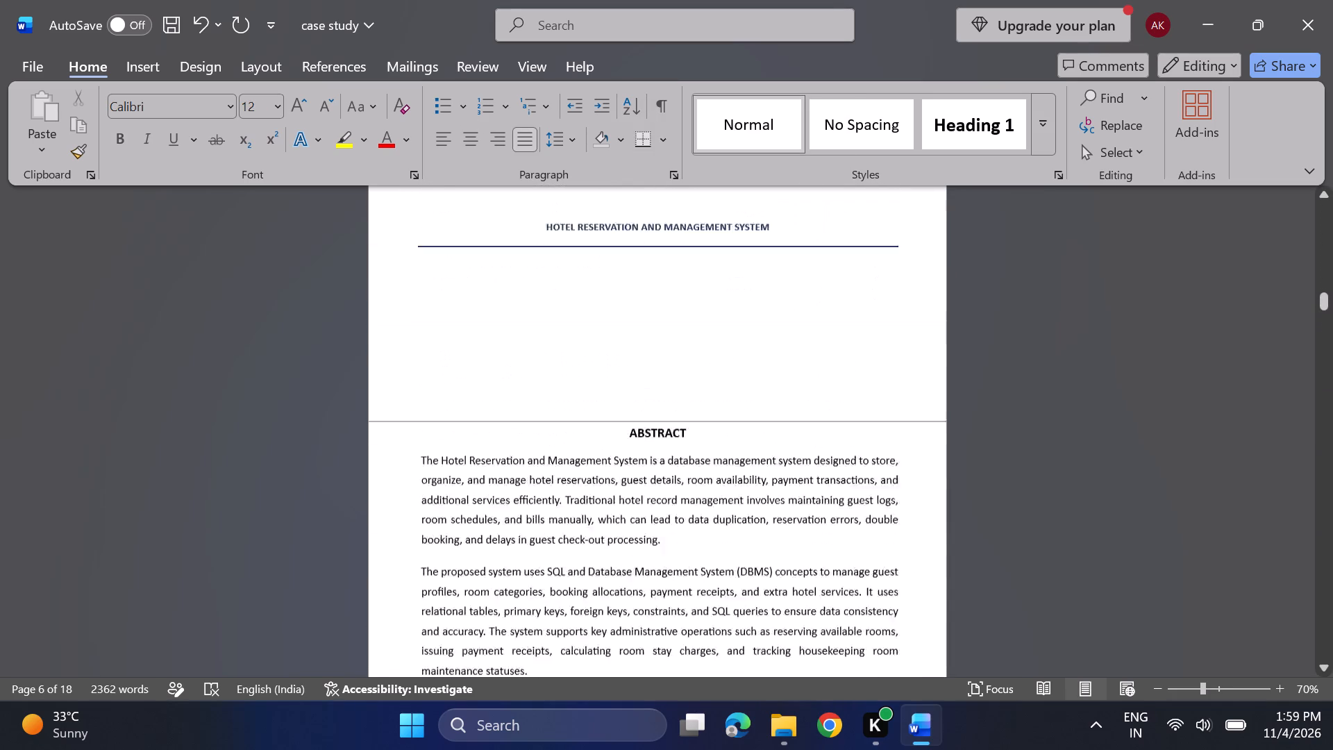
scroll(584, 511, up, 3)
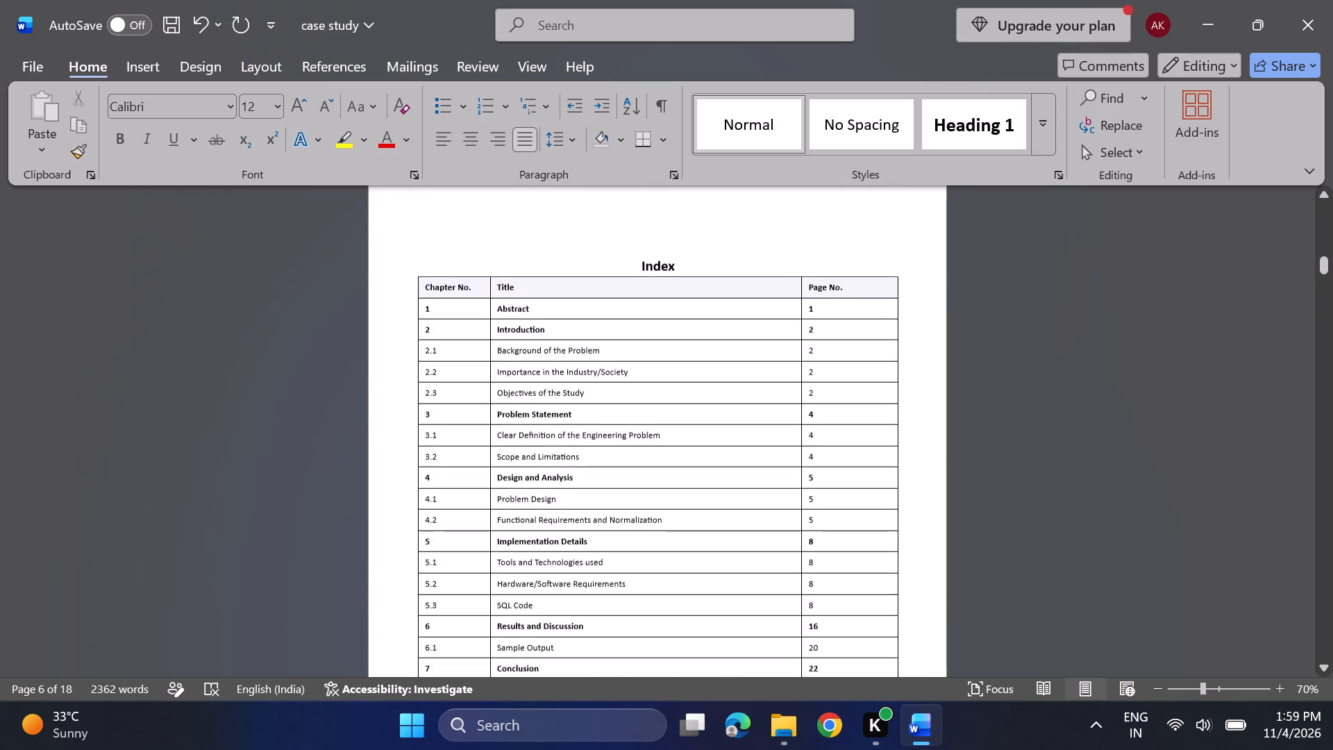
scroll(584, 511, up, 2)
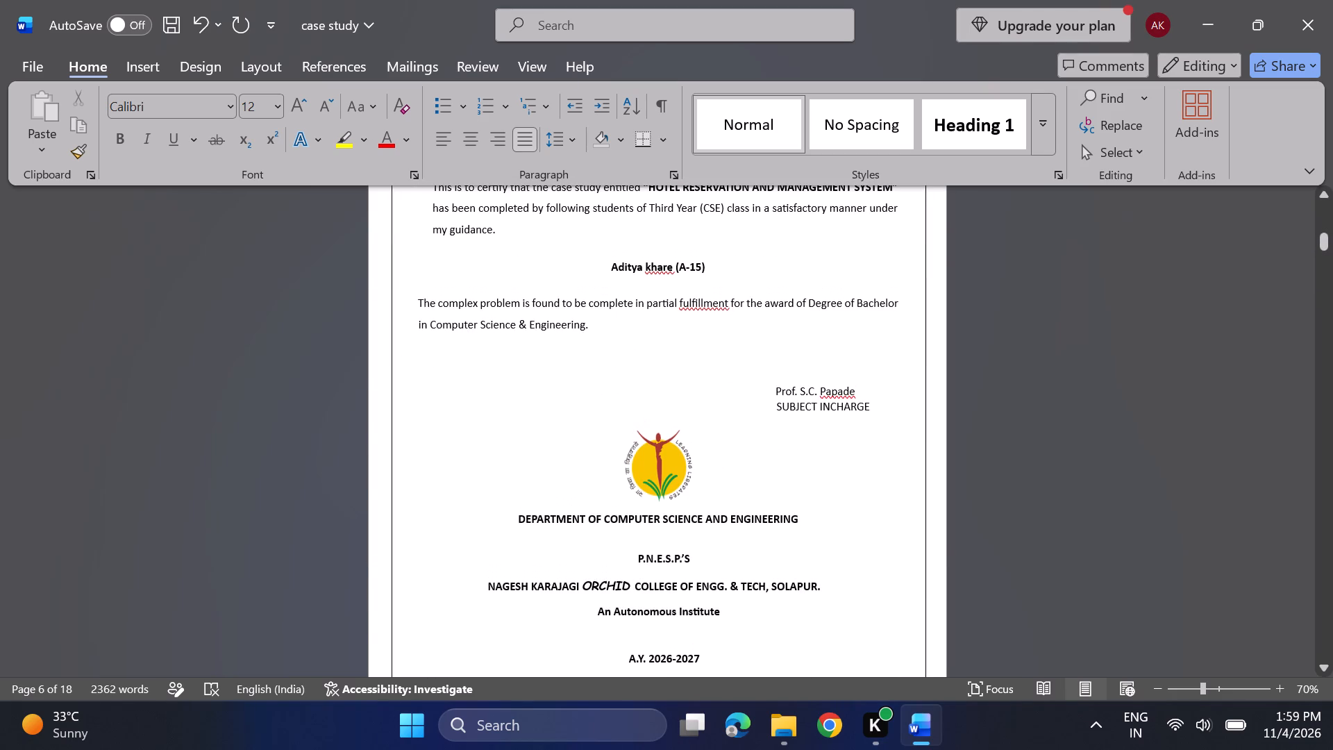
Recheck the CHAPTER 1: INTRODUCTION and CHAPTER 2: PROBLEM STATEMENT pages, returning to the certificate page.
scroll(584, 511, down, 5)
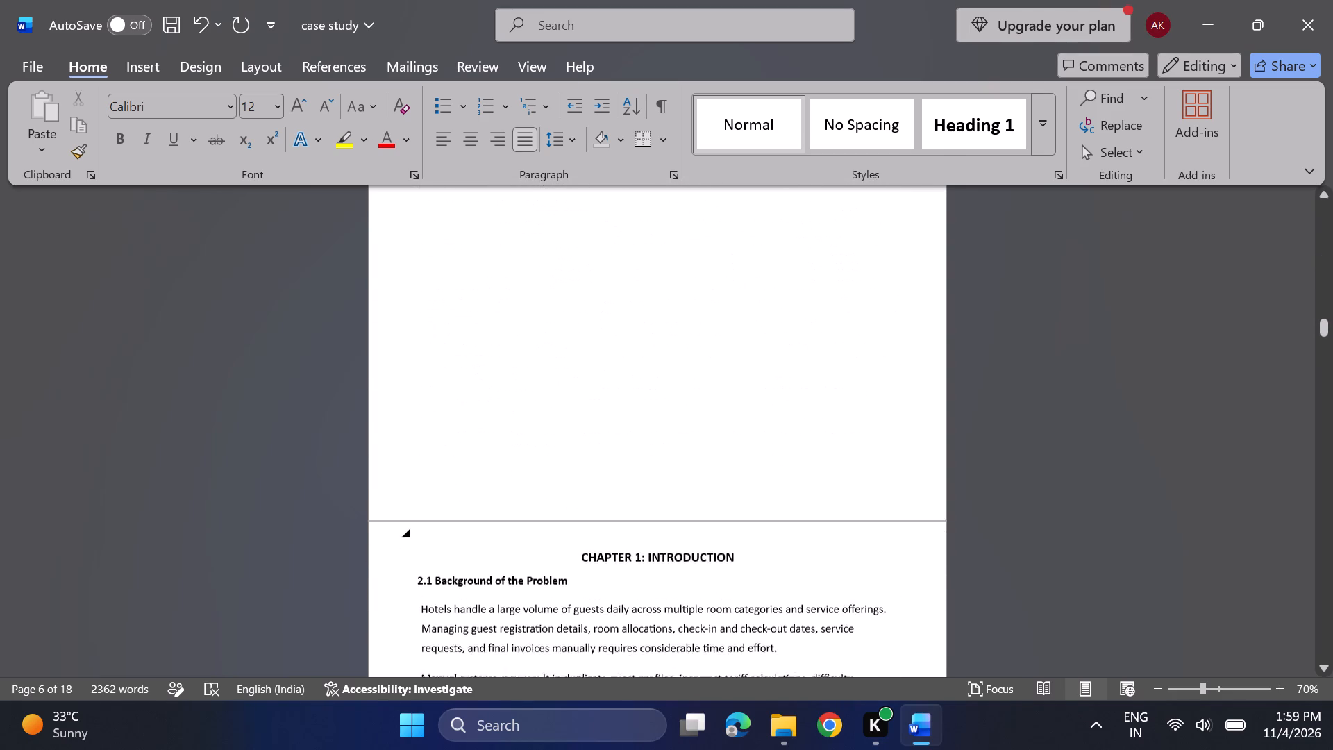
scroll(584, 511, down, 3)
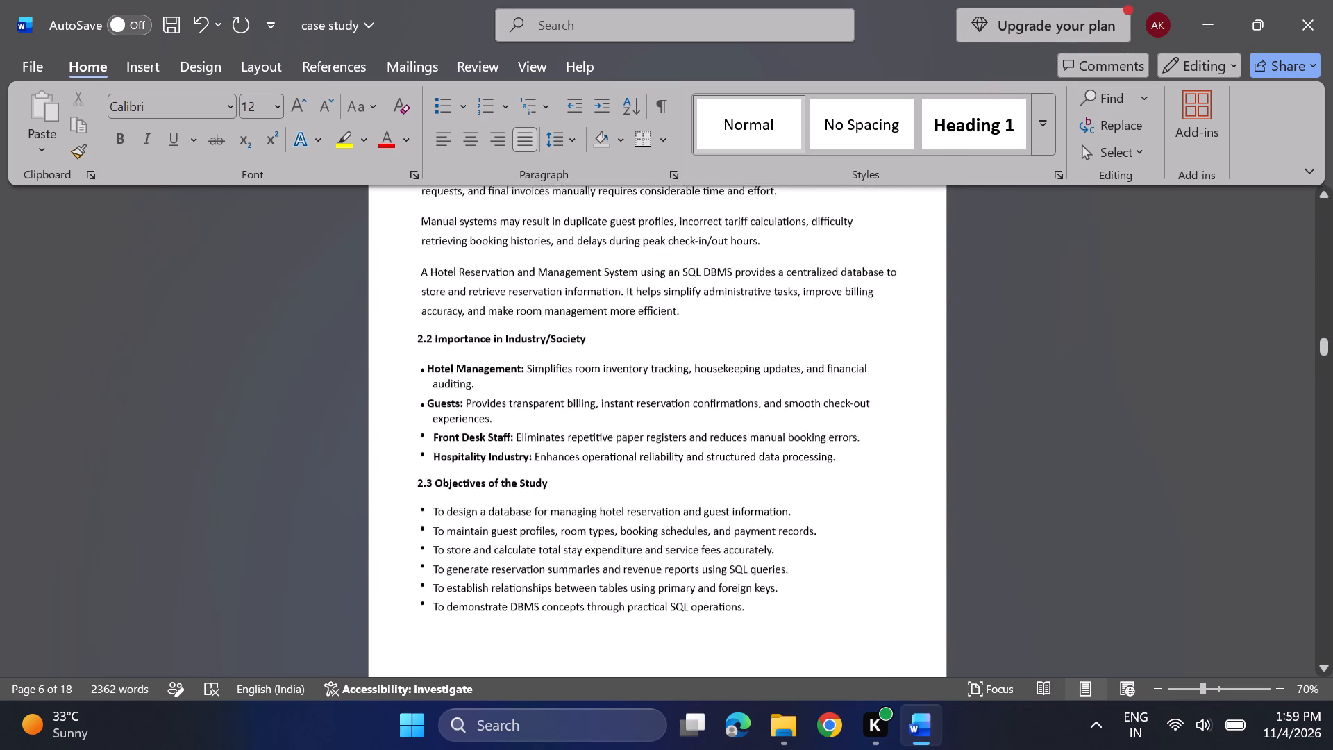
scroll(584, 511, down, 3)
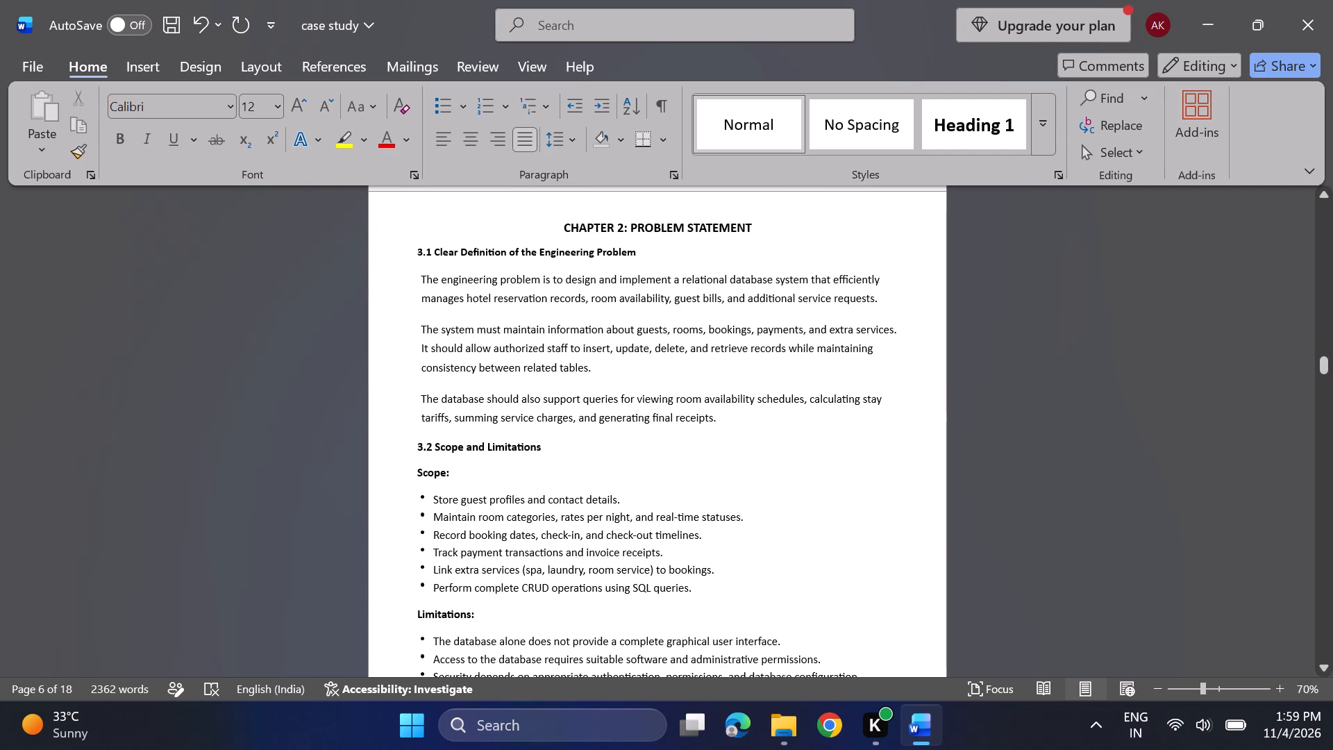
scroll(584, 511, up, 5)
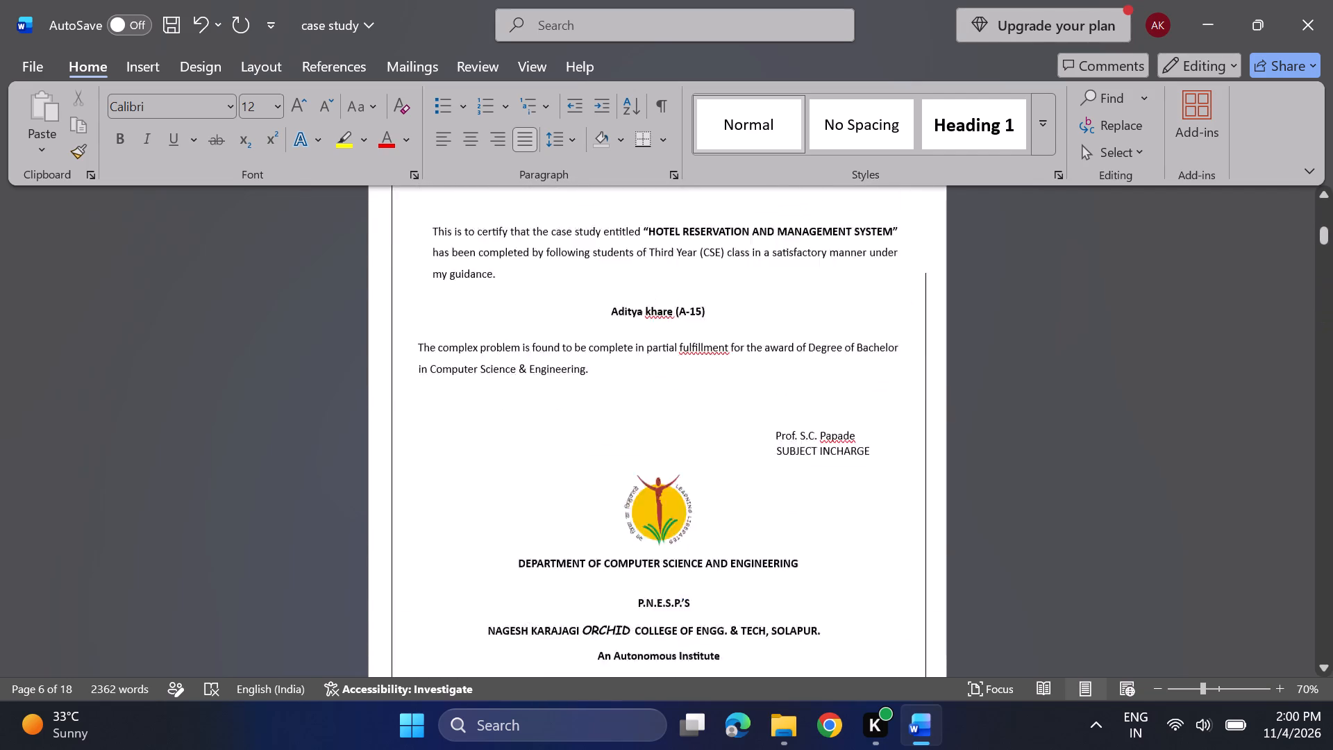
Review the Index and the following pages through the entity tables to the start of CHAPTER 5: IMPLEMENTATION DETAILS.
scroll(584, 511, down, 1)
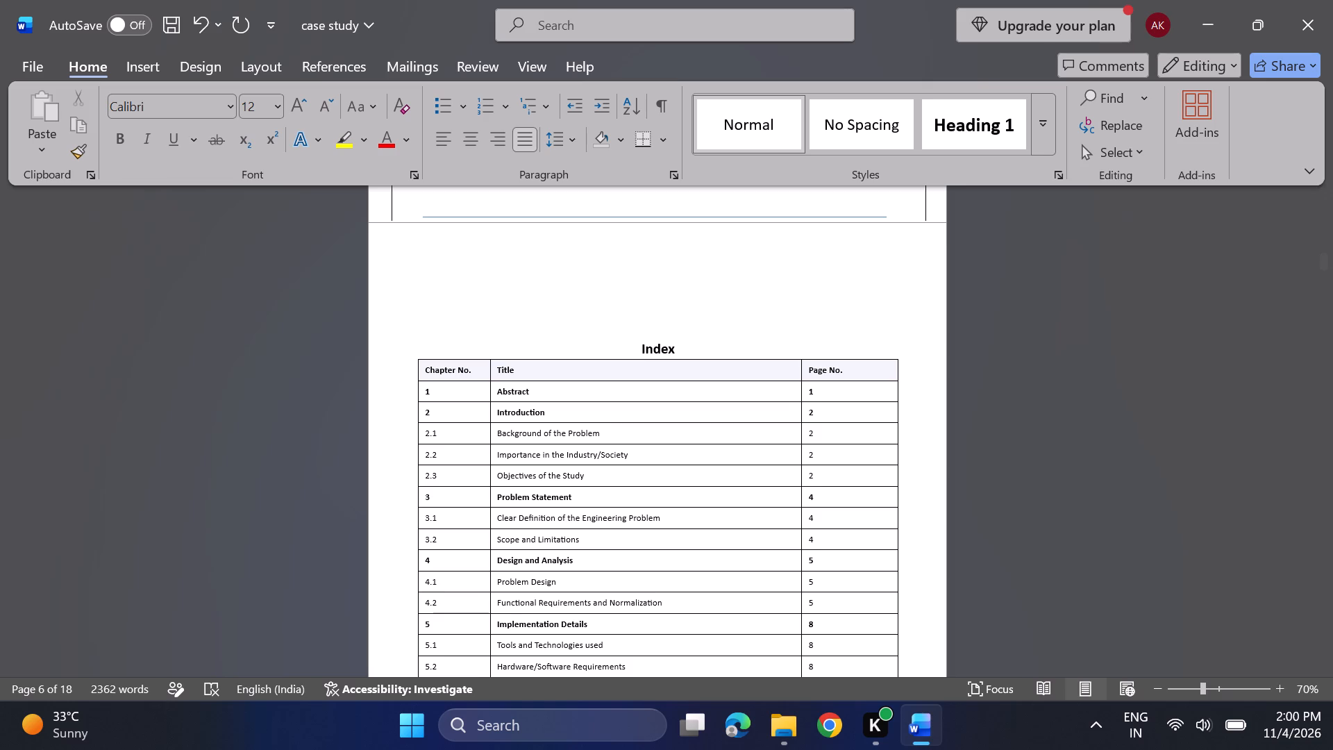
scroll(584, 511, down, 5)
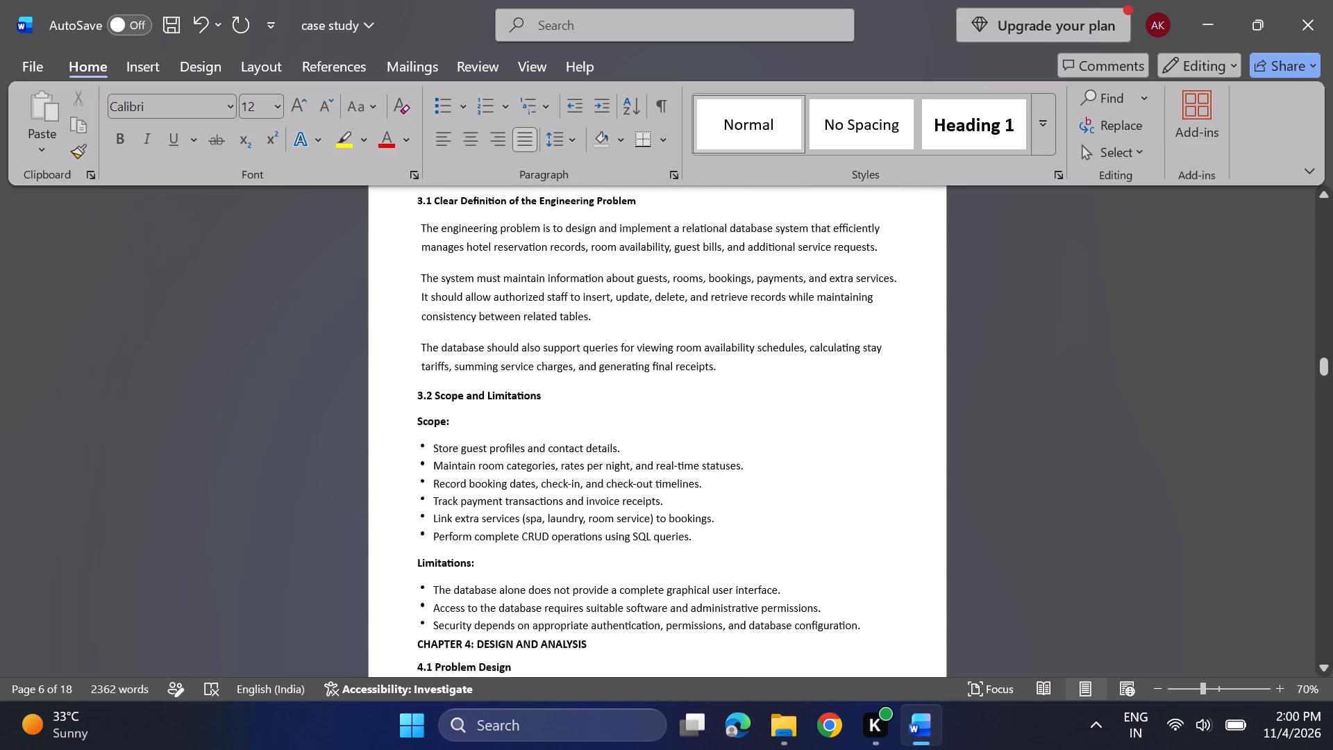
scroll(584, 511, down, 3)
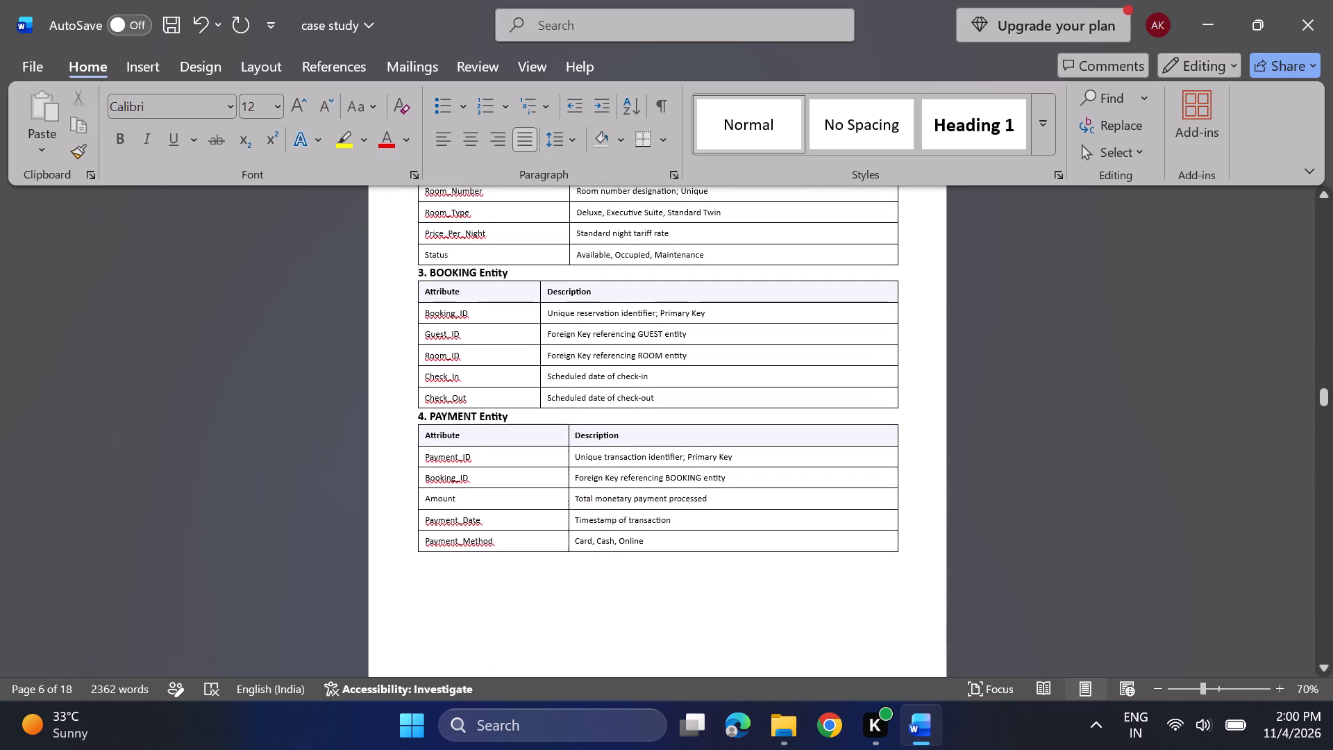
scroll(584, 511, down, 3)
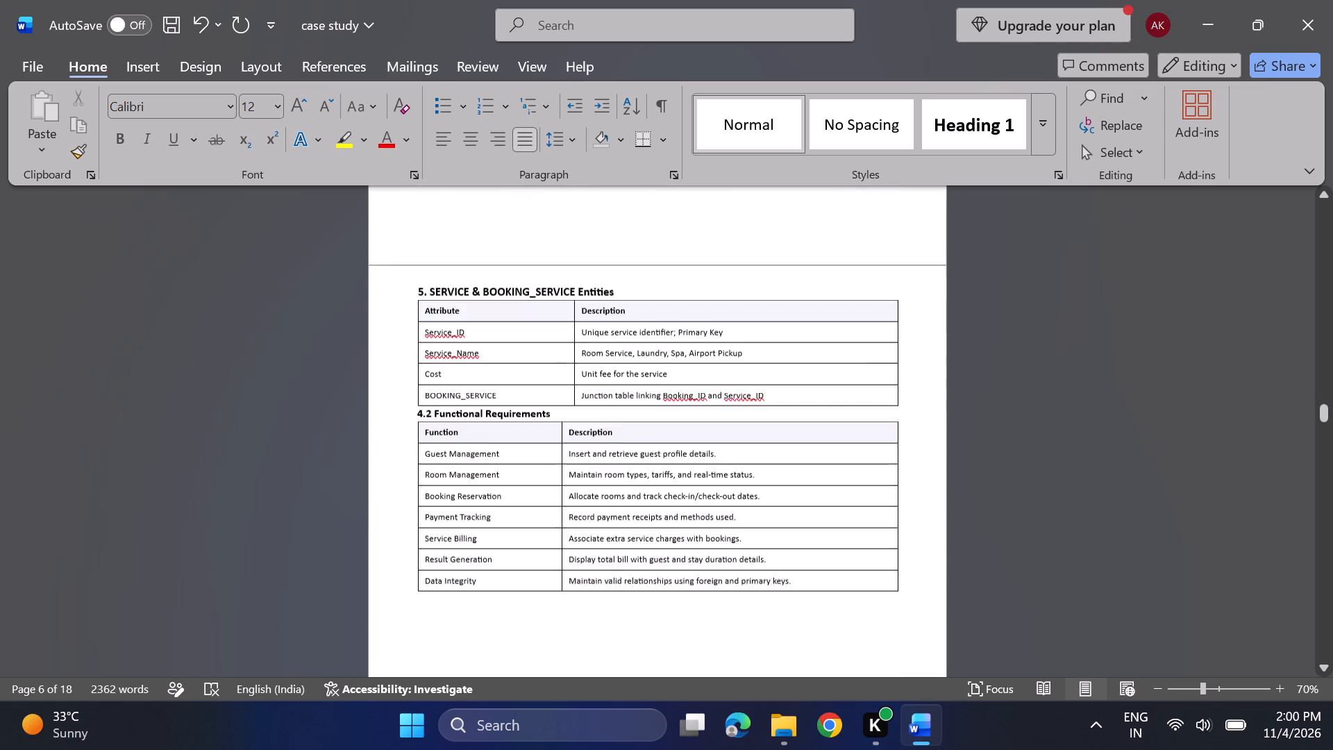
scroll(584, 511, down, 2)
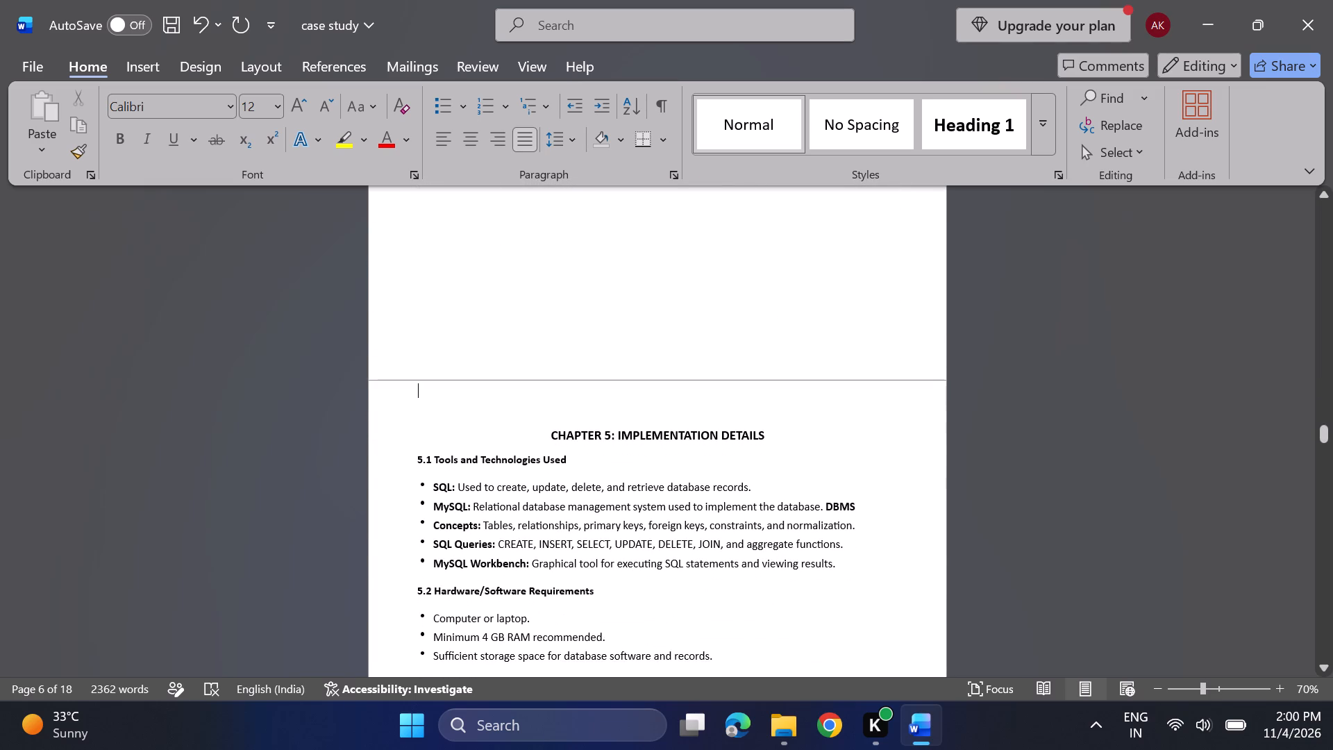
Insert six blank lines before the CHAPTER 4: DESIGN AND ANALYSIS heading so the chapter starts on a new page.
scroll(584, 511, up, 1)
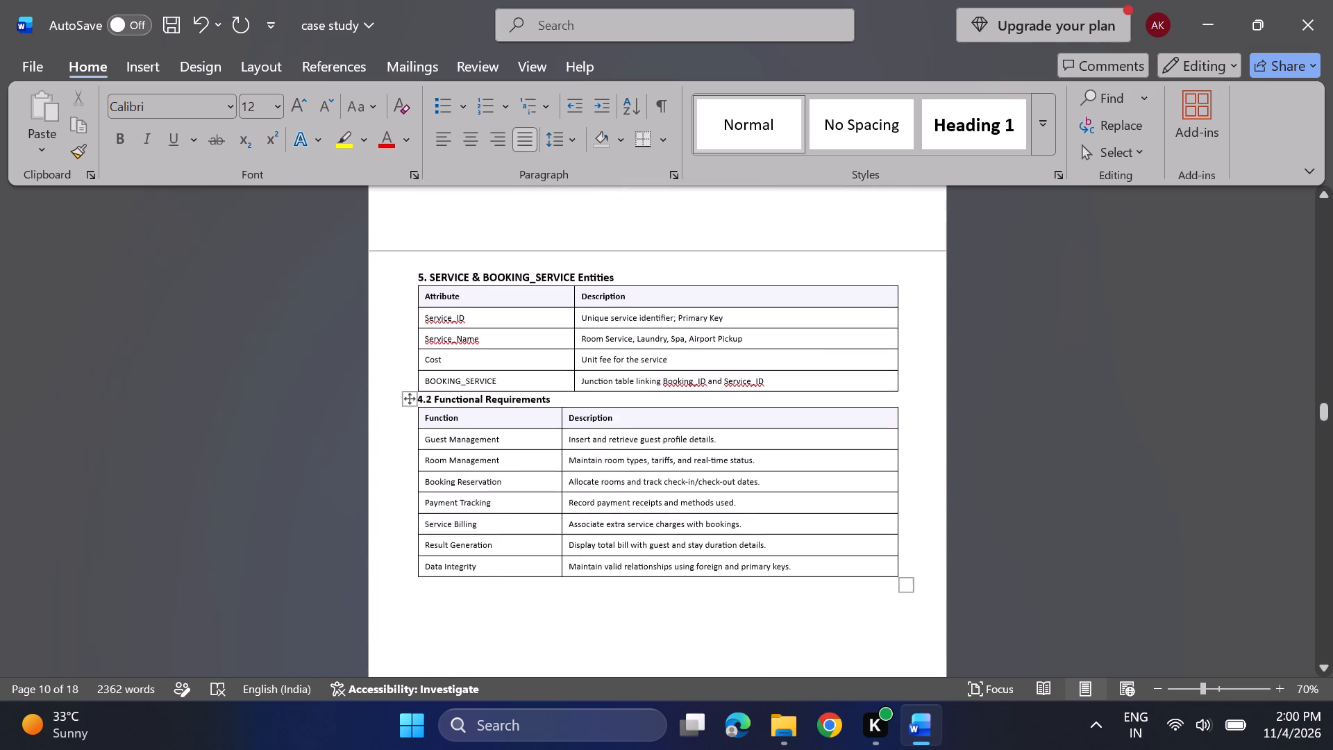
scroll(584, 511, up, 4)
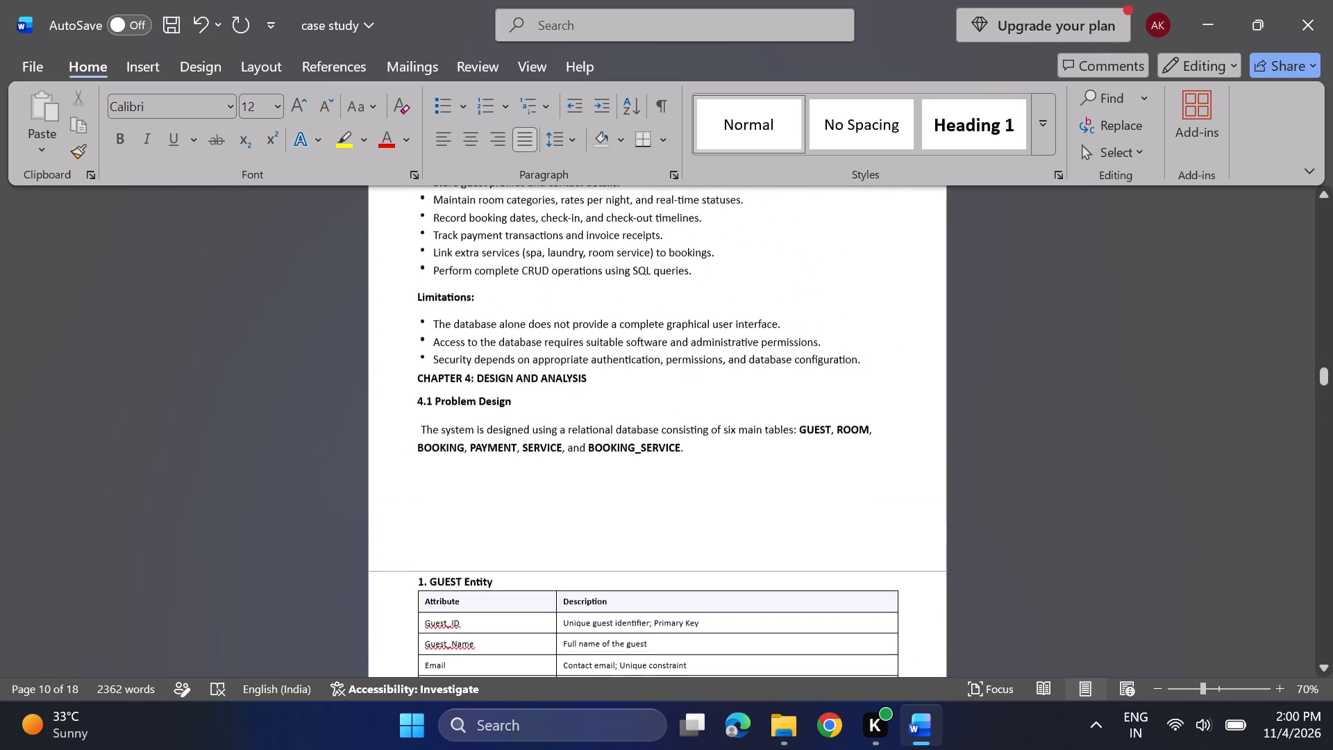
scroll(584, 511, up, 1)
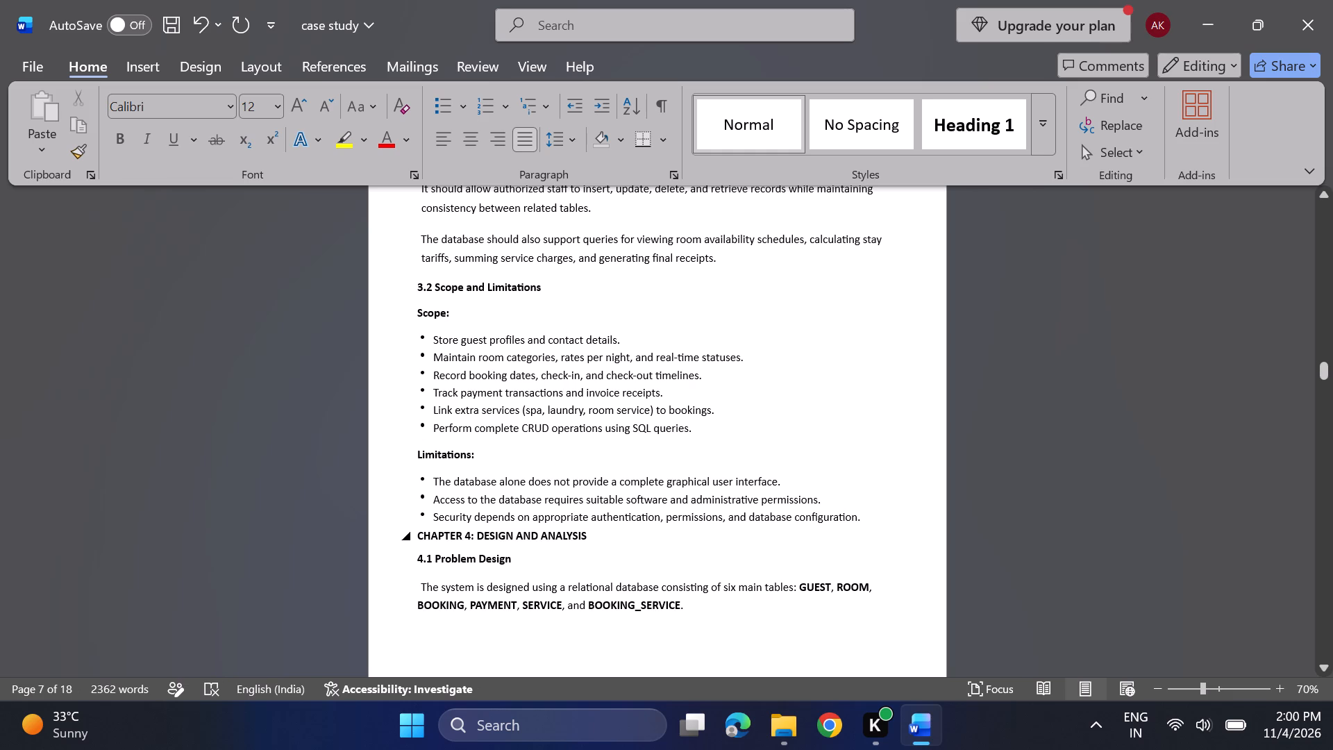
click(419, 535)
key(Return)
key(Return)
key(Return)
key(Return)
key(Return)
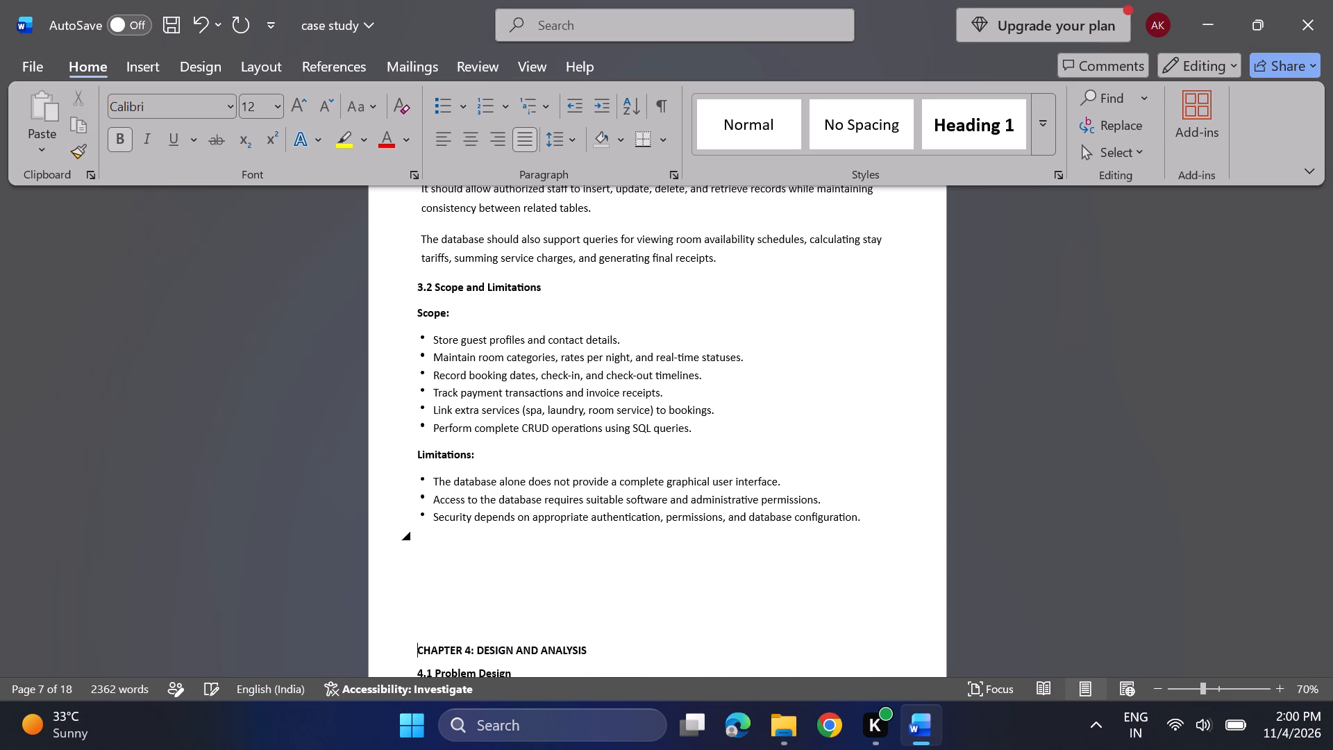
scroll(419, 535, down, 1)
key(Return)
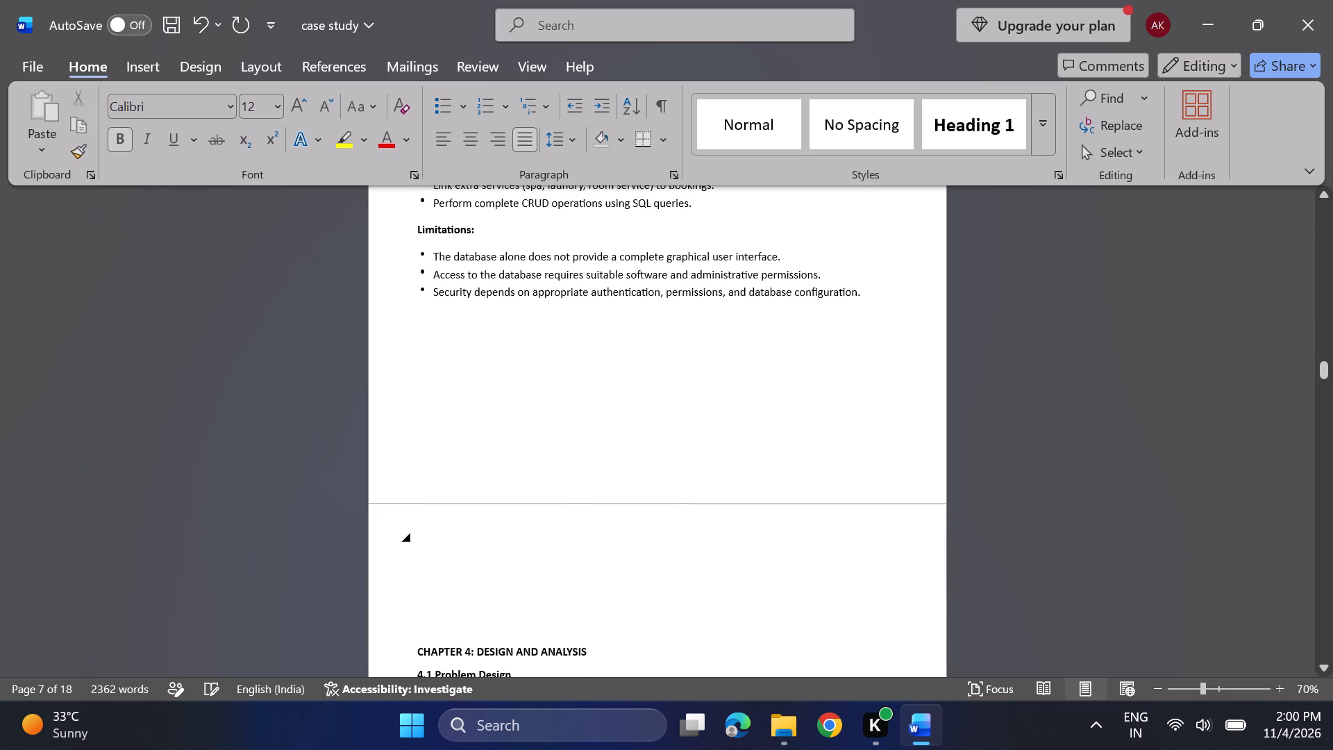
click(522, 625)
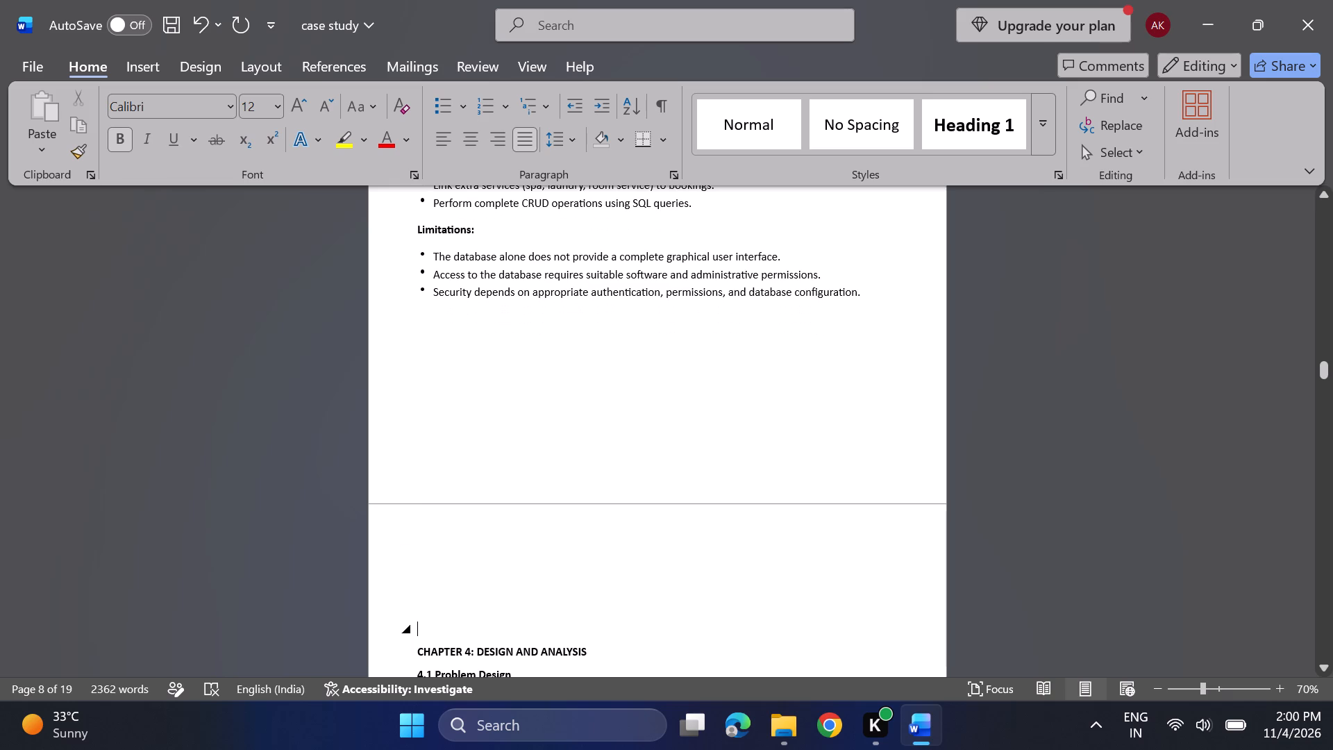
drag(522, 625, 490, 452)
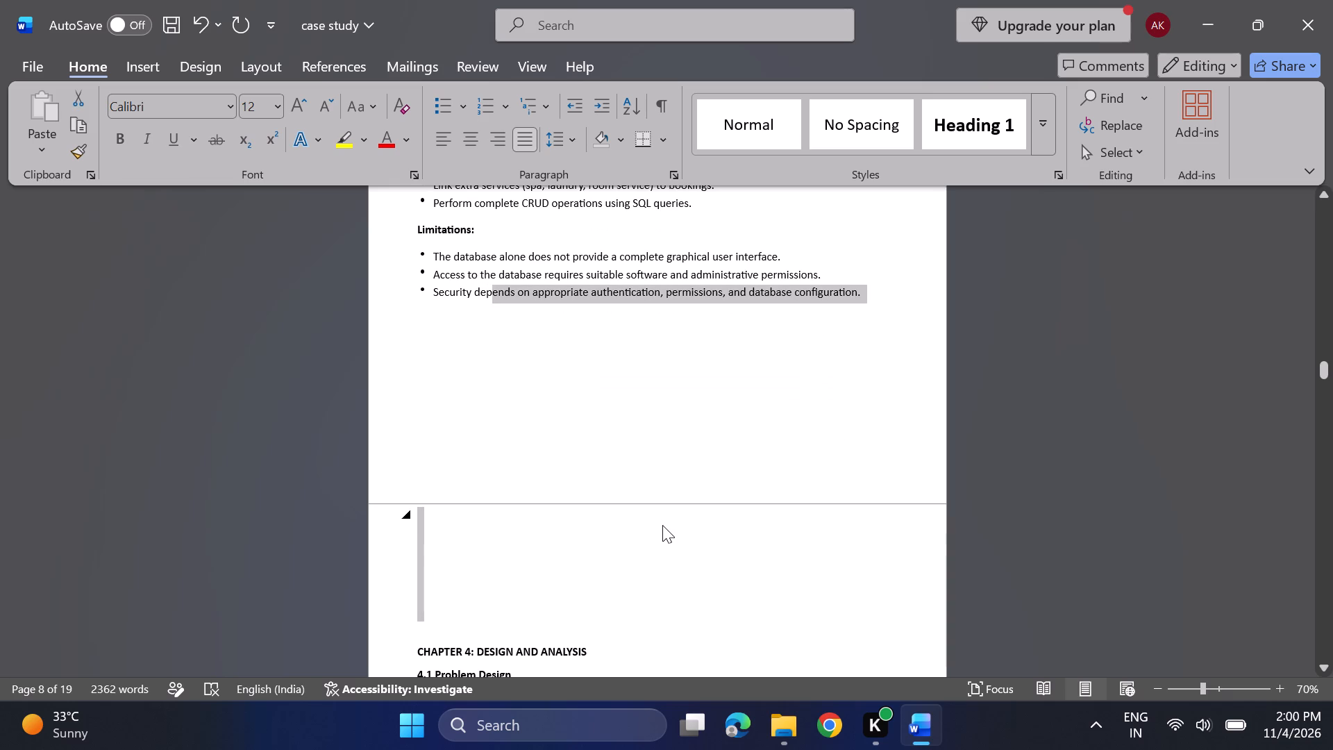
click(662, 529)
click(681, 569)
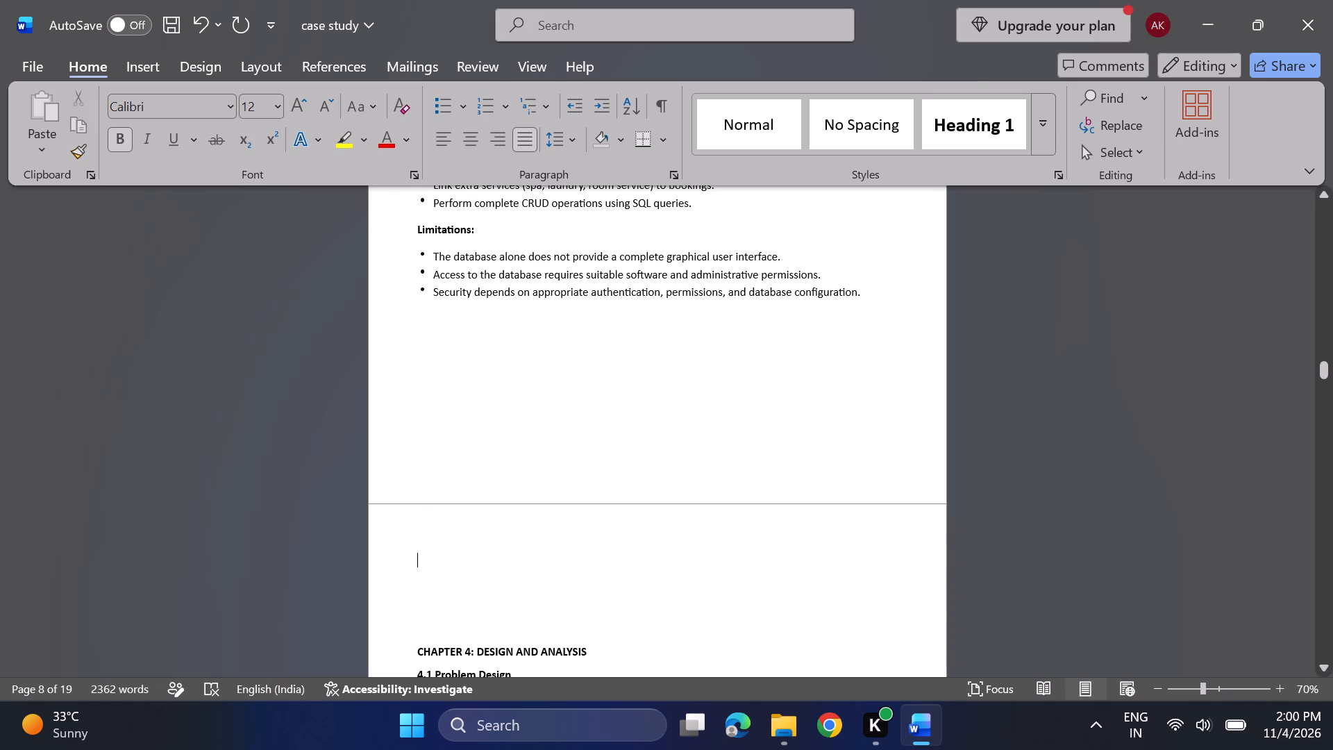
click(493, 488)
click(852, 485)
Format the CHAPTER 4: DESIGN AND ANALYSIS heading at font size 14 and centre it.
scroll(852, 485, down, 1)
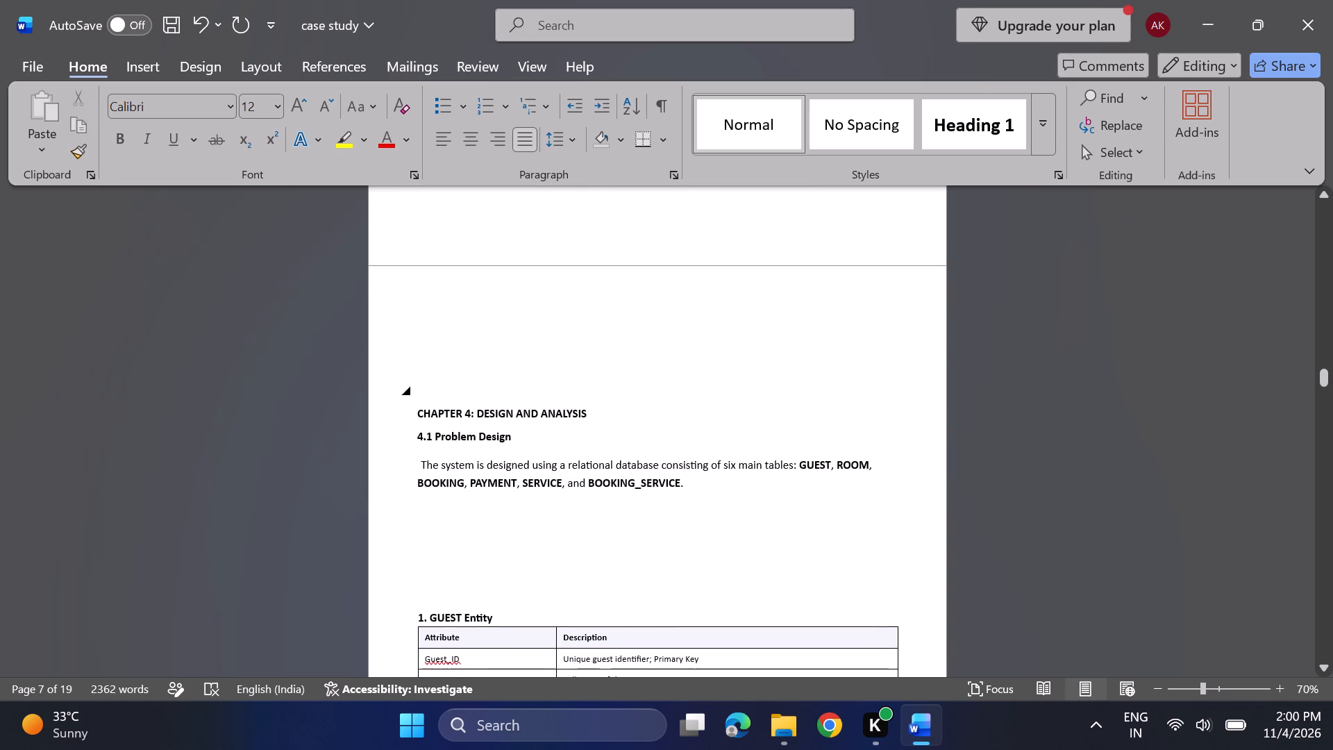
drag(615, 415, 414, 397)
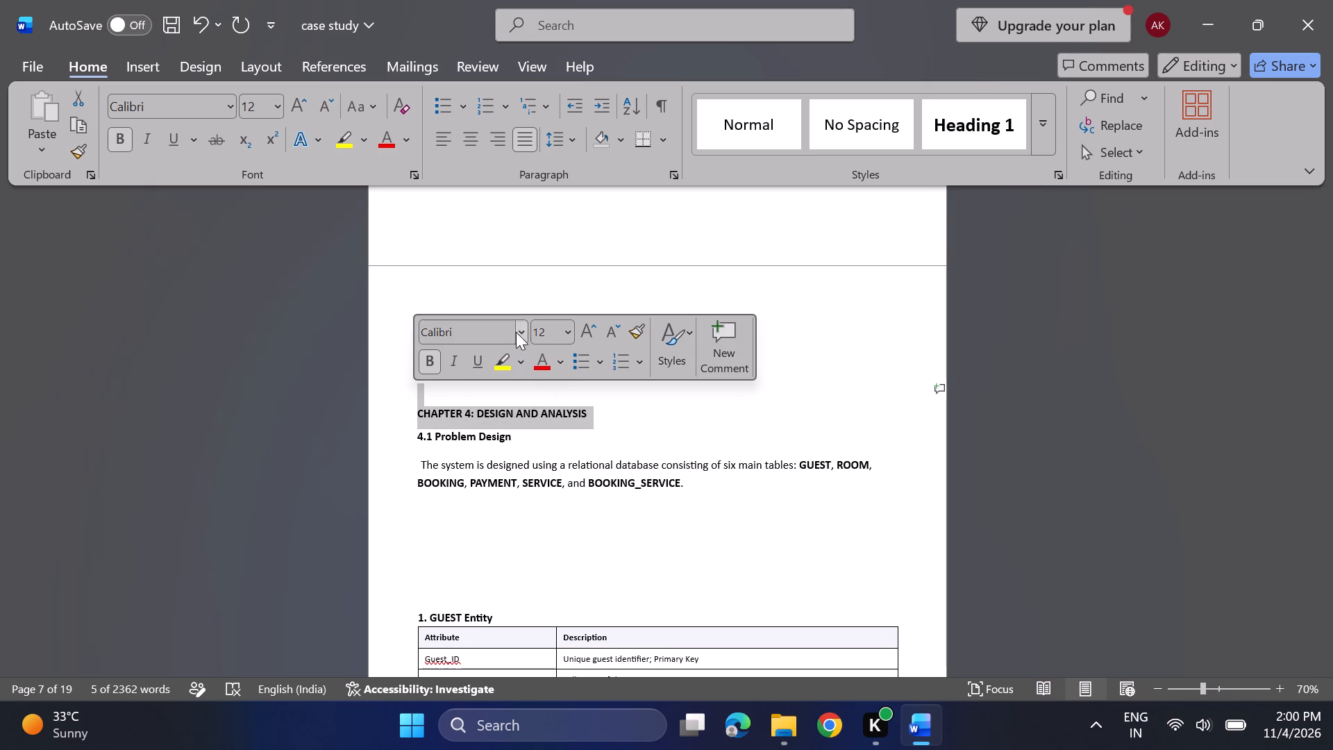
click(569, 339)
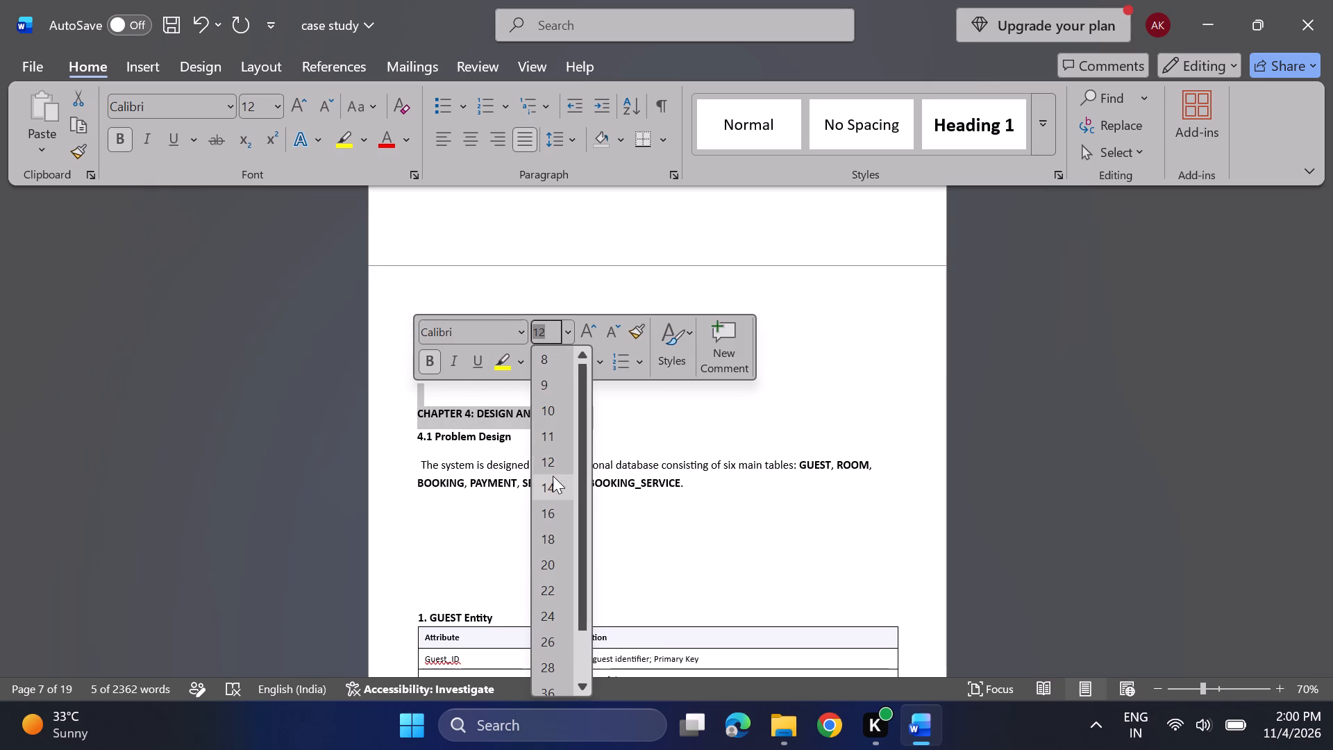
click(553, 476)
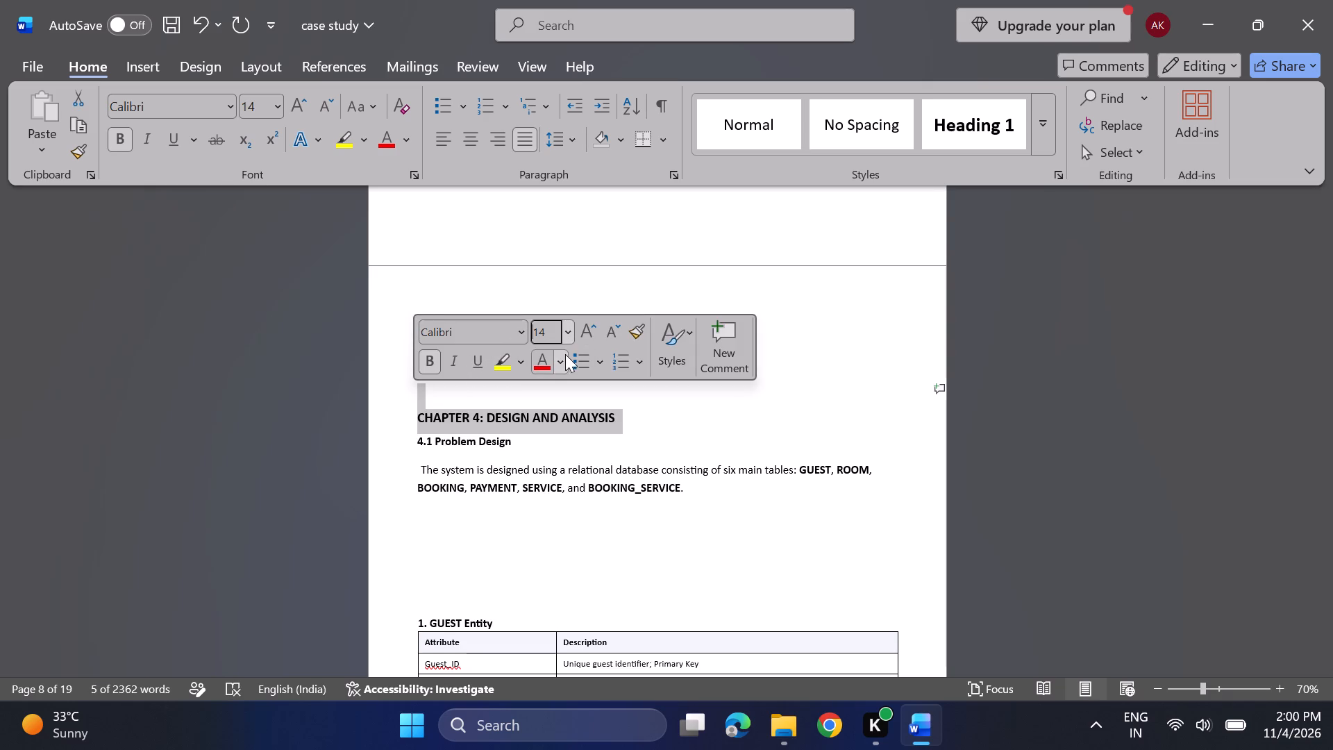
click(478, 144)
click(724, 336)
Delete the empty lines between the 4.1 Problem Design paragraph and the 1. GUEST Entity table.
scroll(724, 336, down, 1)
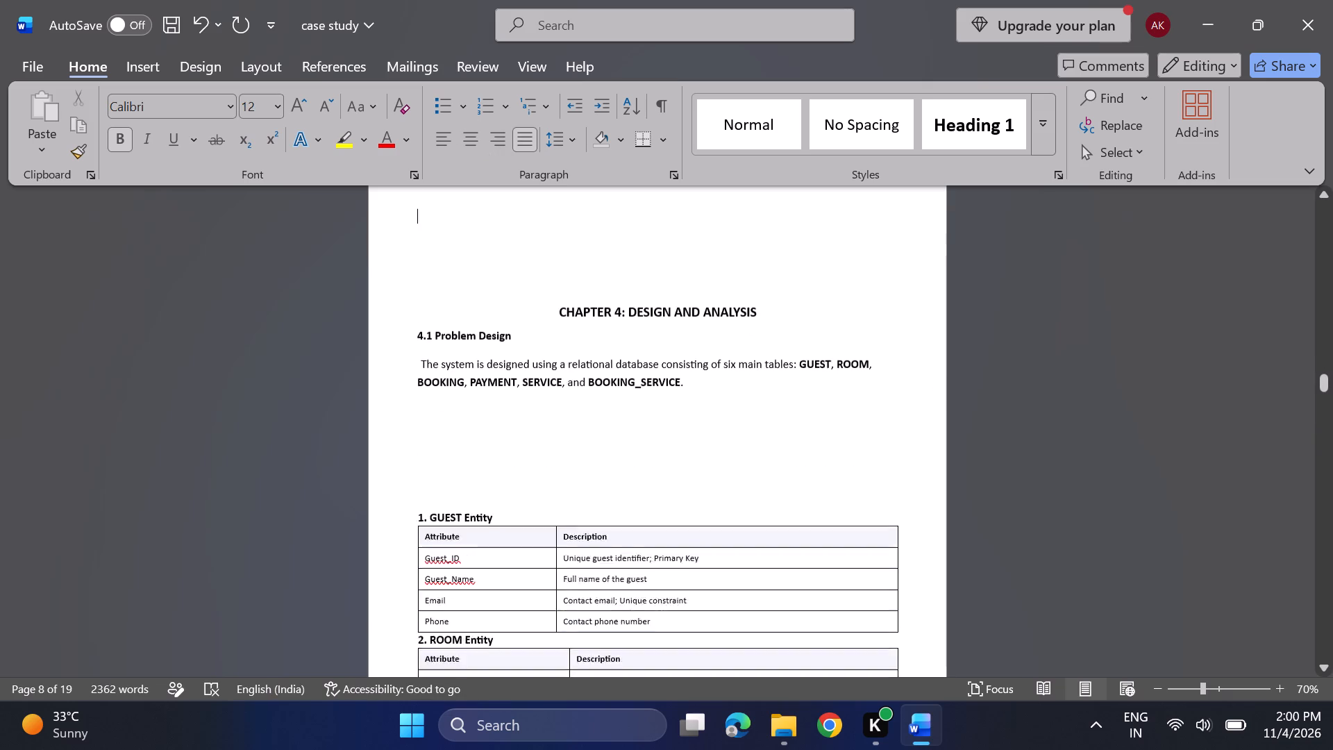
scroll(724, 336, down, 1)
click(512, 448)
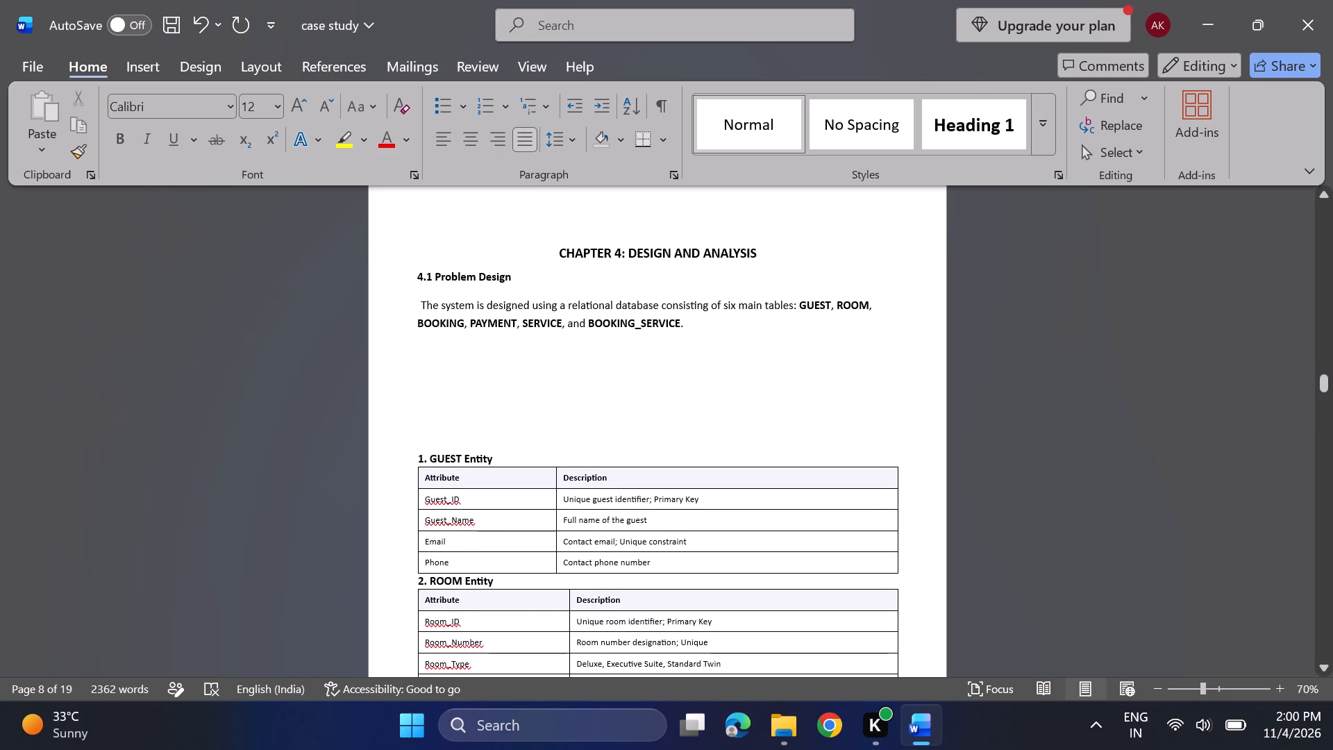
key(BackSpace)
key(BackSpace)
key(BackSpace)
key(BackSpace)
key(BackSpace)
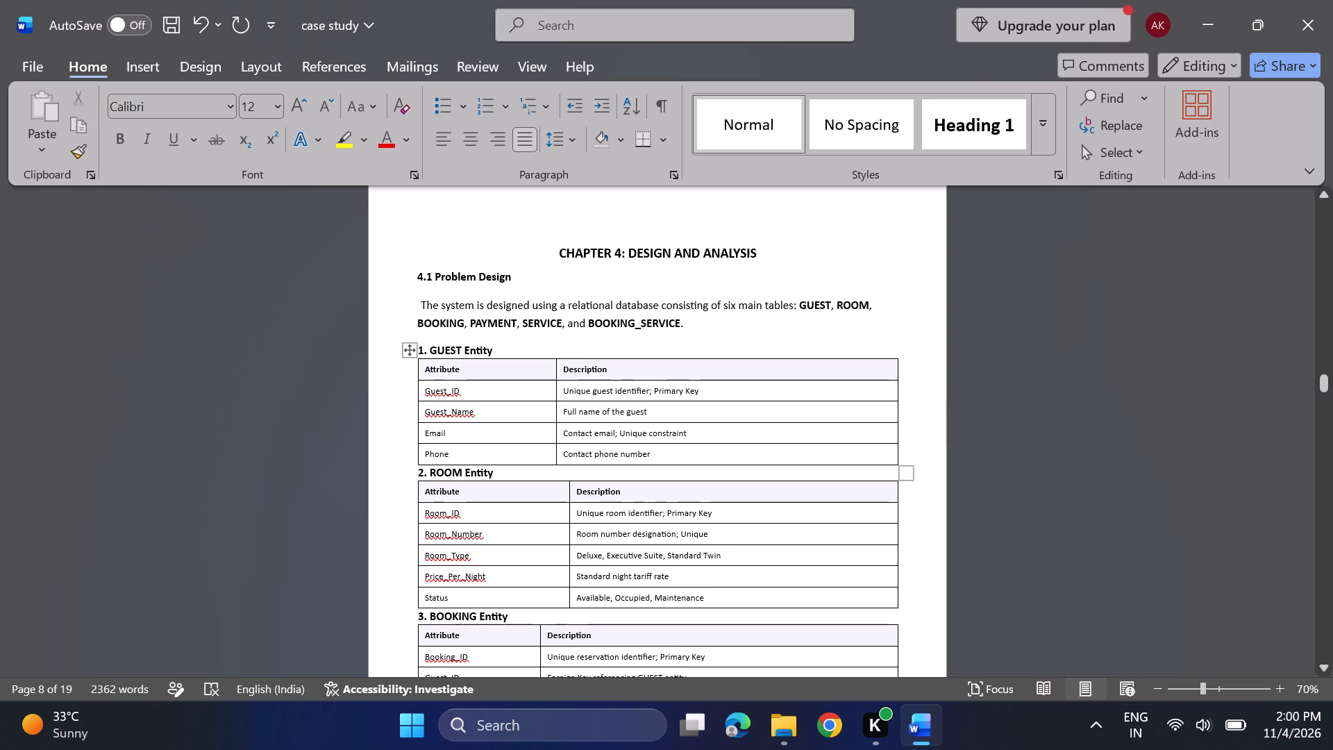
Review the pages from CHAPTER 2: PROBLEM STATEMENT to the start of CHAPTER 4, checking headings and page spacing.
scroll(787, 344, up, 3)
scroll(787, 344, down, 1)
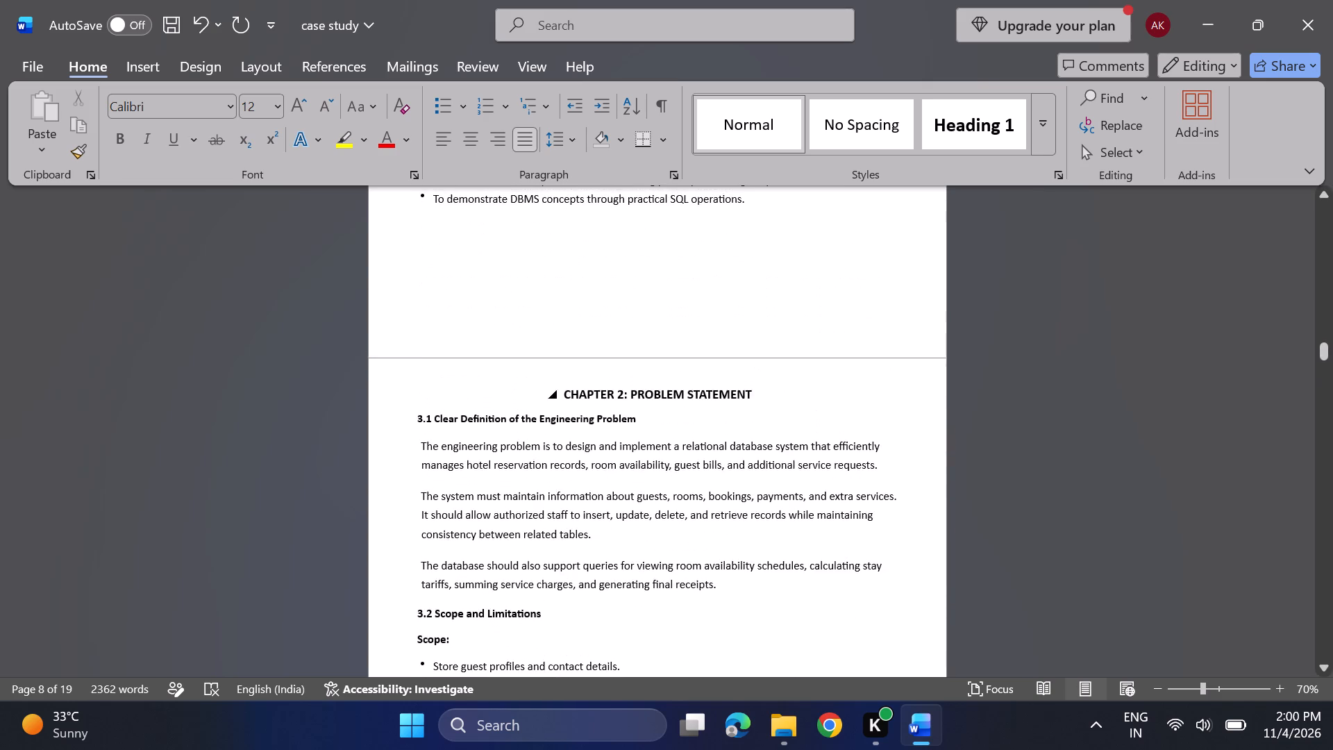
scroll(787, 344, down, 3)
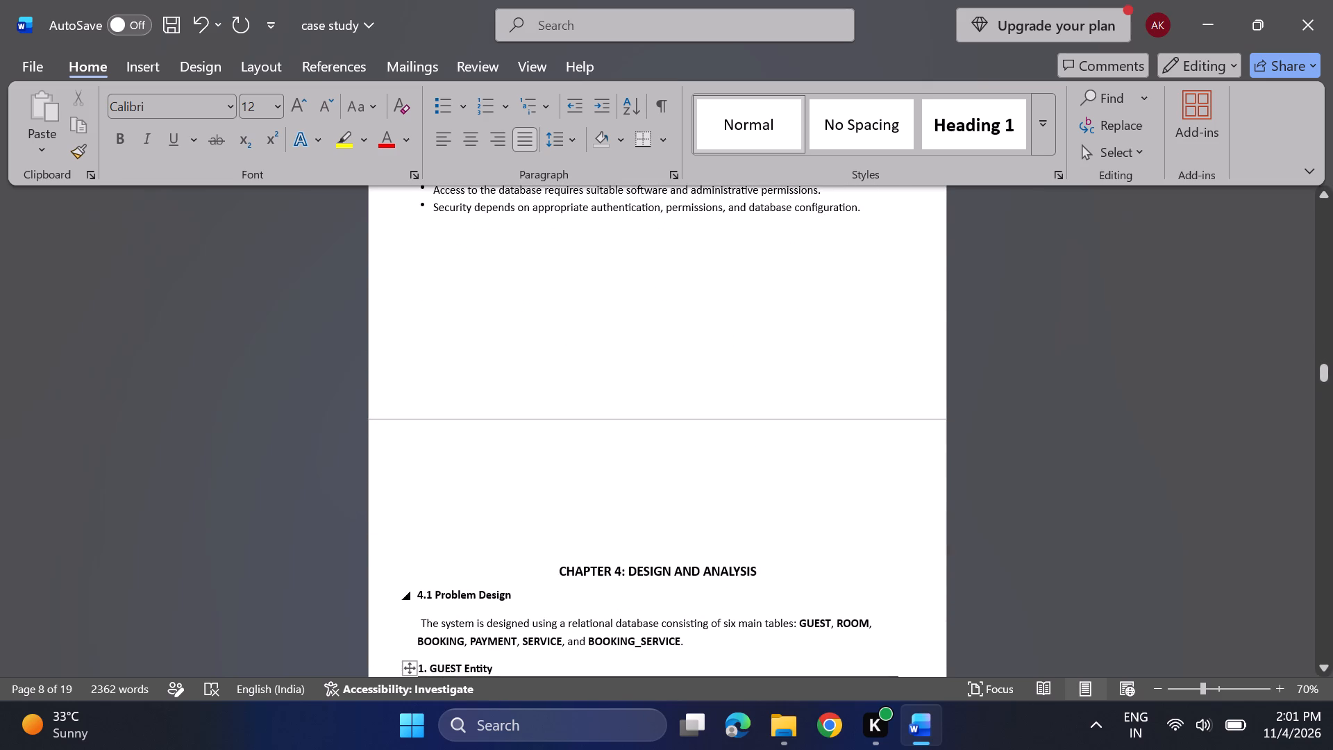
scroll(691, 487, up, 2)
scroll(691, 487, down, 1)
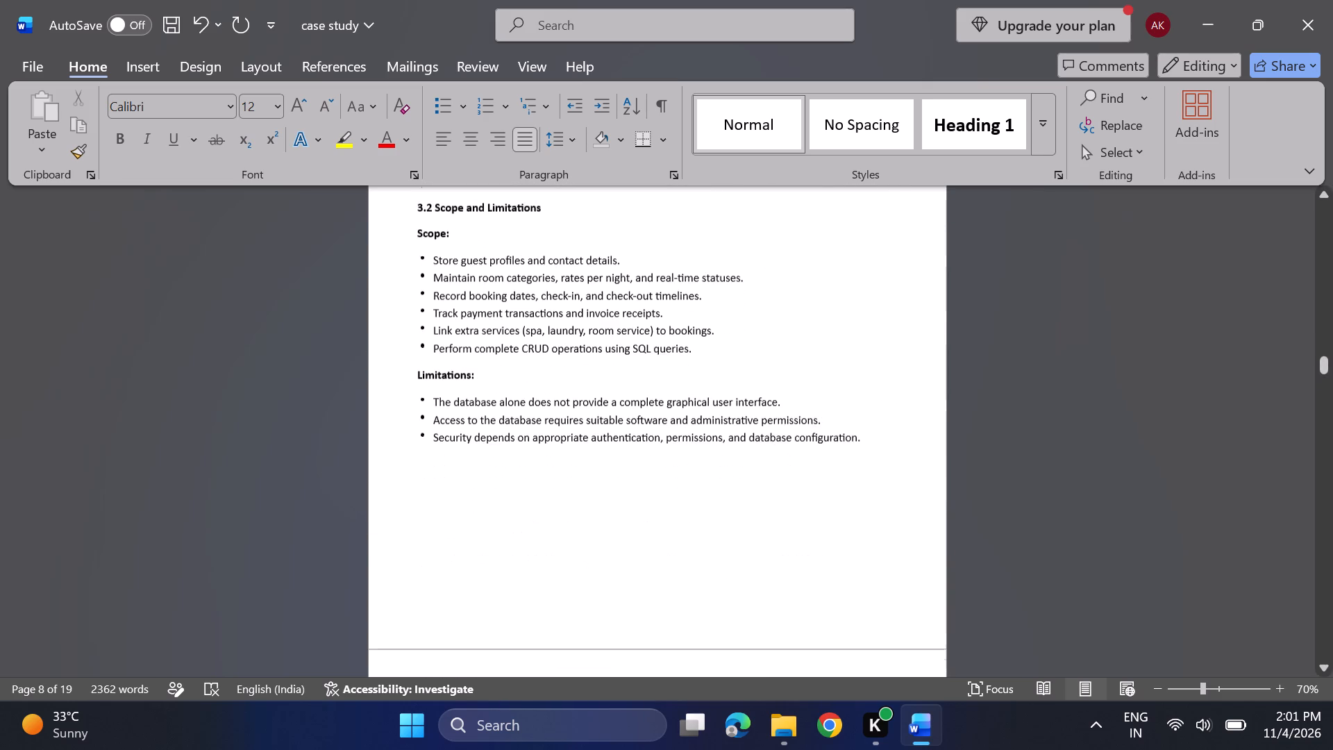
scroll(668, 547, down, 1)
scroll(521, 383, up, 1)
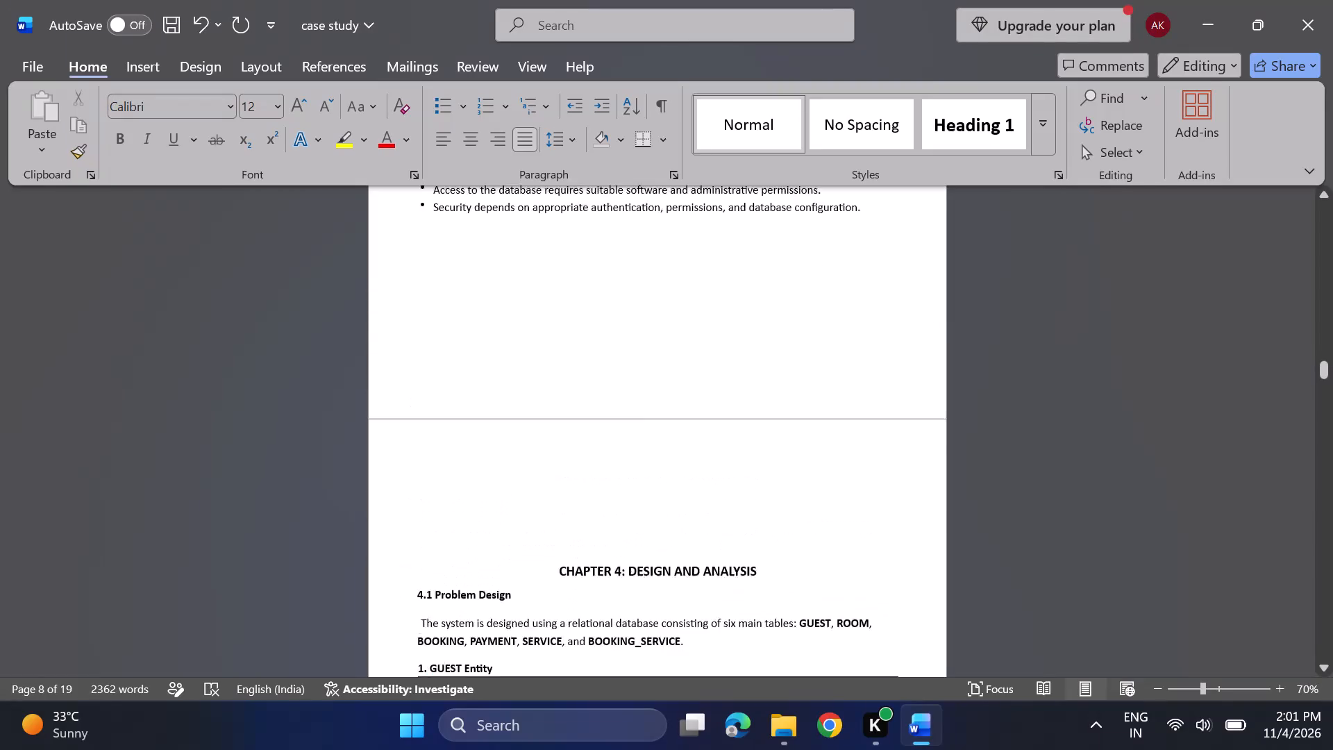
scroll(521, 383, up, 1)
Delete blank lines above the CHAPTER 4: DESIGN AND ANALYSIS heading, and add one line back so the chapter starts on a new page.
click(485, 460)
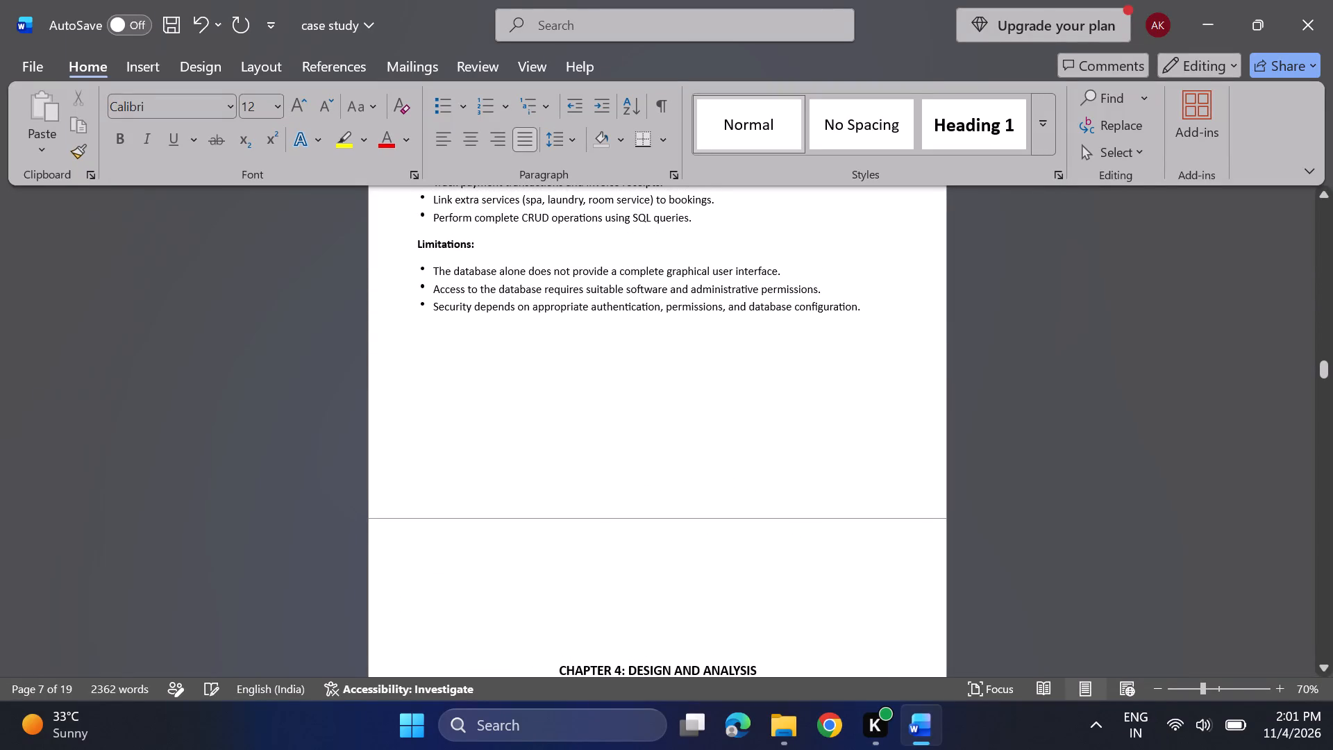
click(559, 630)
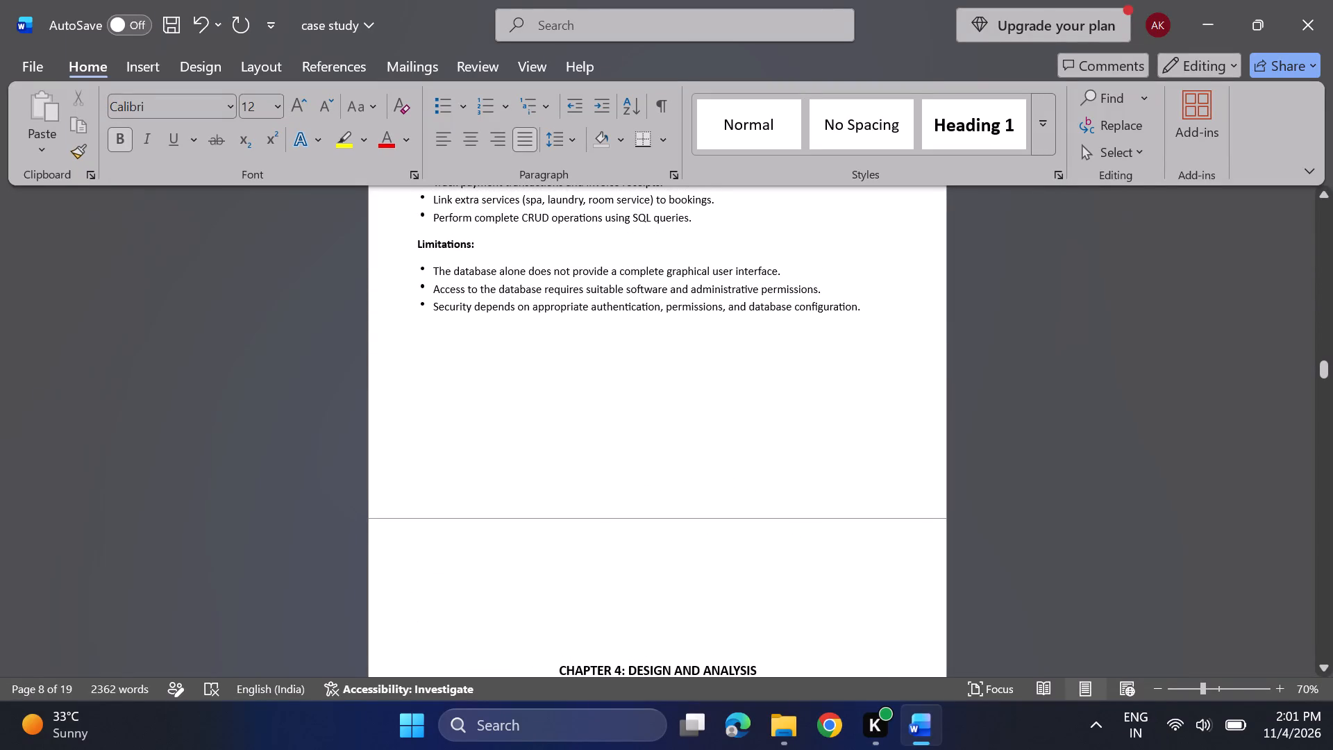
click(545, 654)
key(BackSpace)
key(BackSpace)
key(BackSpace)
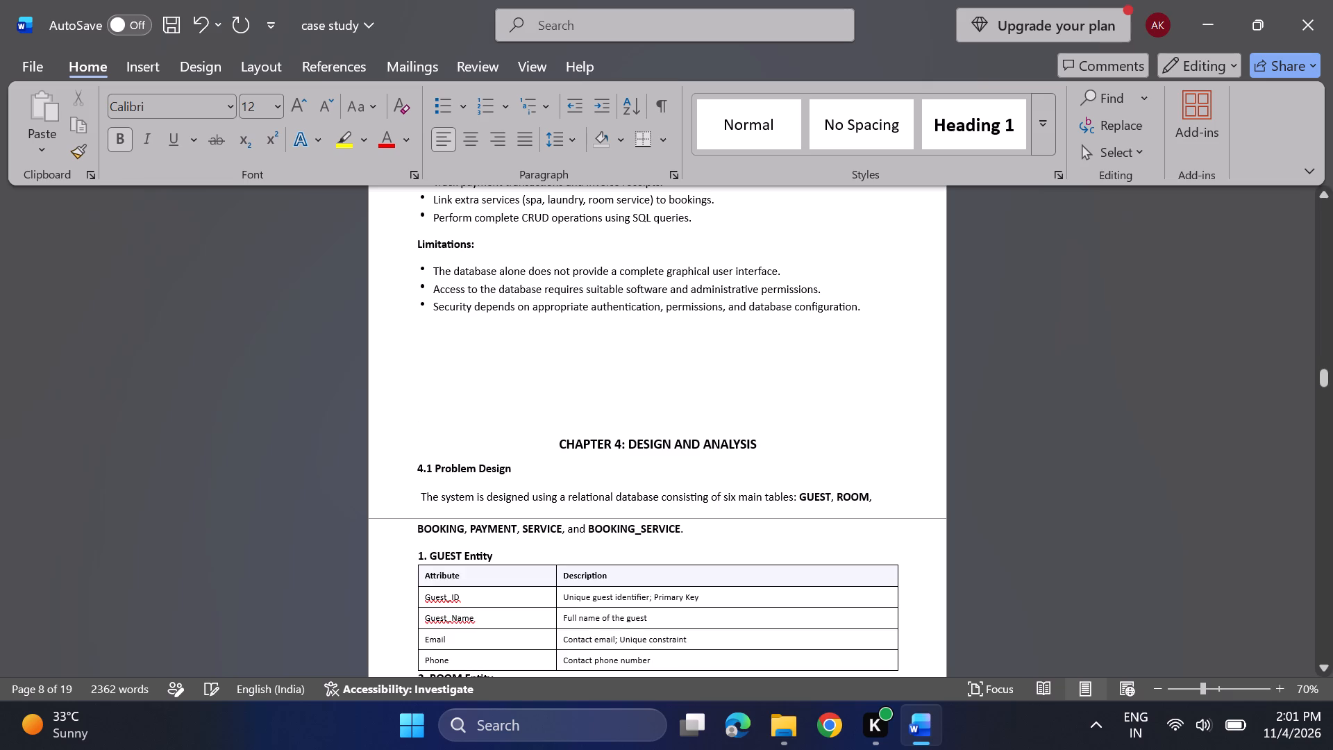
click(559, 448)
key(Right)
key(Left)
key(Return)
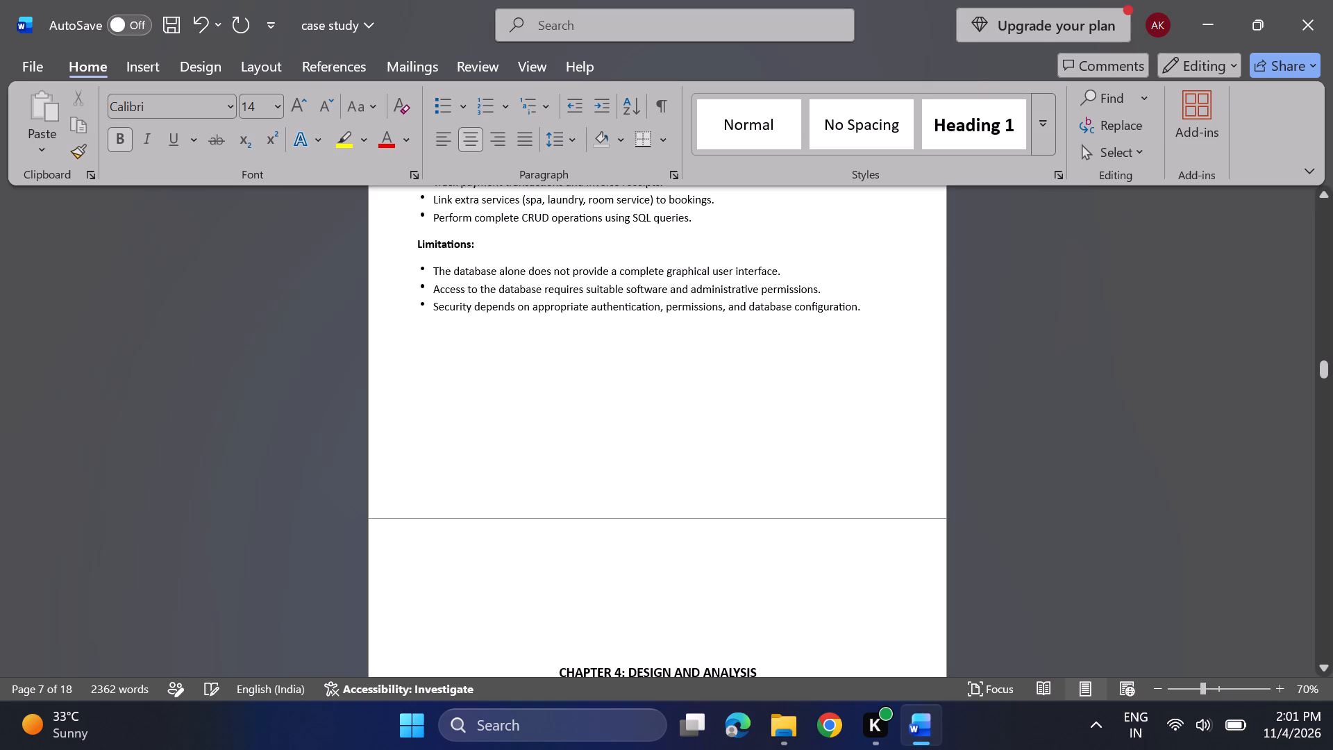
drag(488, 424, 577, 581)
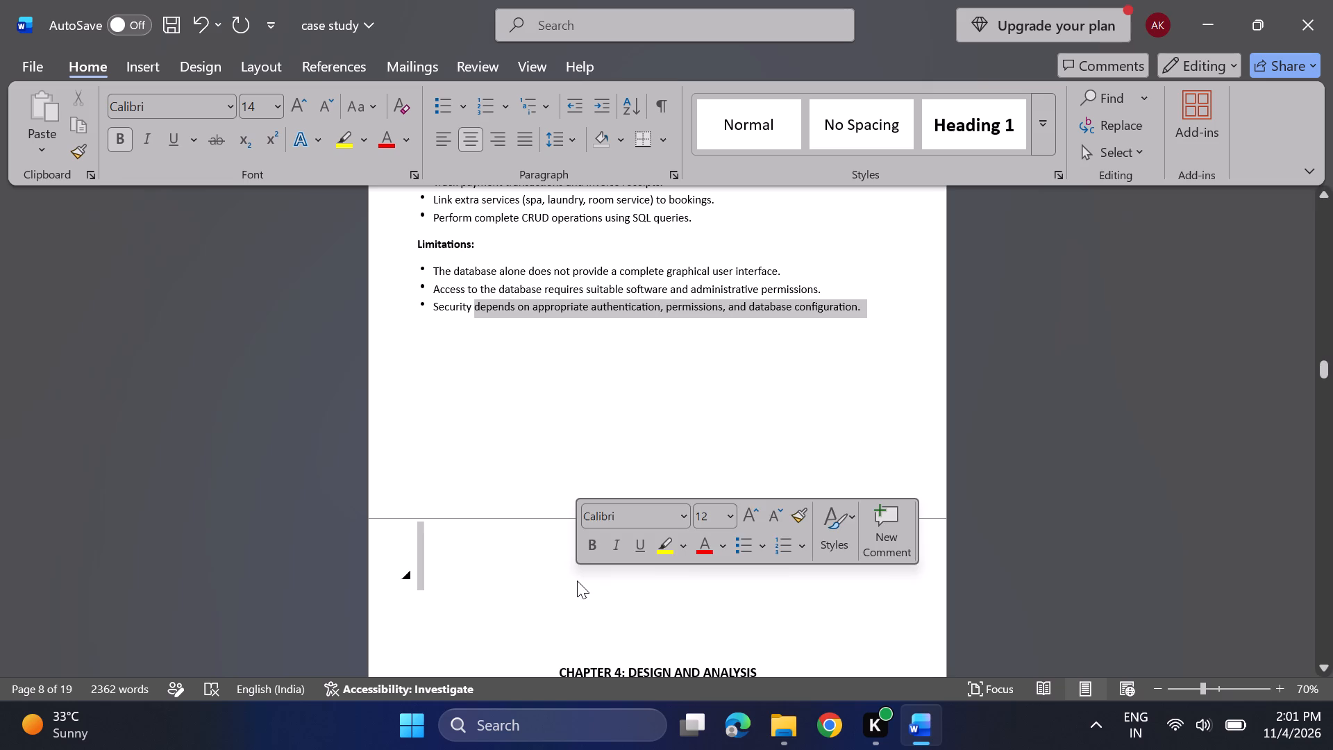
click(646, 476)
Delete surplus blank lines between the PAYMENT Entity table and the 5. SERVICE & BOOKING_SERVICE Entities heading.
scroll(646, 476, down, 1)
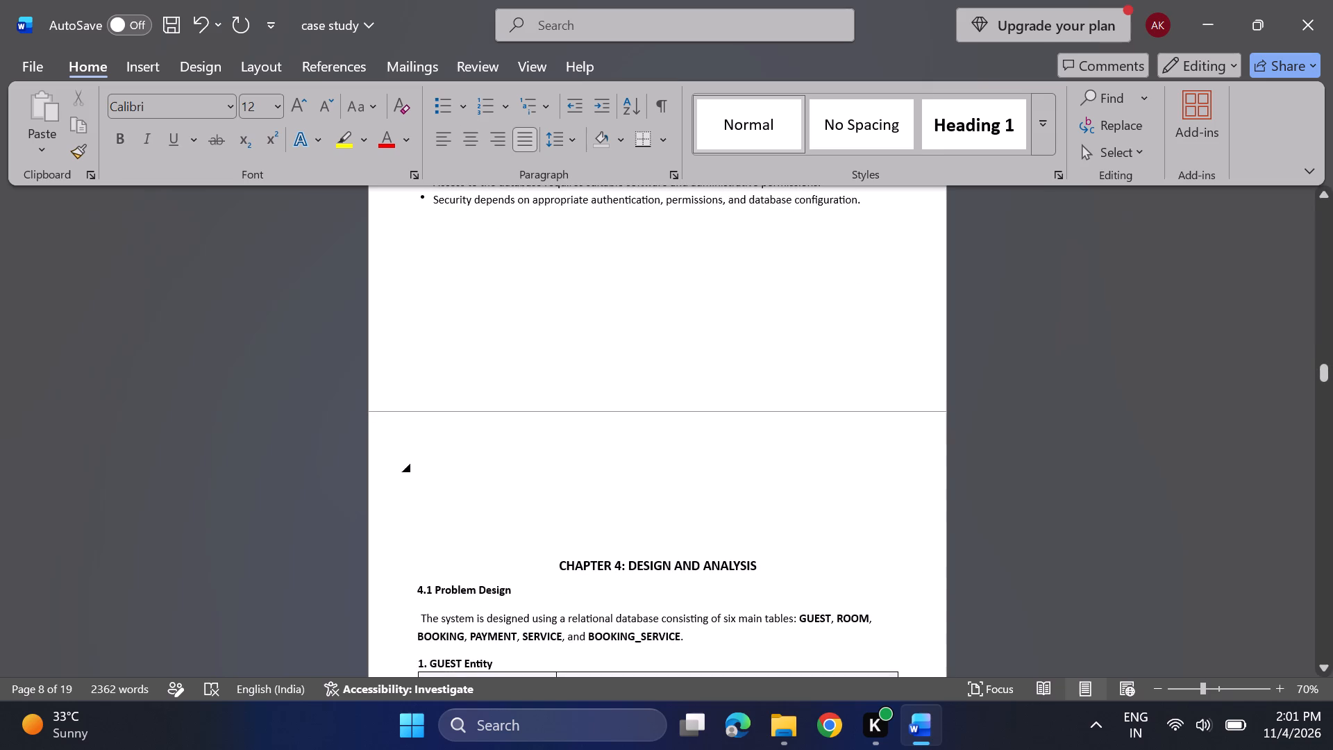
scroll(646, 476, down, 3)
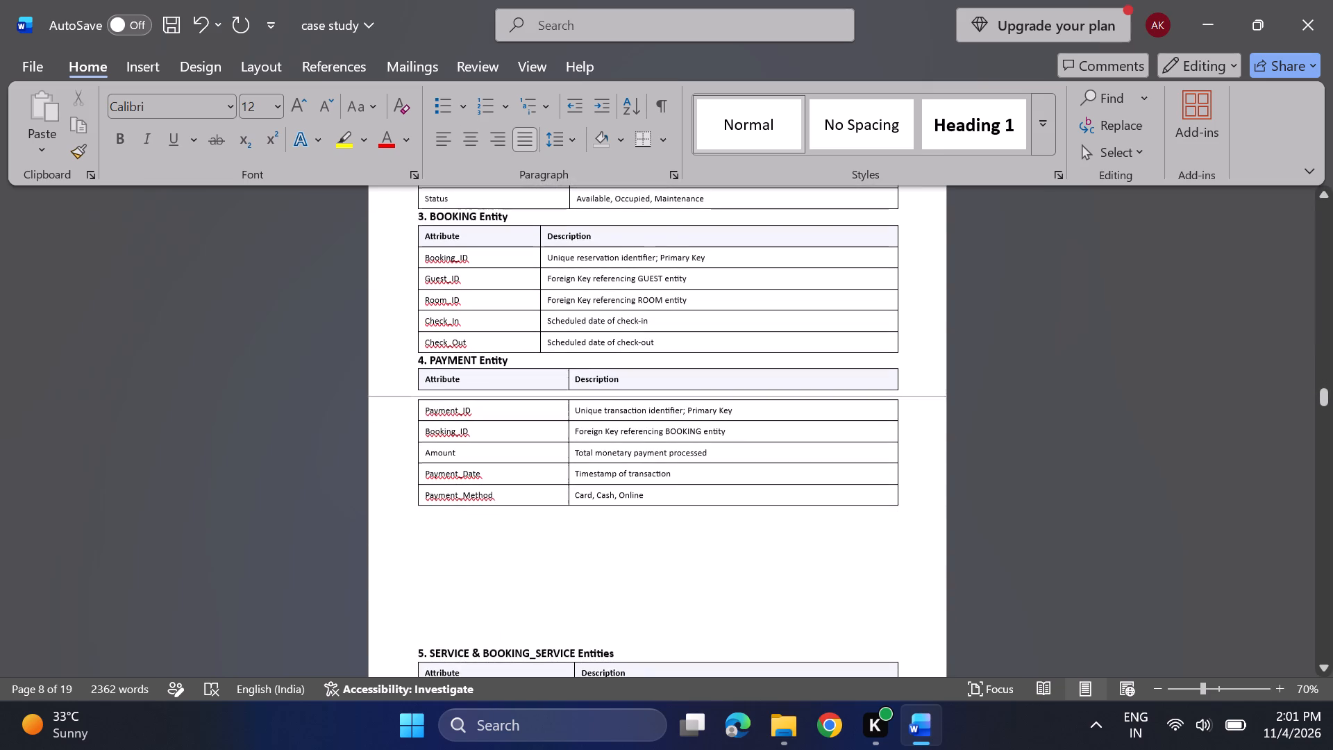
scroll(548, 457, down, 1)
click(520, 466)
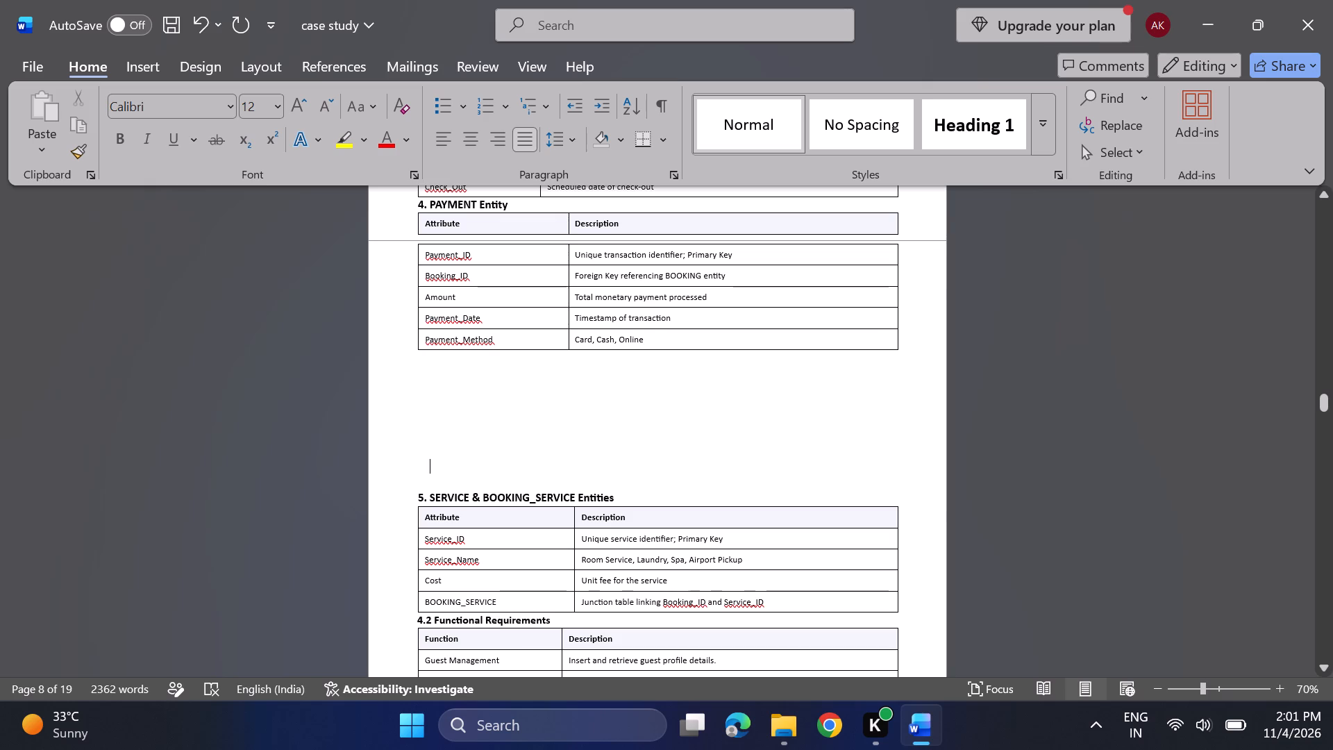
key(BackSpace)
key(BackSpace)
key(BackSpace)
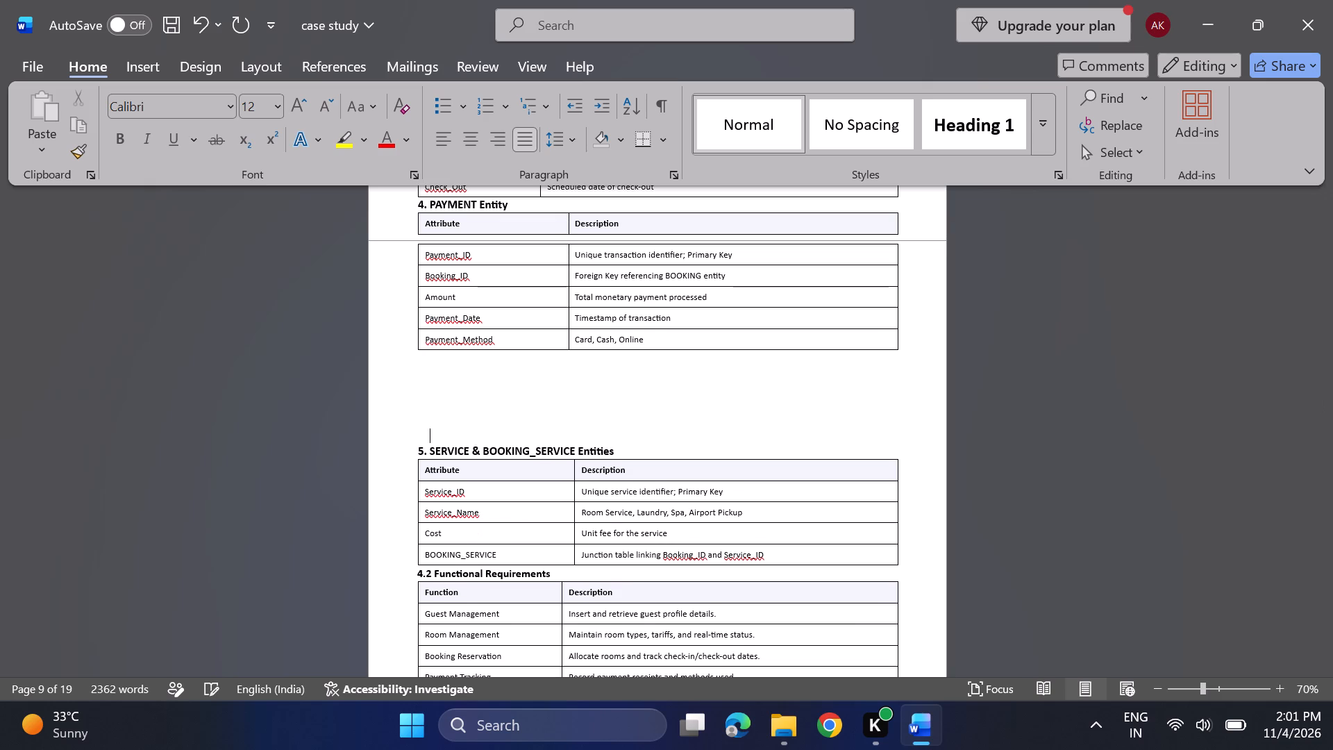
key(BackSpace)
key(BackSpace)
key(BackSpace)
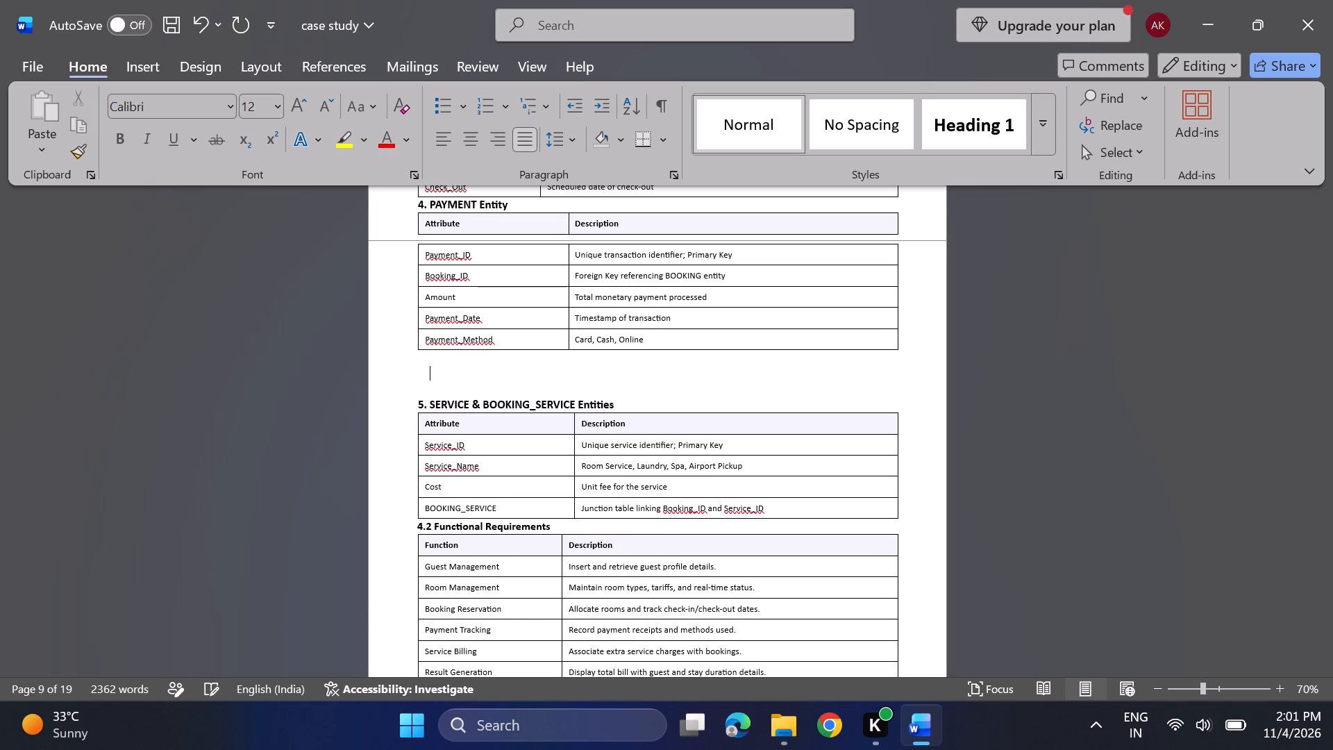
Insert line breaks before the PAYMENT Entity heading so the heading and its whole table sit together on the next page.
scroll(520, 466, down, 2)
scroll(520, 466, up, 1)
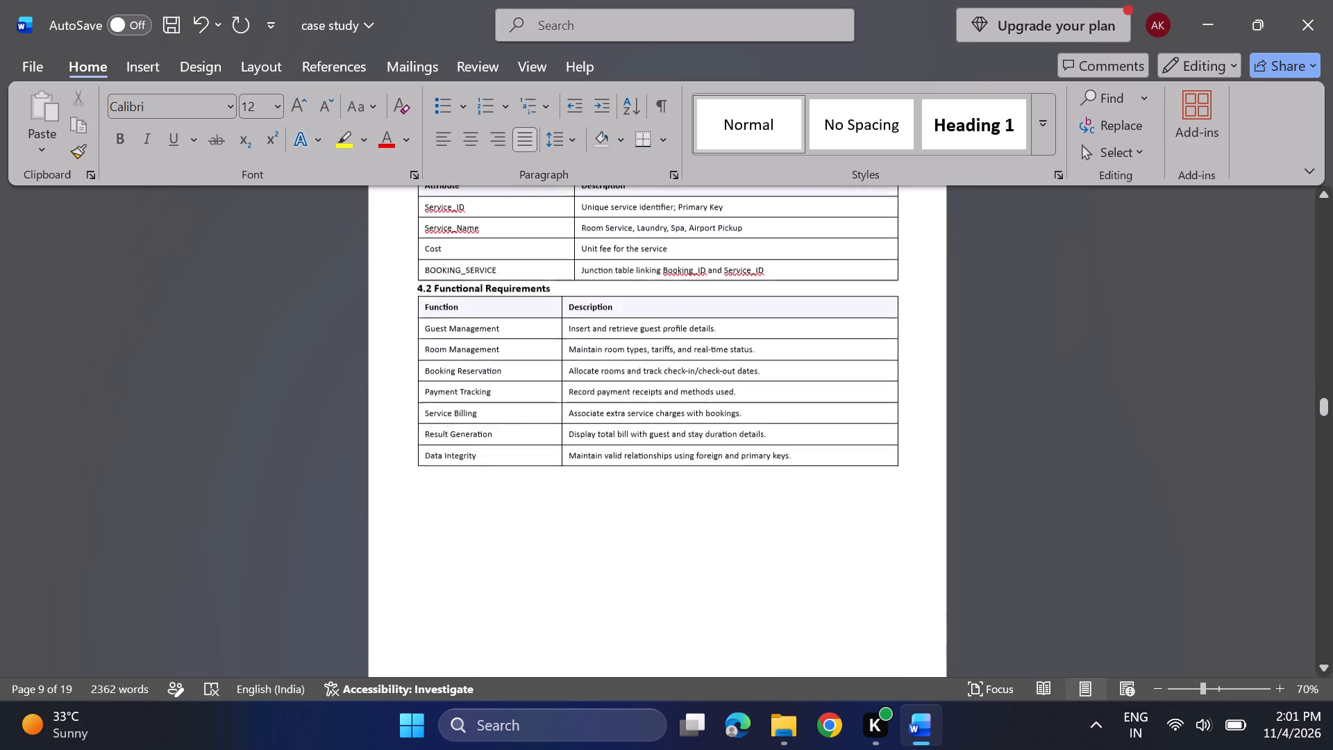
scroll(520, 466, up, 1)
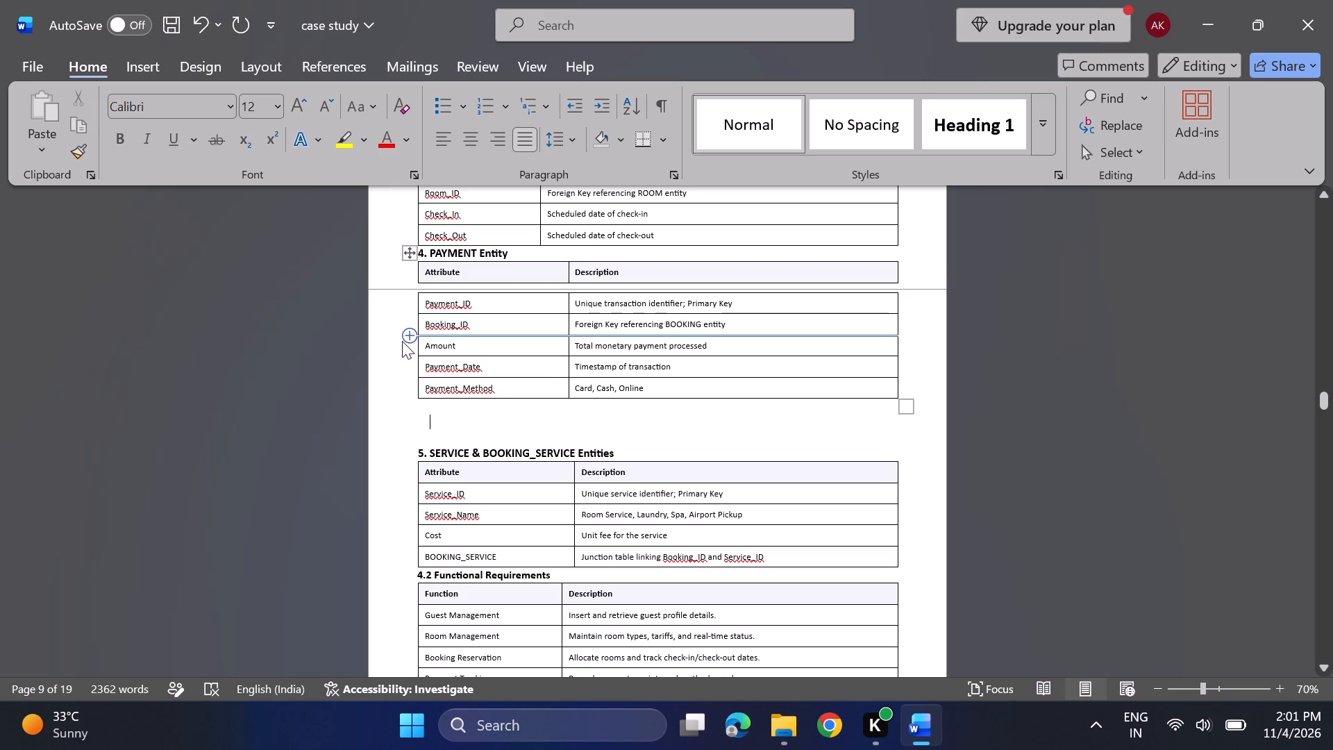
click(396, 357)
click(390, 305)
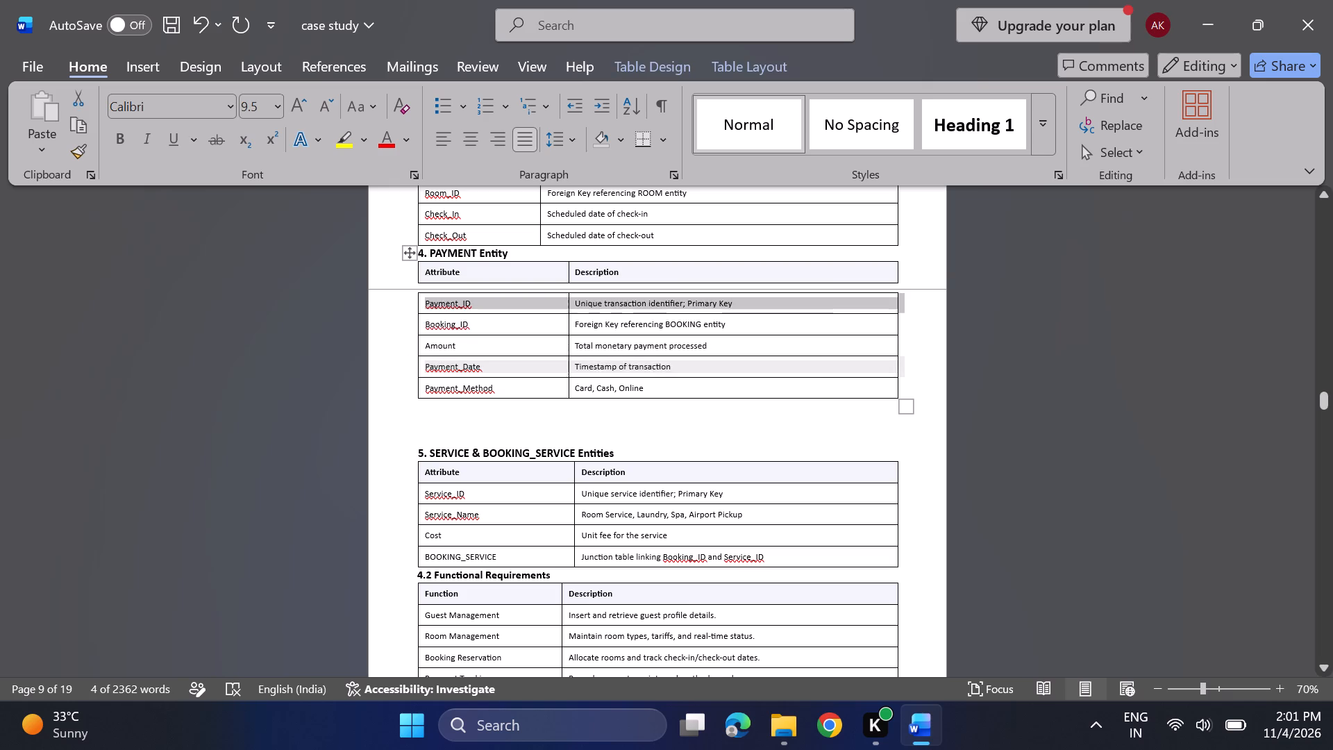
click(392, 257)
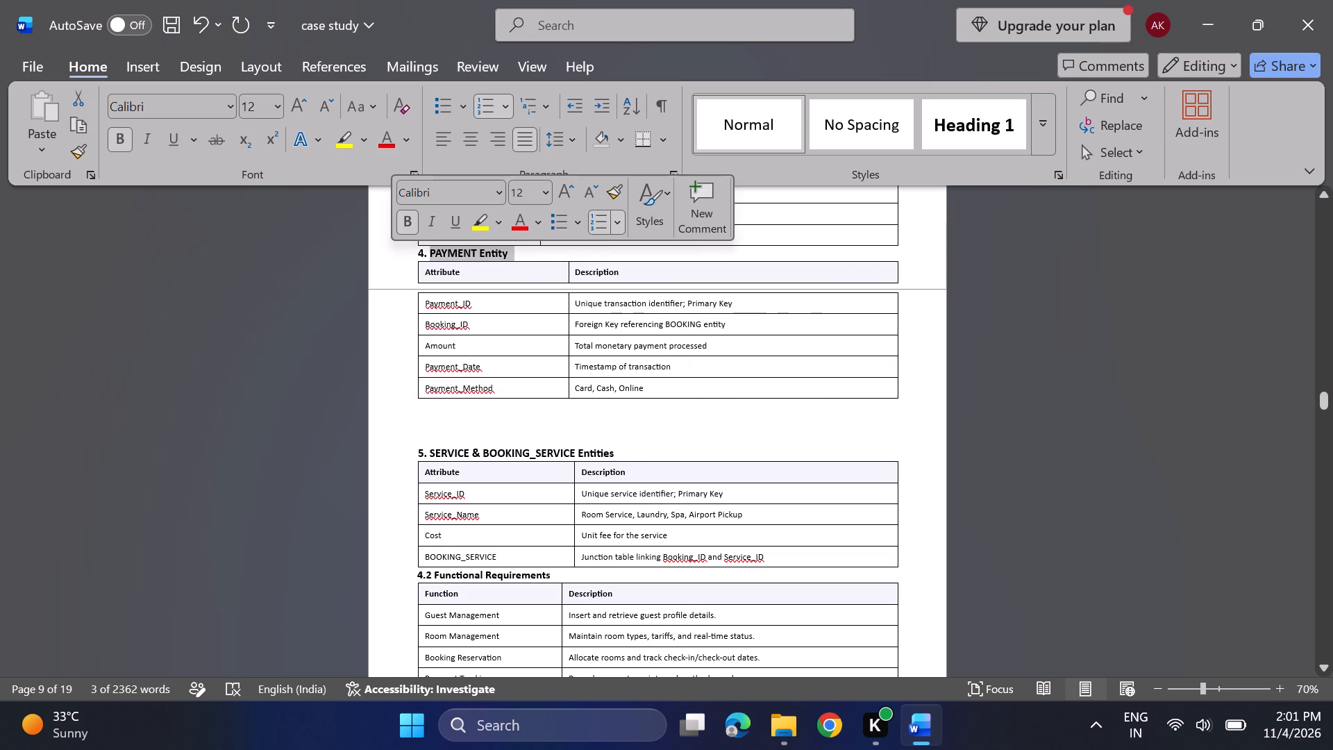
click(405, 256)
click(410, 249)
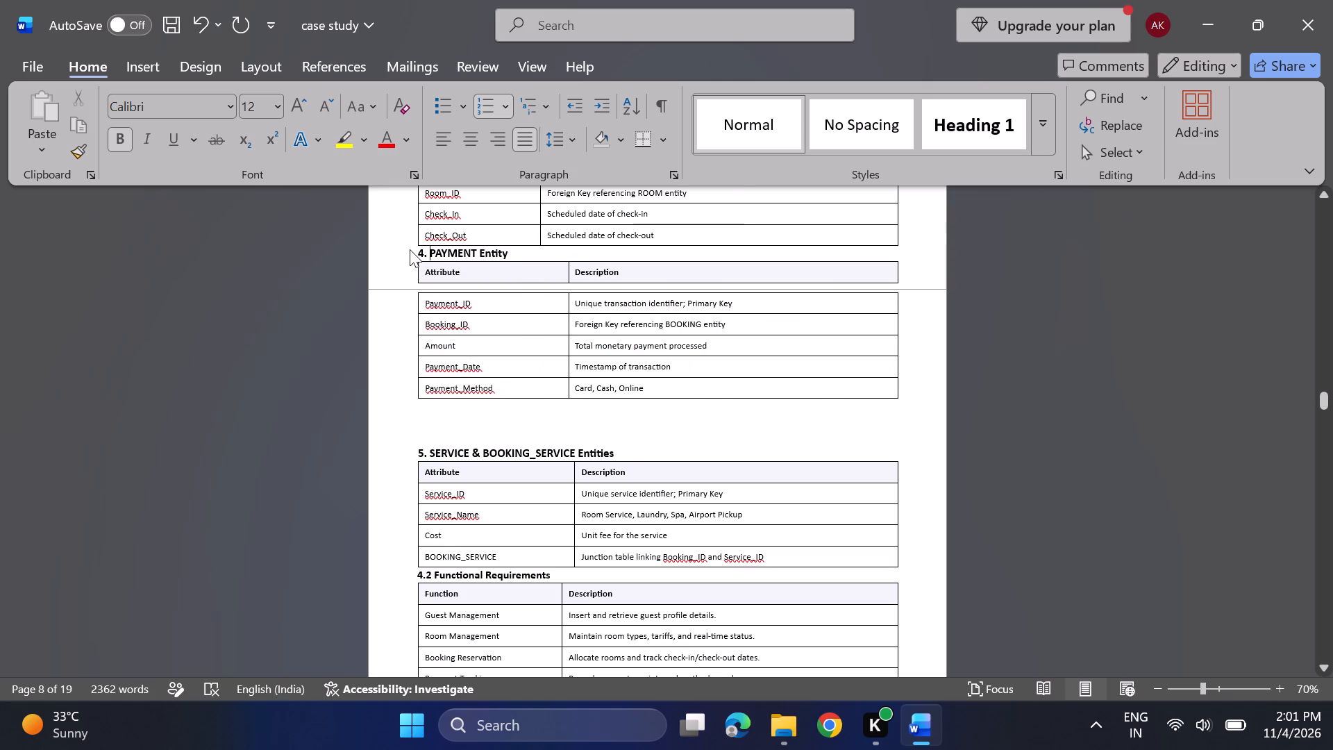
key(Left)
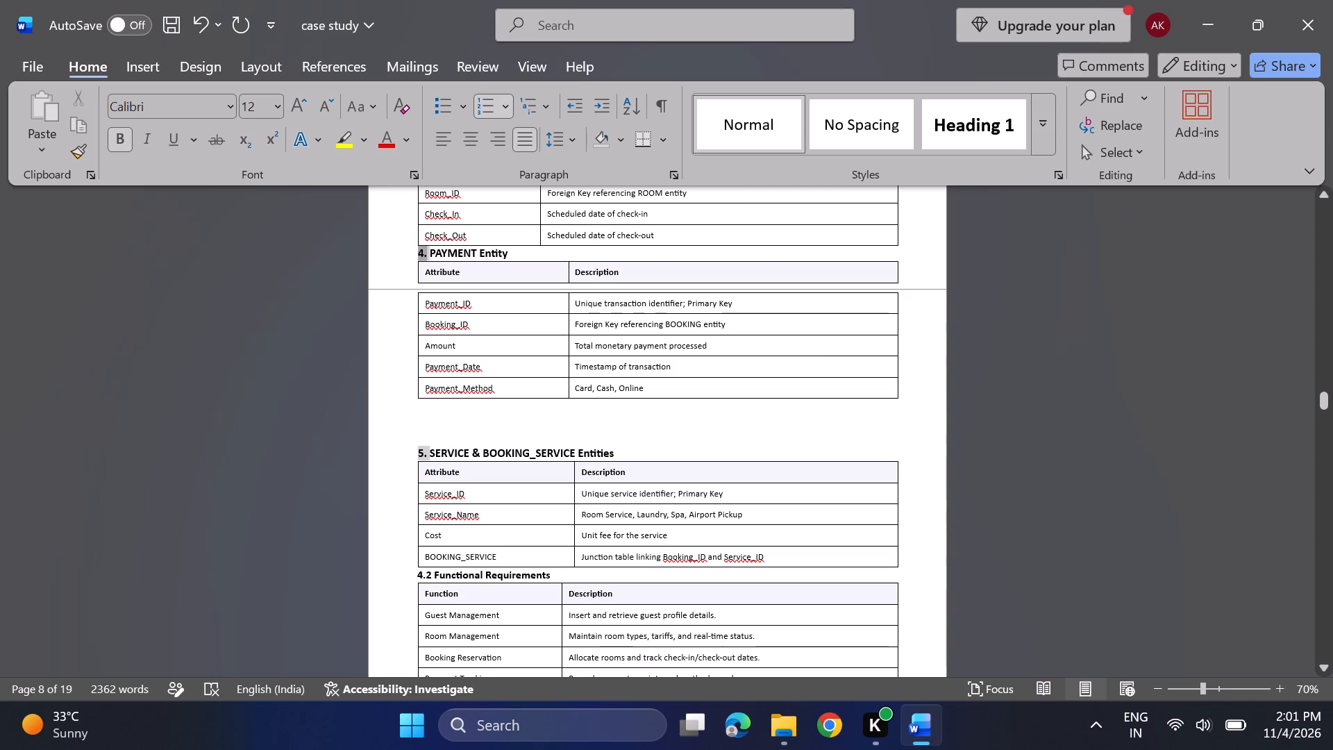
key(Return)
key(Return)
key(Return)
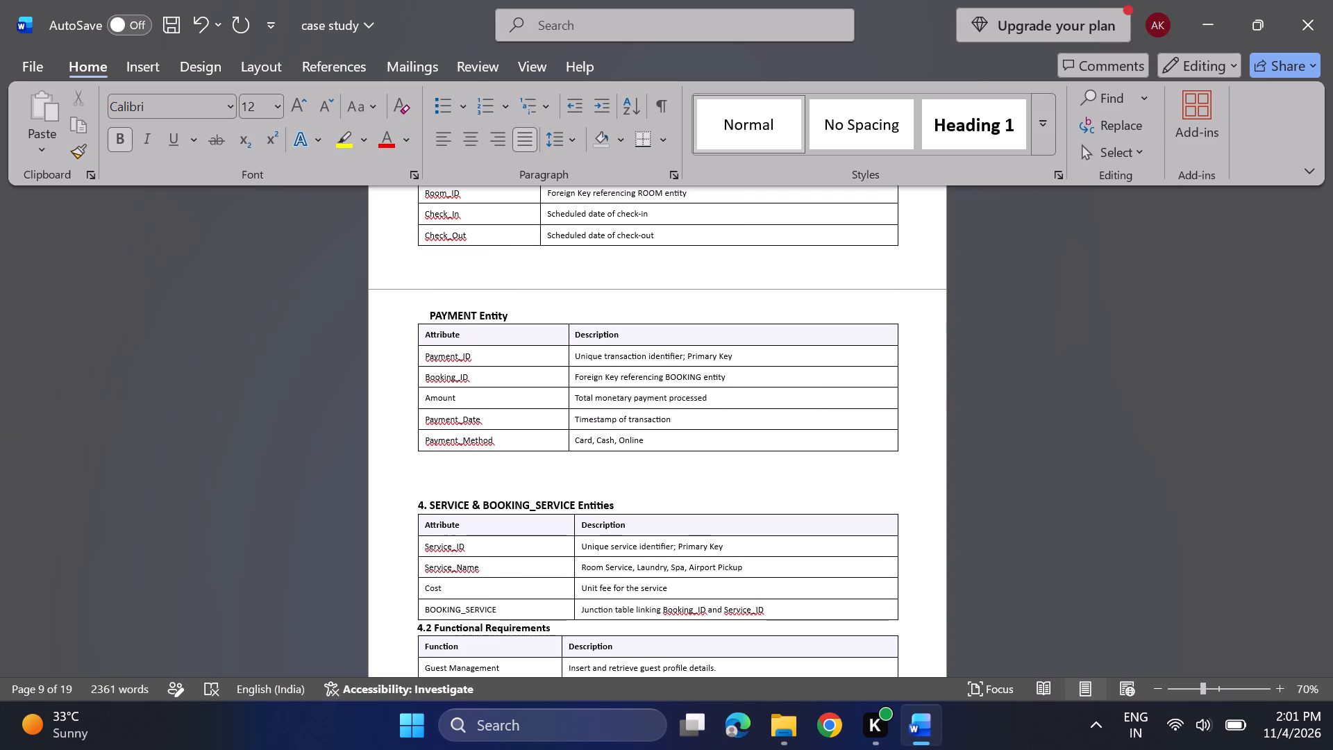
Number the PAYMENT Entity heading with "3.".
text(3.)
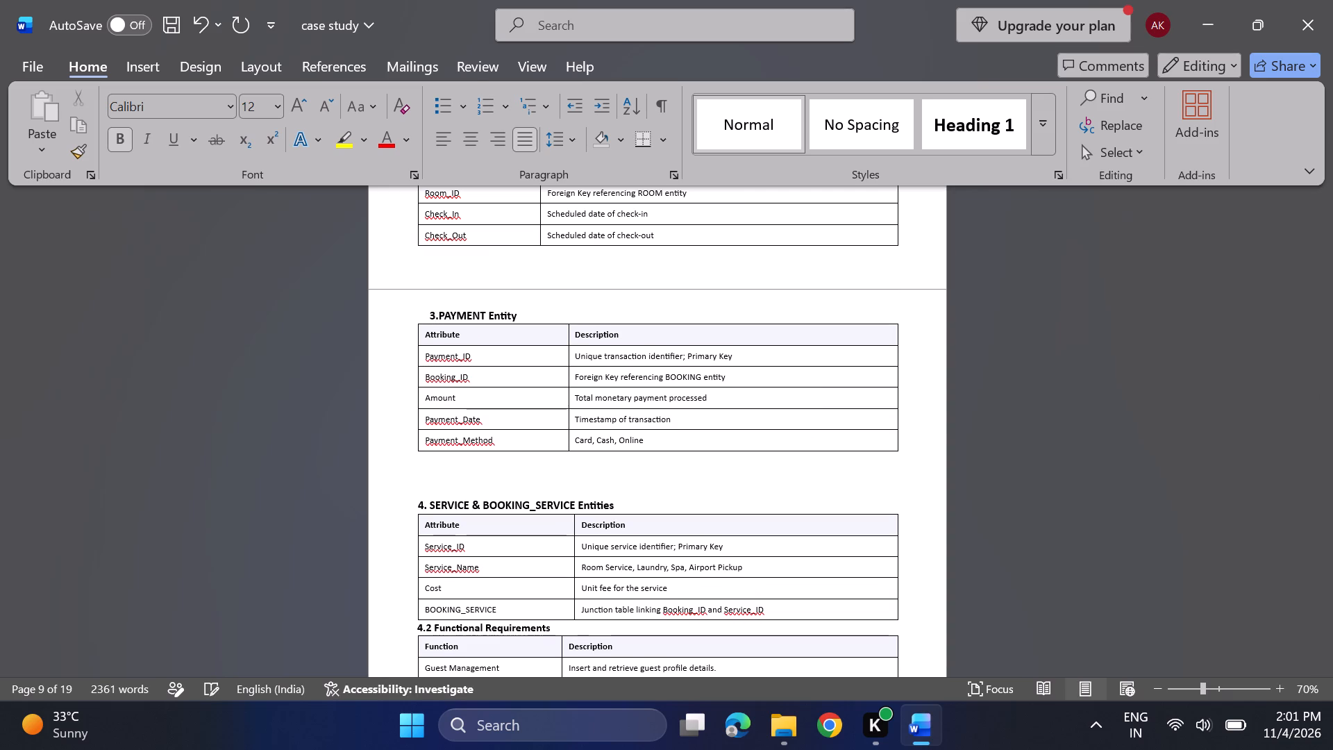
Insert a blank line between the SERVICE & BOOKING_SERVICE Entities table and the Functional Requirements heading.
scroll(753, 248, down, 2)
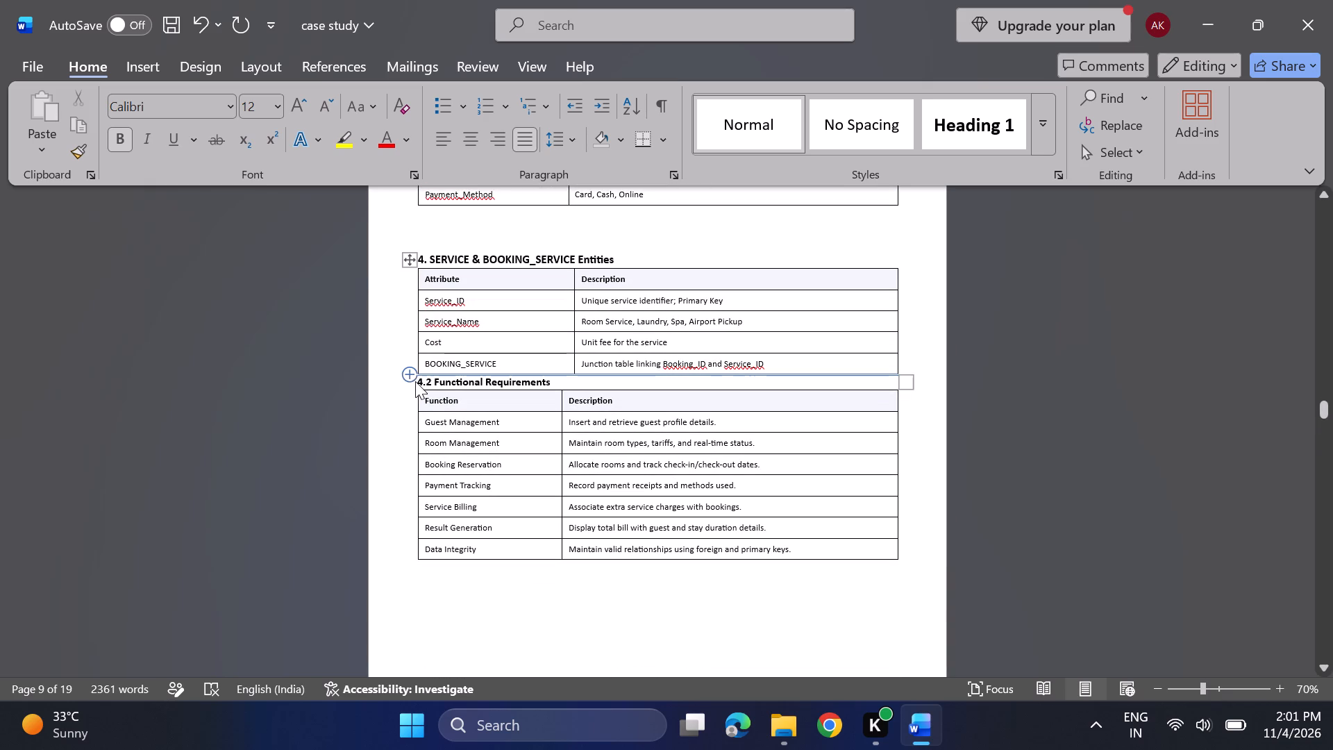
click(419, 386)
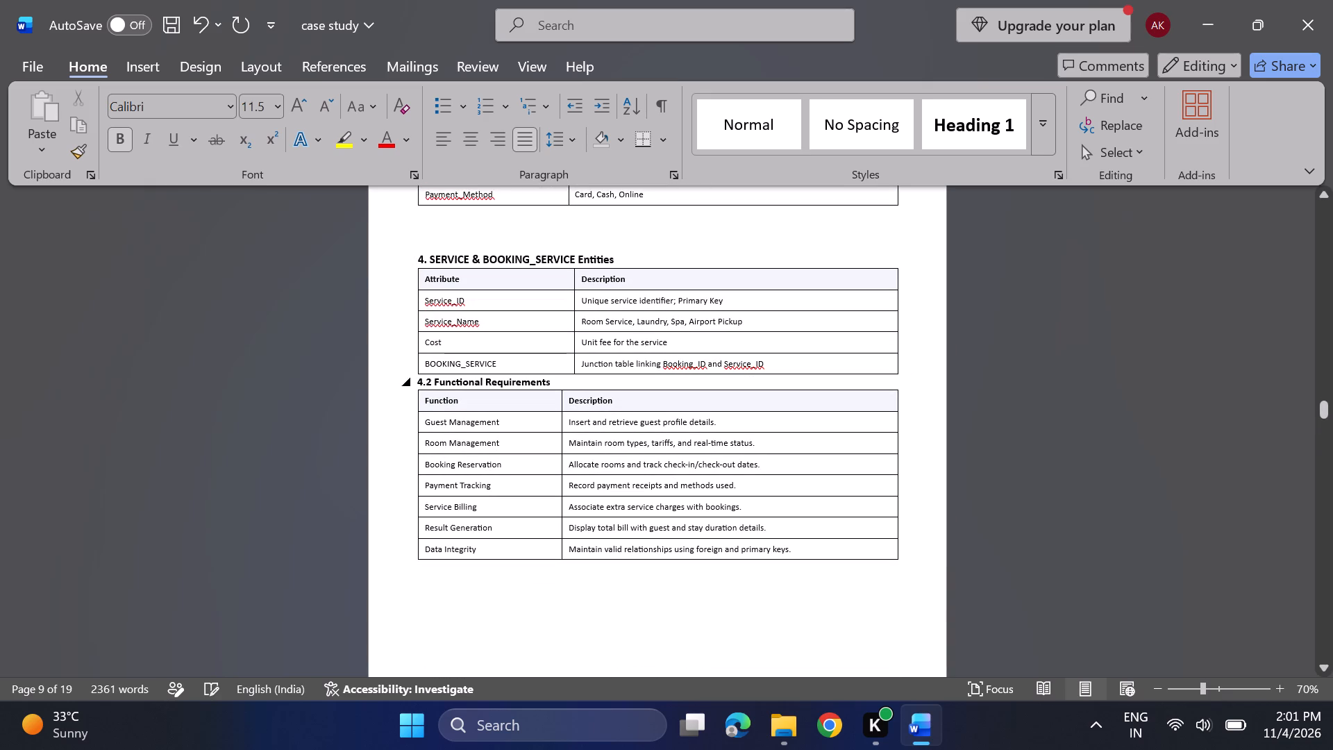
key(Return)
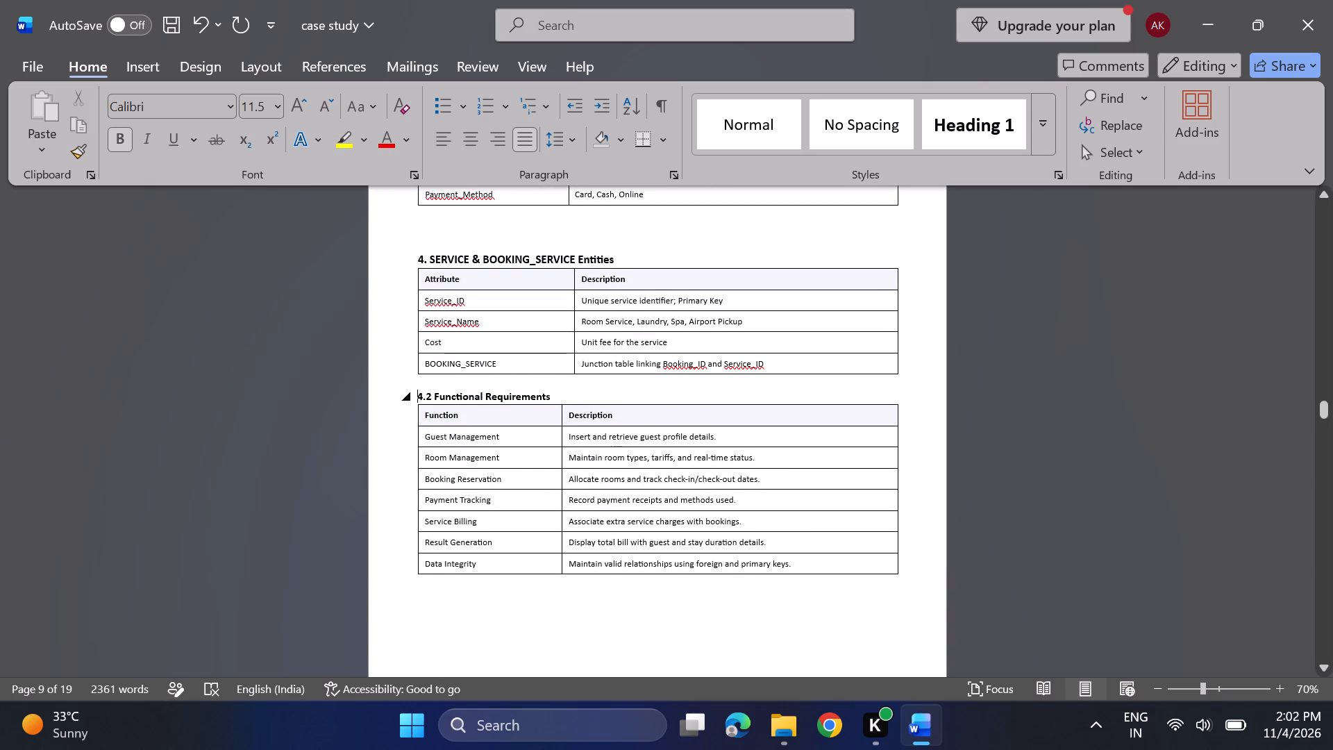
Renumber the Functional Requirements heading as 4.1.
scroll(576, 402, down, 1)
click(429, 356)
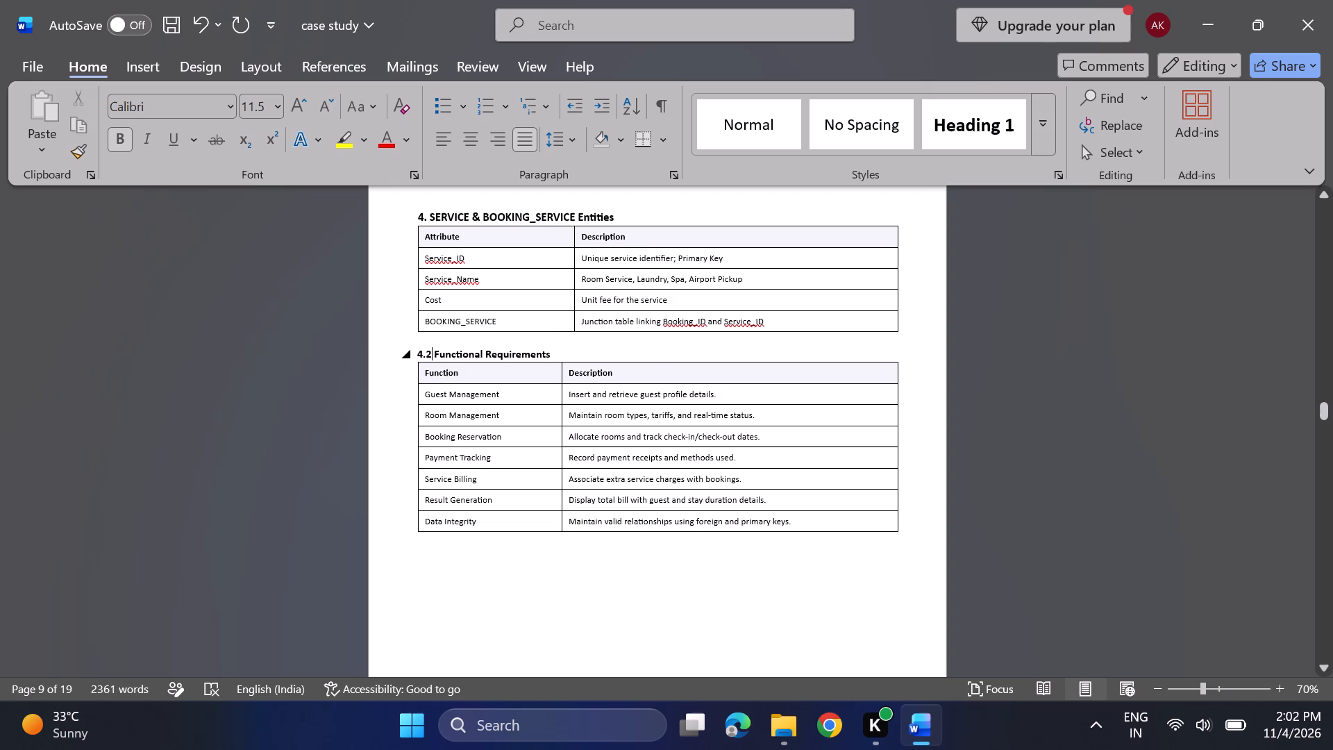
key(BackSpace)
key(1)
Delete the surplus blank lines above the CHAPTER 5: IMPLEMENTATION DETAILS heading, and add two lines back so the chapter starts on a new page.
scroll(429, 356, down, 1)
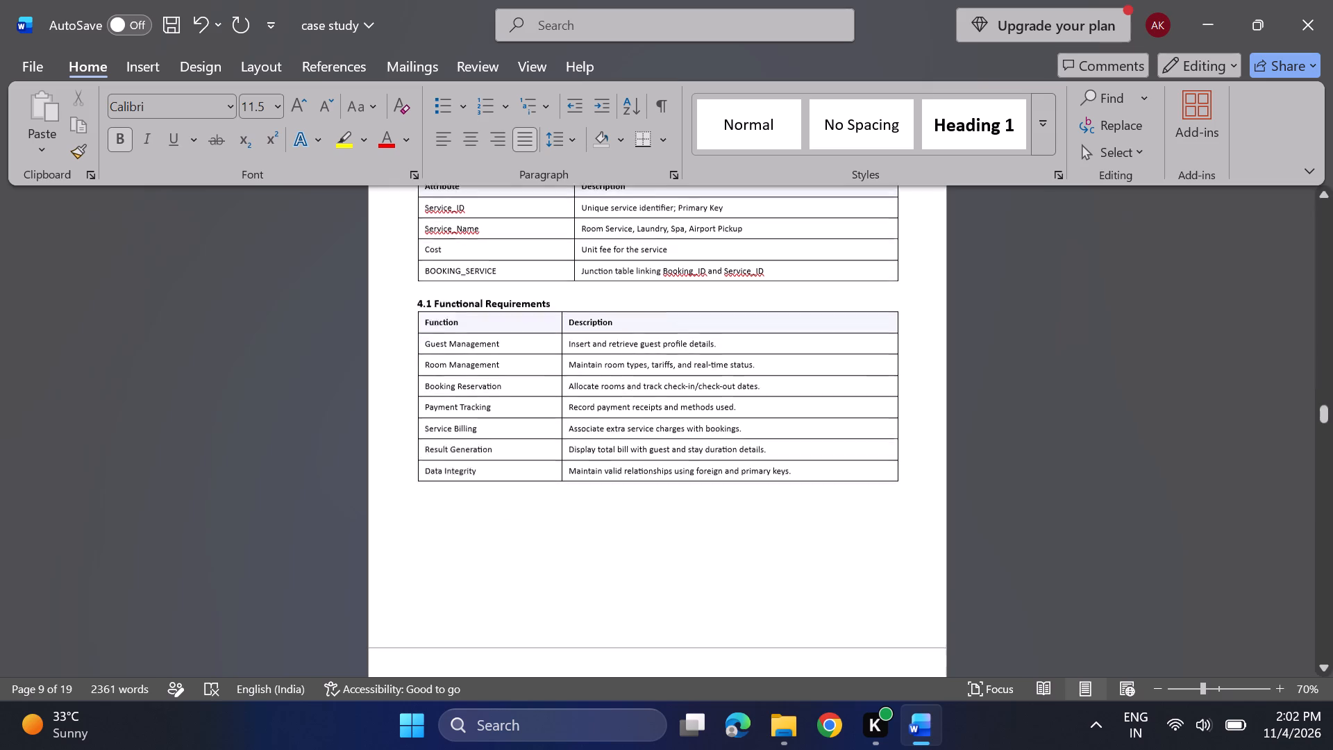
scroll(429, 356, down, 2)
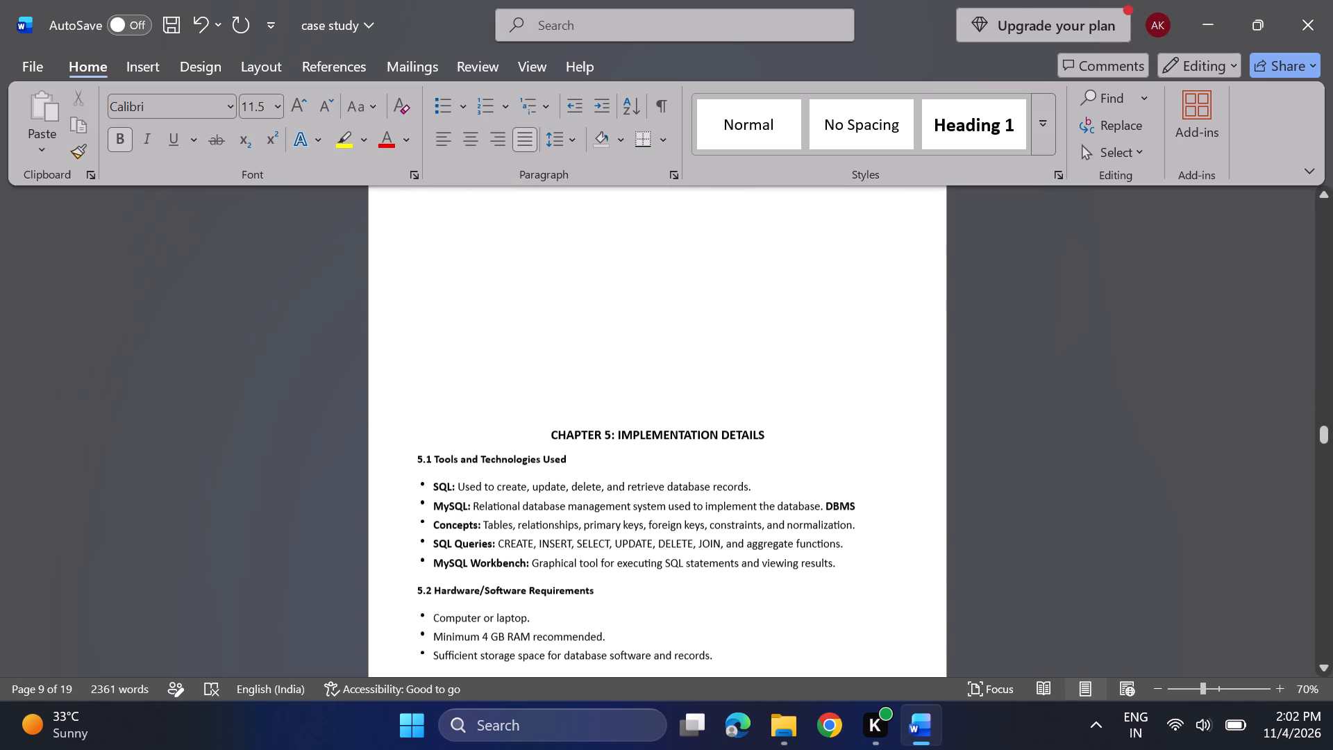
click(471, 435)
key(BackSpace)
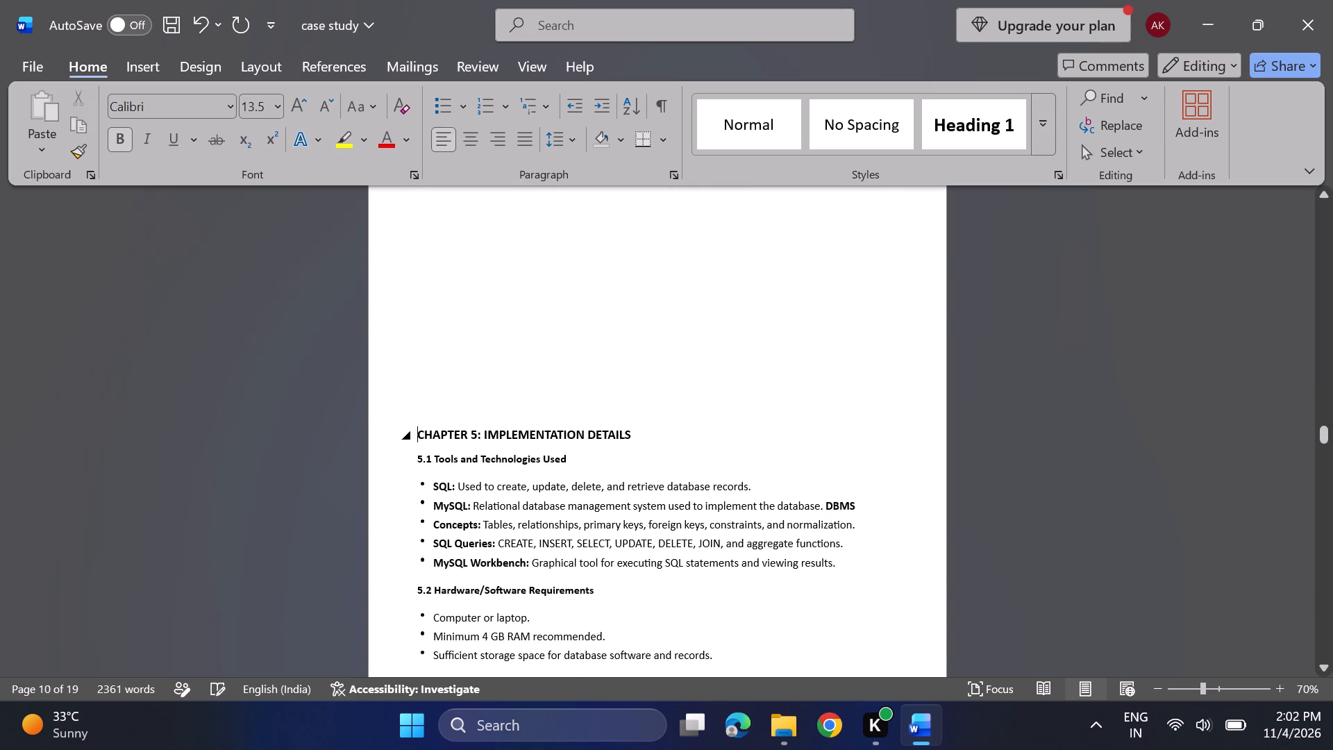
key(BackSpace)
key(BackSpace)
key(BackSpace)
key(BackSpace)
key(BackSpace)
key(BackSpace)
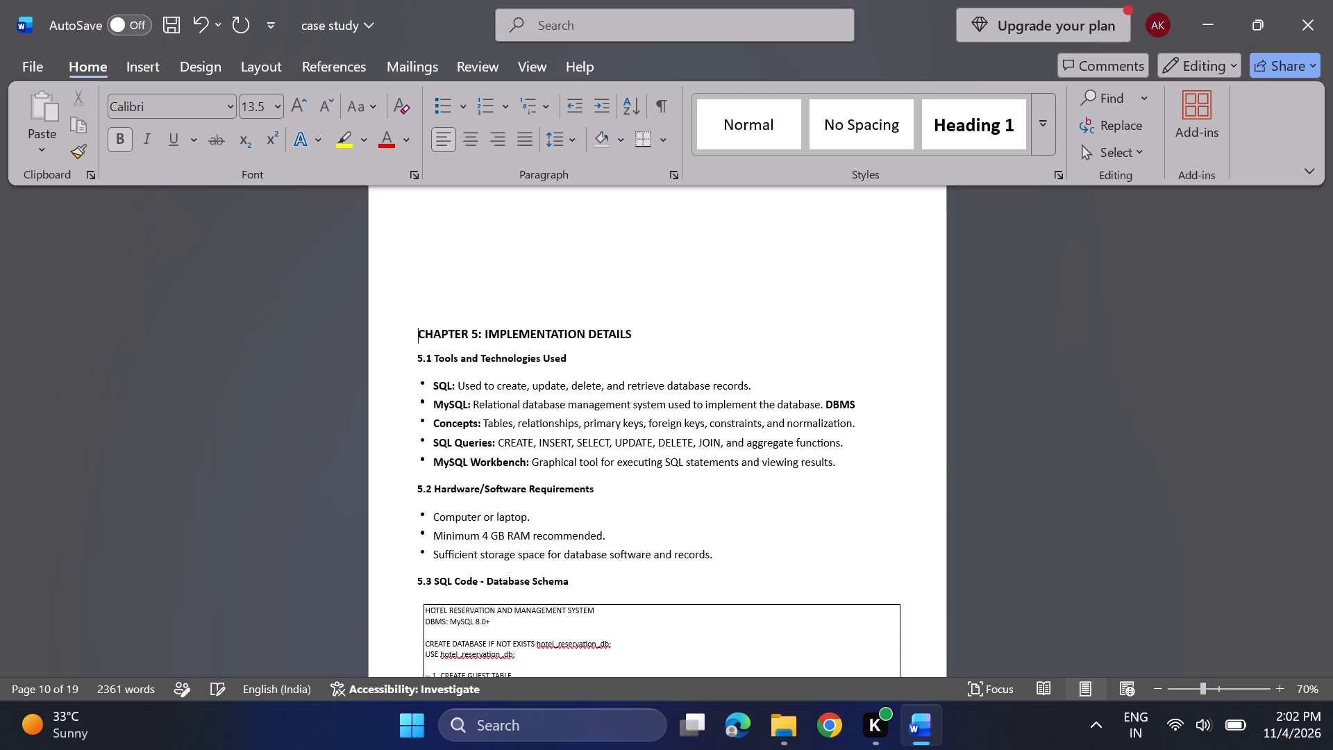
key(BackSpace)
key(BackSpace)
key(BackSpace)
key(BackSpace)
key(BackSpace)
scroll(471, 435, up, 1)
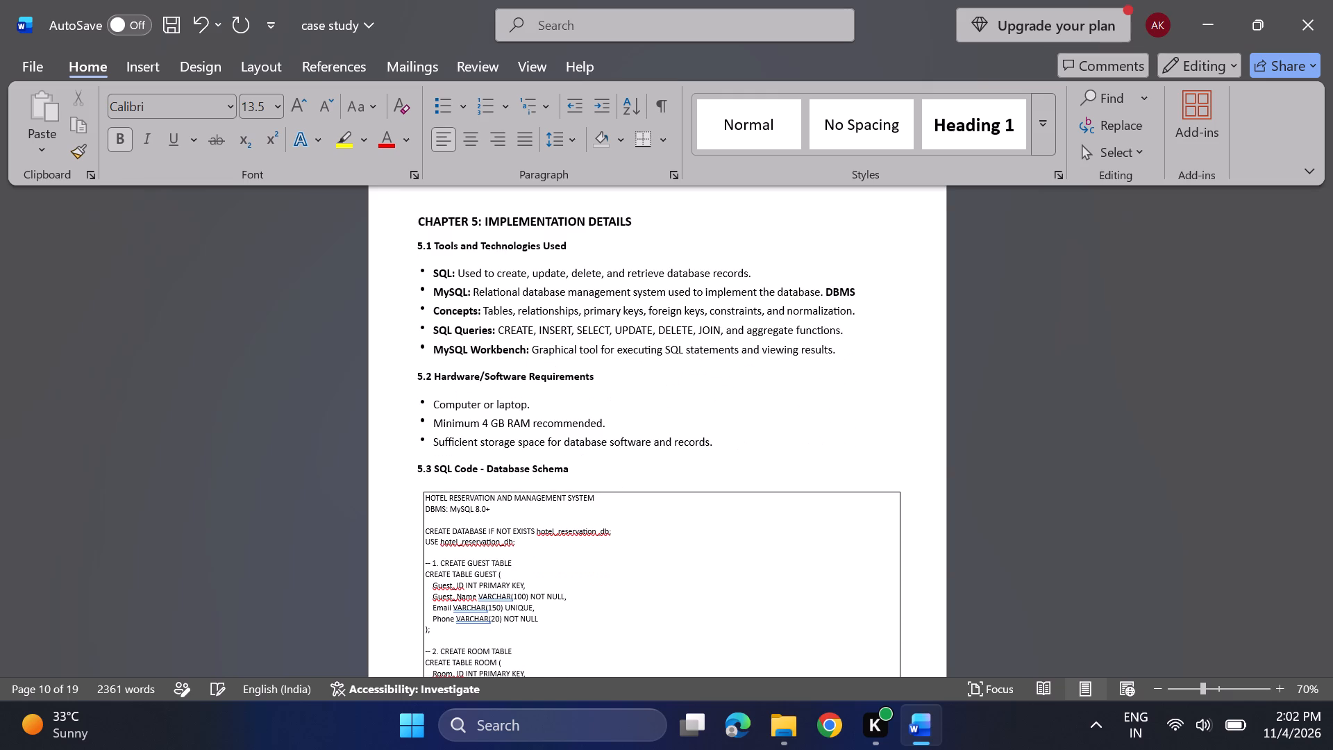
scroll(471, 435, up, 1)
key(BackSpace)
key(BackSpace)
key(BackSpace)
key(BackSpace)
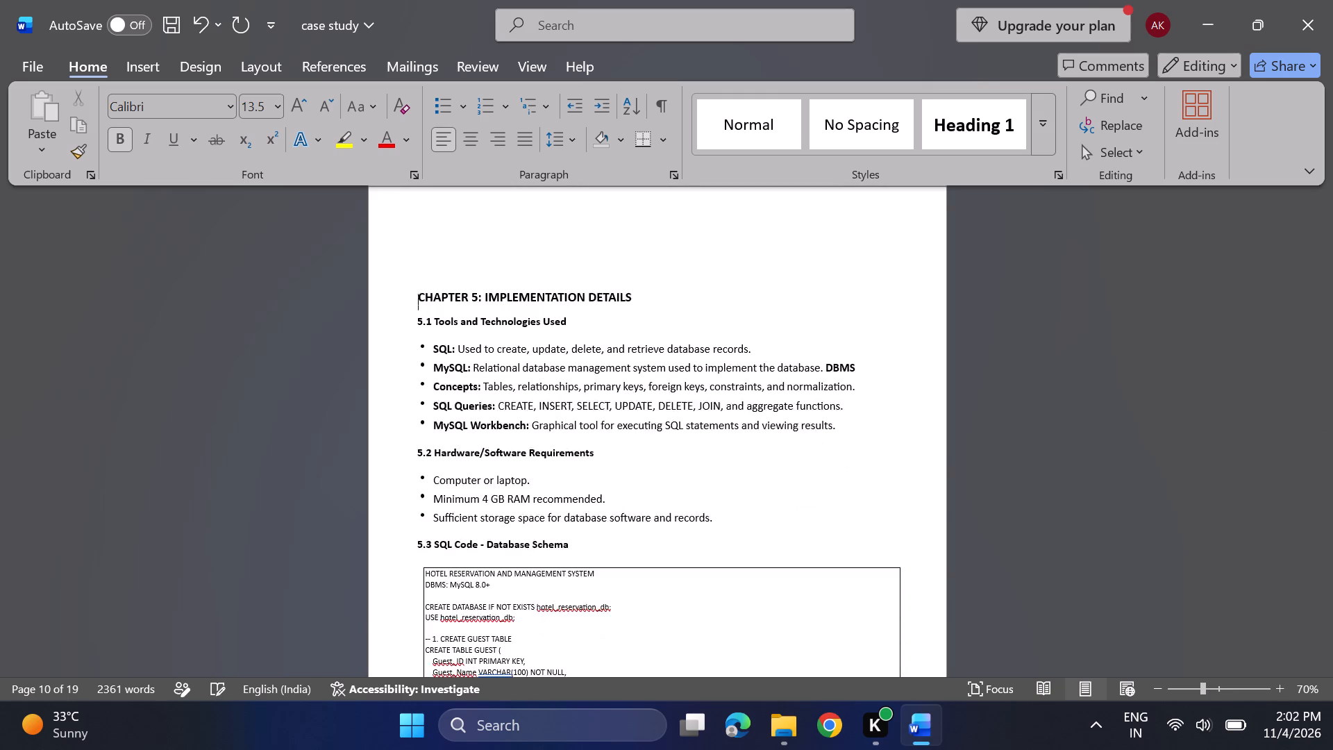
key(BackSpace)
key(BackSpace)
key(BackSpace)
key(Return)
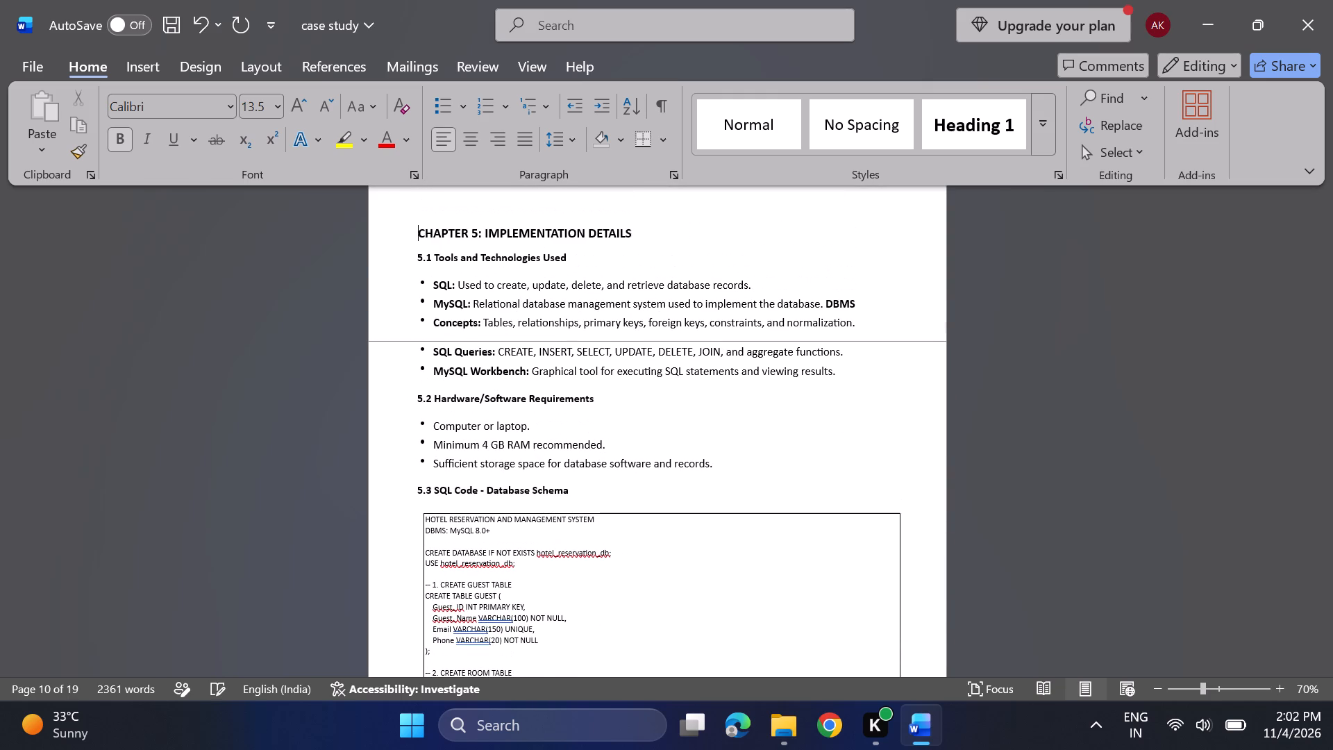
key(Return)
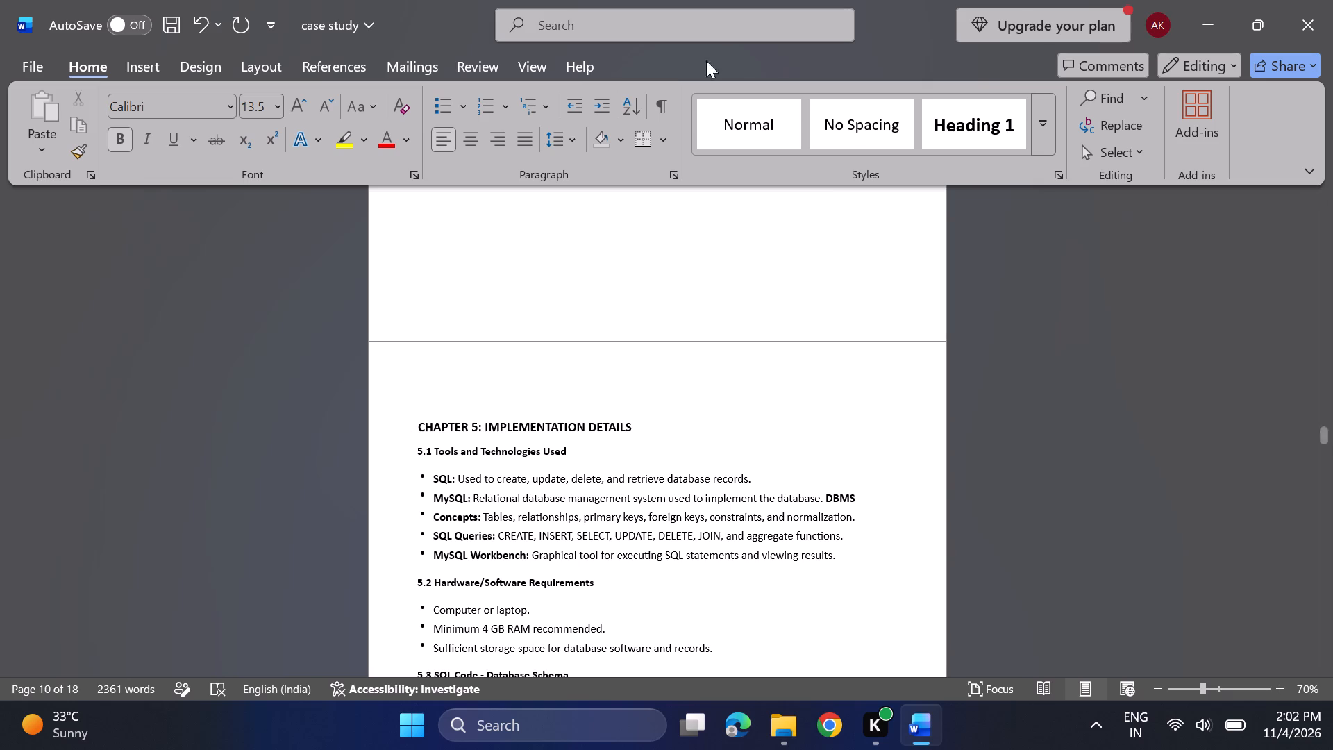
Centre the CHAPTER 5: IMPLEMENTATION DETAILS heading.
click(476, 142)
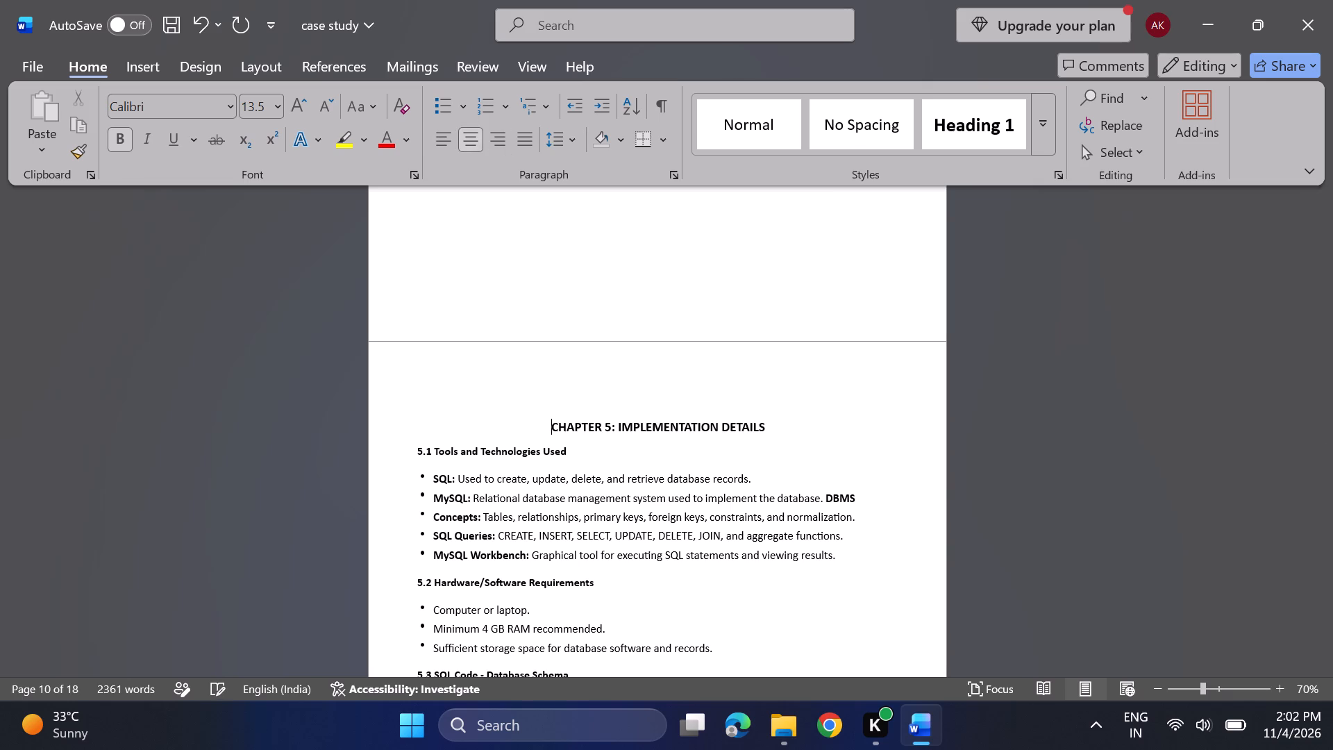
Review the Chapter 5 SQL code pages up to the start of CHAPTER 6: RESULTS AND DISCUSSION.
scroll(753, 392, down, 2)
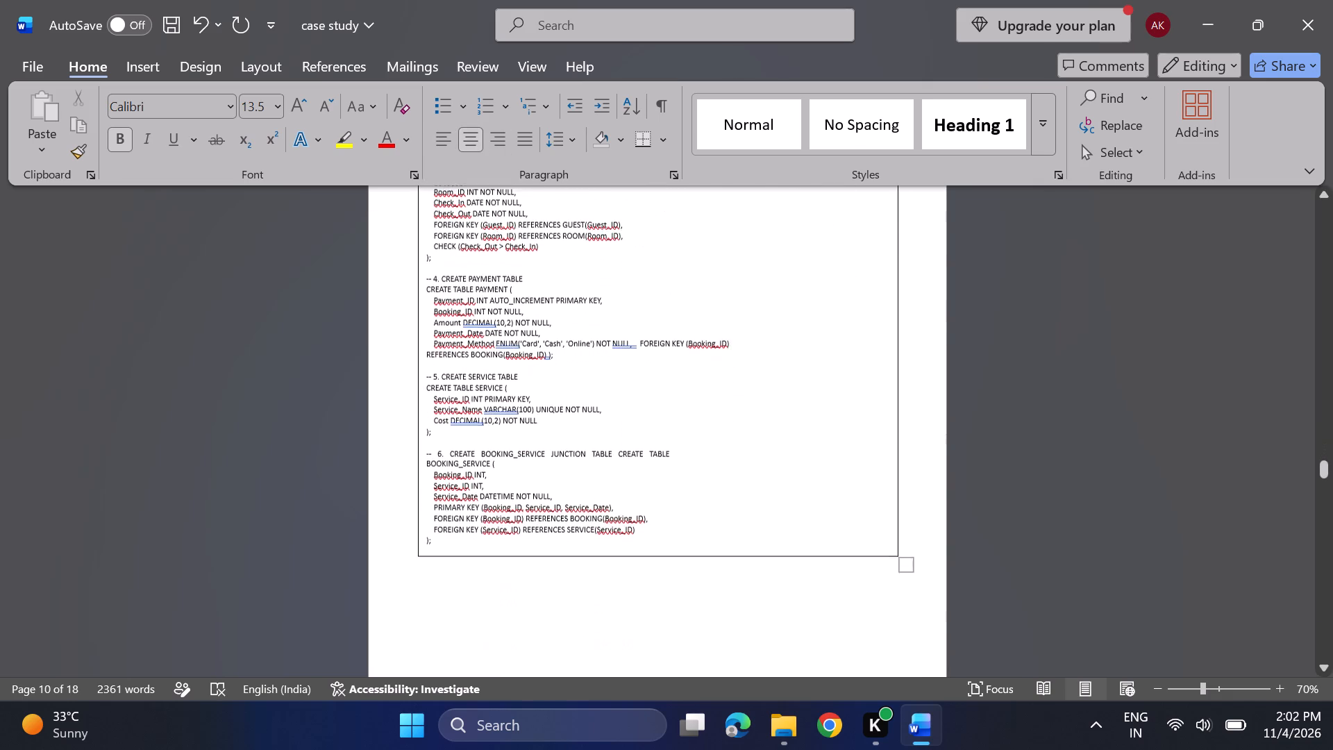
scroll(753, 392, down, 3)
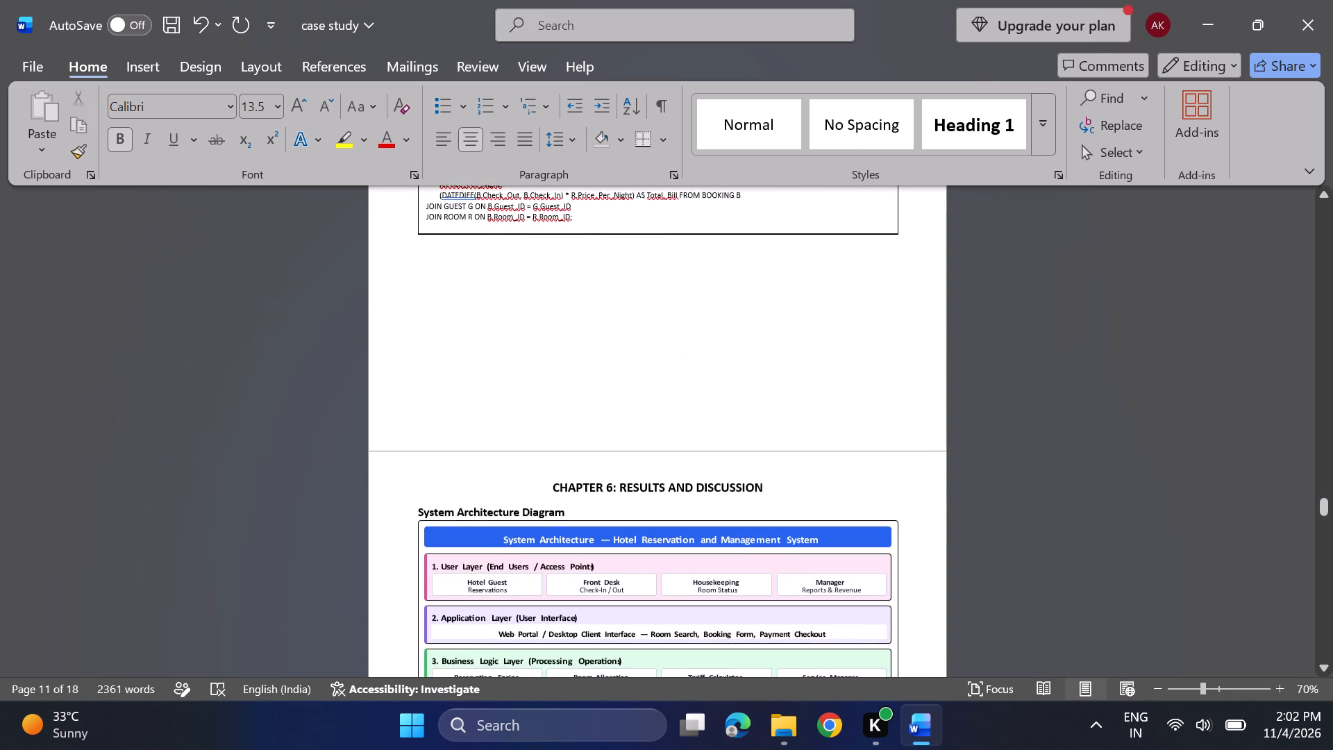
Review the numbering and layout of the Index, List of Figures, List of Tables, Abstract and the chapters up to Scope and Limitations.
scroll(753, 392, up, 8)
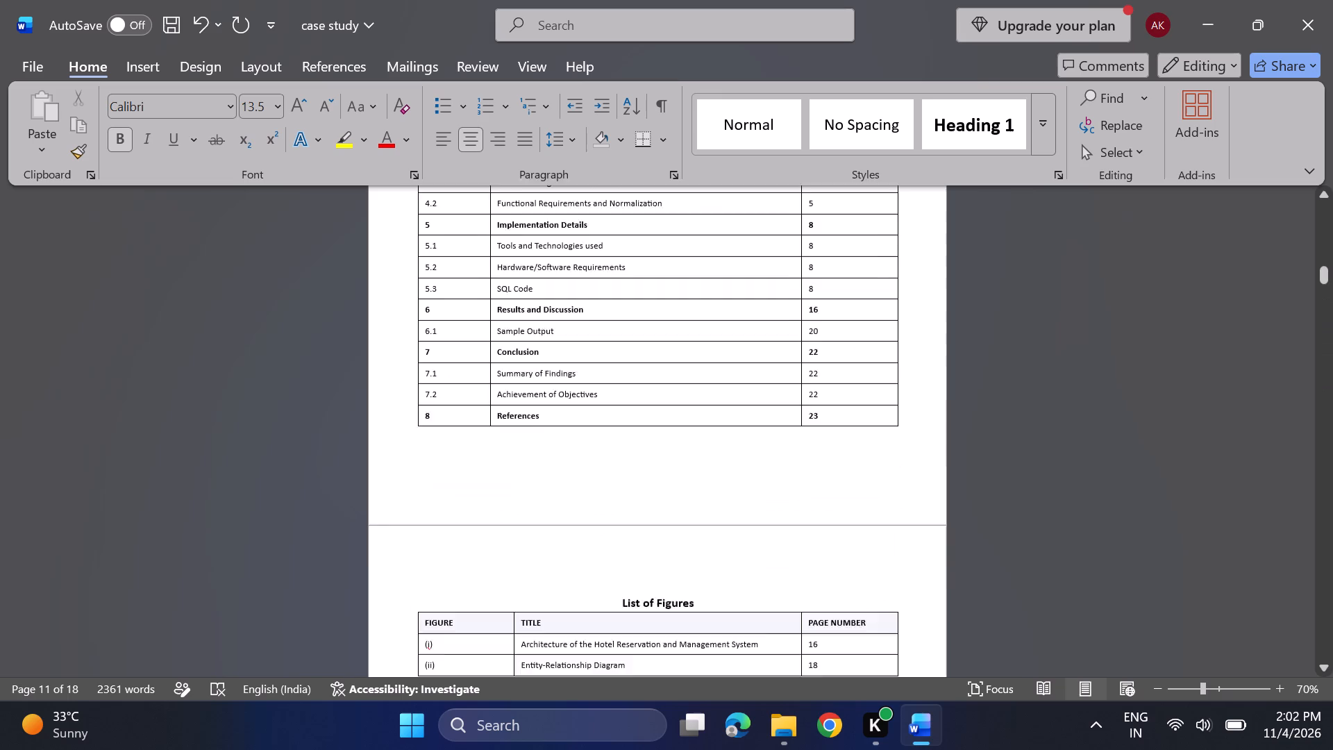
scroll(753, 392, down, 1)
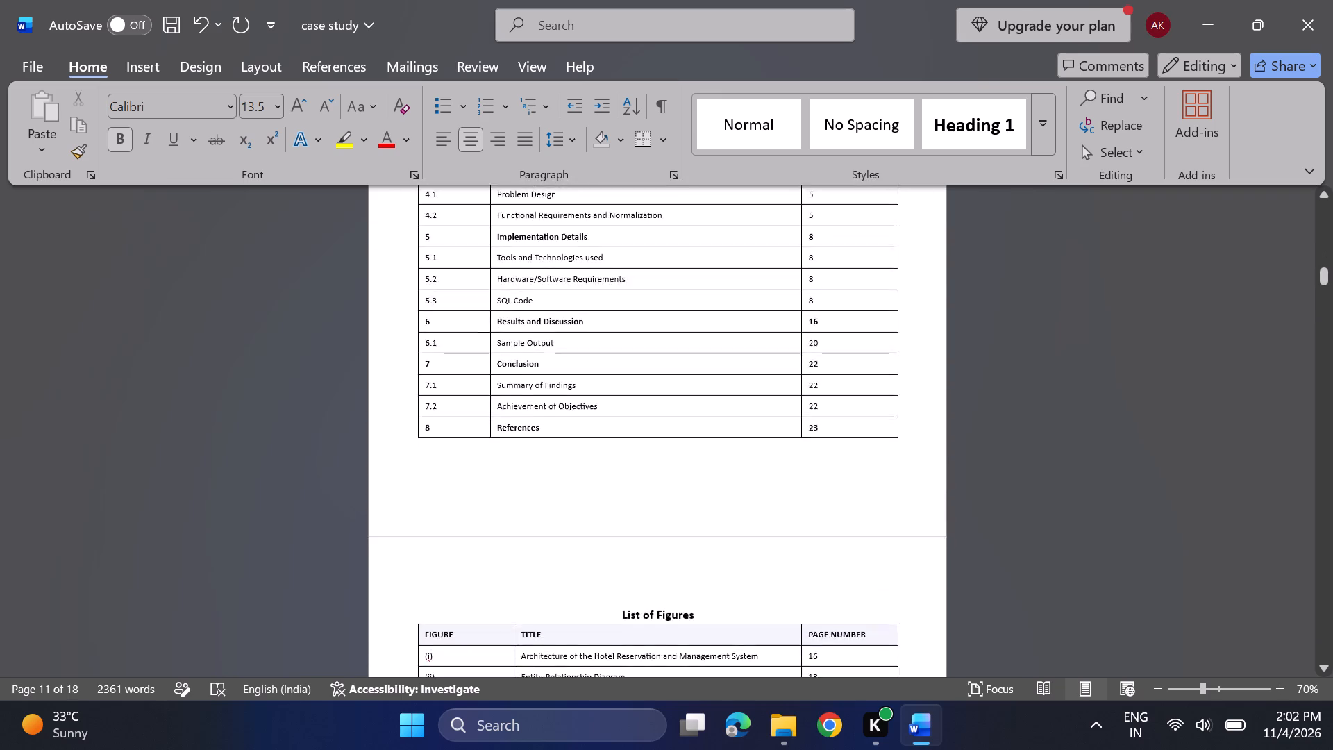
scroll(753, 392, down, 1)
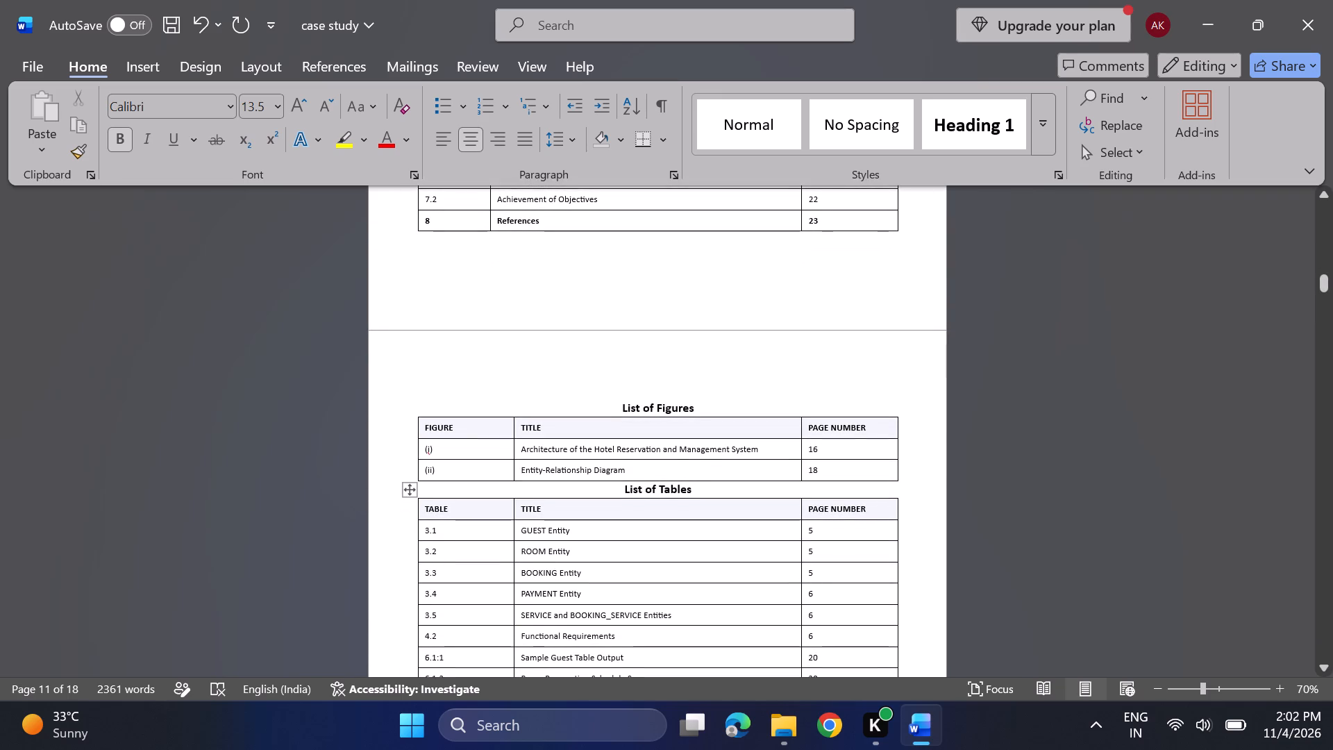
scroll(753, 392, down, 1)
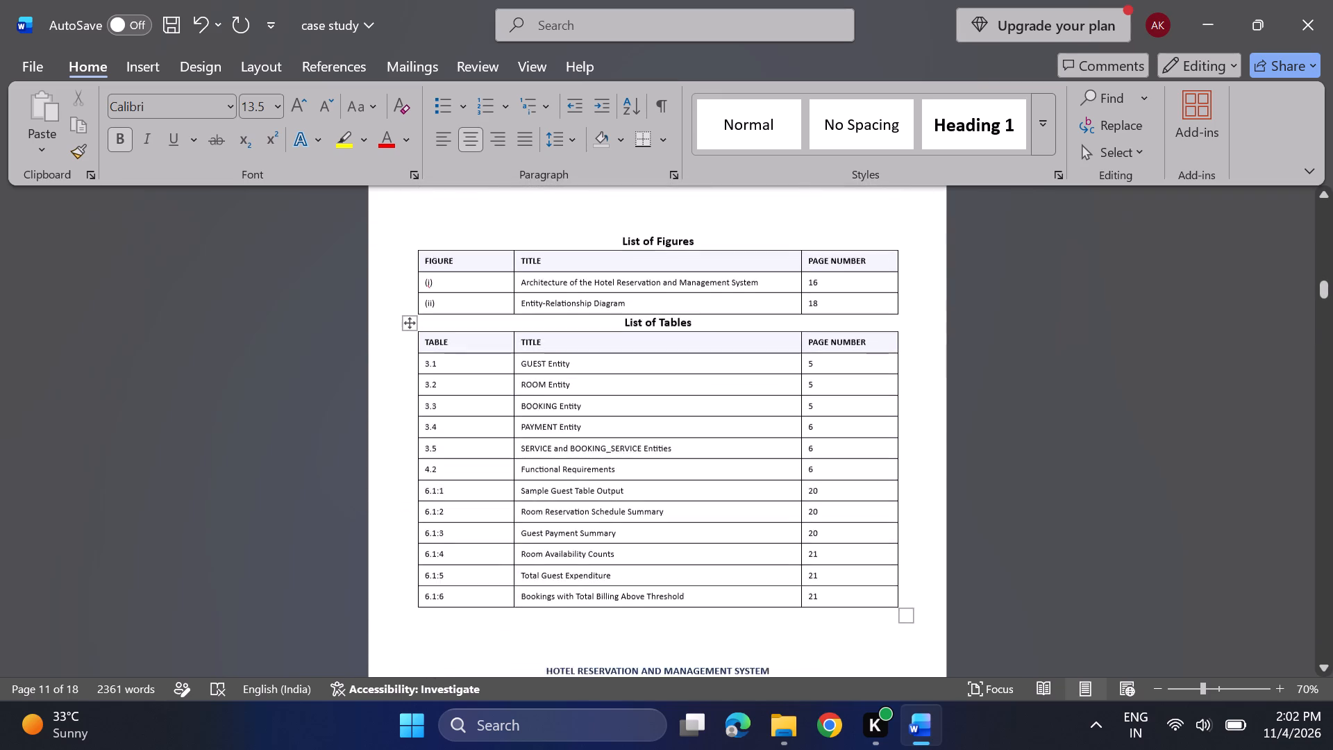
scroll(753, 392, down, 1)
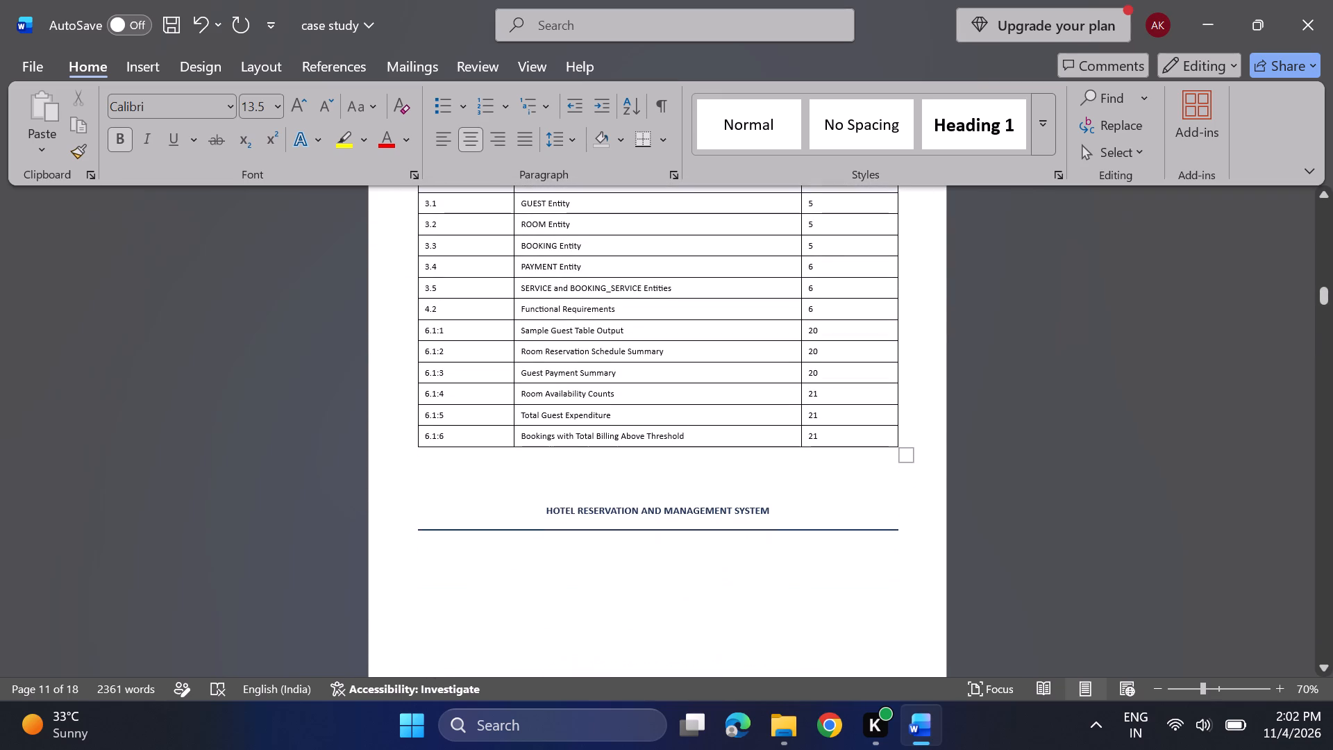
scroll(753, 392, down, 2)
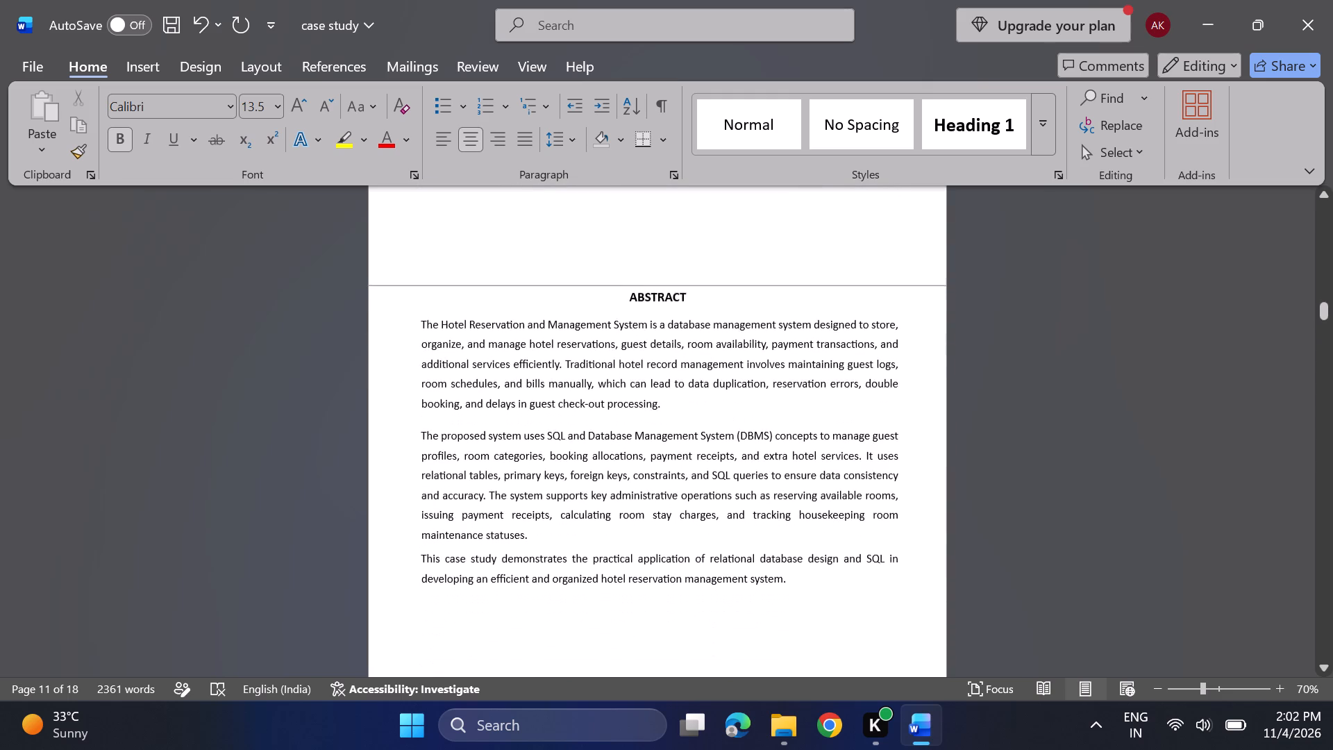
scroll(753, 392, down, 2)
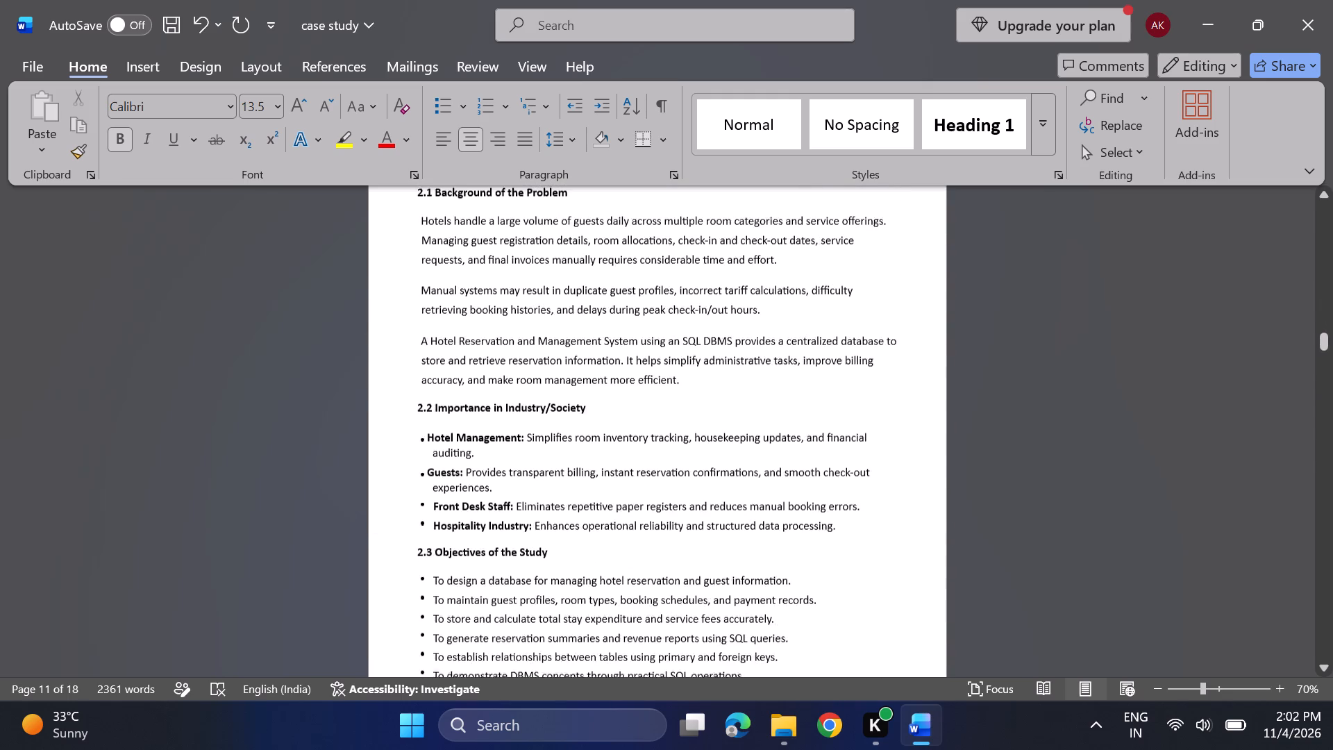
scroll(753, 392, down, 2)
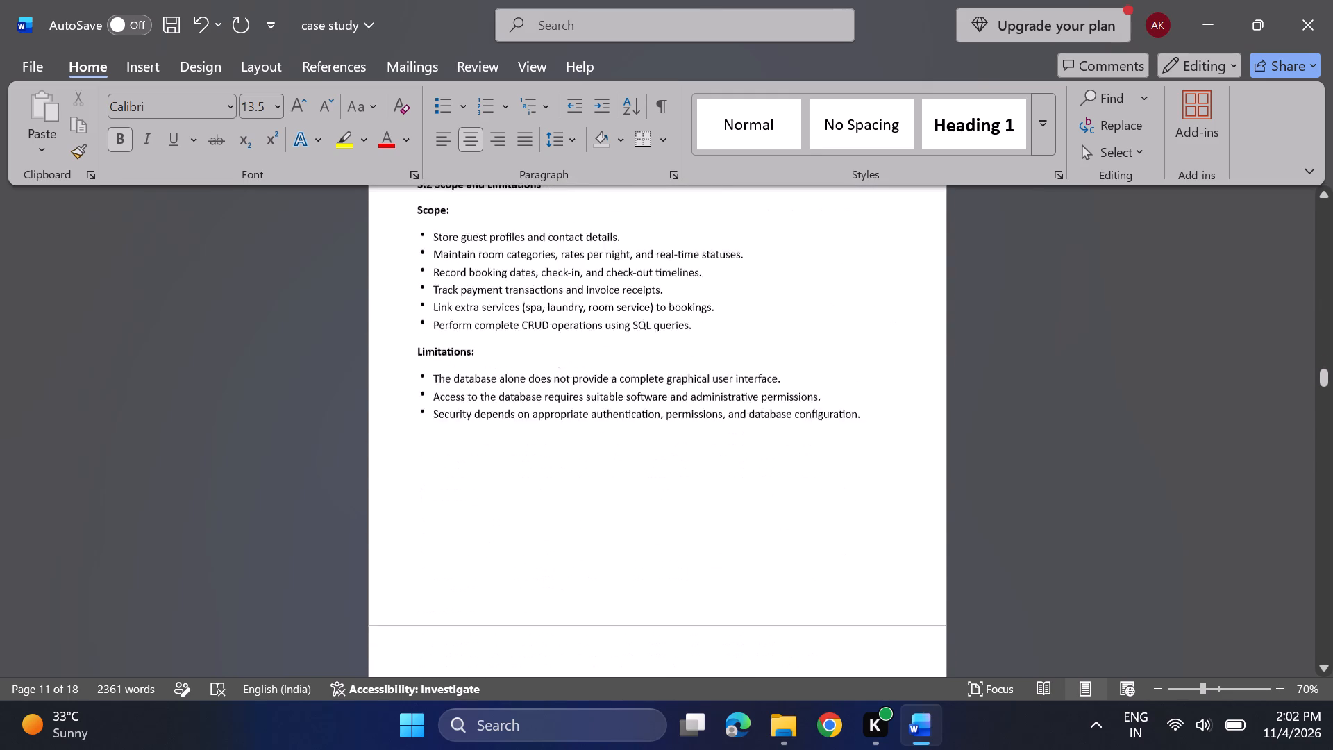
scroll(753, 392, down, 1)
Recheck the front page, certificate, Index and lists of figures and tables through to the Objectives of the Study section.
scroll(711, 433, up, 1)
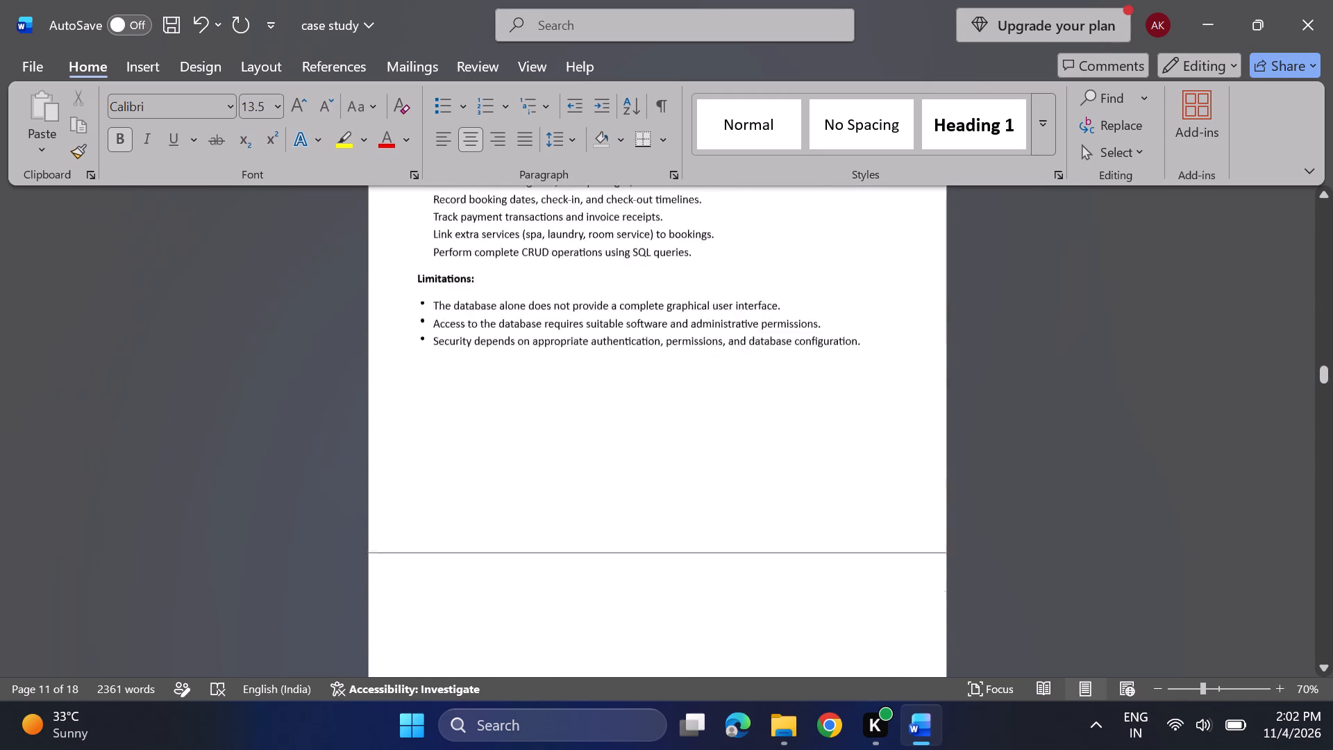
scroll(711, 433, up, 13)
scroll(711, 433, down, 2)
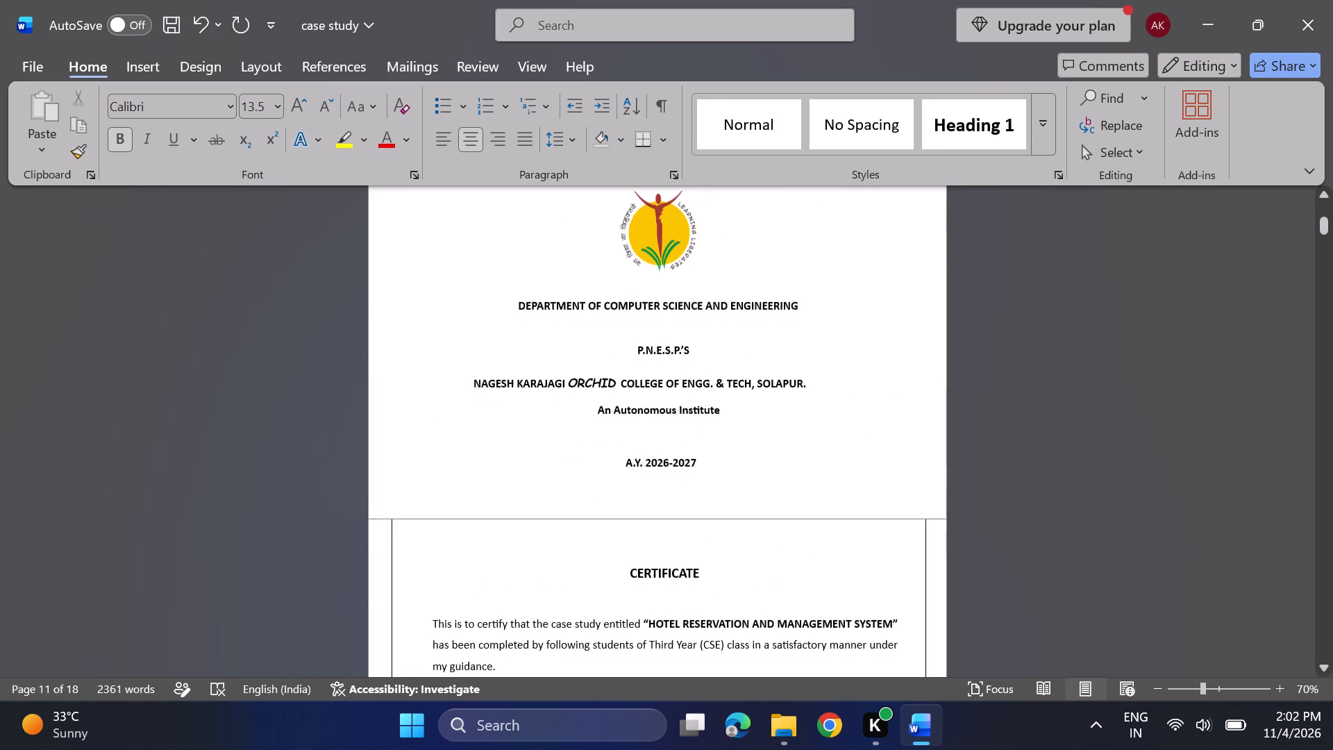
scroll(711, 433, down, 1)
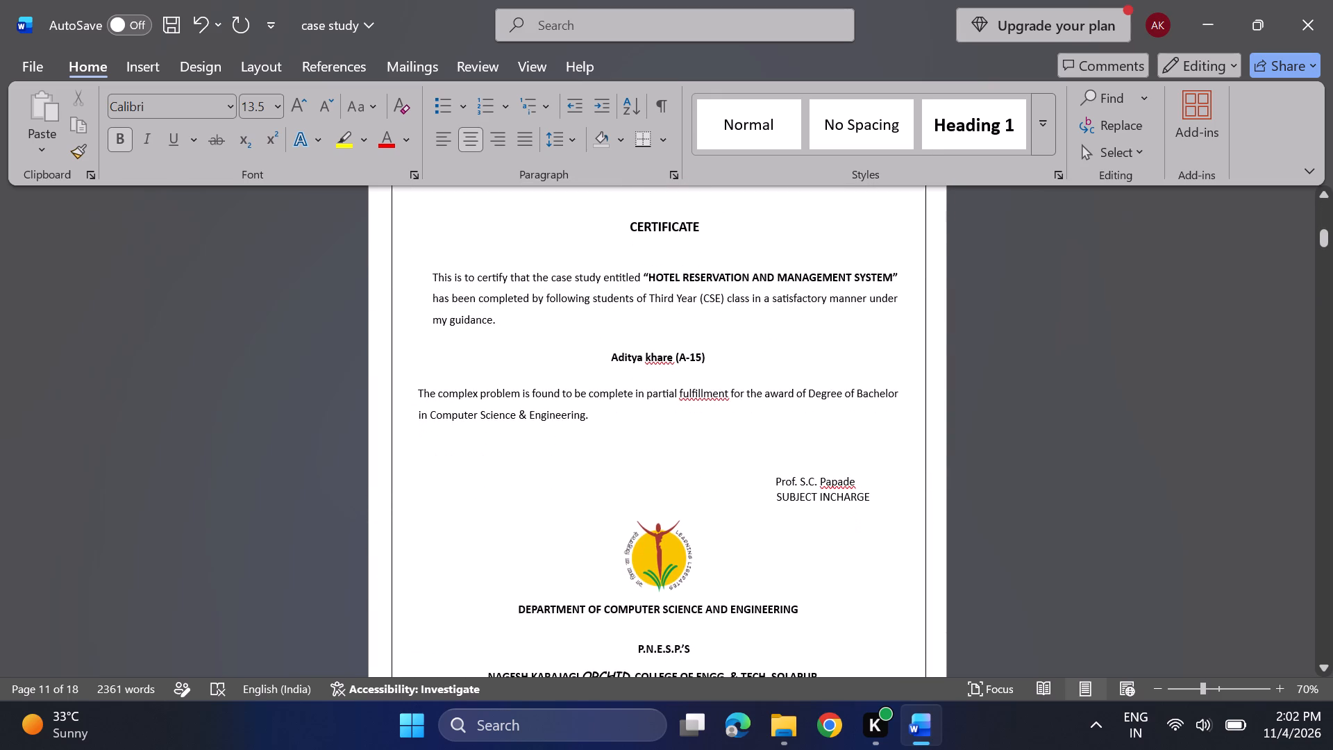
scroll(711, 433, down, 2)
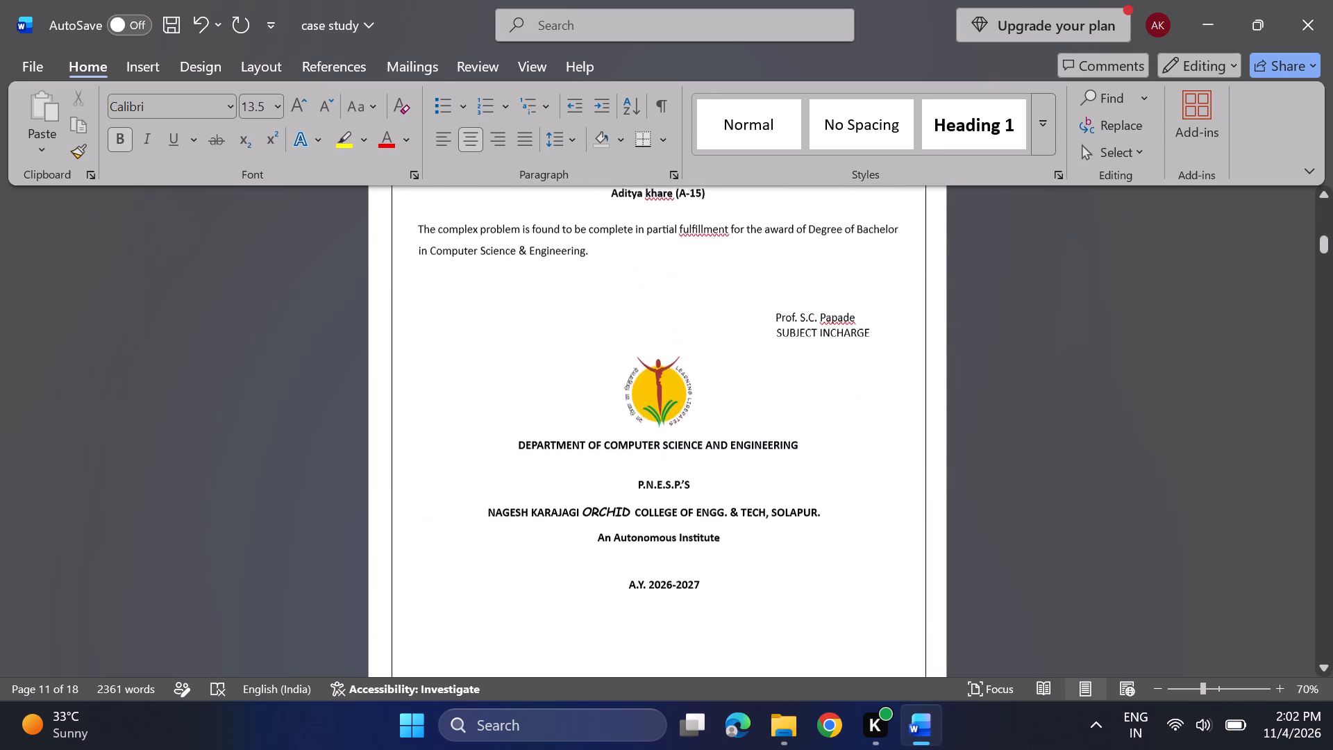
scroll(711, 433, down, 1)
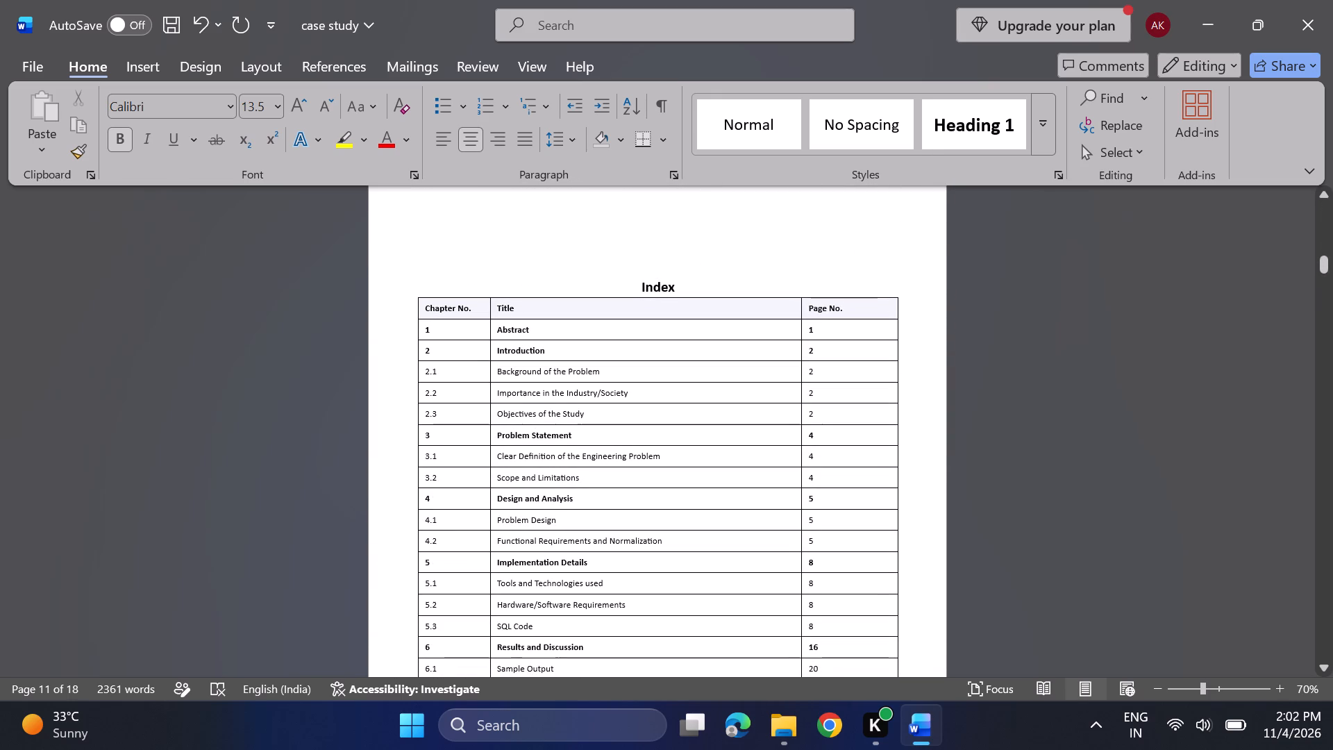
scroll(711, 433, down, 1)
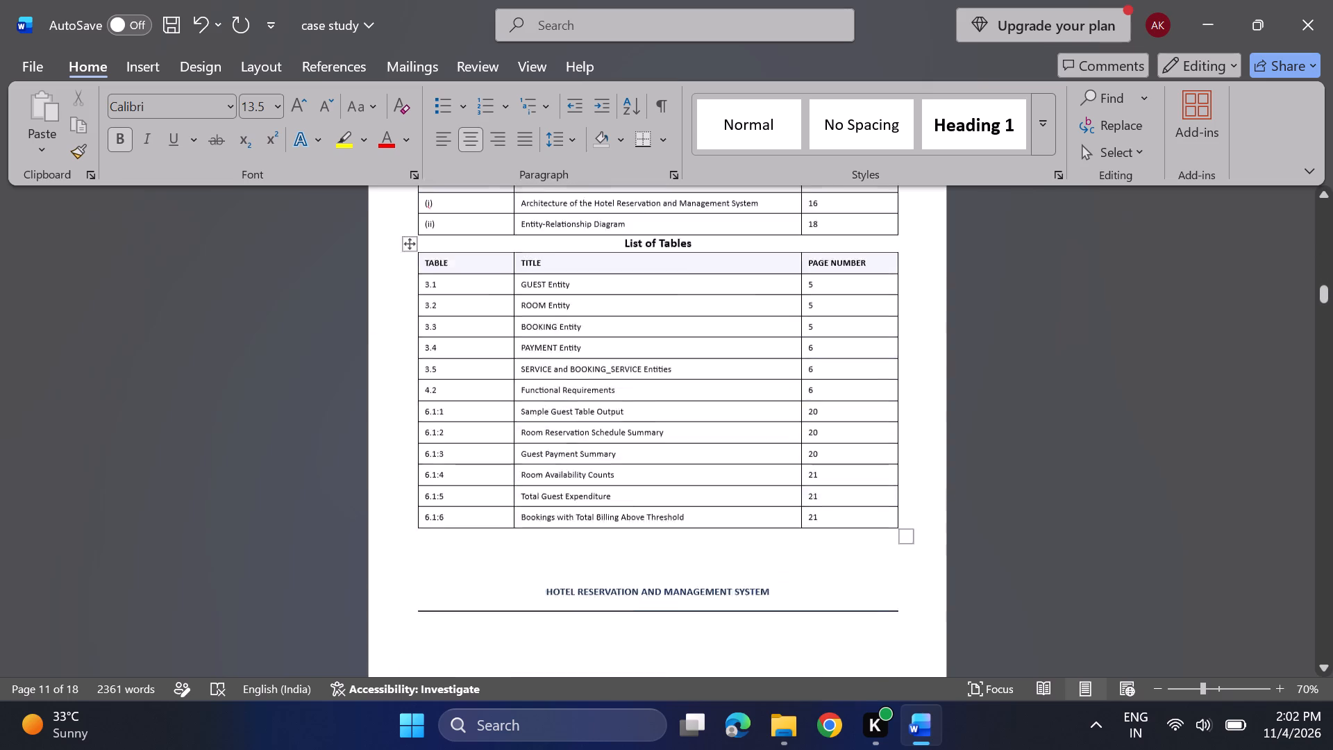
scroll(711, 433, down, 3)
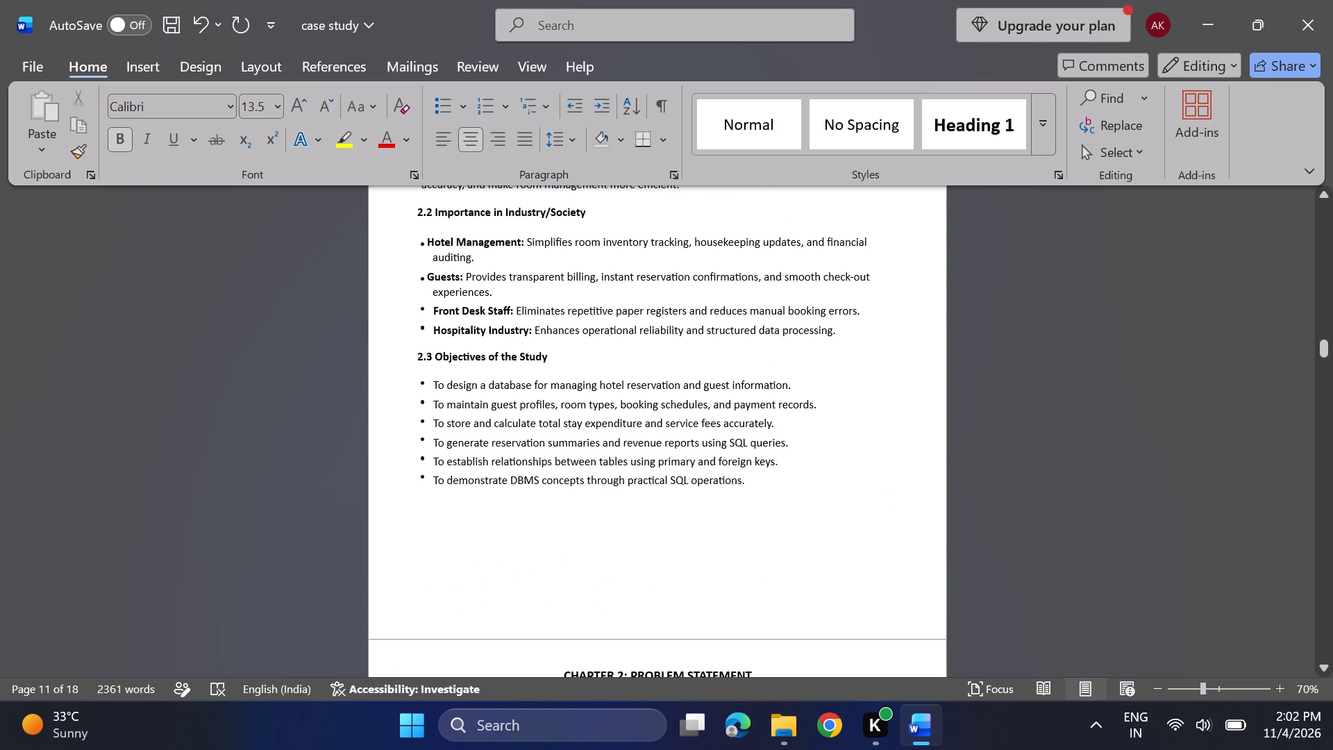
Recheck the chapter numbering from CHAPTER 1: INTRODUCTION through the Scope and Limitations section of CHAPTER 2: PROBLEM STATEMENT.
scroll(711, 433, up, 2)
scroll(711, 433, down, 1)
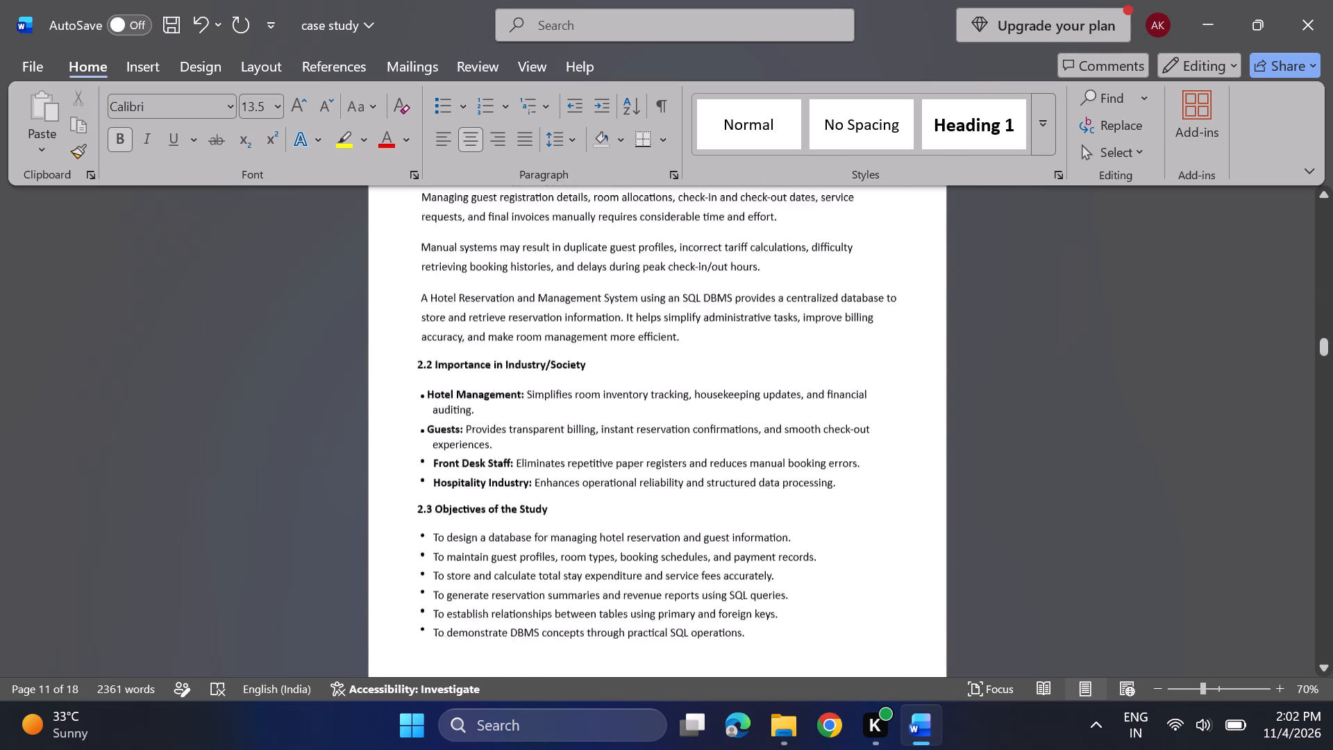
scroll(711, 433, up, 2)
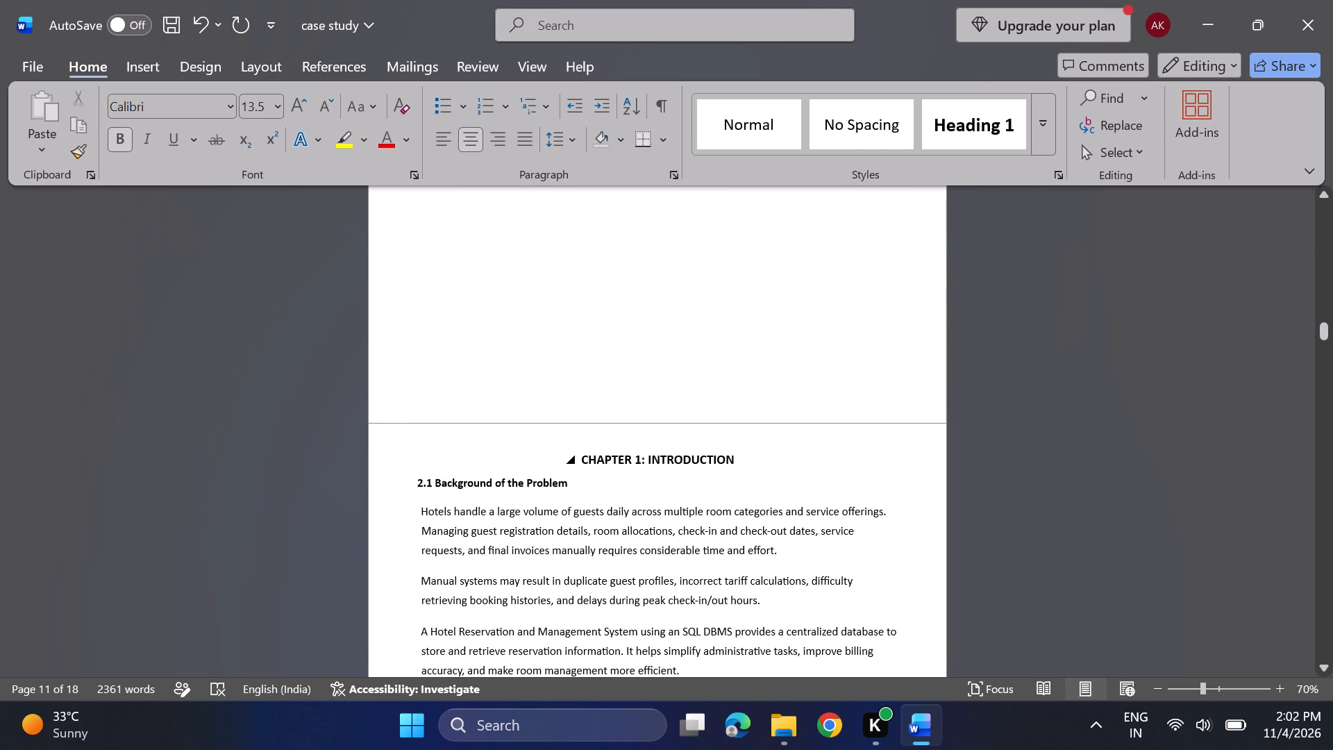
click(643, 462)
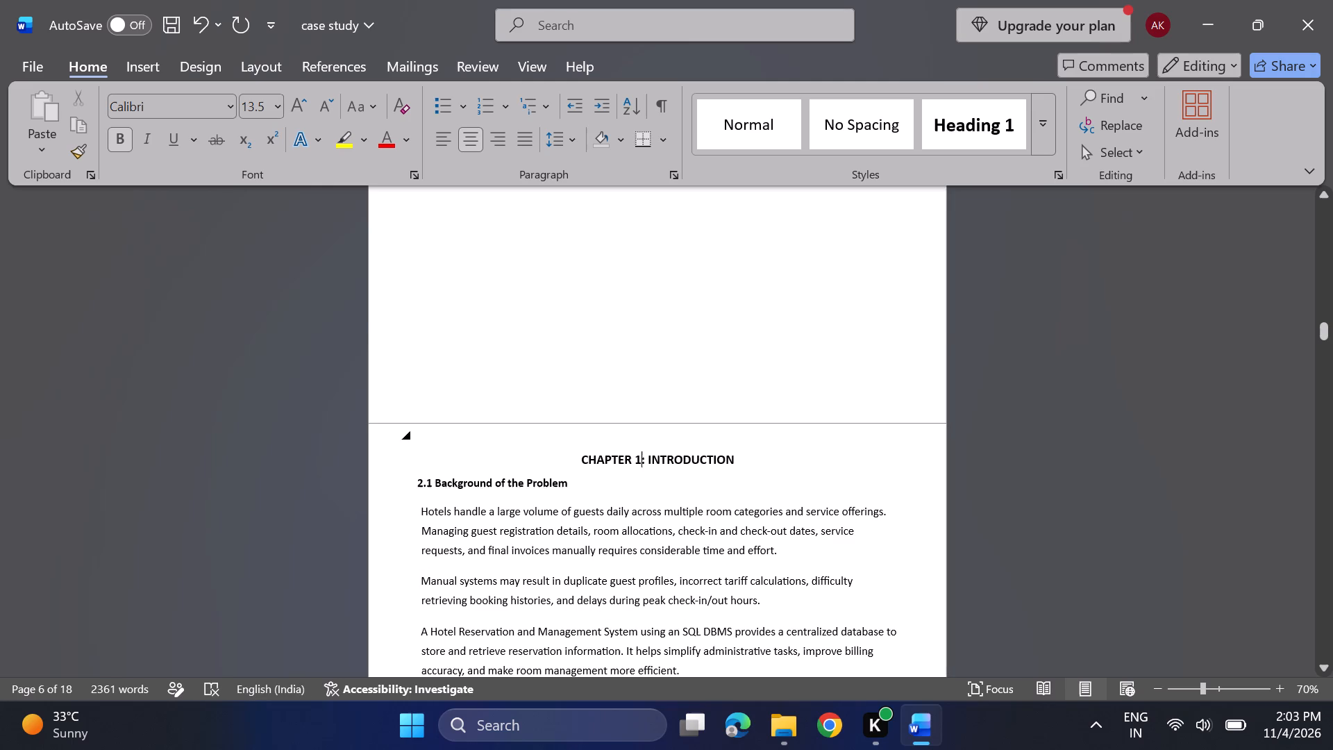
scroll(699, 440, down, 3)
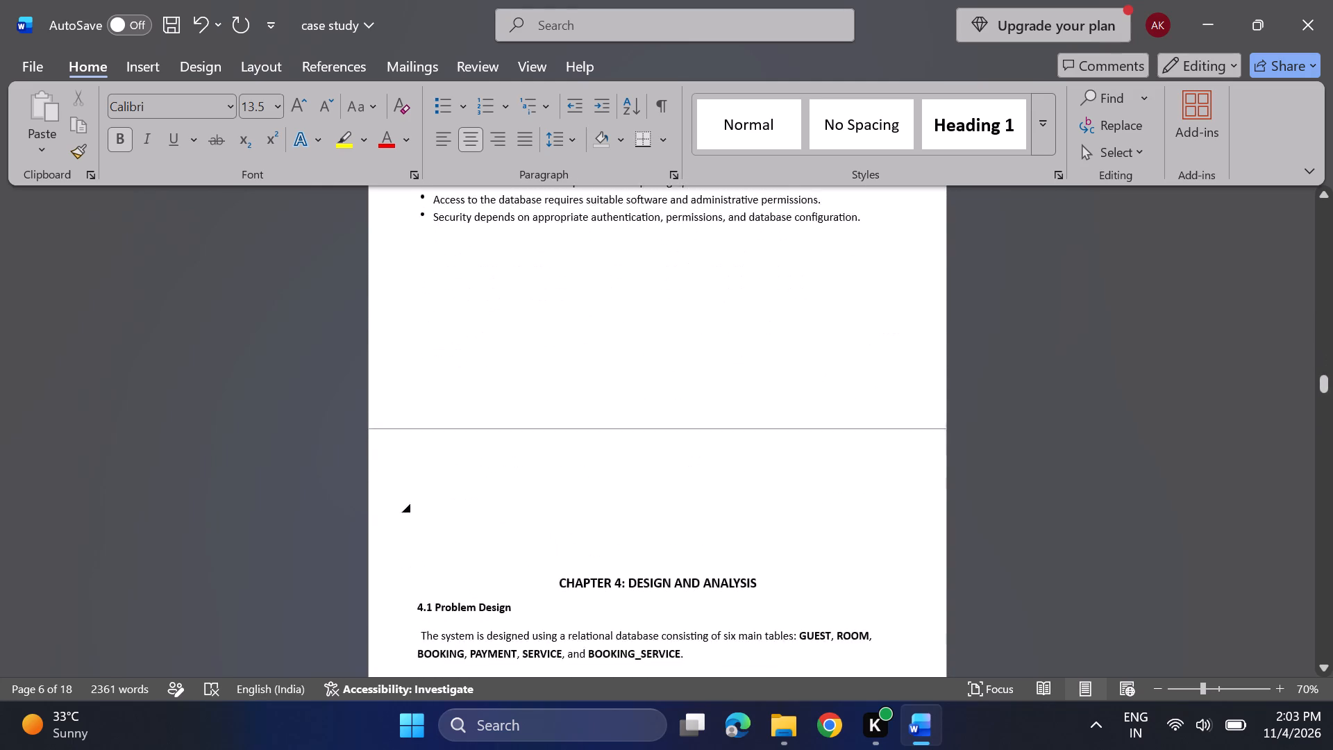
scroll(699, 440, up, 3)
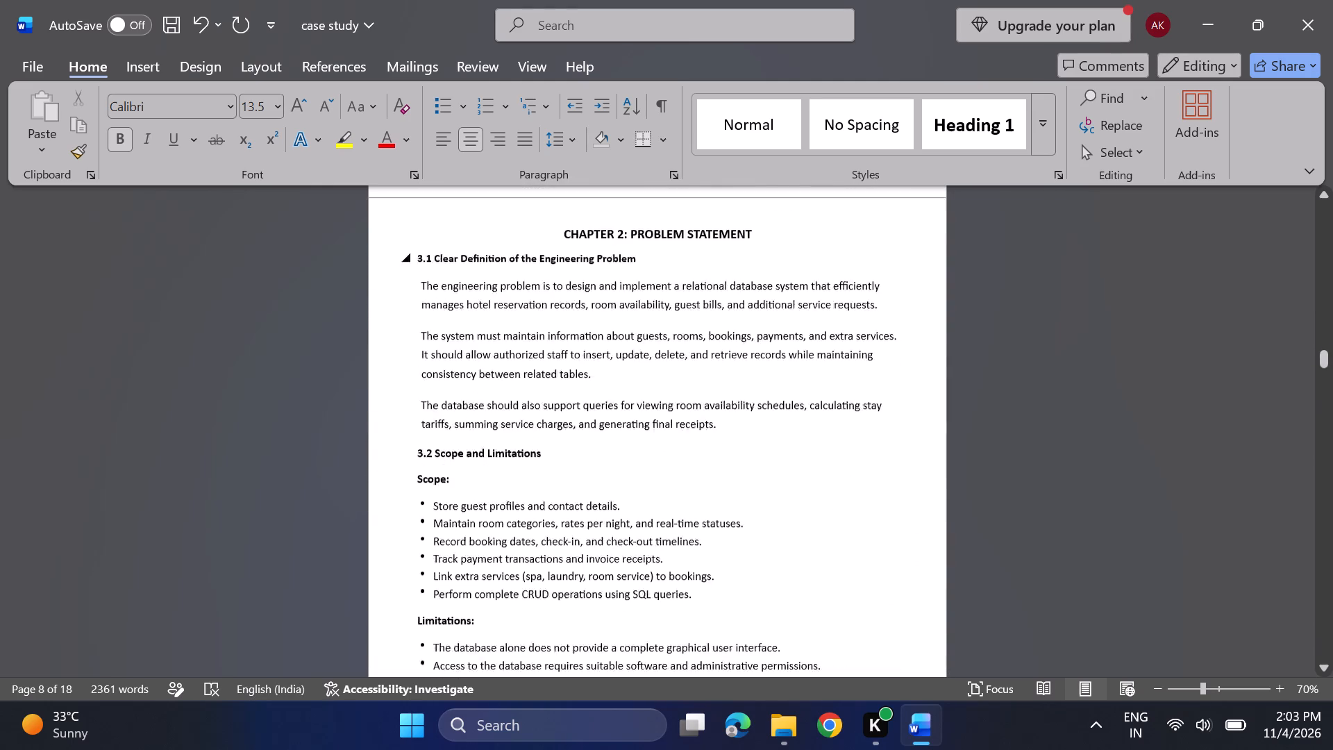
scroll(699, 440, up, 1)
scroll(699, 440, down, 1)
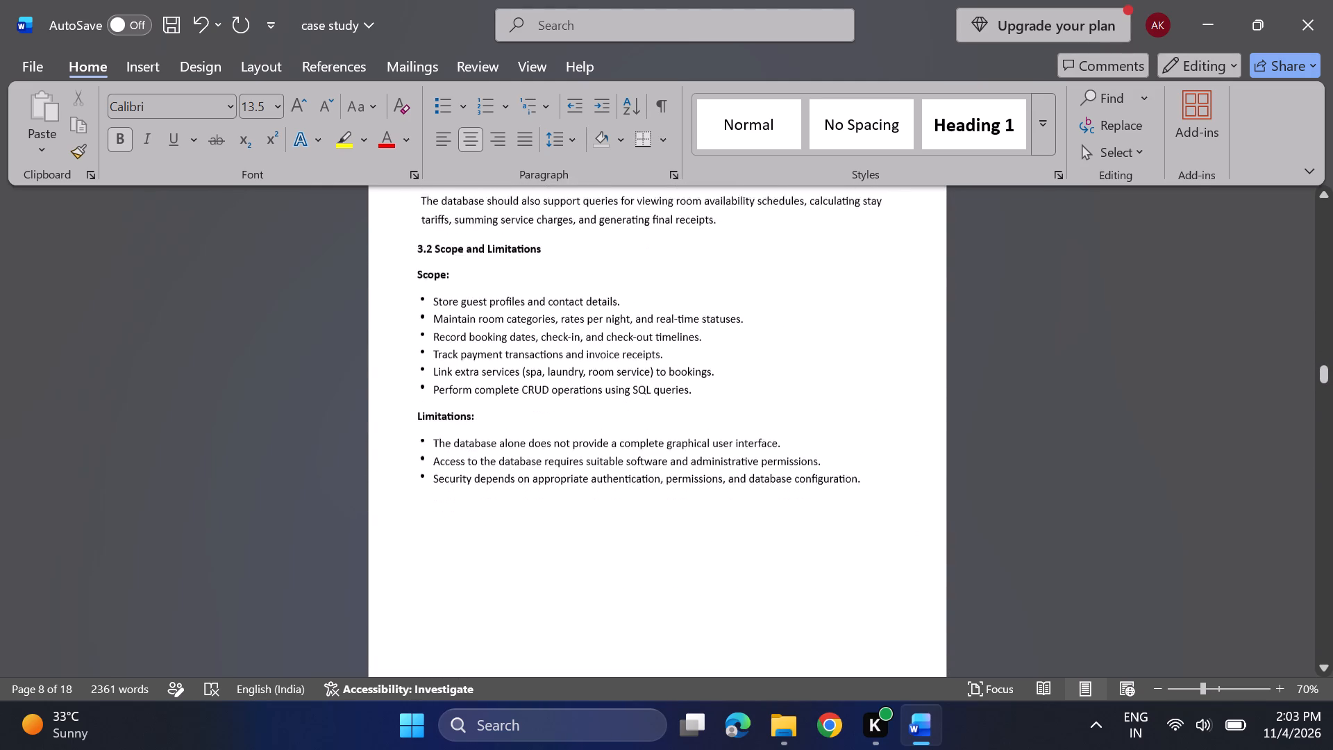
Renumber the DESIGN AND ANALYSIS chapter heading as CHAPTER 3.
scroll(699, 440, down, 2)
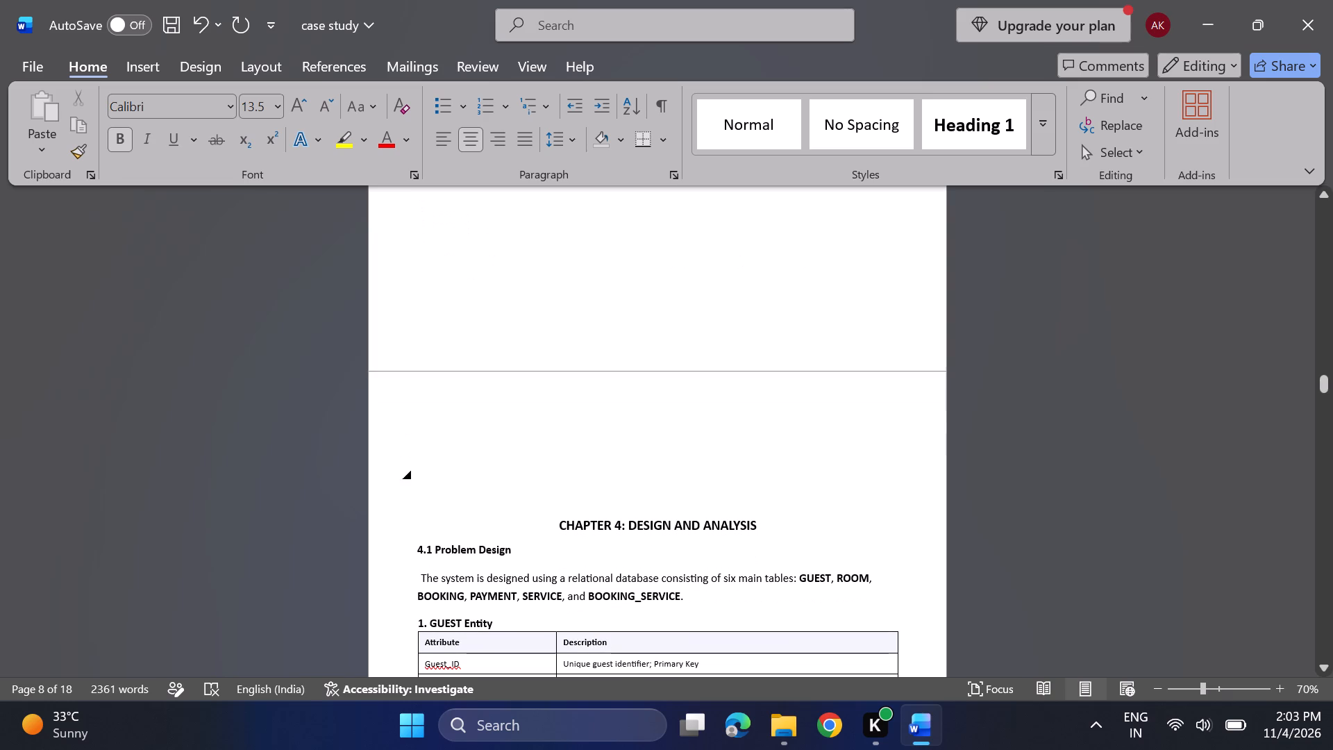
click(624, 525)
key(Left)
key(BackSpace)
key(3)
Renumber the IMPLEMENTATION DETAILS chapter heading as CHAPTER 4.
scroll(624, 525, down, 1)
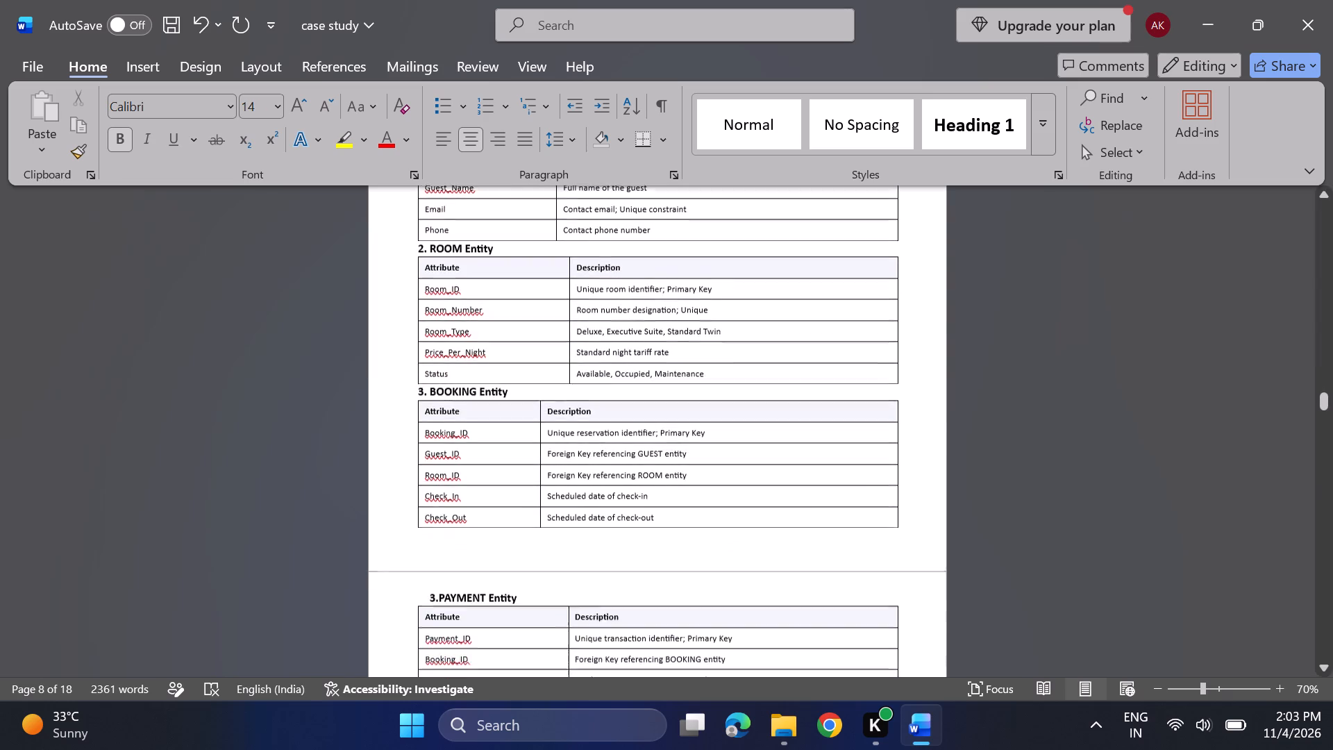
scroll(624, 525, down, 3)
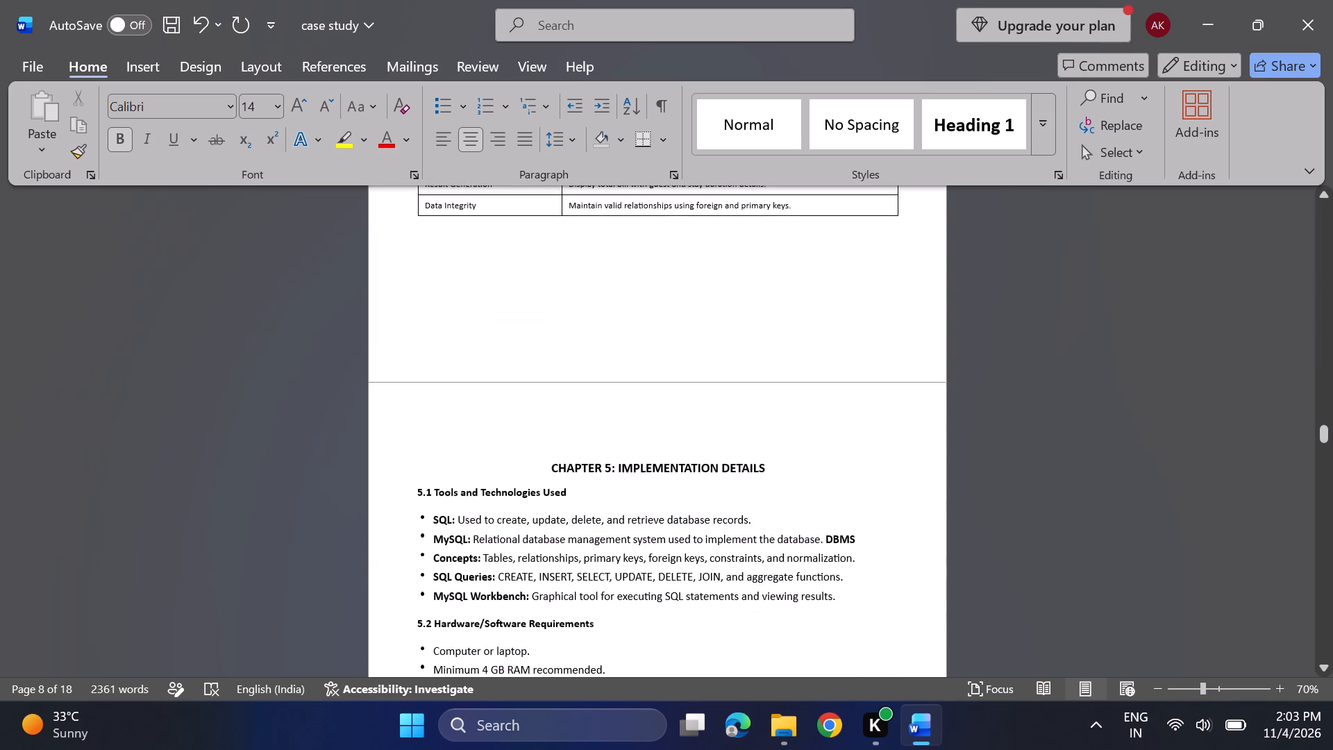
click(610, 464)
key(BackSpace)
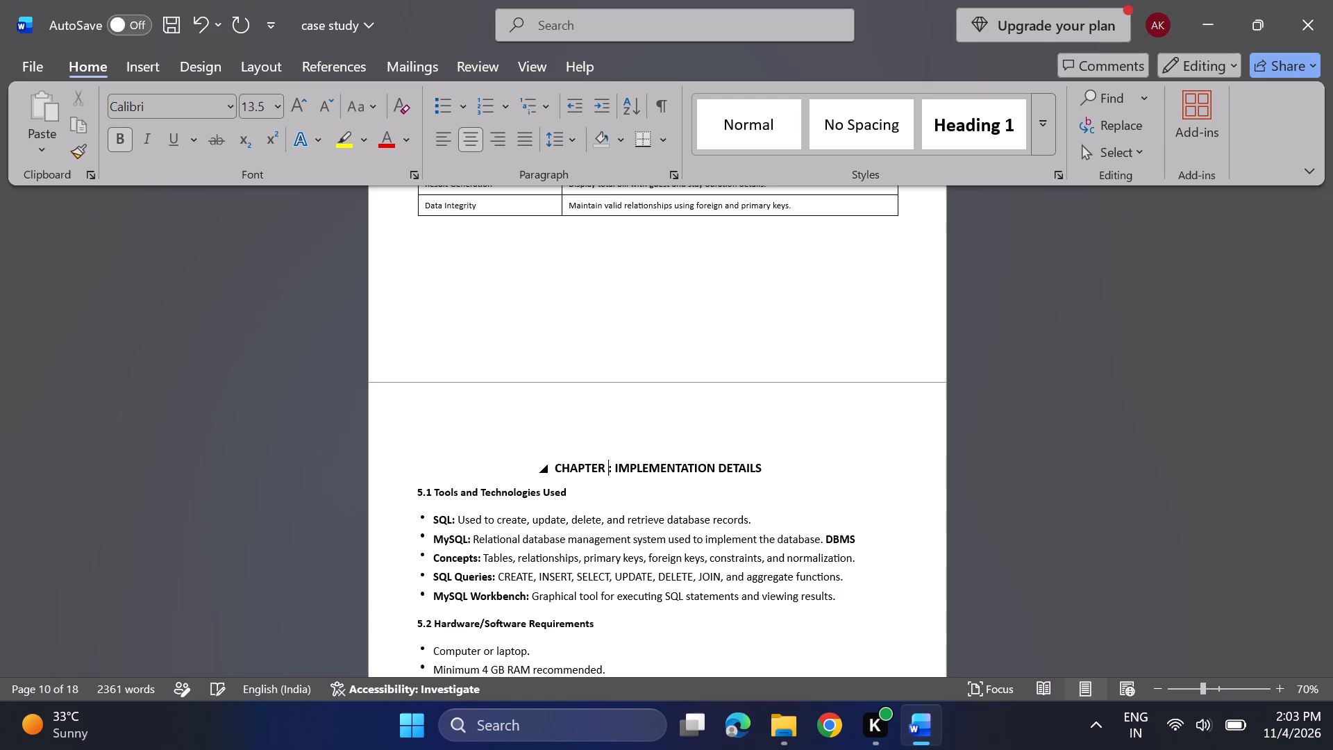
key(4)
Renumber the RESULTS AND DISCUSSION chapter heading, which follows the SQL code pages, as CHAPTER 5.
scroll(610, 464, down, 3)
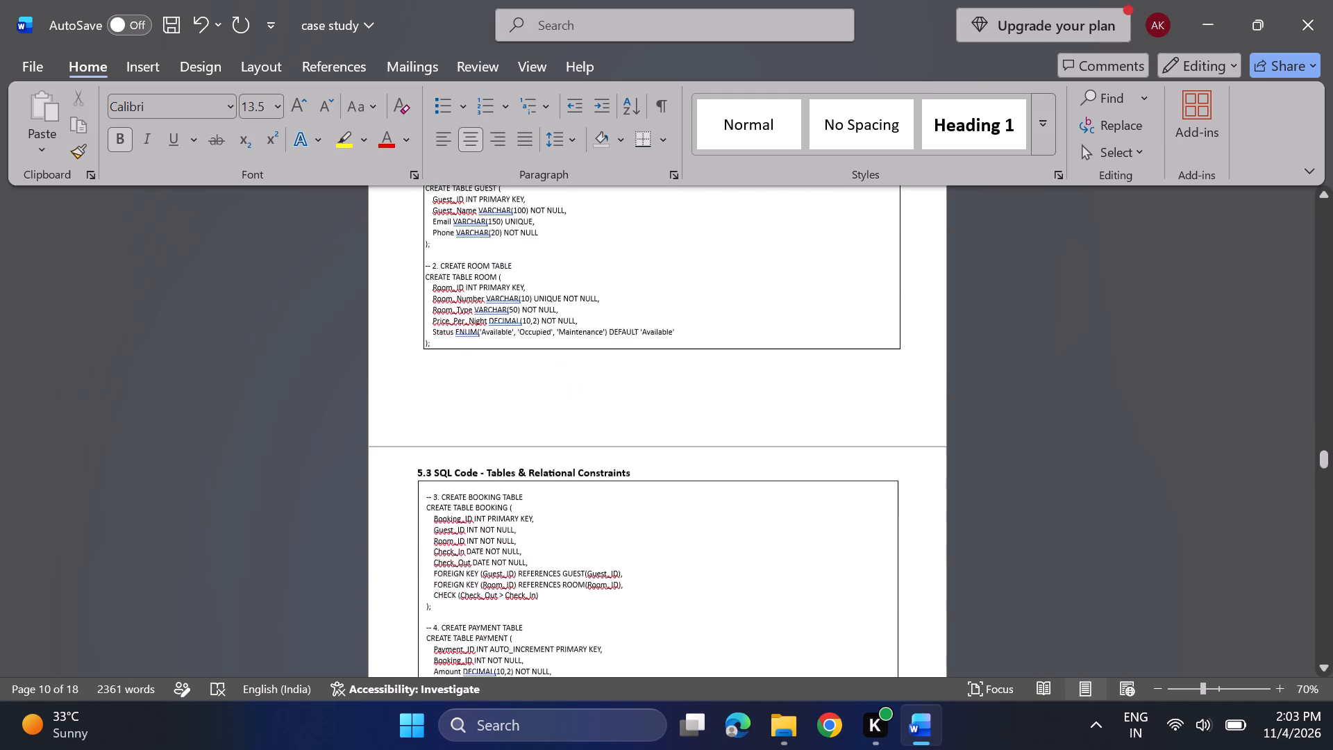
scroll(610, 464, down, 2)
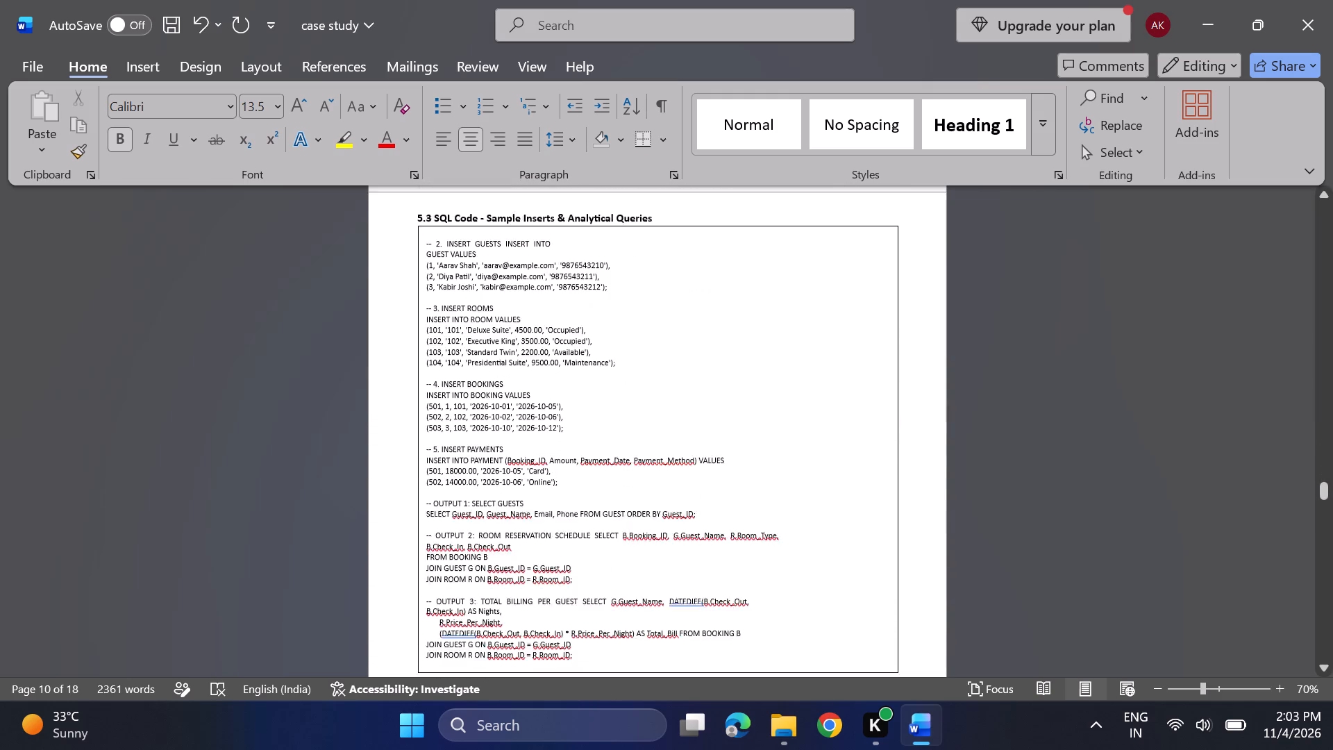
scroll(610, 464, down, 1)
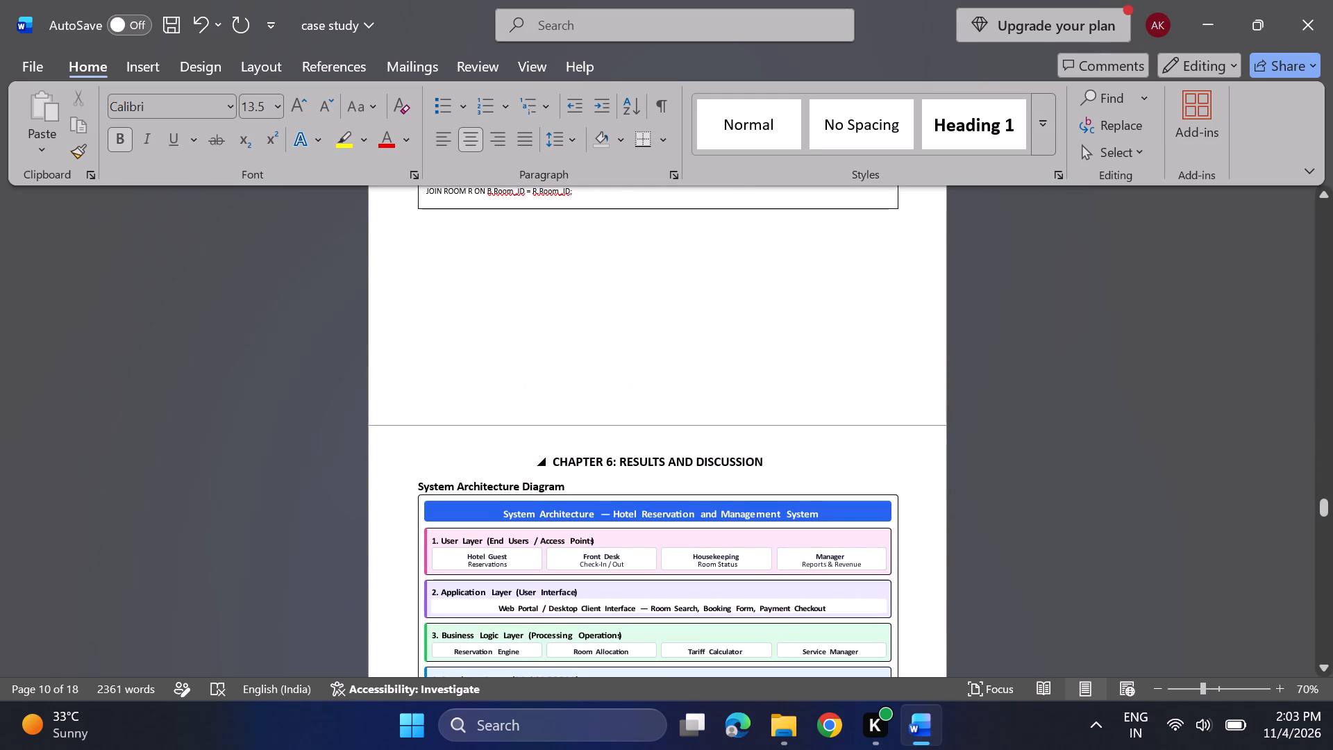
click(614, 465)
key(BackSpace)
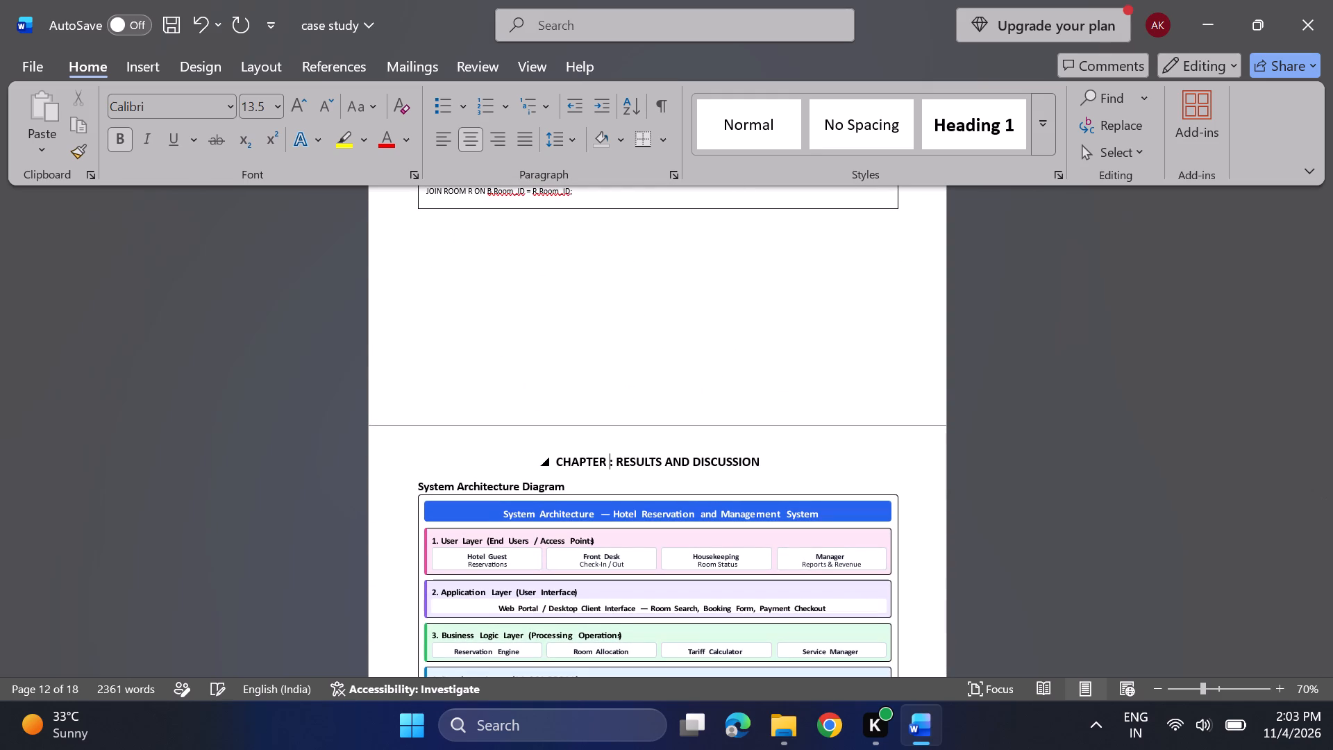
key(5)
Renumber the CONCLUSION chapter heading, which follows the sample output tables, as CHAPTER 6.
scroll(614, 465, down, 2)
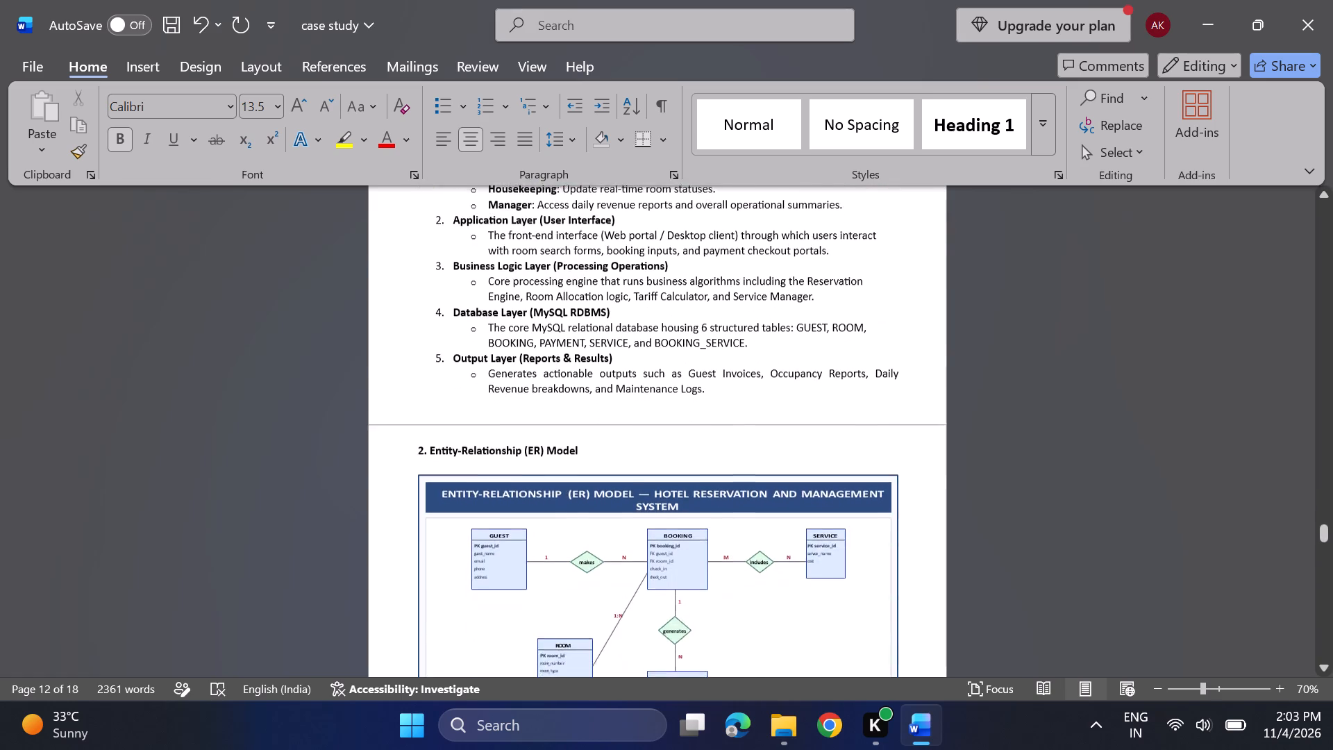
scroll(641, 478, down, 2)
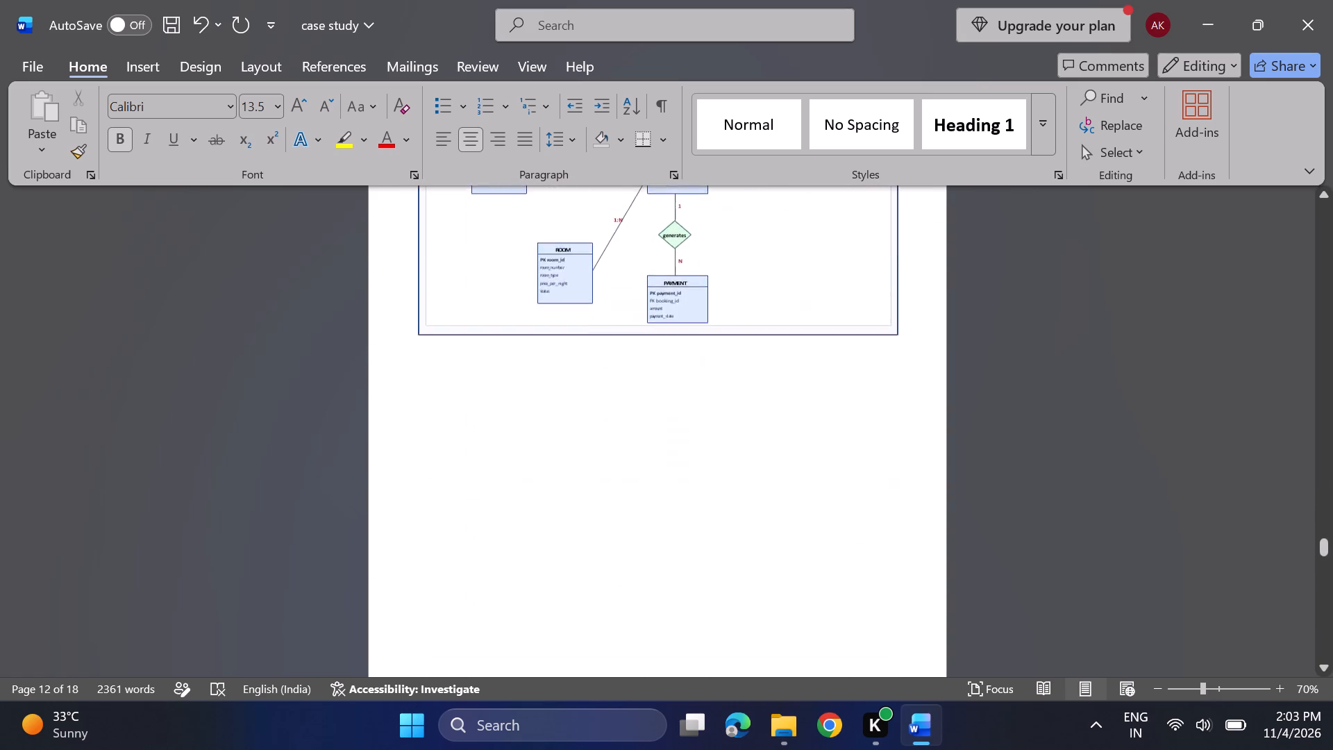
scroll(641, 478, down, 3)
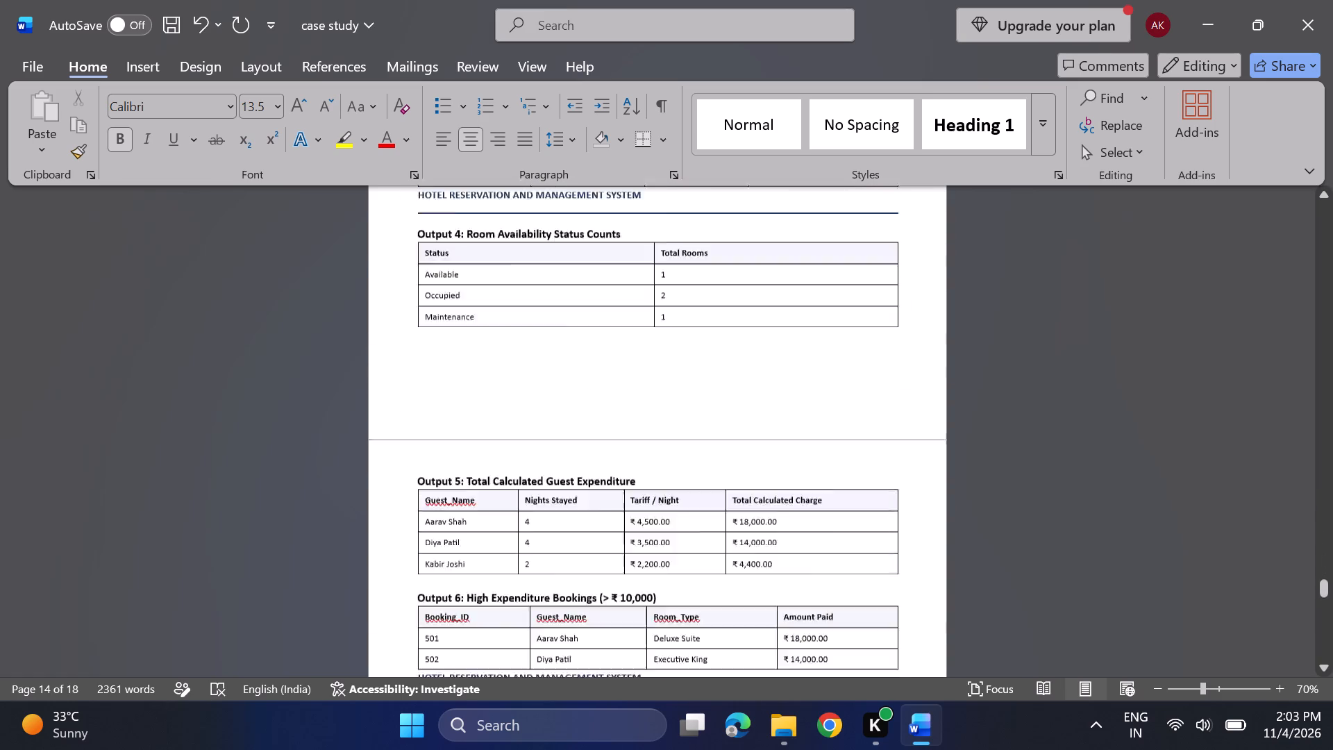
scroll(624, 487, down, 3)
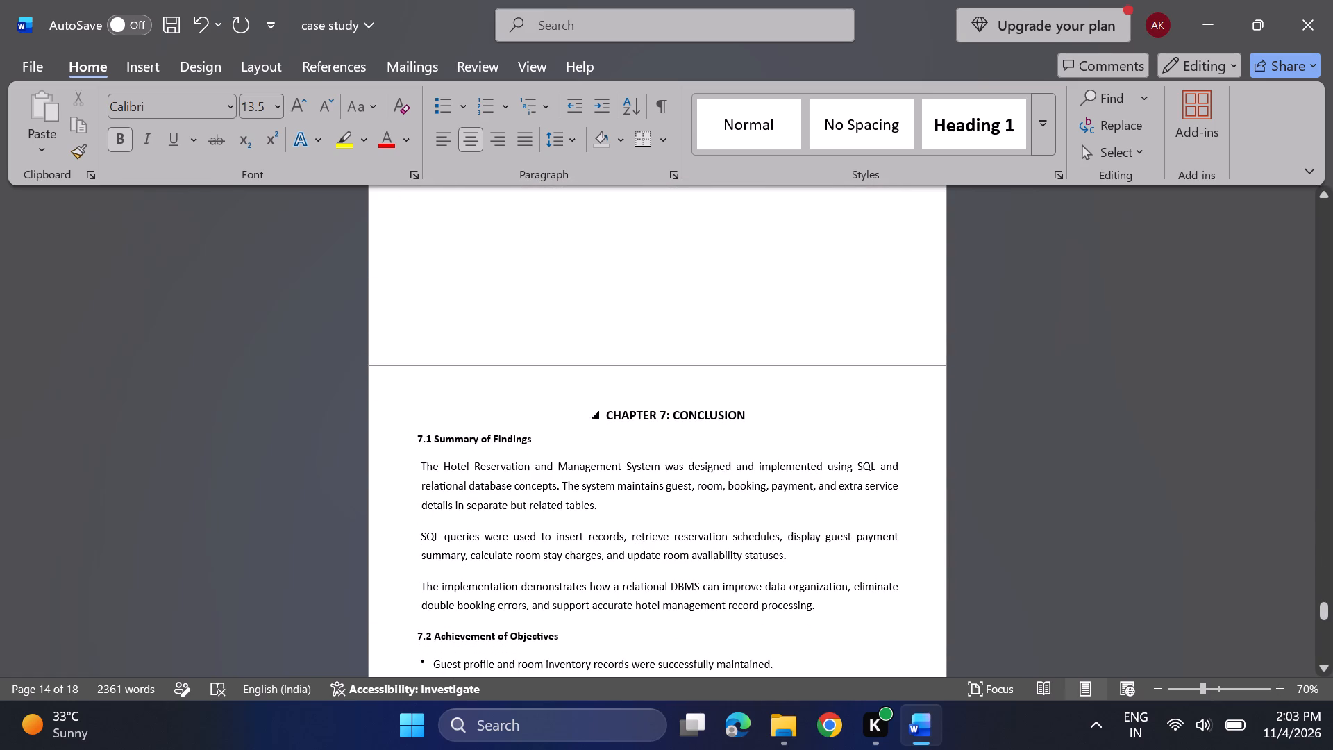
click(671, 412)
key(Left)
key(BackSpace)
key(6)
Renumber the REFERENCES heading on the last page as CHAPTER 7 and centre it.
scroll(671, 412, down, 1)
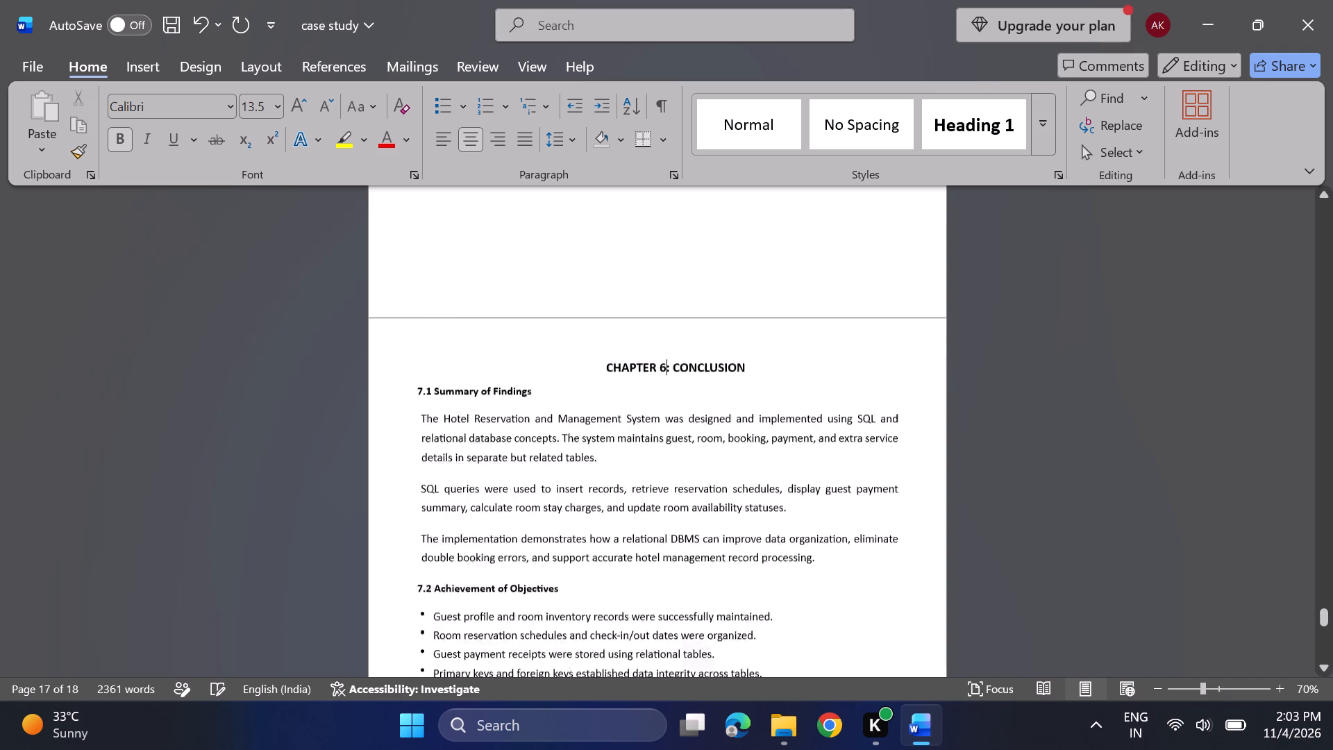
scroll(671, 412, down, 1)
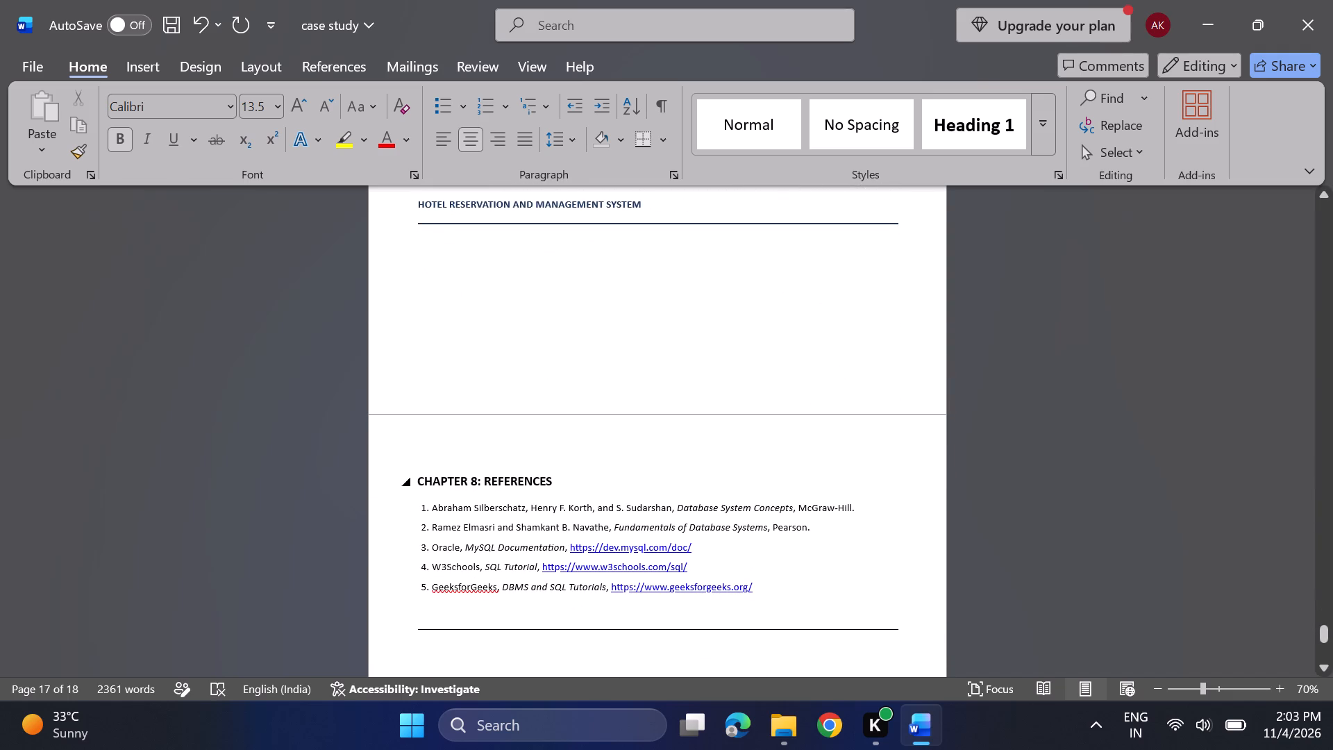
click(476, 484)
key(BackSpace)
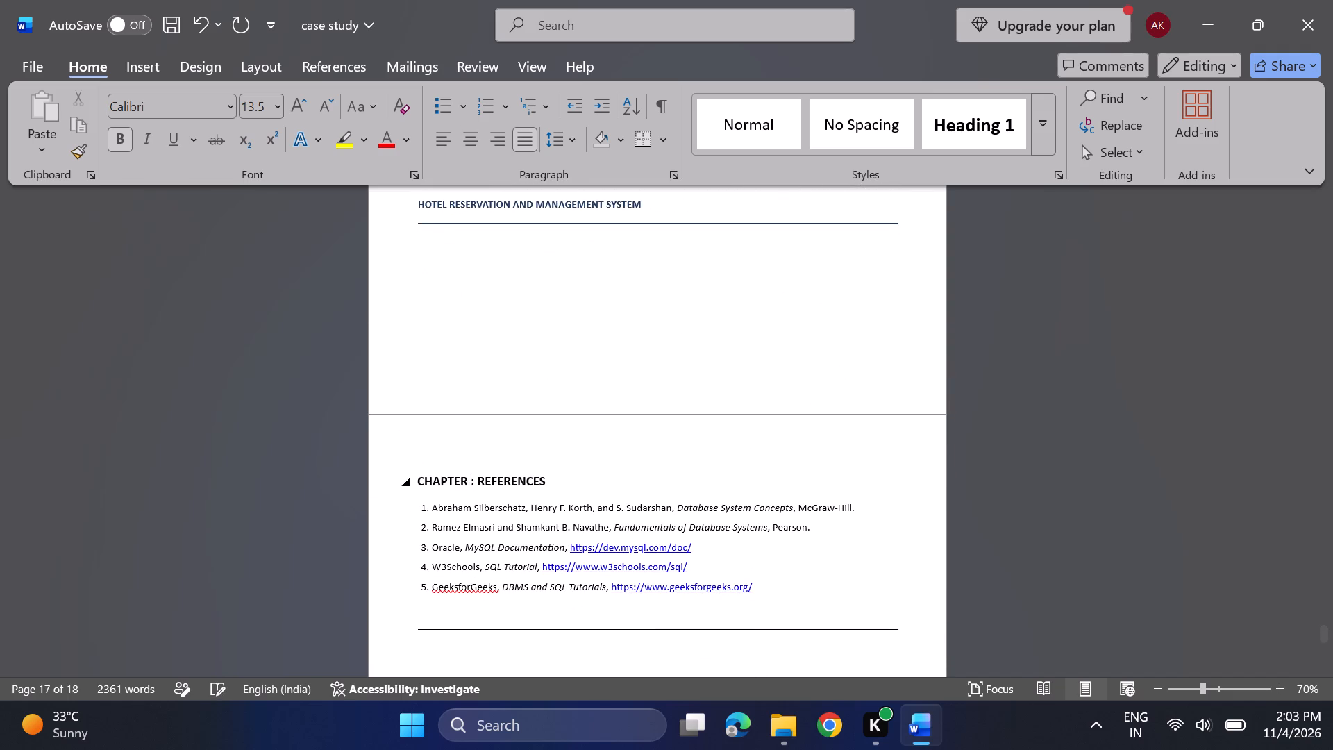
key(7)
drag(560, 485, 356, 483)
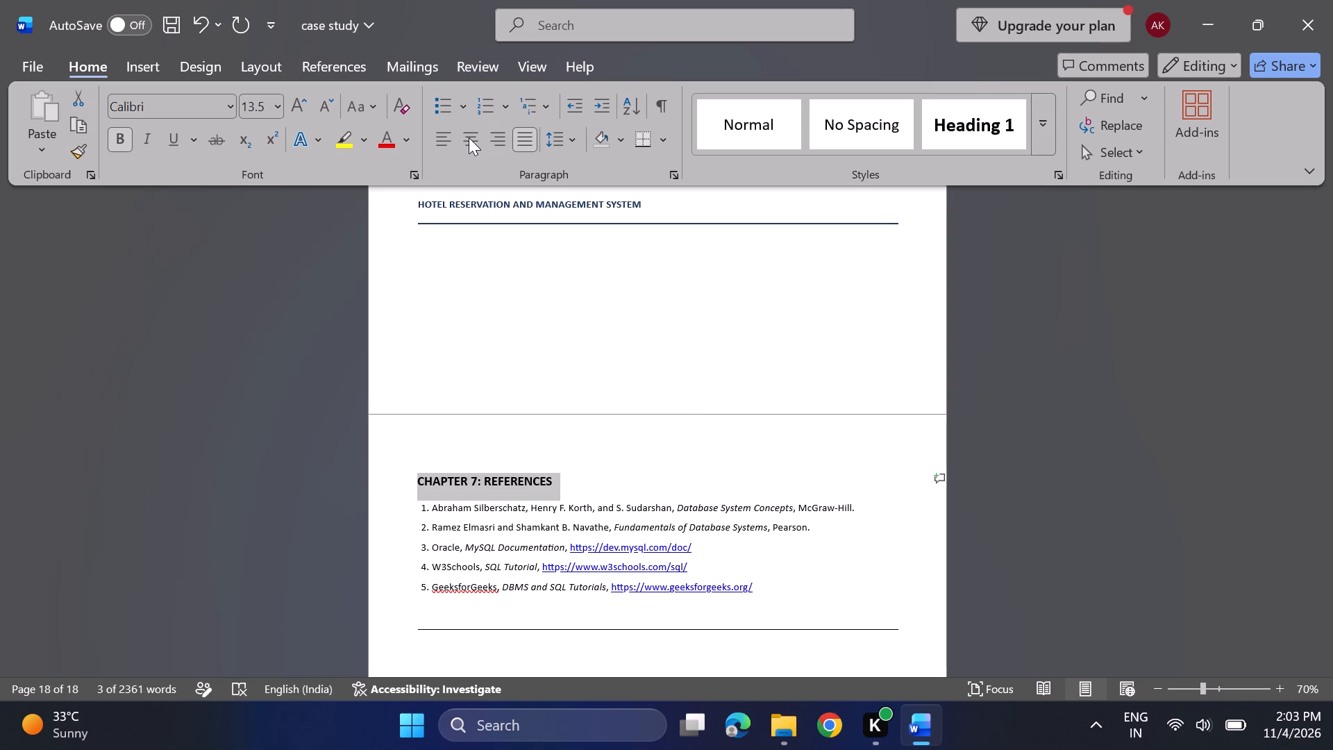
click(467, 137)
Review the pages from the References back through the Conclusion and sample output tables to the Entity-Relationship (ER) Diagram text.
scroll(580, 247, up, 2)
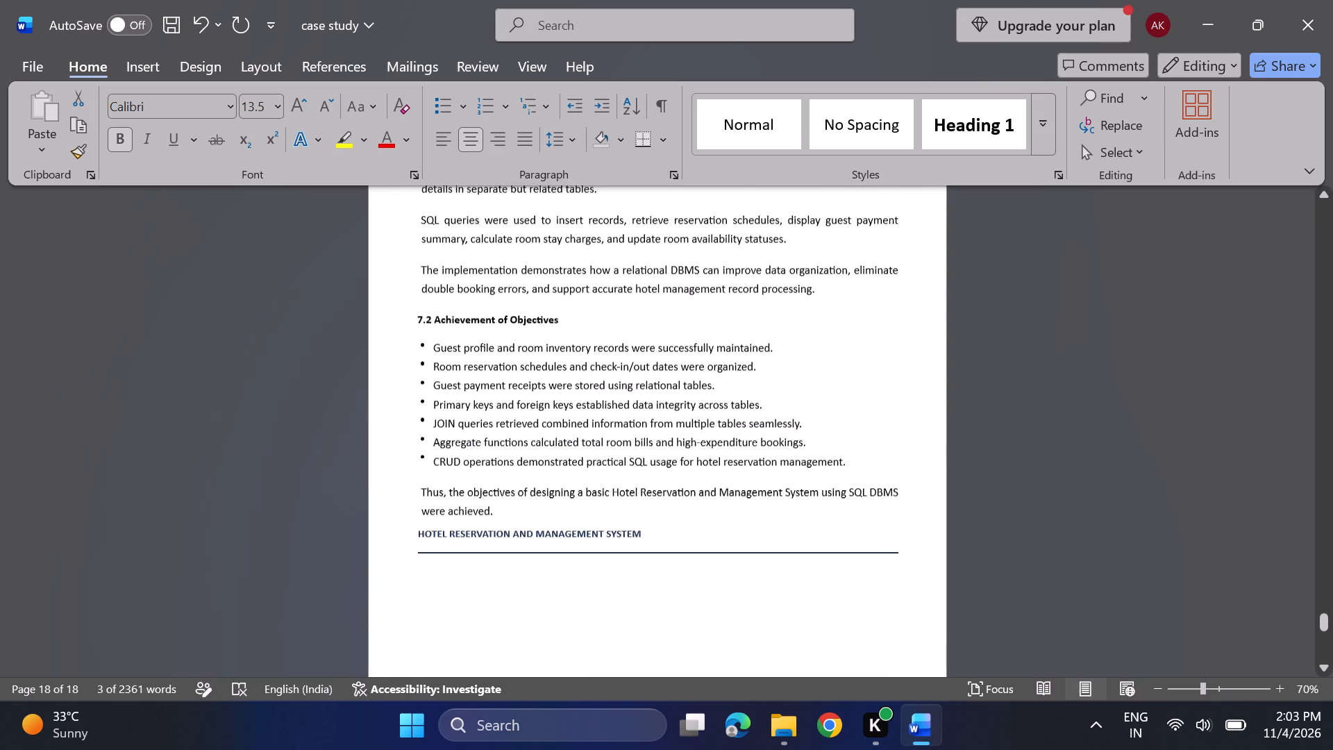
scroll(580, 247, up, 6)
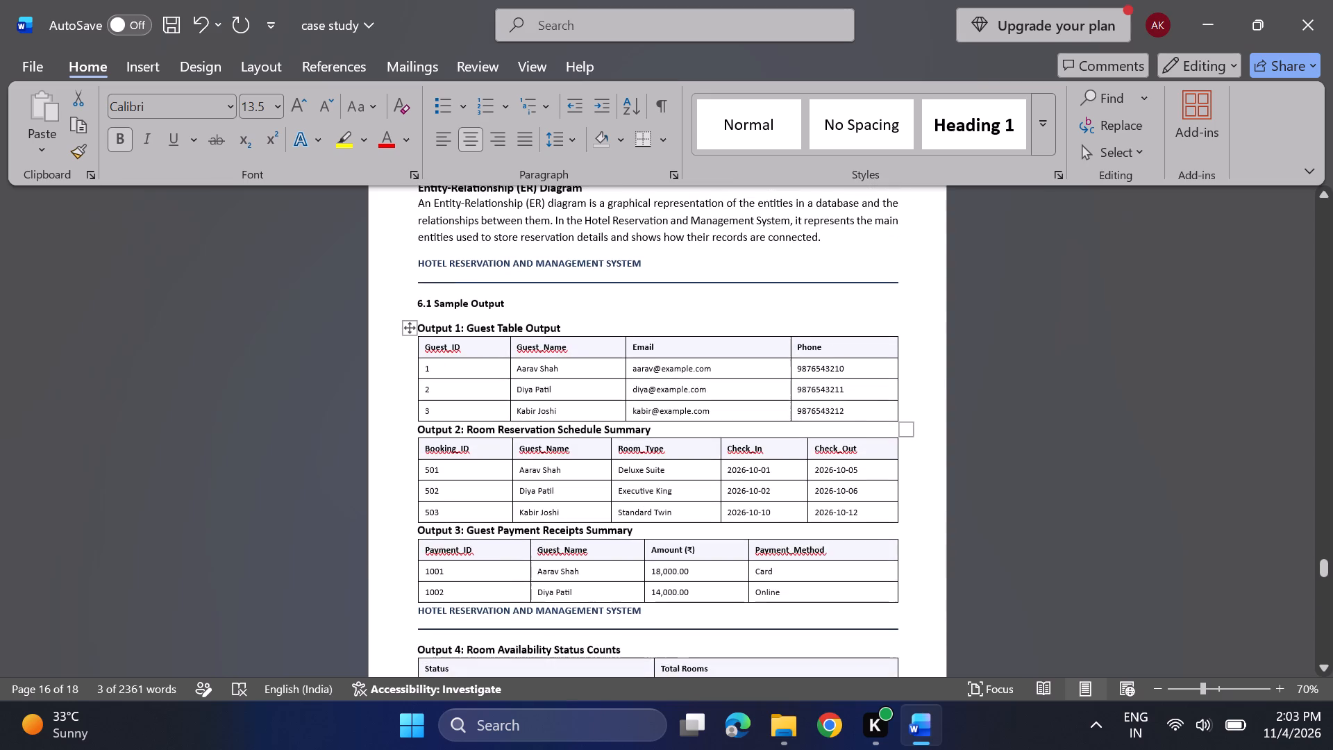
scroll(580, 247, up, 1)
scroll(580, 247, down, 1)
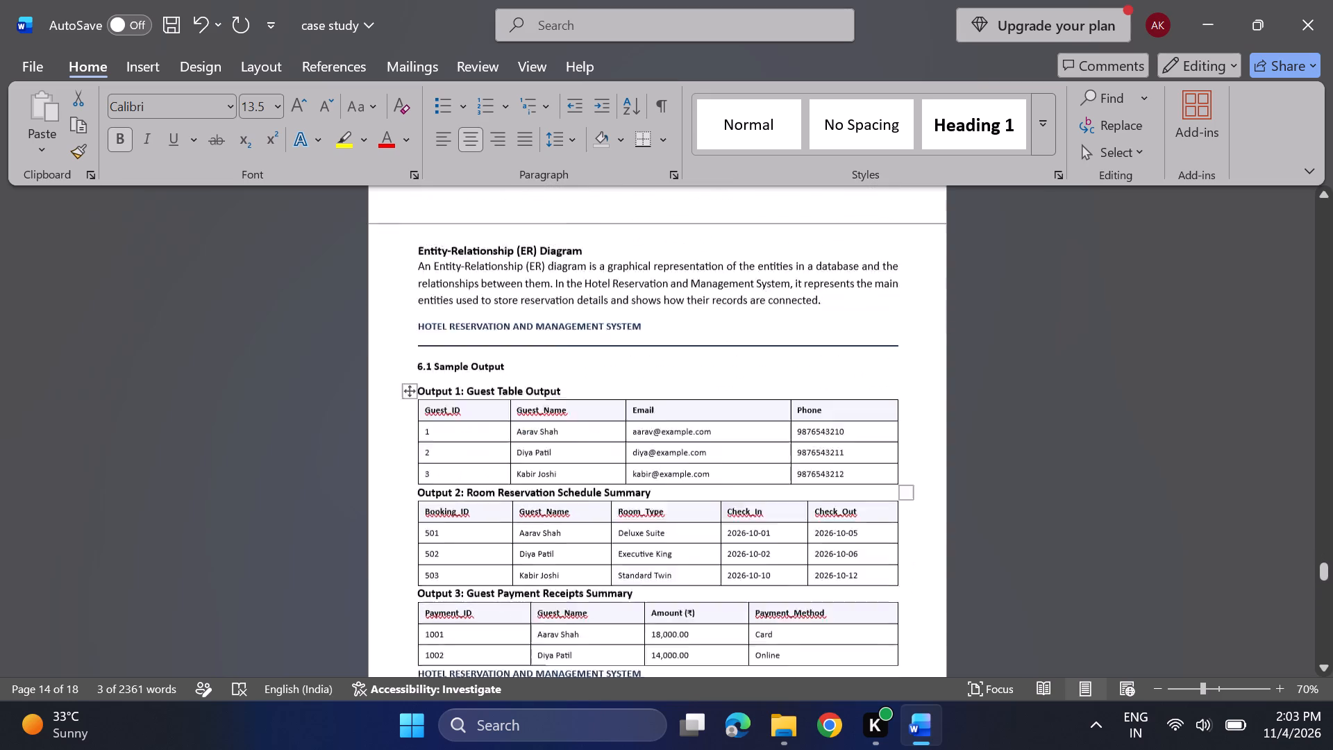
scroll(580, 247, down, 1)
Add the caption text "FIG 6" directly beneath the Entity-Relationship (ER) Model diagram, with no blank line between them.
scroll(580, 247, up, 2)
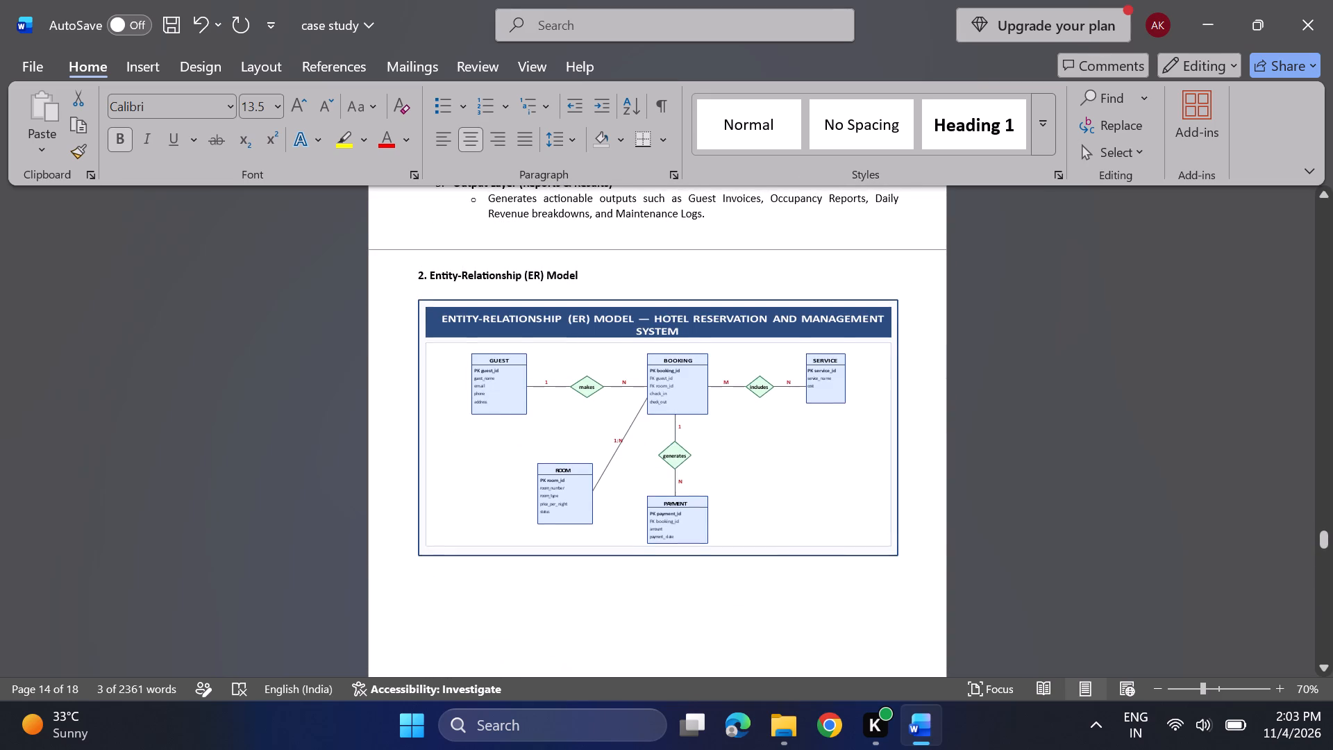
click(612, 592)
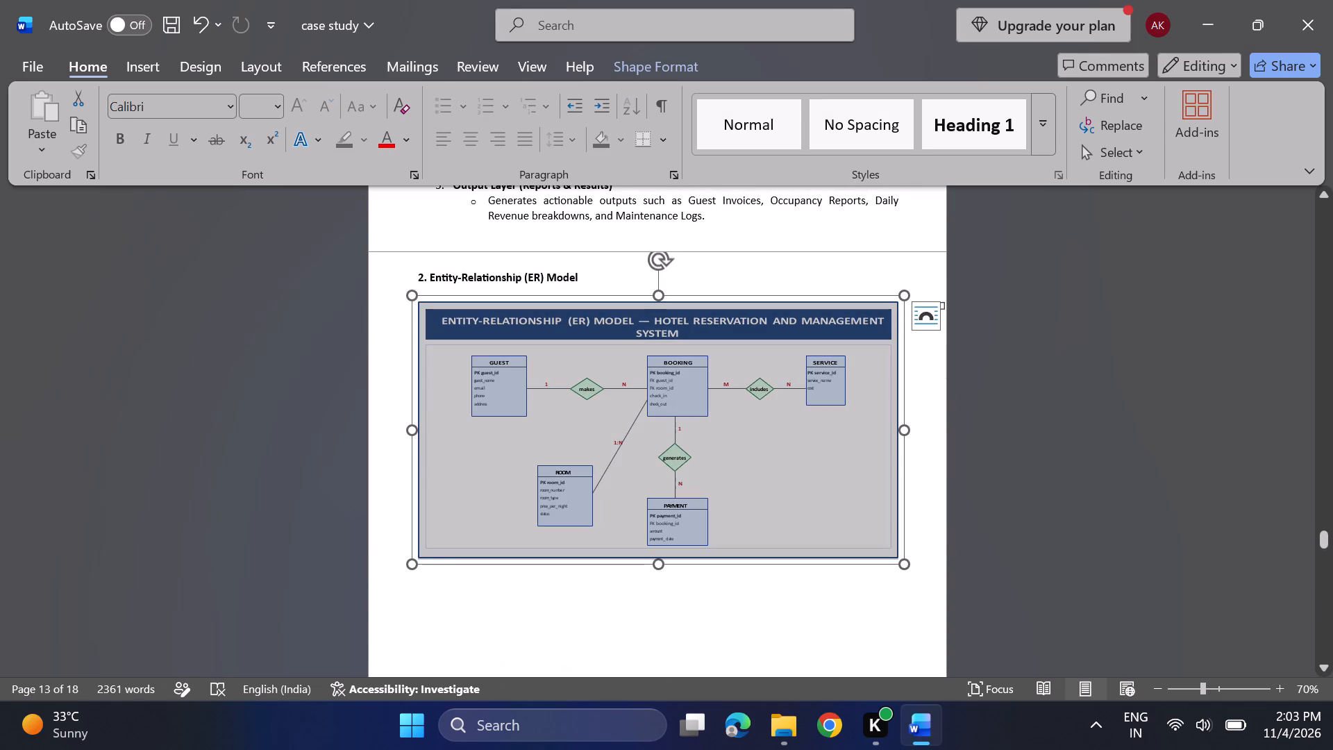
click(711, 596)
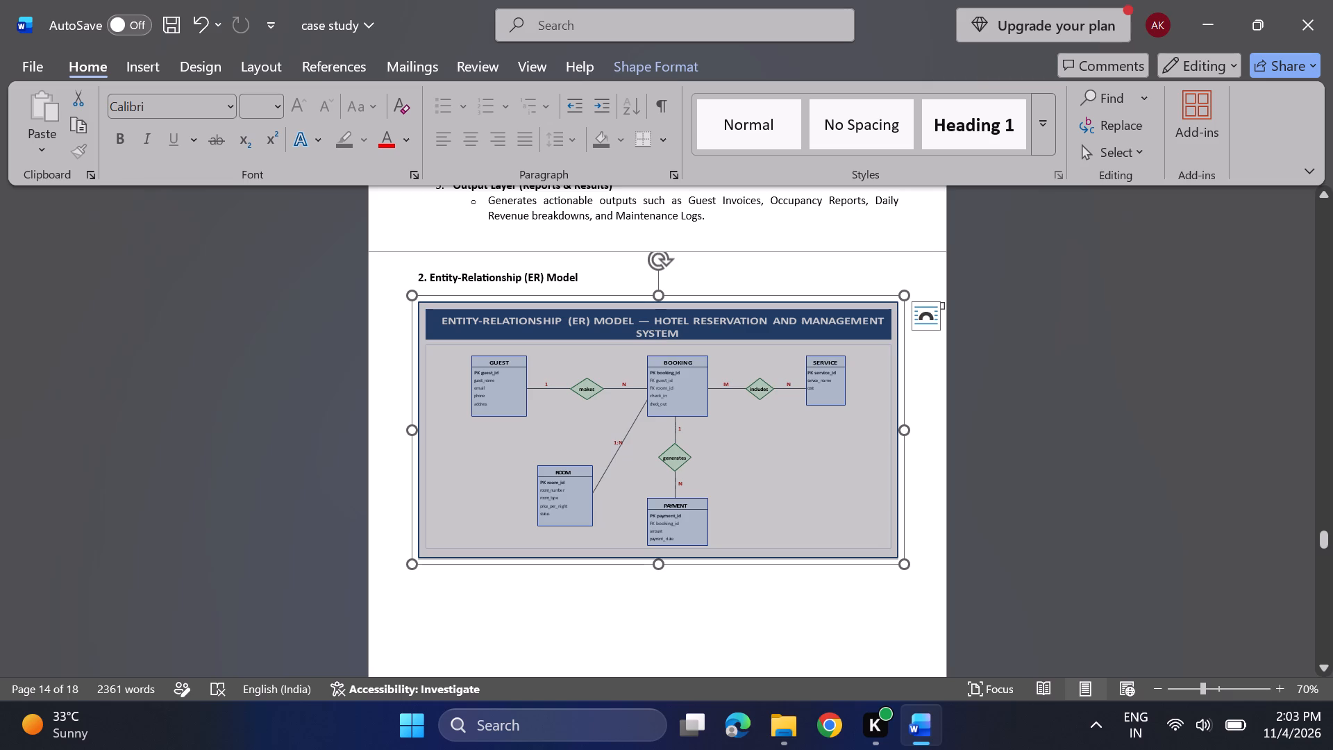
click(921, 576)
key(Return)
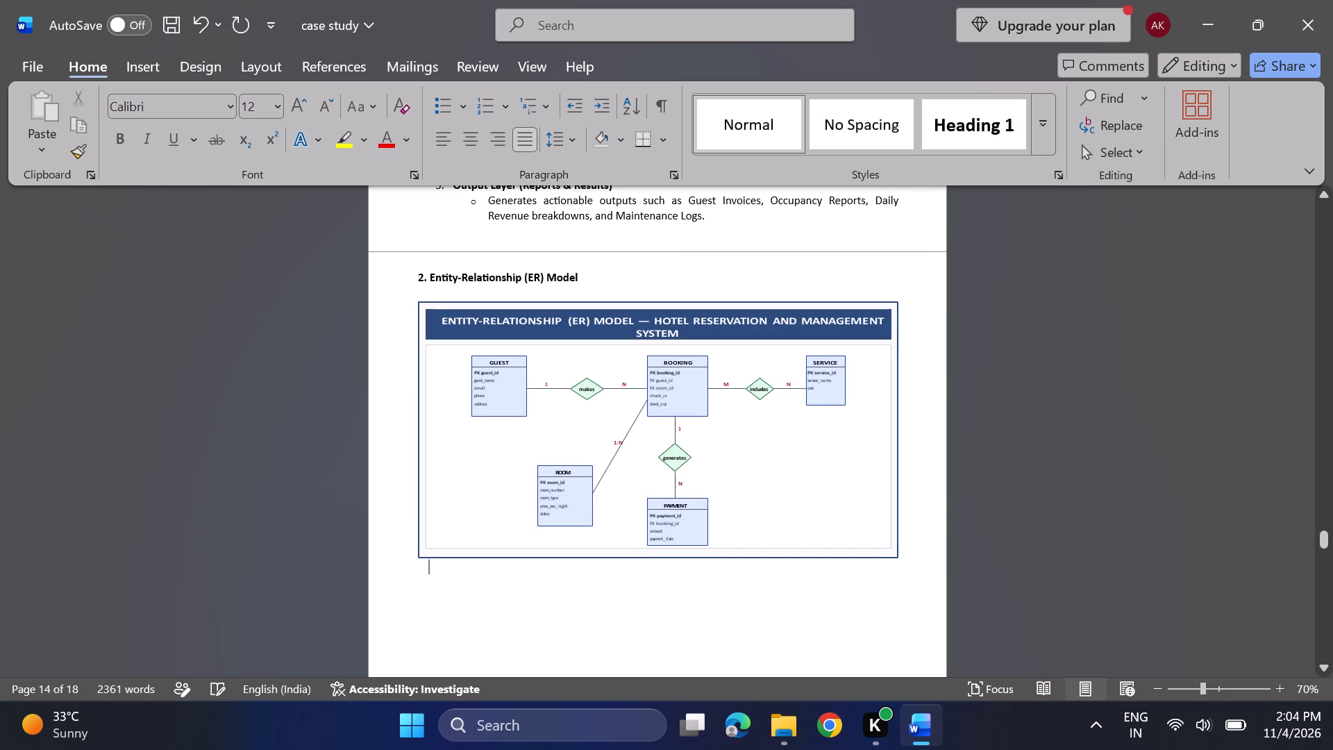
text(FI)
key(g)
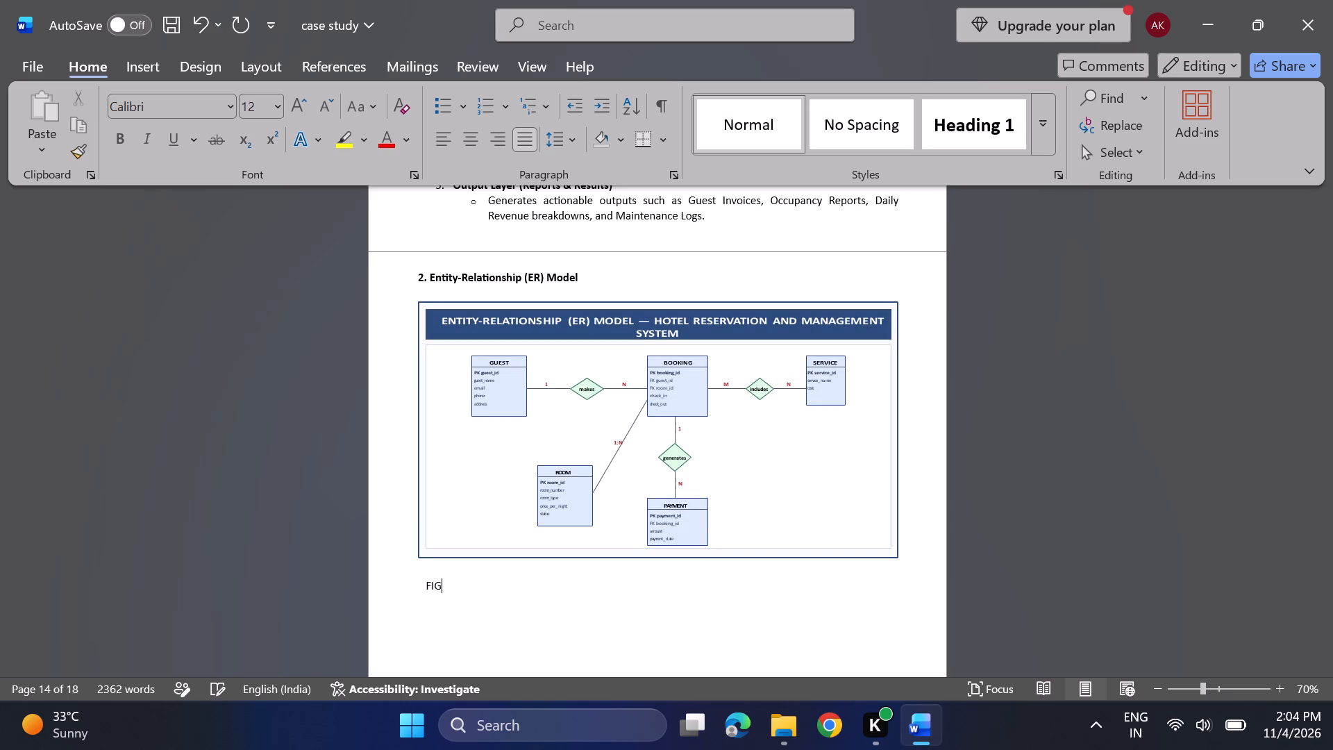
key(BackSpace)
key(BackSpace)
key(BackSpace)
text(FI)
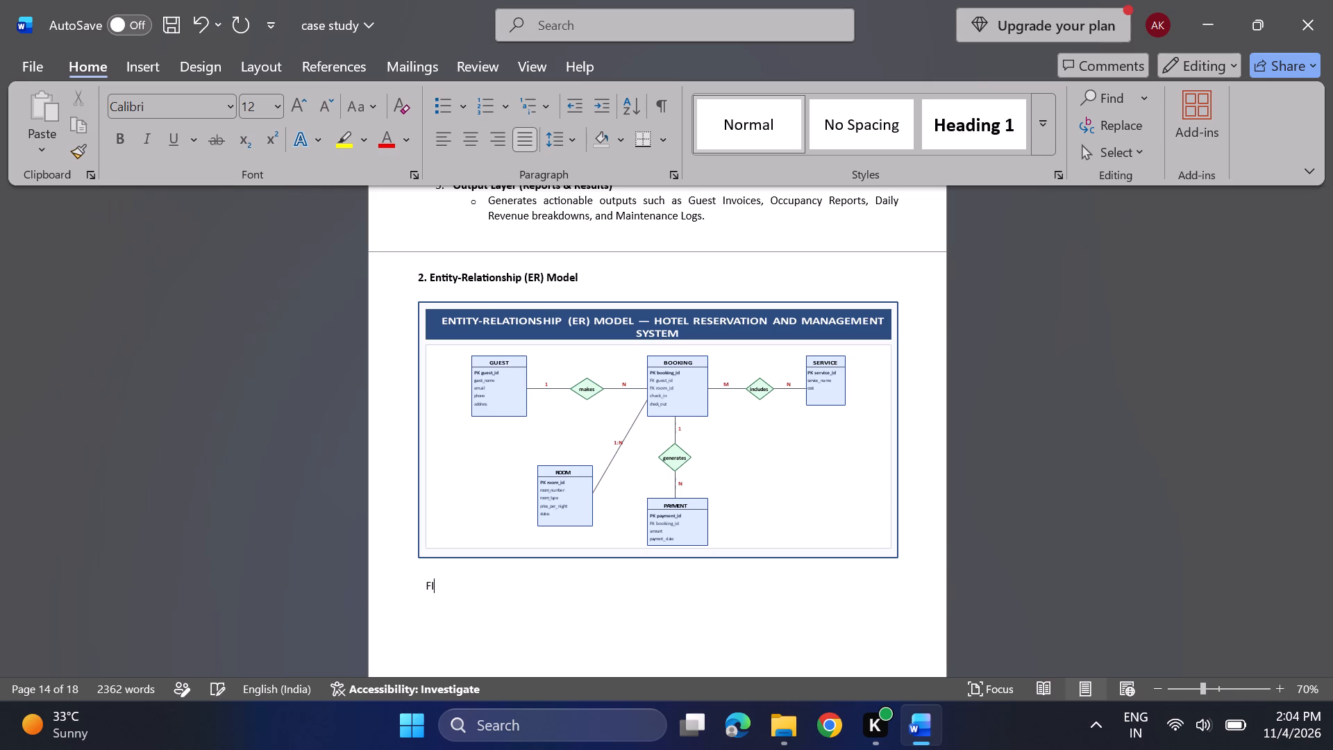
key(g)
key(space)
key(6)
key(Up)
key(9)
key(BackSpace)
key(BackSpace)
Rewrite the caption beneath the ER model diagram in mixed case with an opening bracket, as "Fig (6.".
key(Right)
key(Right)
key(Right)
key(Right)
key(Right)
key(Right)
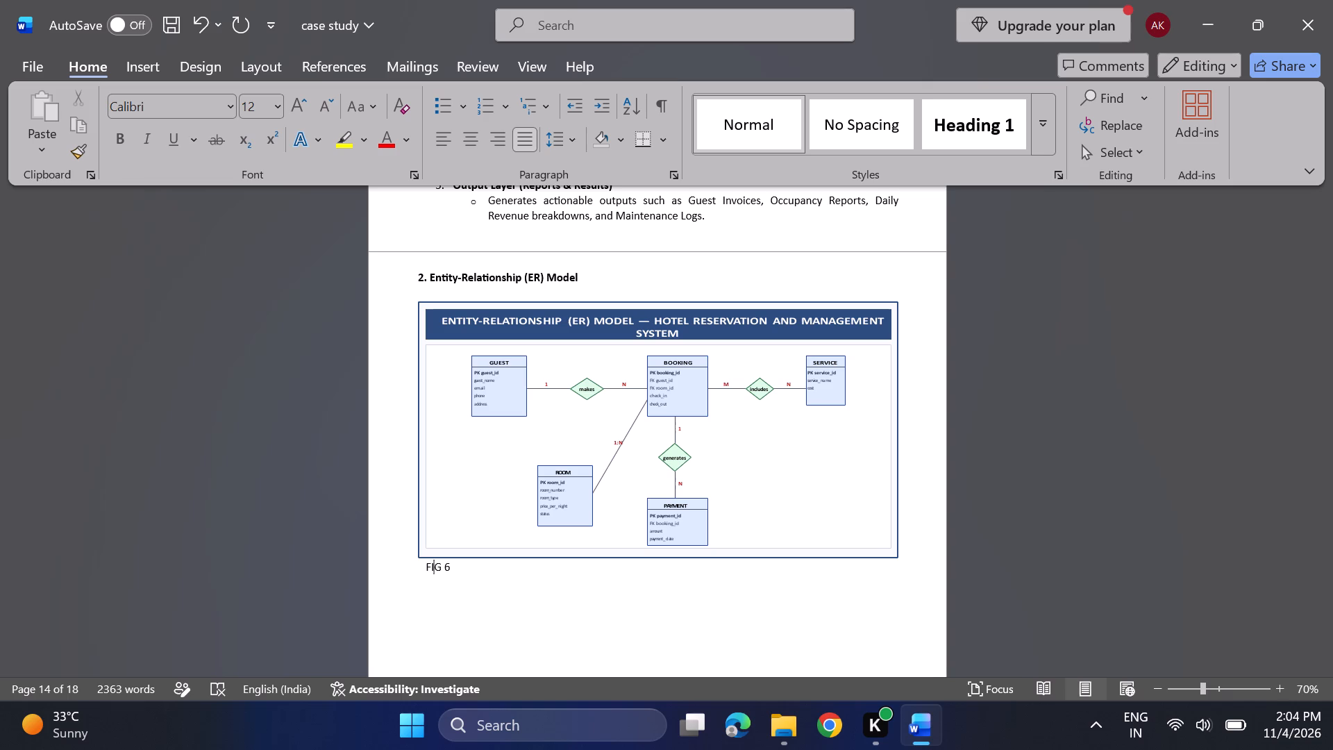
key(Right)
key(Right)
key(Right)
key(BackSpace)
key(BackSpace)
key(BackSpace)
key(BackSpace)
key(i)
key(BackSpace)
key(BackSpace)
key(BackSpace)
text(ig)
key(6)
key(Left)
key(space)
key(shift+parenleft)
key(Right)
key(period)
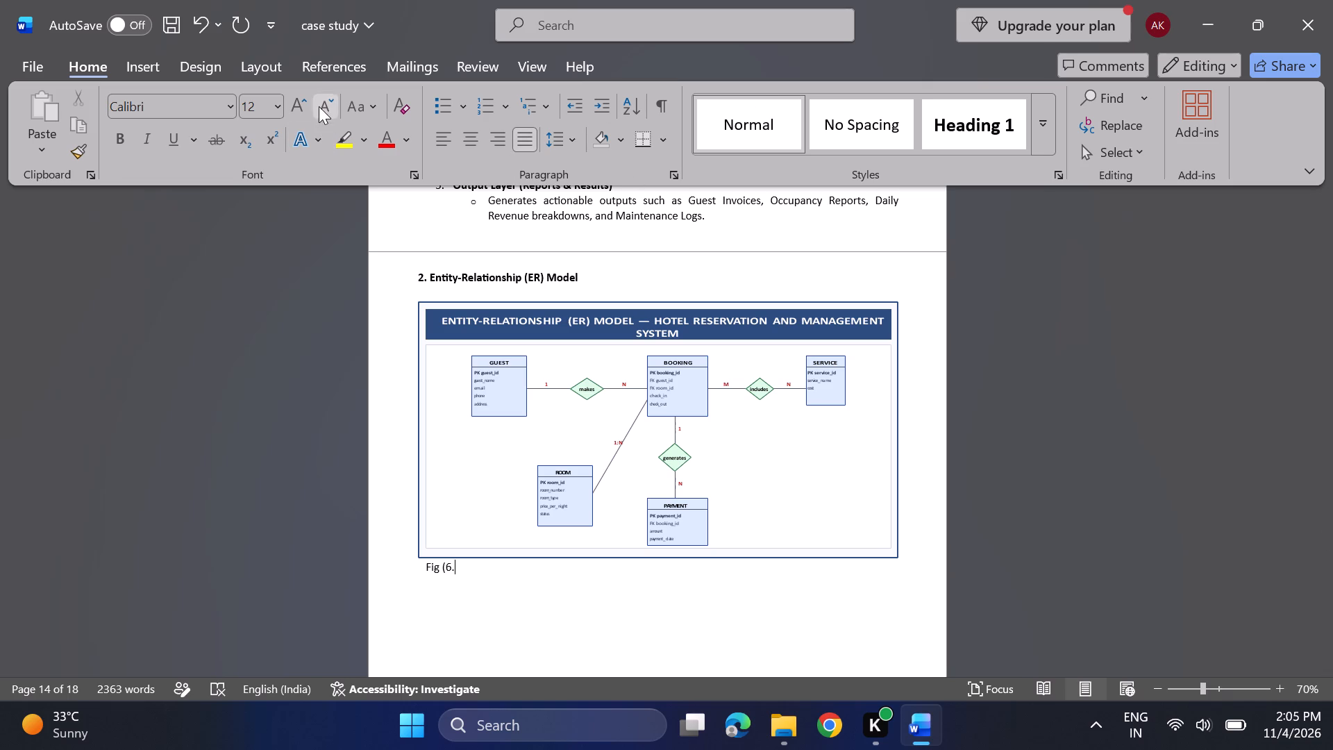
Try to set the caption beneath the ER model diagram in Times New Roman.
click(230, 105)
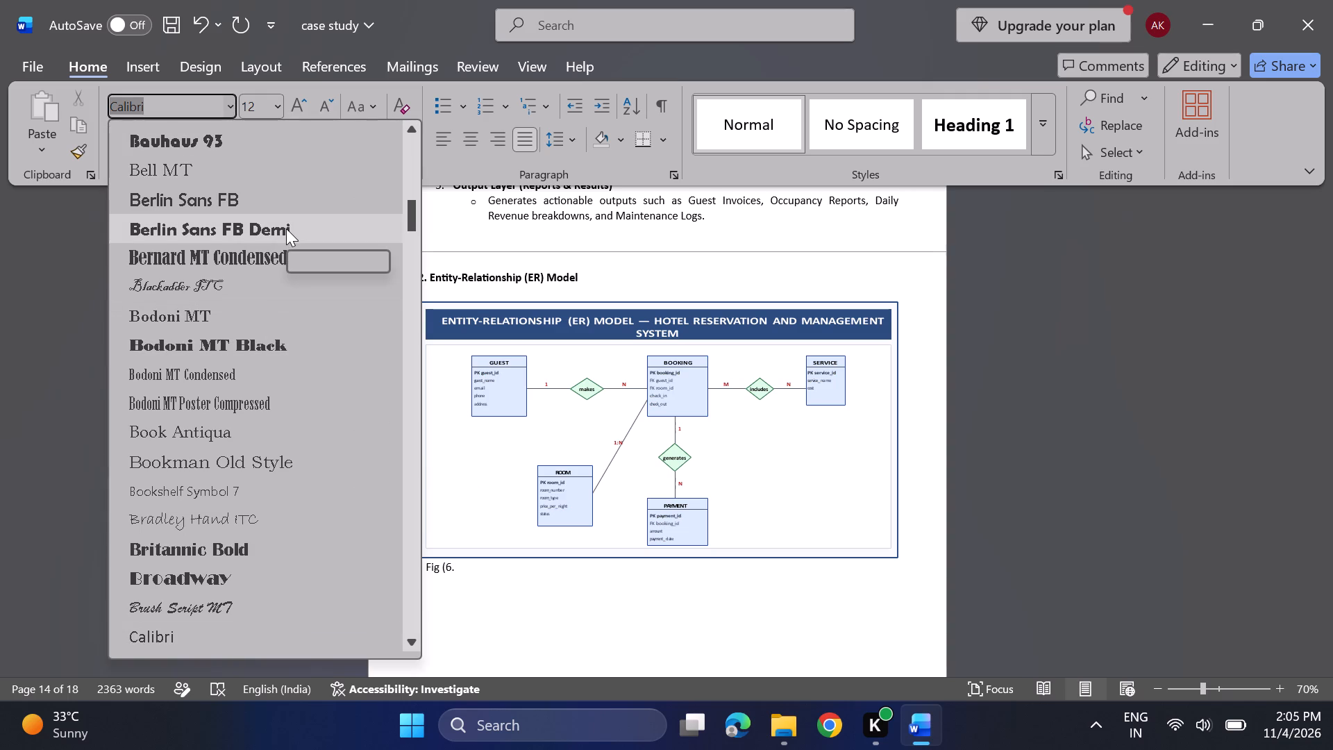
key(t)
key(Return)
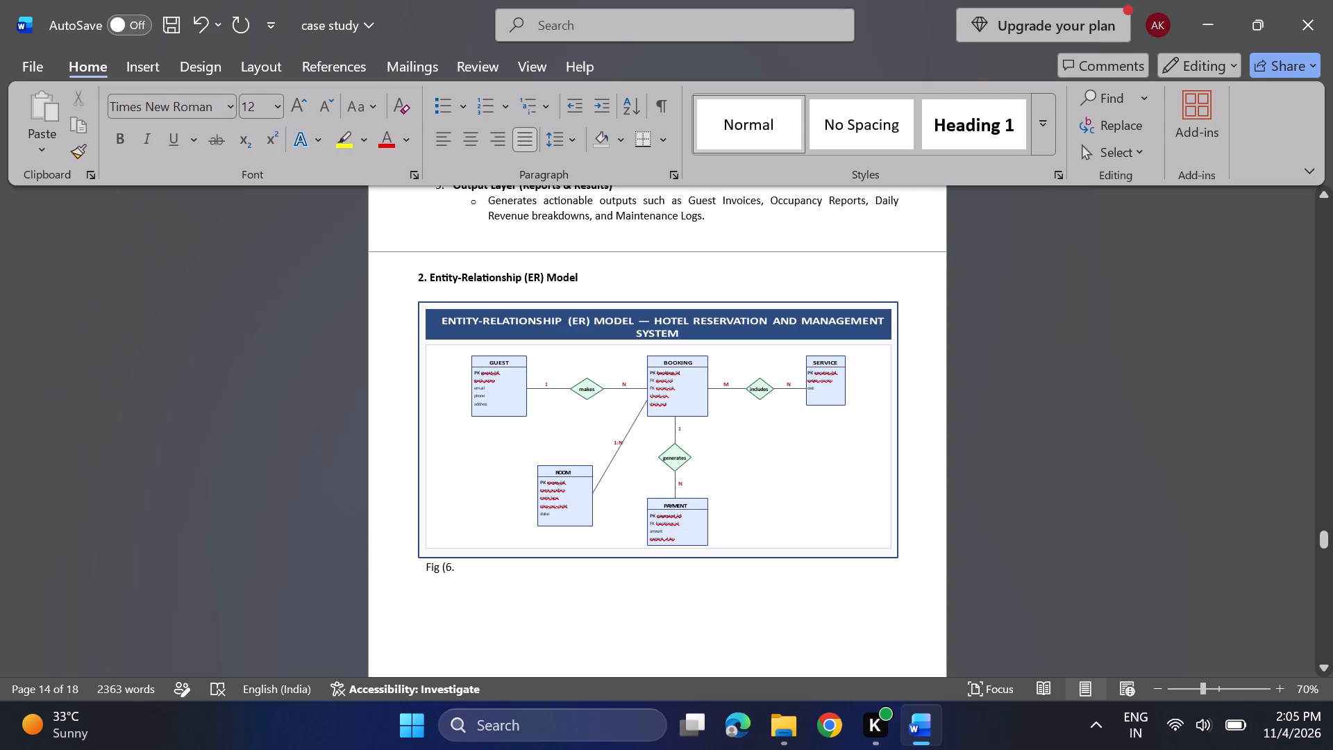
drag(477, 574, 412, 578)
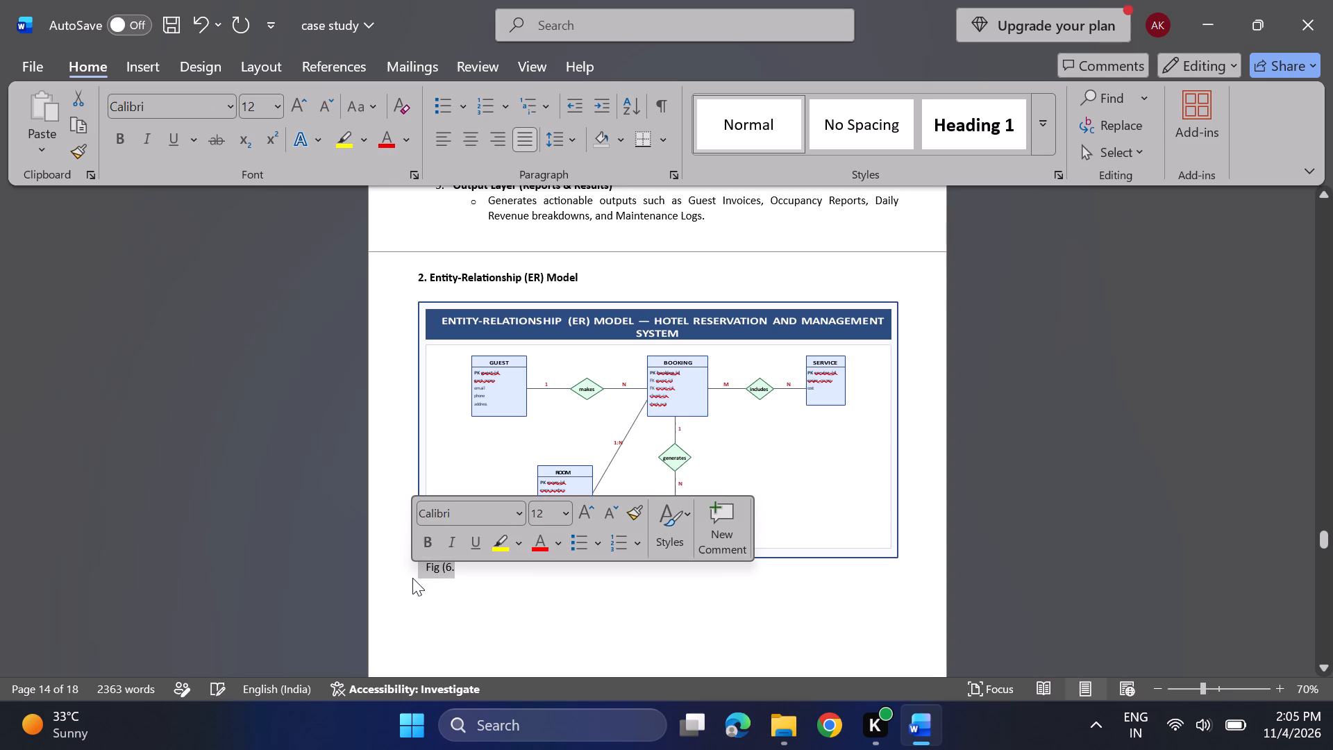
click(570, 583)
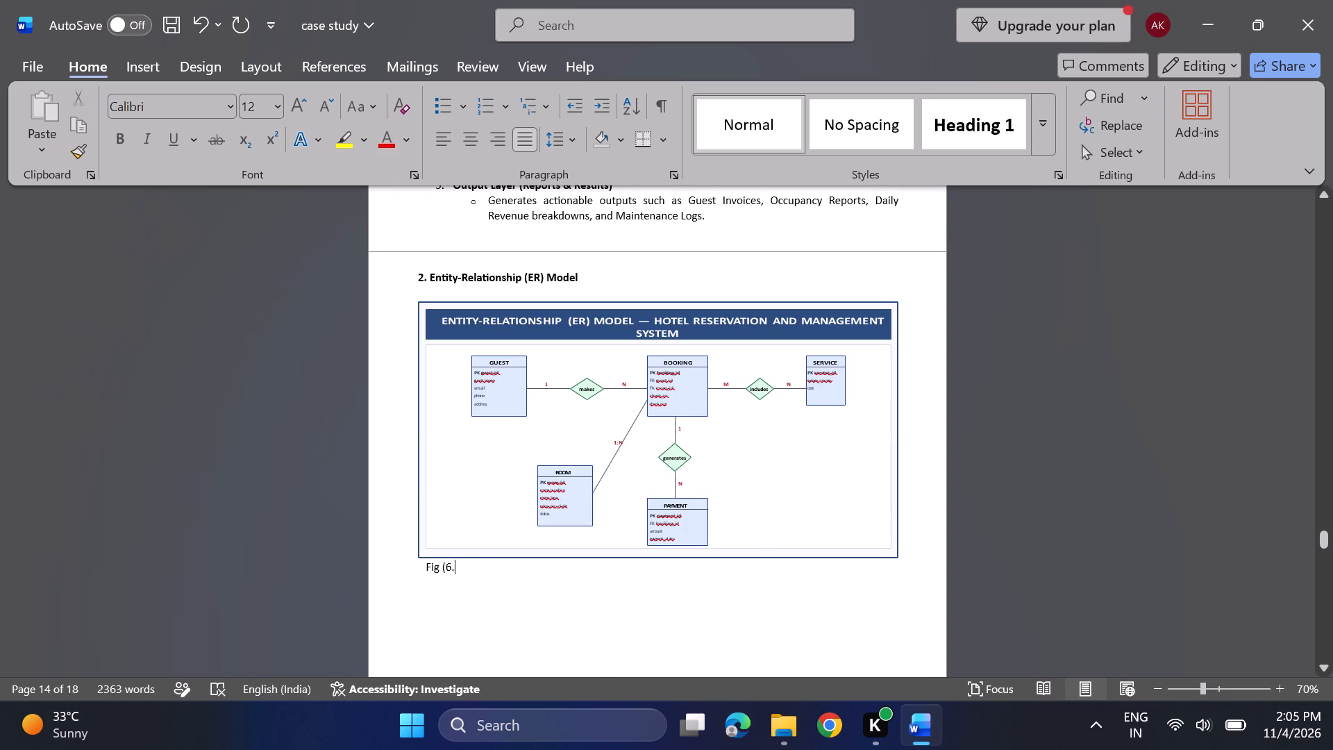
Enlarge the Entity-Relationship (ER) Model diagram so that its frame reaches the page's right edge.
click(617, 555)
ctrl+scroll(617, 555, up, 1)
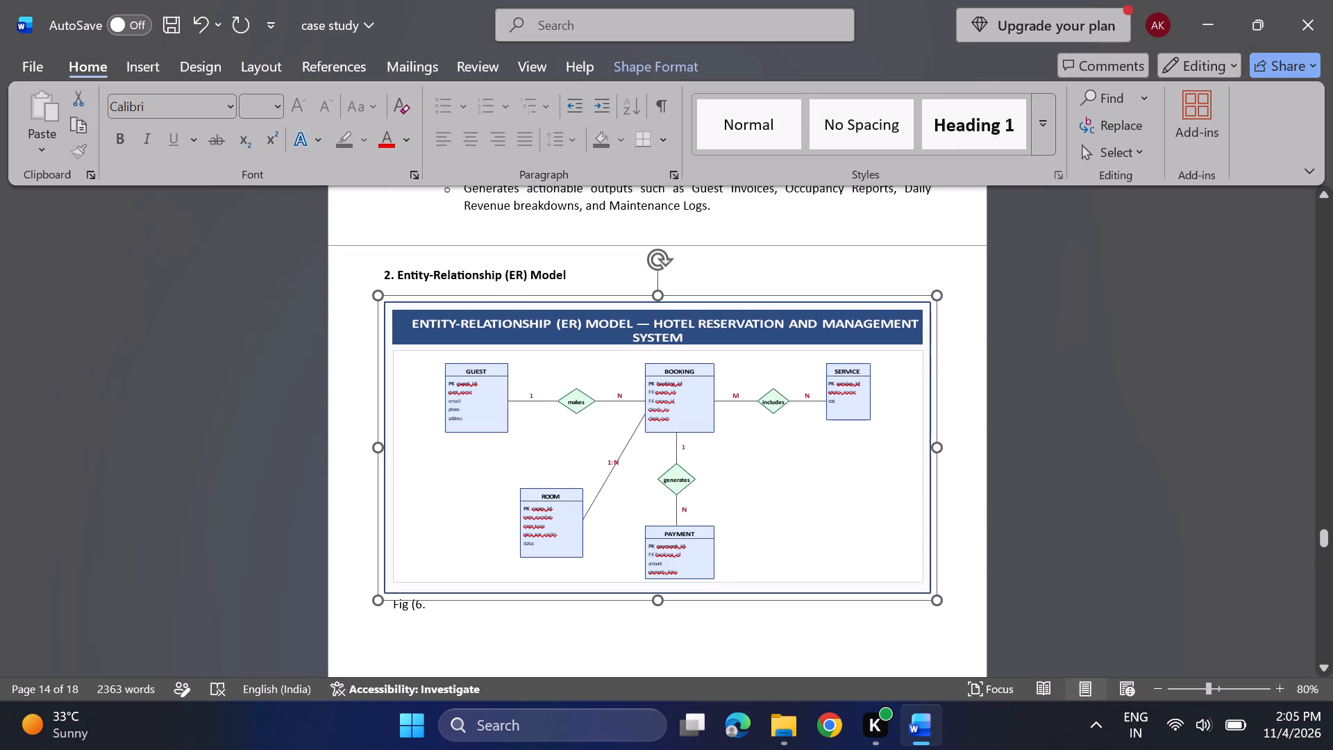
scroll(617, 555, down, 1)
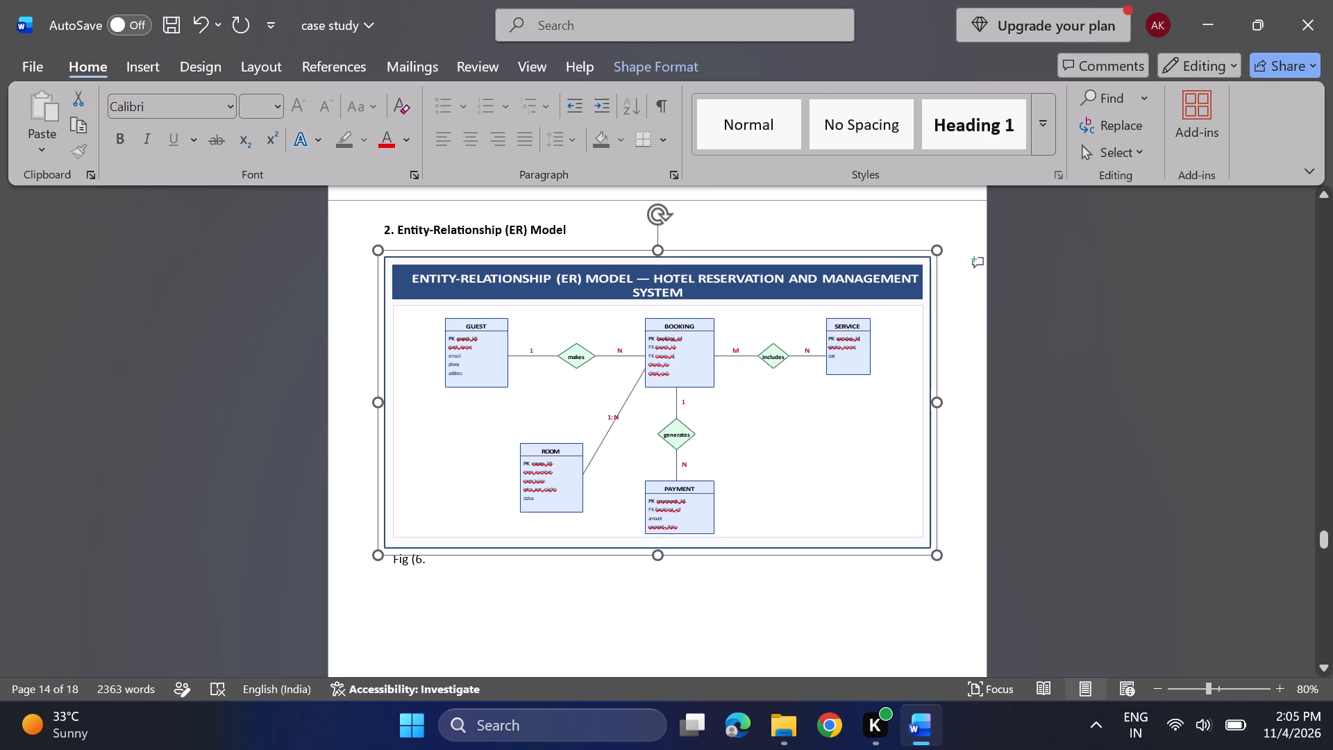
click(658, 258)
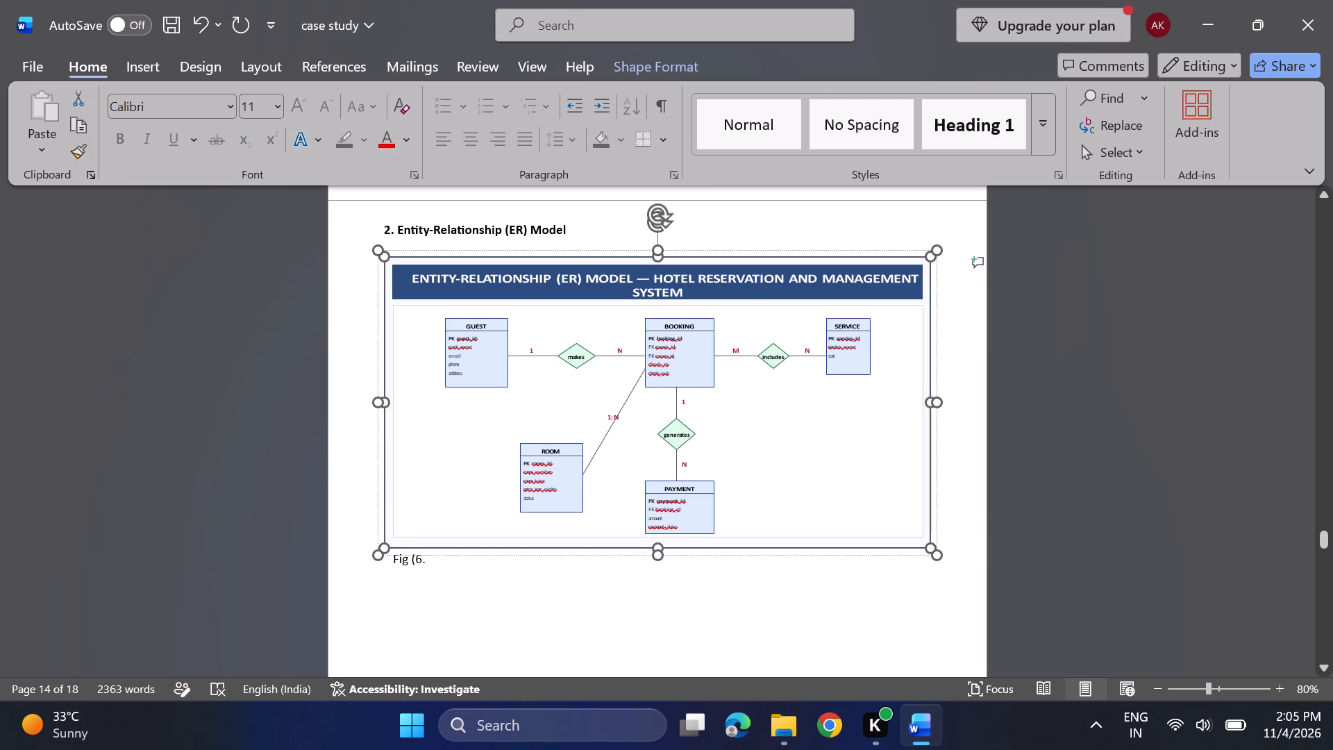
drag(939, 256, 955, 229)
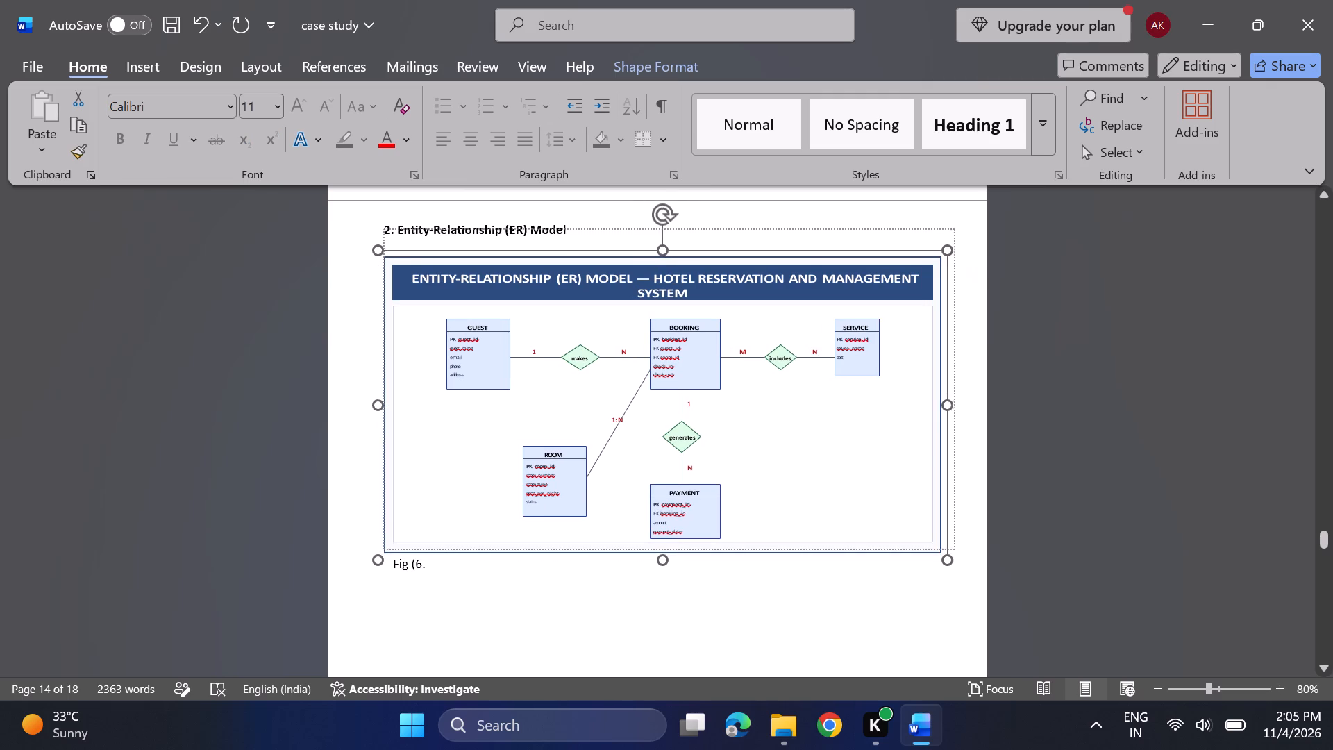
drag(955, 229, 965, 224)
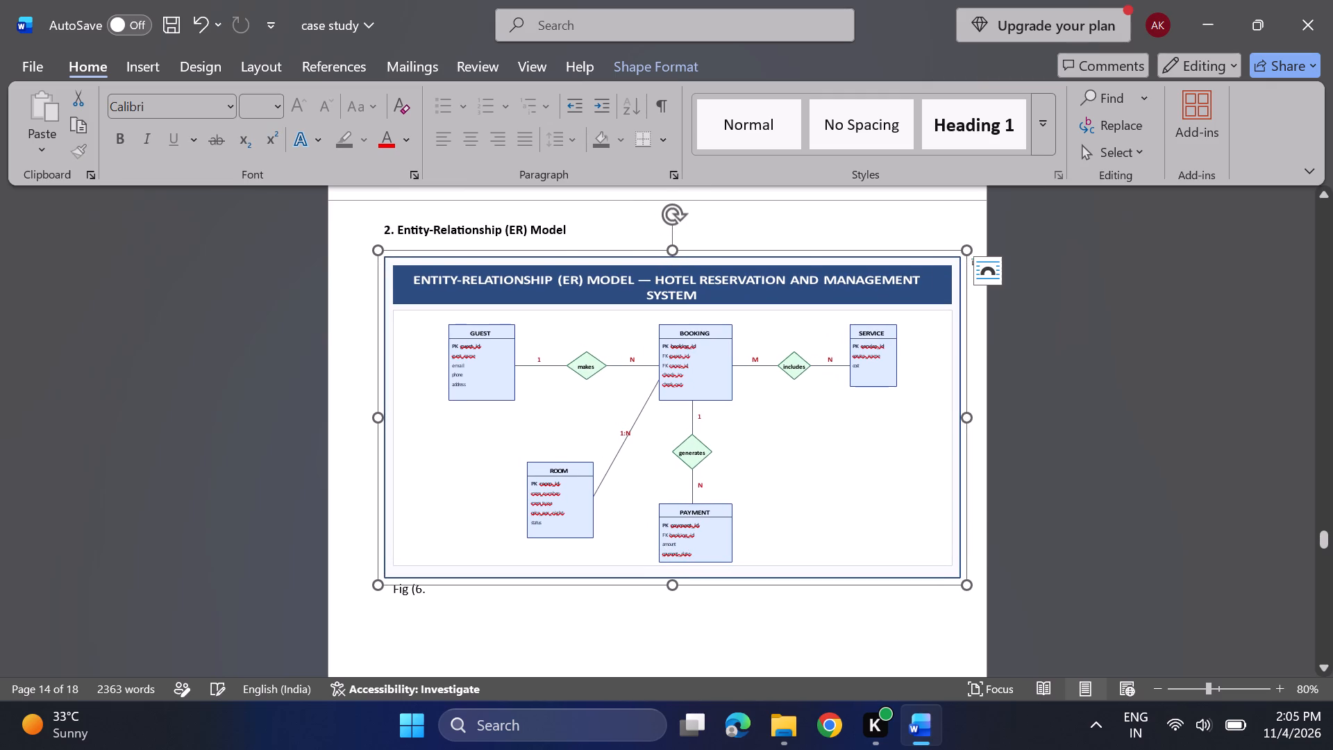
drag(382, 253, 347, 252)
drag(518, 256, 474, 256)
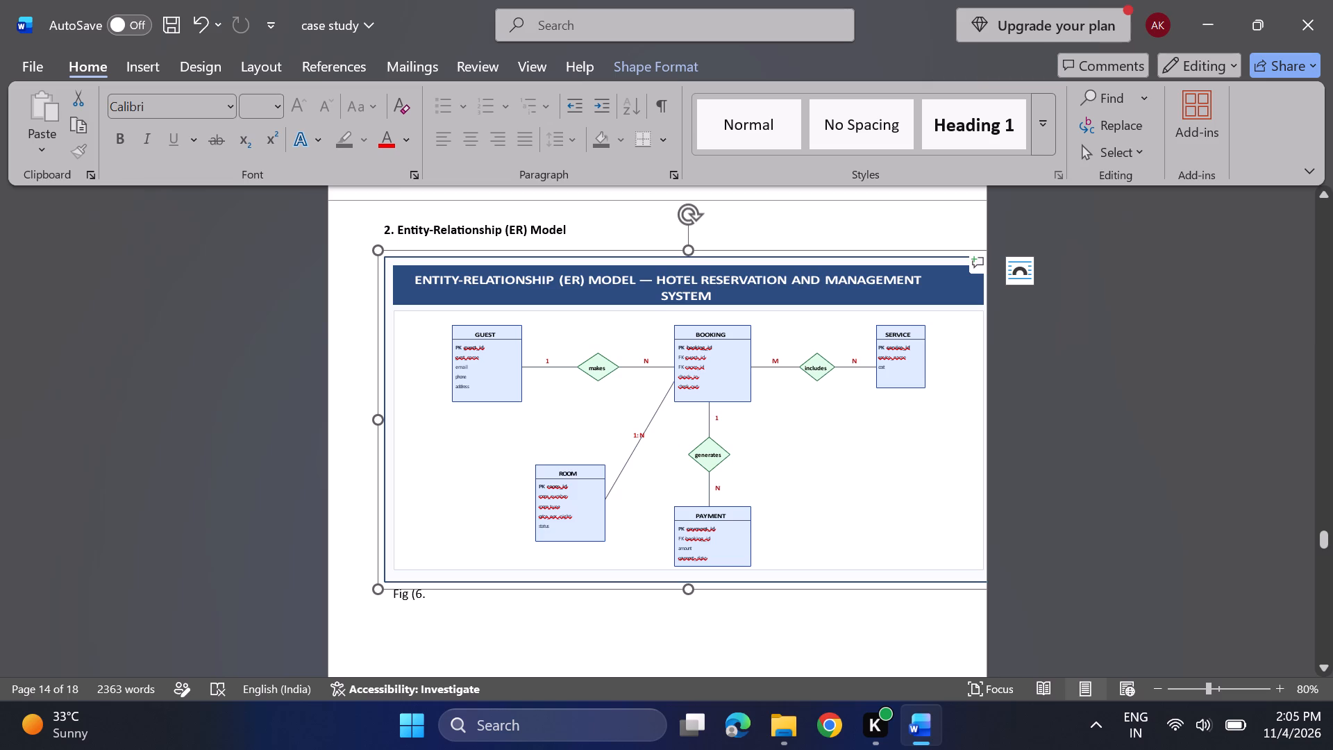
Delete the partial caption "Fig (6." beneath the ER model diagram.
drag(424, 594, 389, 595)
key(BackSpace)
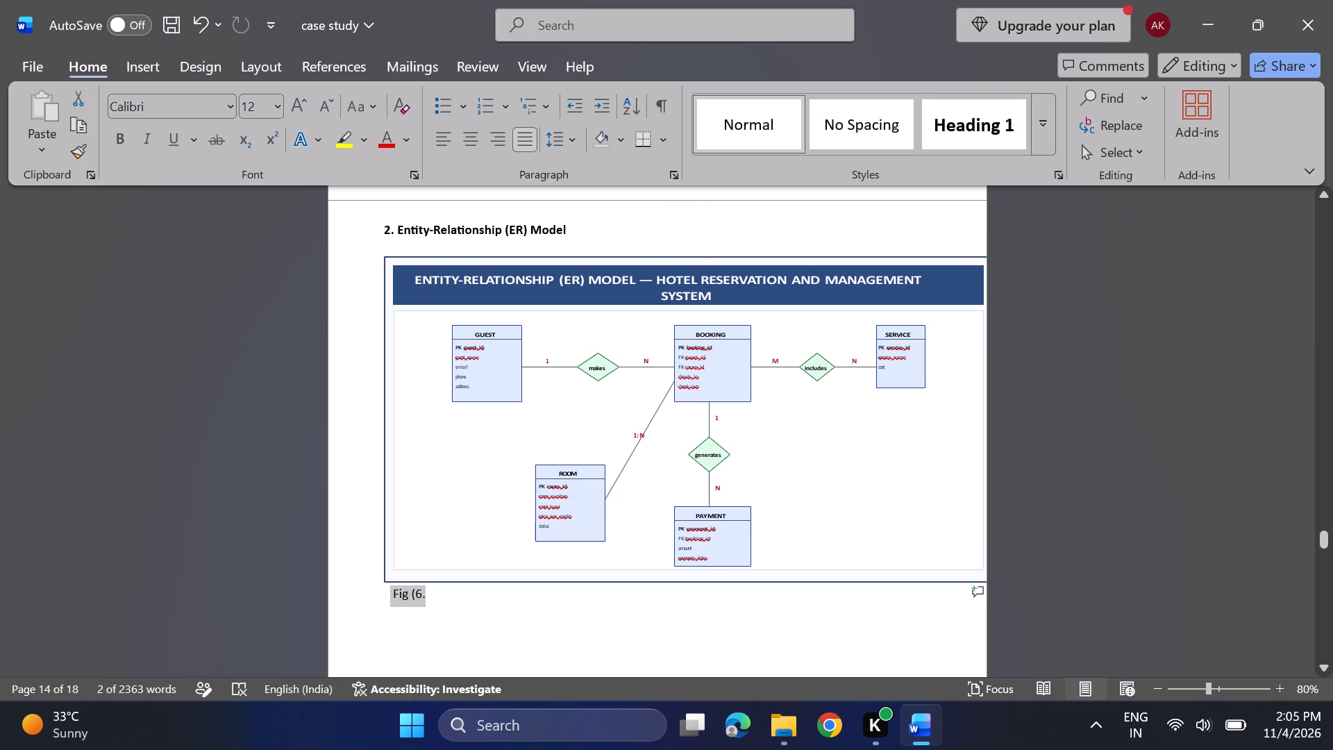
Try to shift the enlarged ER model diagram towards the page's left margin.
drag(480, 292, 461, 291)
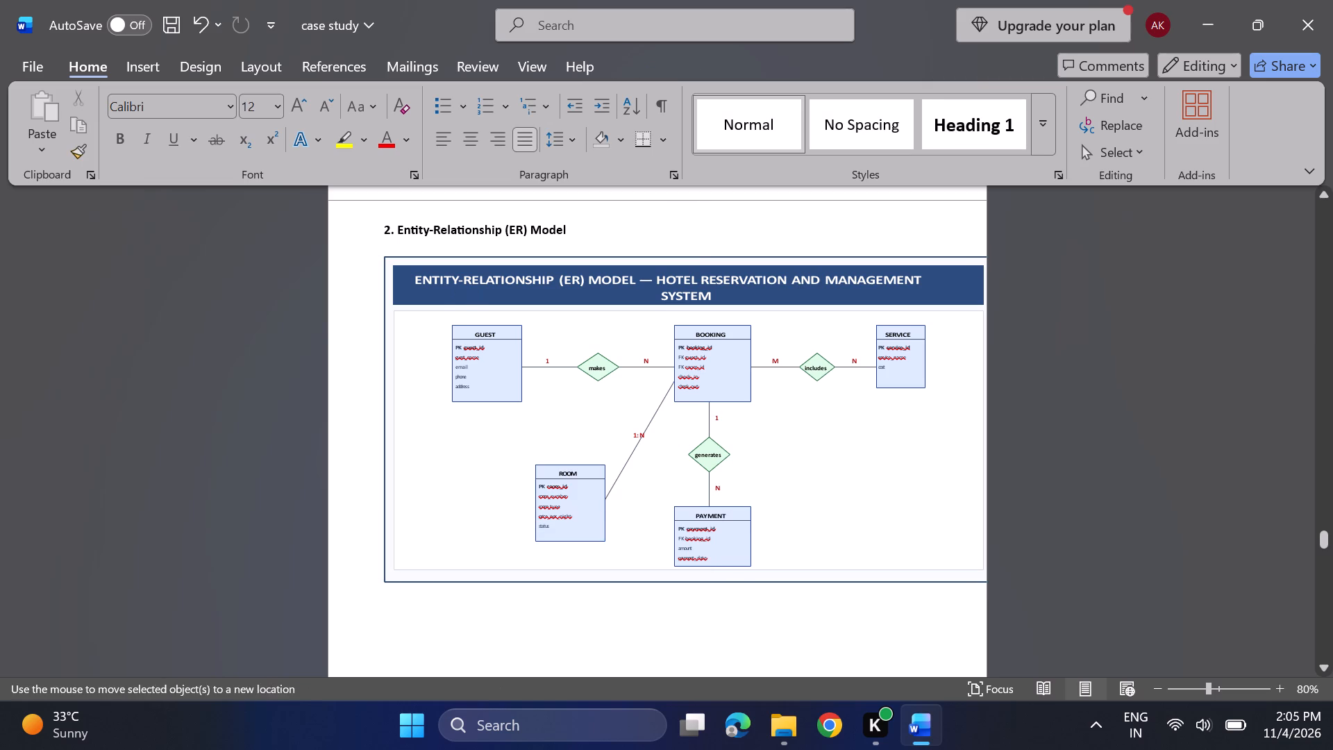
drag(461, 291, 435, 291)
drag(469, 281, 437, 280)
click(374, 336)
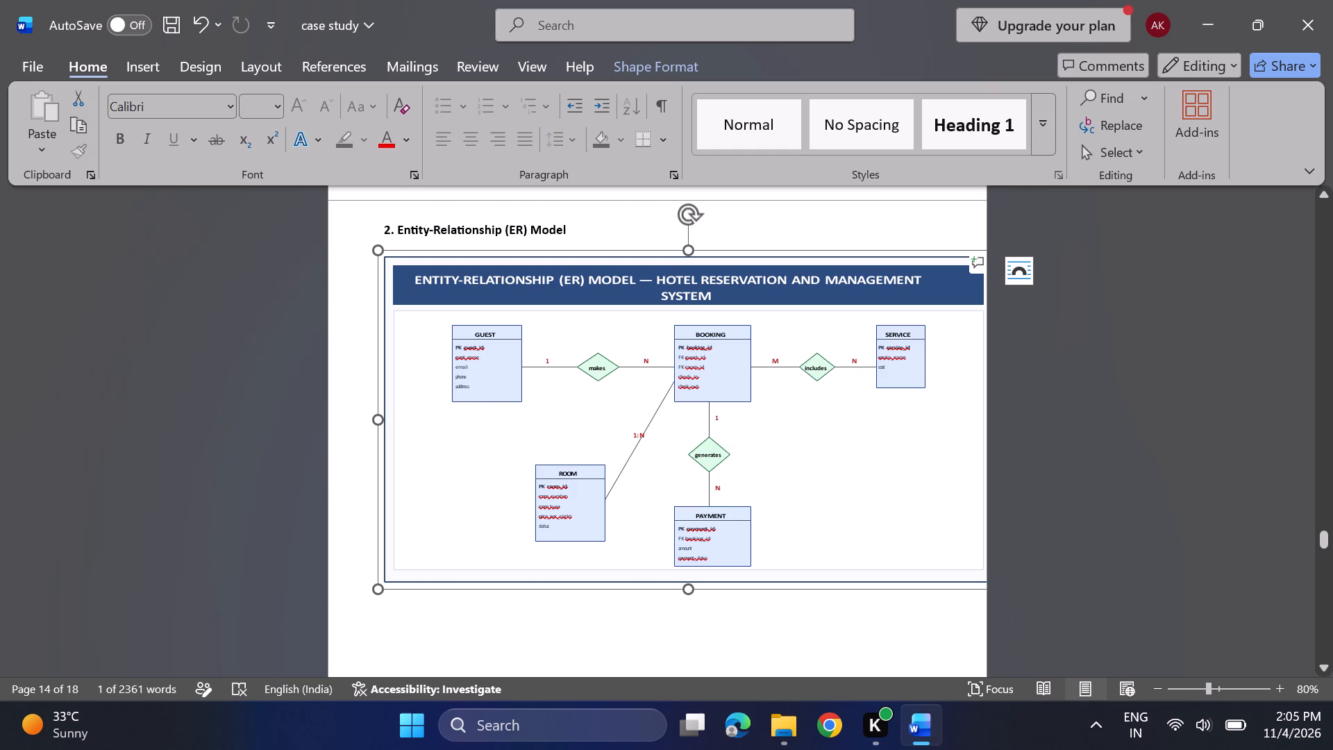
Add the chapter number 6 to the architecture diagram's caption so that it begins "Fig 6(i)".
scroll(610, 384, up, 2)
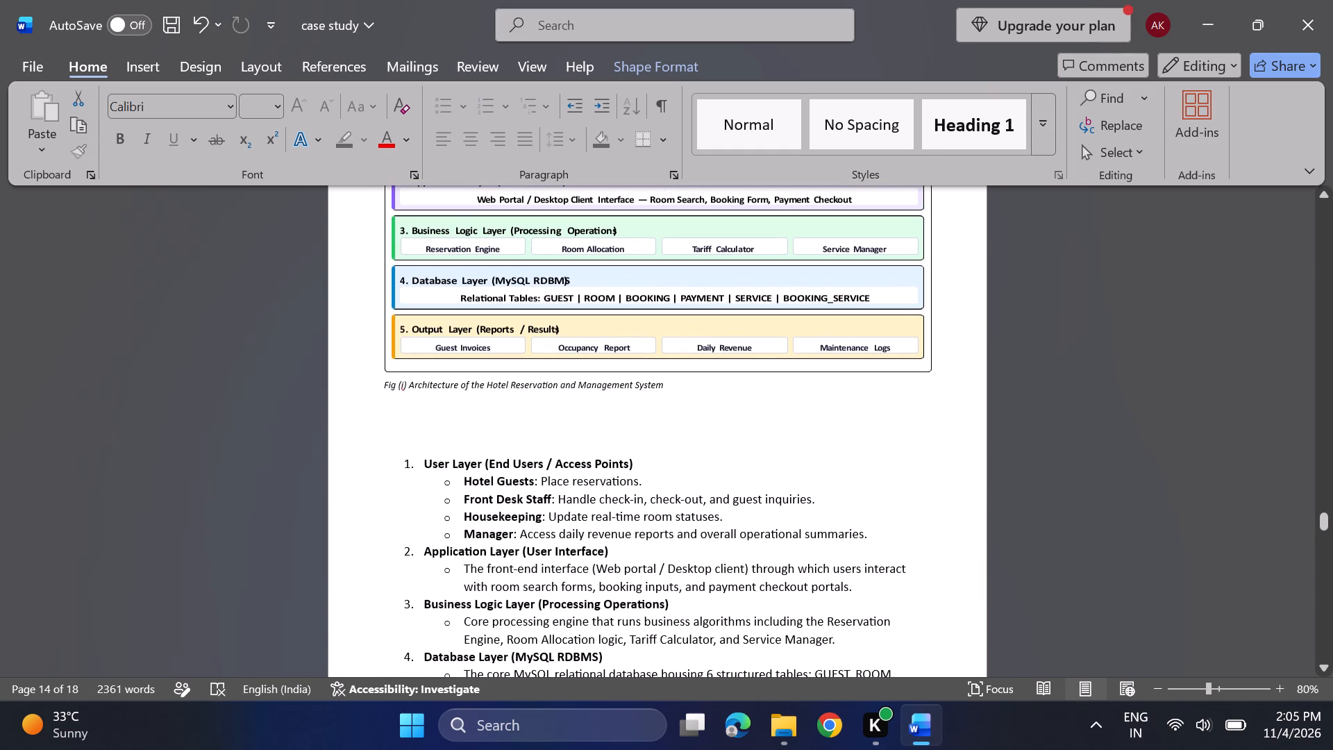
click(679, 389)
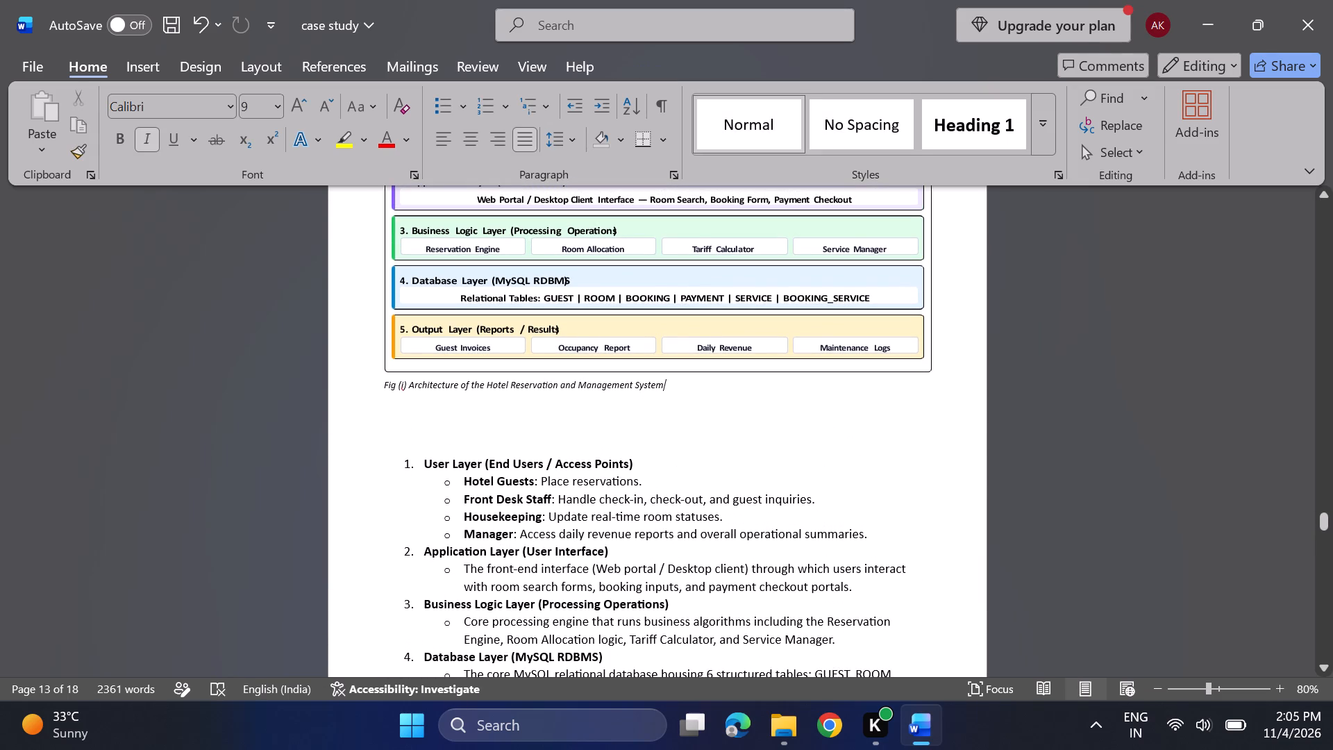
click(401, 387)
key(Left)
key(6)
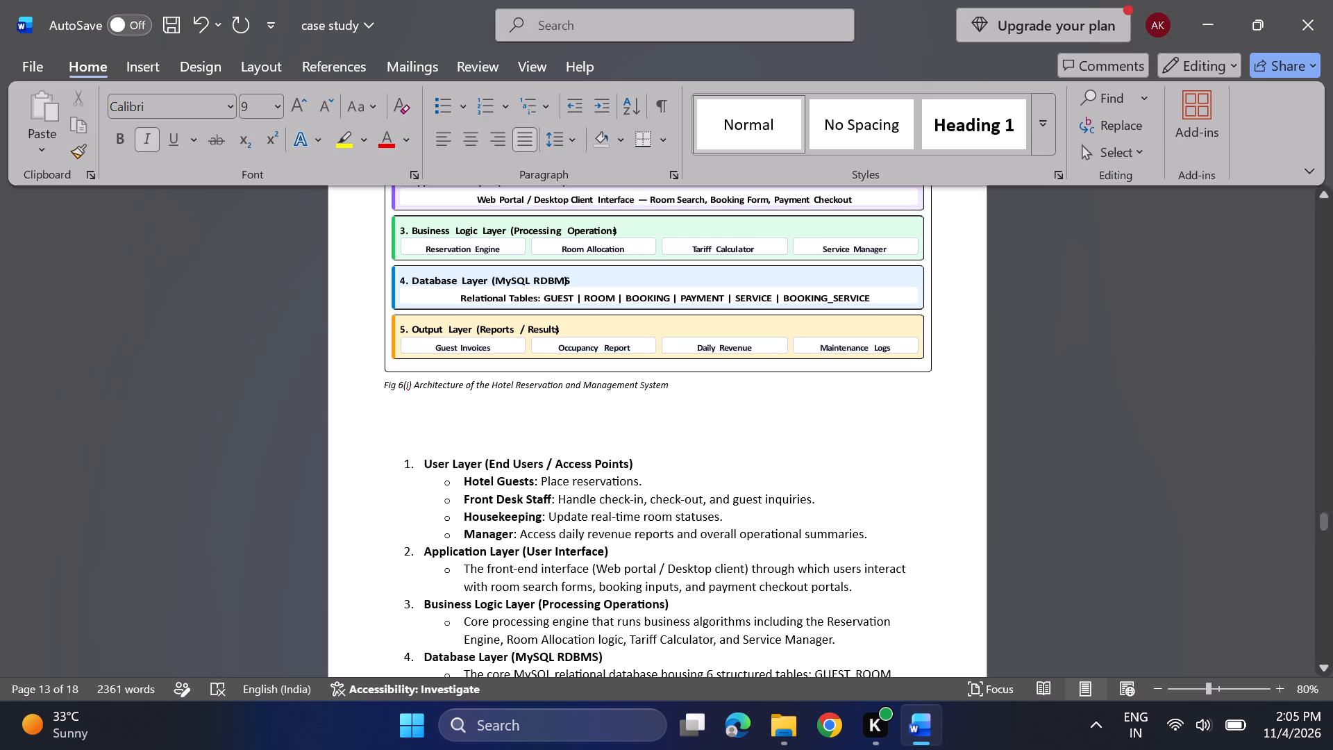
Centre the architecture diagram's caption and format it in 11 pt bold.
drag(676, 387, 380, 387)
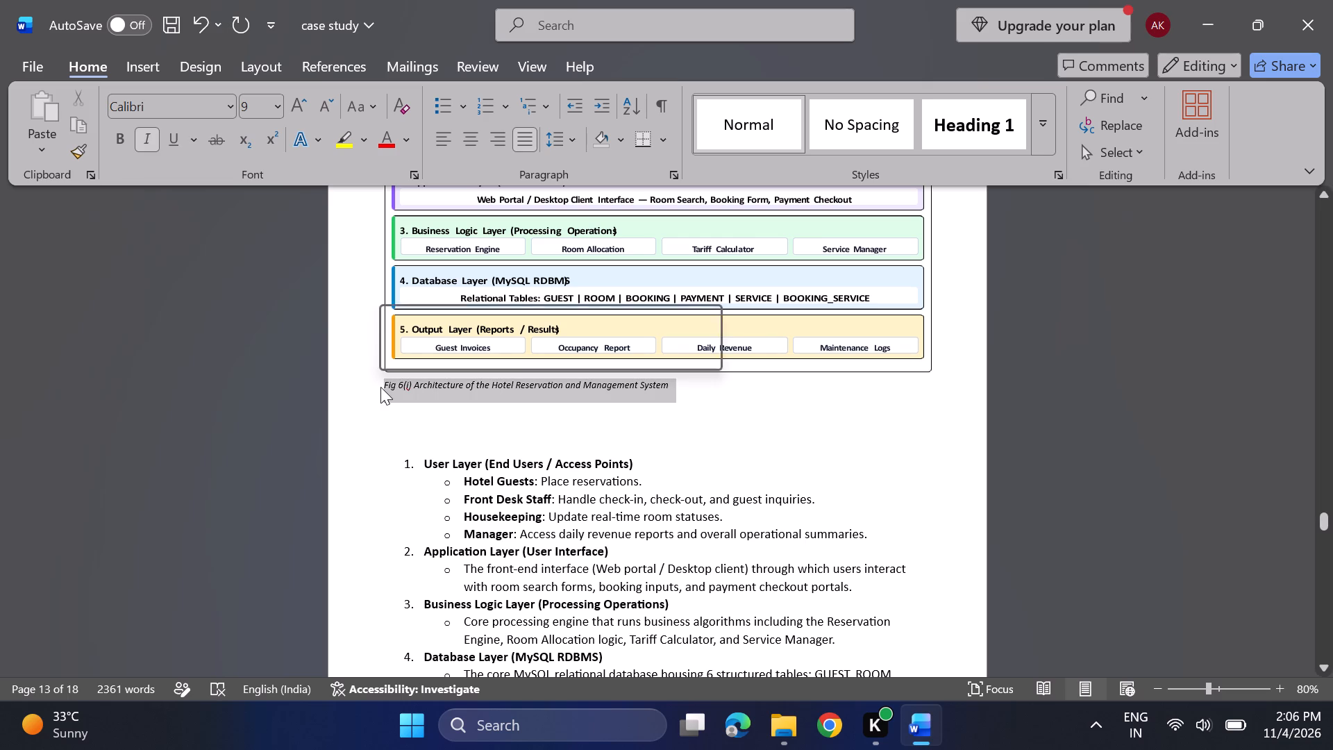
click(470, 144)
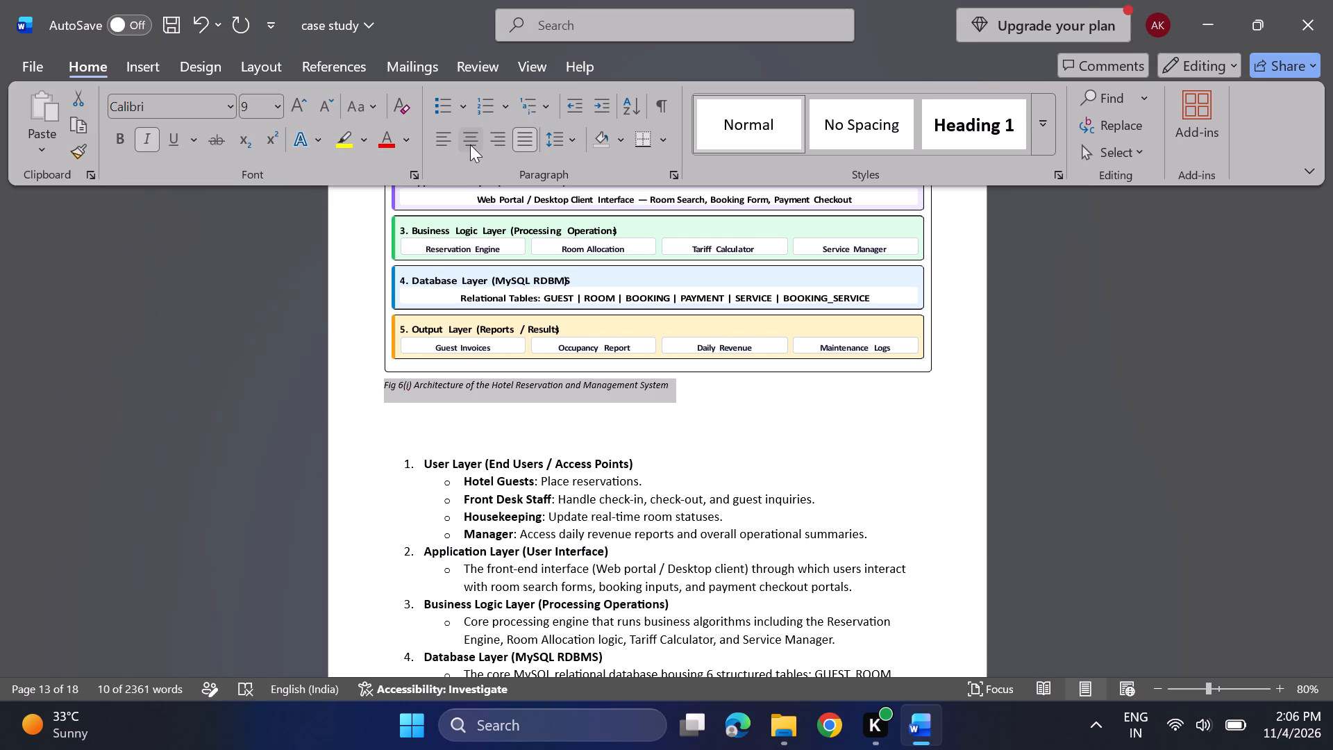
click(278, 113)
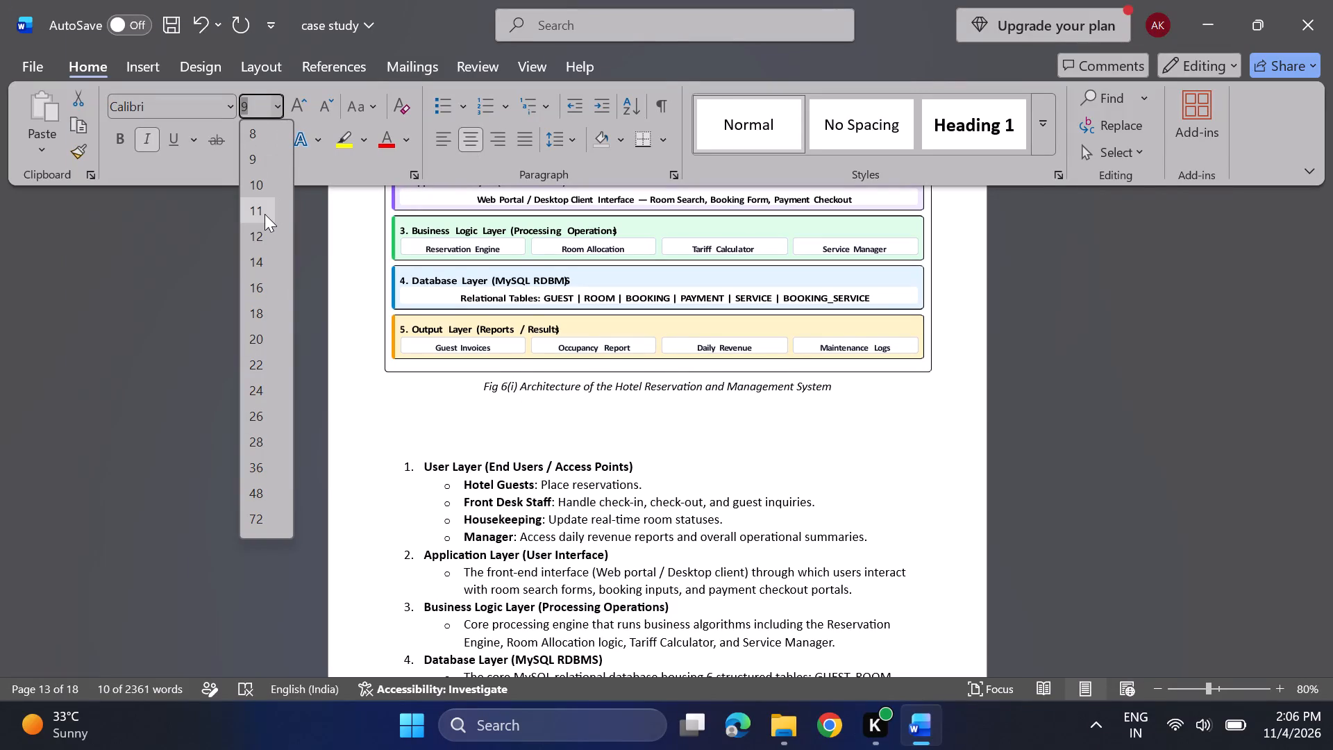
click(265, 214)
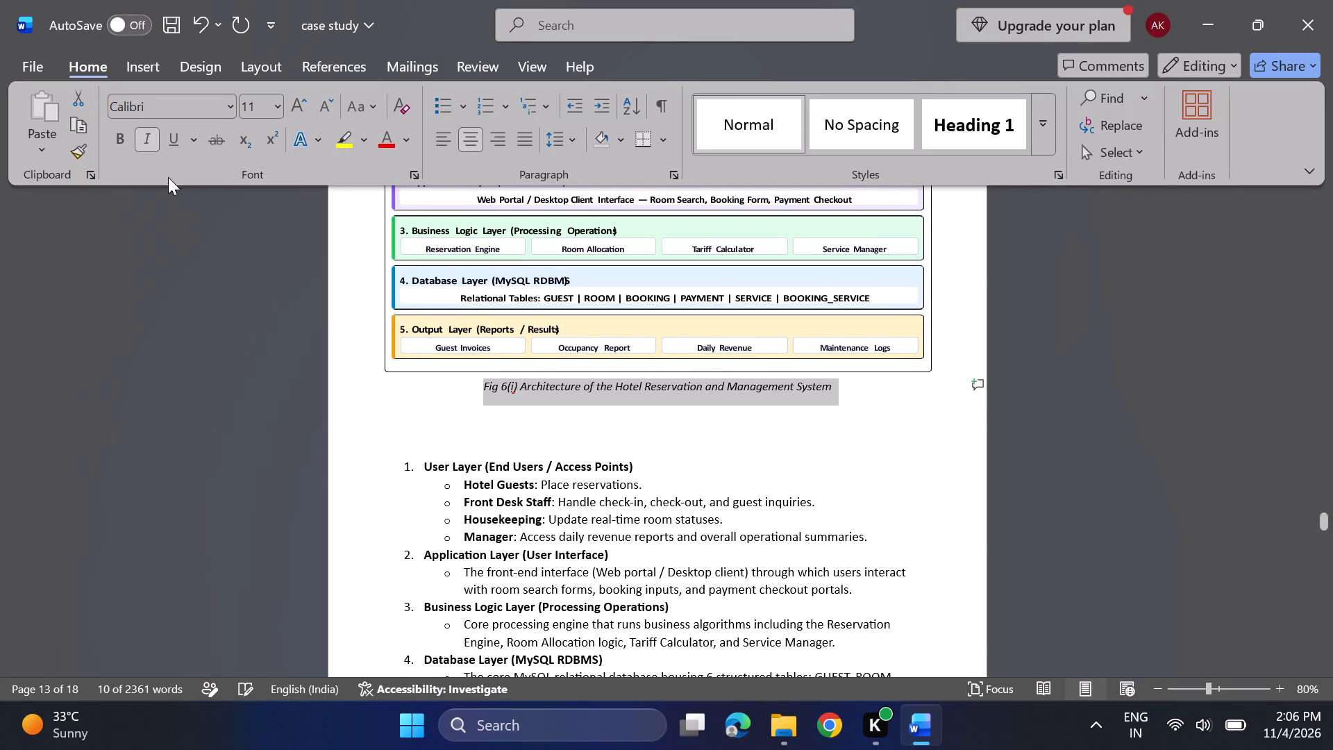
click(126, 142)
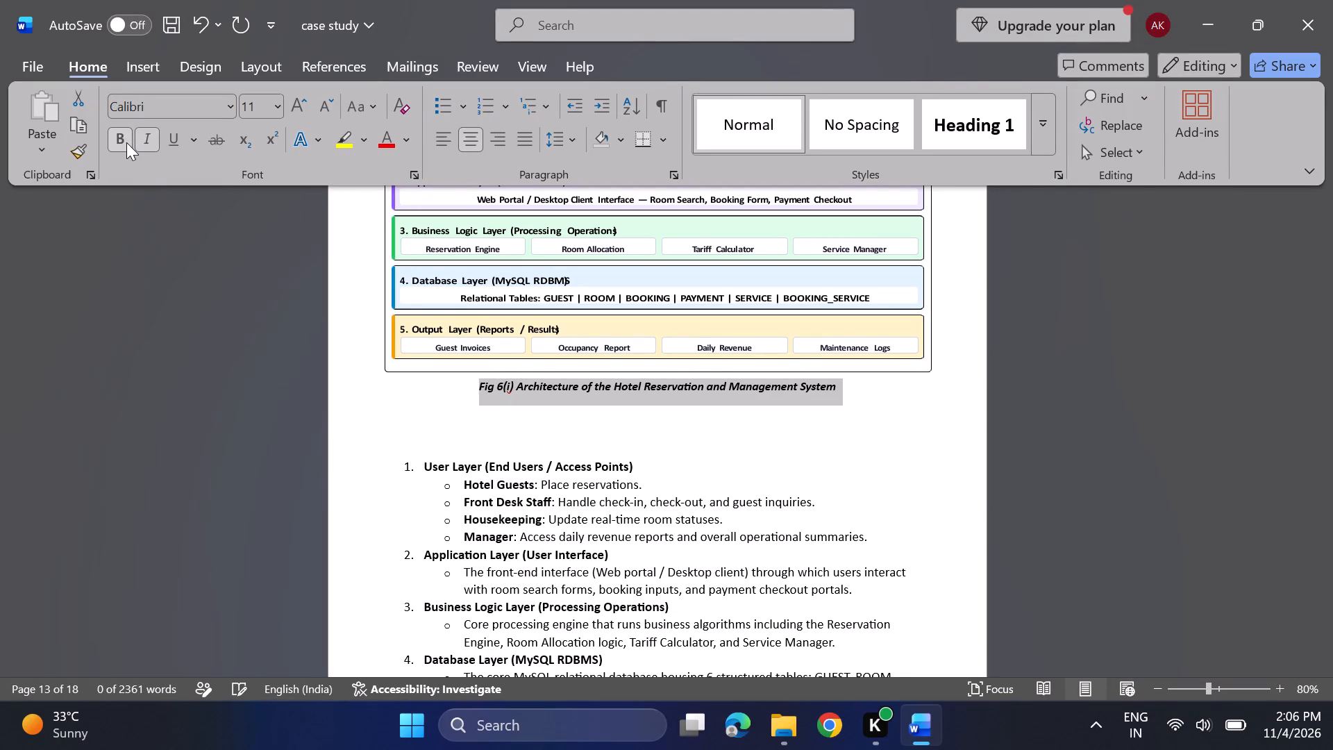
click(858, 411)
Copy the label "Fig 6(i)" from the architecture caption to the line beneath the ER model diagram.
scroll(858, 411, down, 1)
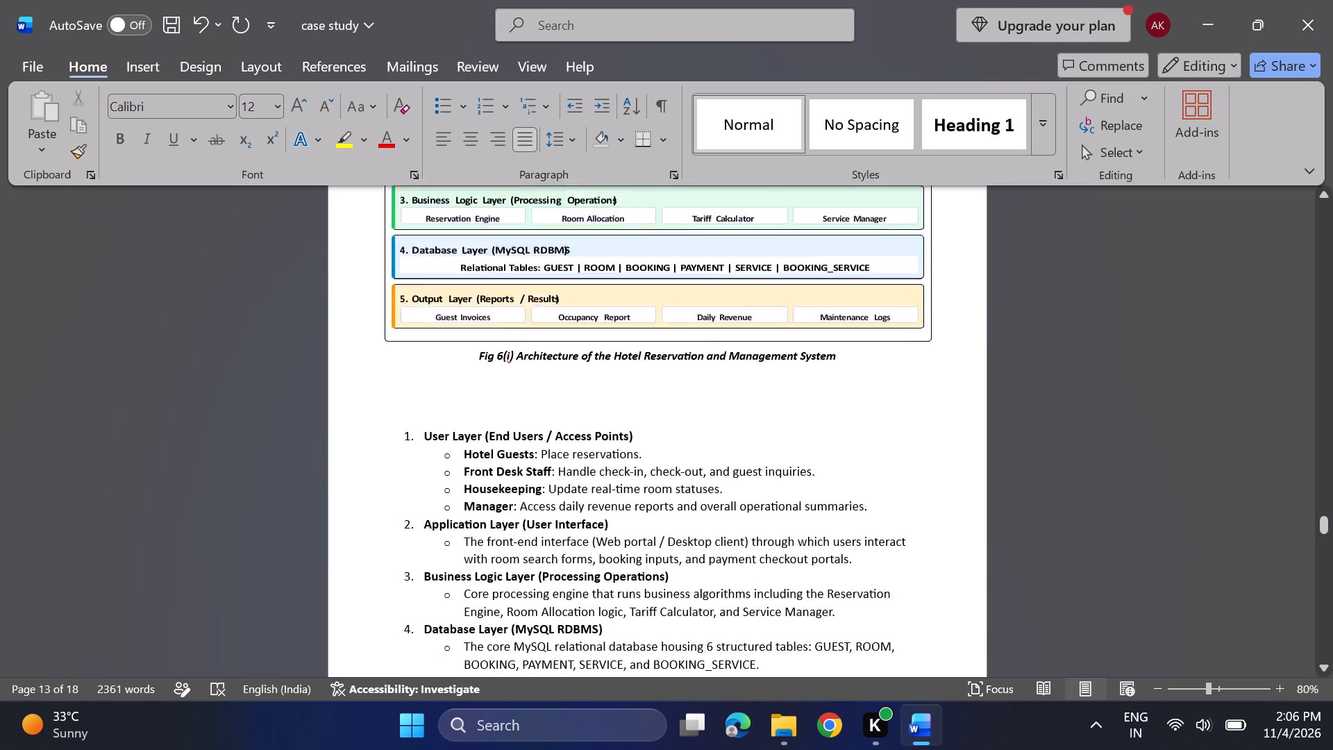
scroll(858, 411, down, 2)
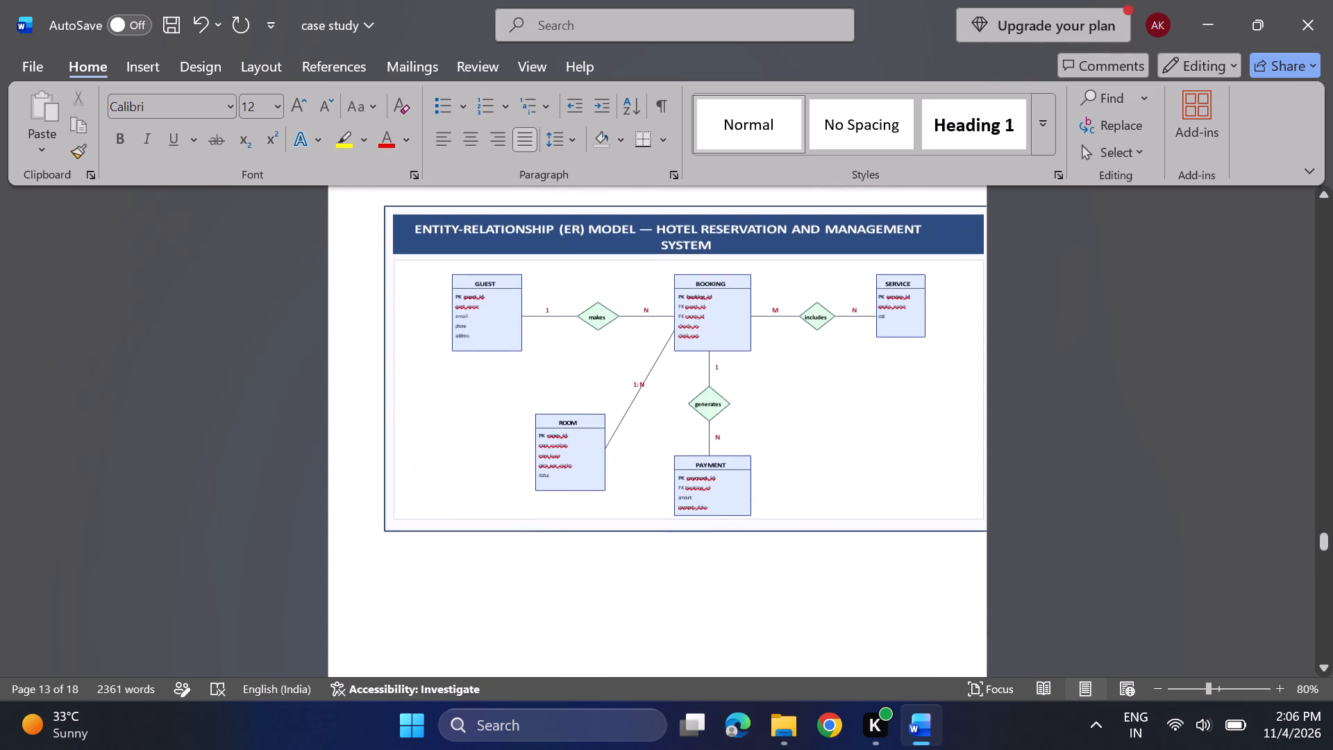
scroll(858, 411, up, 2)
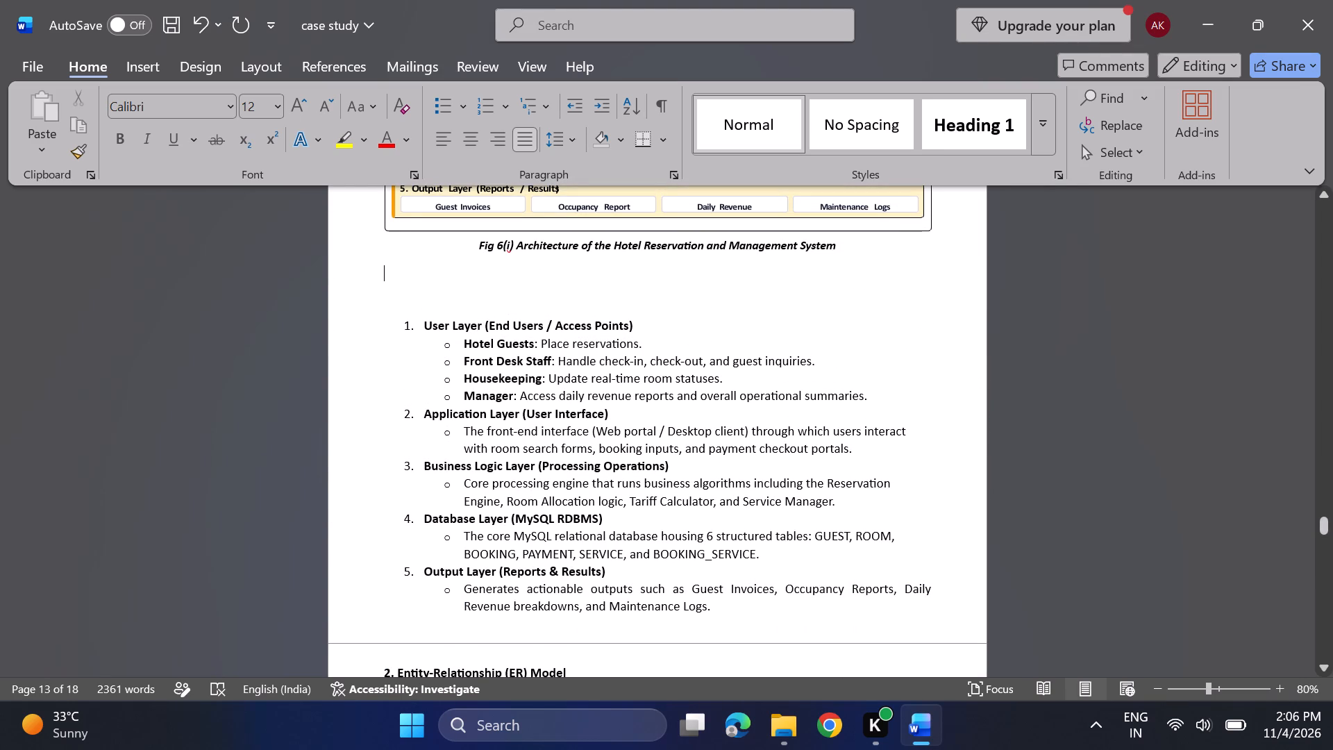
drag(474, 245, 515, 247)
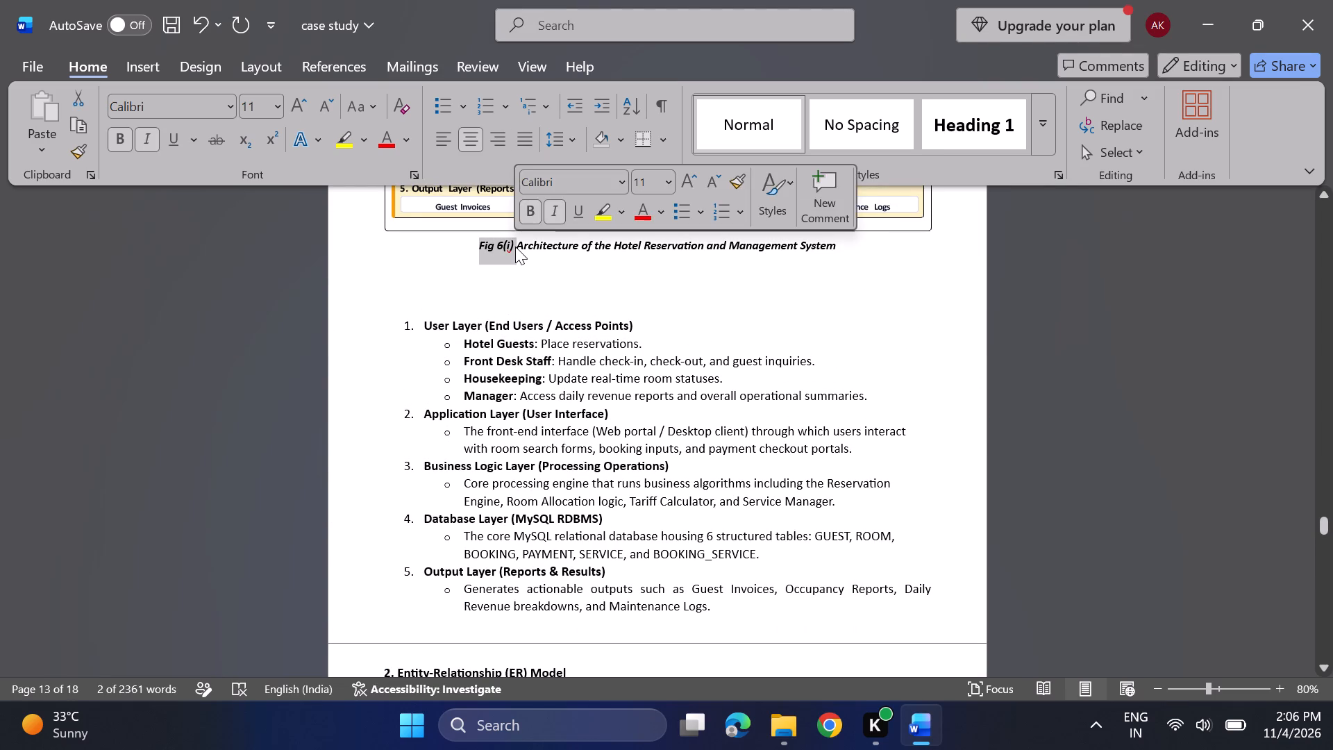
key(ctrl+c)
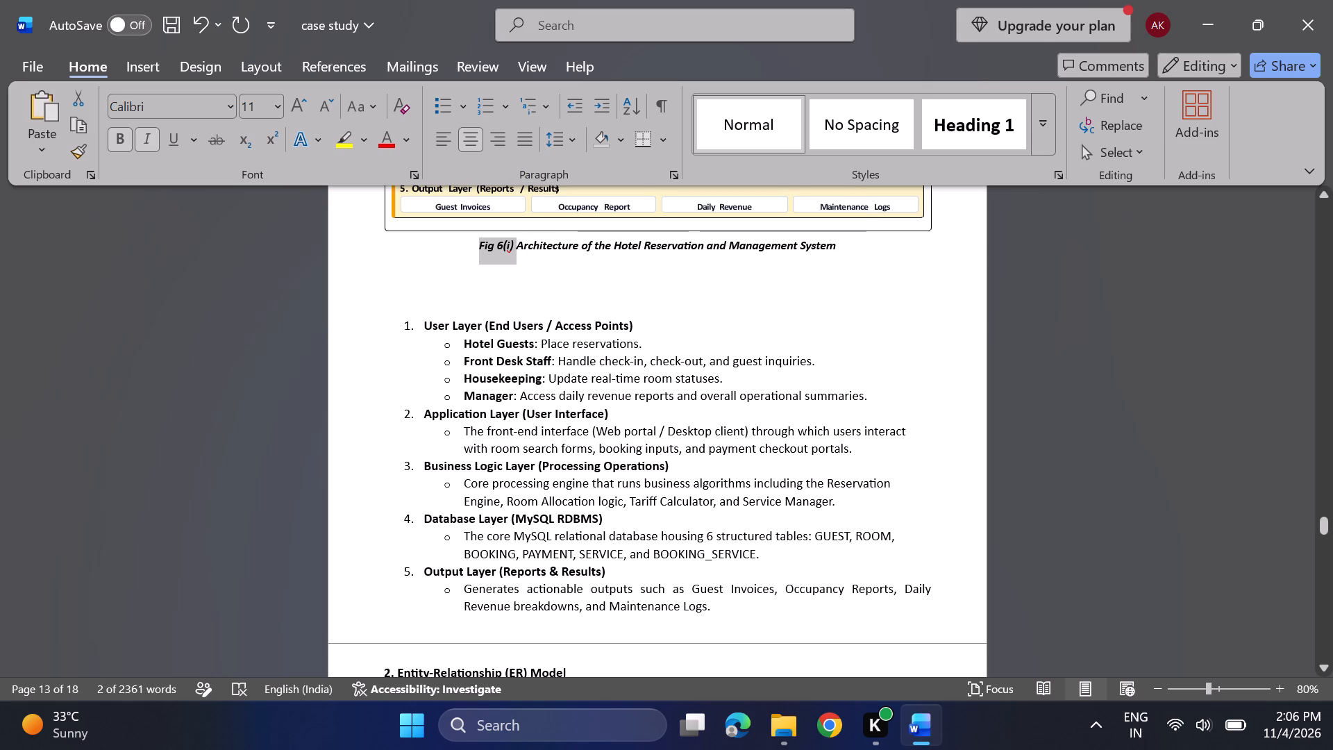
click(669, 269)
scroll(669, 269, down, 2)
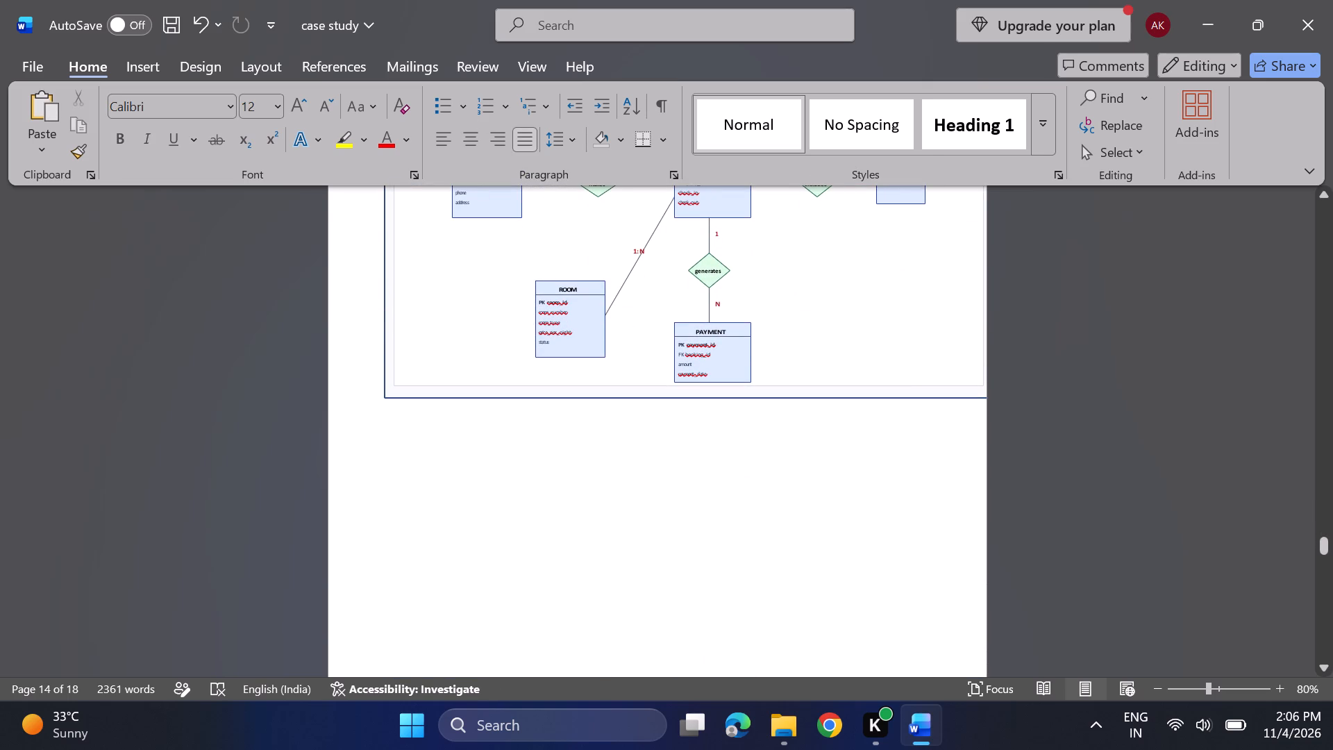
click(601, 422)
key(ctrl+v)
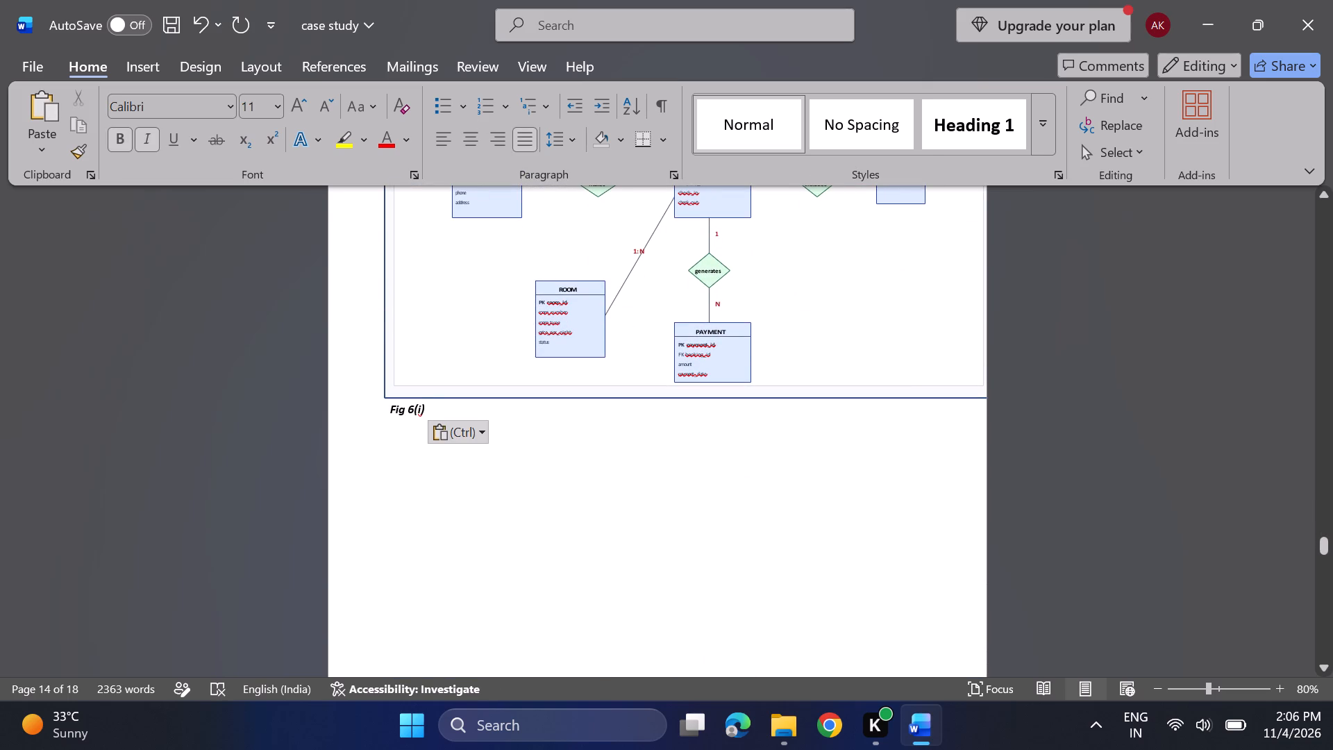
Complete the caption beneath the ER model diagram with the words "ER digram" and centre it.
text(ER)
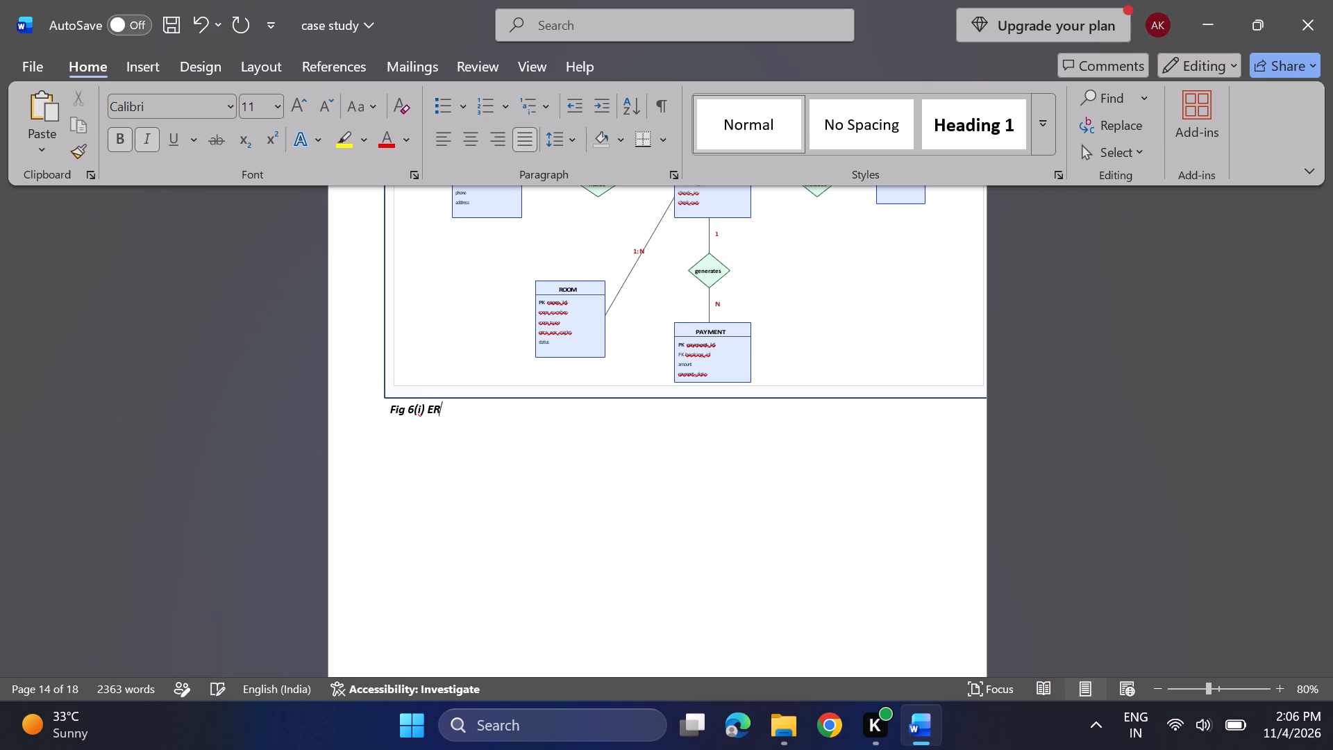
key(space)
text(digra)
key(m)
click(471, 134)
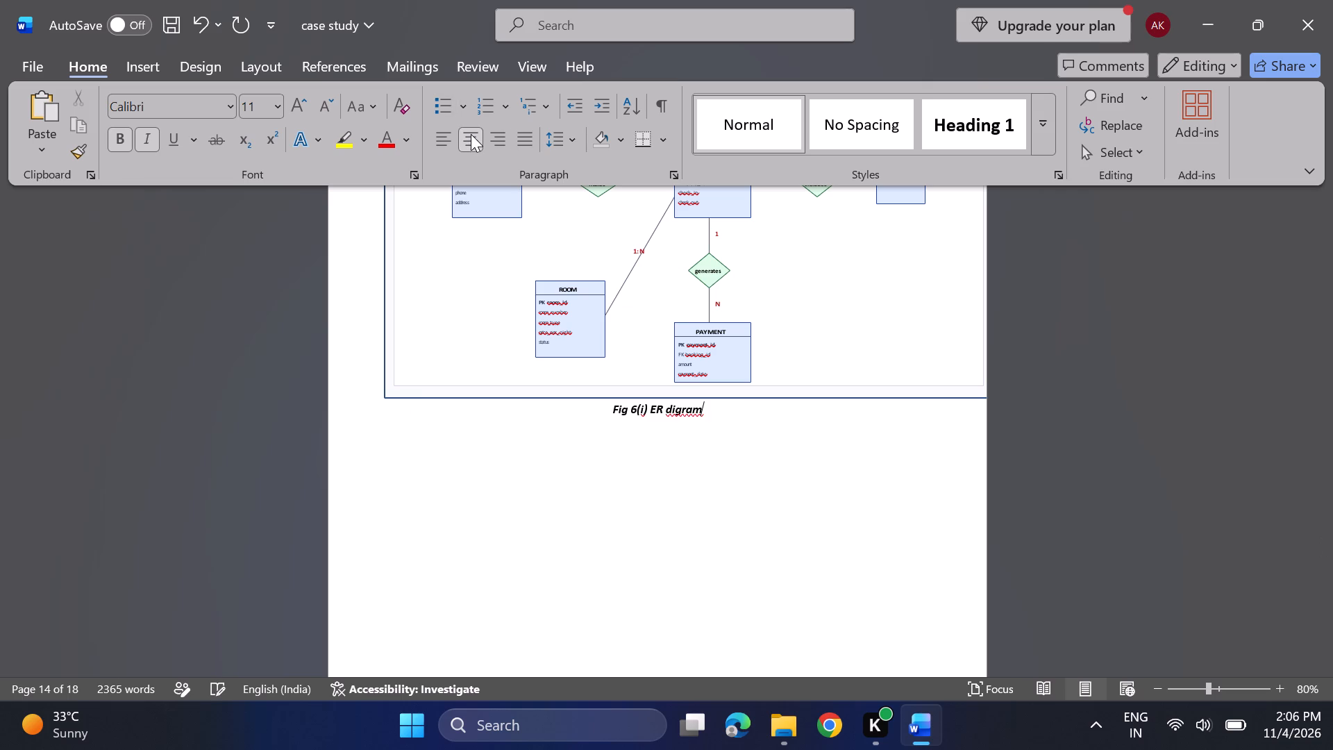
Insert a blank line between the ER model diagram and its caption.
key(Left)
key(Left)
key(Left)
key(Left)
key(Left)
key(Left)
key(Left)
key(Left)
key(Left)
key(Left)
key(Left)
key(Left)
key(Left)
key(Left)
key(Left)
key(Left)
key(Left)
key(Left)
key(Return)
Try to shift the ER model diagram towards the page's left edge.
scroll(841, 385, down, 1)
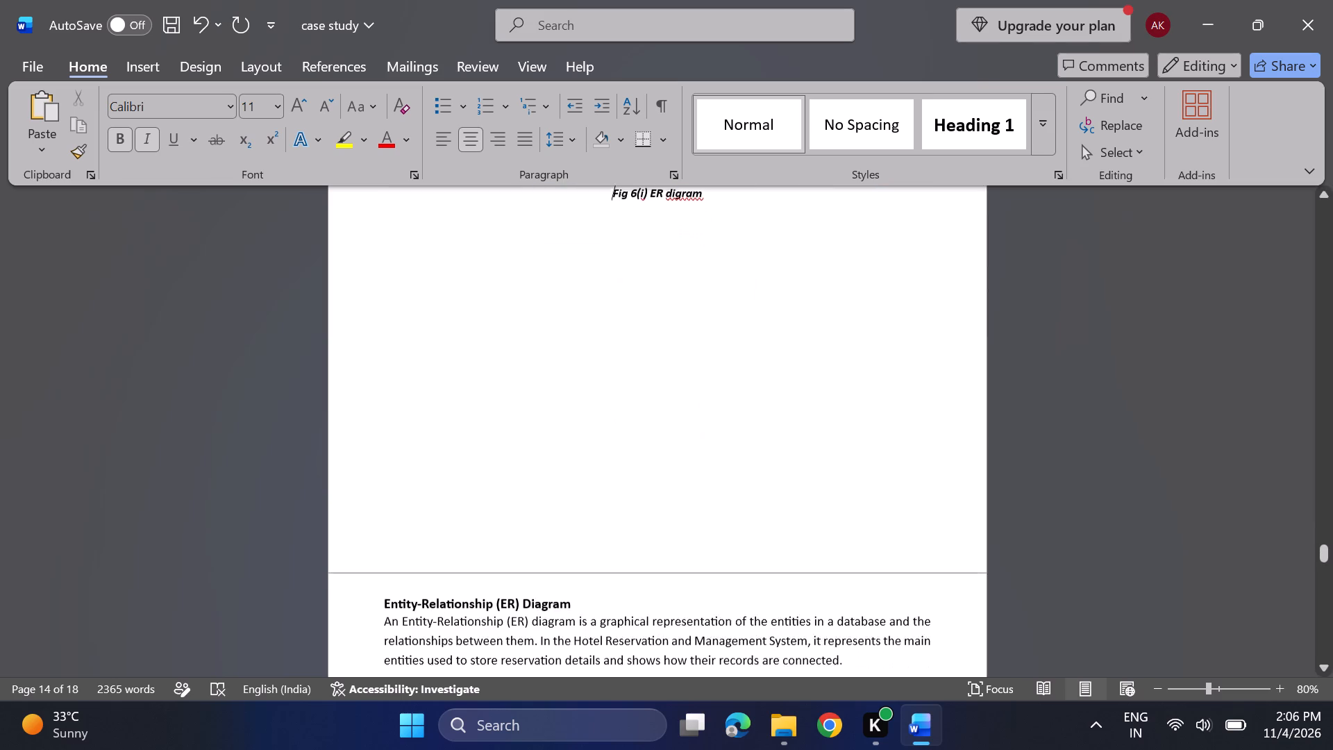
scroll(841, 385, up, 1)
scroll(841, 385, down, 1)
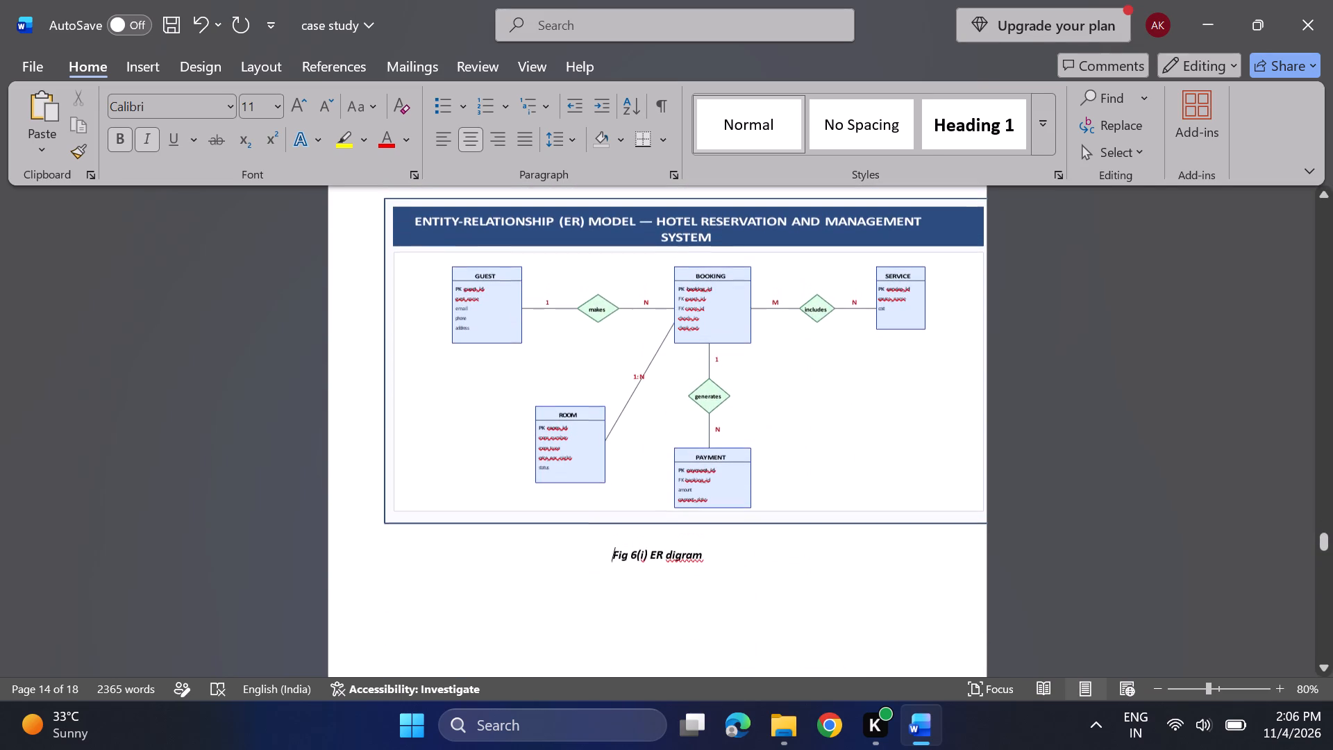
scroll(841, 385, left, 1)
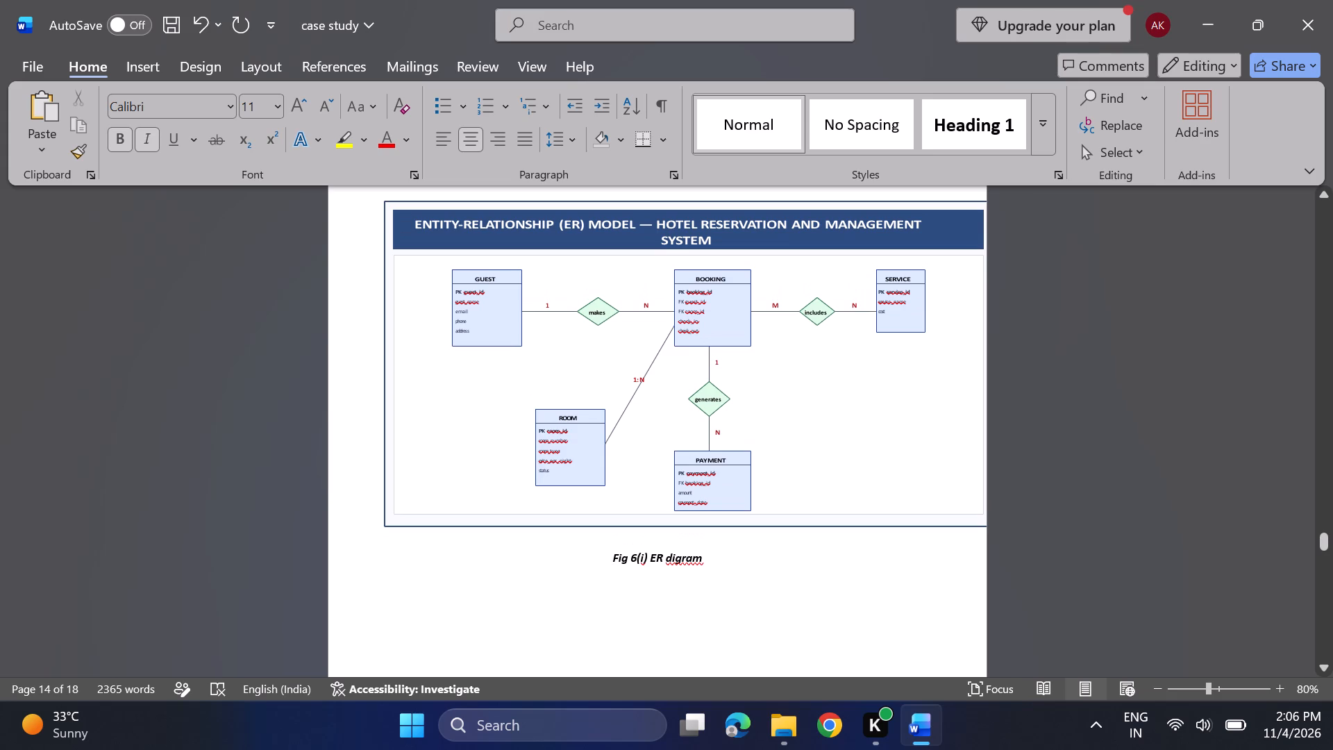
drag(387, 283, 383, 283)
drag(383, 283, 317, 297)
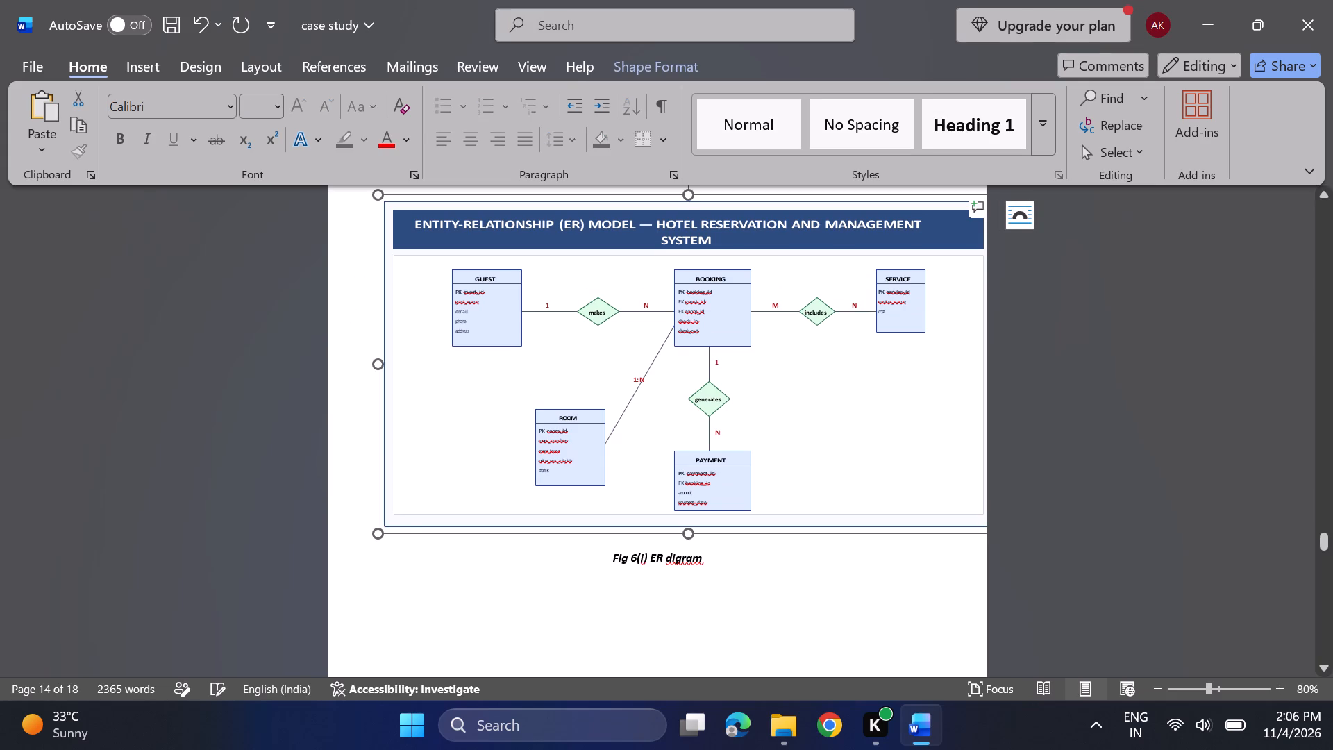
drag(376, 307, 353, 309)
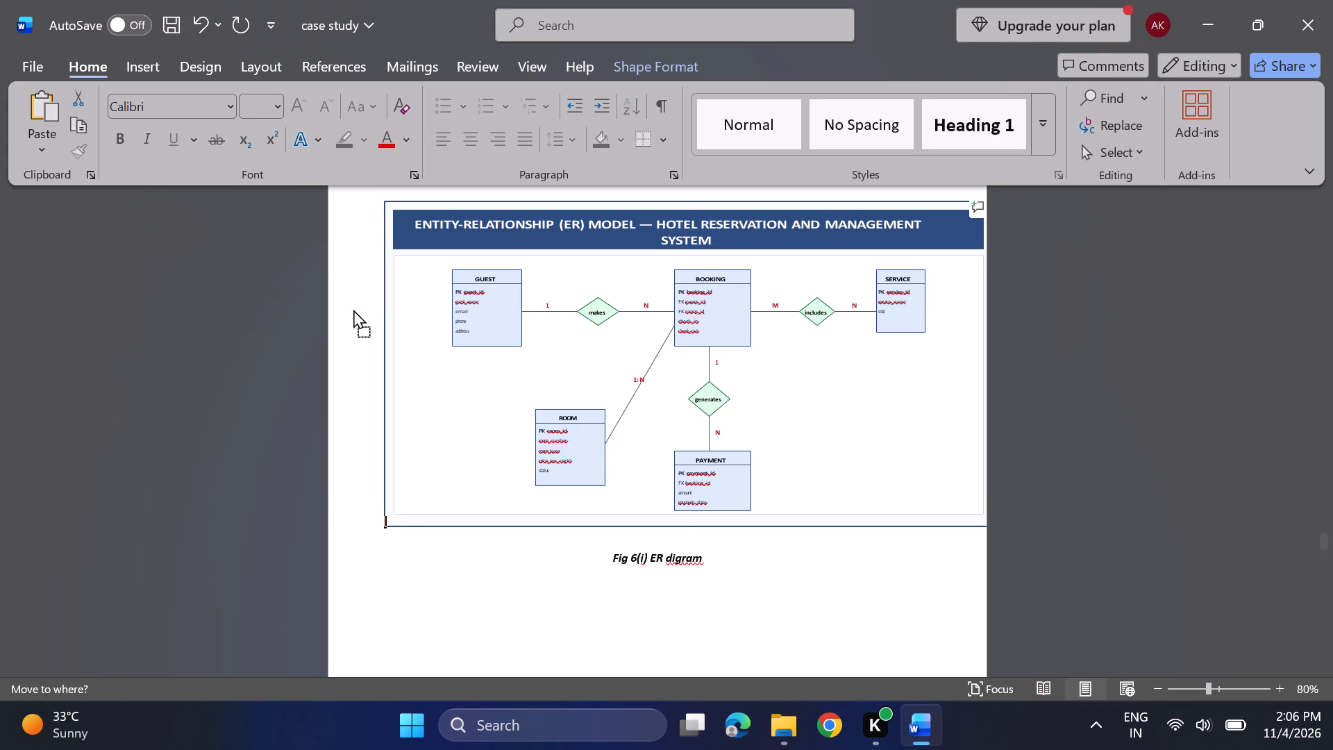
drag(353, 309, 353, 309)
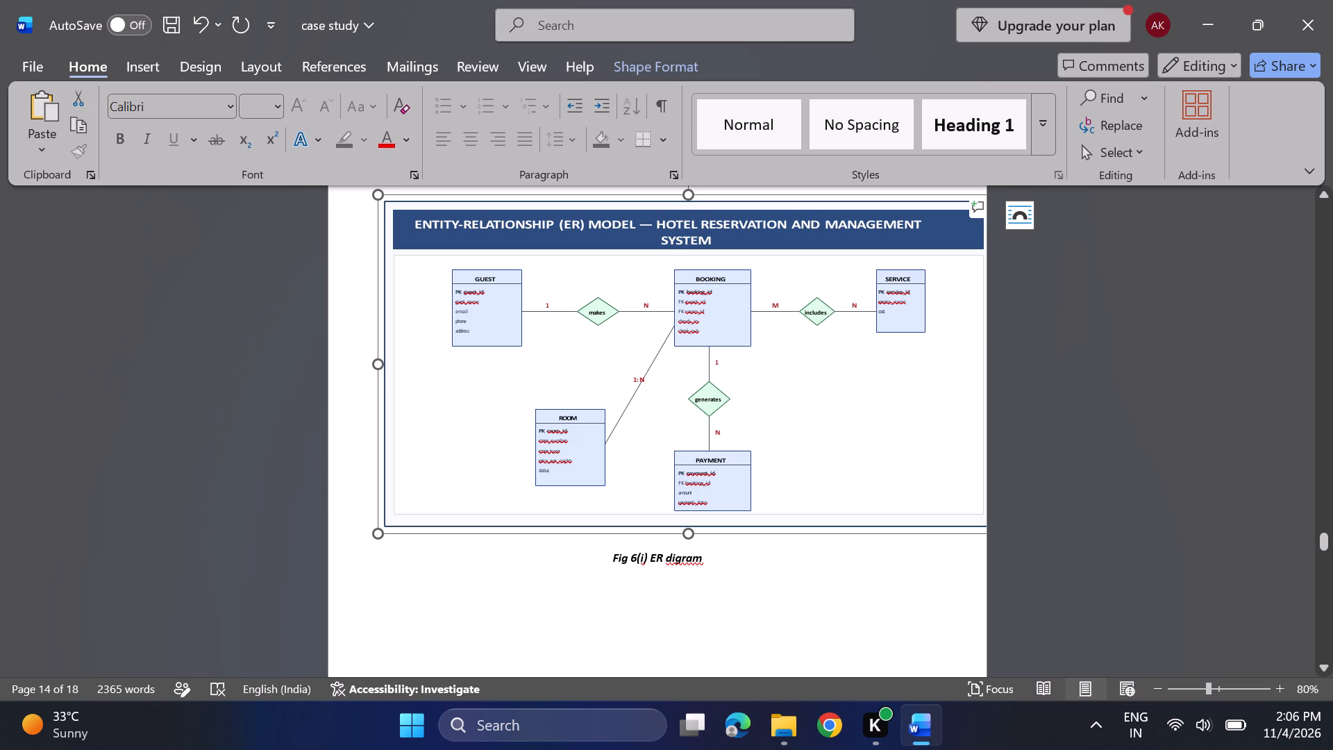
Stretch the ER model diagram's frame horizontally from its left side out to the page's left edge.
click(380, 356)
drag(380, 356, 333, 361)
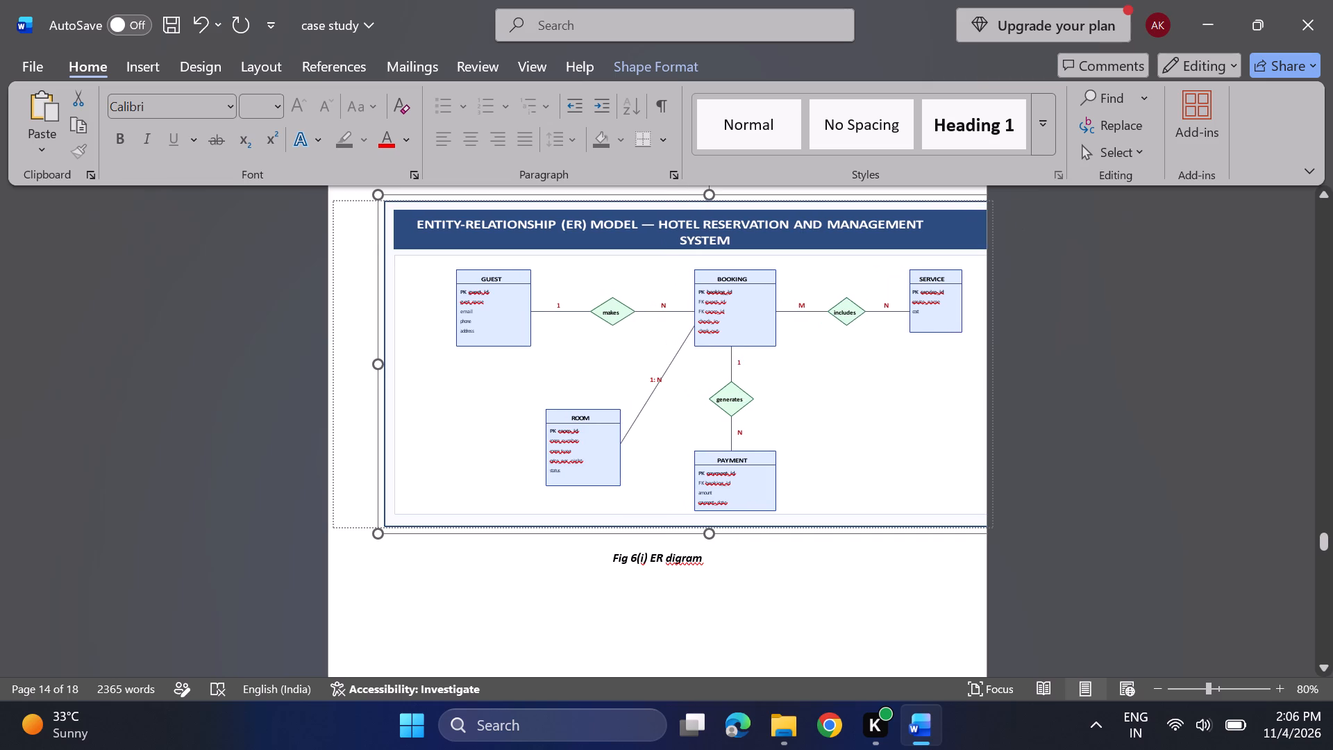
drag(333, 361, 333, 362)
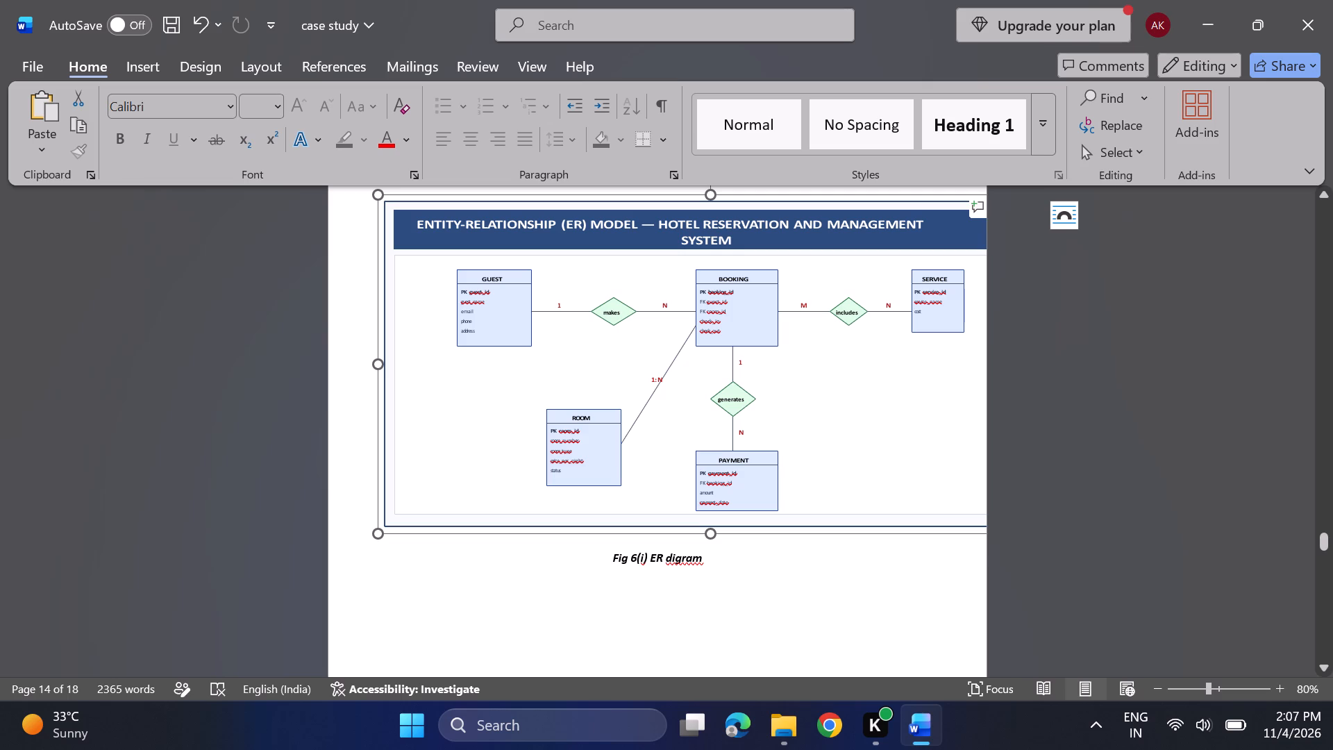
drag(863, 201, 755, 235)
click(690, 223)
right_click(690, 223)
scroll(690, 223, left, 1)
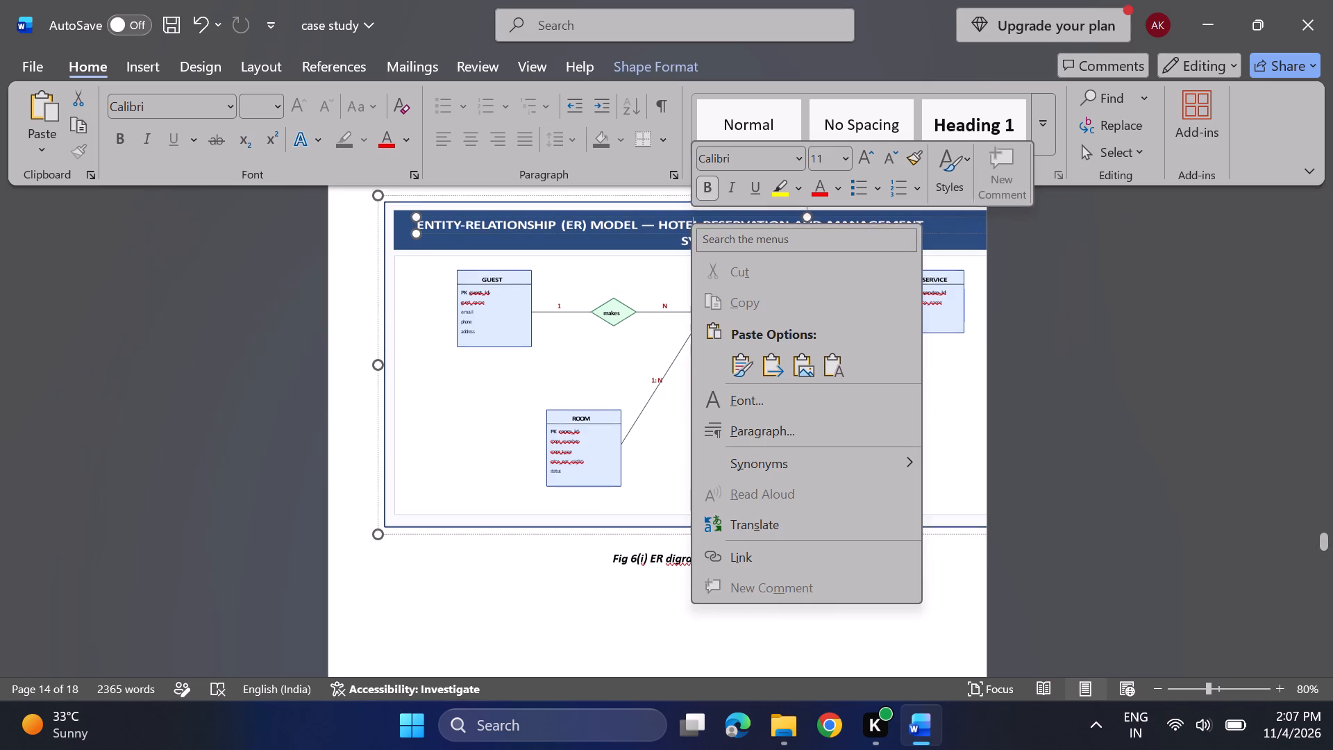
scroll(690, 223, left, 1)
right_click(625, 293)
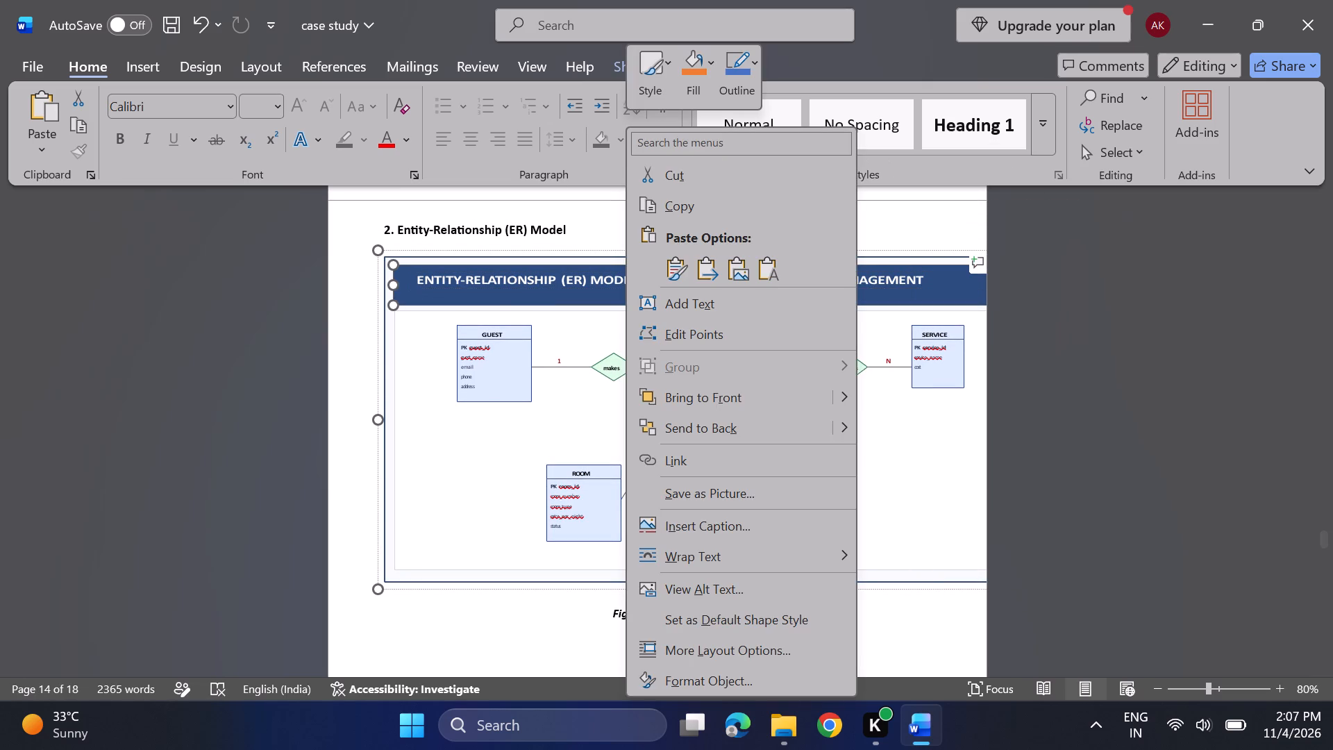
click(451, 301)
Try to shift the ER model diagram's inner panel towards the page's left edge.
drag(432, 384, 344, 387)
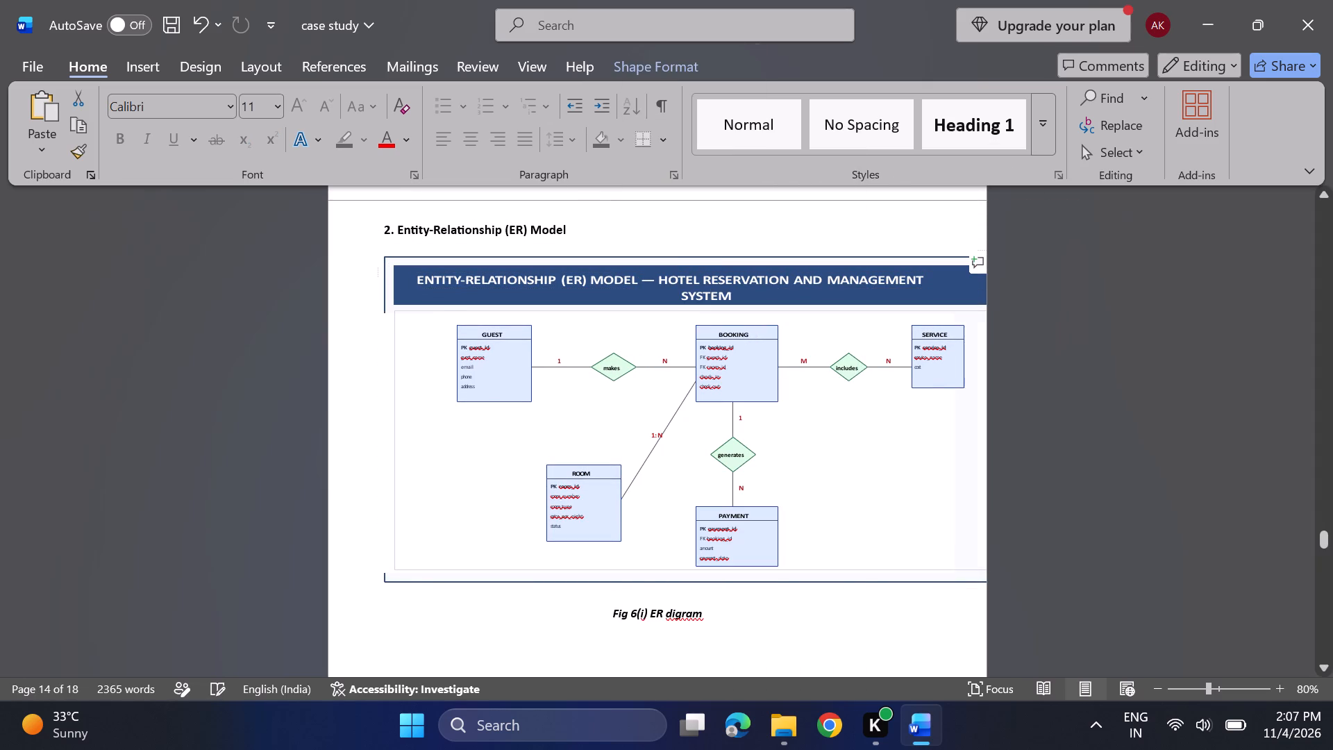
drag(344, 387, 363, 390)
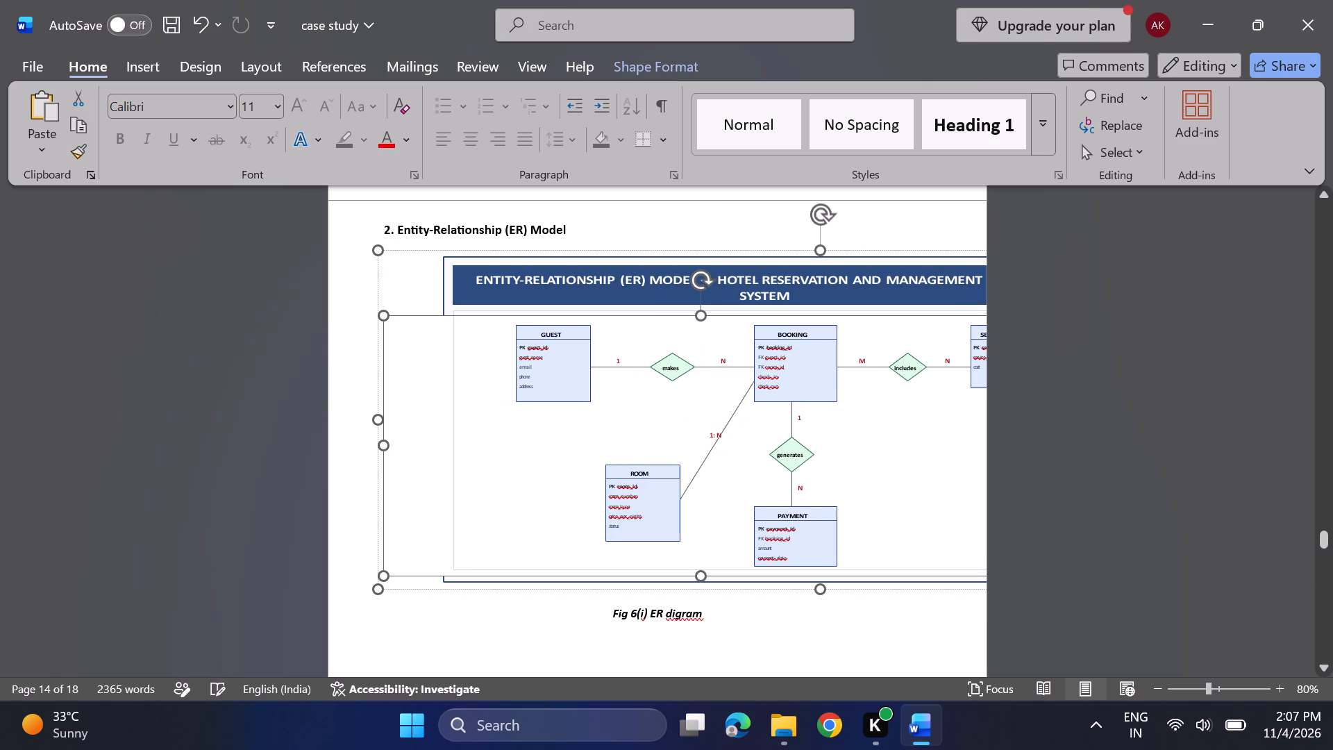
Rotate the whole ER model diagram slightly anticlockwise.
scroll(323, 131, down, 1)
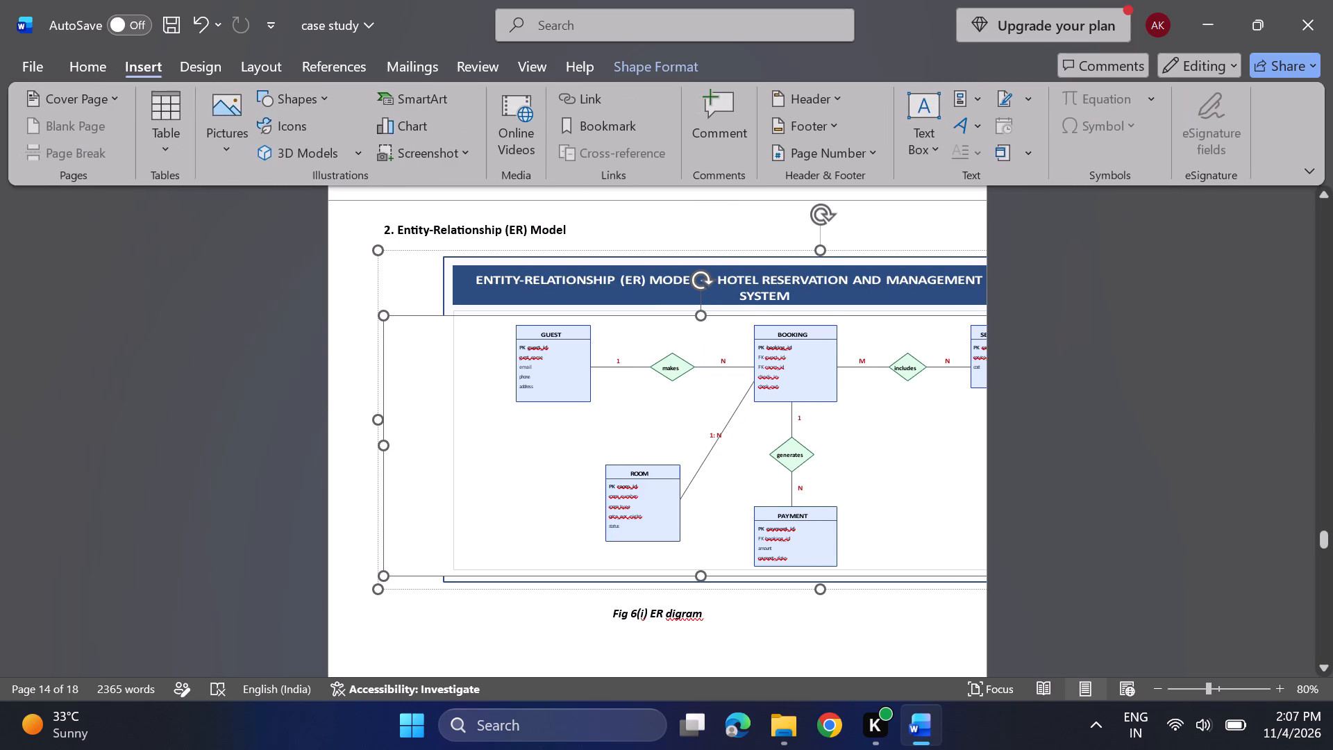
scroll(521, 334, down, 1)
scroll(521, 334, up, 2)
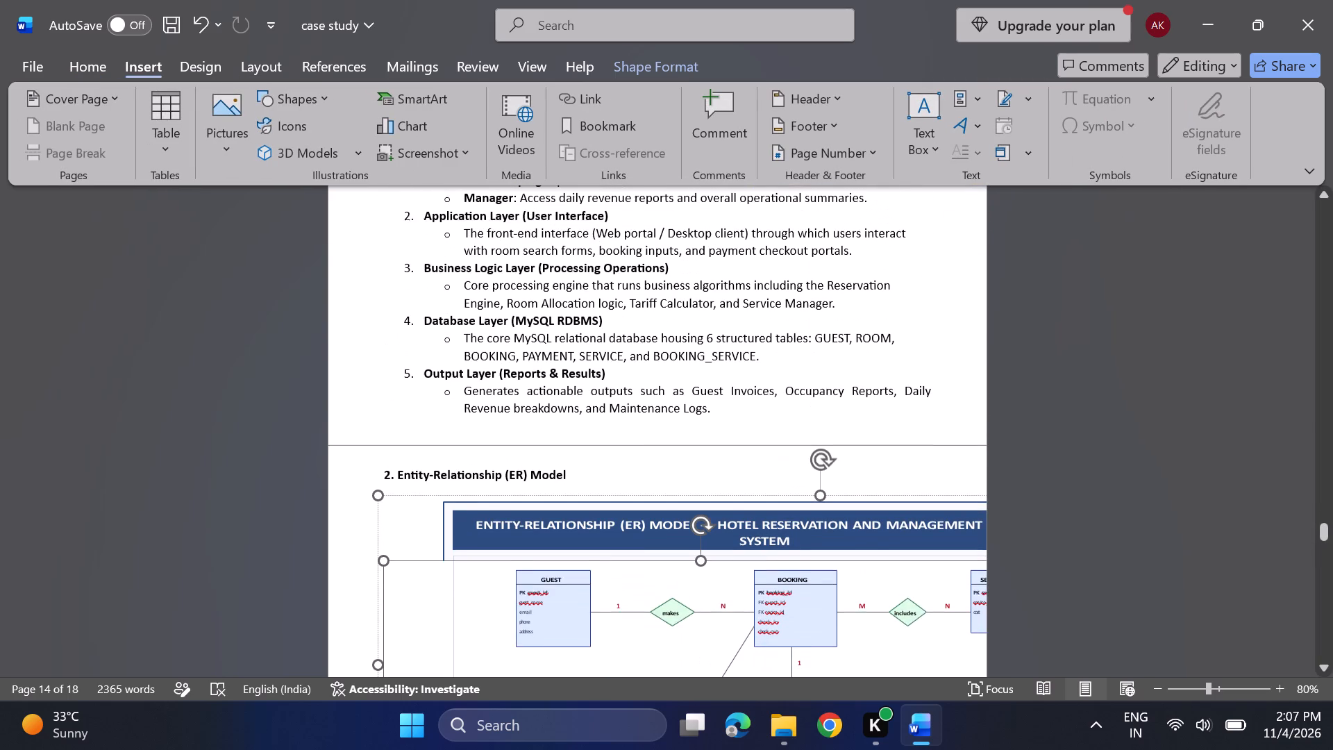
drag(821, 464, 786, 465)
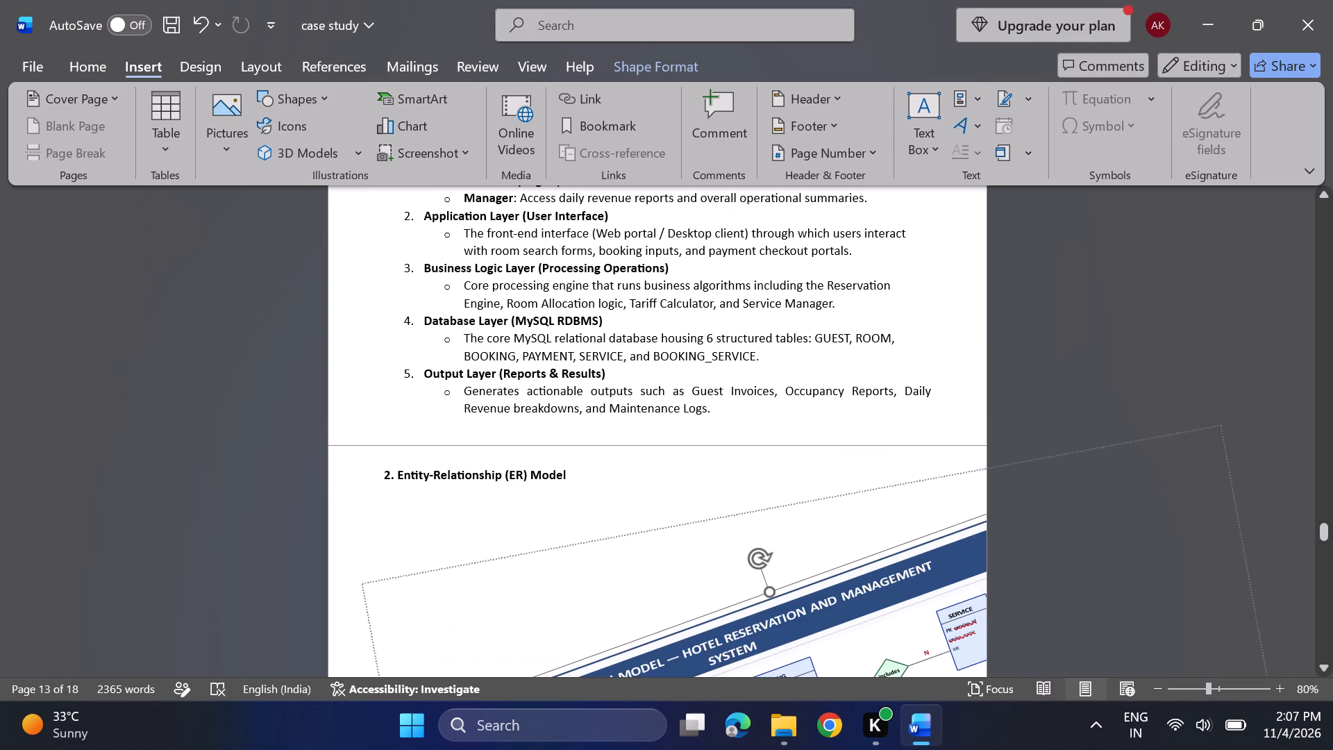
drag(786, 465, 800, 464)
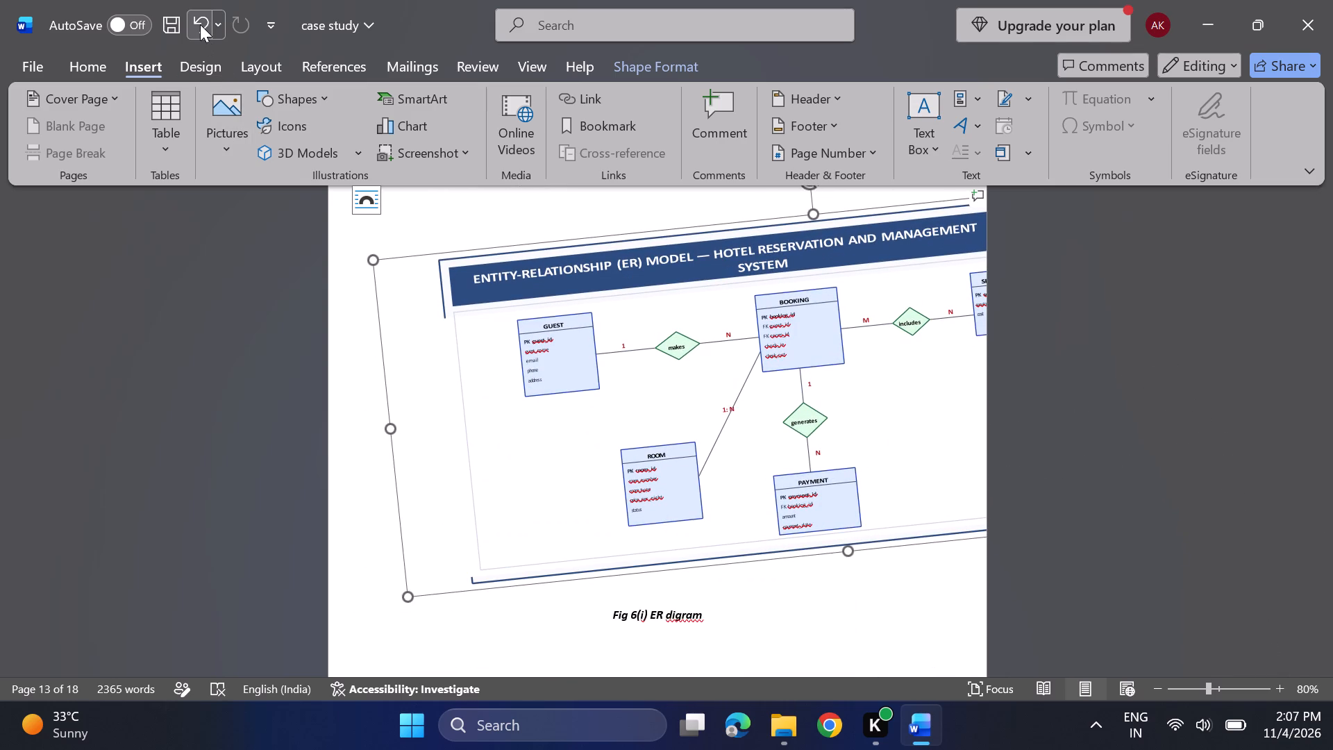
Undo the ER model diagram's rotation, inner panel shift and horizontal stretch.
click(200, 24)
click(200, 24)
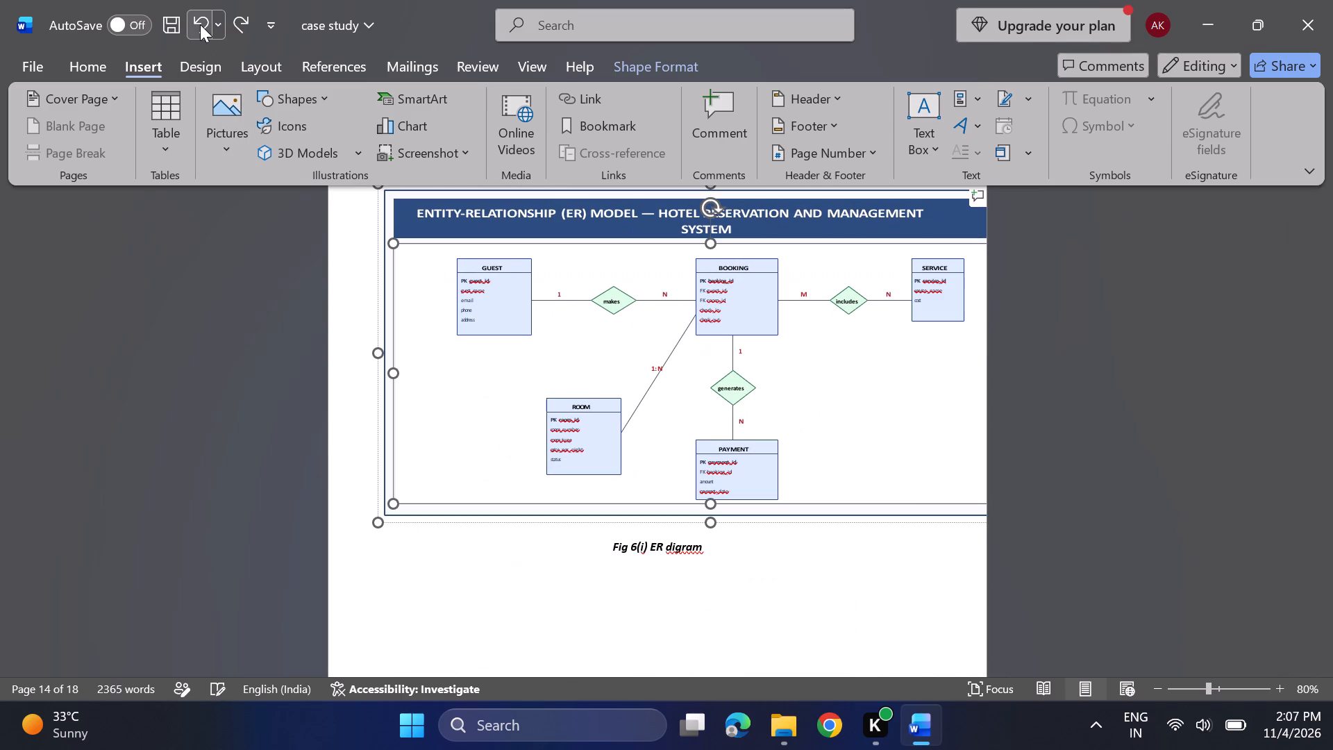
click(200, 24)
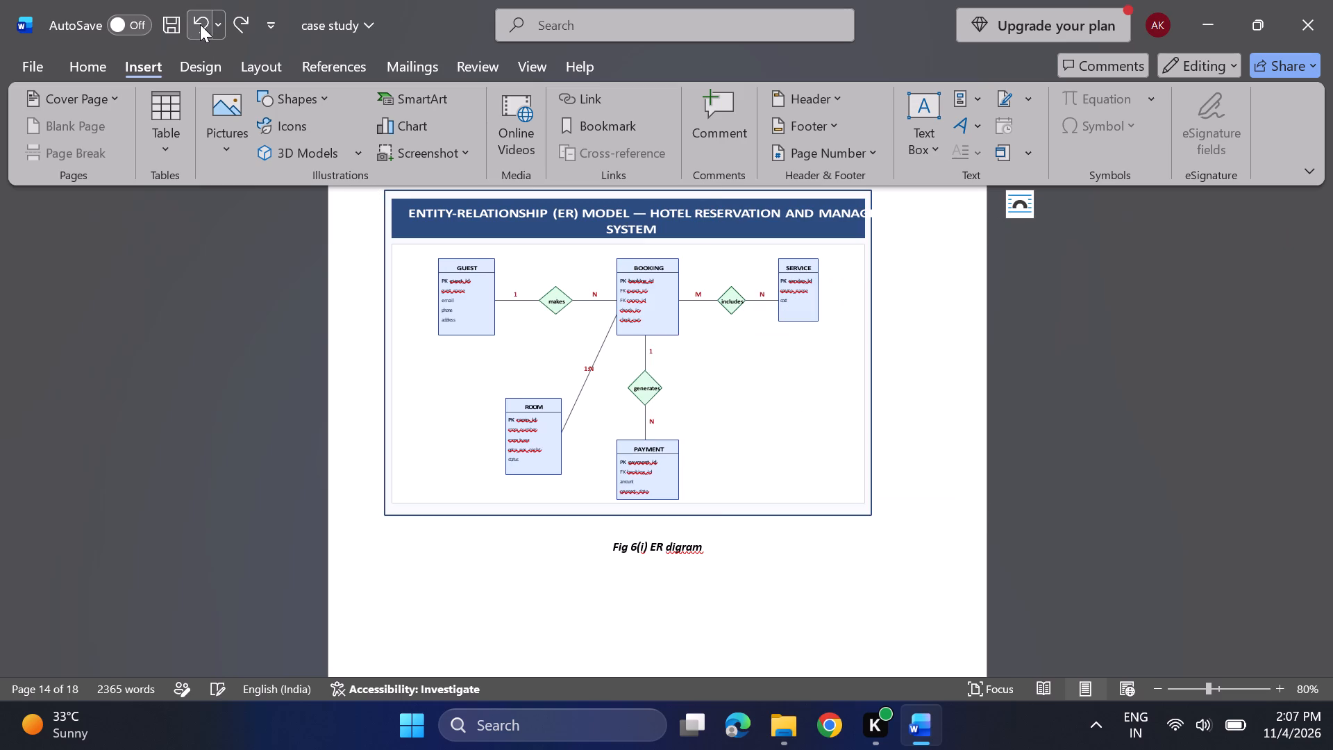
click(885, 404)
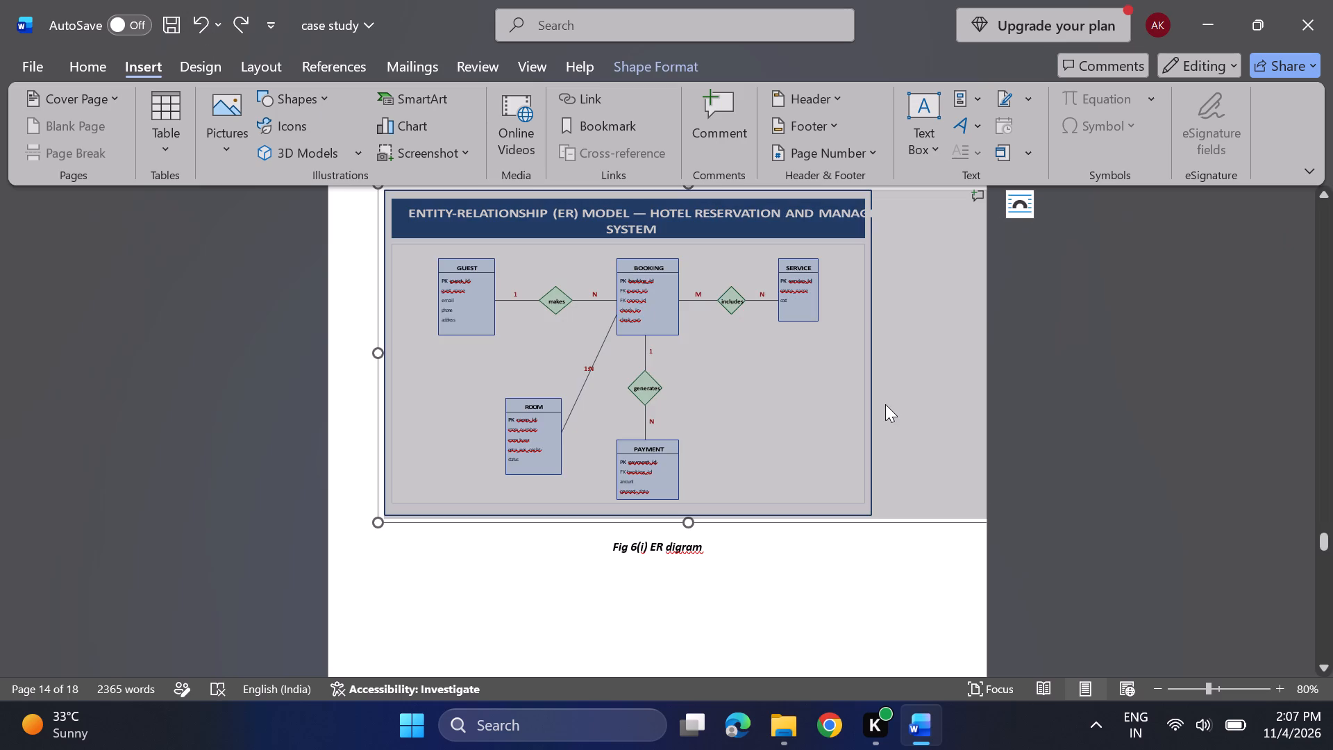
click(861, 578)
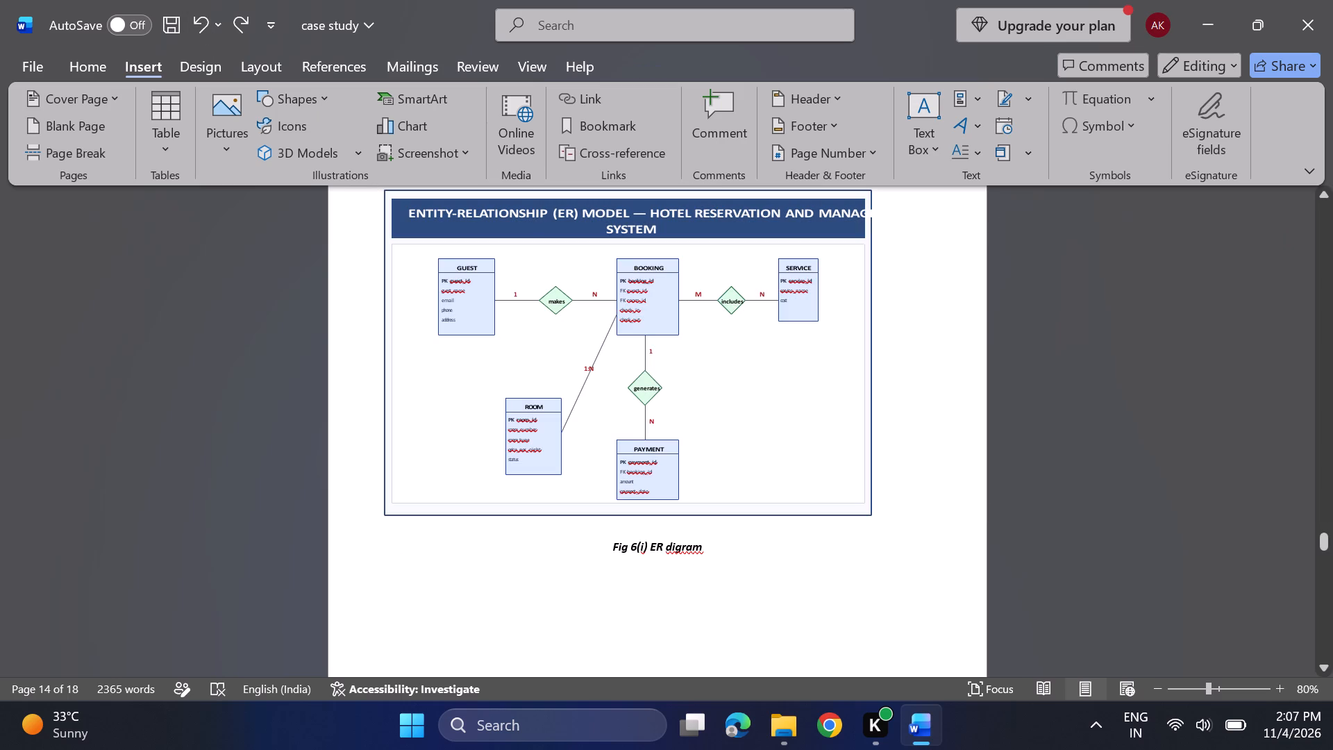
click(872, 351)
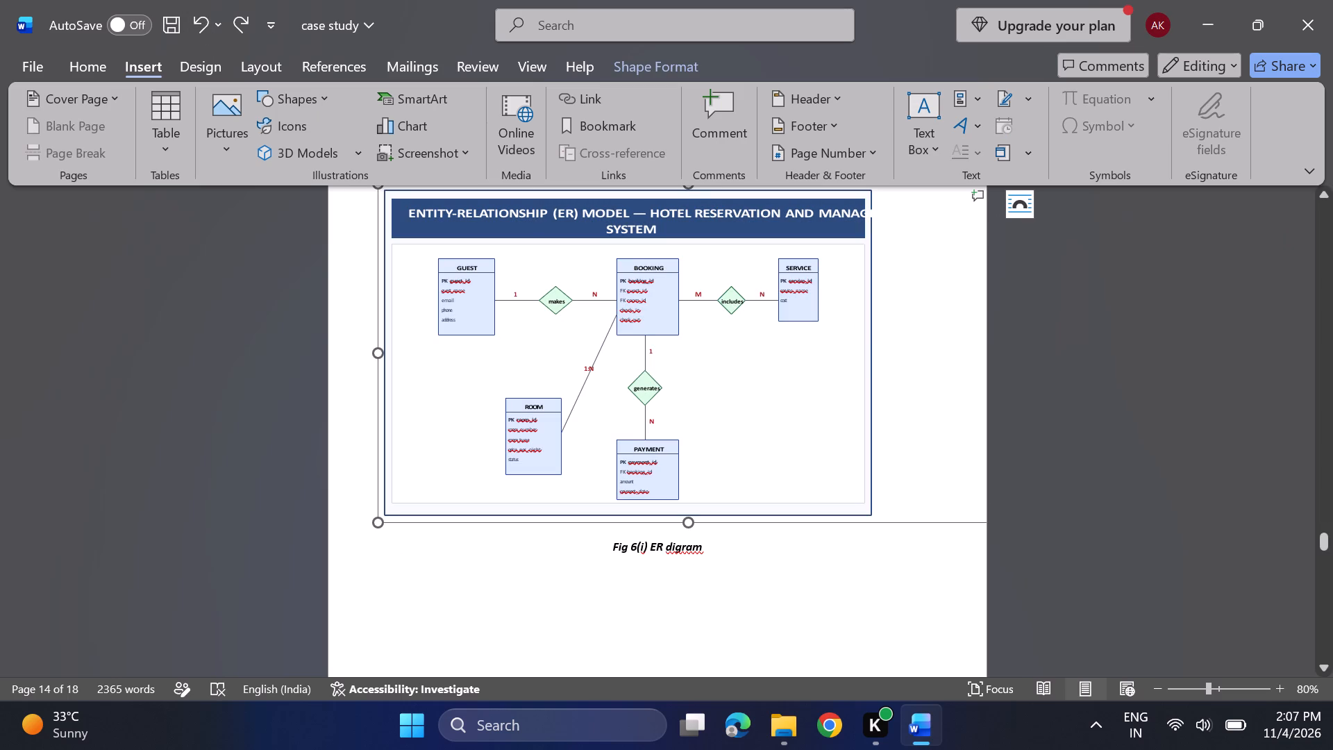
Undo the blank line, centring and wording of the caption beneath the ER model diagram.
click(198, 26)
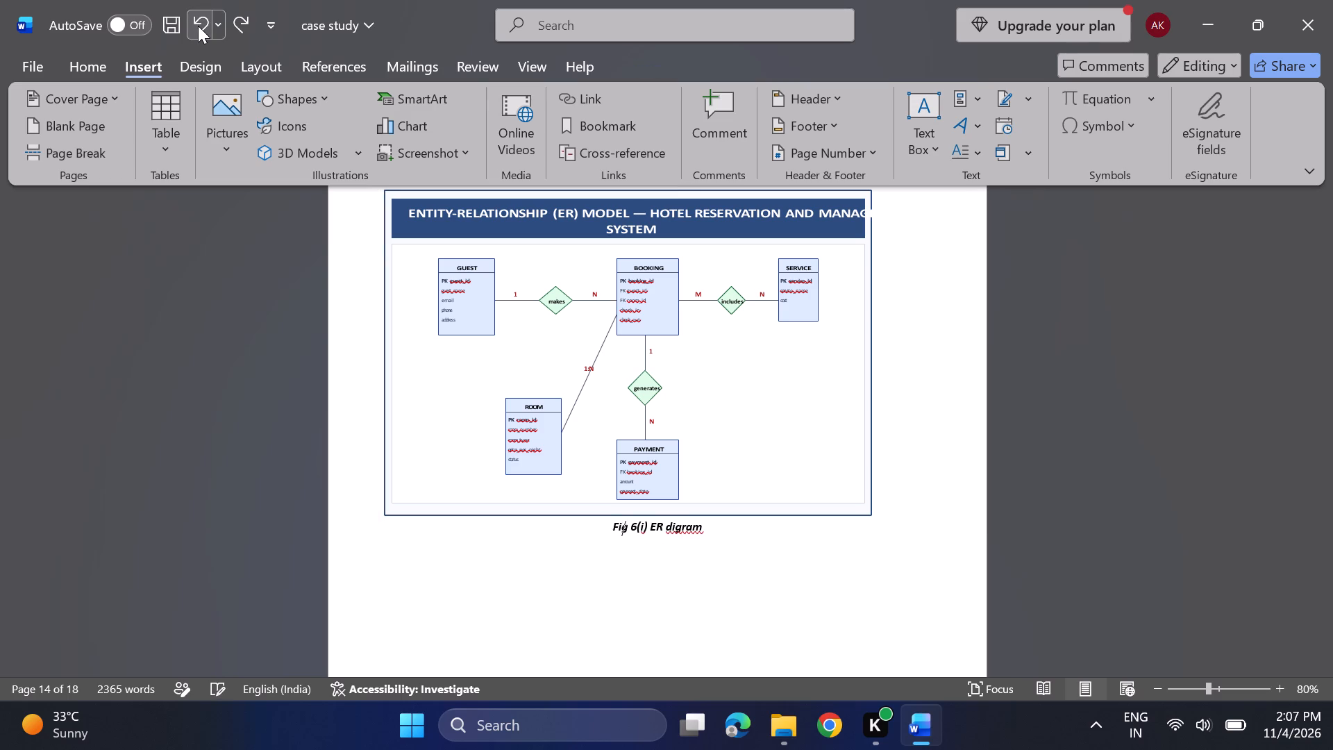
click(198, 26)
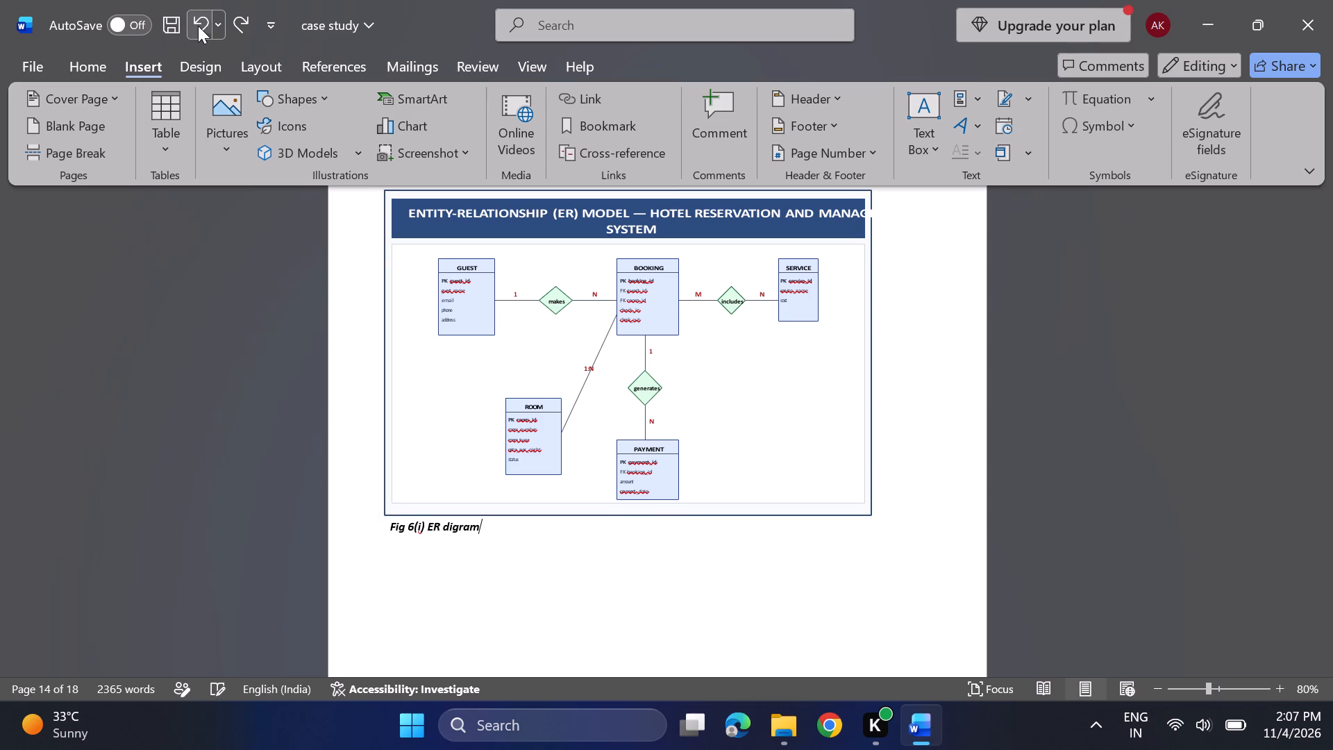
click(198, 26)
click(198, 26)
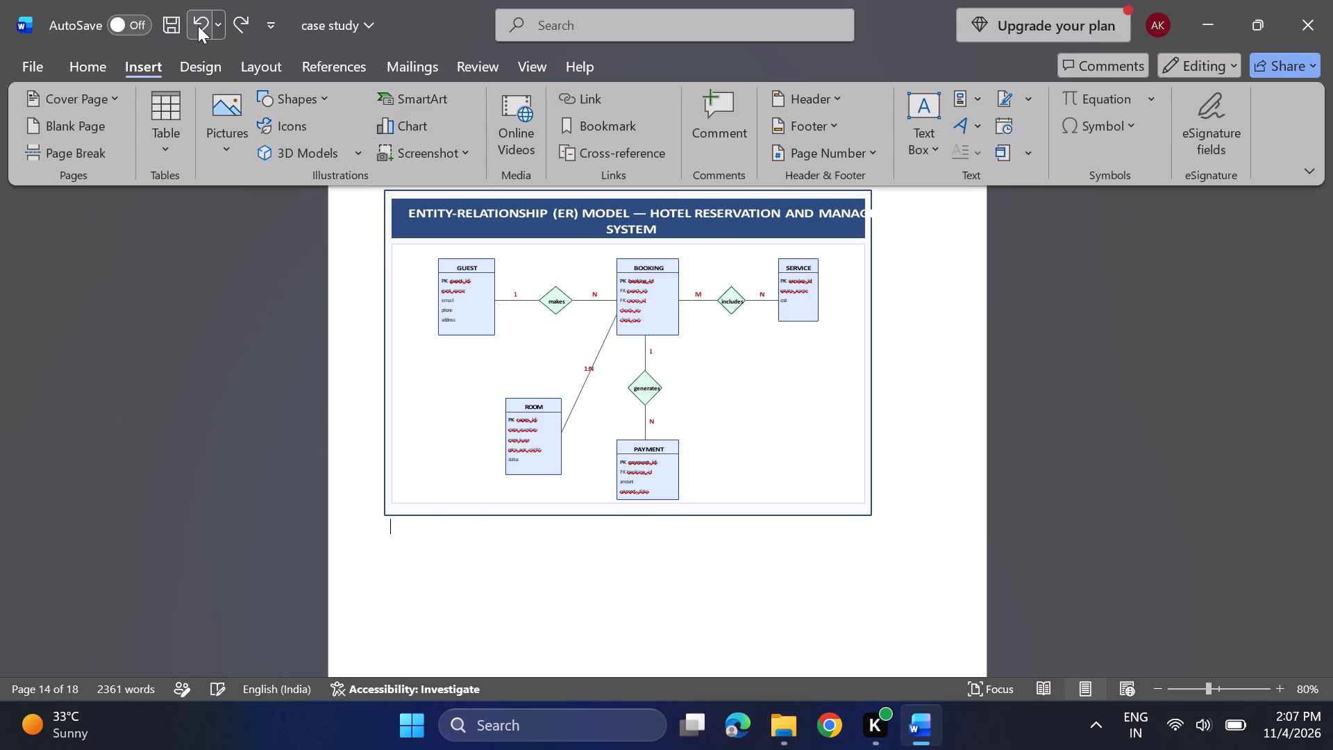
Undo the recent formatting of the hotel reservation architecture figure's caption, including its enlarged text and centring.
click(198, 26)
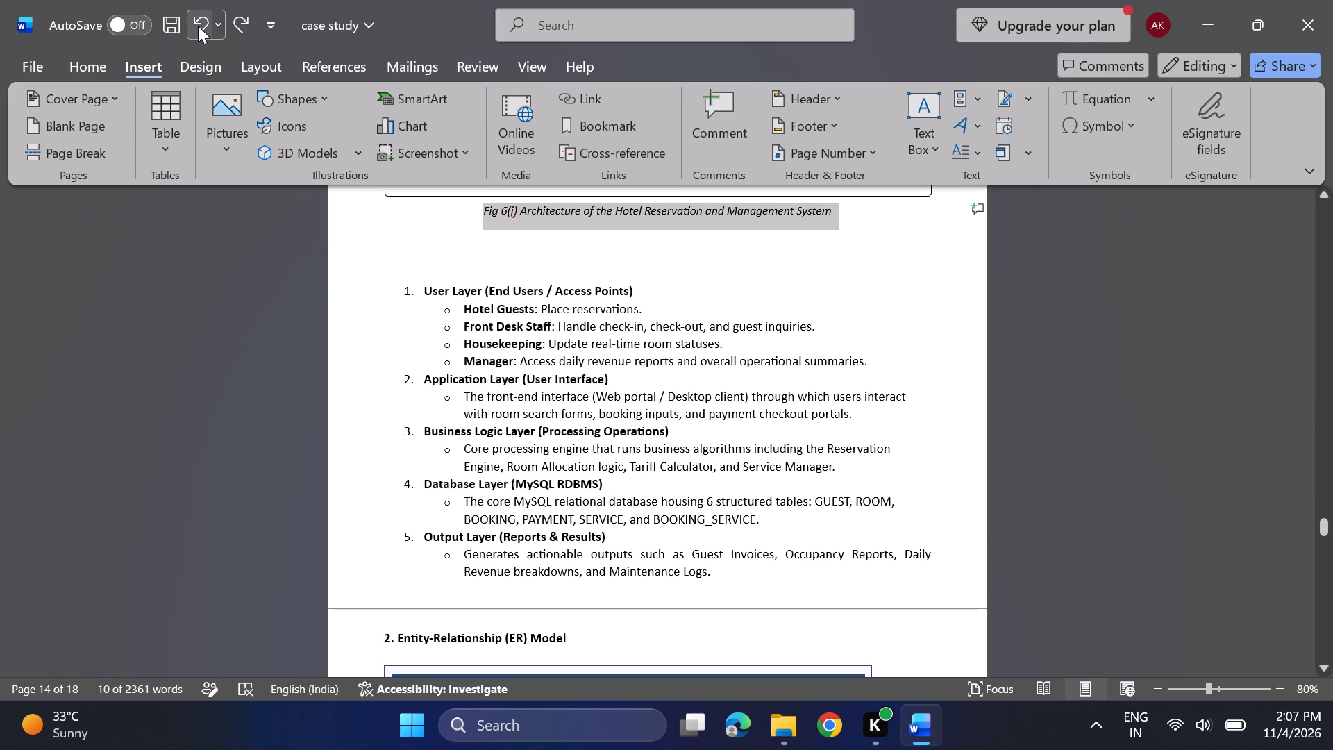
scroll(759, 346, down, 1)
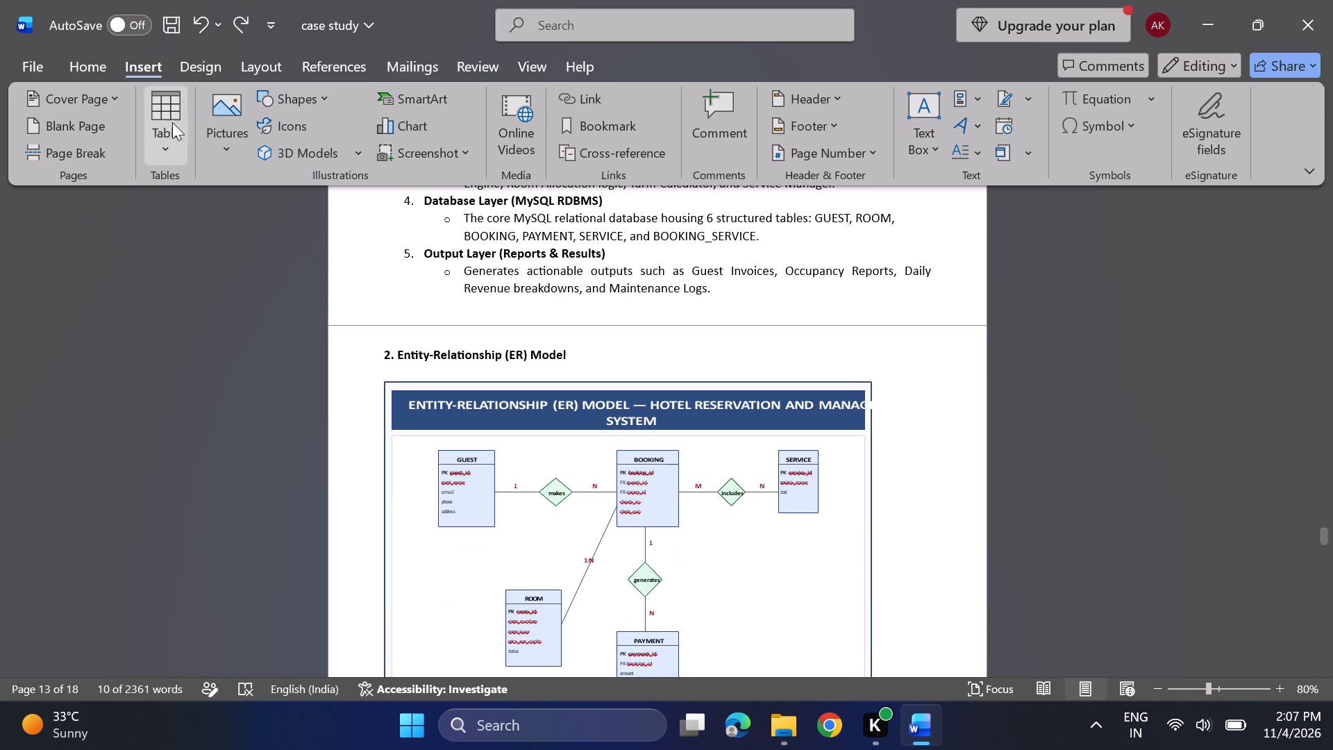
click(200, 15)
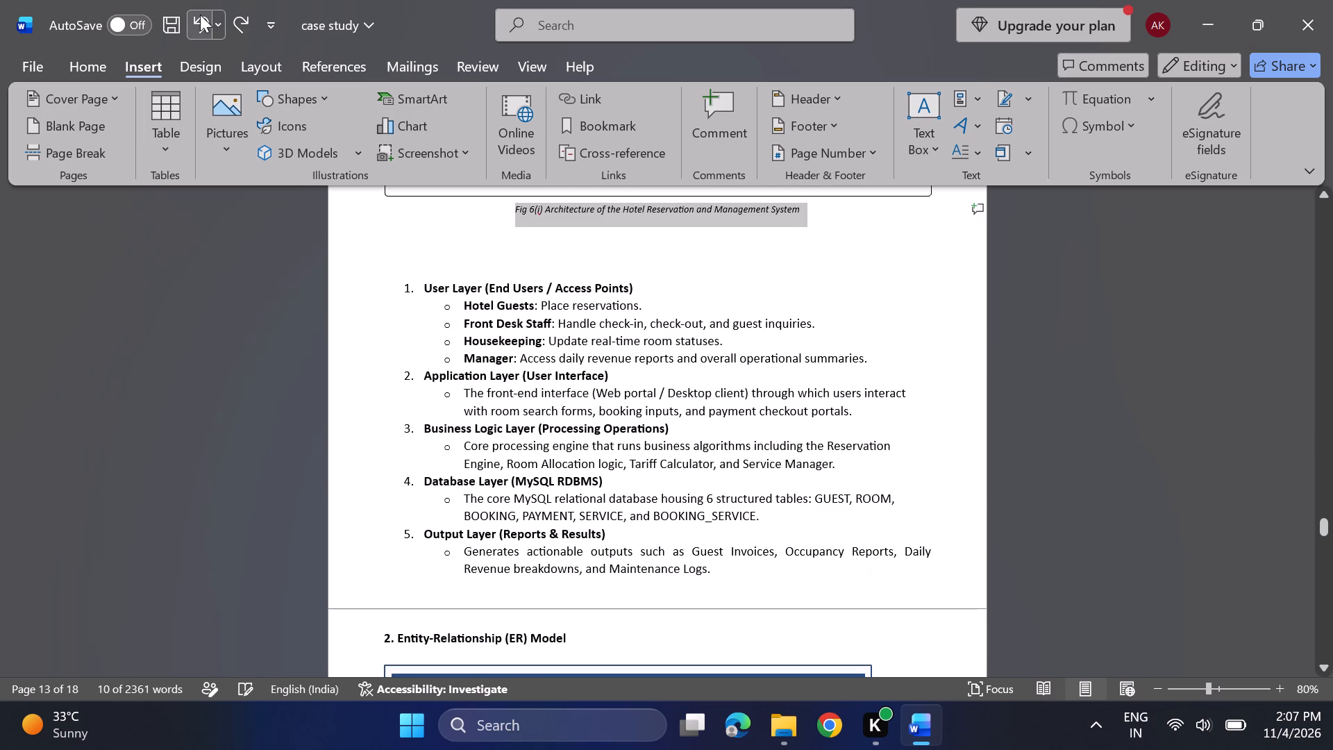
click(200, 15)
click(200, 15)
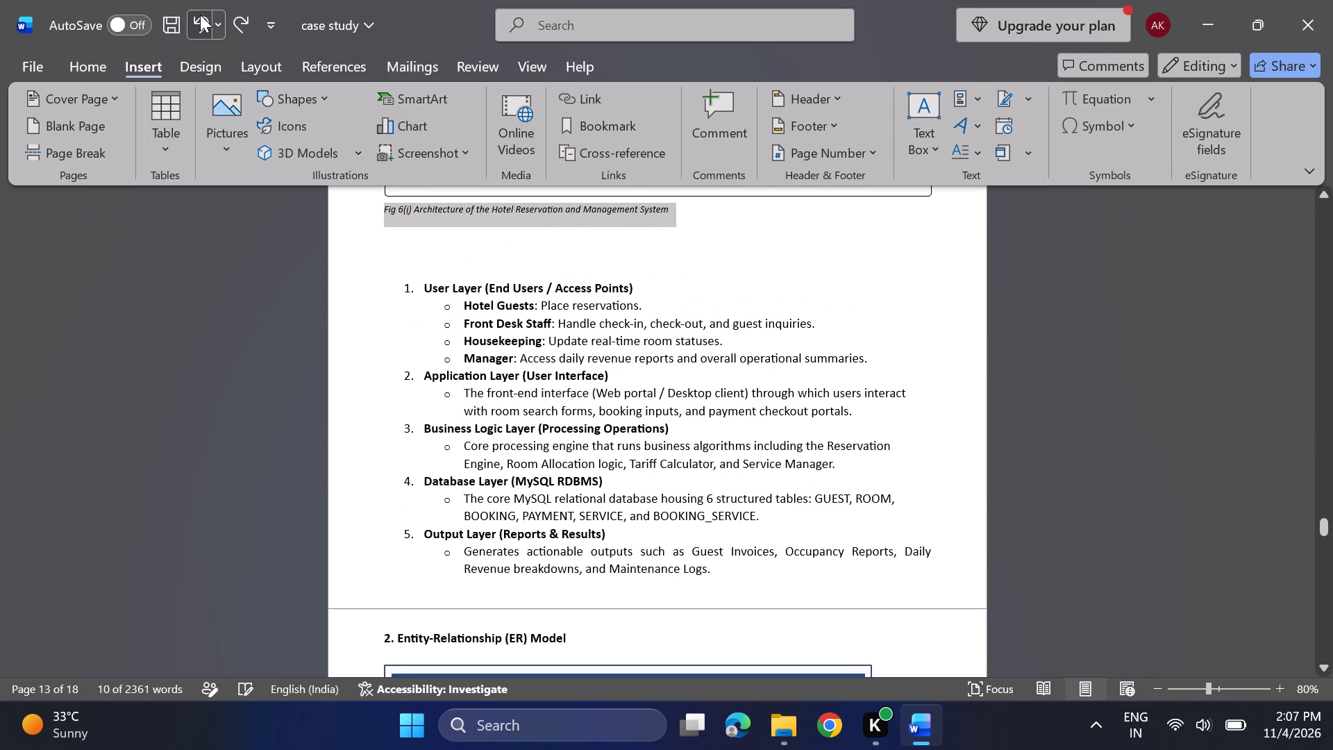
Undo the removal of the "Fig (6." caption text and the last two enlargements of the ER model diagram.
click(200, 15)
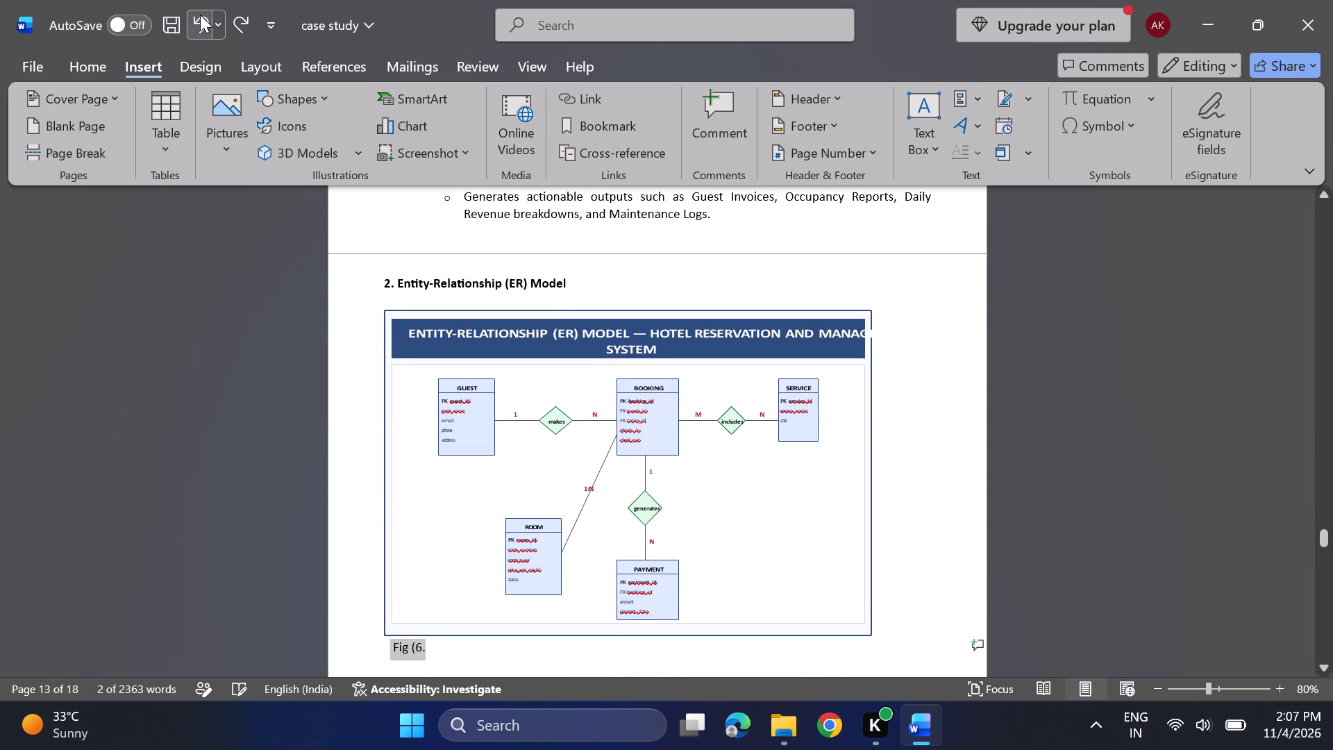
click(200, 15)
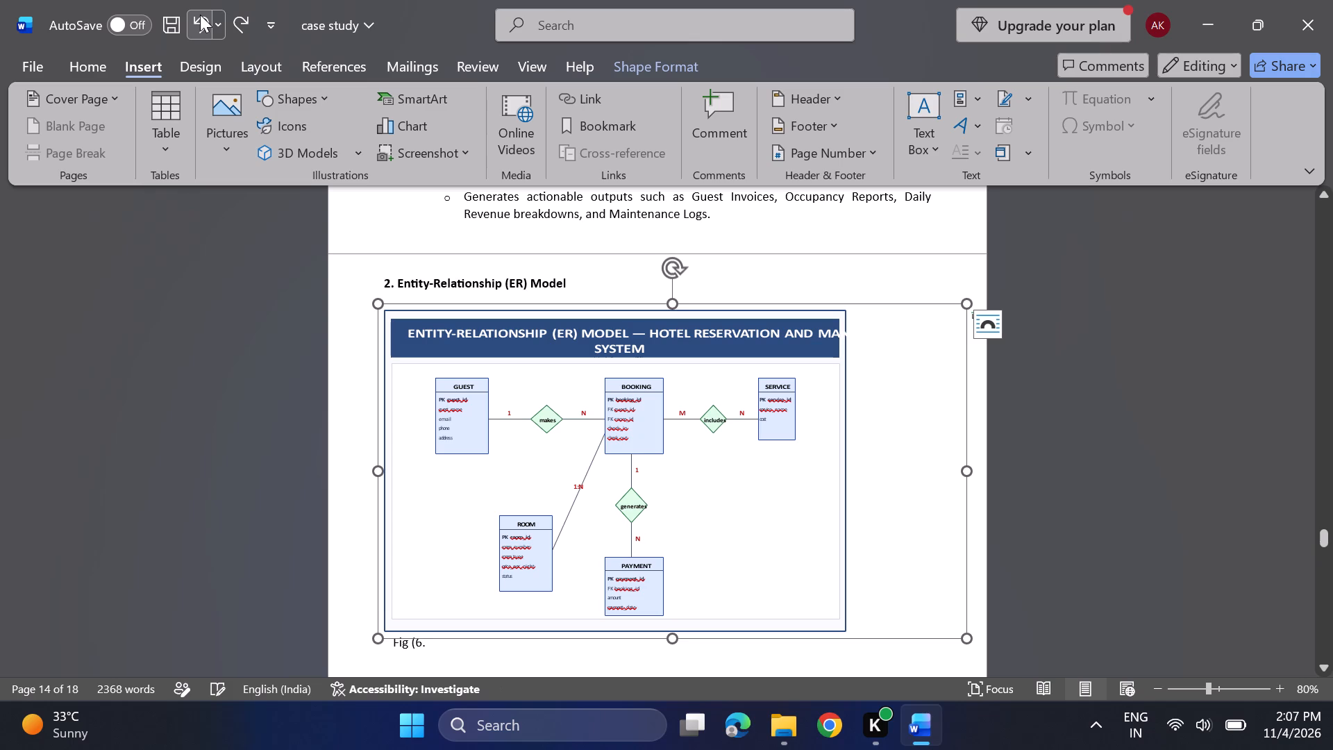
click(200, 15)
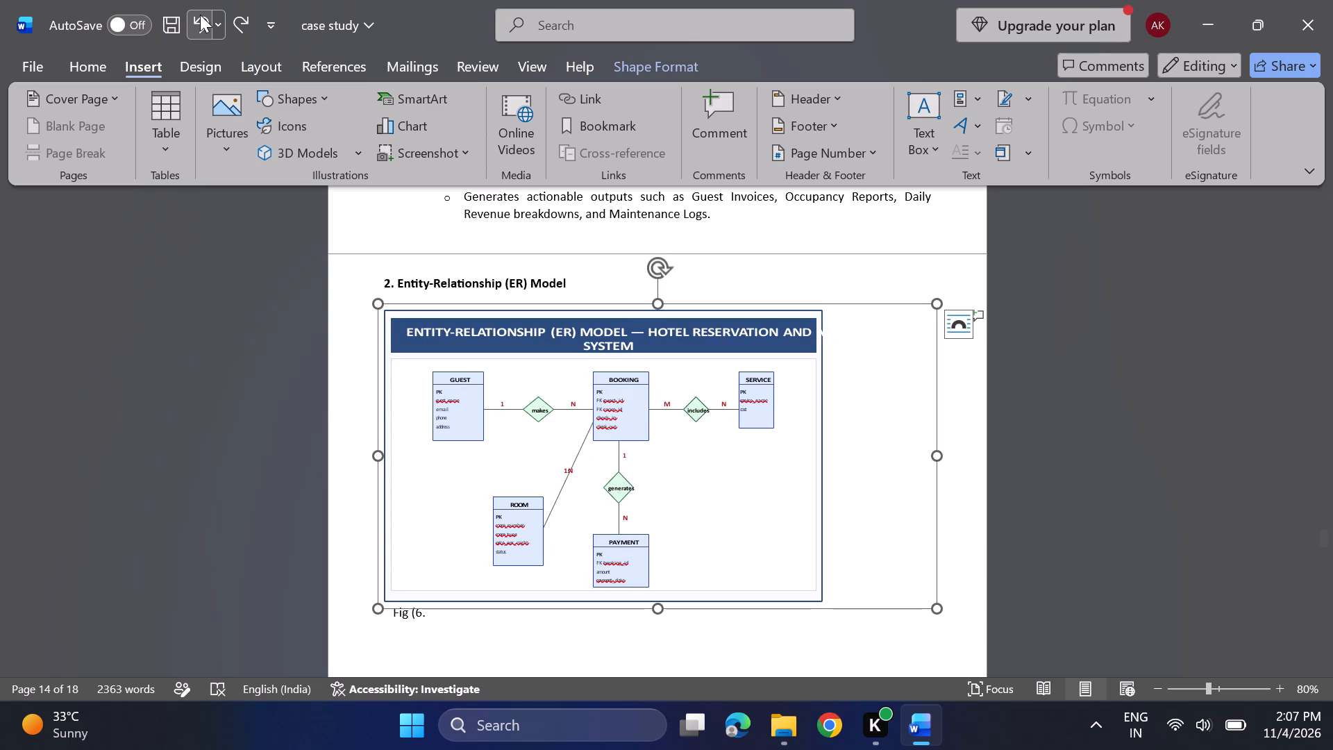
Cut the ER model diagram and paste it back beneath its heading.
drag(821, 312, 833, 322)
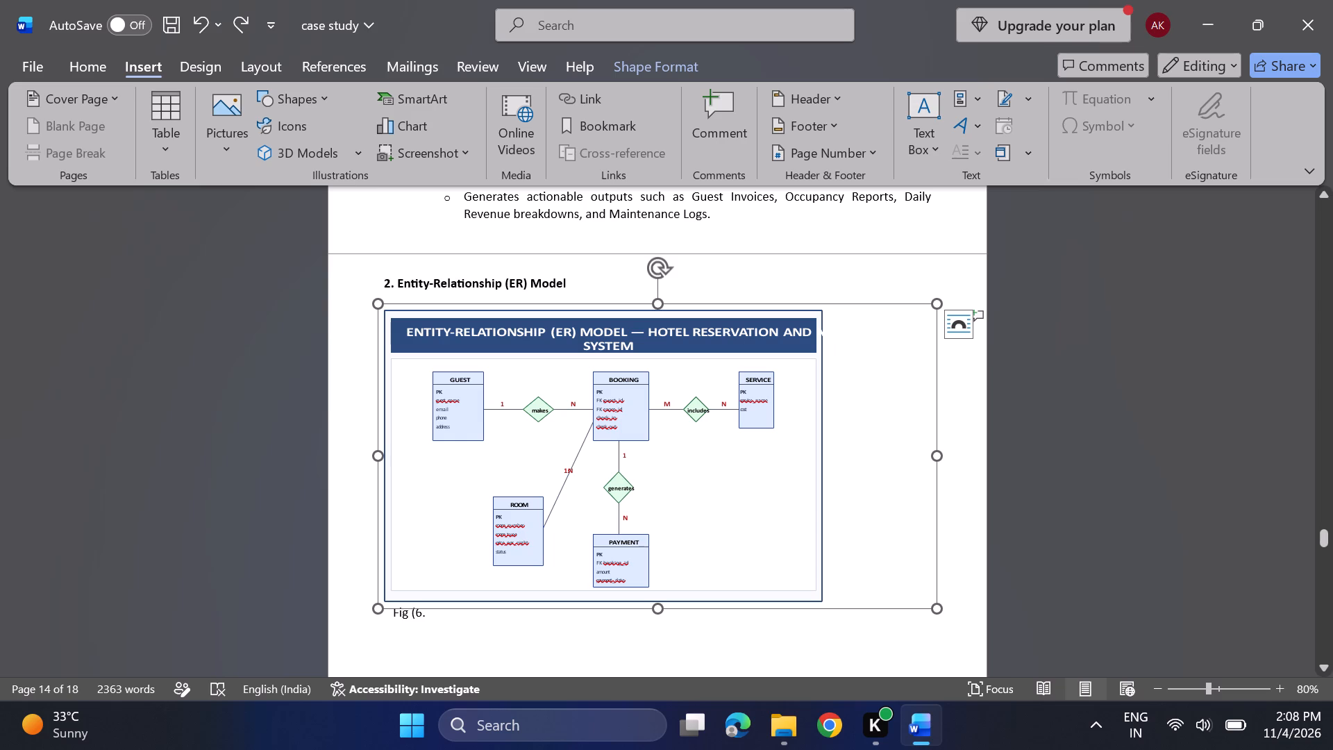
drag(646, 360, 732, 365)
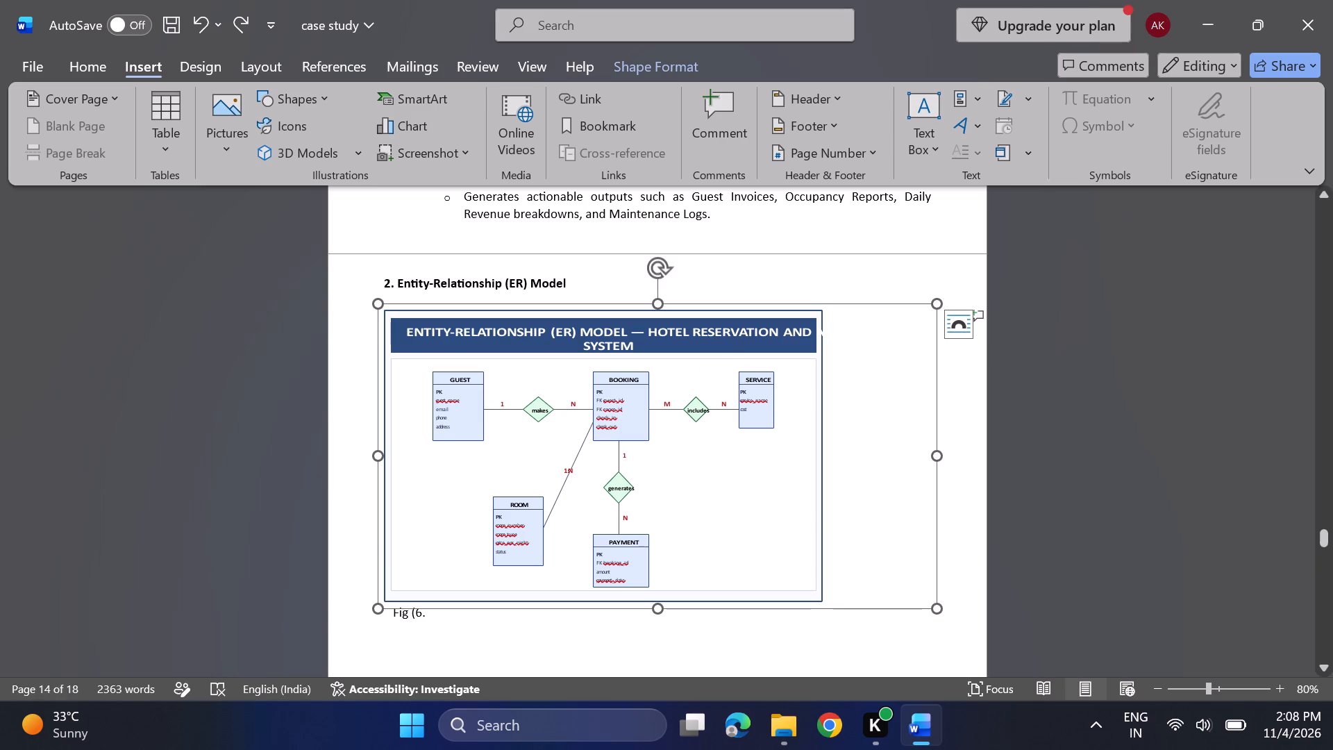
right_click(732, 365)
scroll(732, 365, right, 1)
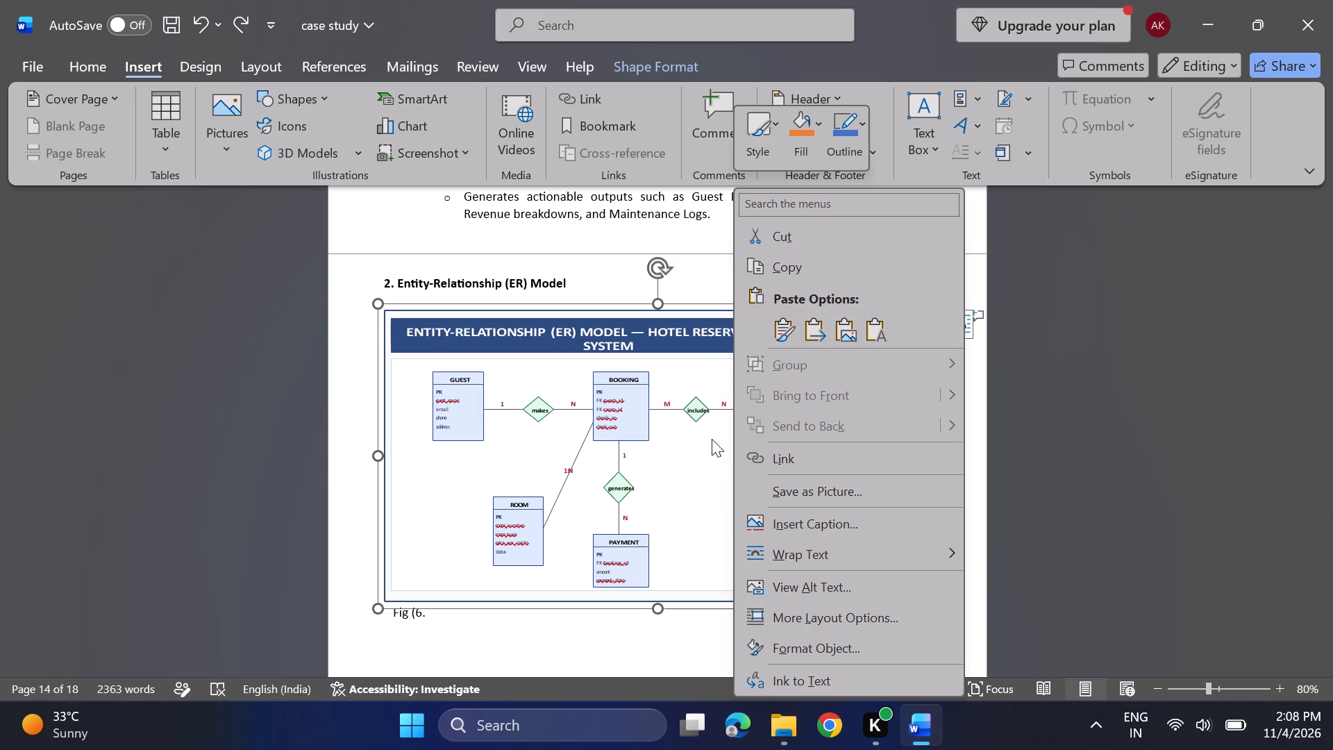
click(787, 227)
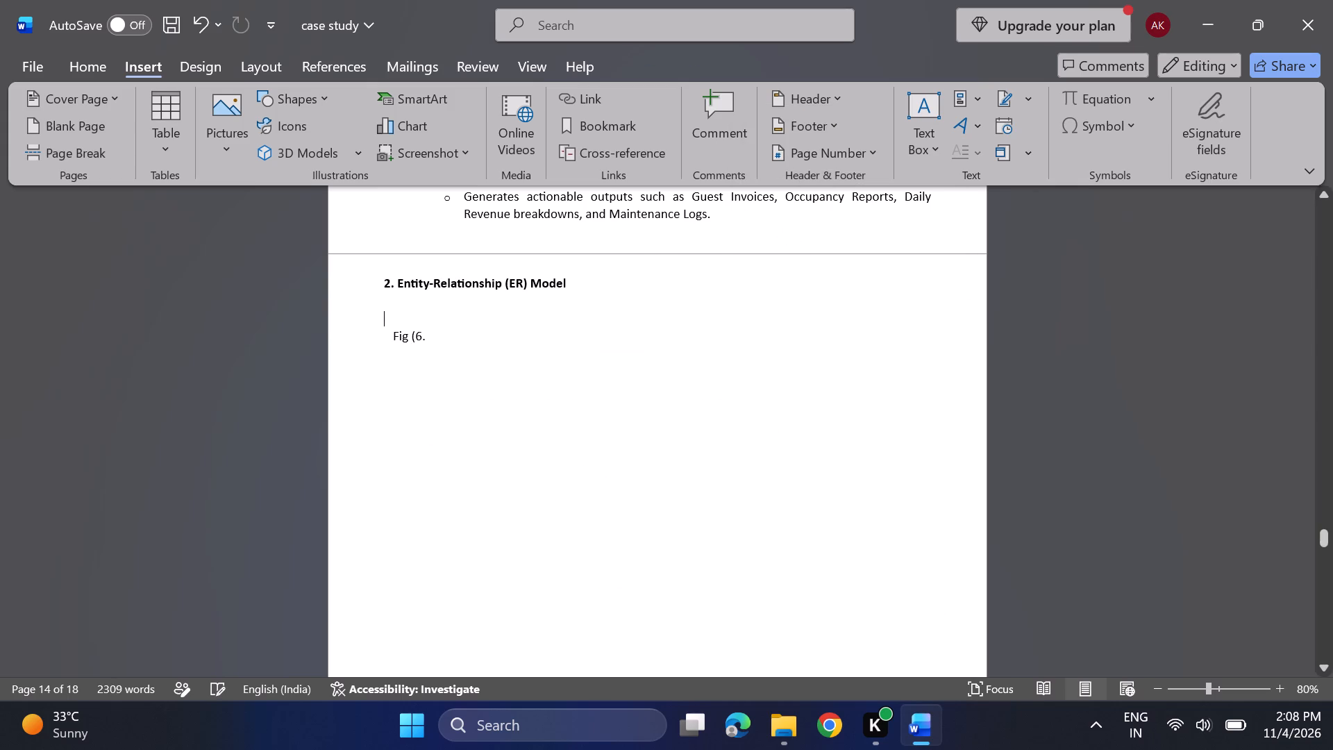
key(ctrl+v)
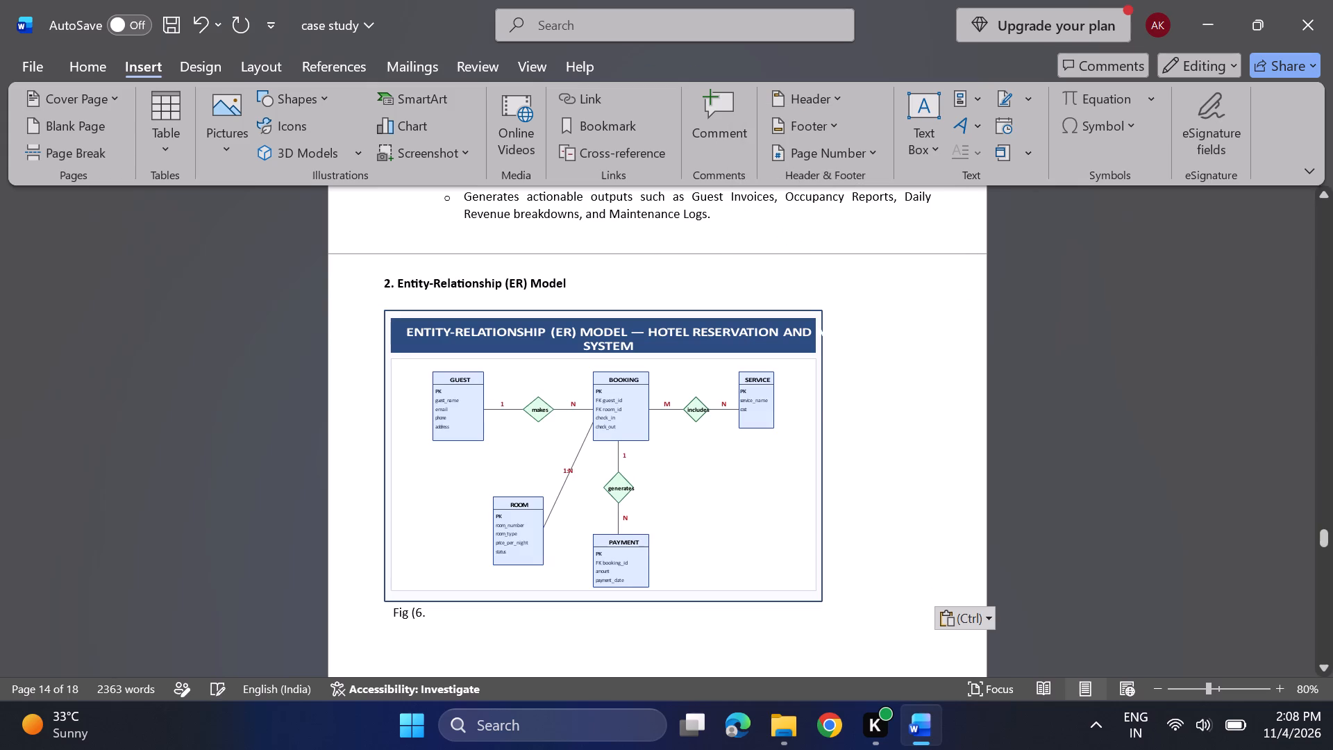
Move the pasted ER model diagram up slightly towards its heading.
drag(701, 465, 773, 440)
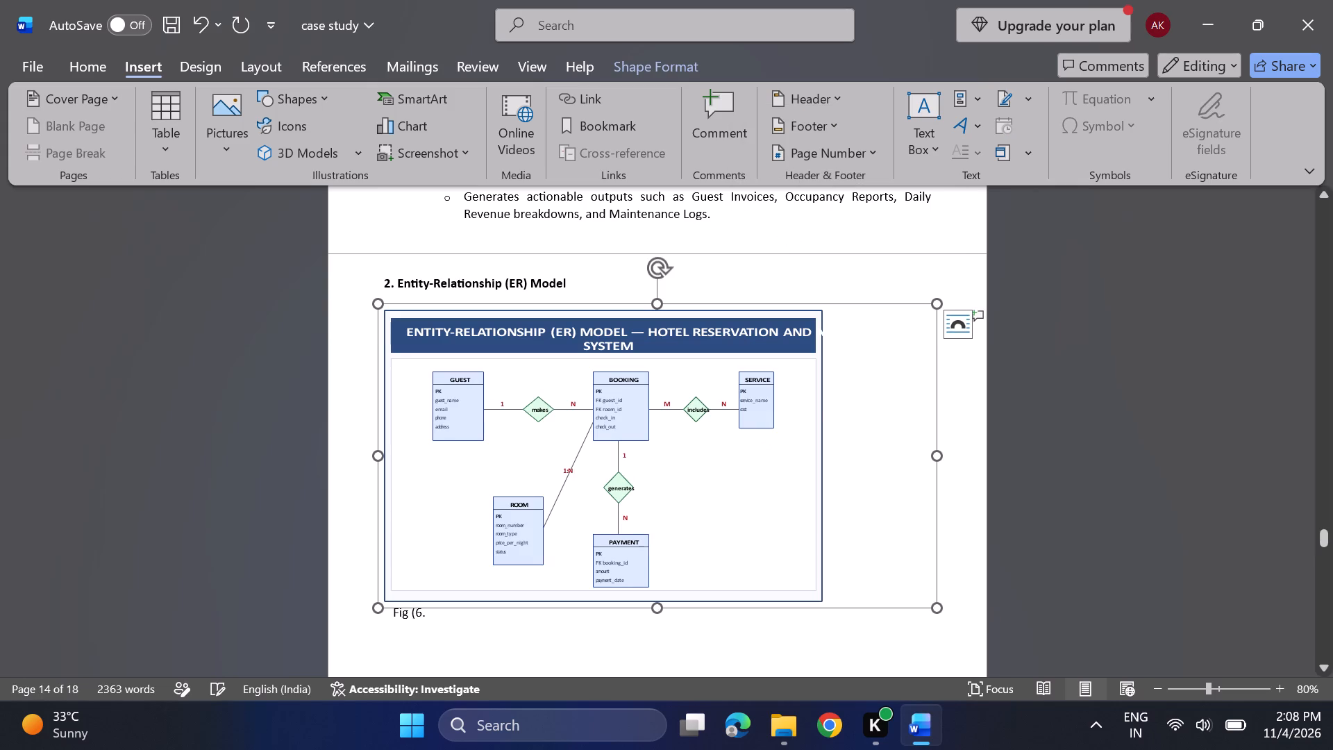
drag(708, 307, 741, 306)
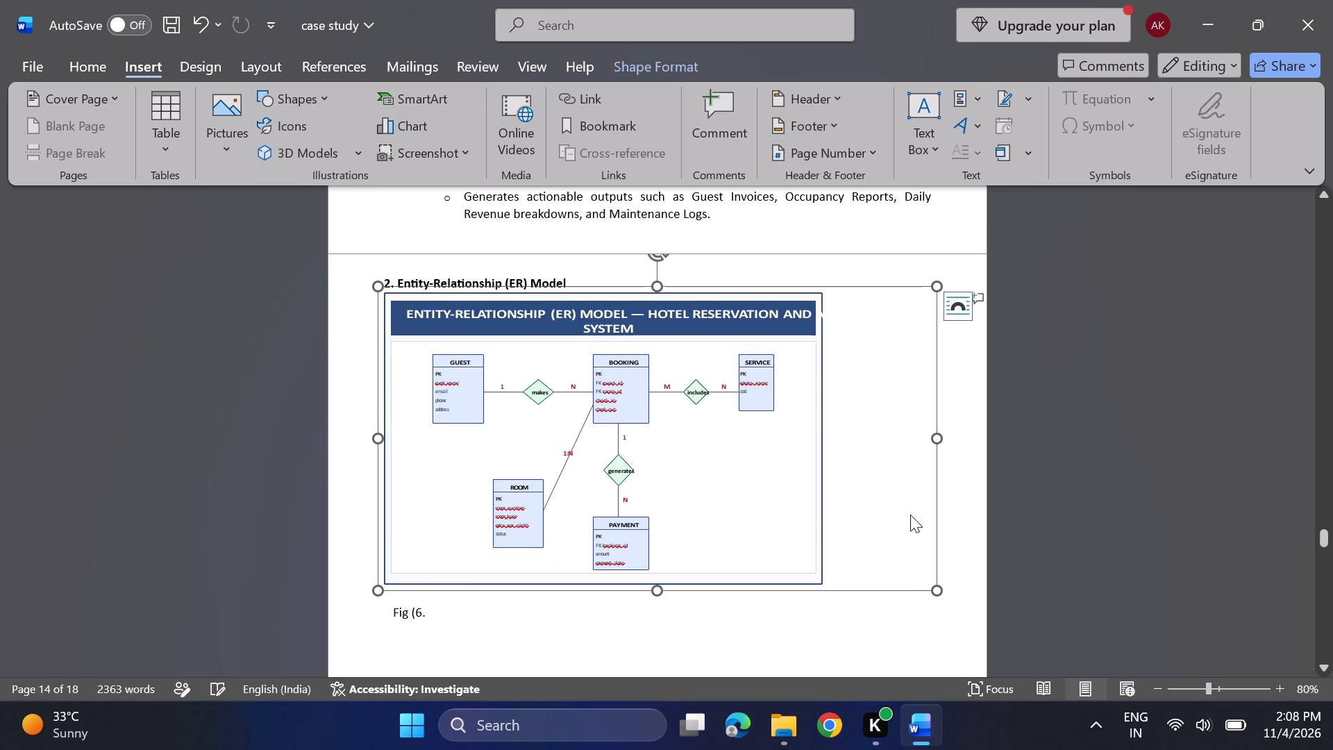
Narrow the ER model diagram by resizing it from its right-hand corners.
drag(937, 591, 870, 591)
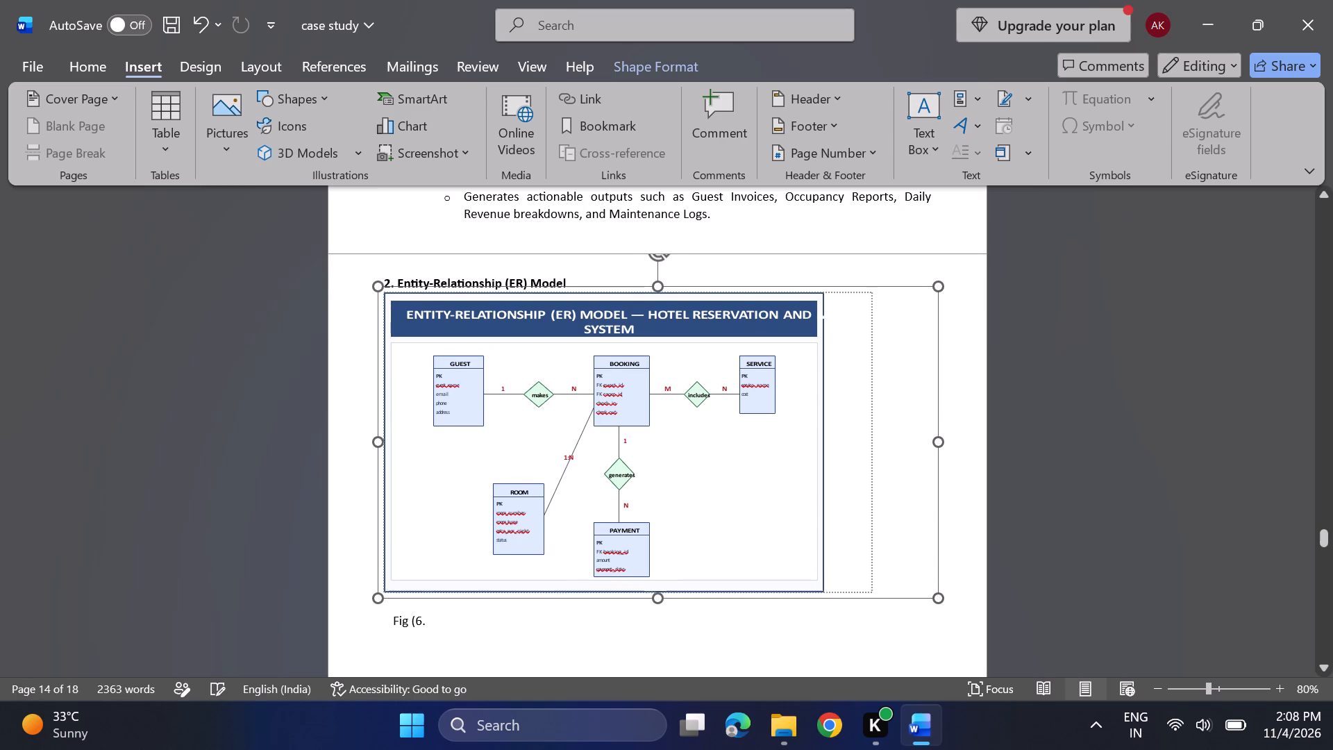
drag(870, 591, 867, 591)
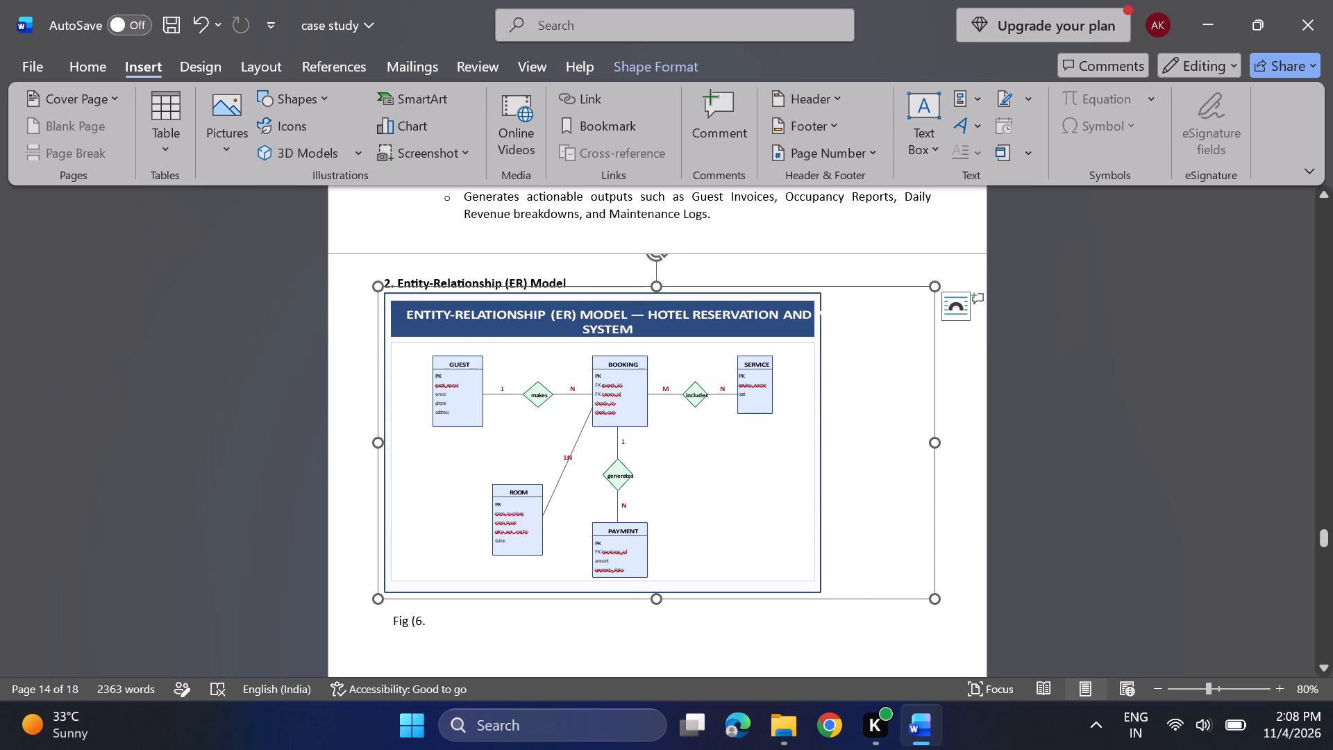
drag(937, 288, 837, 297)
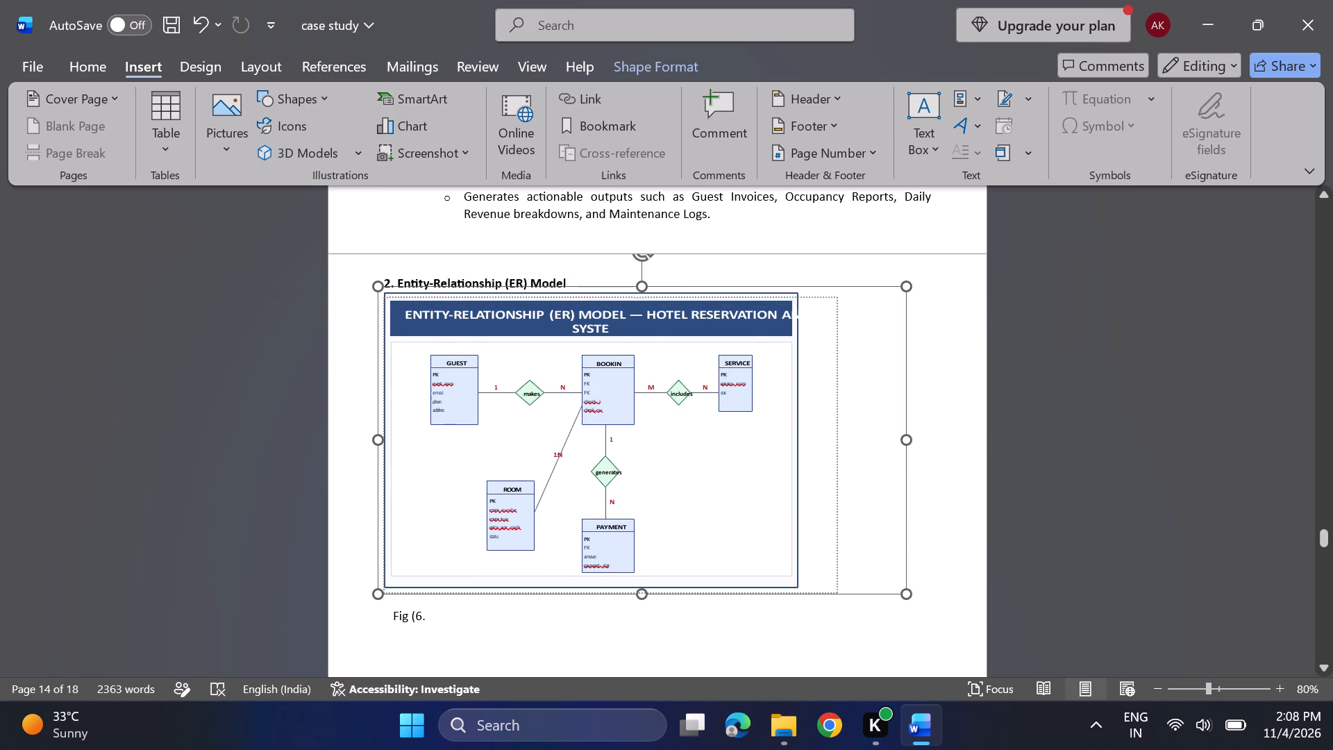
drag(837, 297, 857, 279)
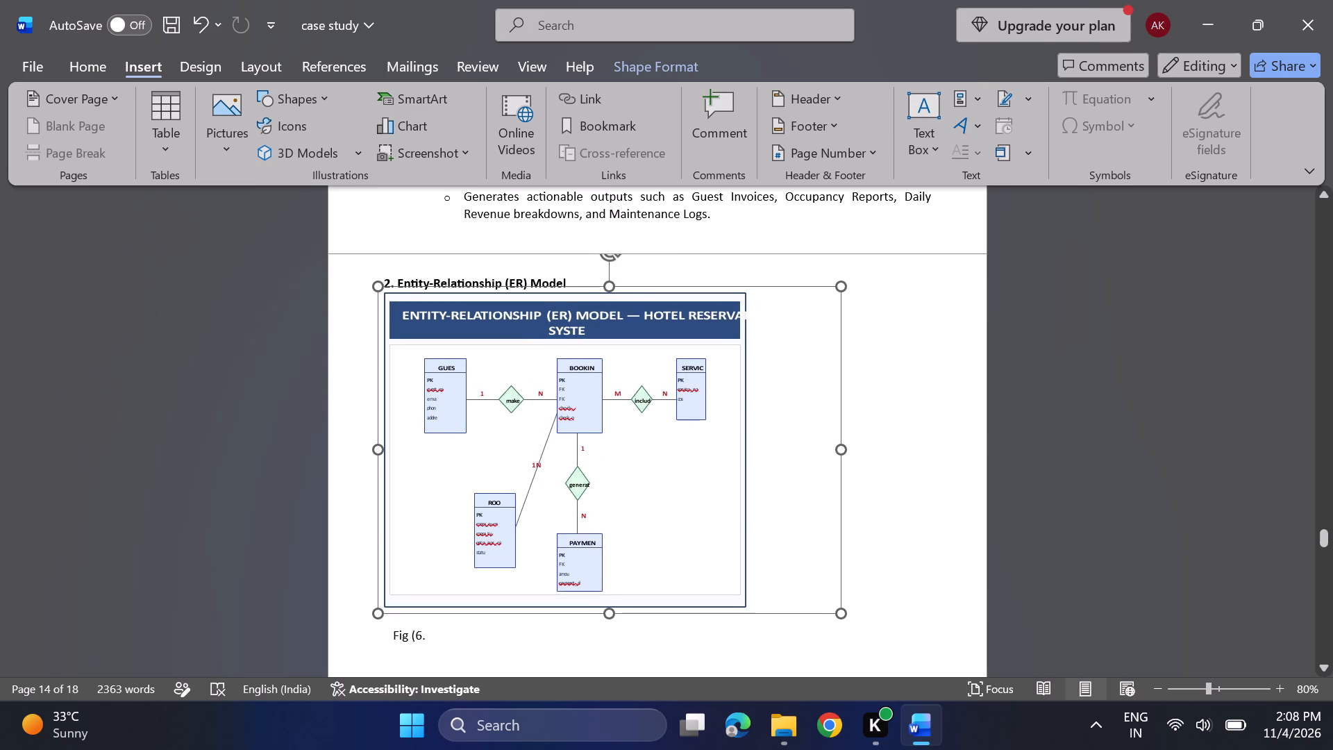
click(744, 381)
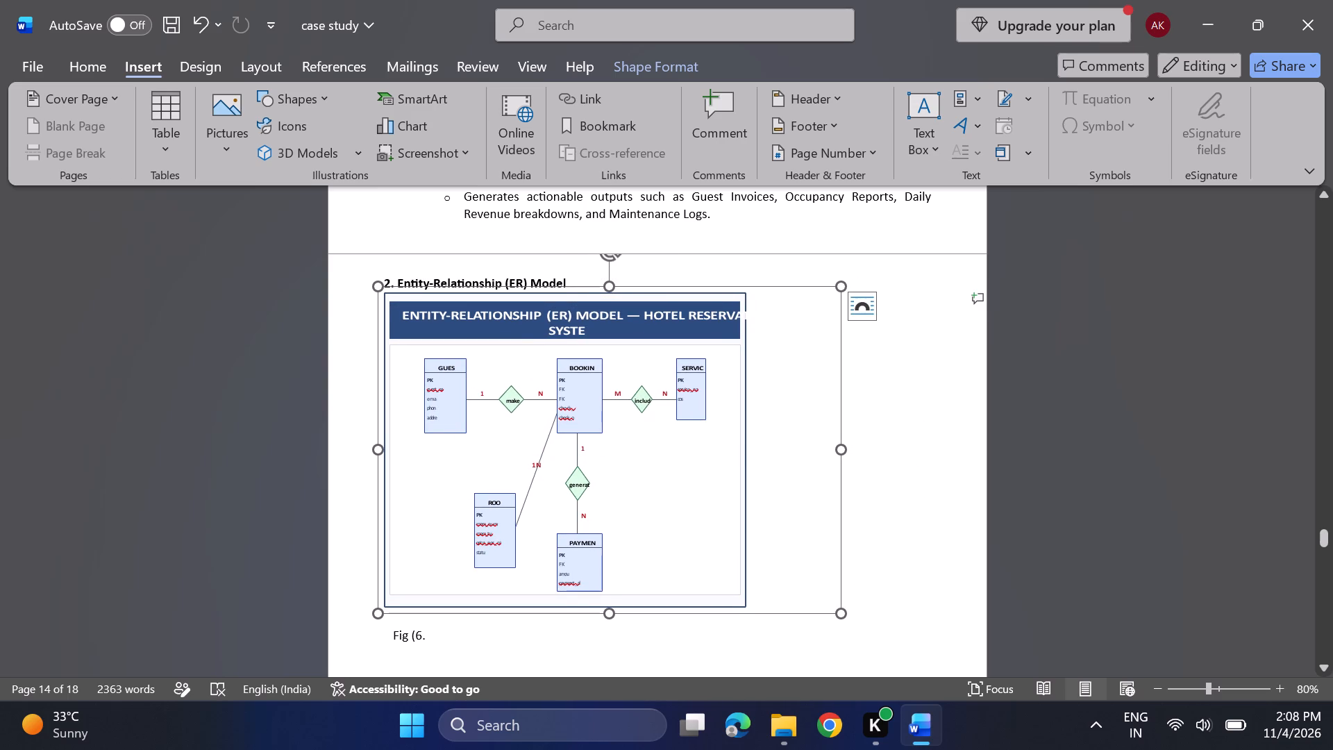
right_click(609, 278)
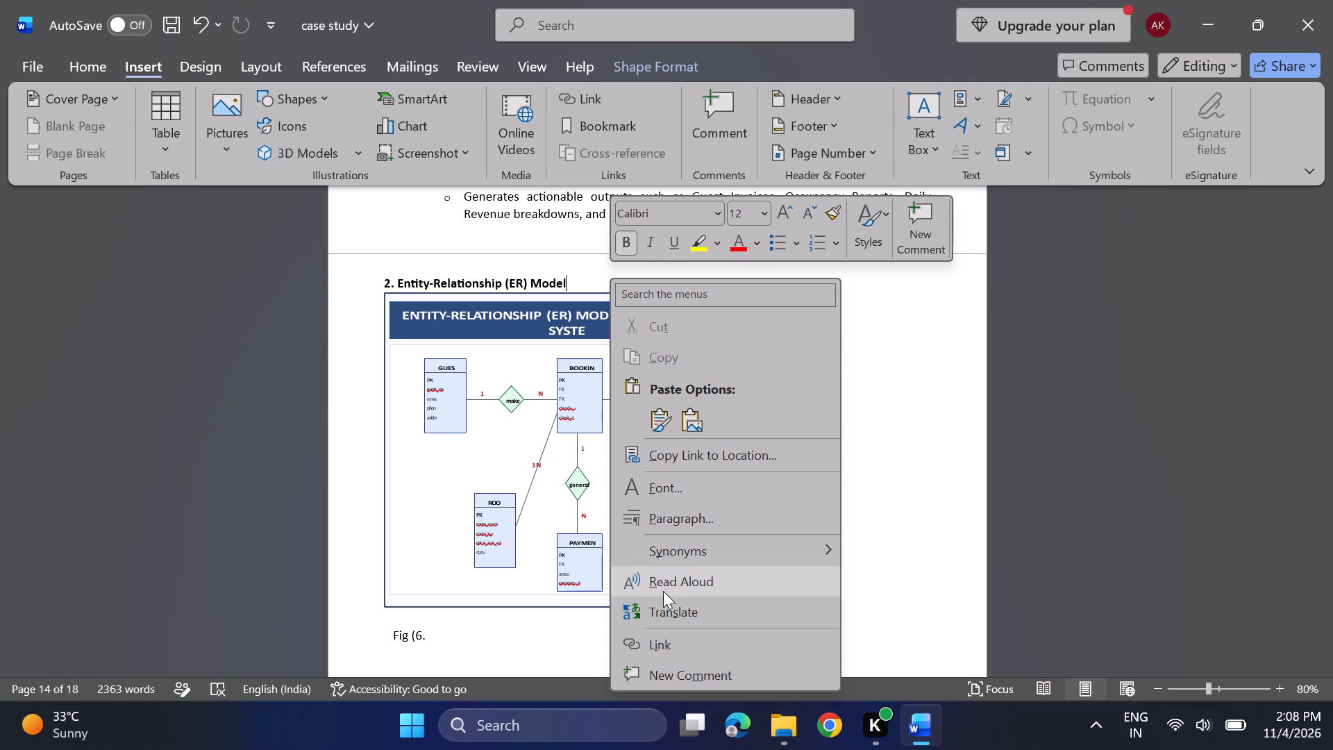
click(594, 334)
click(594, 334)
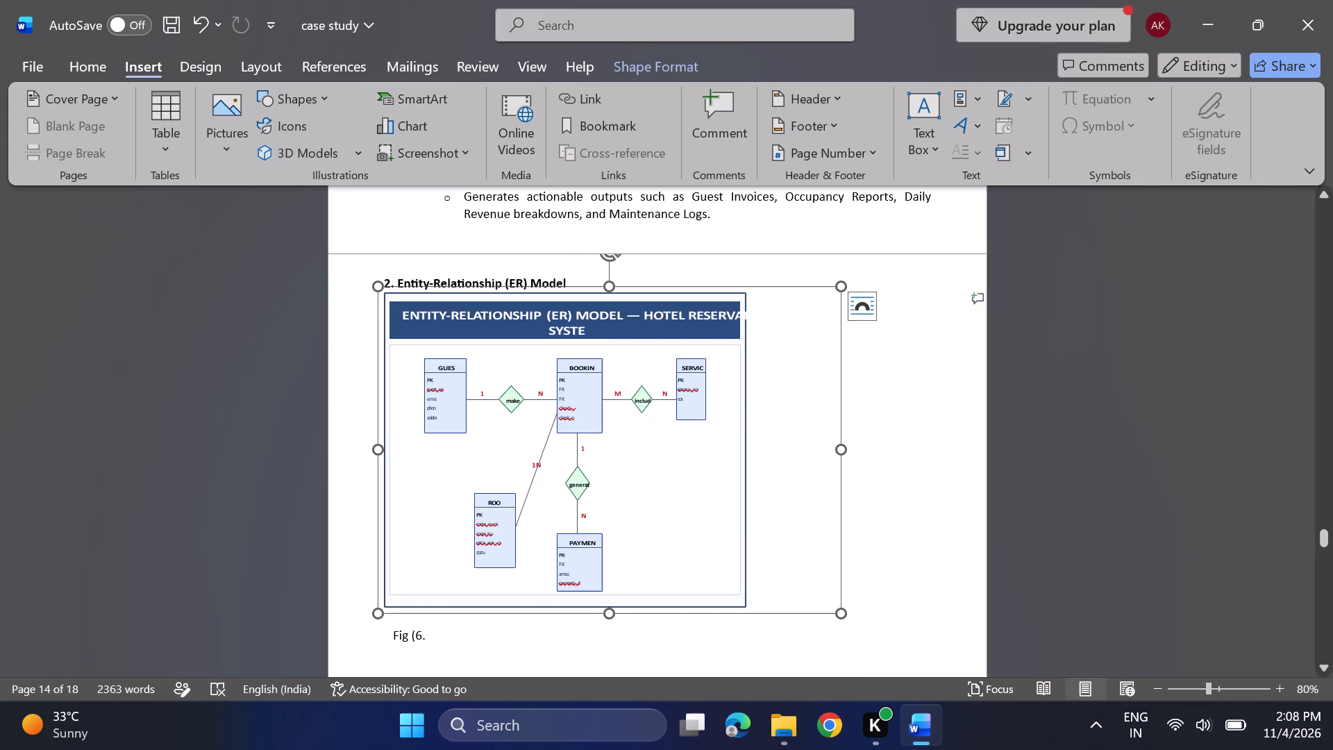
Undo the ER model diagram's resizing, move and cut-and-paste, and its caption typing back to "FIF".
drag(601, 399, 664, 410)
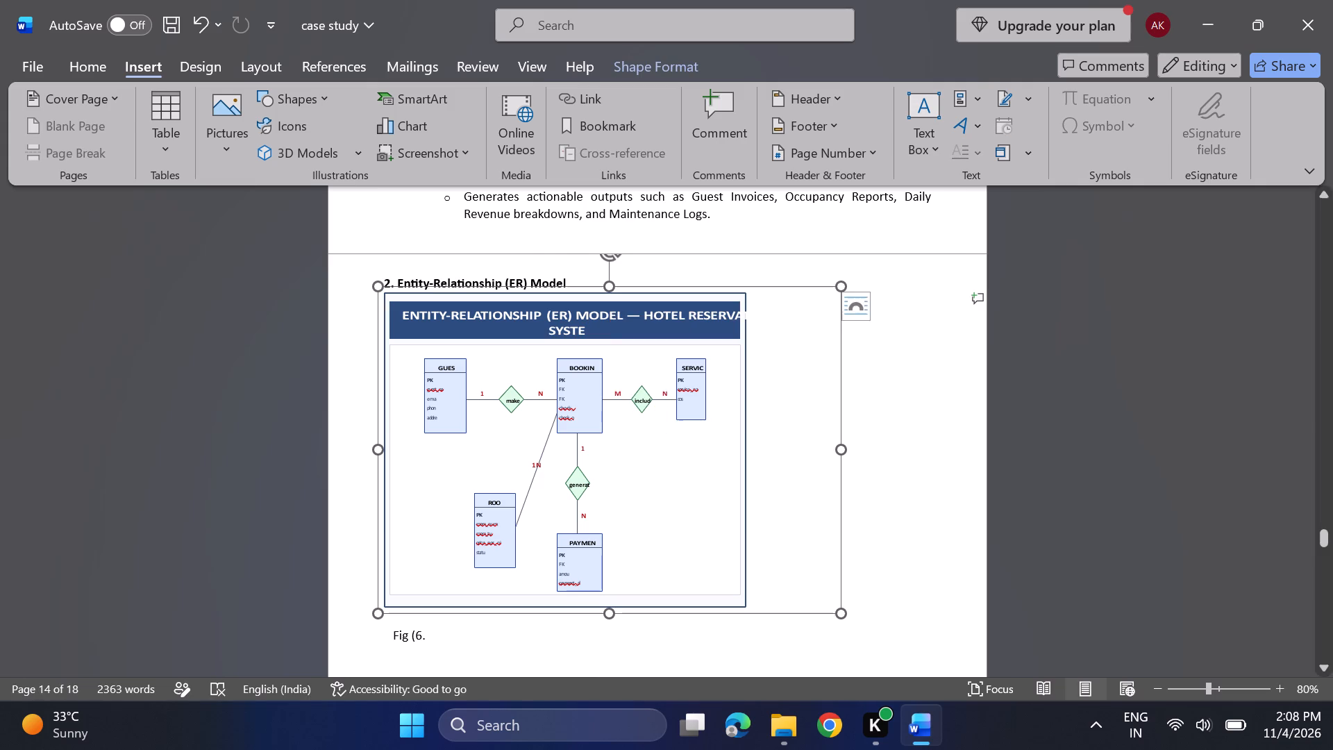
click(189, 25)
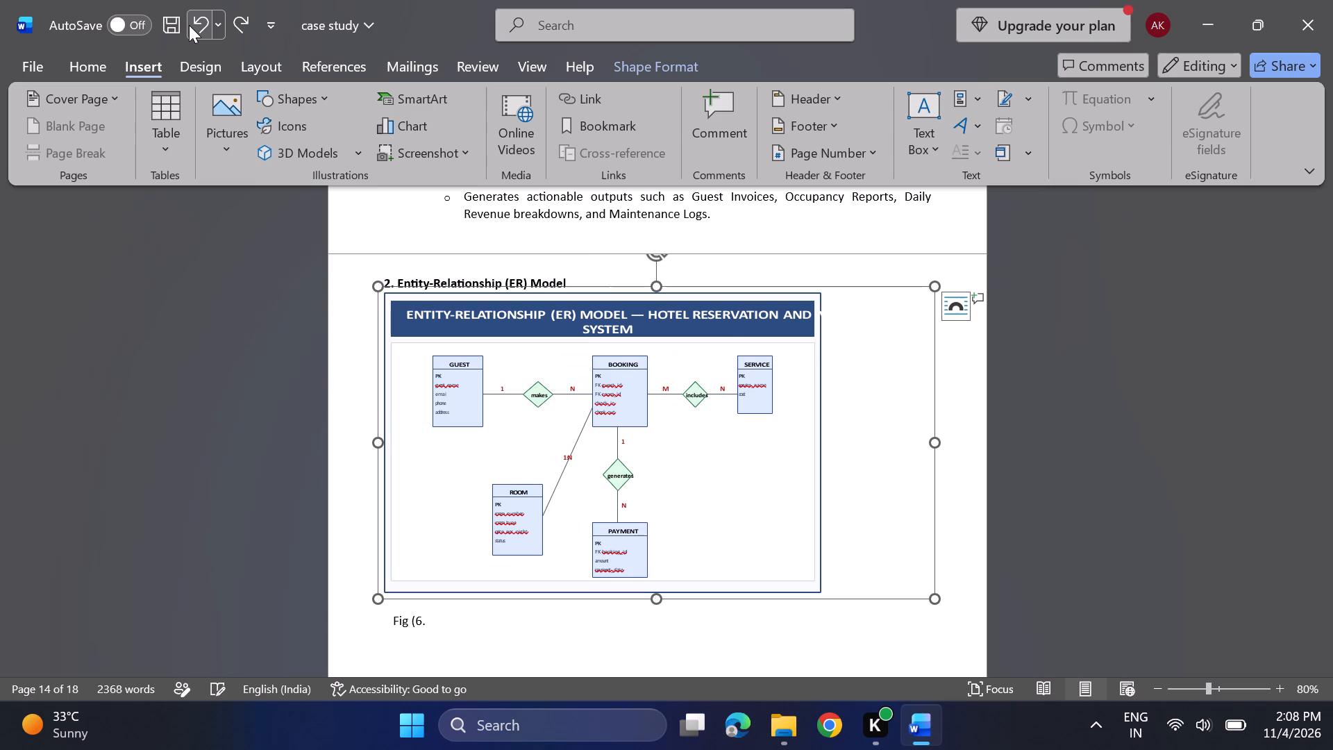
click(189, 25)
click(189, 25)
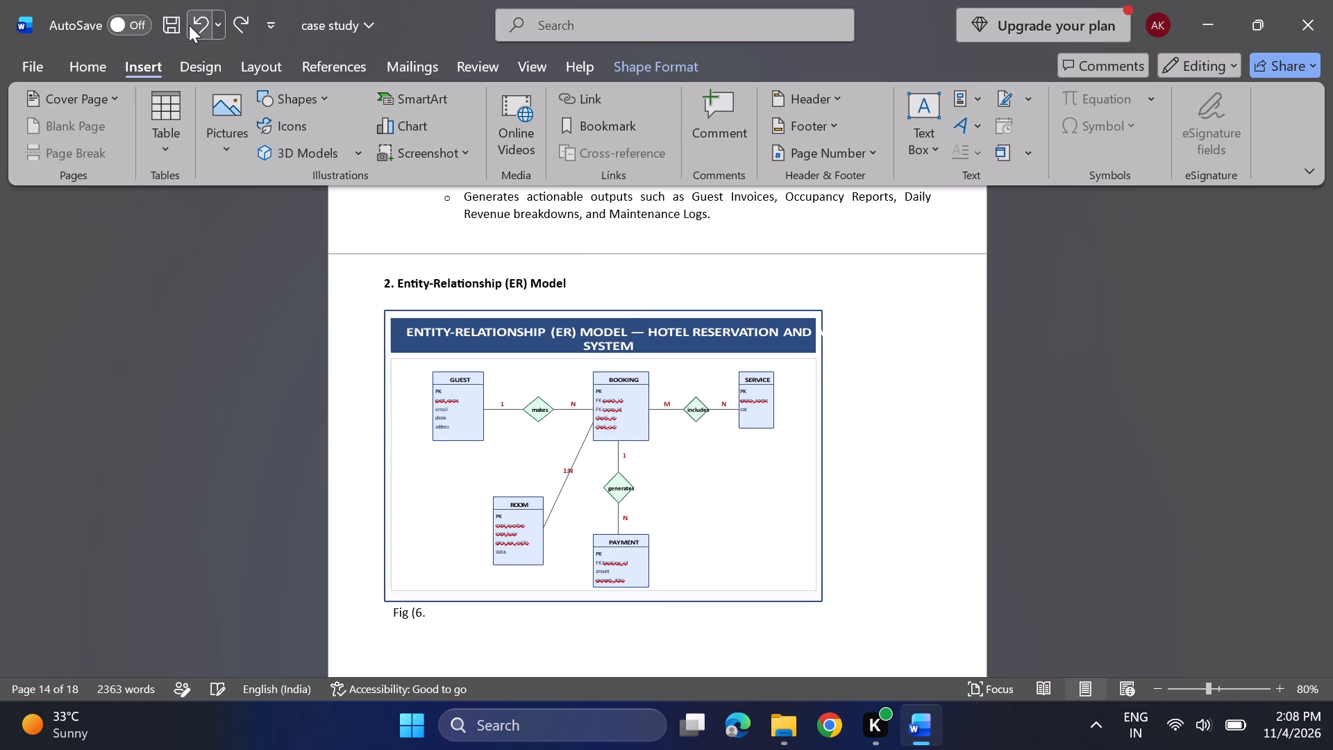
click(189, 25)
click(189, 25)
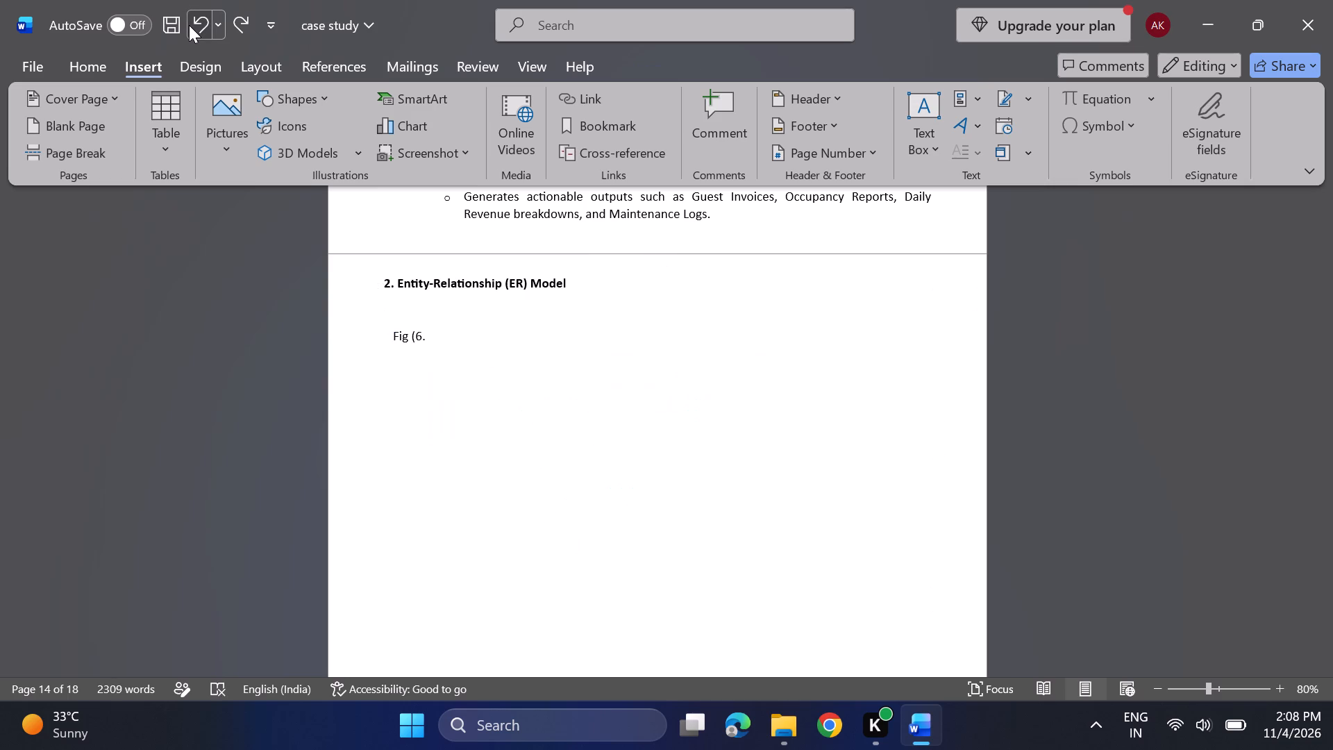
click(189, 25)
click(189, 25)
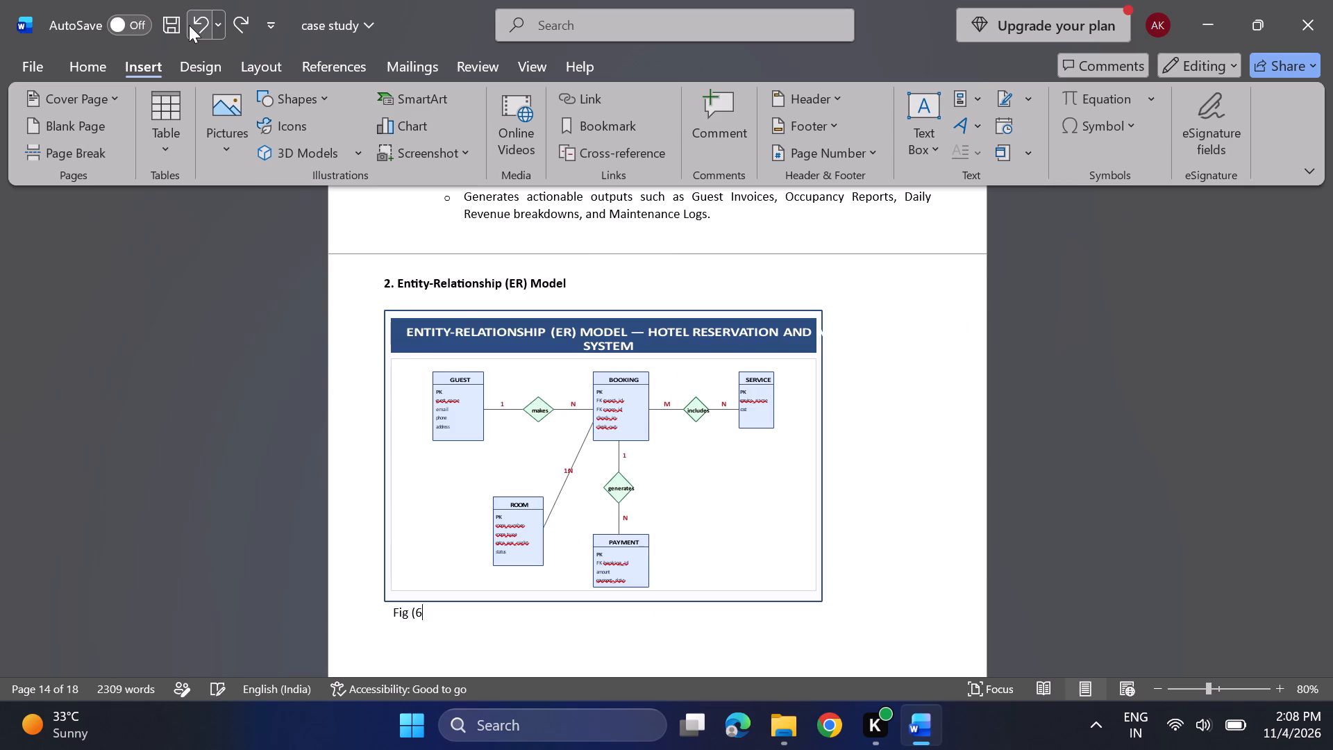
click(189, 25)
click(189, 25)
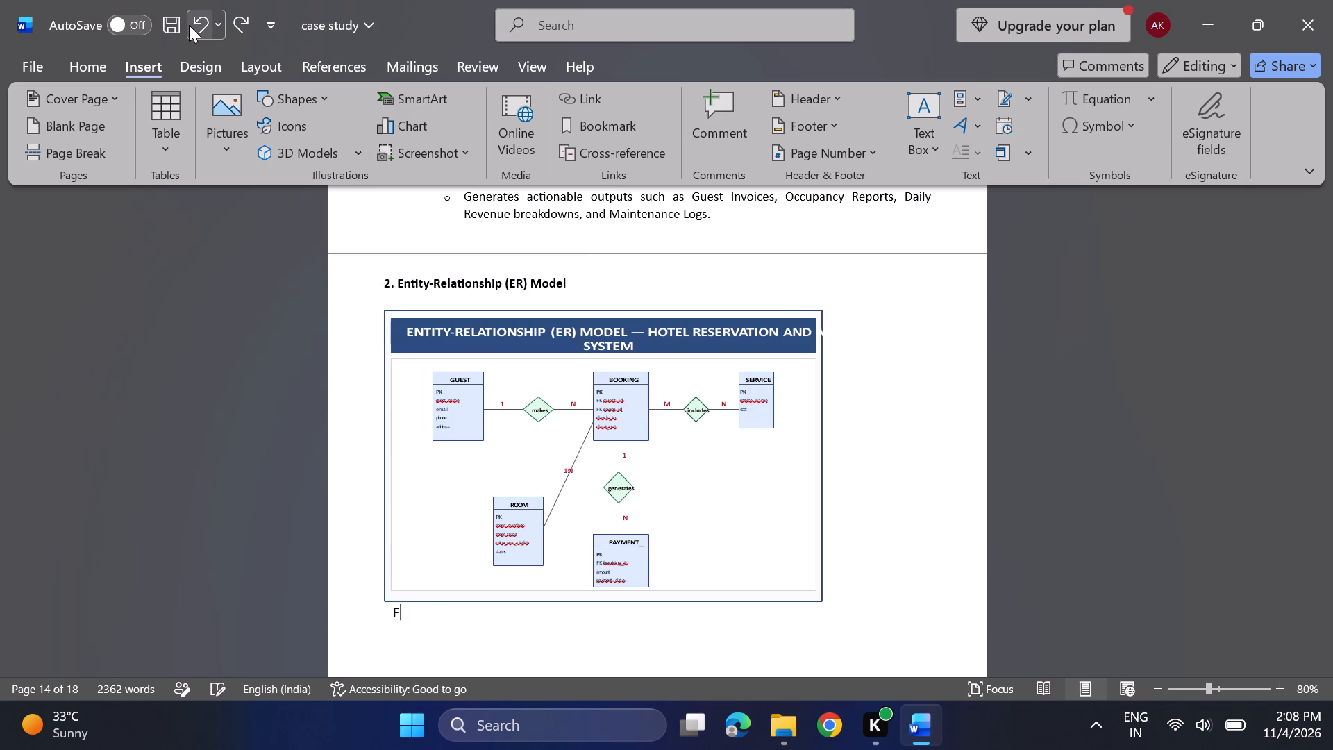
click(189, 25)
click(189, 25)
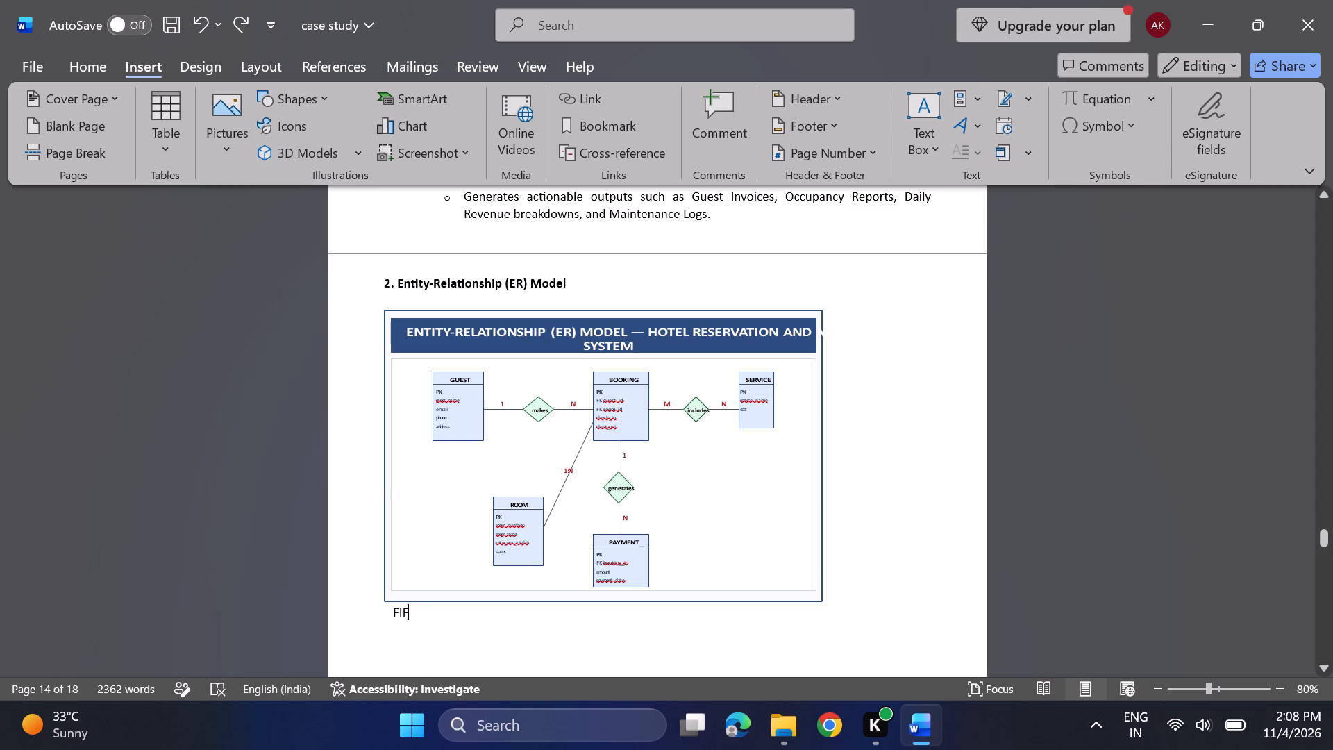
Centre the caption "Fig (i) Architecture of the Hotel Reservation and Management System" beneath the architecture diagram.
click(511, 461)
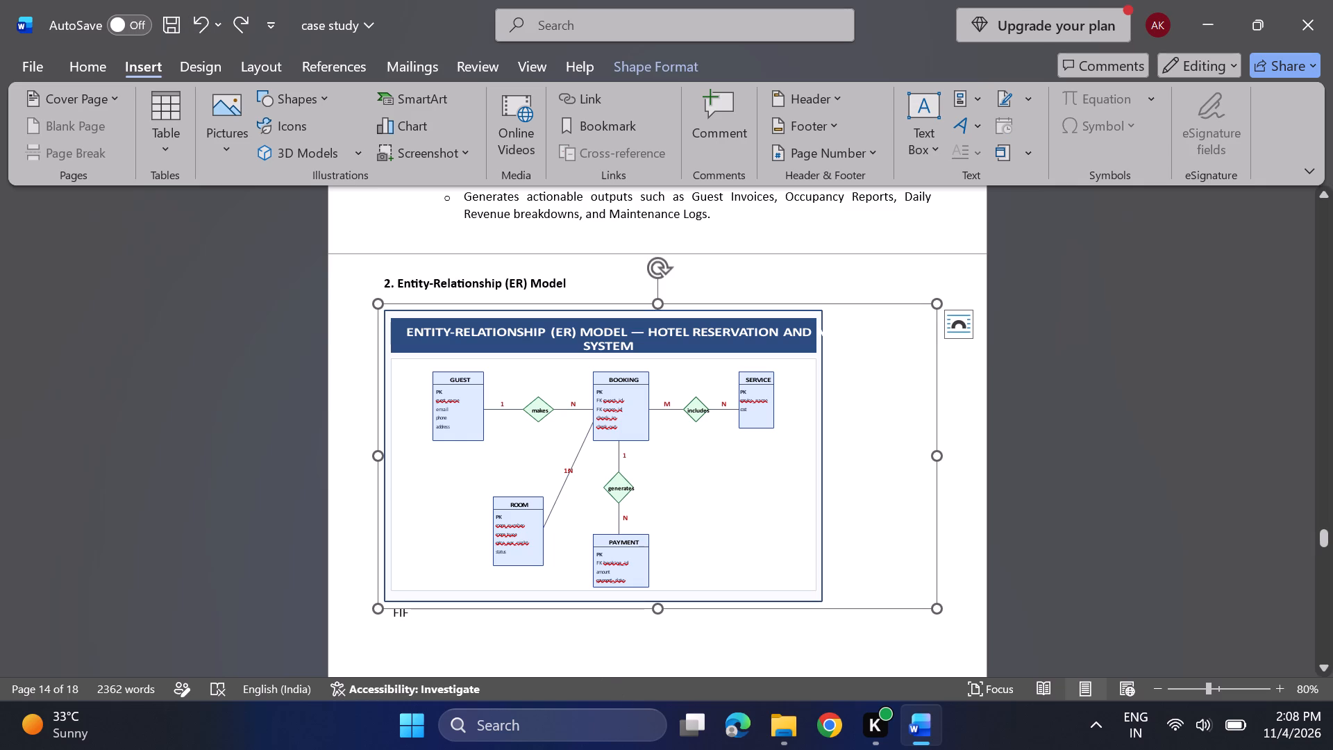
scroll(492, 594, up, 1)
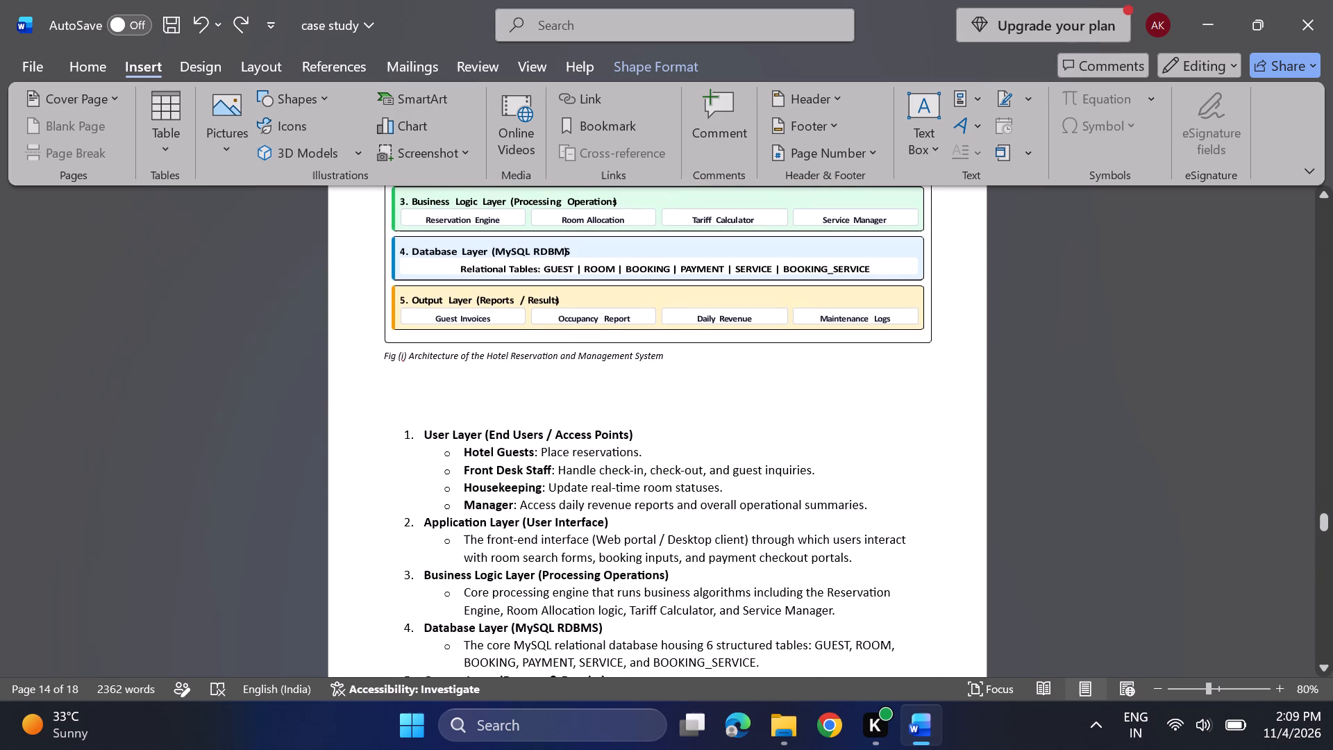
click(371, 355)
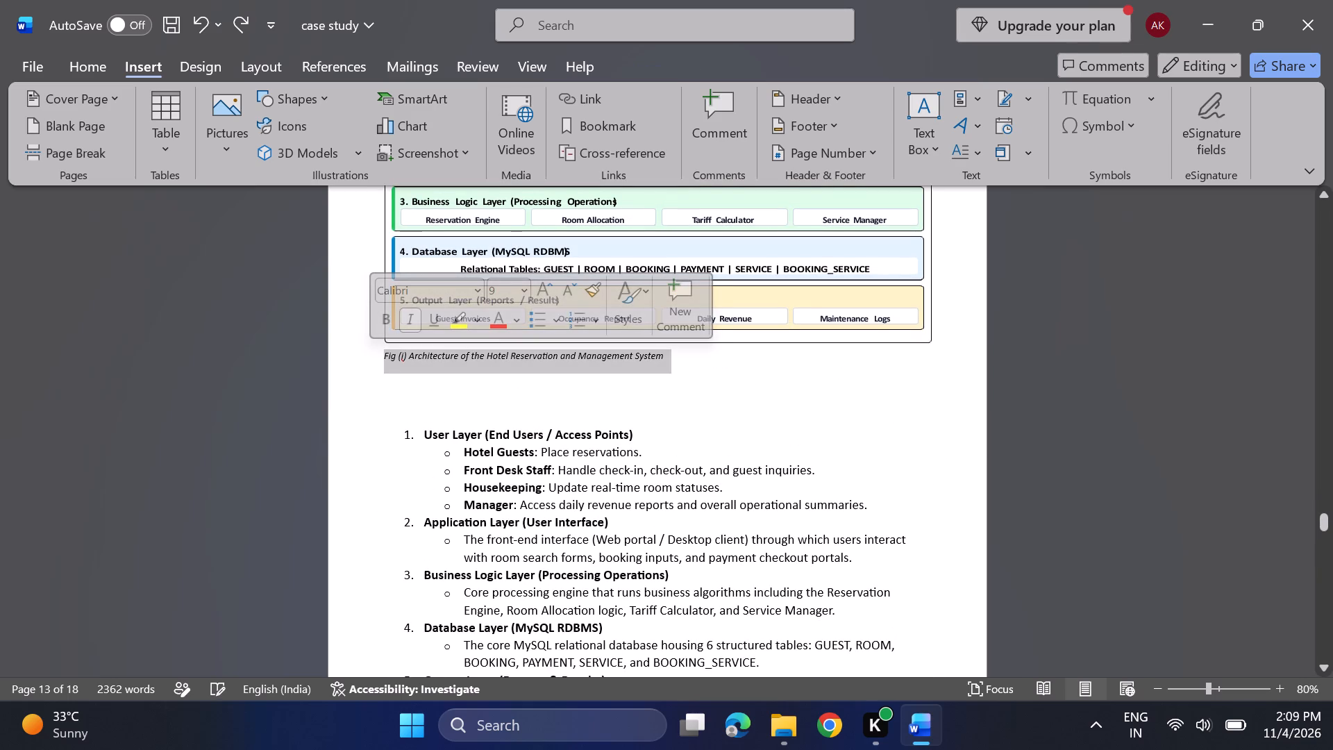
click(108, 73)
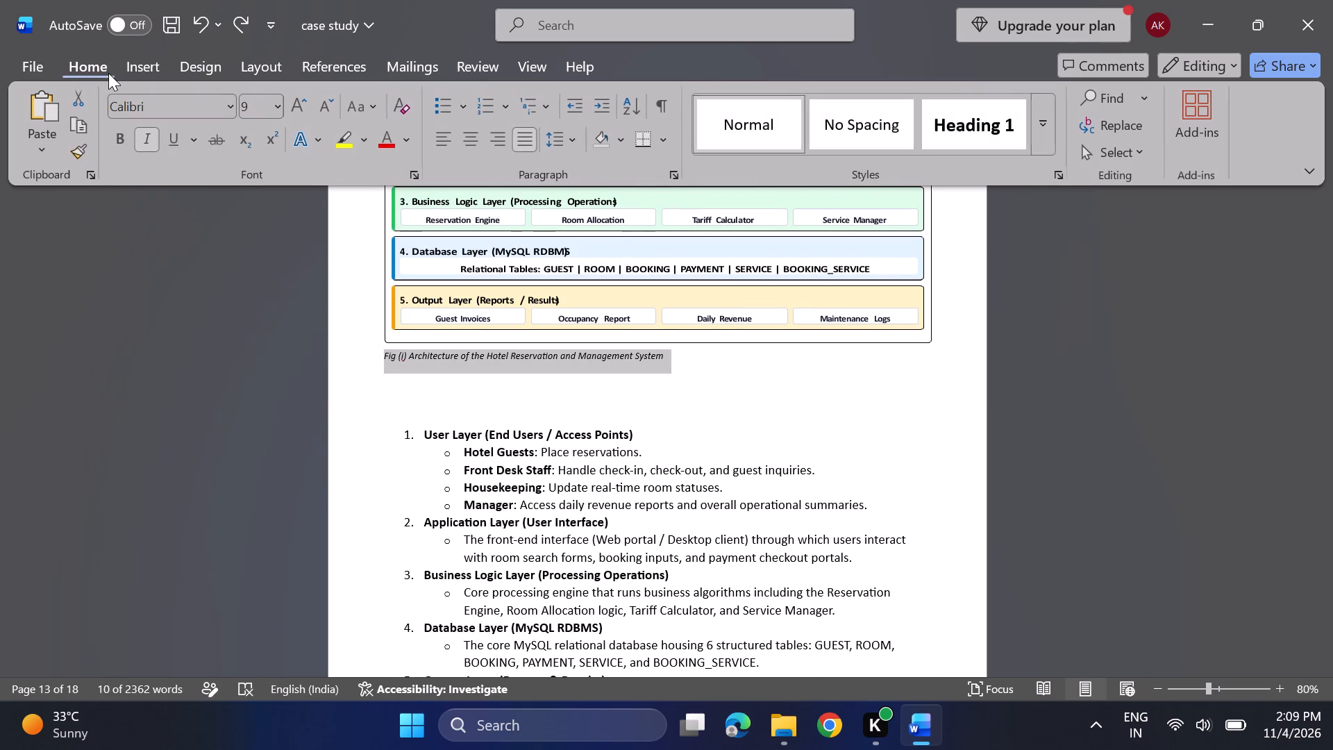
click(468, 144)
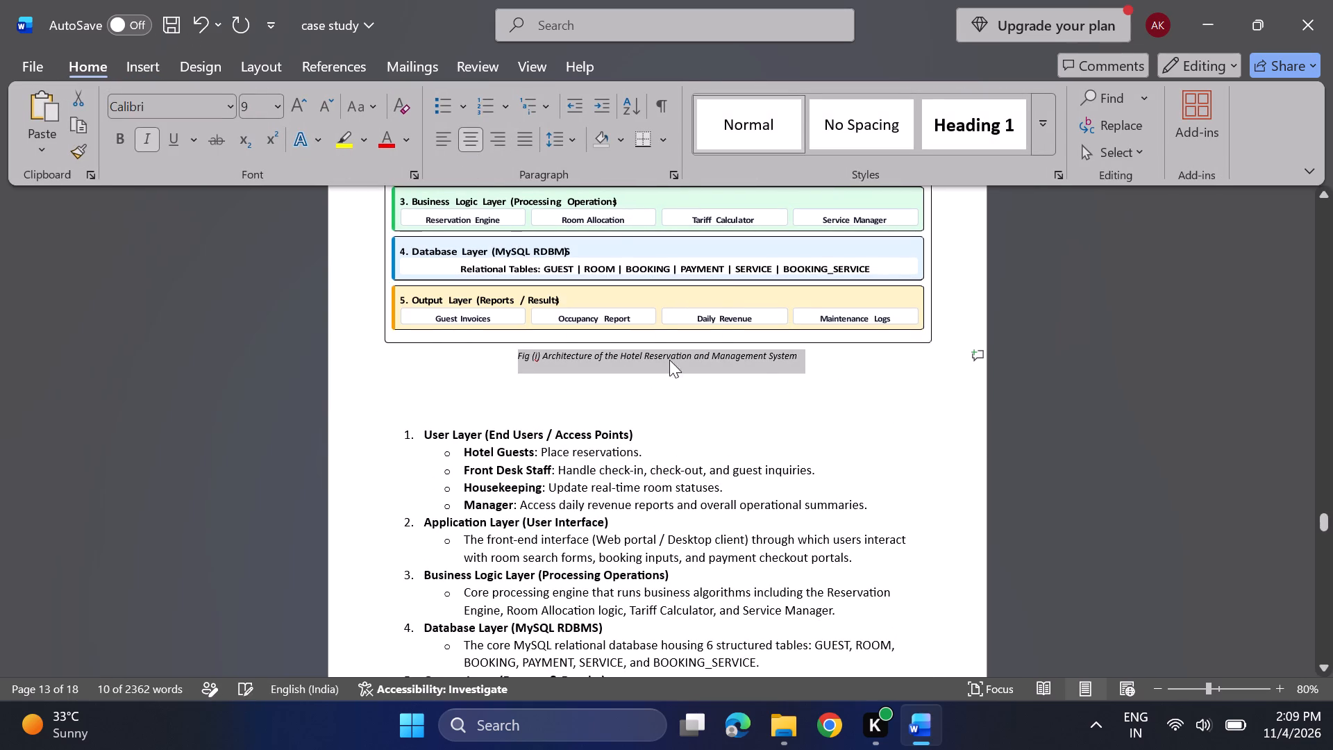
Make the architecture diagram's caption bold and set its font size to 12.
click(534, 354)
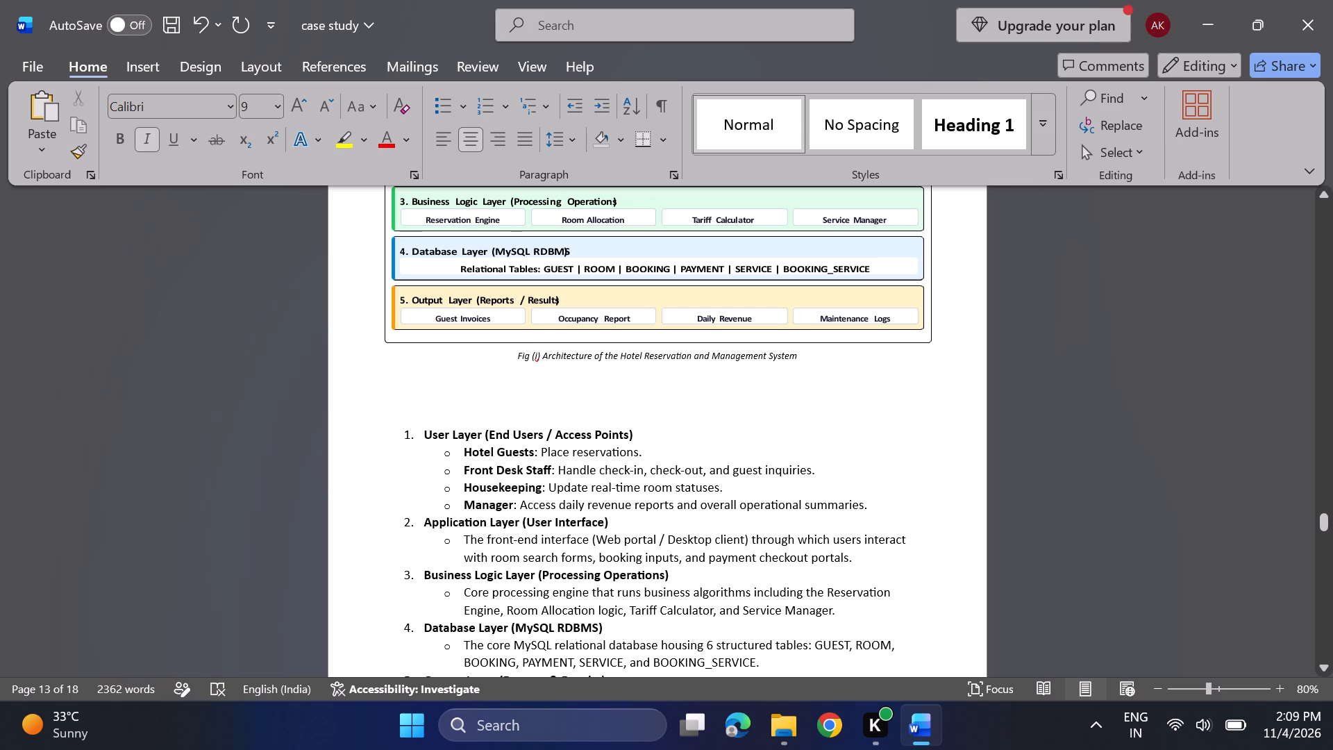
key(Right)
drag(820, 358, 470, 374)
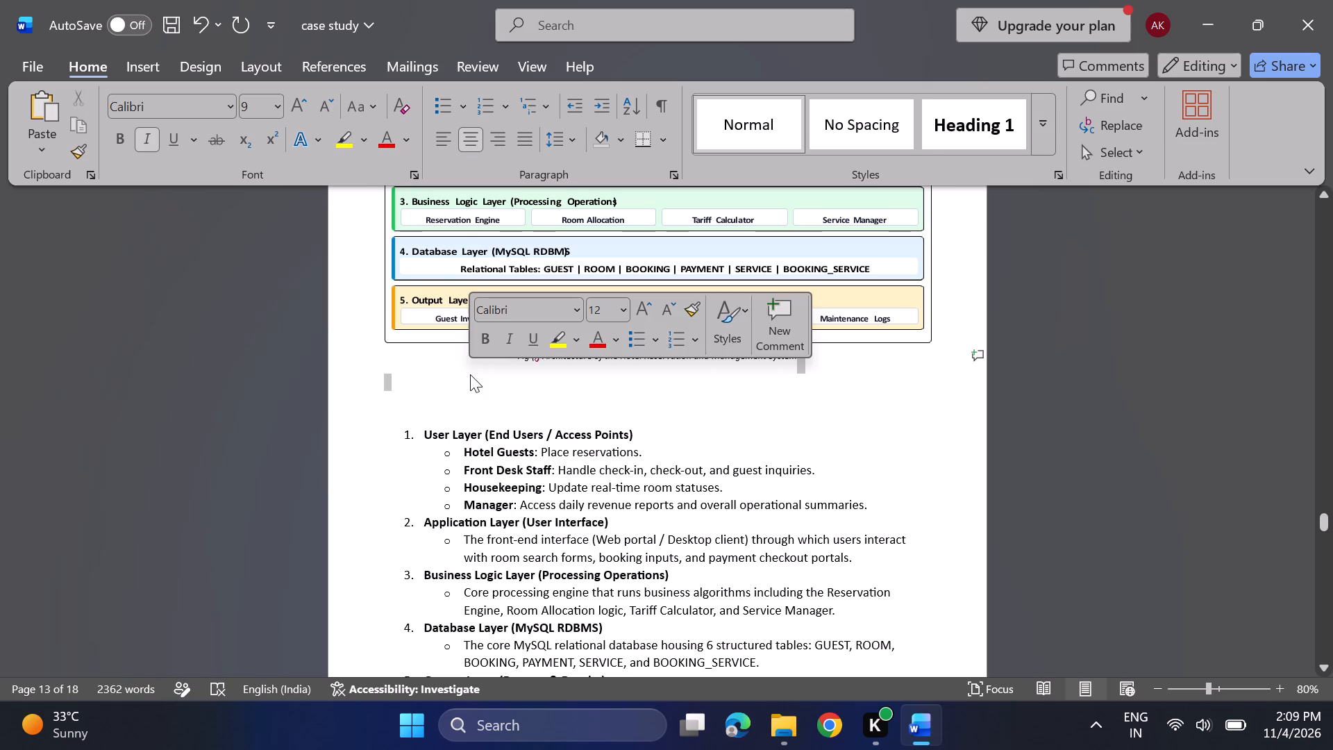
click(580, 406)
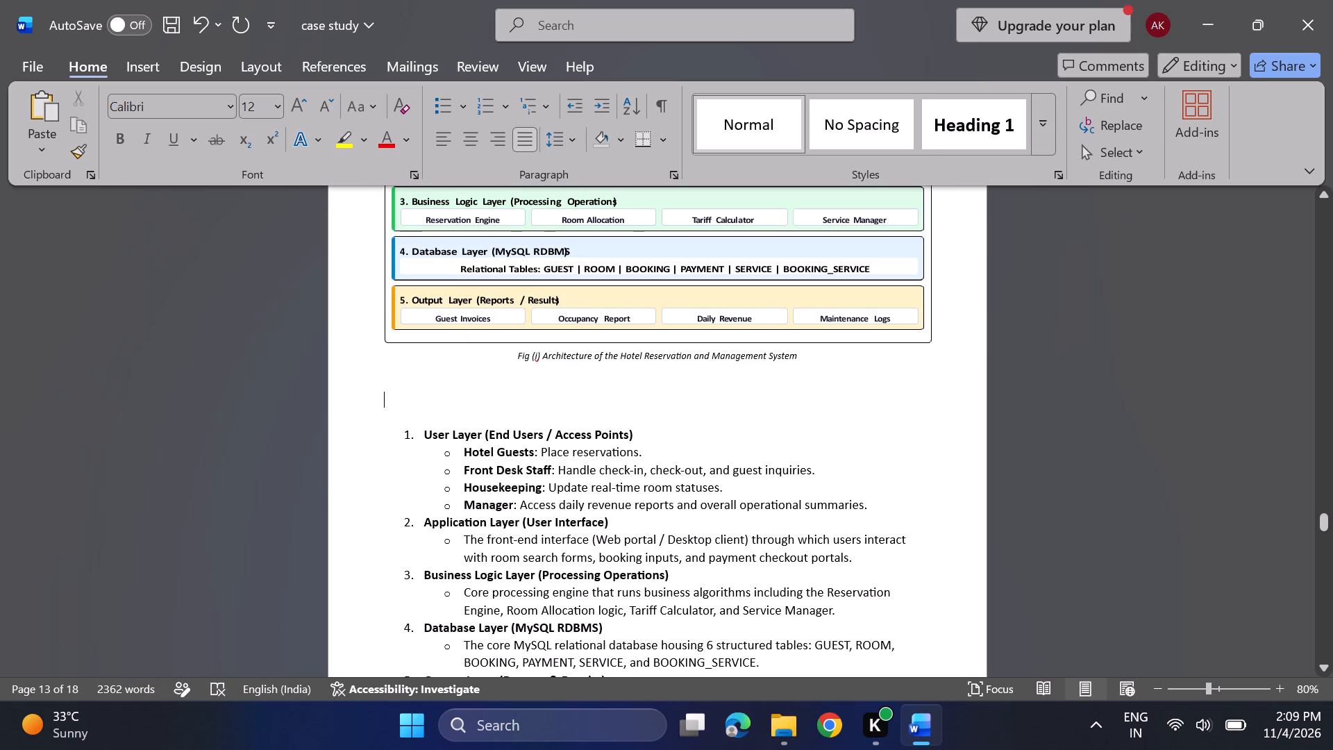
drag(514, 356, 887, 378)
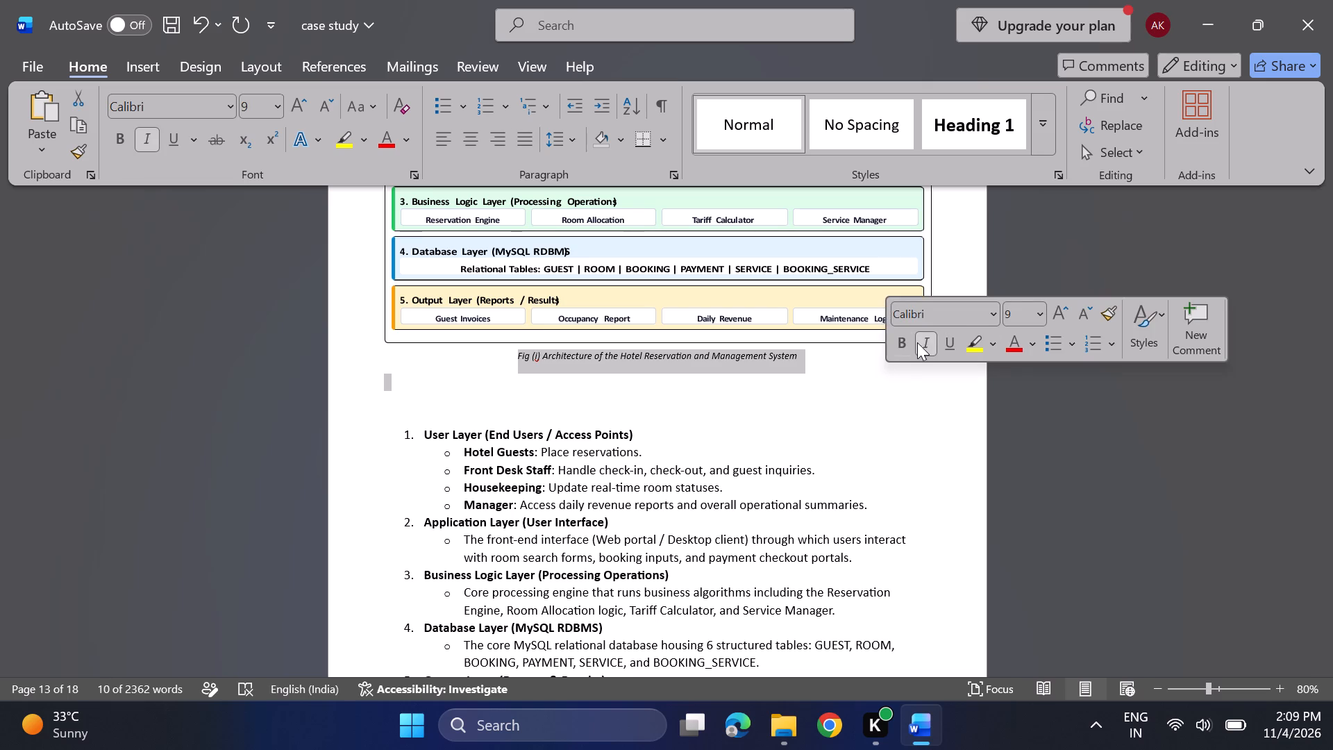
click(909, 343)
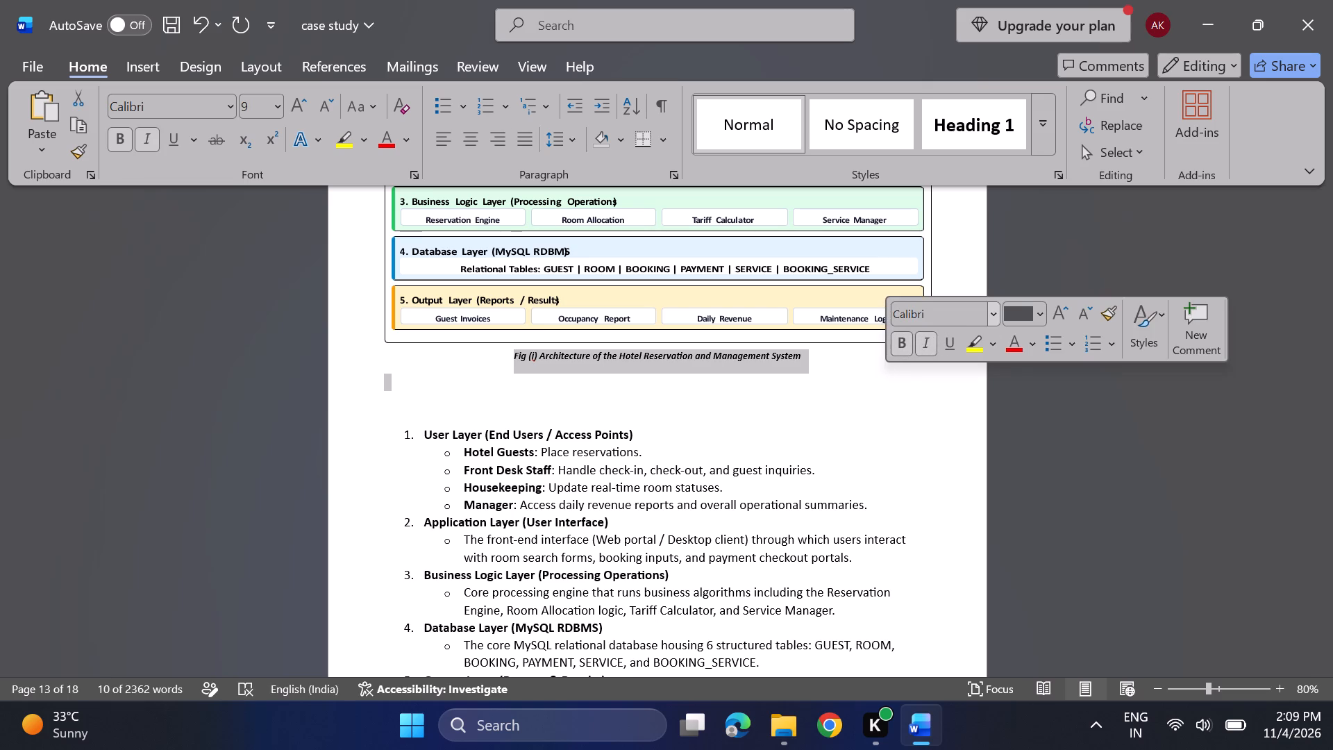
click(1040, 315)
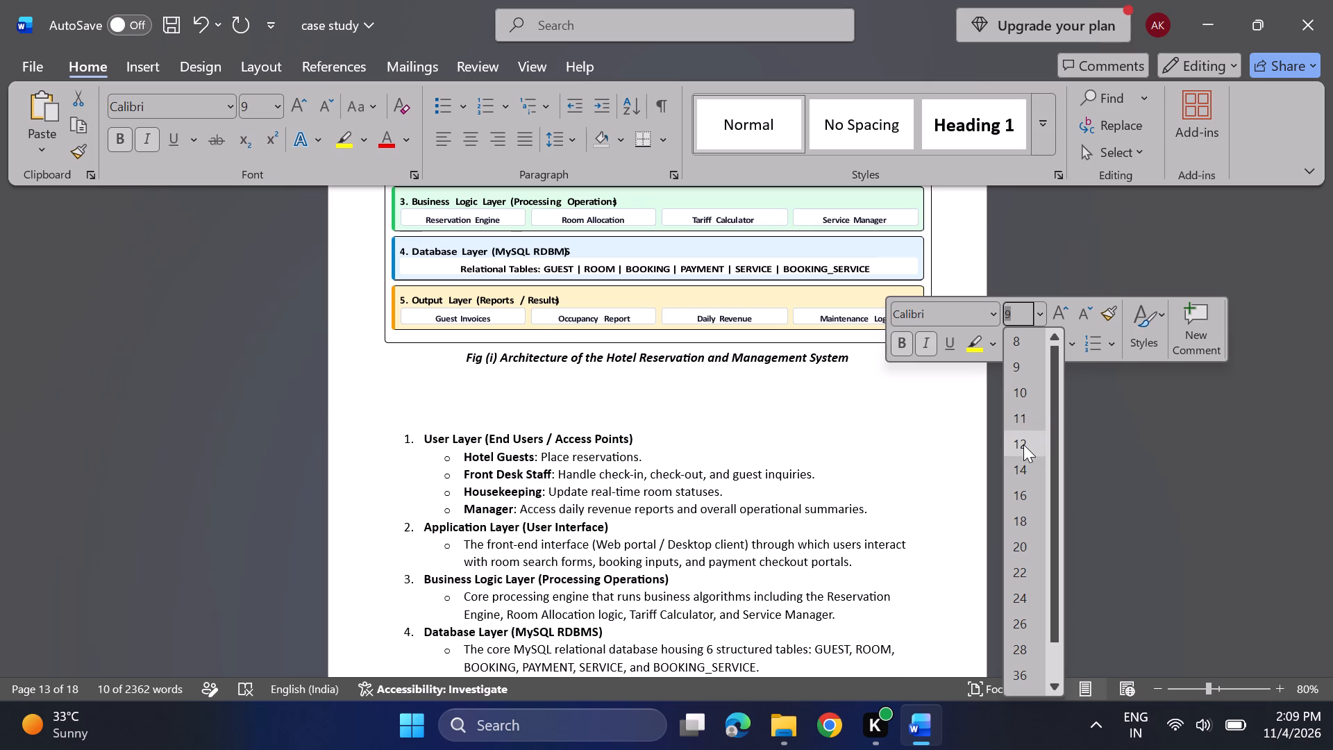
click(1023, 444)
click(831, 377)
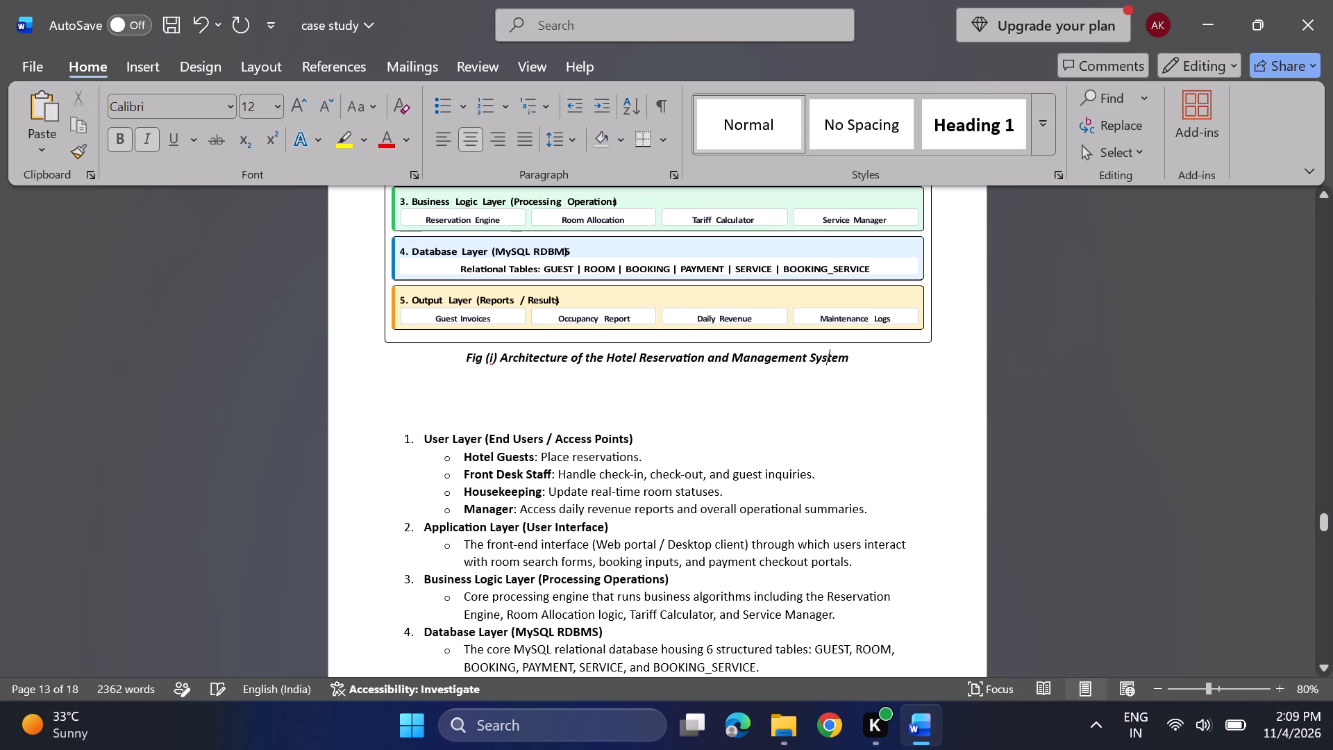
Copy the architecture caption and paste it beneath the ER model diagram in place of the "FIF" text.
drag(862, 363, 432, 367)
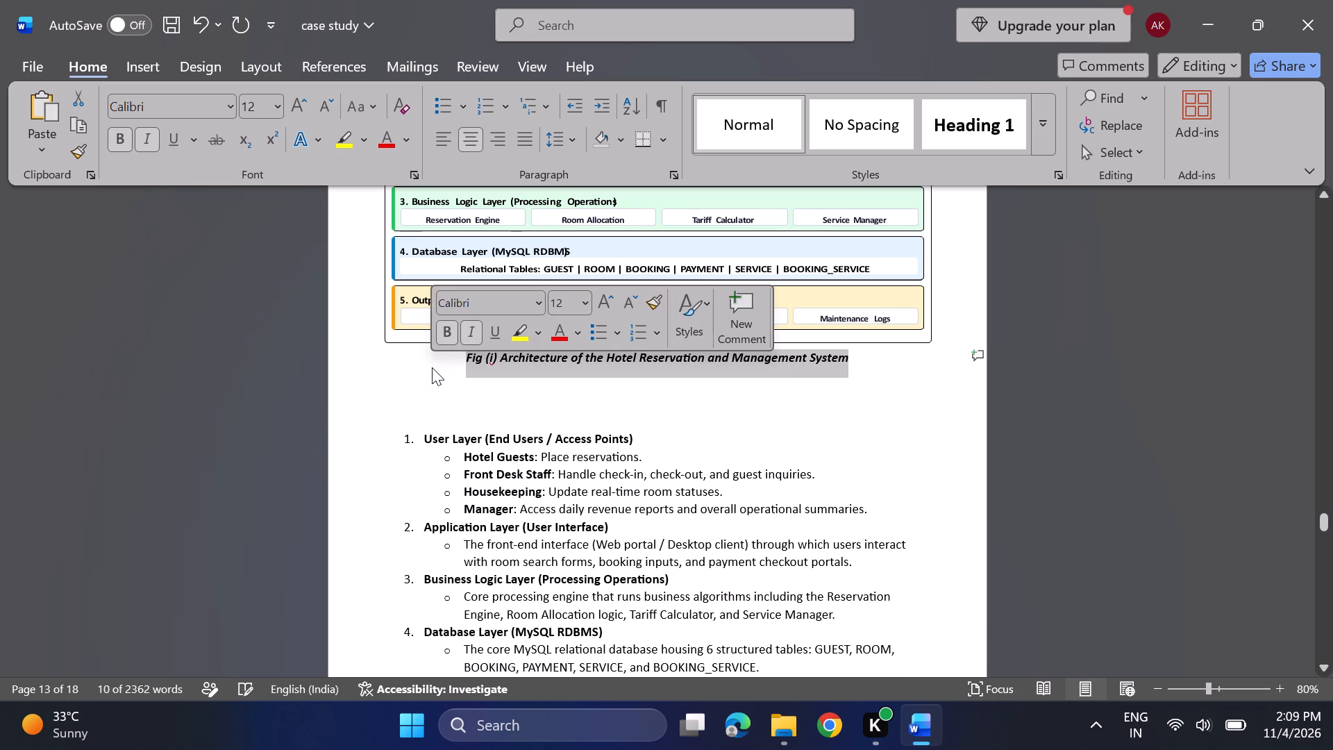
key(ctrl+c)
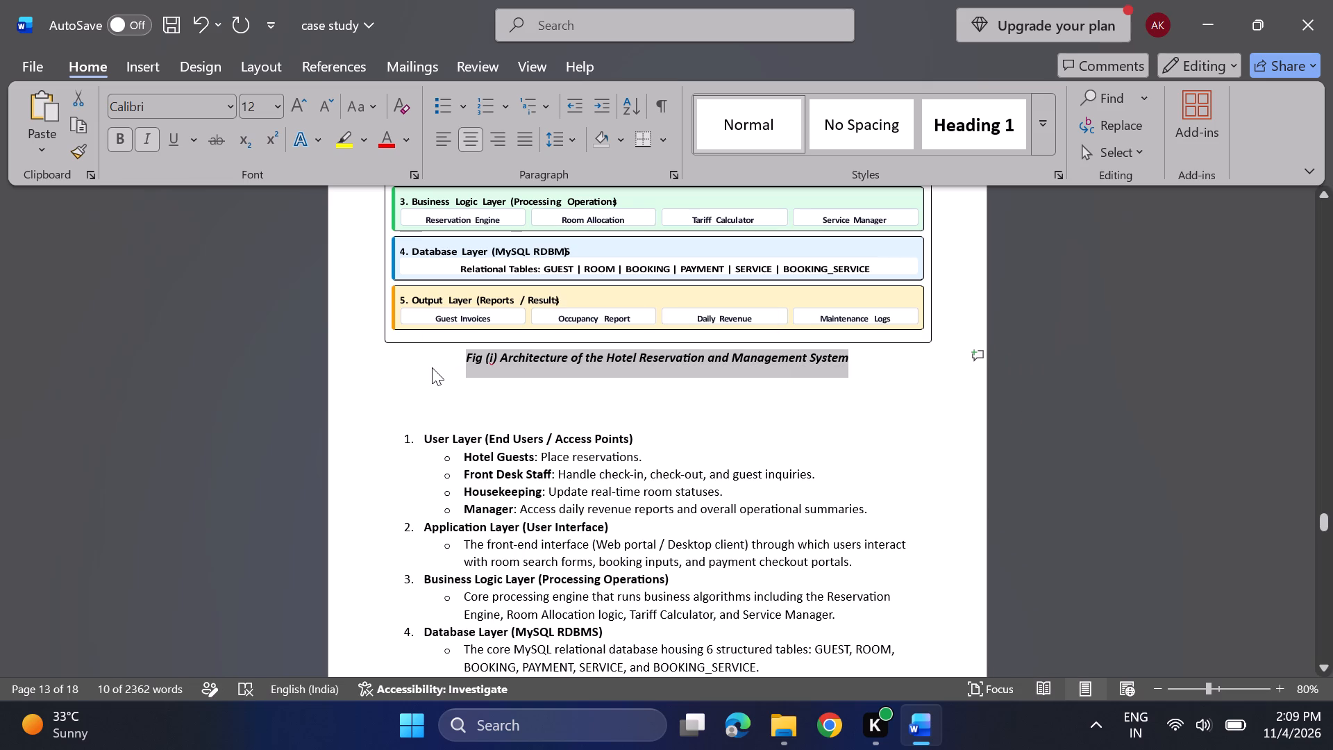
scroll(444, 424, down, 3)
click(455, 570)
key(BackSpace)
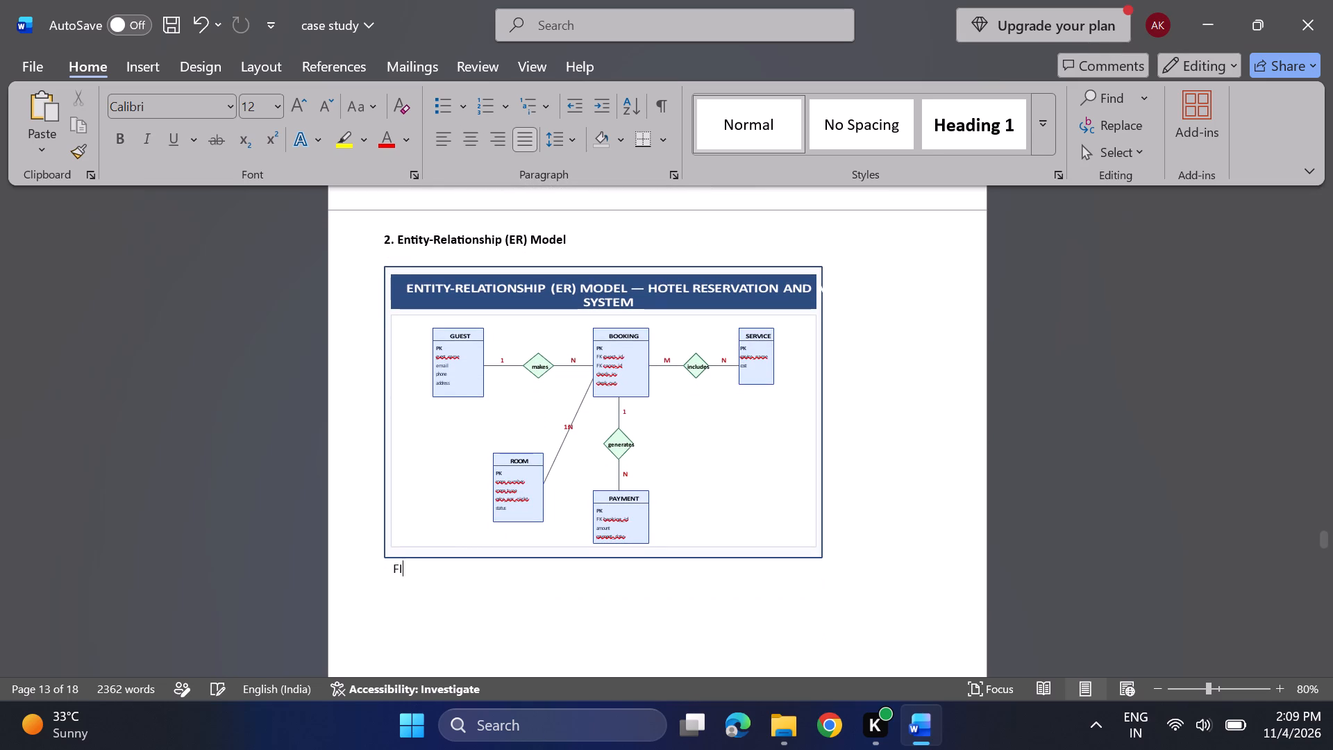
key(BackSpace)
key(BackSpace)
key(ctrl+v)
Delete the ending of the pasted ER diagram caption back to "Fig (i) Architecture of the Hotel R".
key(BackSpace)
key(BackSpace)
key(BackSpace)
key(BackSpace)
key(BackSpace)
key(BackSpace)
key(BackSpace)
key(BackSpace)
key(BackSpace)
key(BackSpace)
key(BackSpace)
key(BackSpace)
key(BackSpace)
key(BackSpace)
key(BackSpace)
key(BackSpace)
key(BackSpace)
key(BackSpace)
key(BackSpace)
key(BackSpace)
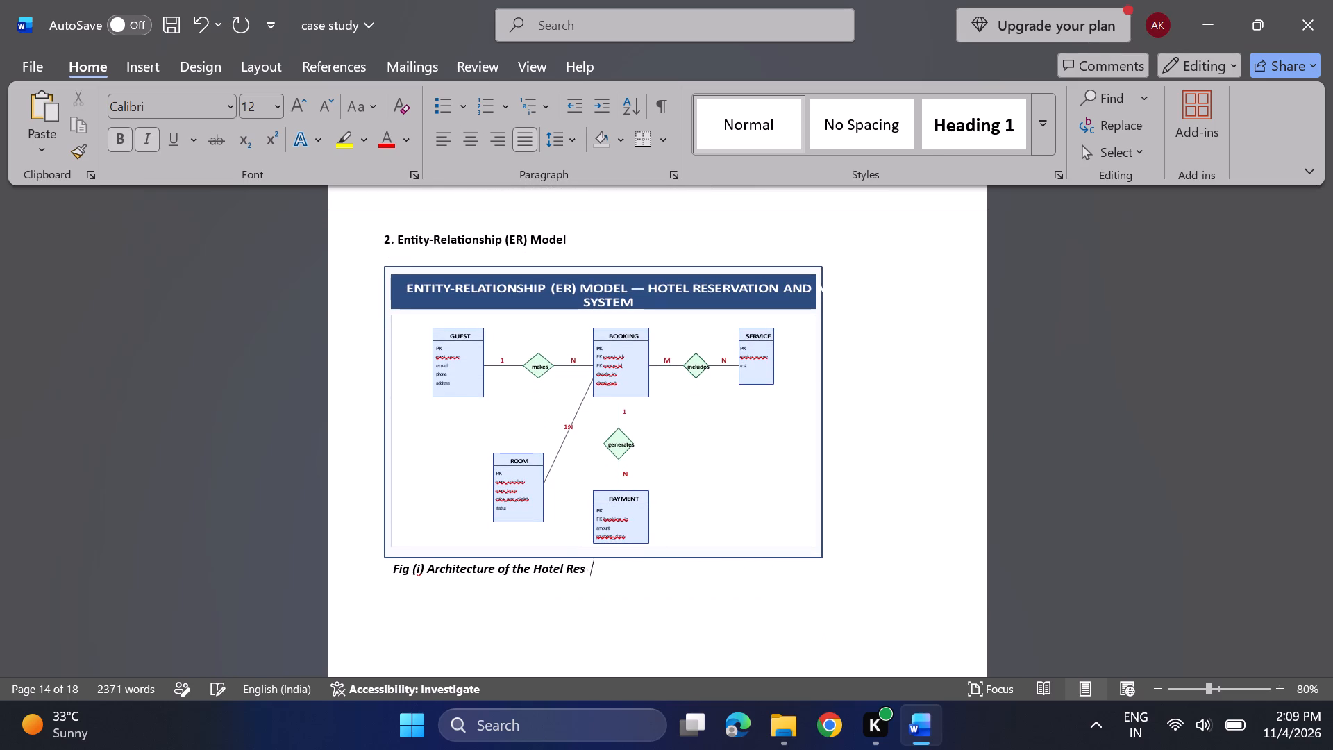
scroll(455, 570, up, 1)
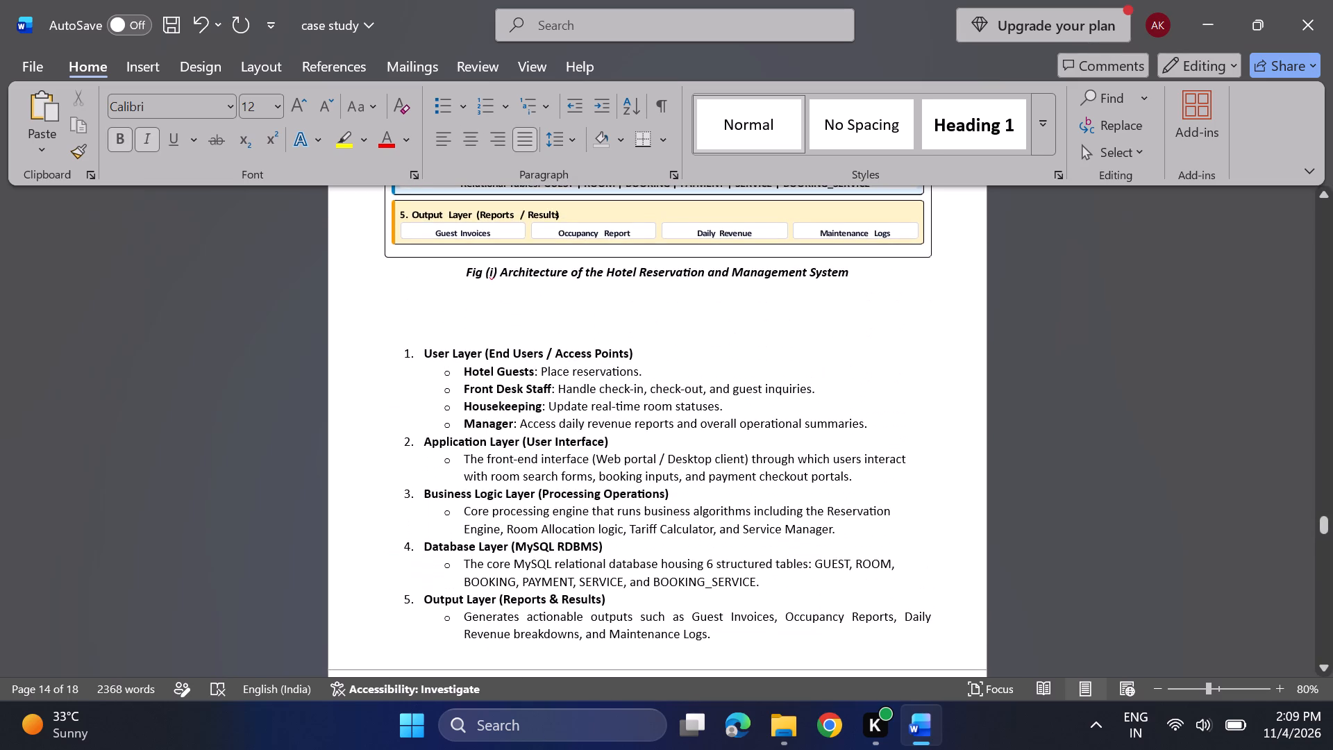
scroll(455, 570, down, 2)
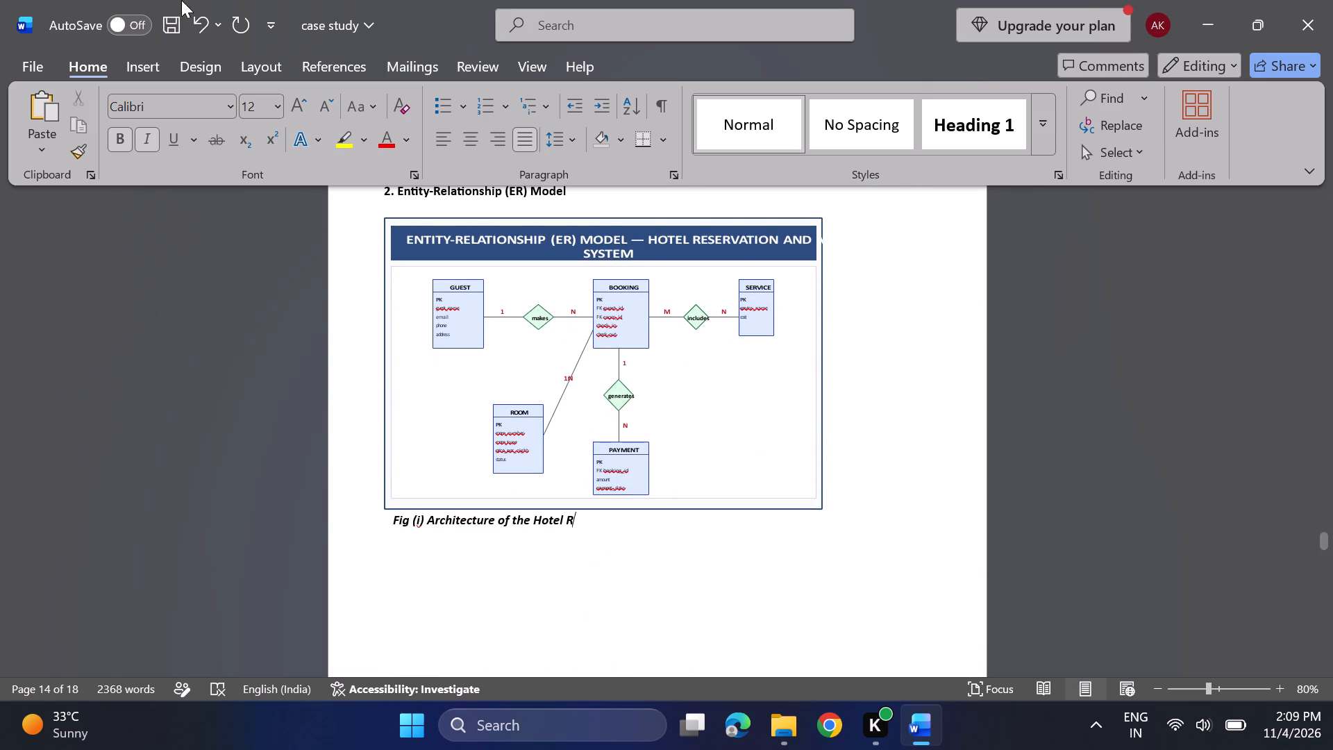
Undo the caption deletions until the text reads "Fig (i) Architecture of the Hotel Reservation and Management".
click(199, 32)
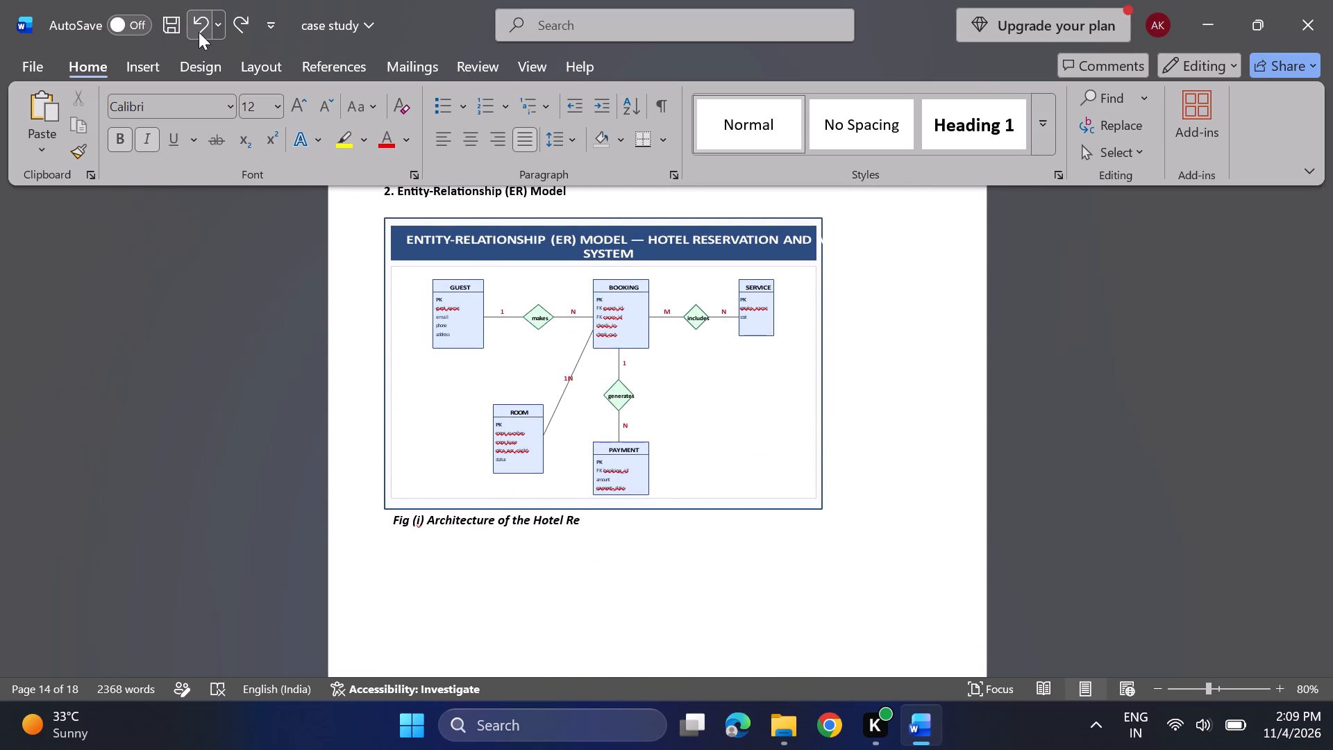
triple_click(199, 32)
triple_click(199, 32)
triple_click(199, 32)
triple_click(199, 32)
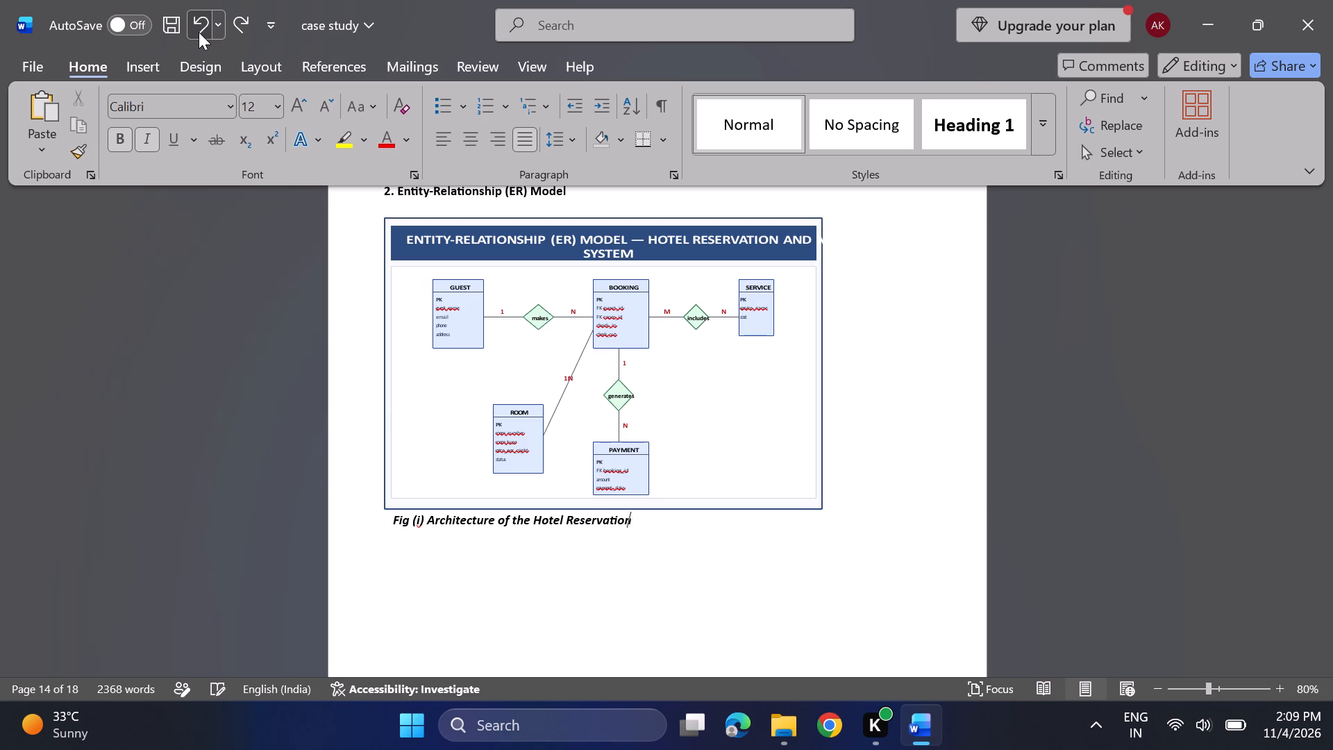
triple_click(199, 32)
triple_click(199, 32)
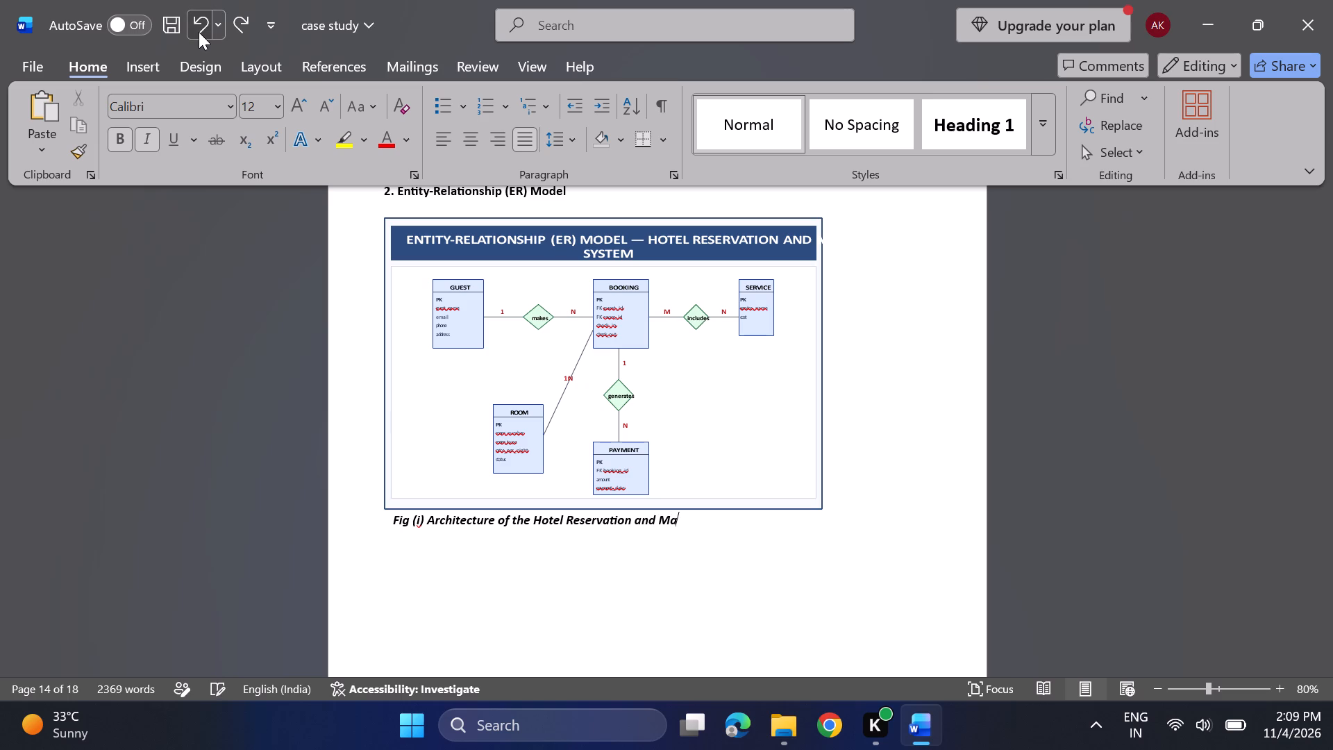
triple_click(199, 32)
double_click(199, 32)
click(199, 32)
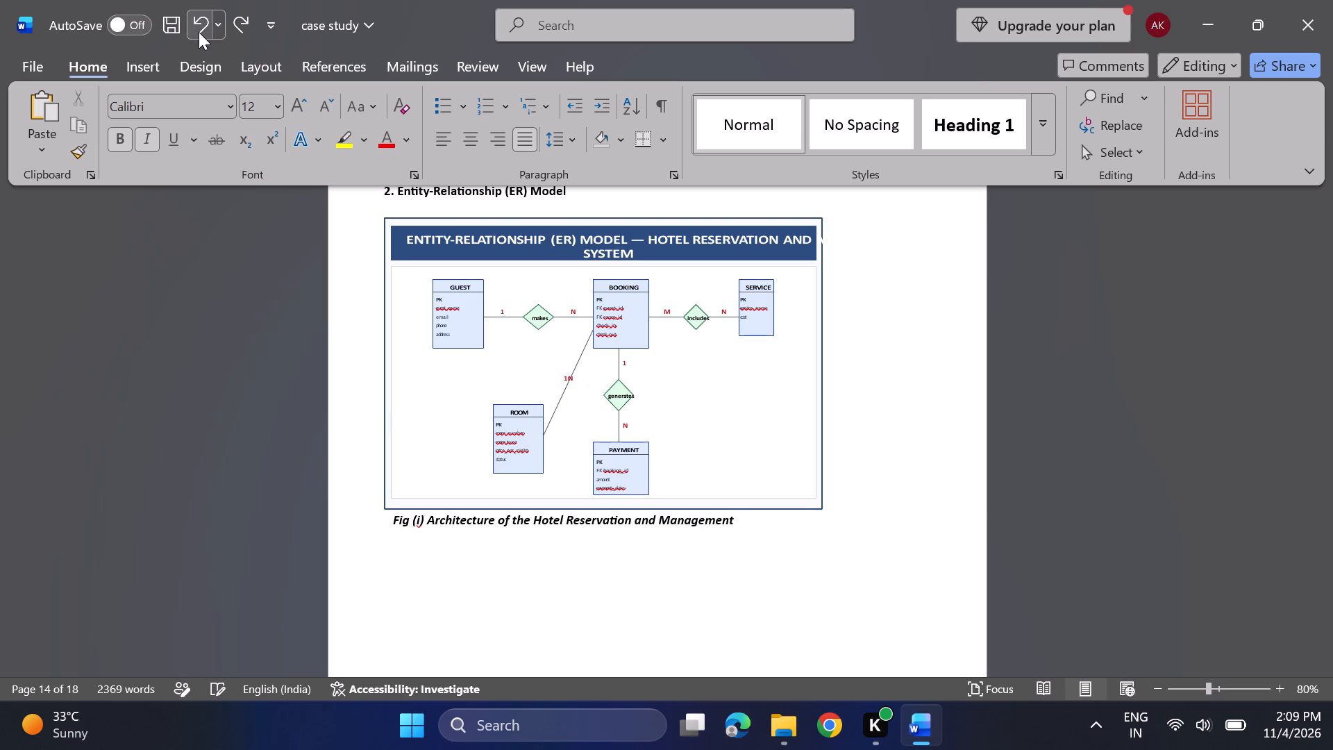
click(199, 32)
Replace "Architecture" with "ER Digram" in the caption beneath the ER model diagram.
click(497, 527)
key(BackSpace)
key(BackSpace)
key(BackSpace)
key(BackSpace)
key(BackSpace)
key(BackSpace)
key(BackSpace)
key(BackSpace)
key(BackSpace)
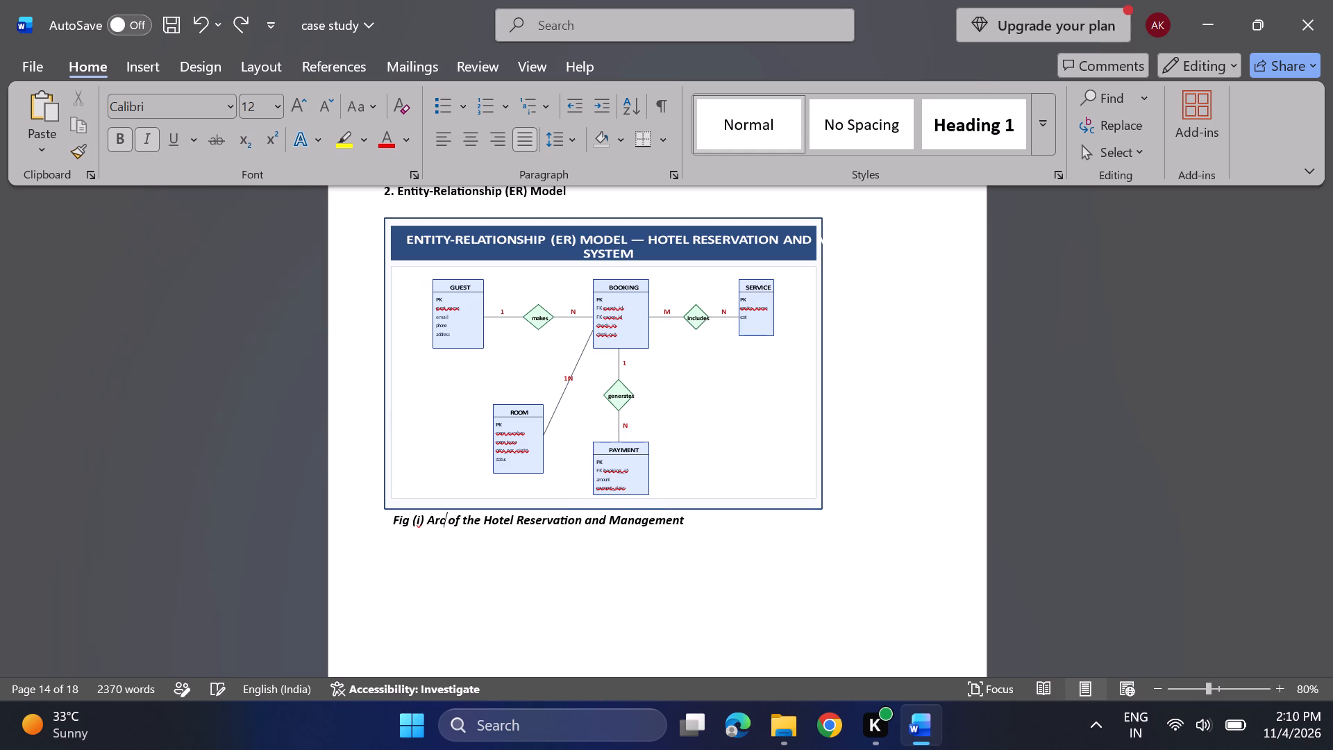
key(BackSpace)
key(BackSpace)
key(BackSpace)
text(ER)
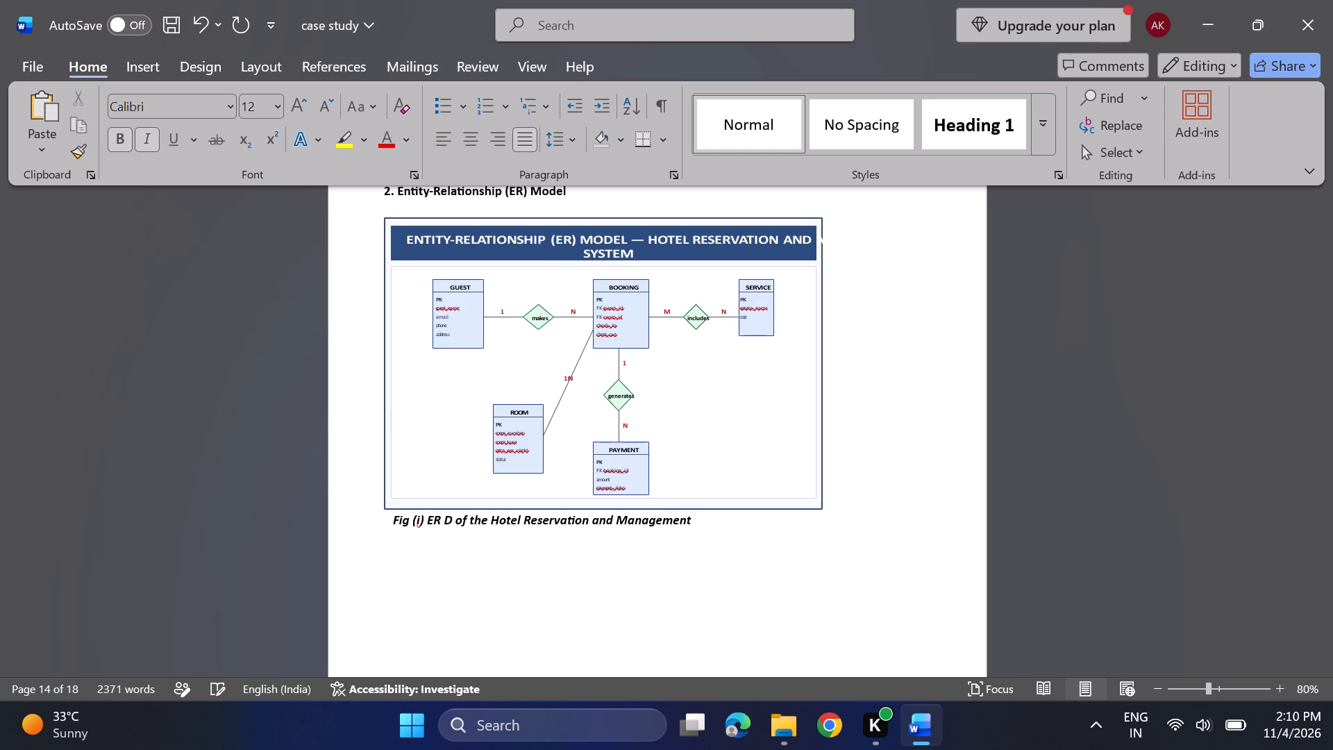
text(igram)
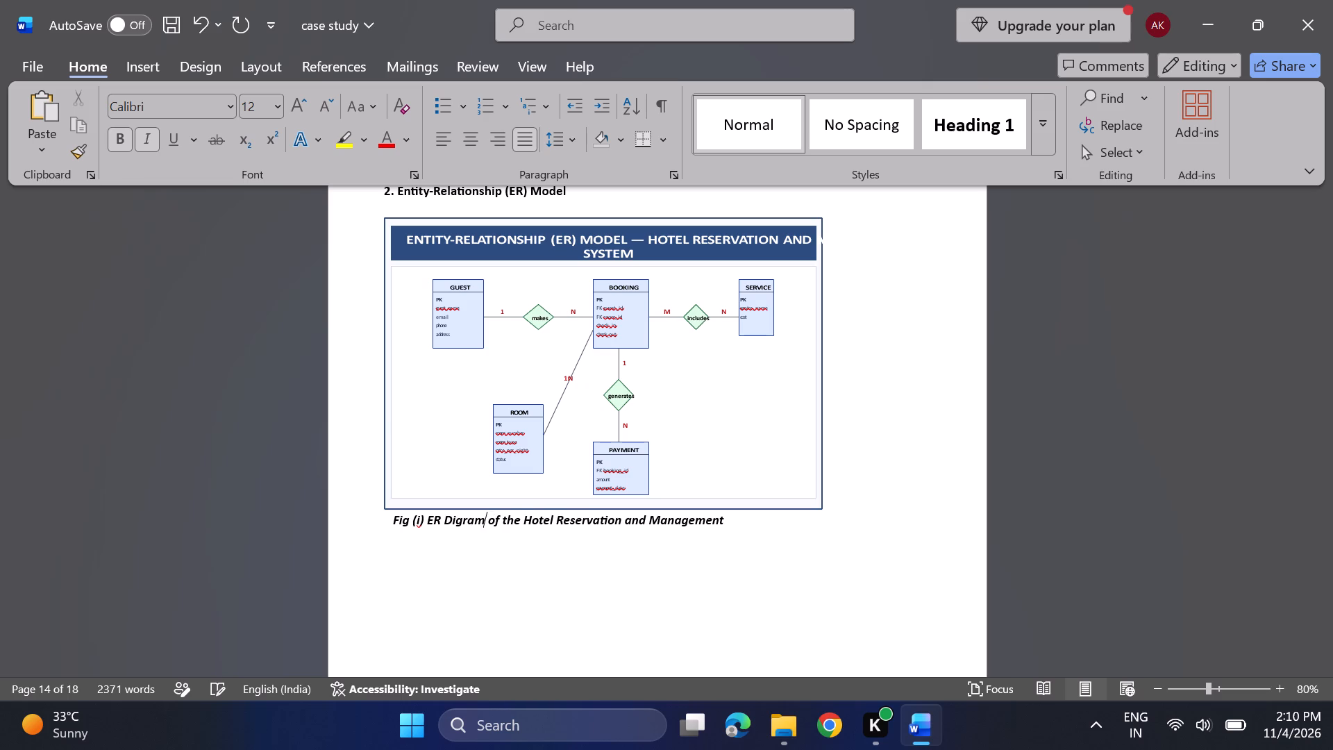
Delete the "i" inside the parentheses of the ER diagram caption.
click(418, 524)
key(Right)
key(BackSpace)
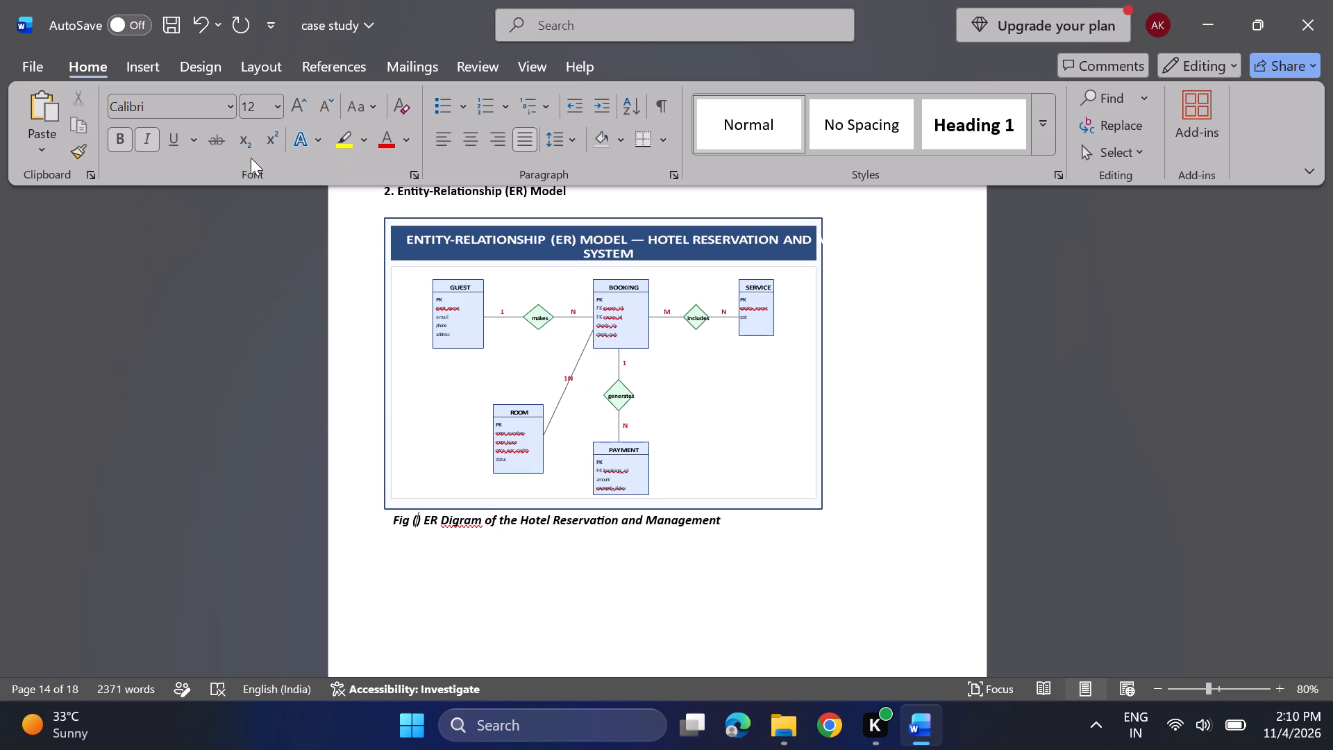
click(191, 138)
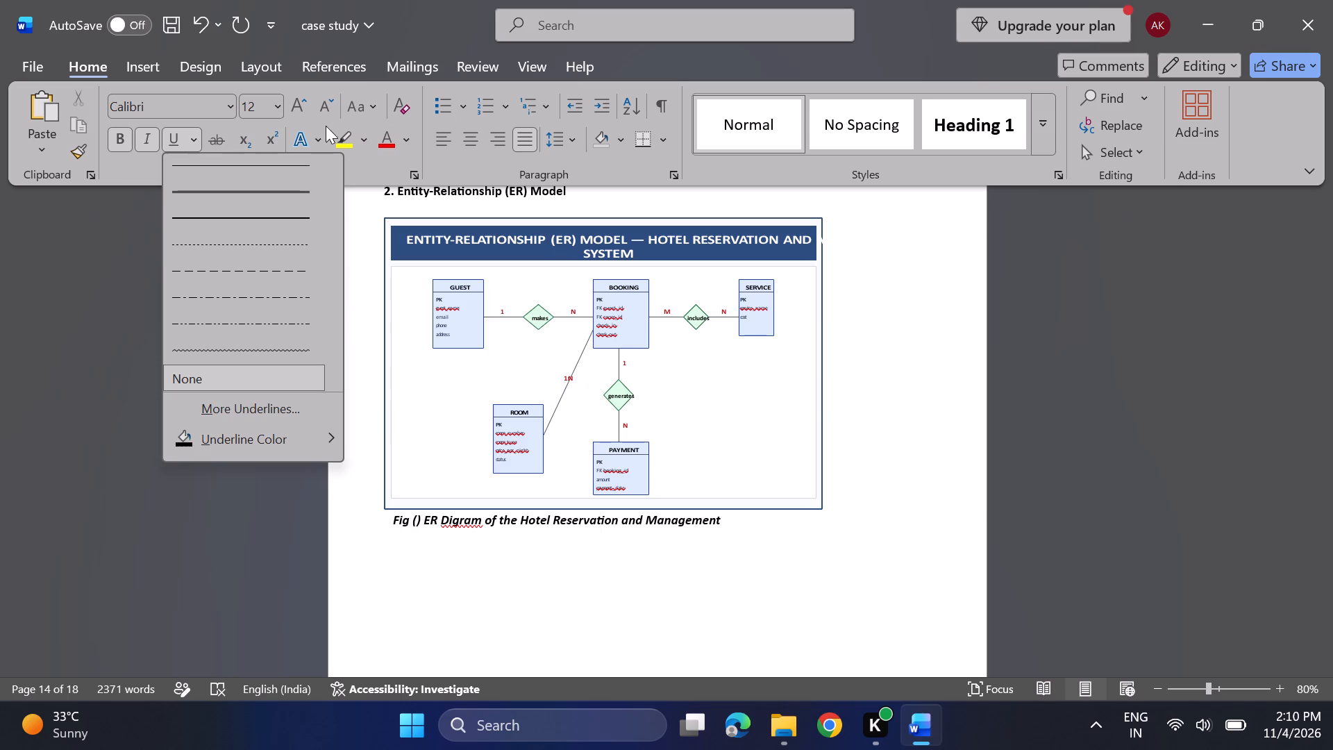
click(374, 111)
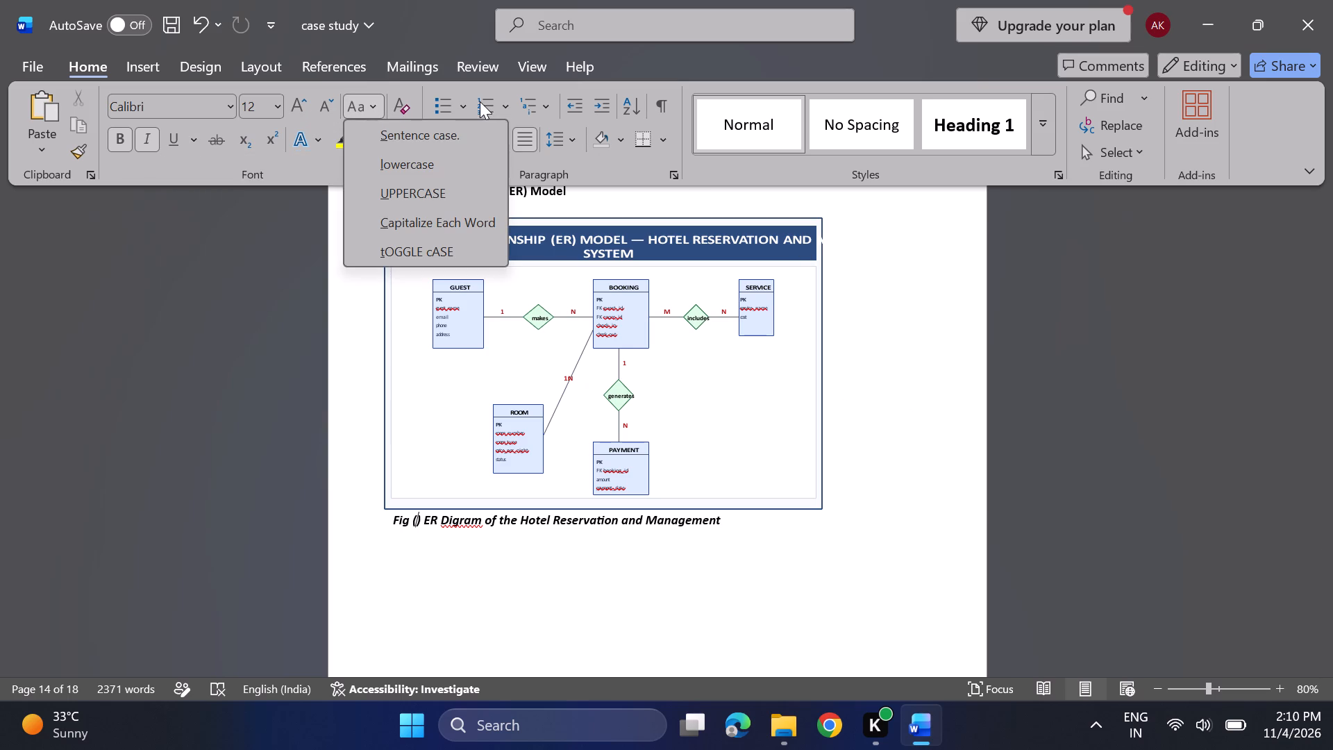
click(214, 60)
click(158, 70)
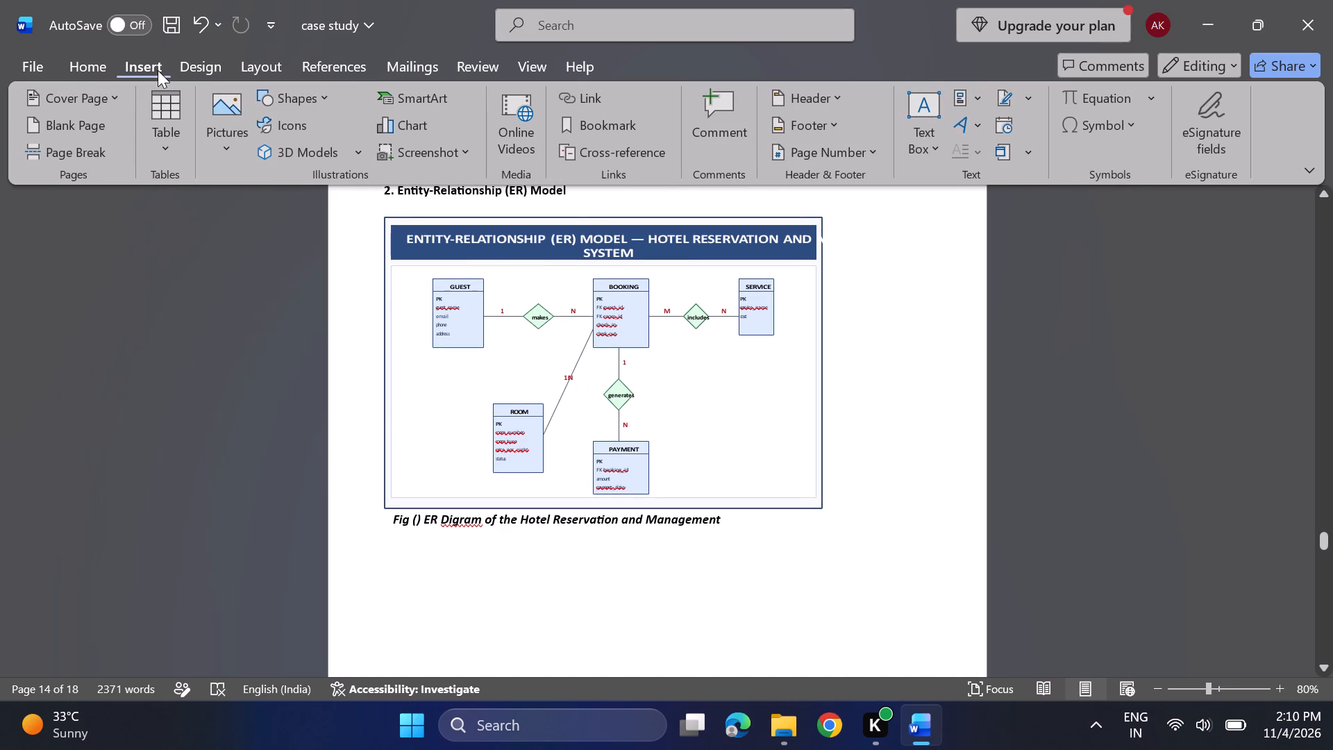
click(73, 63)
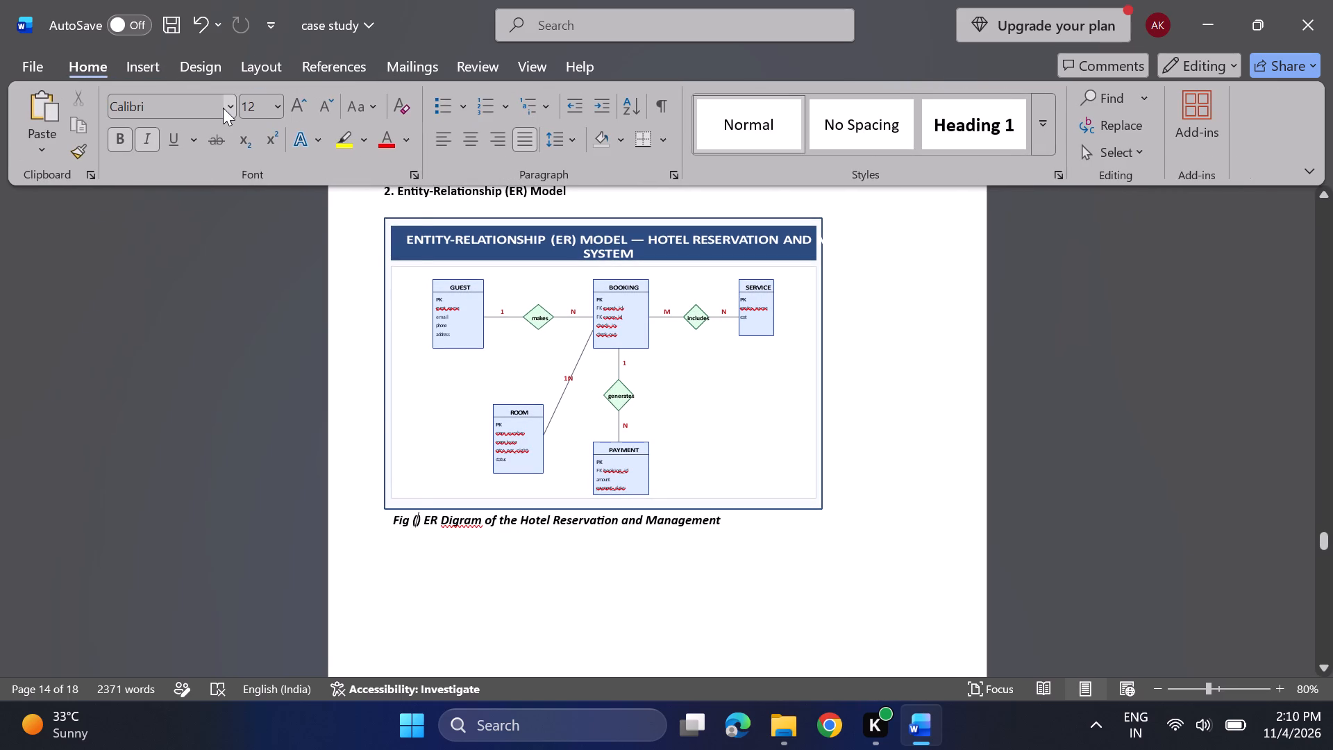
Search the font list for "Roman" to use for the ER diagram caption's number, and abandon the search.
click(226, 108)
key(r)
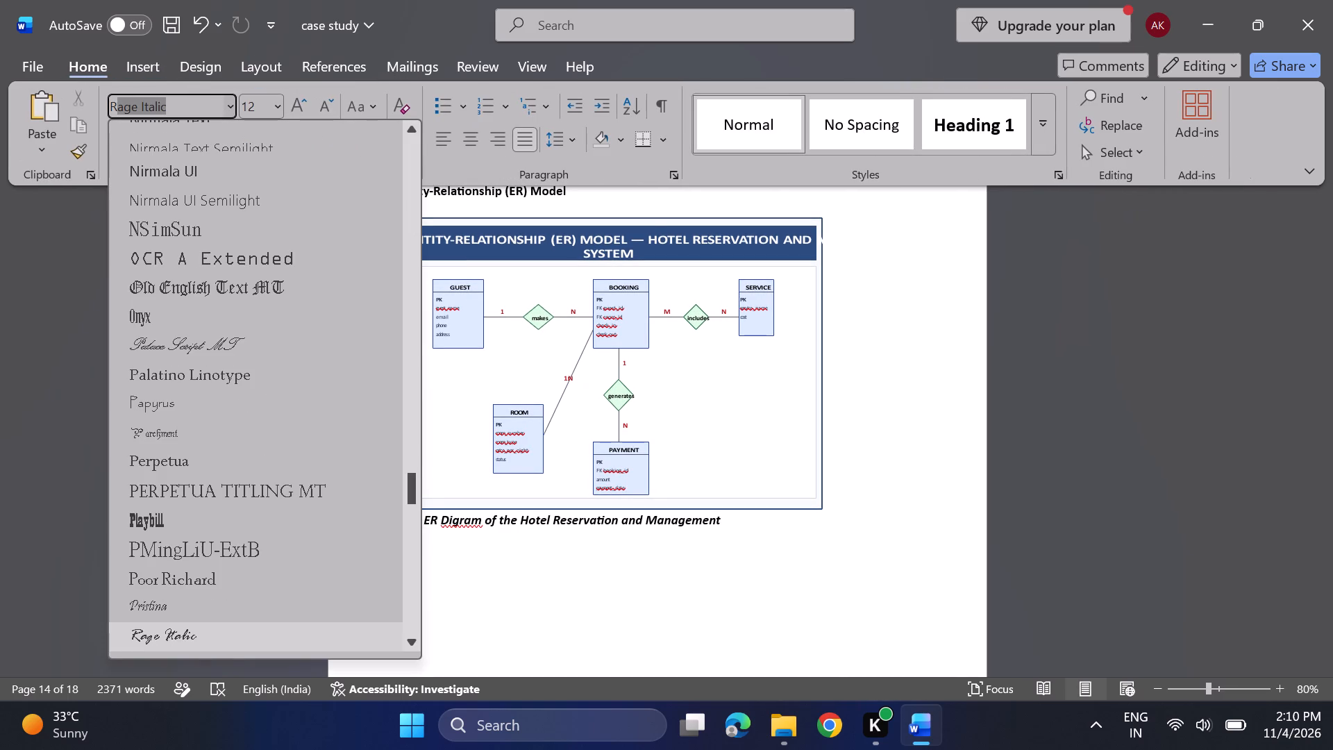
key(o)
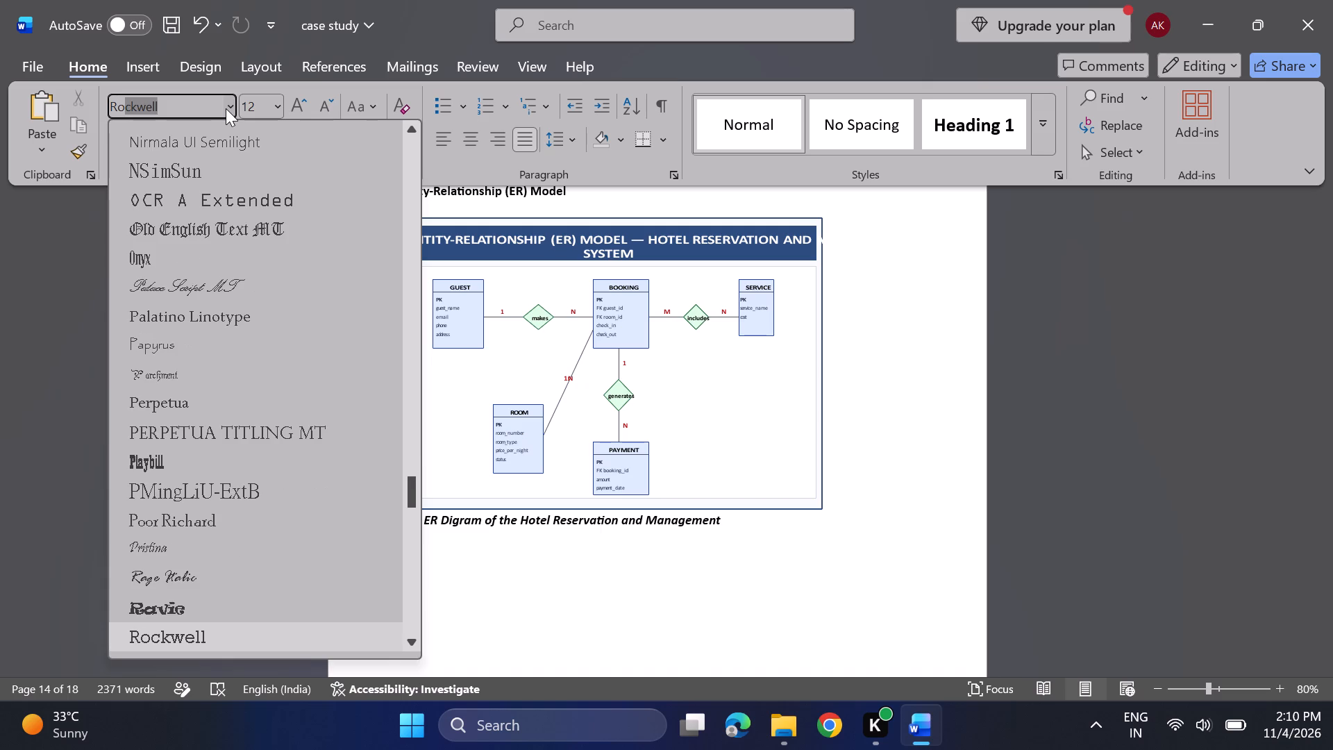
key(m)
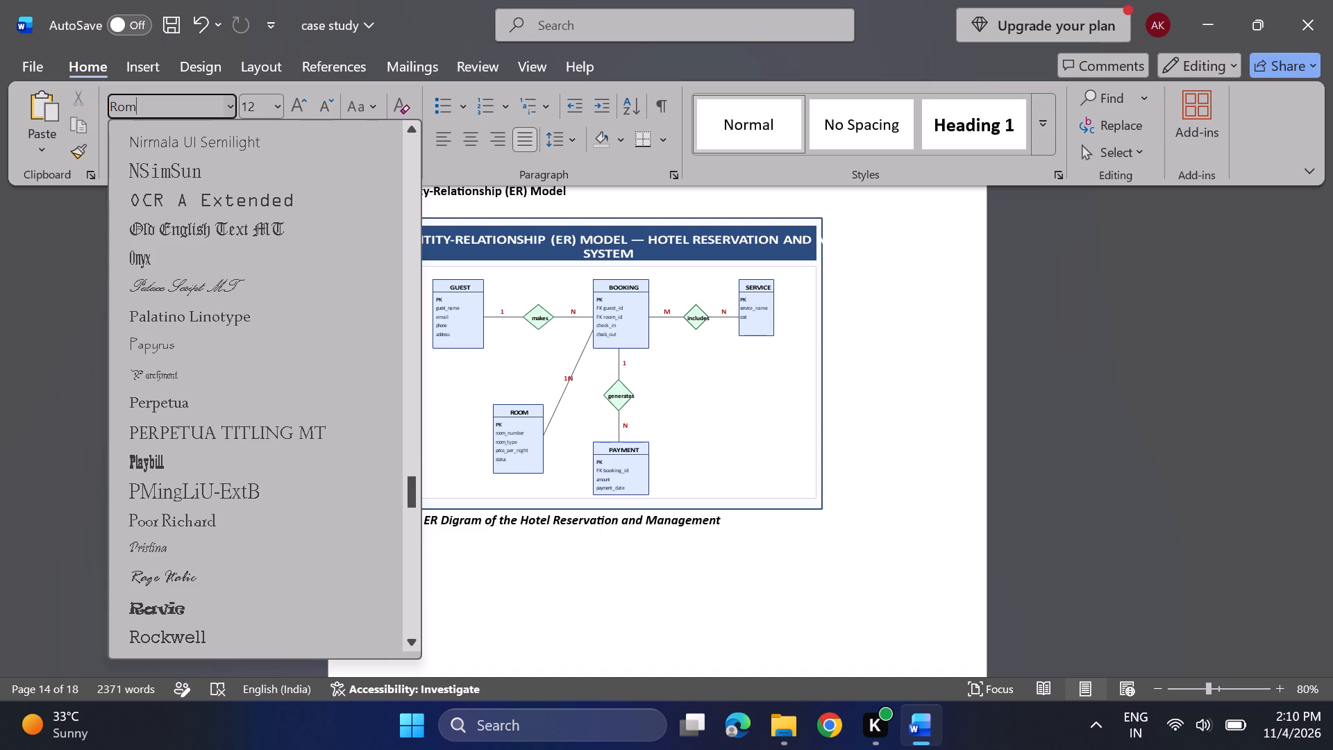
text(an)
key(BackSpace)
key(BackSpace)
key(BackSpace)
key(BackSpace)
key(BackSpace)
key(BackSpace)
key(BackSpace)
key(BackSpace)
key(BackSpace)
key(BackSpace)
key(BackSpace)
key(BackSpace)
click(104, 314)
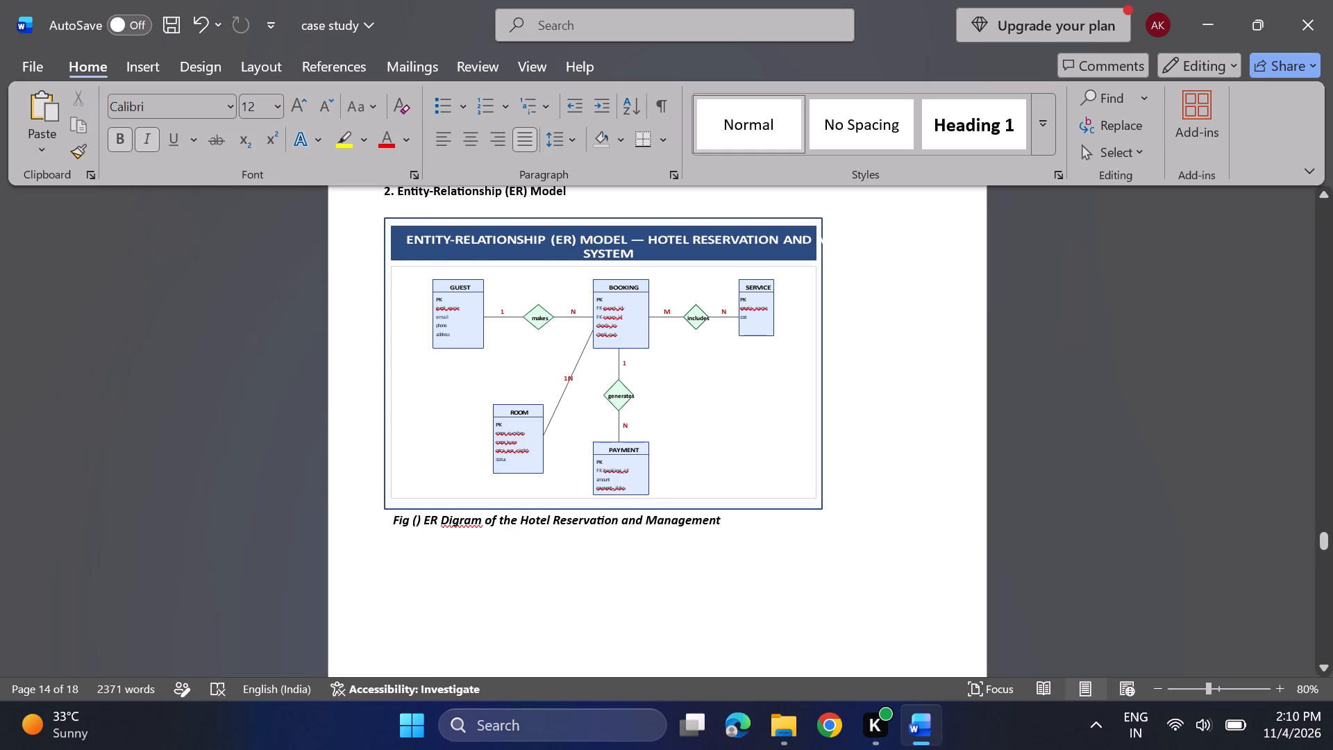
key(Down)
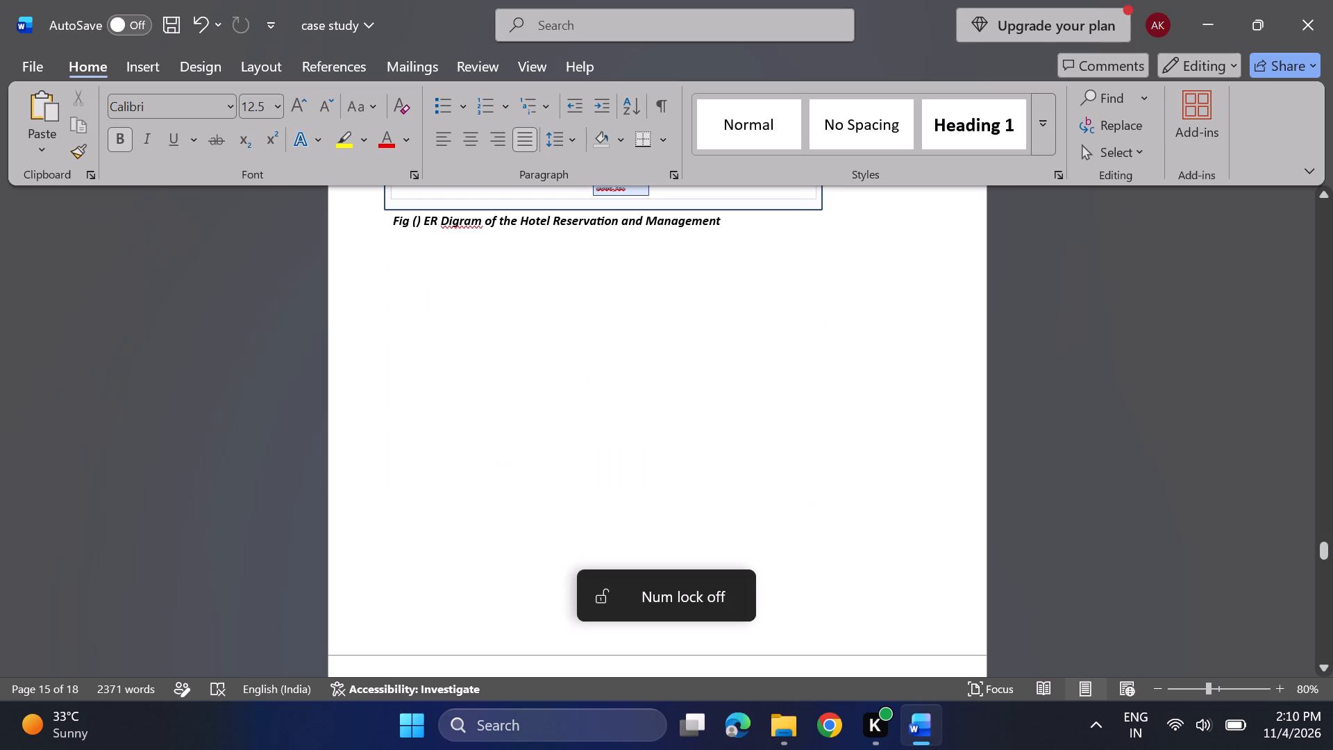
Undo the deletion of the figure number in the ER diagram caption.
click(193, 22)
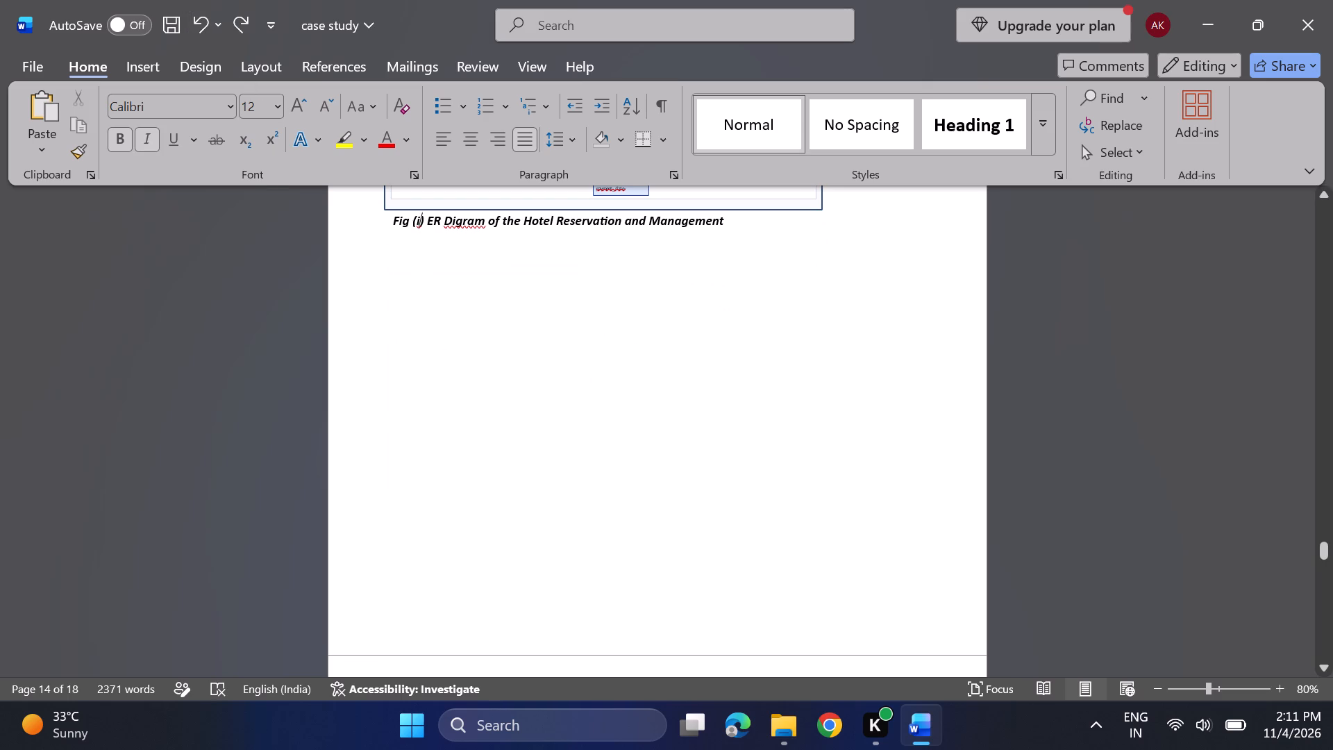
Change the ER diagram caption's number to "(ii)" by copying the existing "i" and removing the extra space.
click(421, 225)
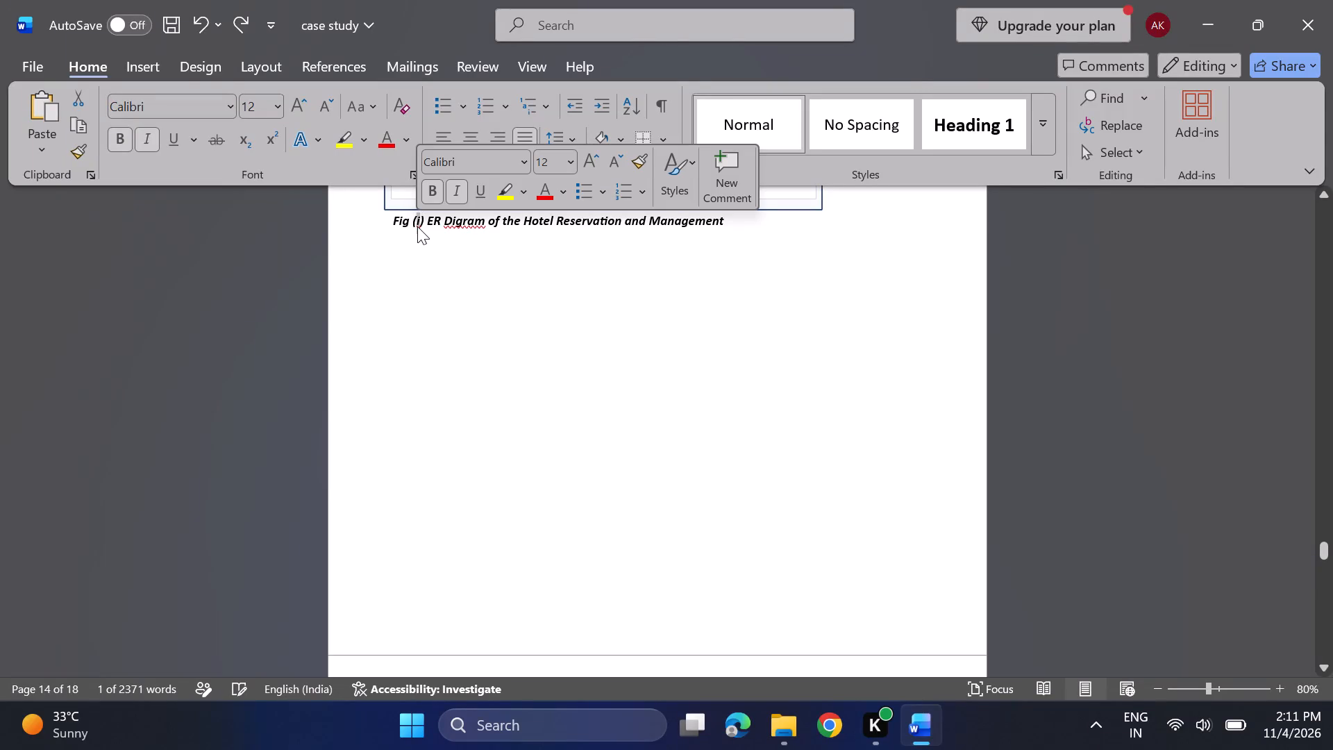
key(ctrl+c)
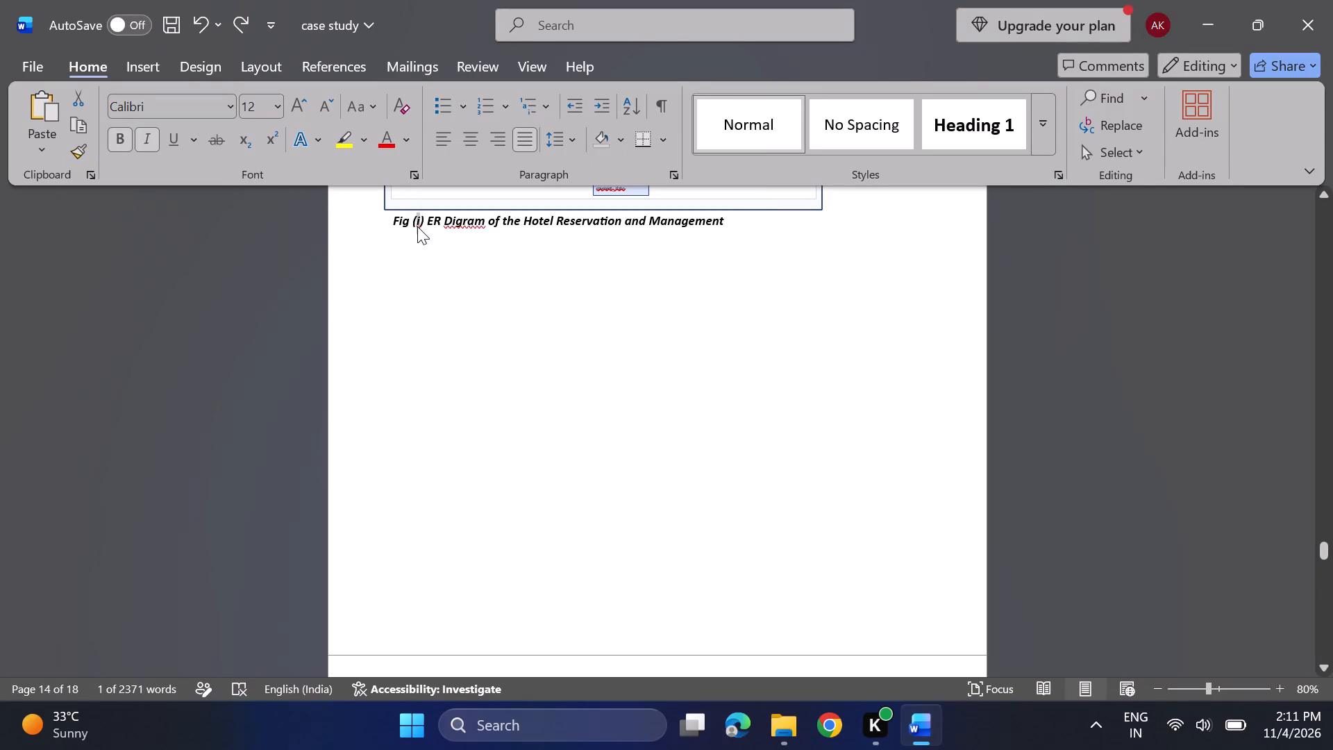
key(Right)
key(ctrl+v)
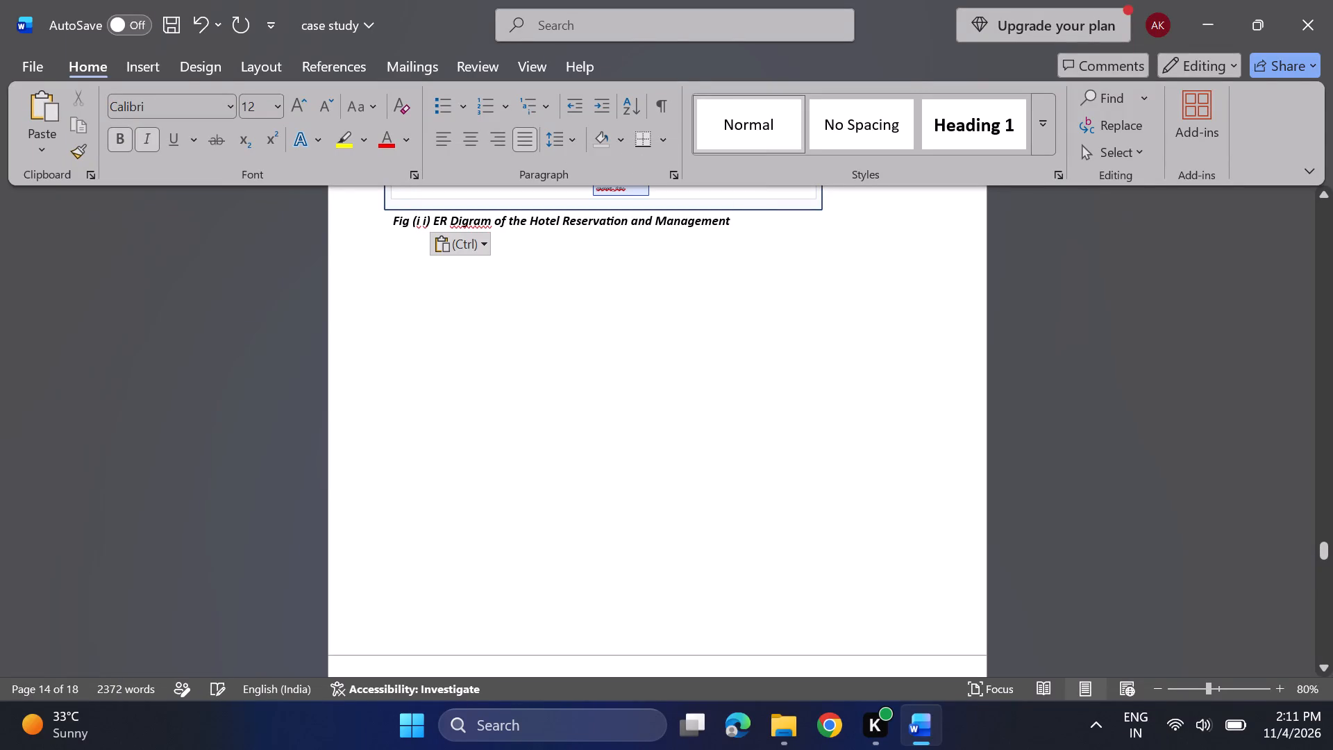
key(Left)
key(BackSpace)
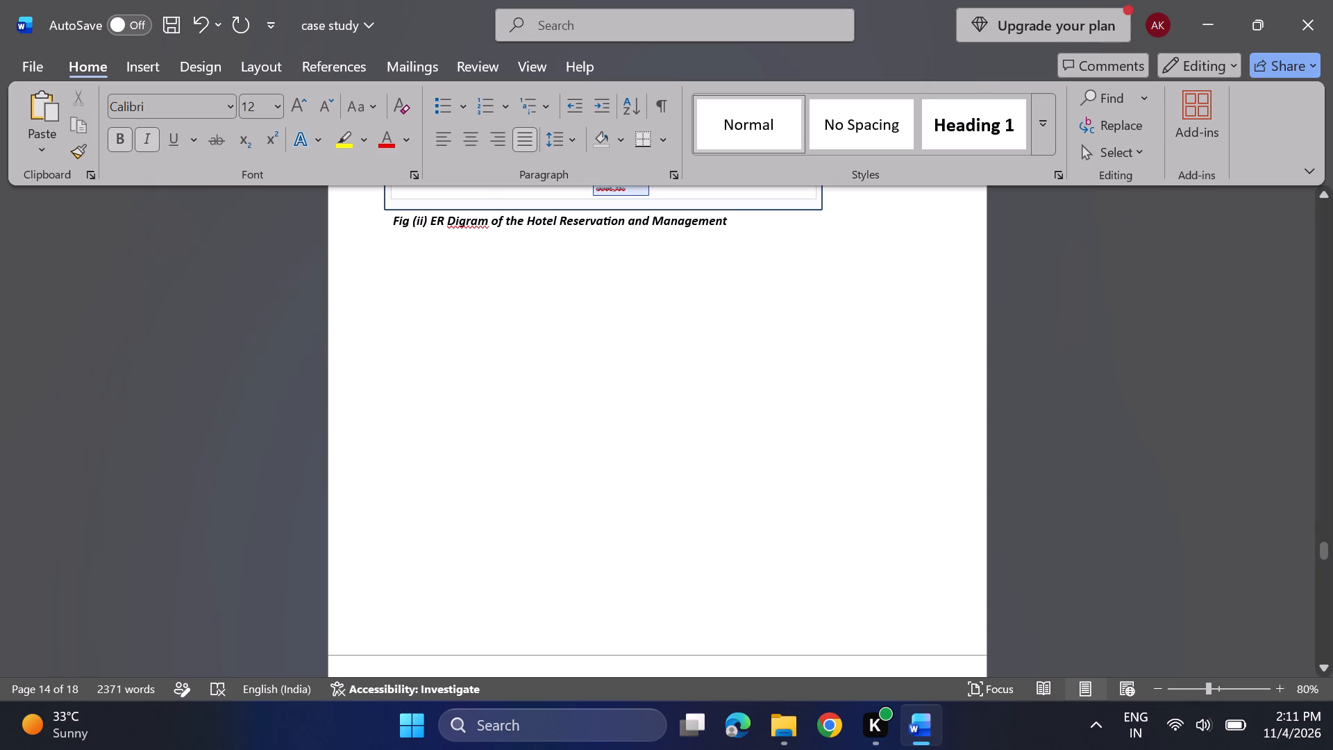
Review the case study's sample outputs, conclusion, cover page, certificate and index table.
scroll(623, 404, up, 1)
scroll(623, 404, down, 3)
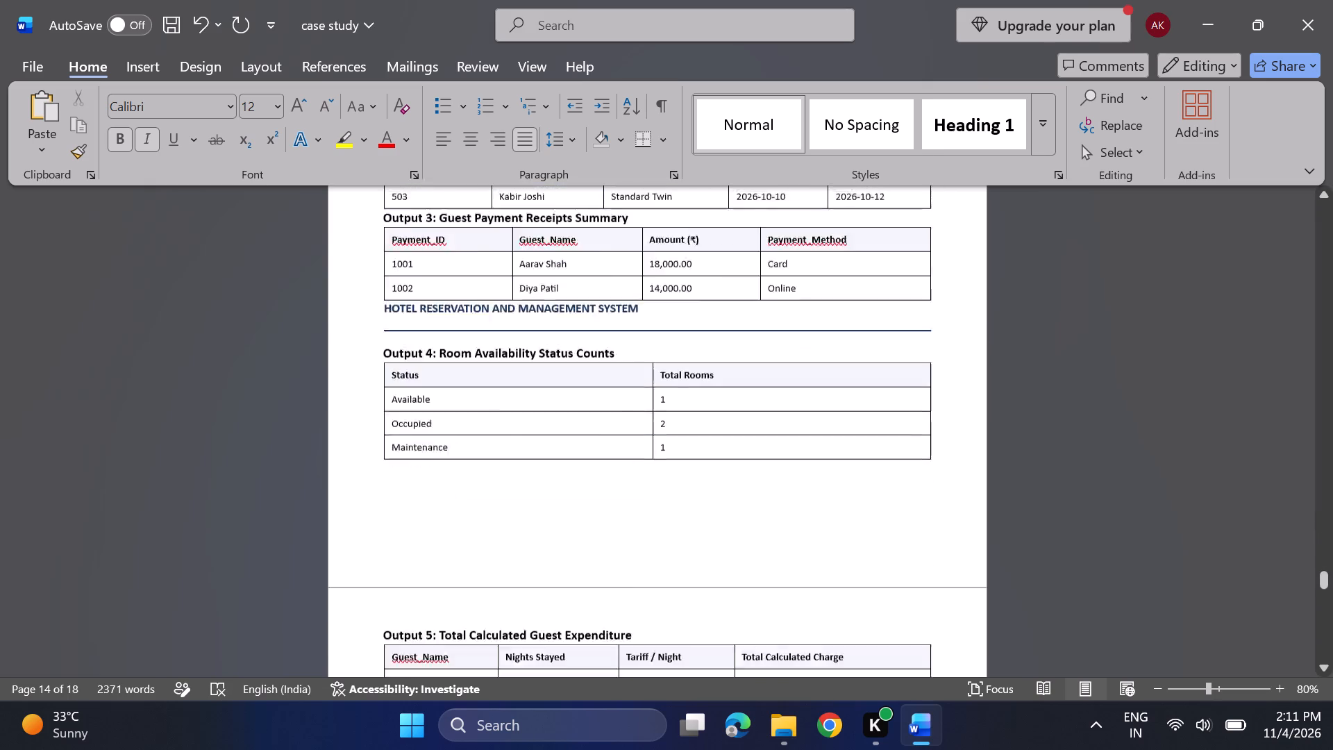
scroll(623, 404, down, 4)
scroll(623, 404, up, 7)
scroll(623, 404, down, 5)
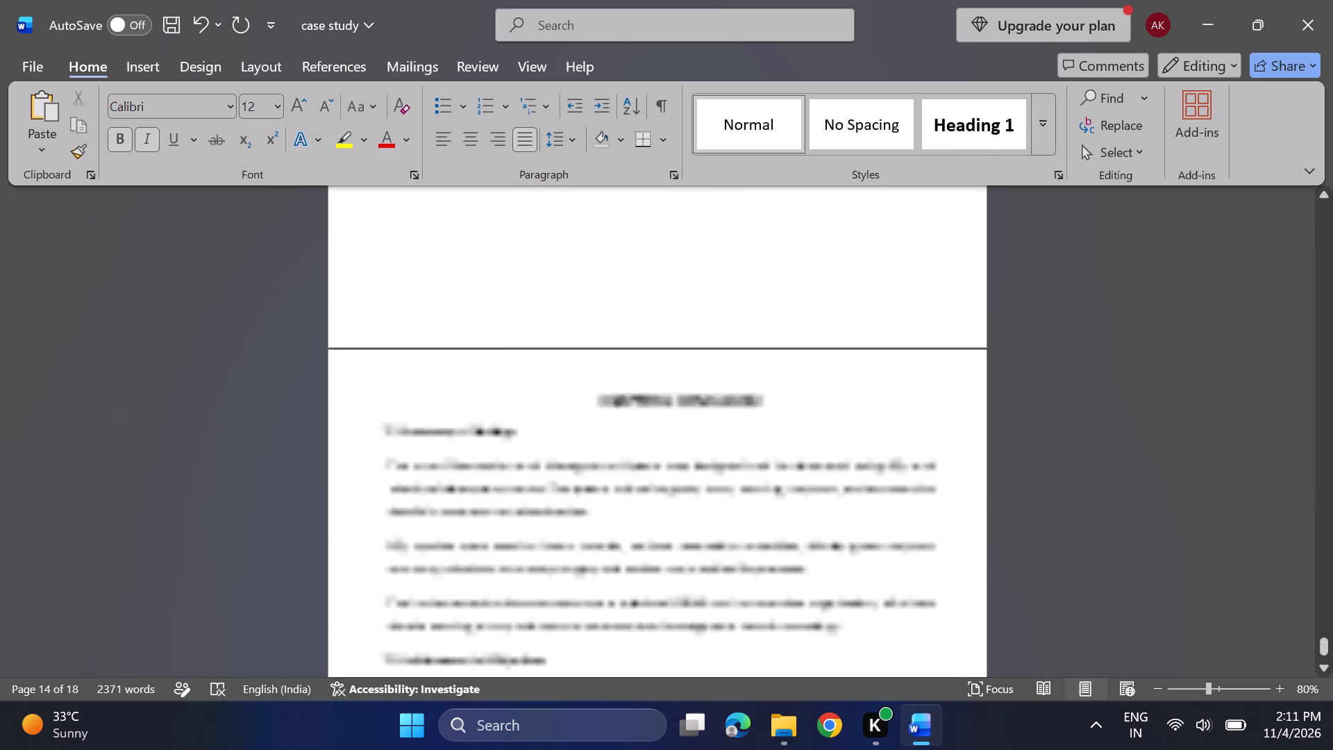
scroll(623, 404, down, 3)
scroll(623, 404, up, 5)
scroll(623, 404, down, 1)
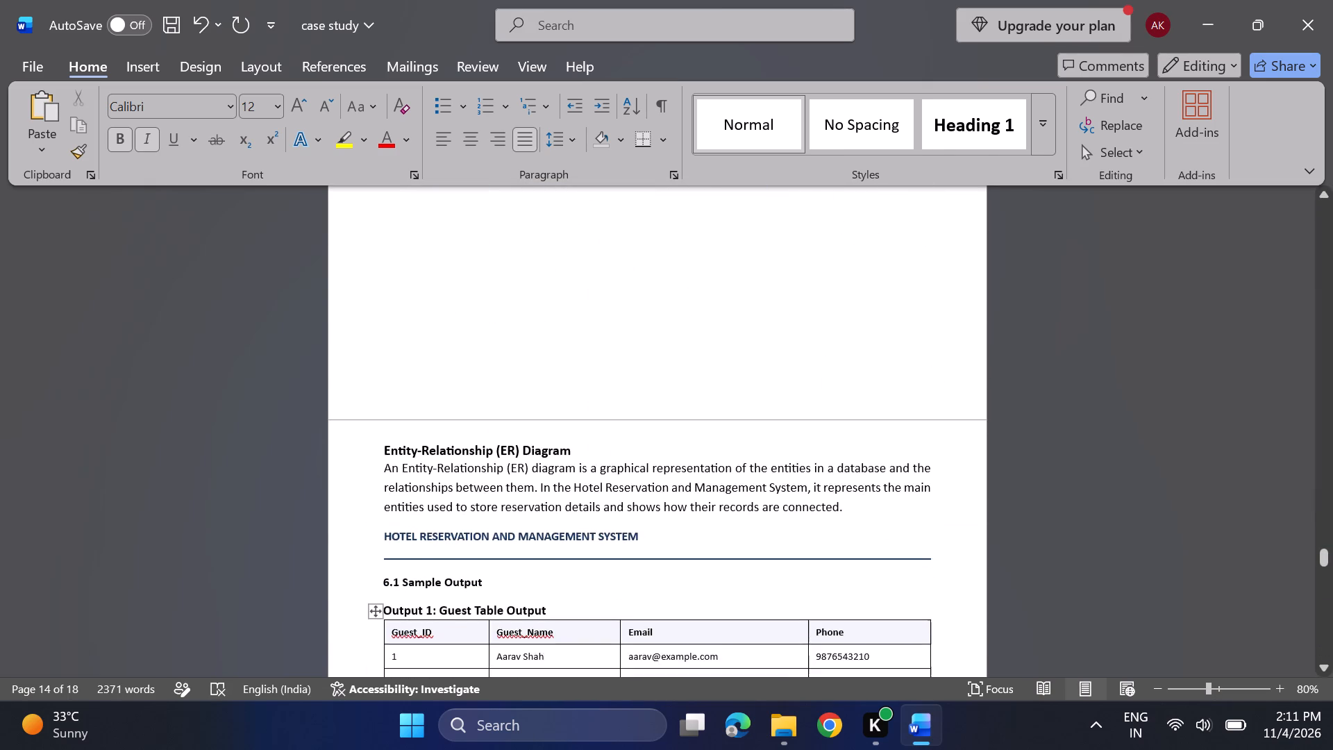
scroll(623, 404, up, 20)
scroll(623, 404, up, 20)
scroll(623, 404, up, 20)
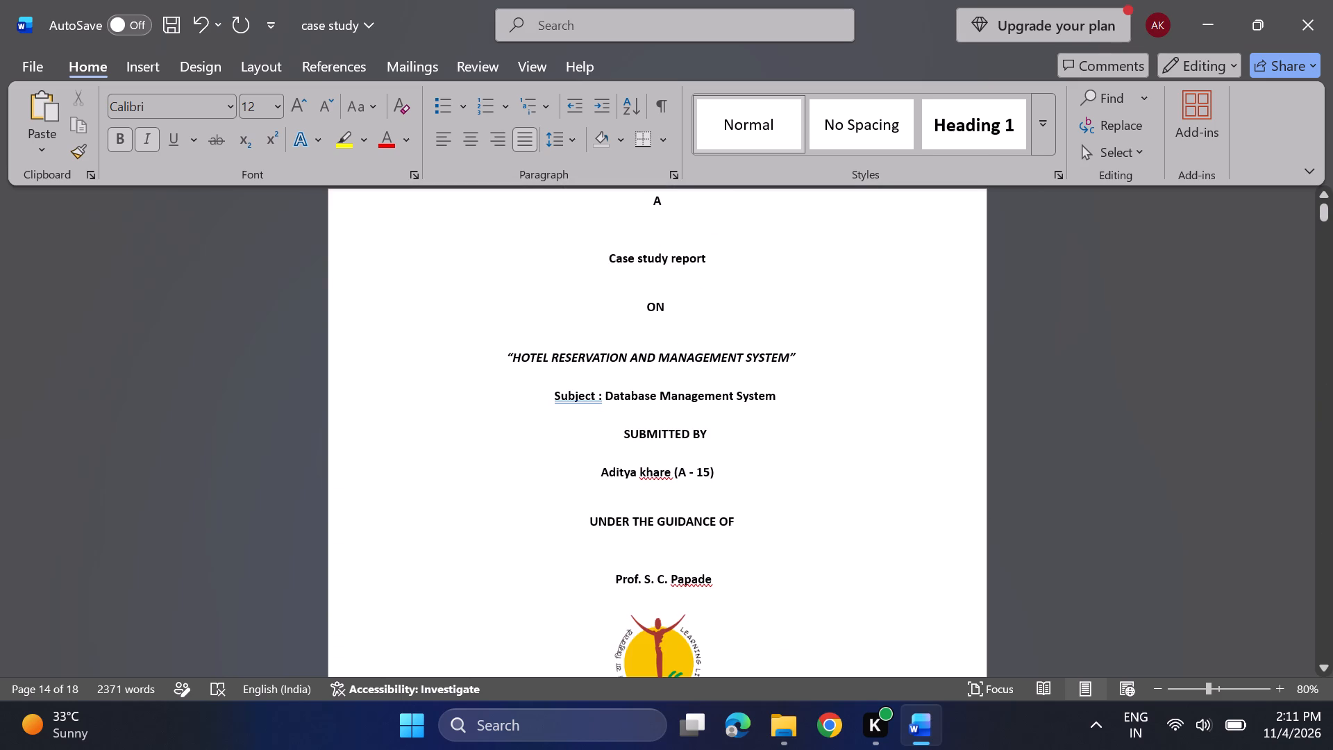
scroll(746, 545, down, 2)
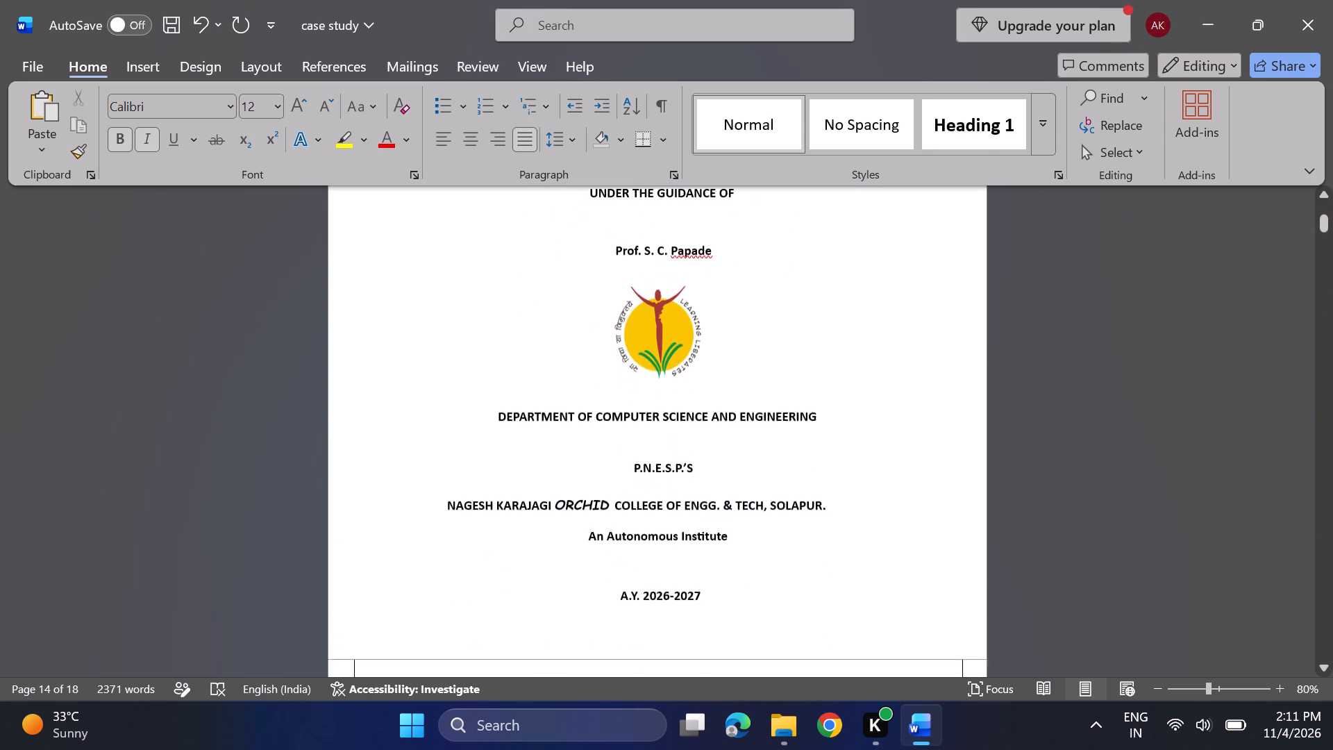
scroll(746, 545, down, 1)
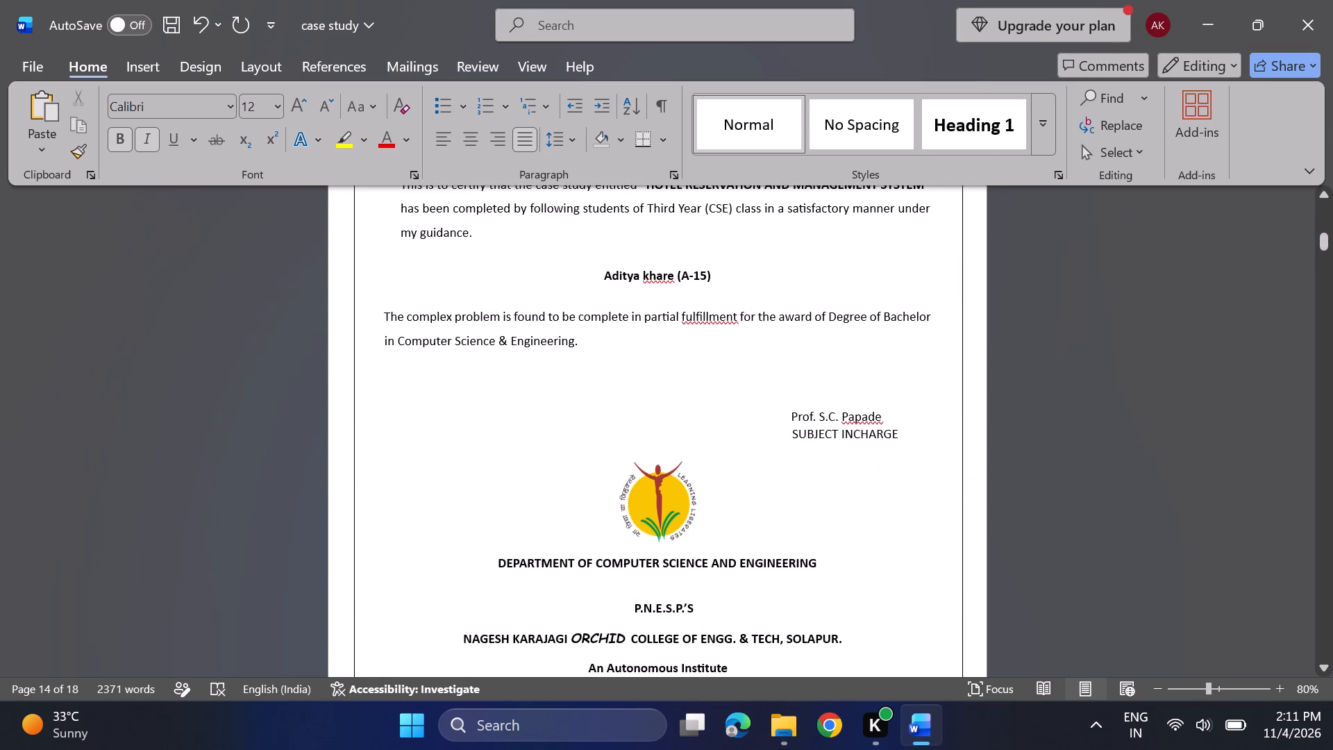
scroll(746, 545, down, 2)
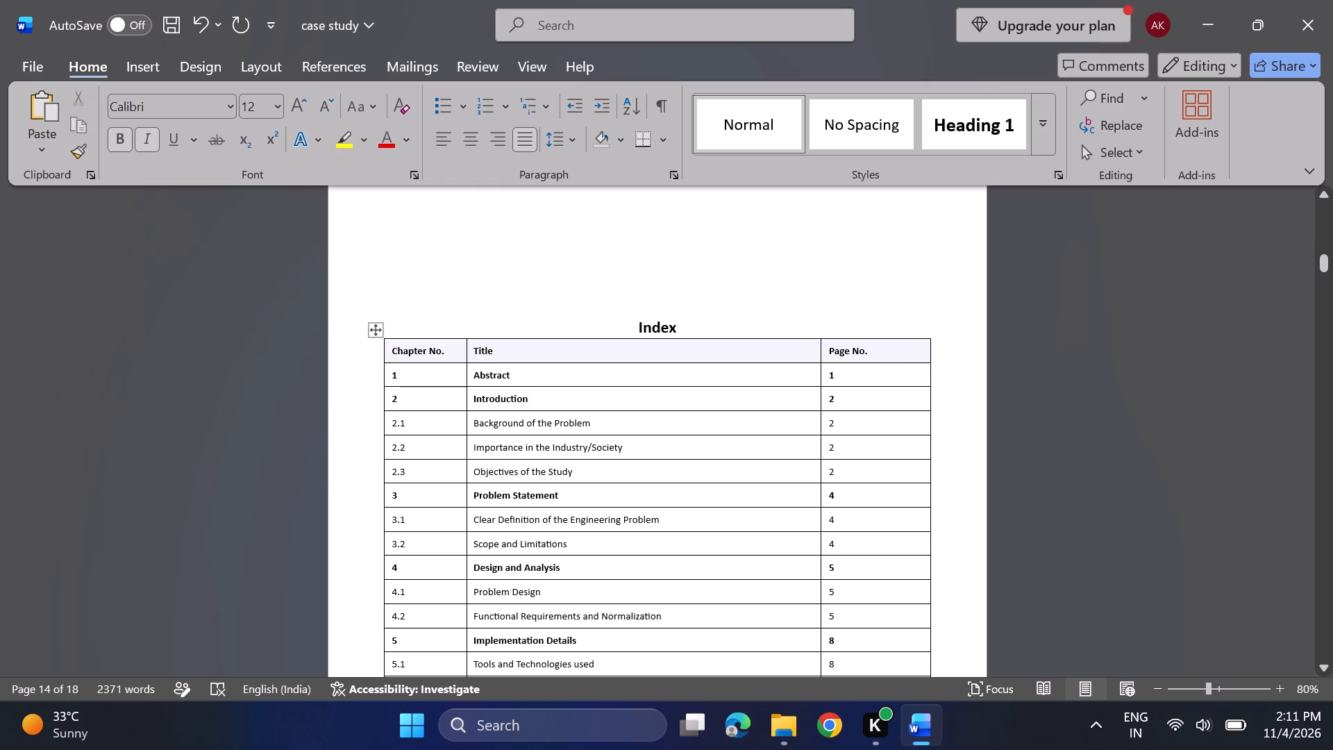
scroll(594, 345, down, 2)
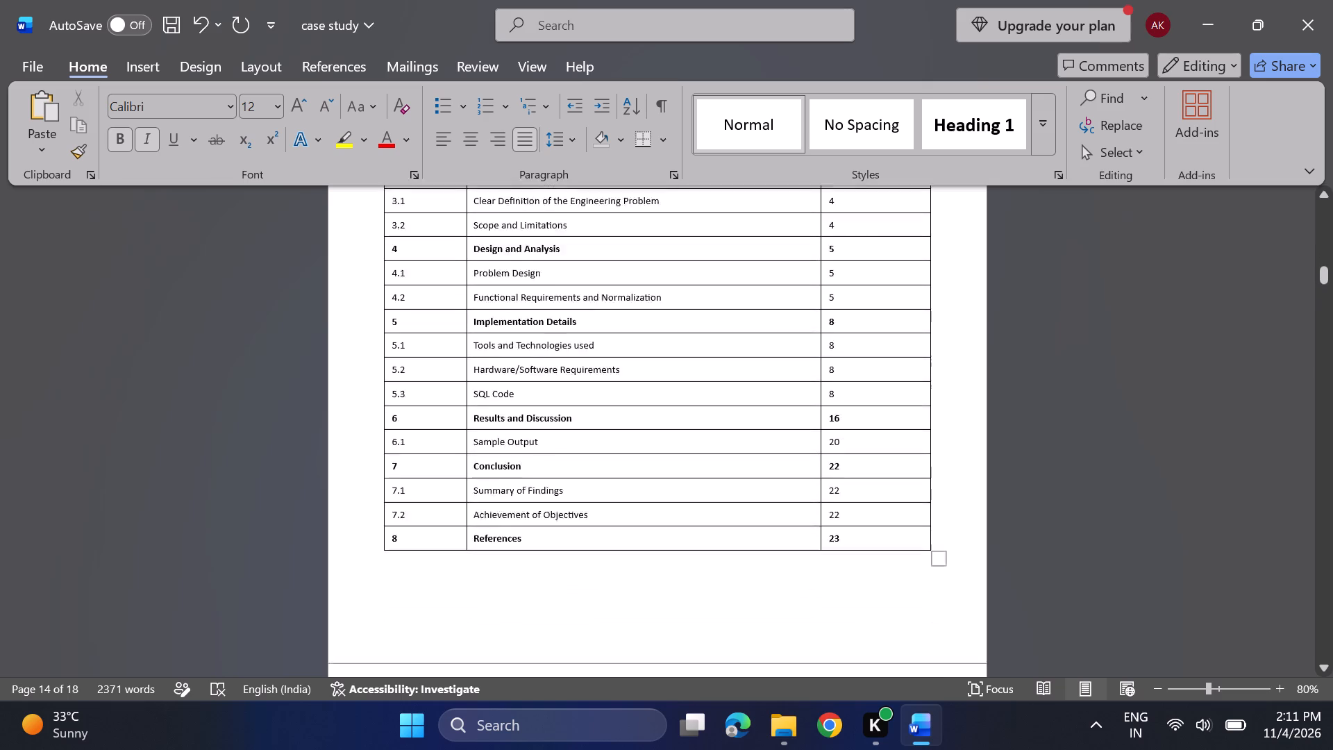
scroll(594, 345, down, 1)
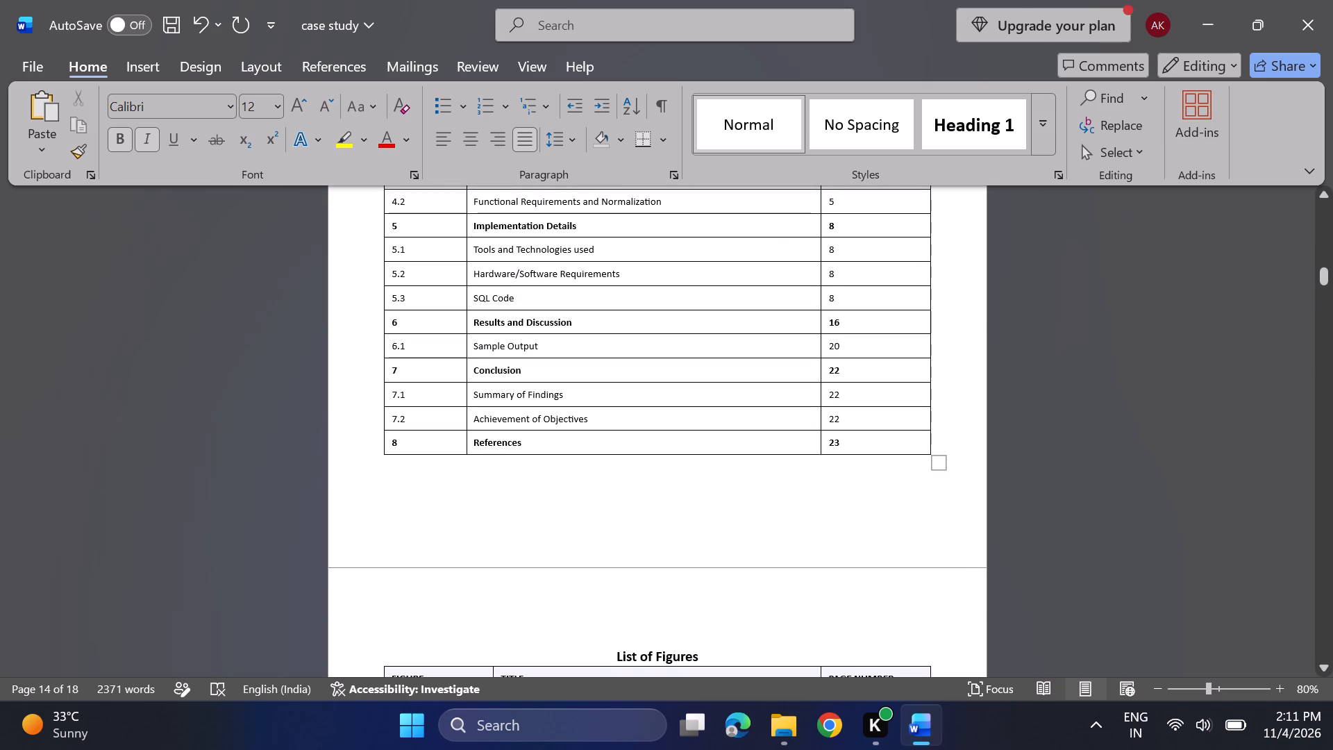
Copy the Index heading together with its whole table of chapters.
drag(501, 499, 455, 619)
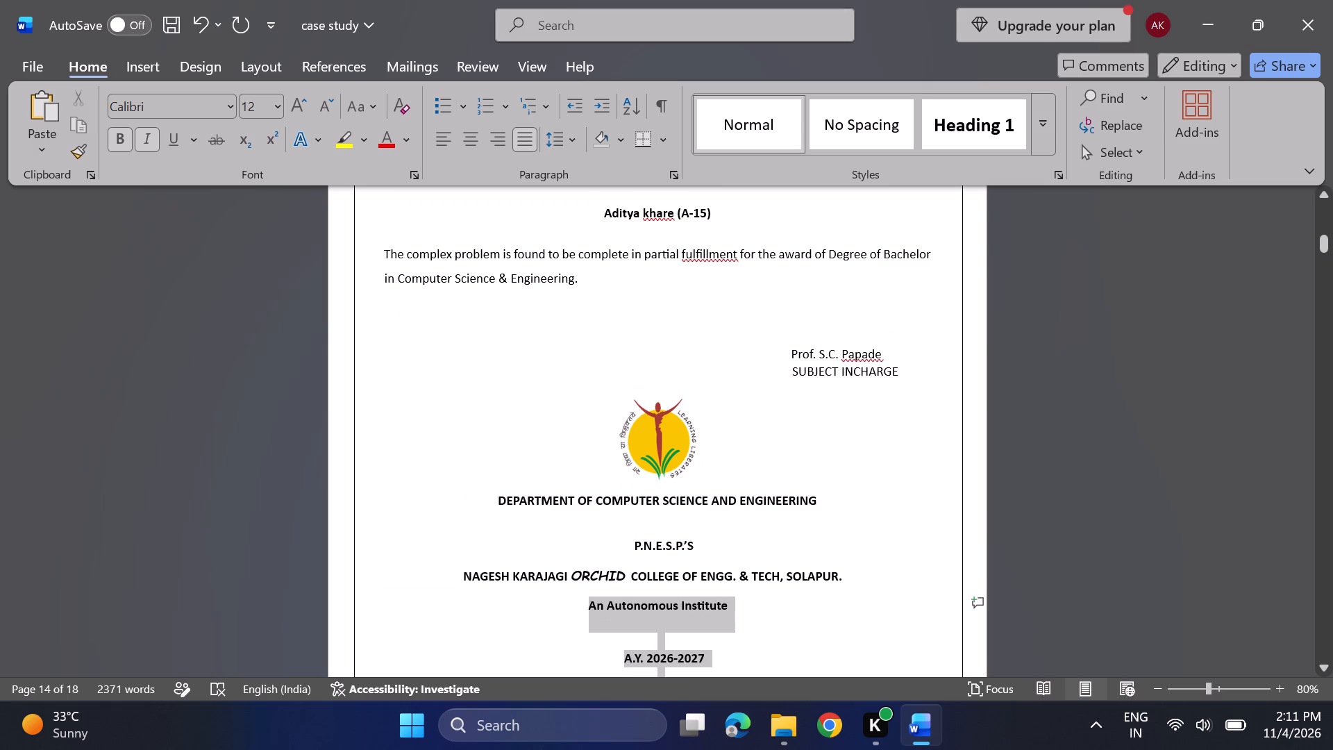
drag(455, 619, 449, 722)
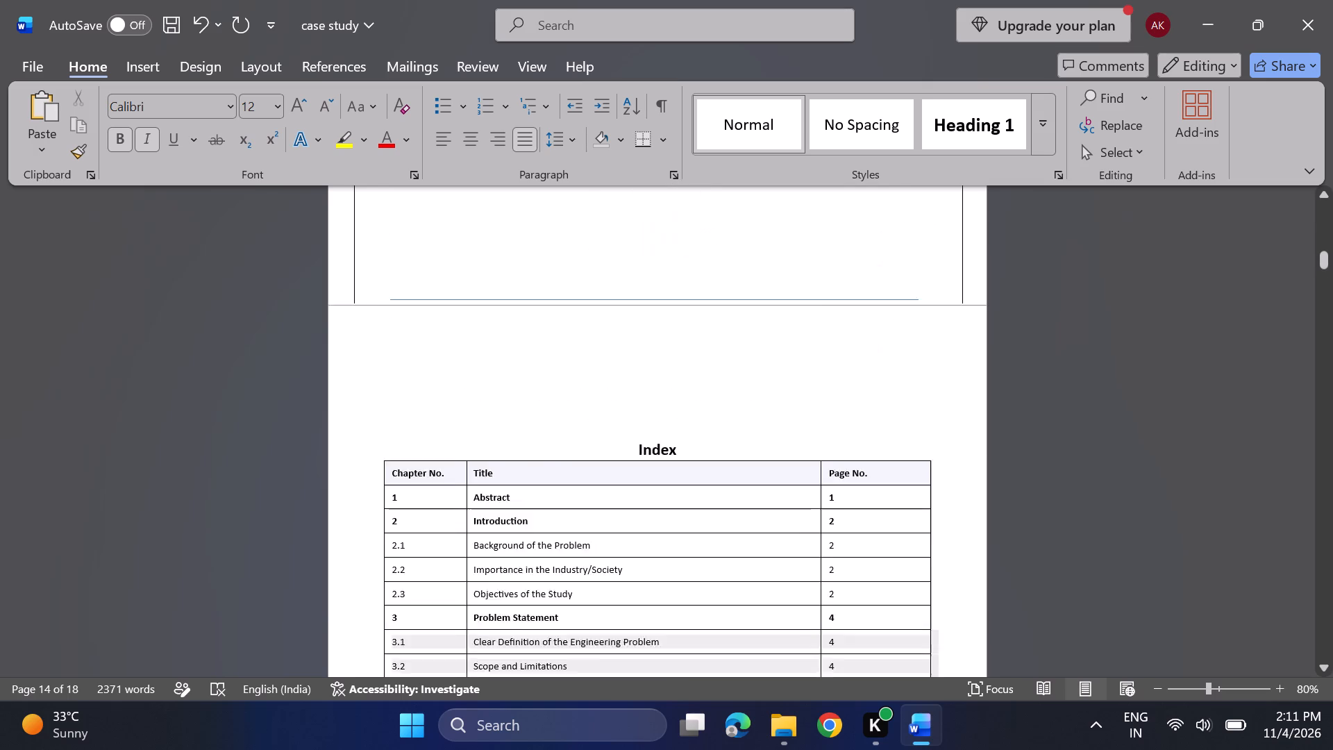
drag(449, 722, 380, 194)
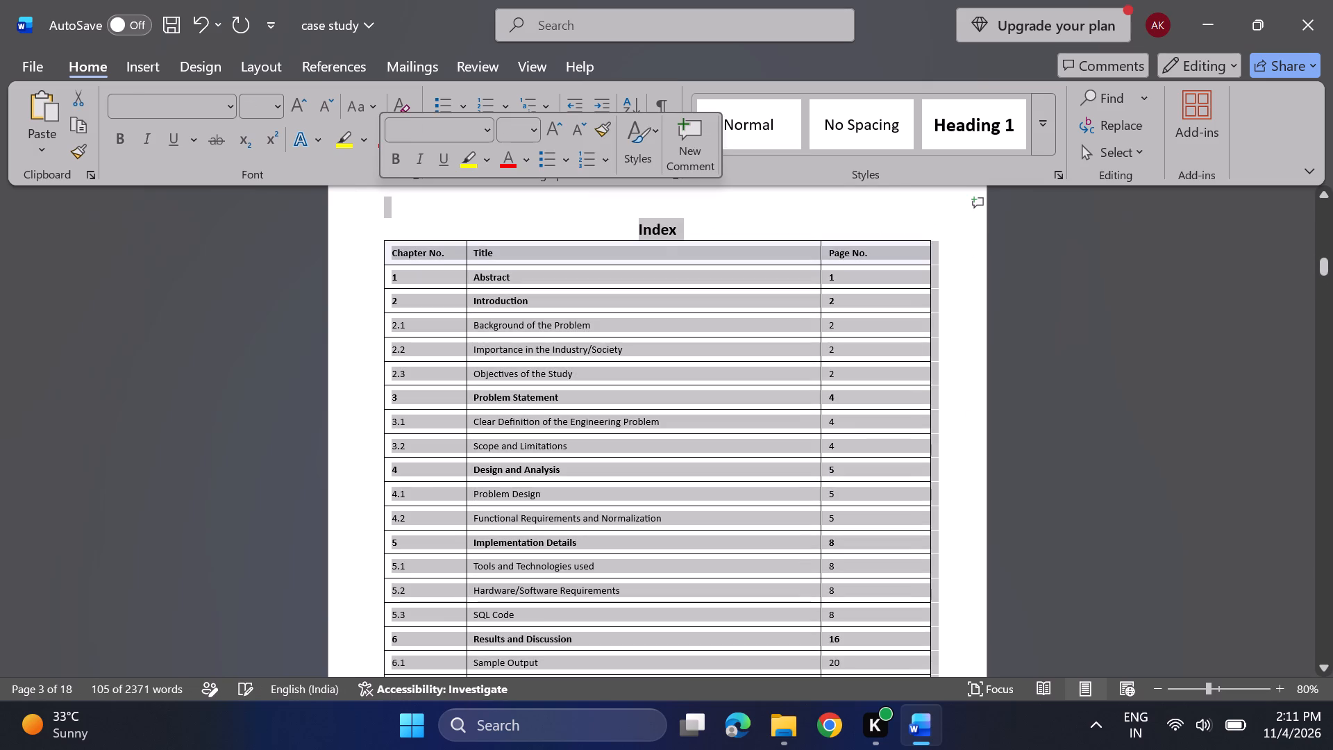
key(ctrl+c)
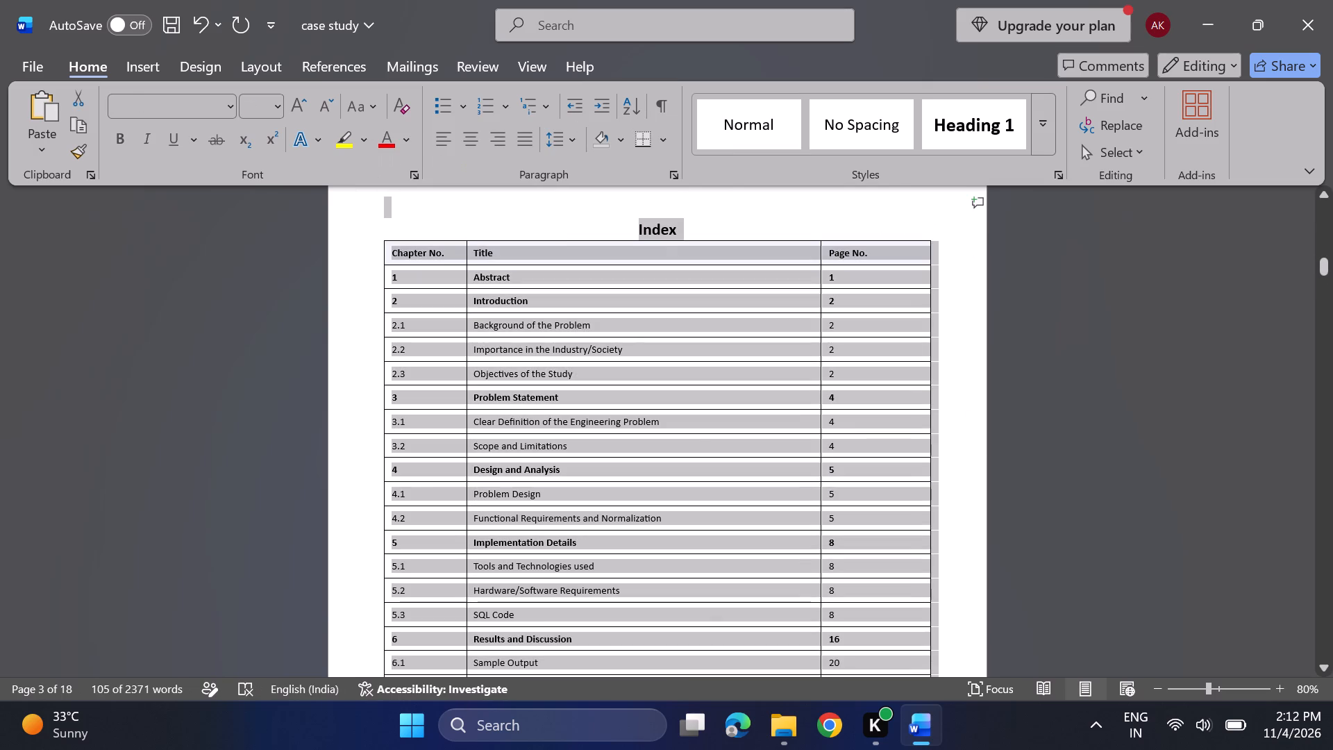
click(1054, 368)
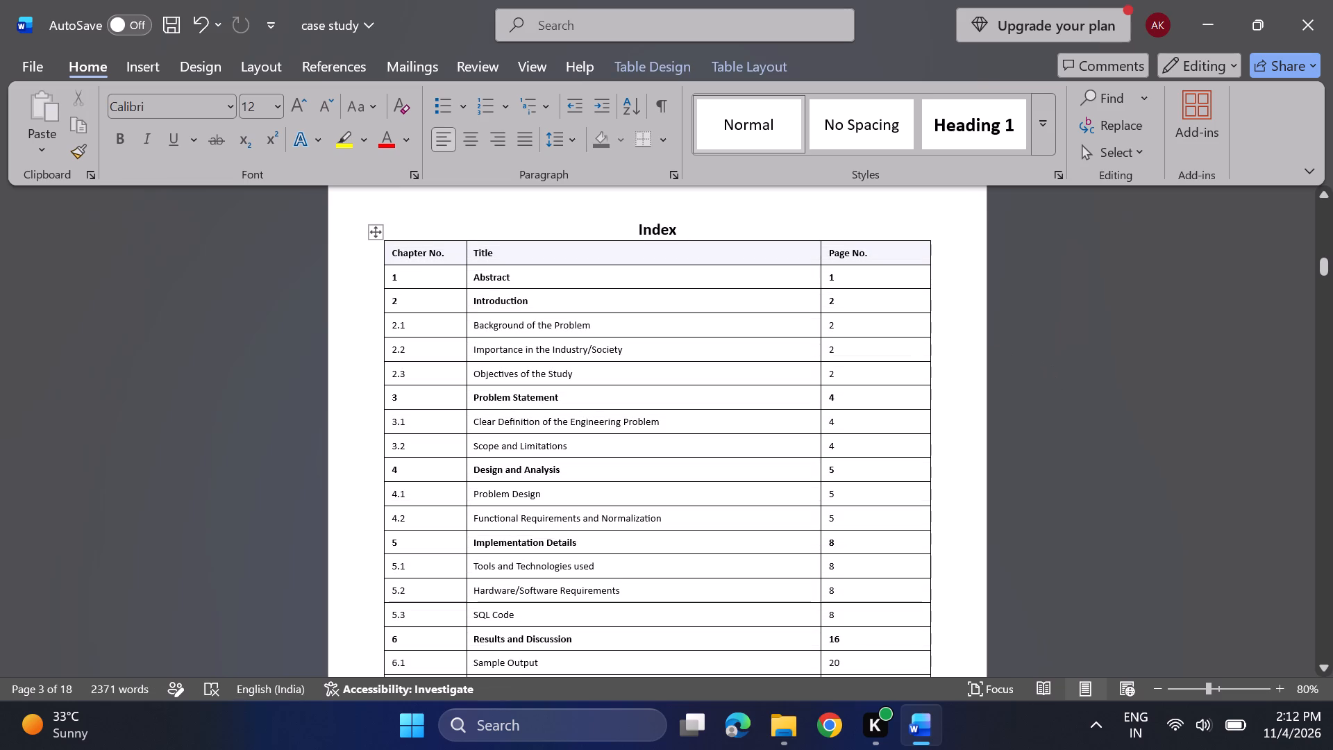
Clear the Abstract entry from the Index table by removing its page number, title and chapter number.
click(430, 286)
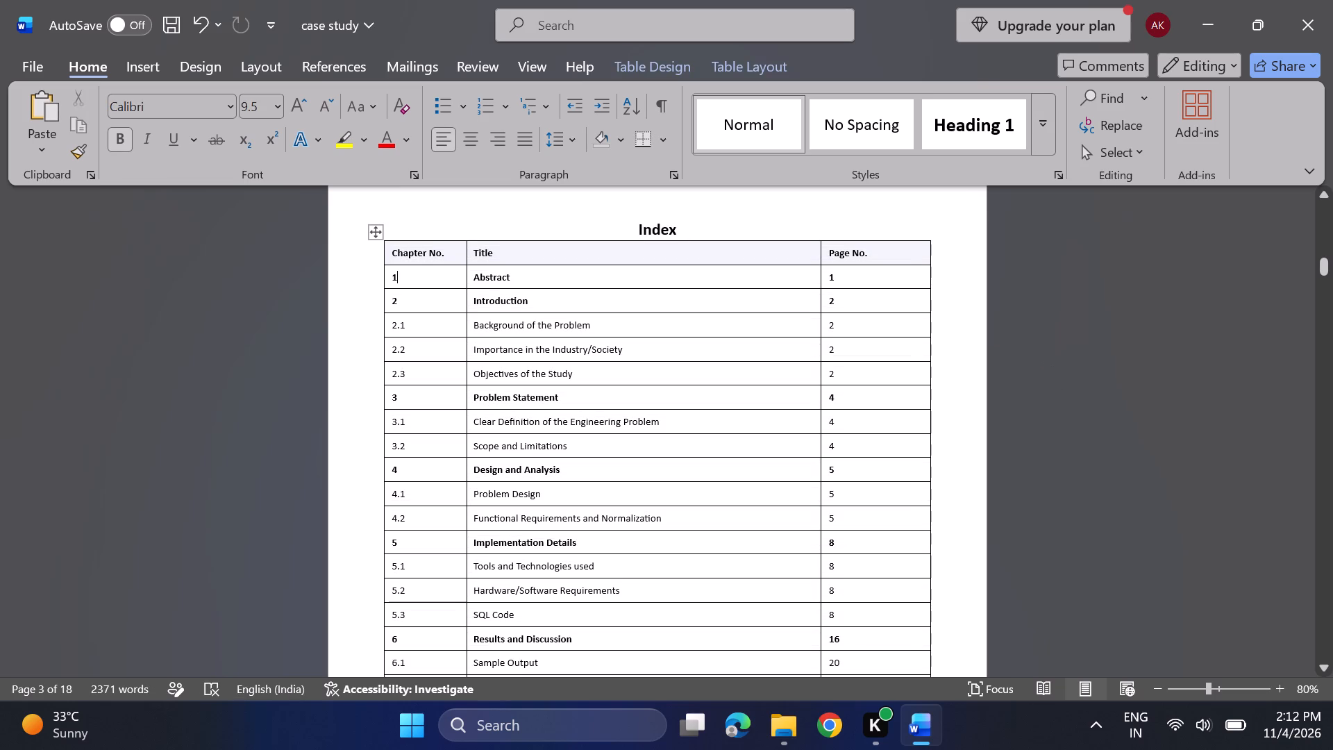
click(873, 278)
key(BackSpace)
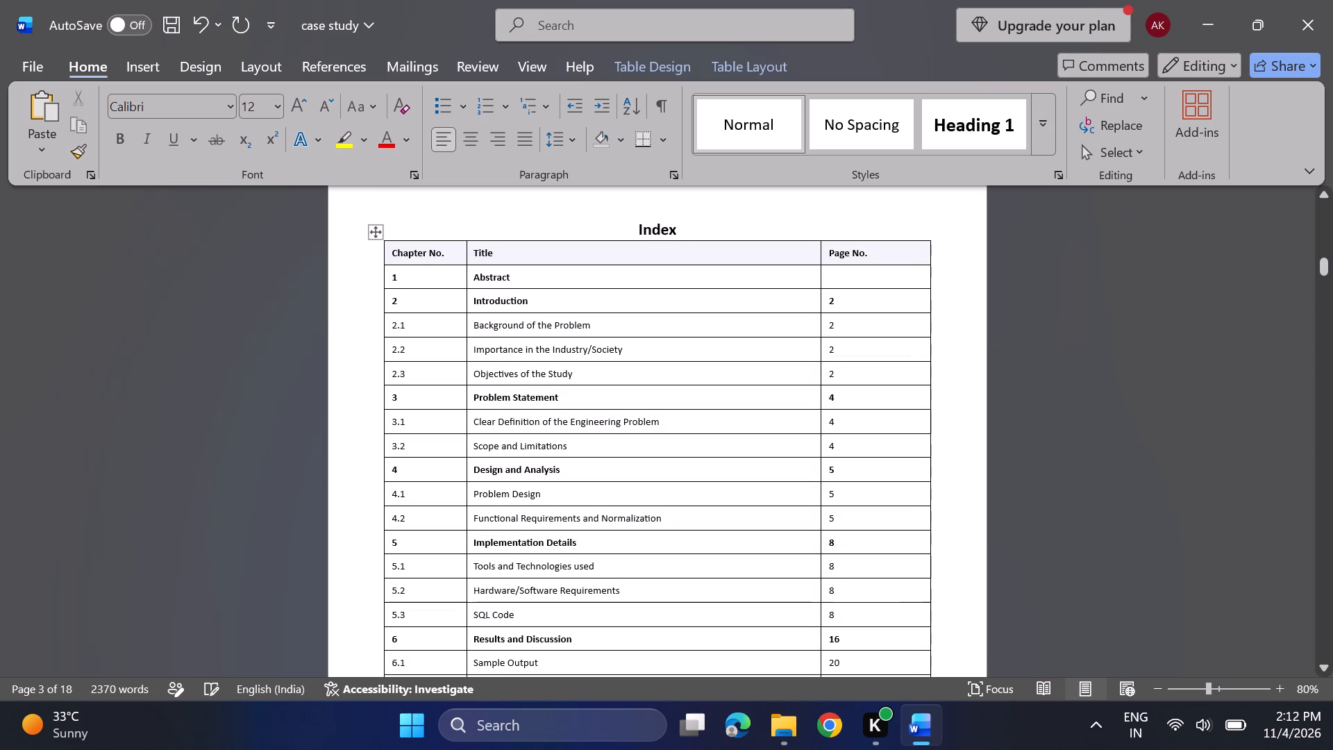
click(581, 283)
key(BackSpace)
key(BackSpace)
key(BackSpace)
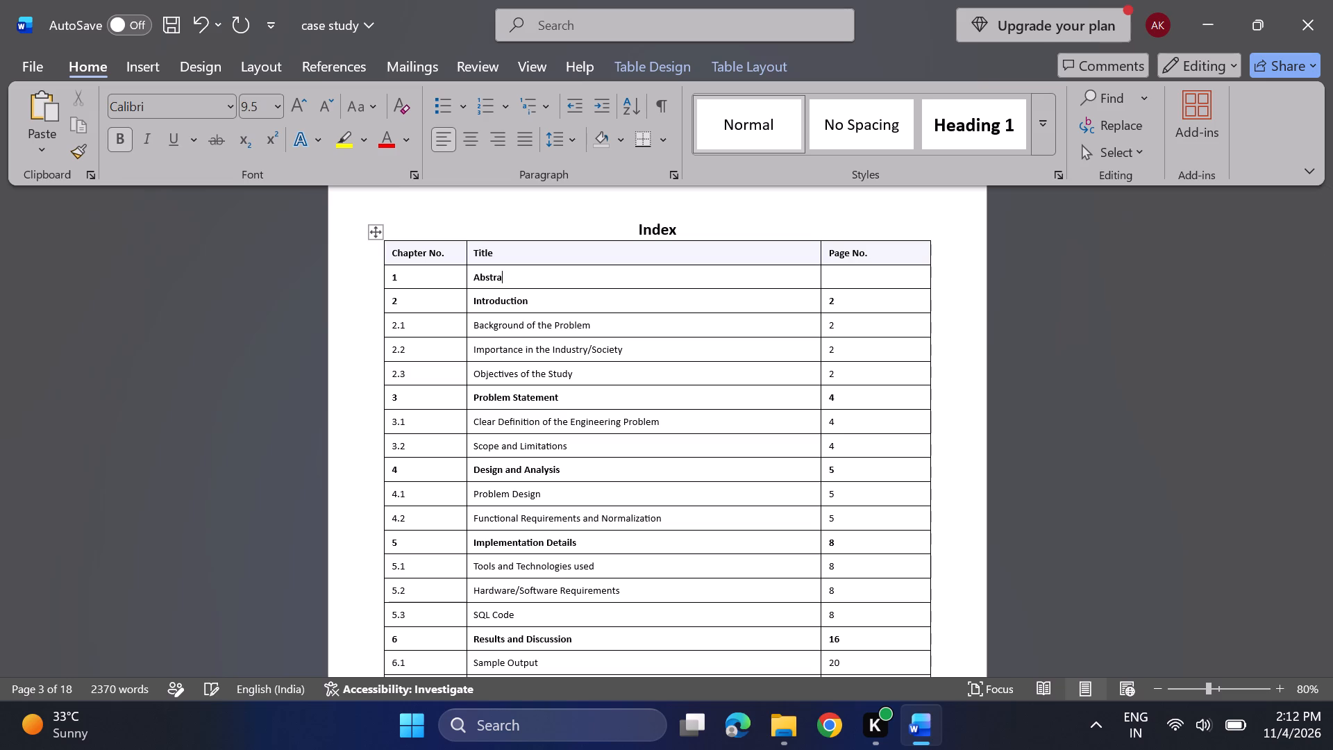
key(BackSpace)
key(BackSpace)
key(BackSpace)
key(BackSpace)
key(BackSpace)
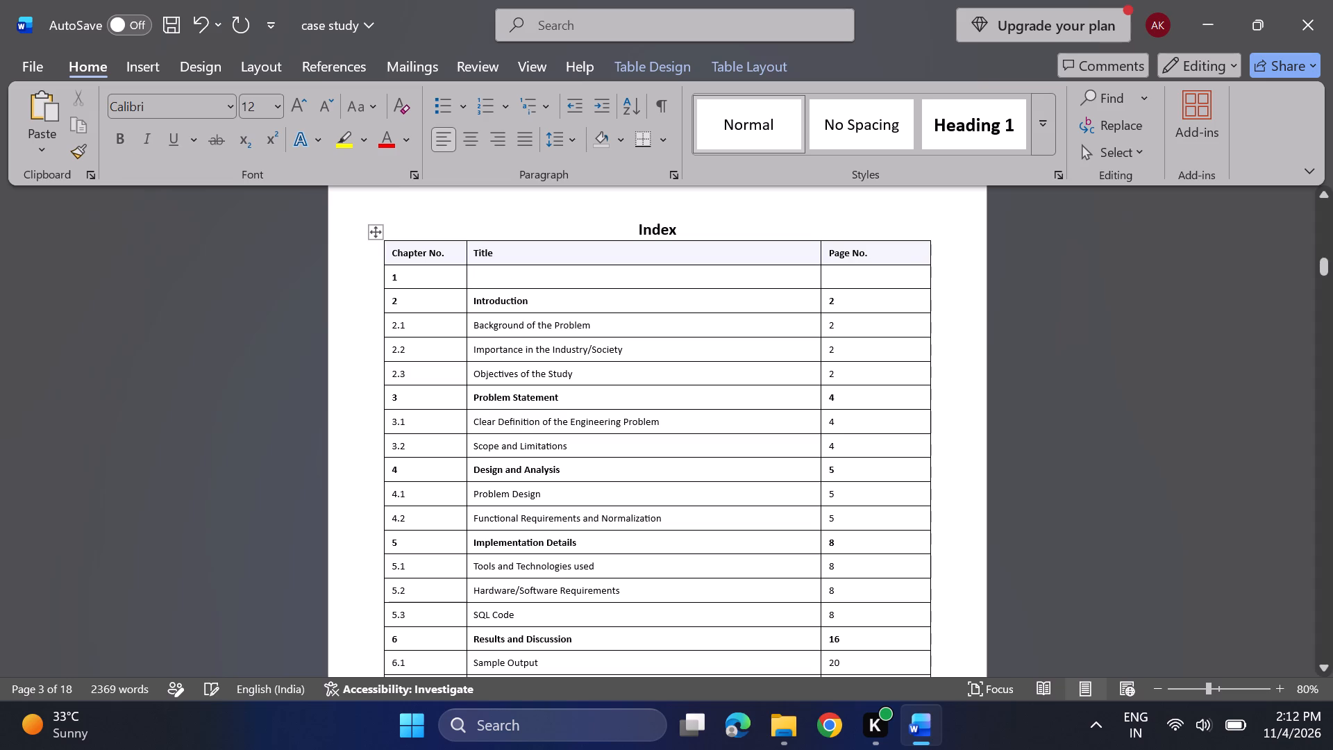
click(430, 280)
key(BackSpace)
key(BackSpace)
key(BackSpace)
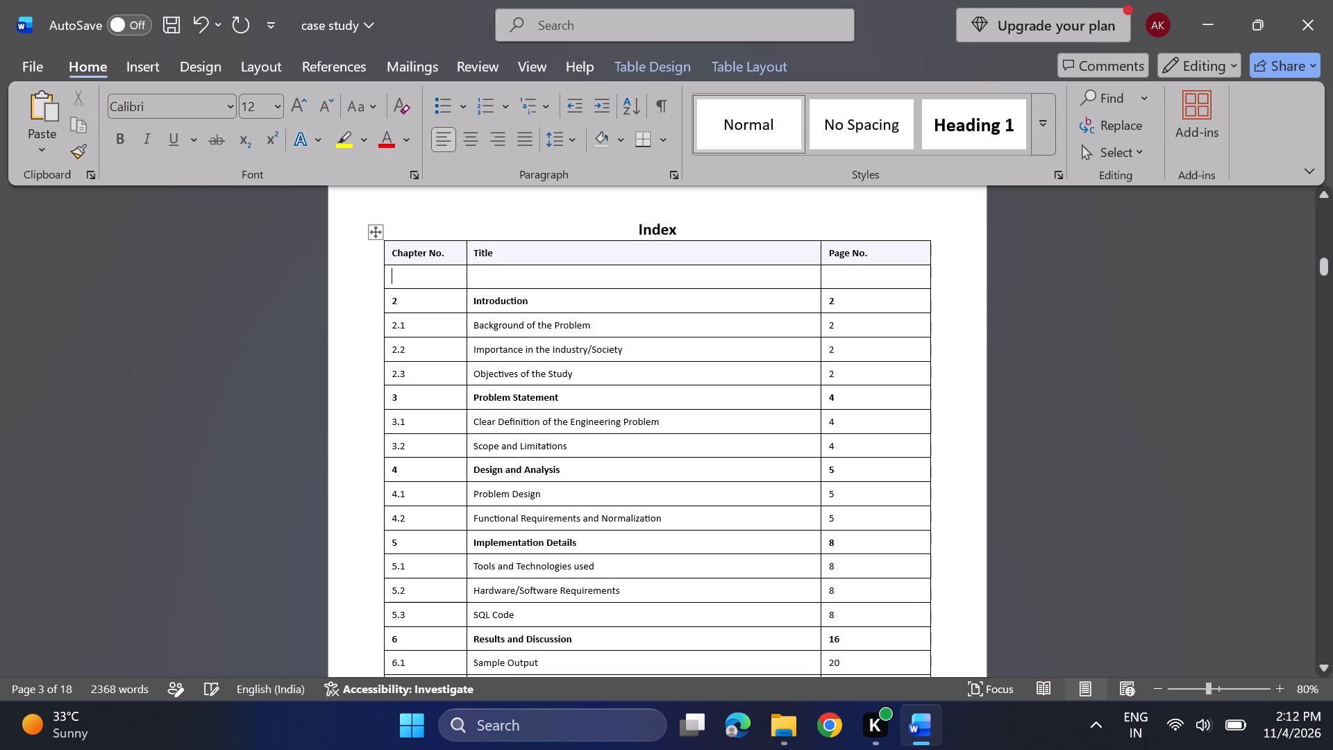
key(Left)
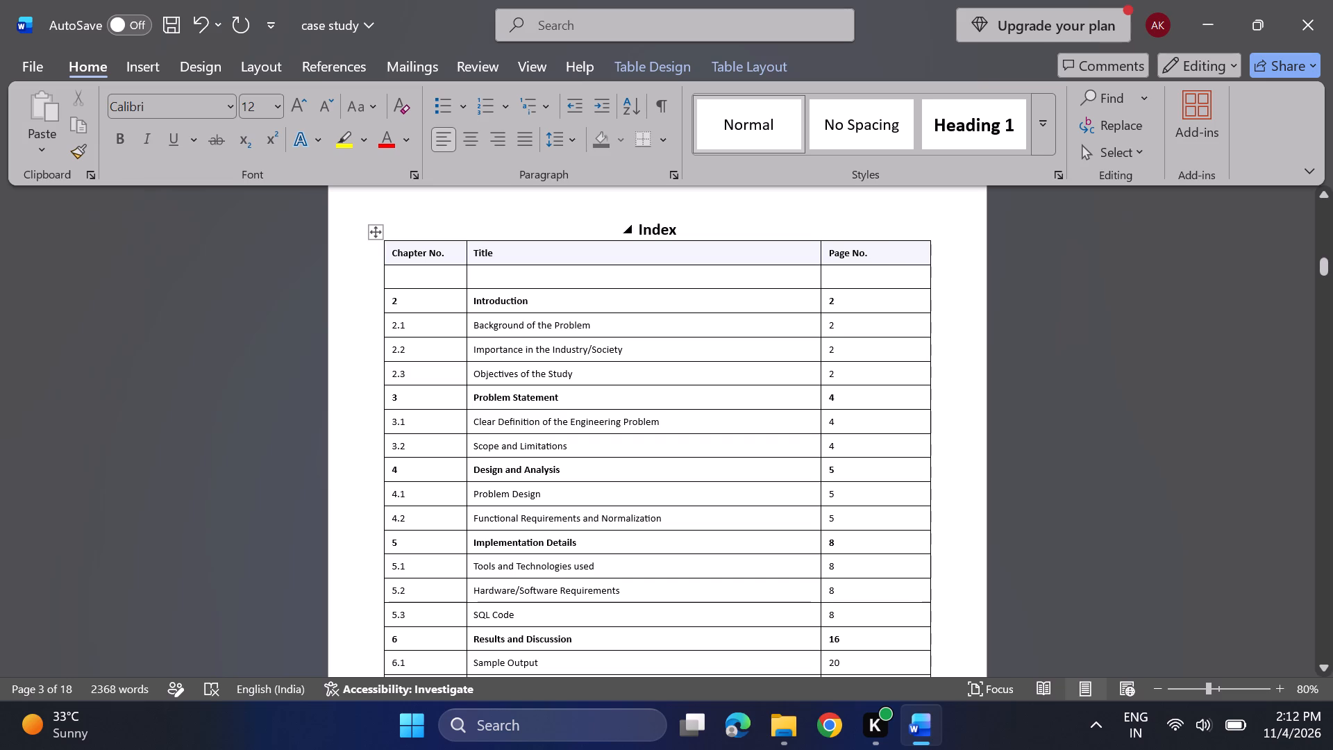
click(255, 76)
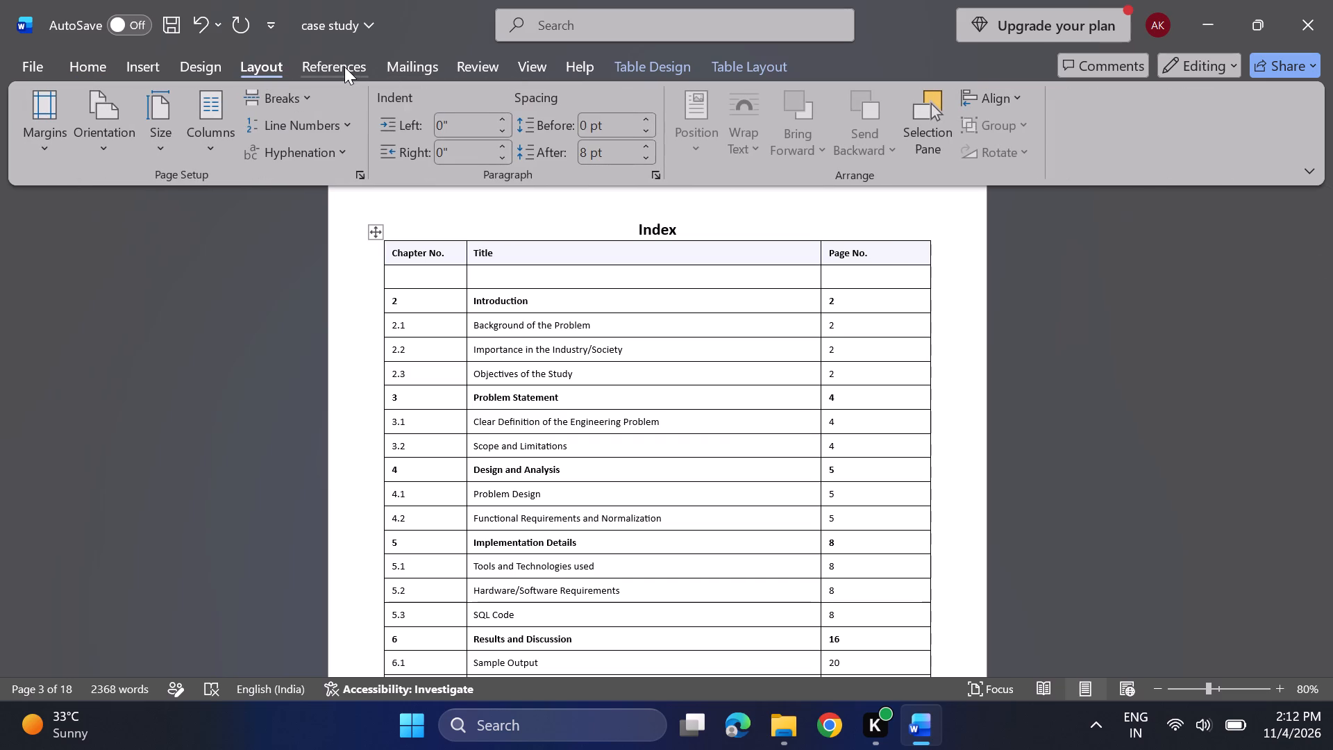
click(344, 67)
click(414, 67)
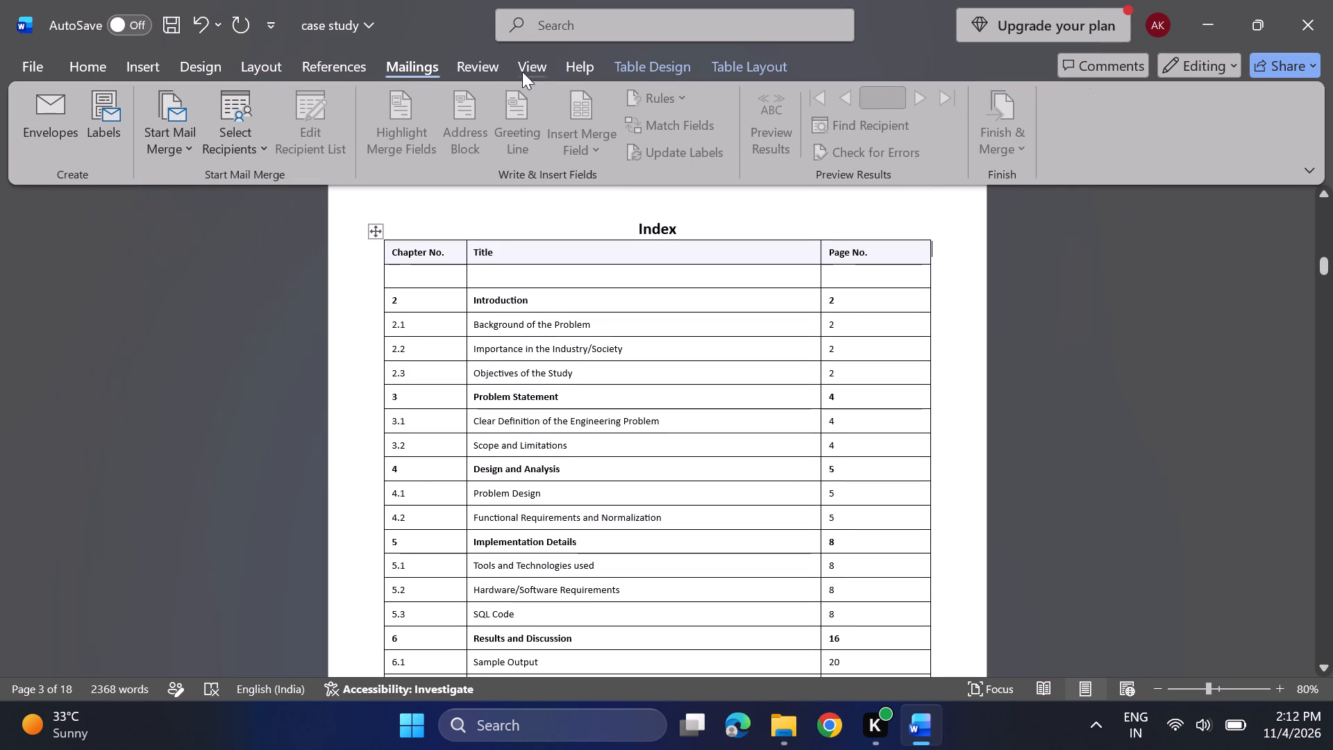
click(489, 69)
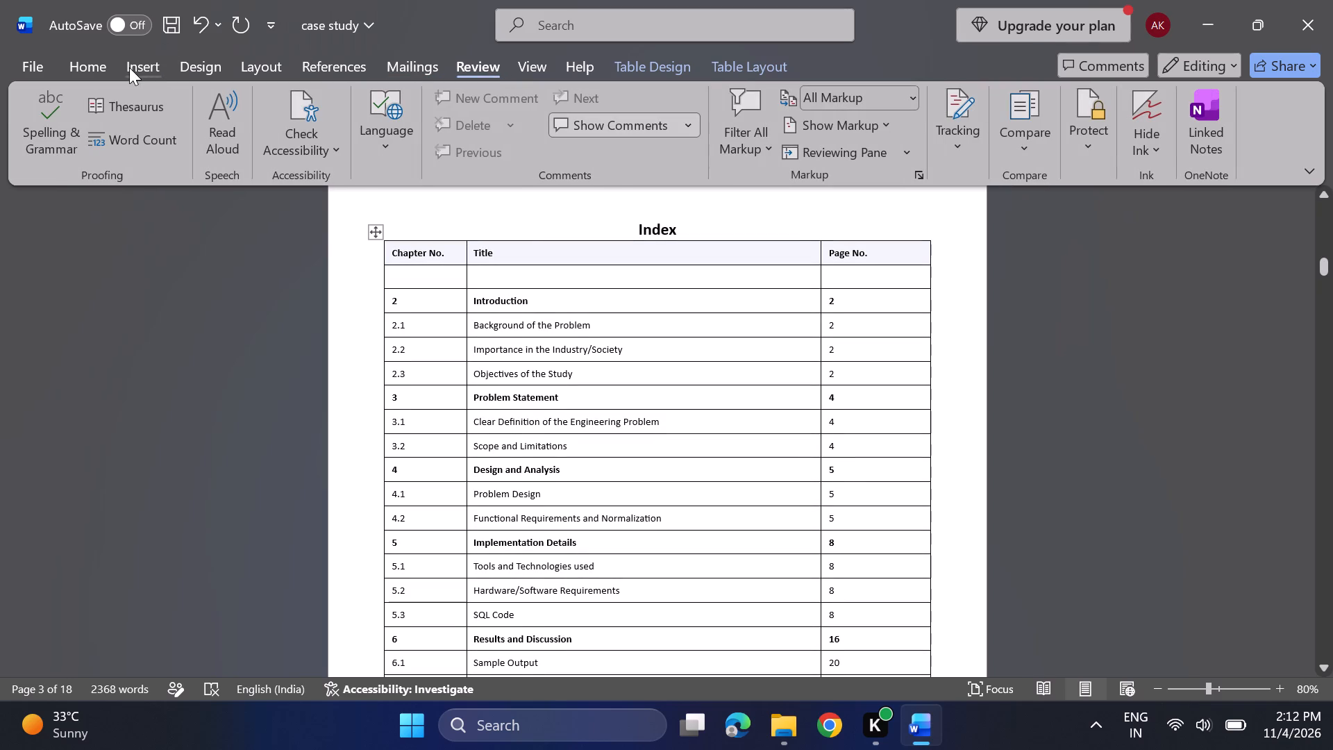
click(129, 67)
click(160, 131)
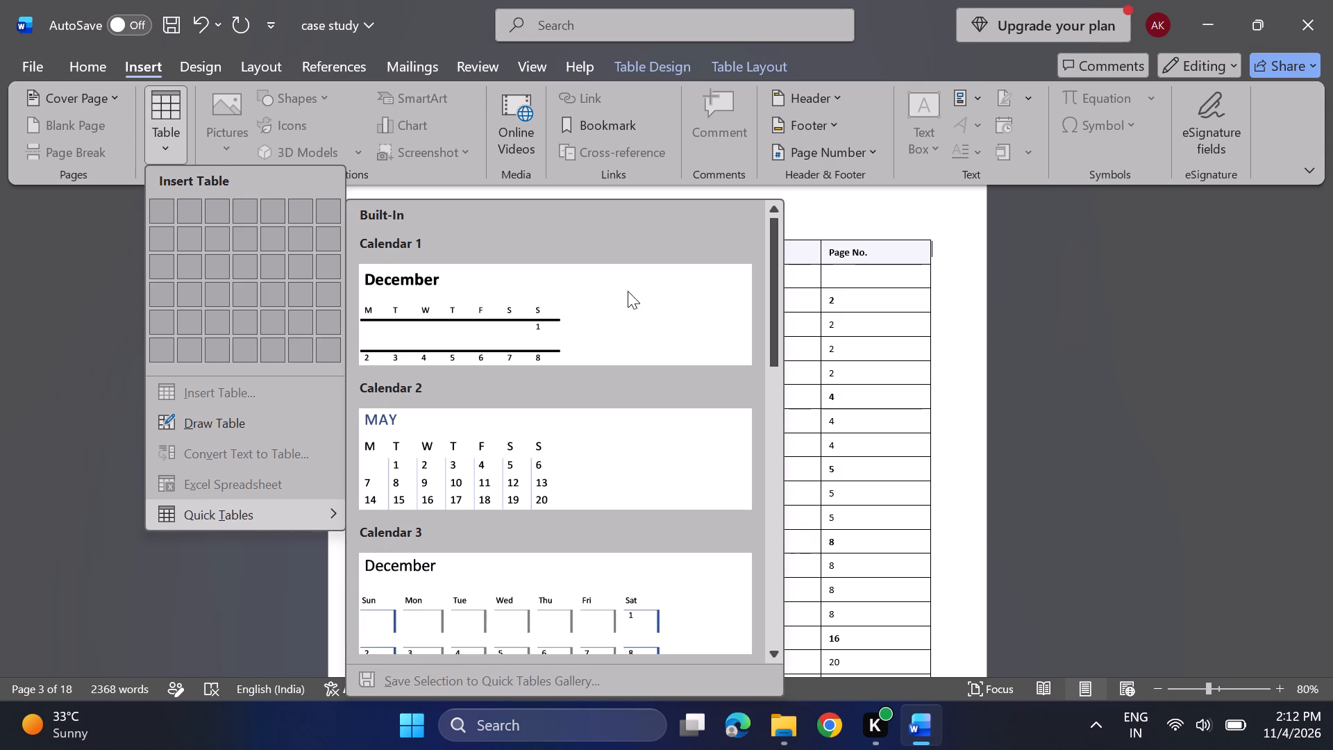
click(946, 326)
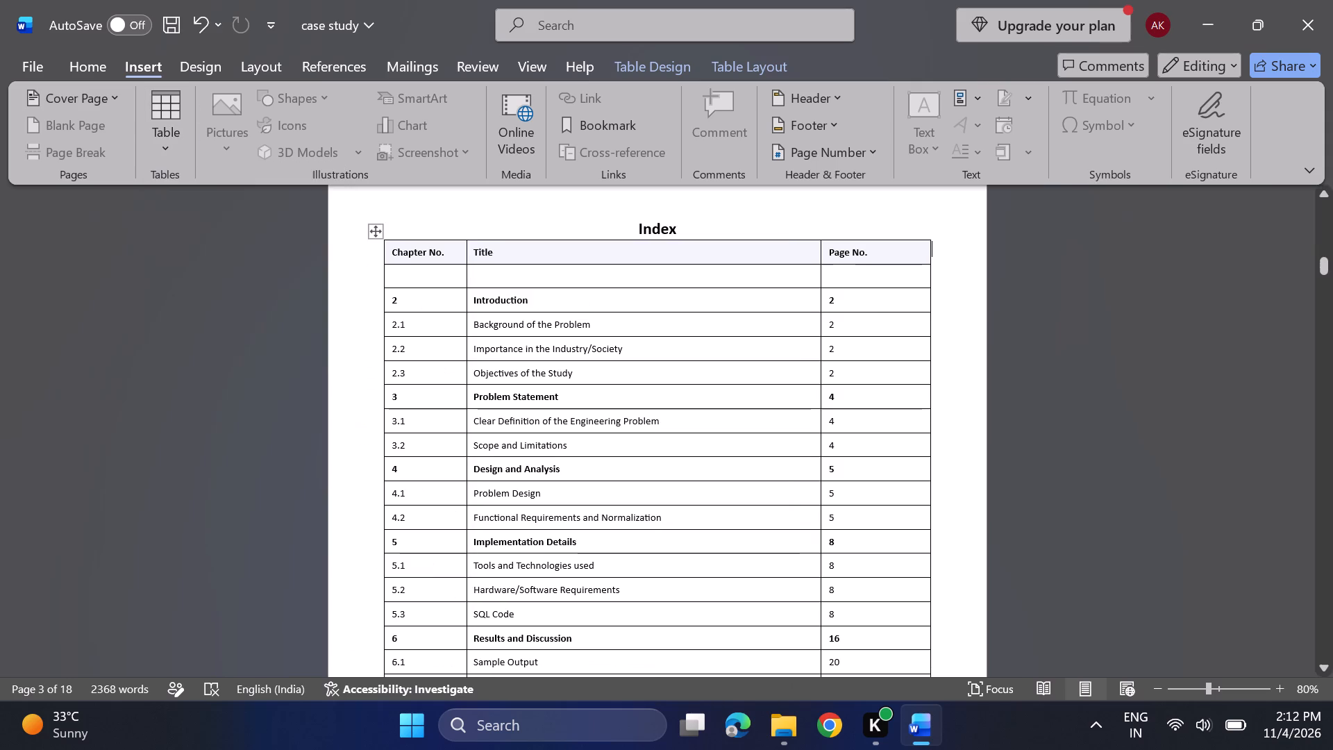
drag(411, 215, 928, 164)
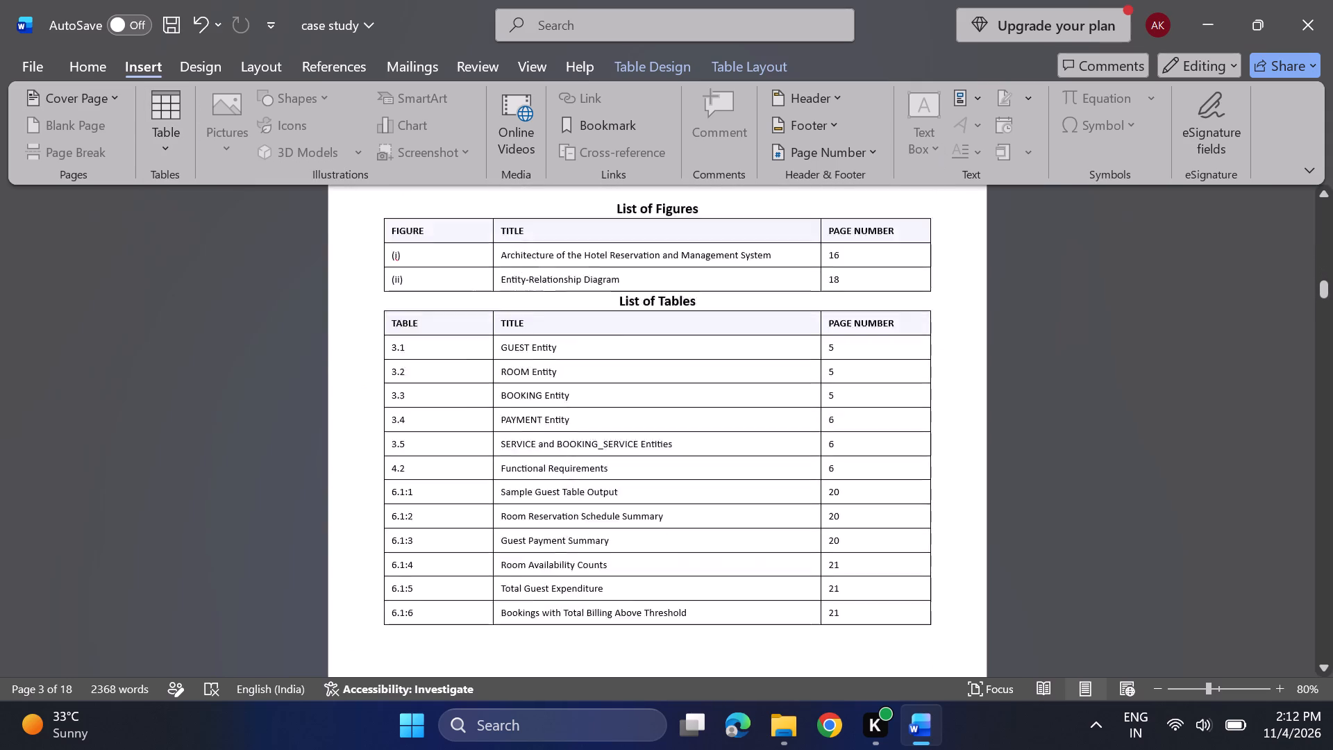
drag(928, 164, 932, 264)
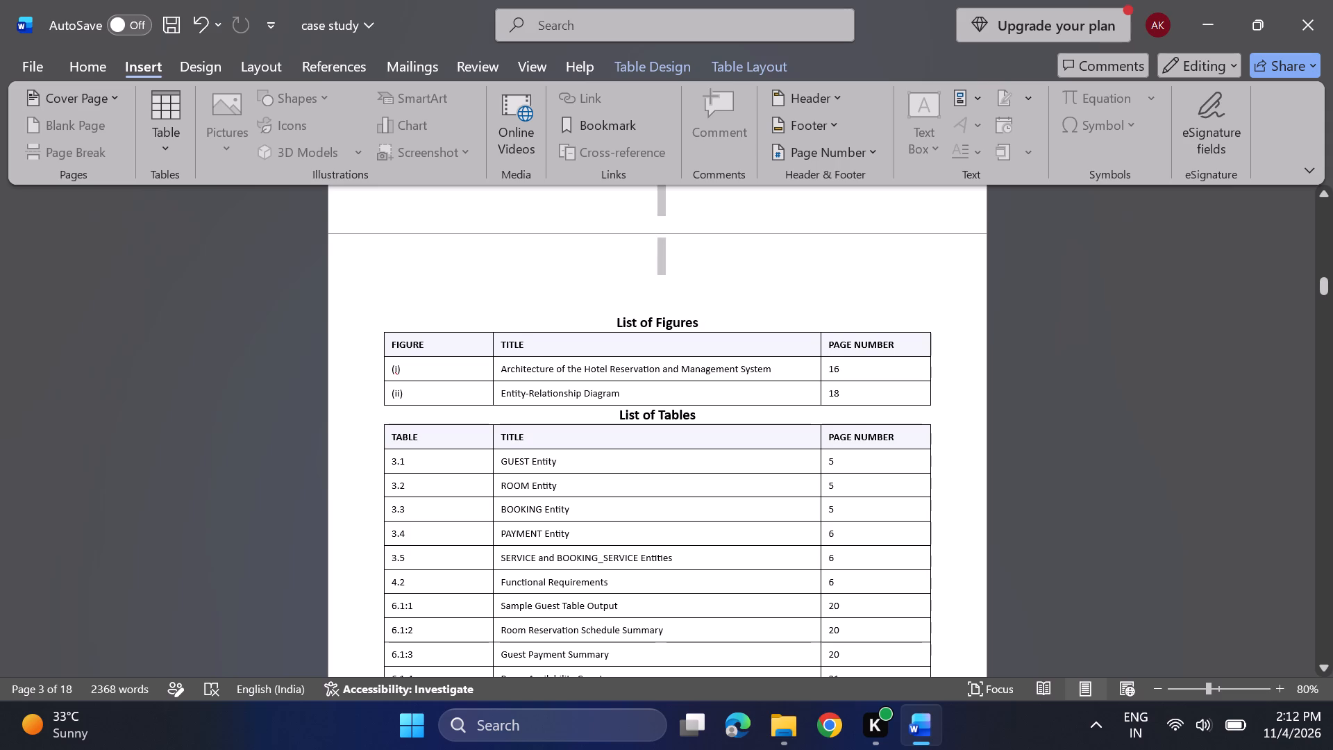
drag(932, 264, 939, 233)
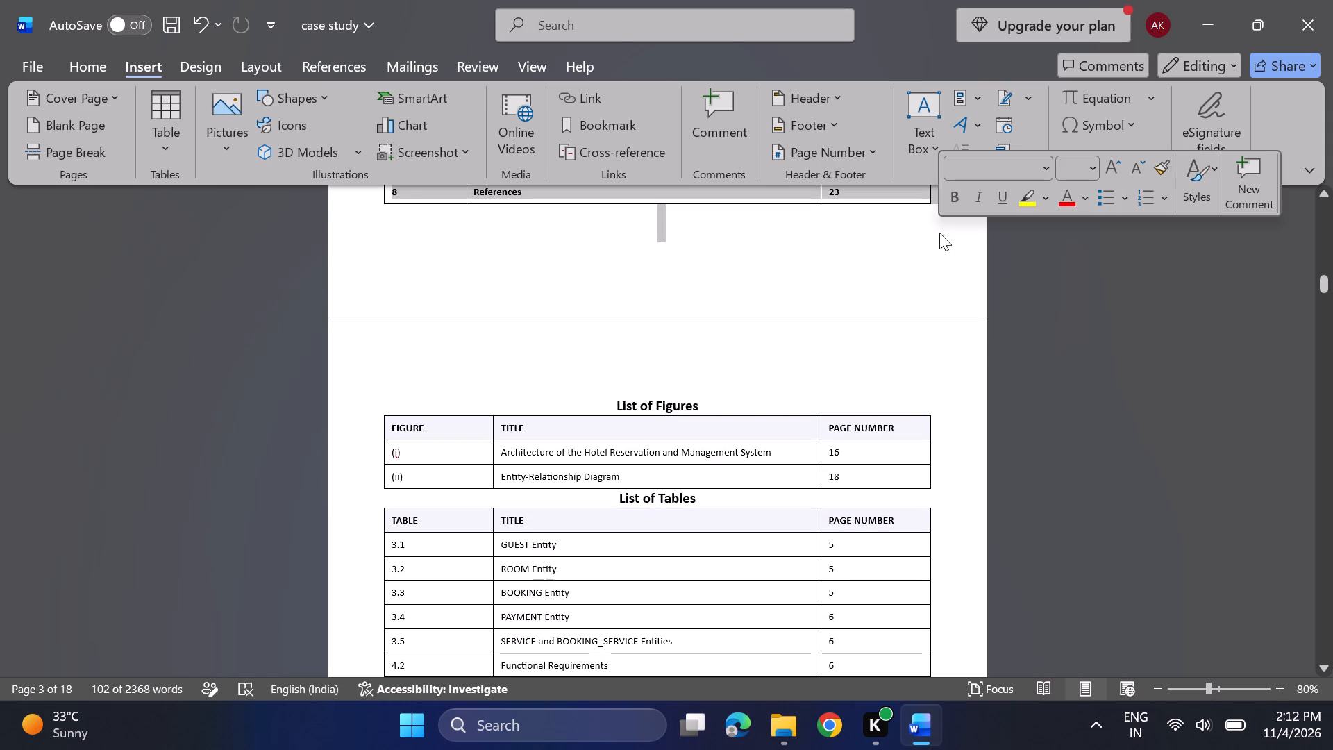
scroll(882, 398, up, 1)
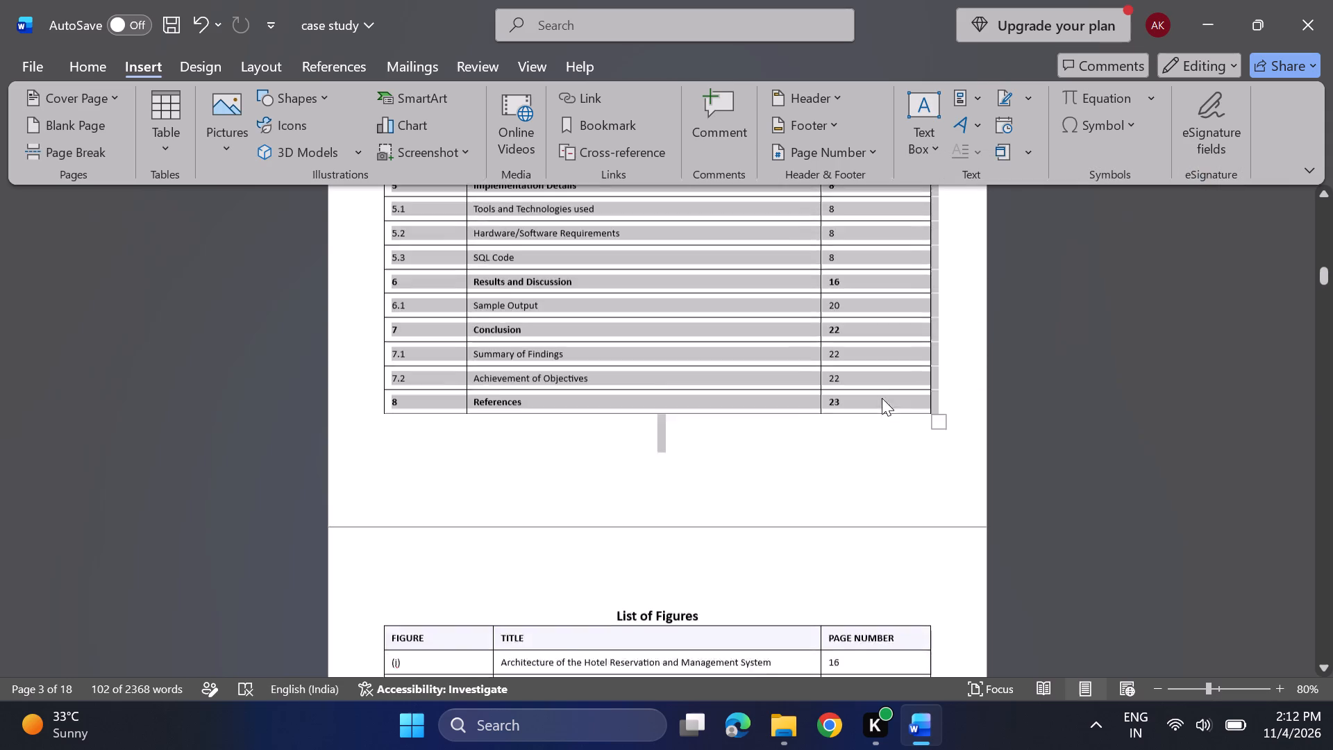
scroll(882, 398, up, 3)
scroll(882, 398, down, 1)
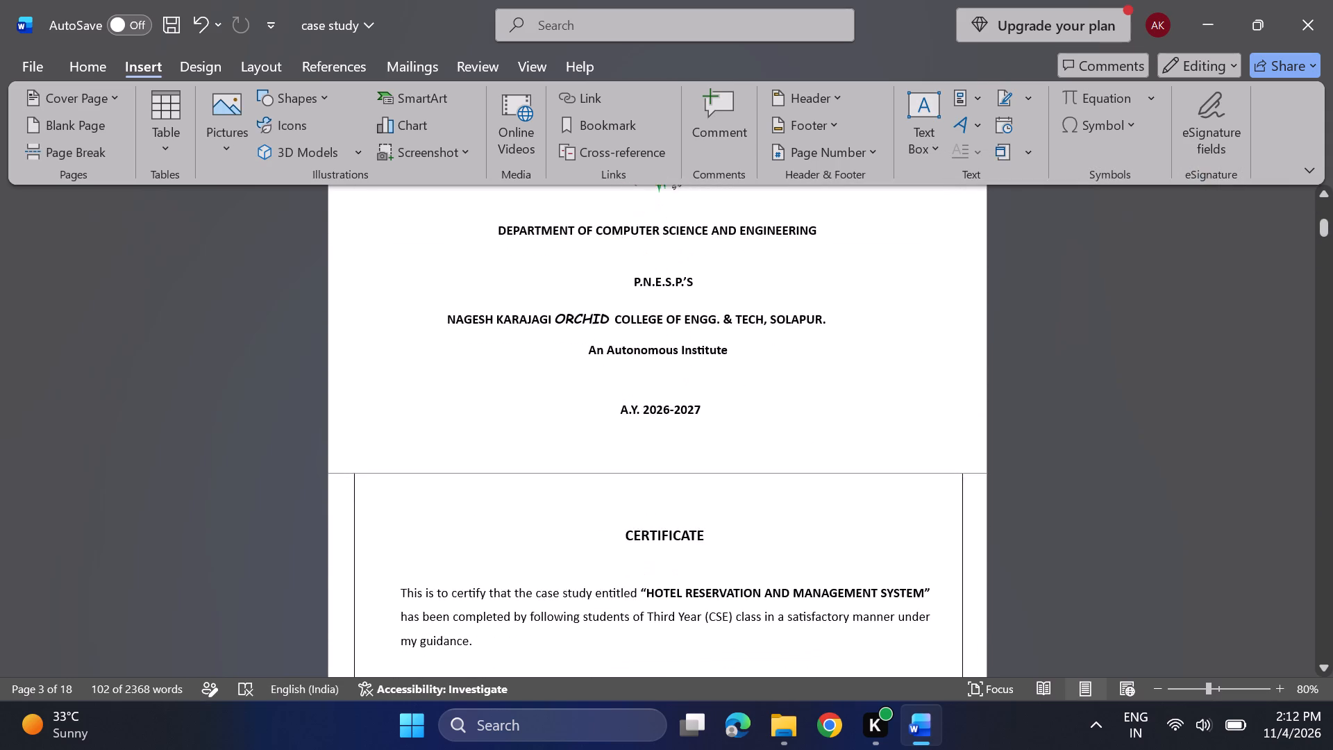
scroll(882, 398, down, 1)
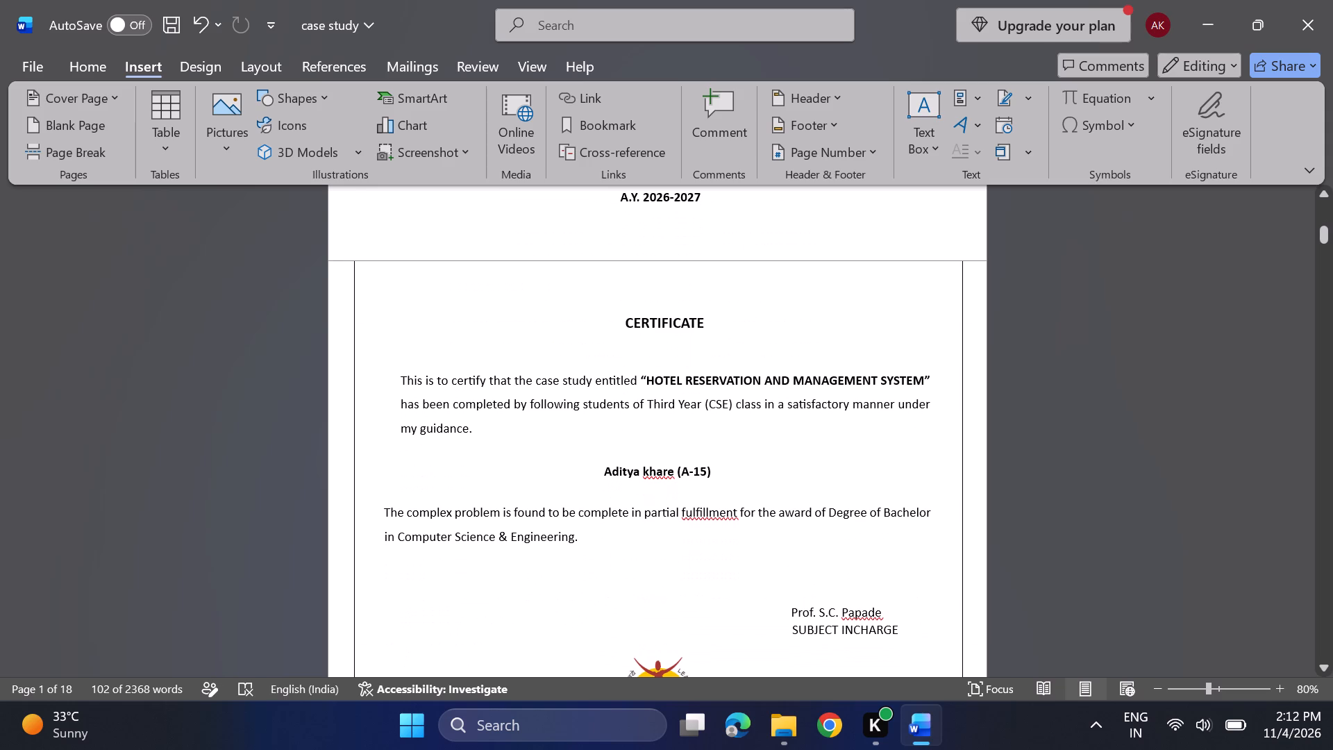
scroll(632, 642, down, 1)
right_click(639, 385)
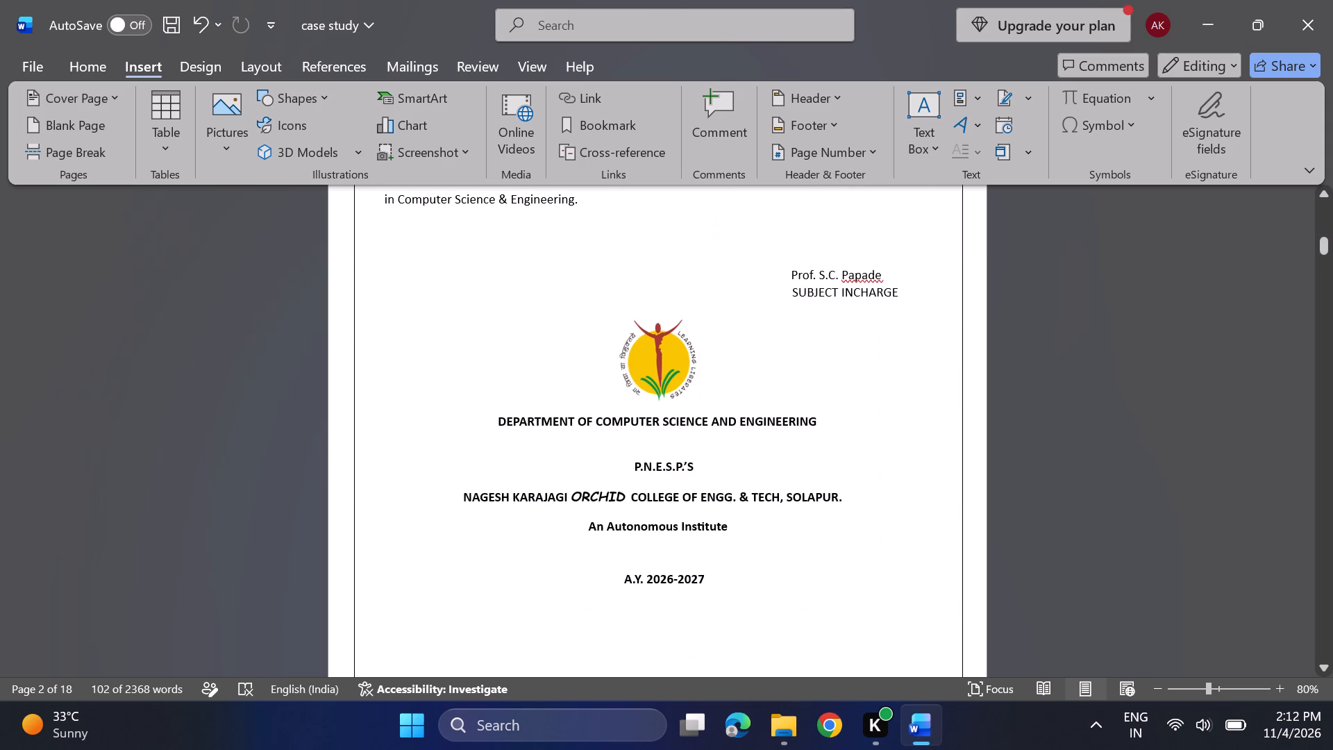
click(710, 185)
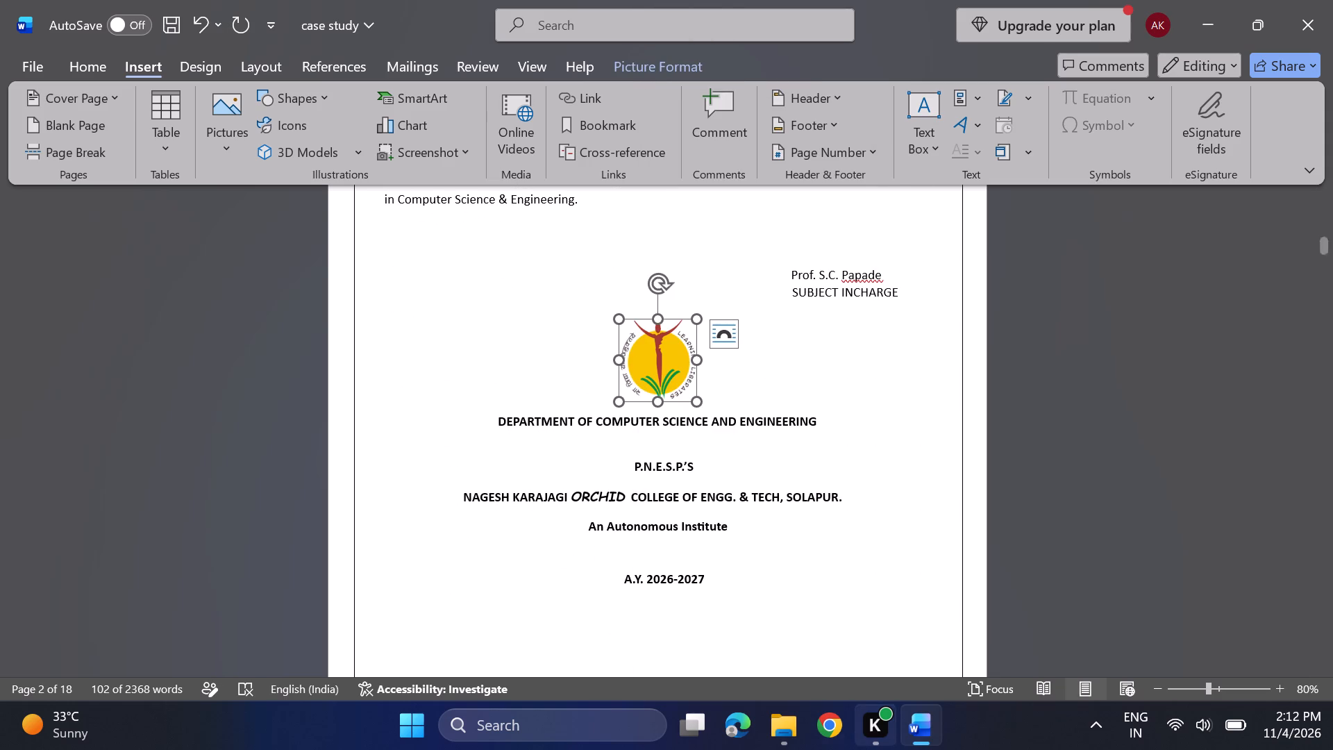
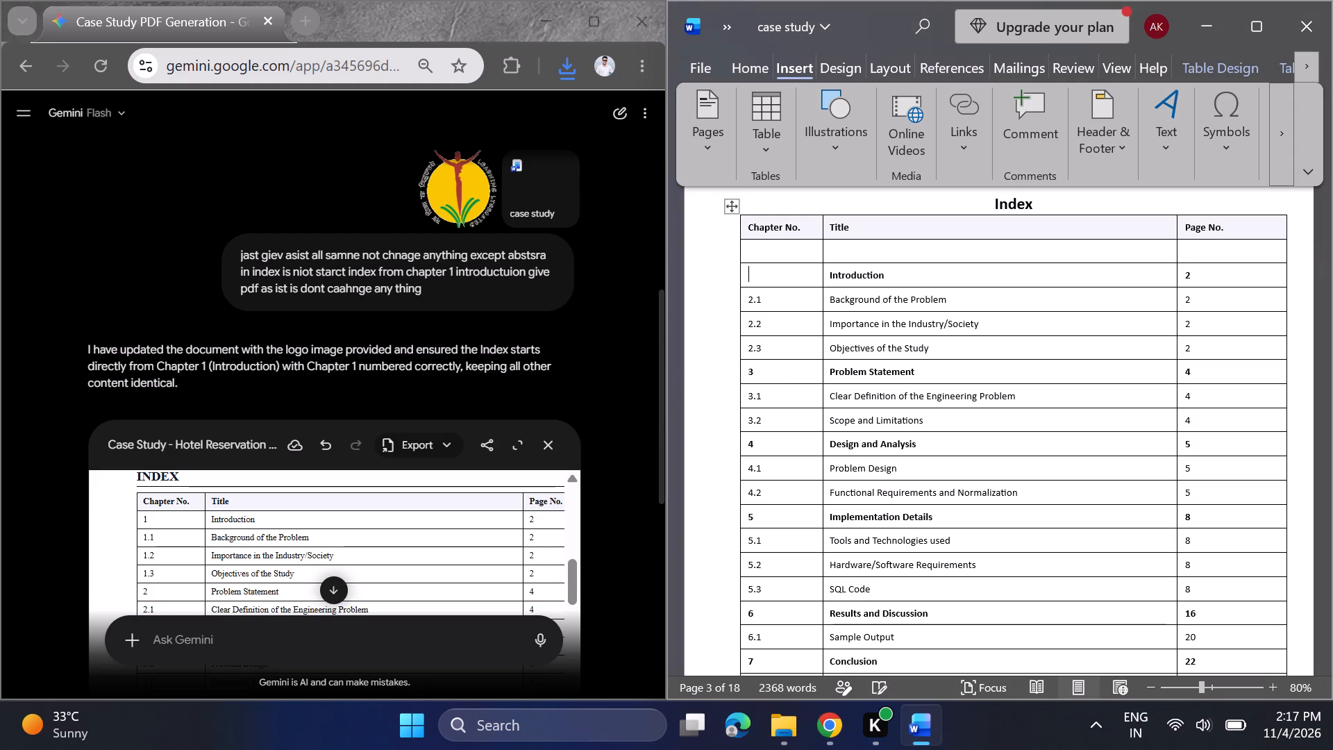
key(End)
key(1)
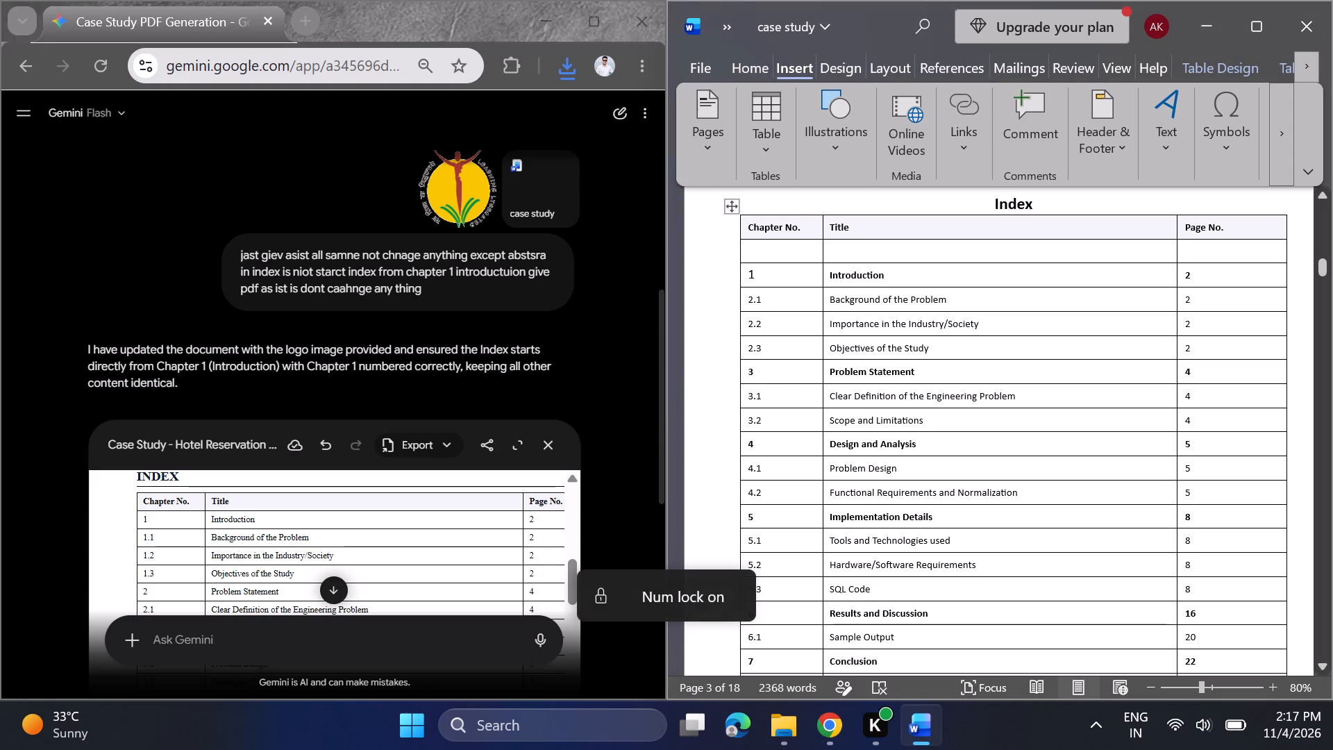
key(BackSpace)
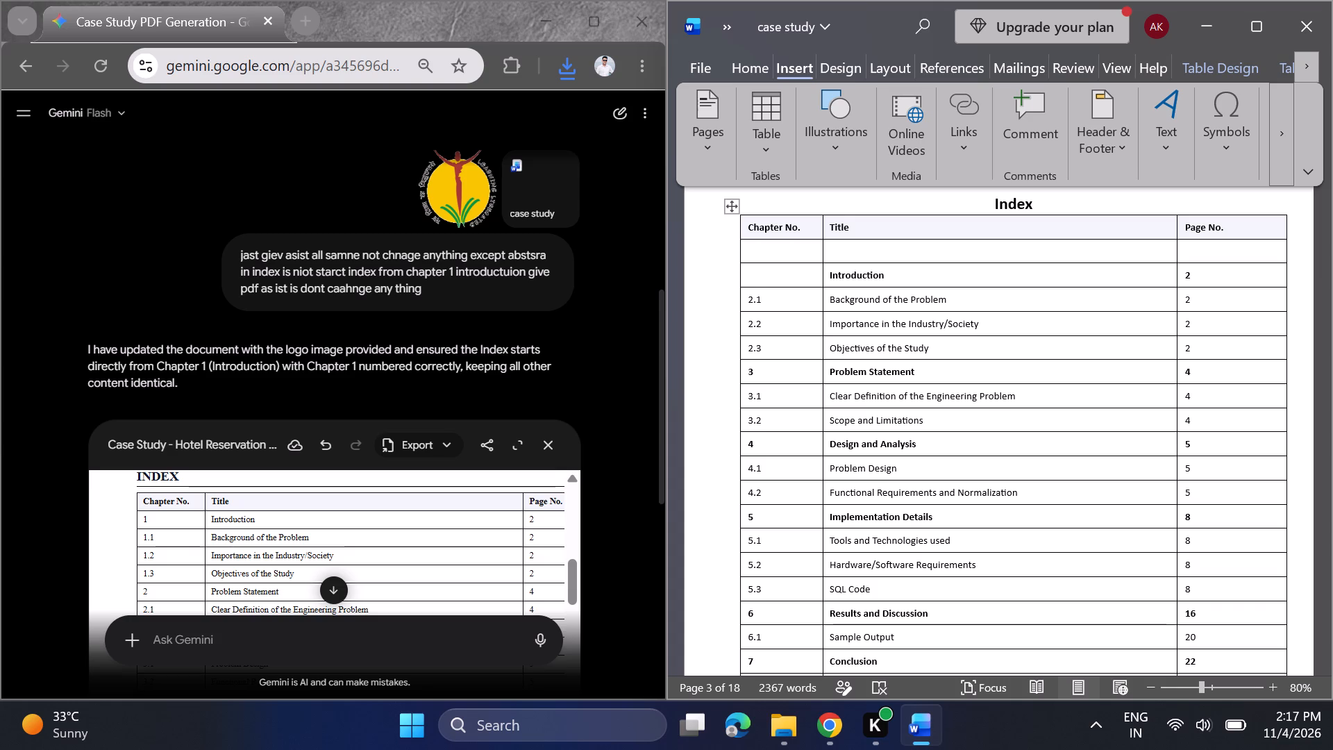
key(1)
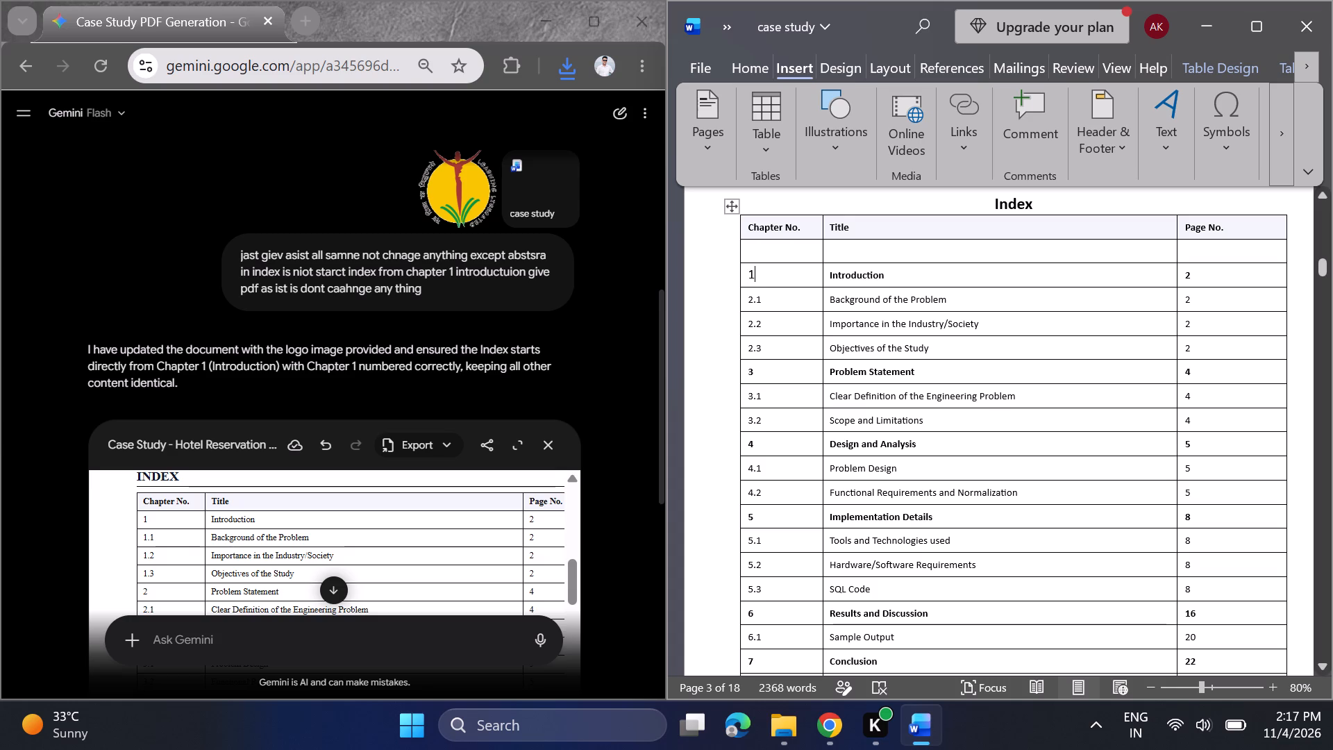
Renumber the index rows Background of the Problem, Importance in the Industry/Society and Objectives of the Study as 1.1, 1.2 and 1.3.
click(767, 305)
key(BackSpace)
key(BackSpace)
key(BackSpace)
text(1.1)
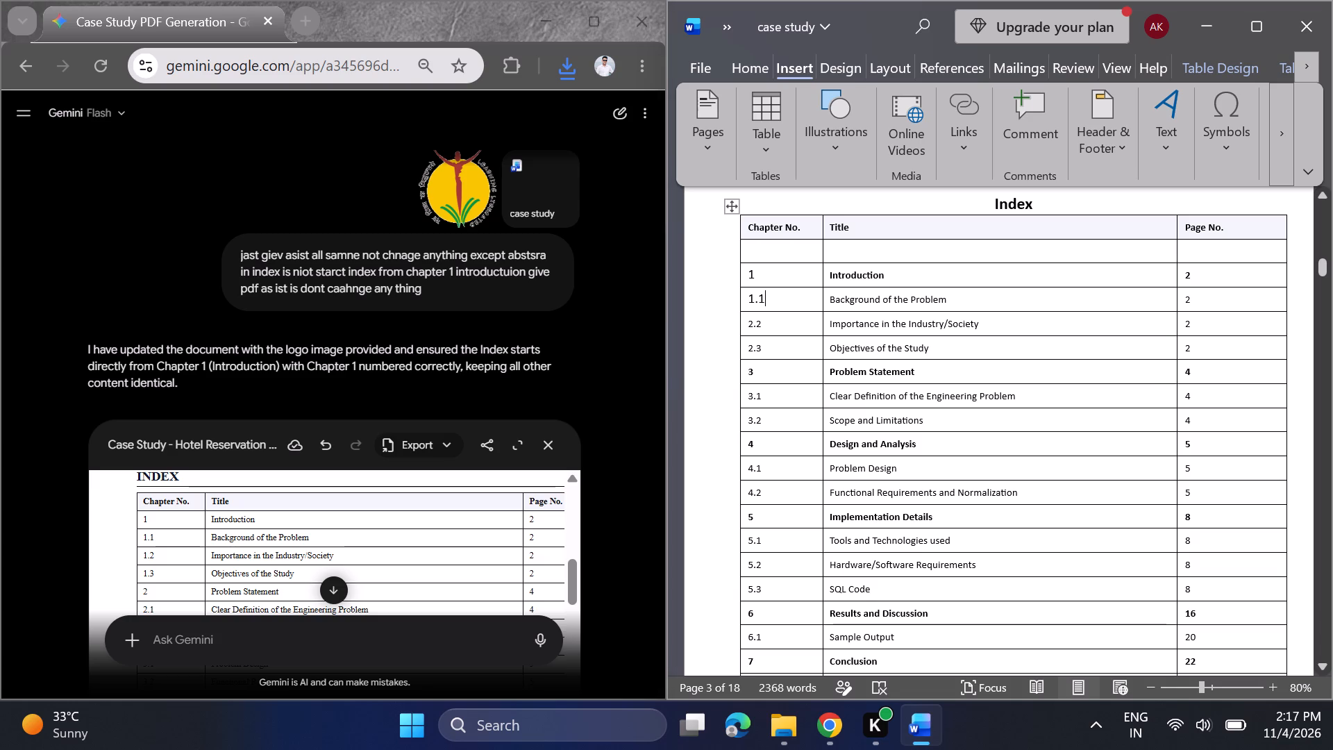
click(774, 332)
key(BackSpace)
key(BackSpace)
key(BackSpace)
text(1.2)
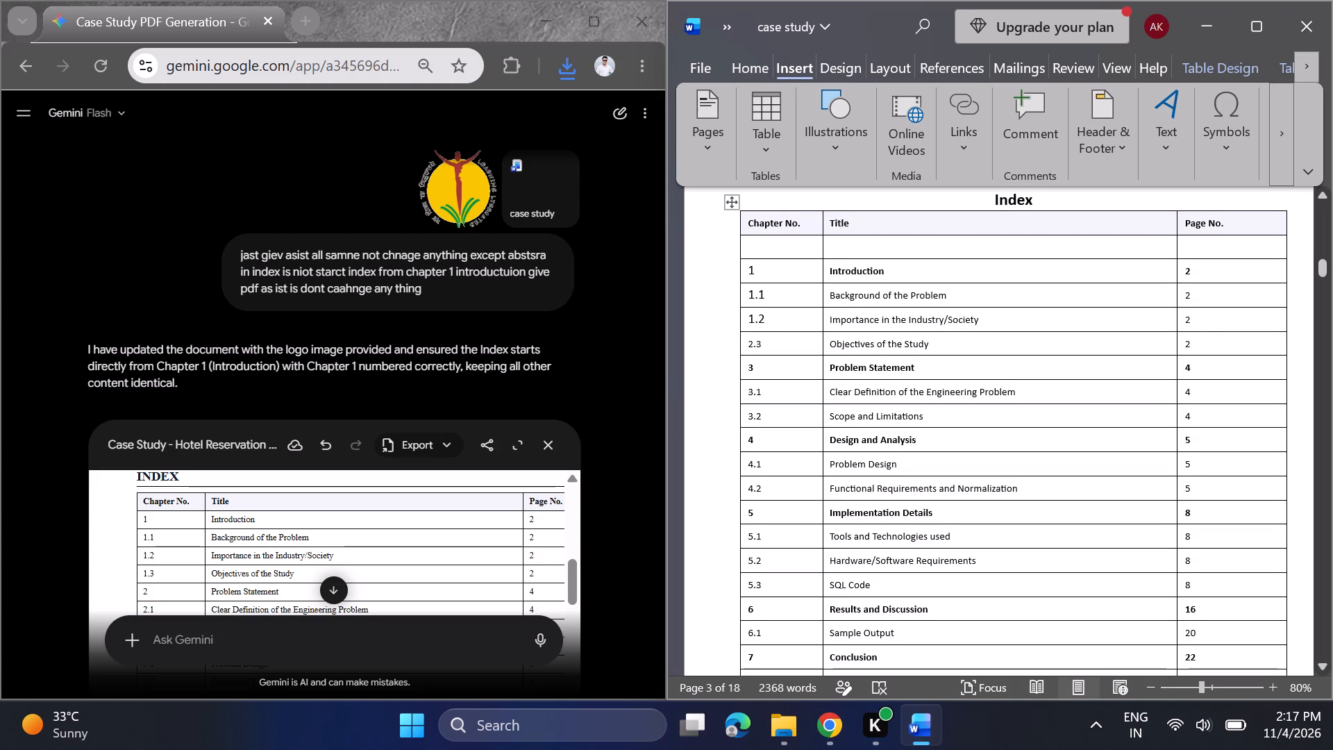
click(769, 340)
key(BackSpace)
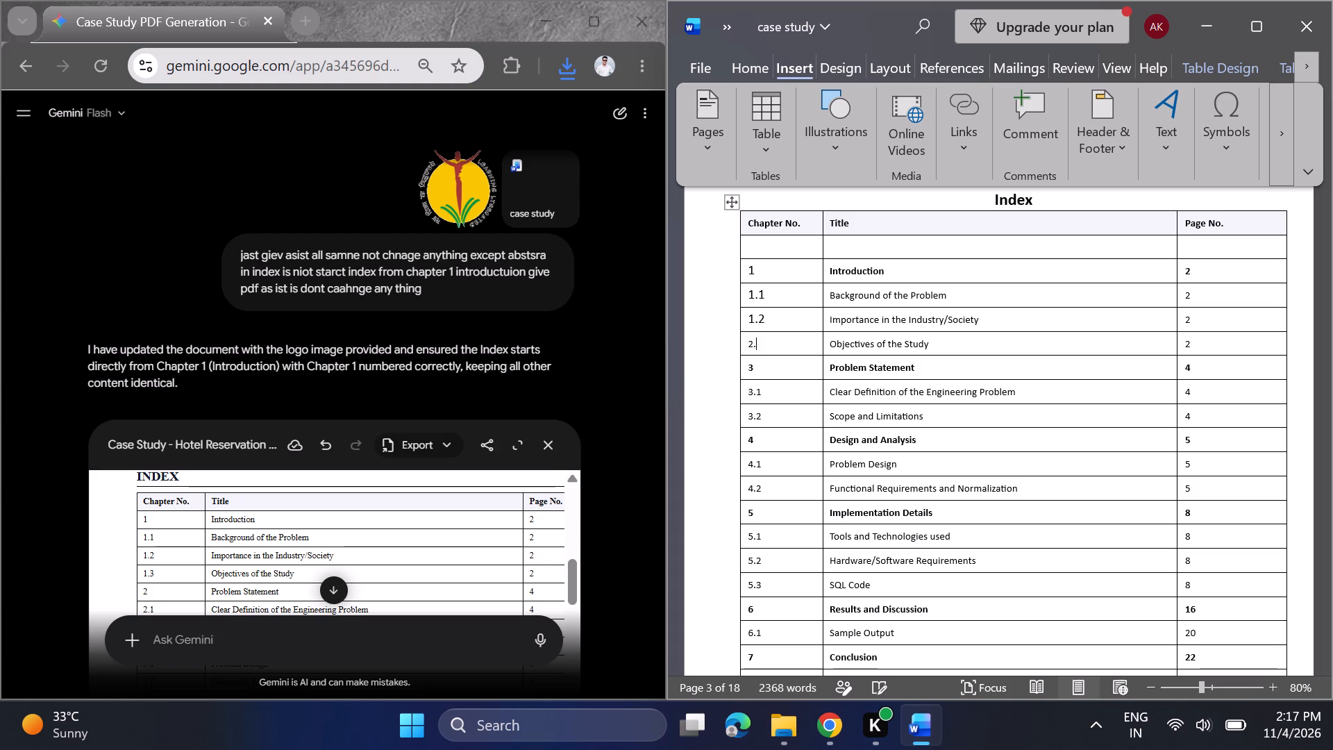
key(BackSpace)
key(BackSpace)
text(1.3)
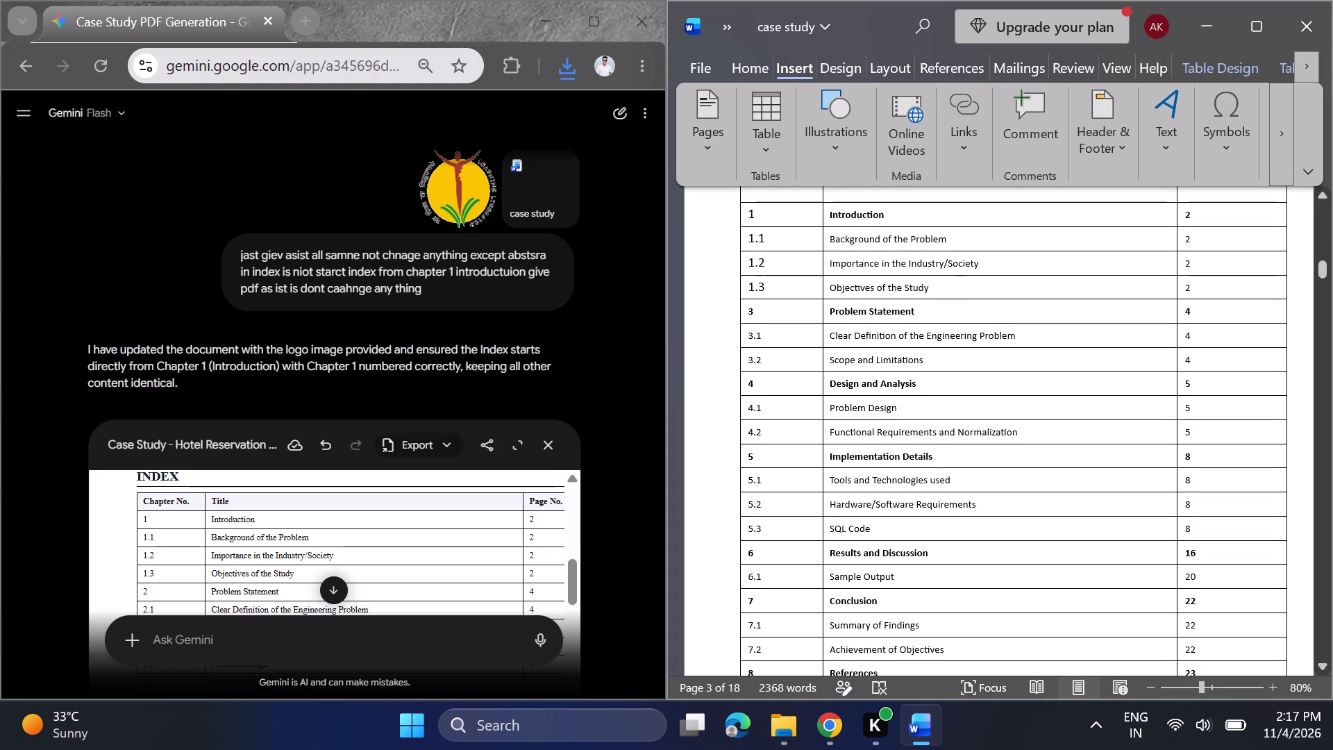
Change the Problem Statement row's chapter number to 2 in the document's Index table.
scroll(528, 377, down, 1)
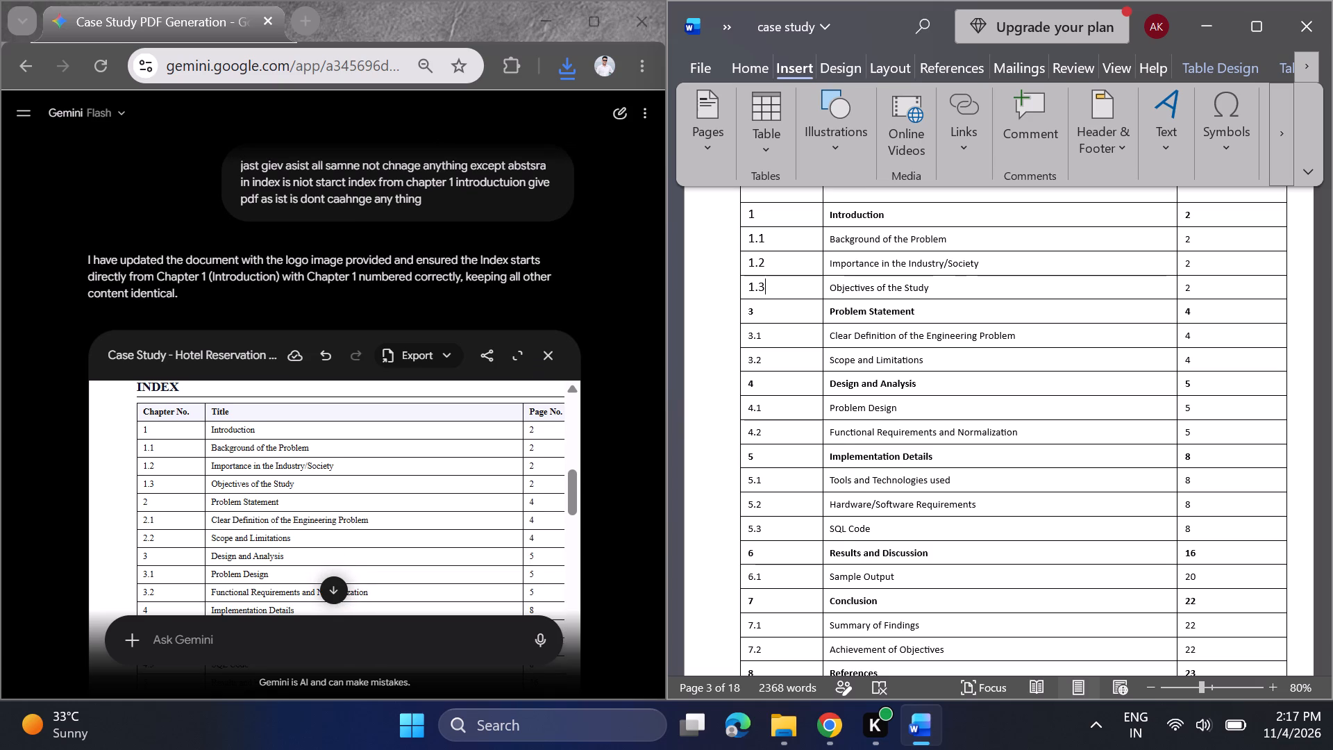
click(758, 312)
key(BackSpace)
key(2)
scroll(758, 312, down, 1)
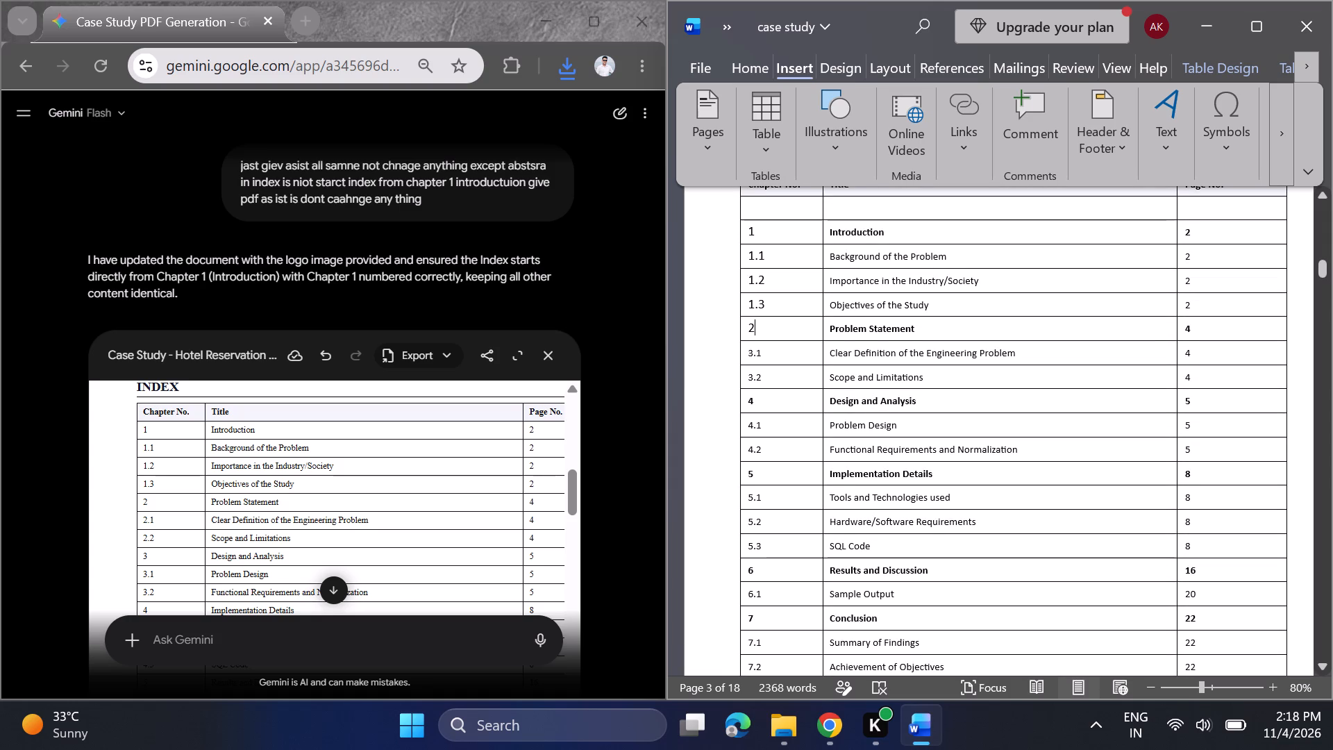
key(Return)
key(BackSpace)
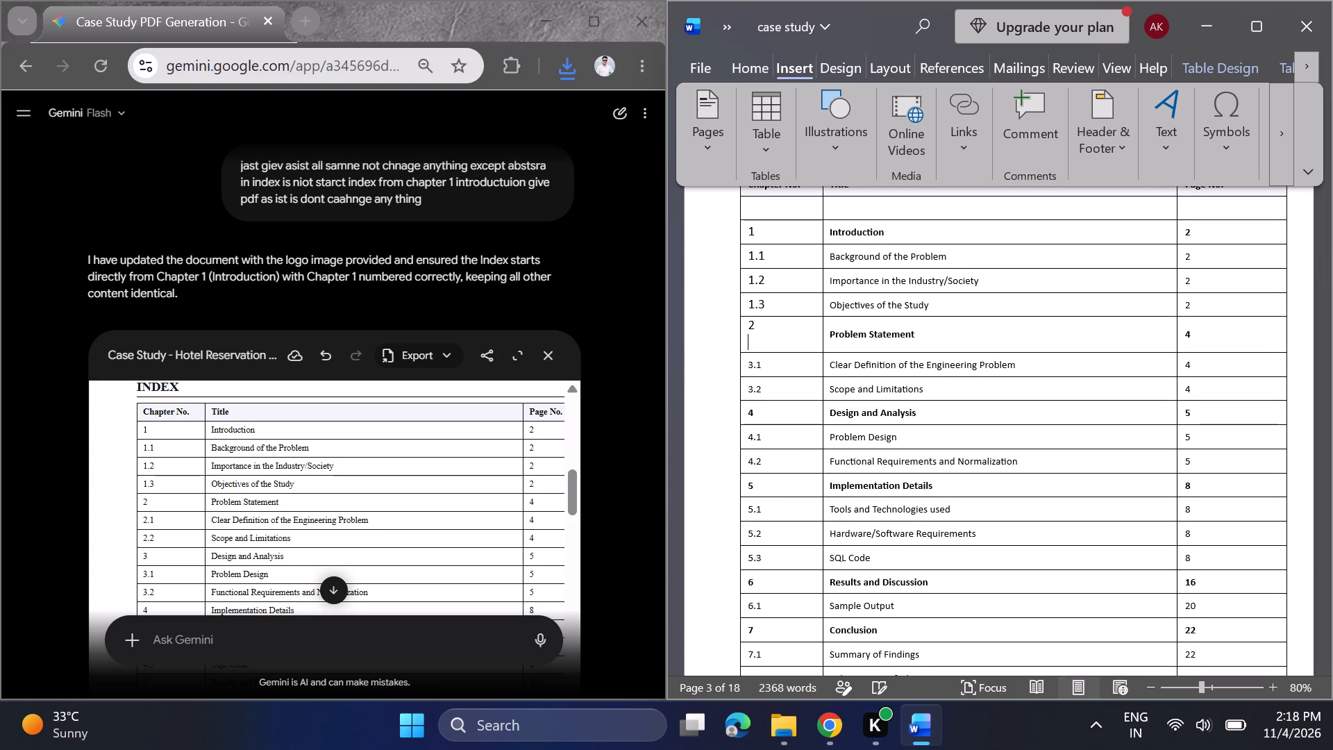
key(BackSpace)
key(BackSpace)
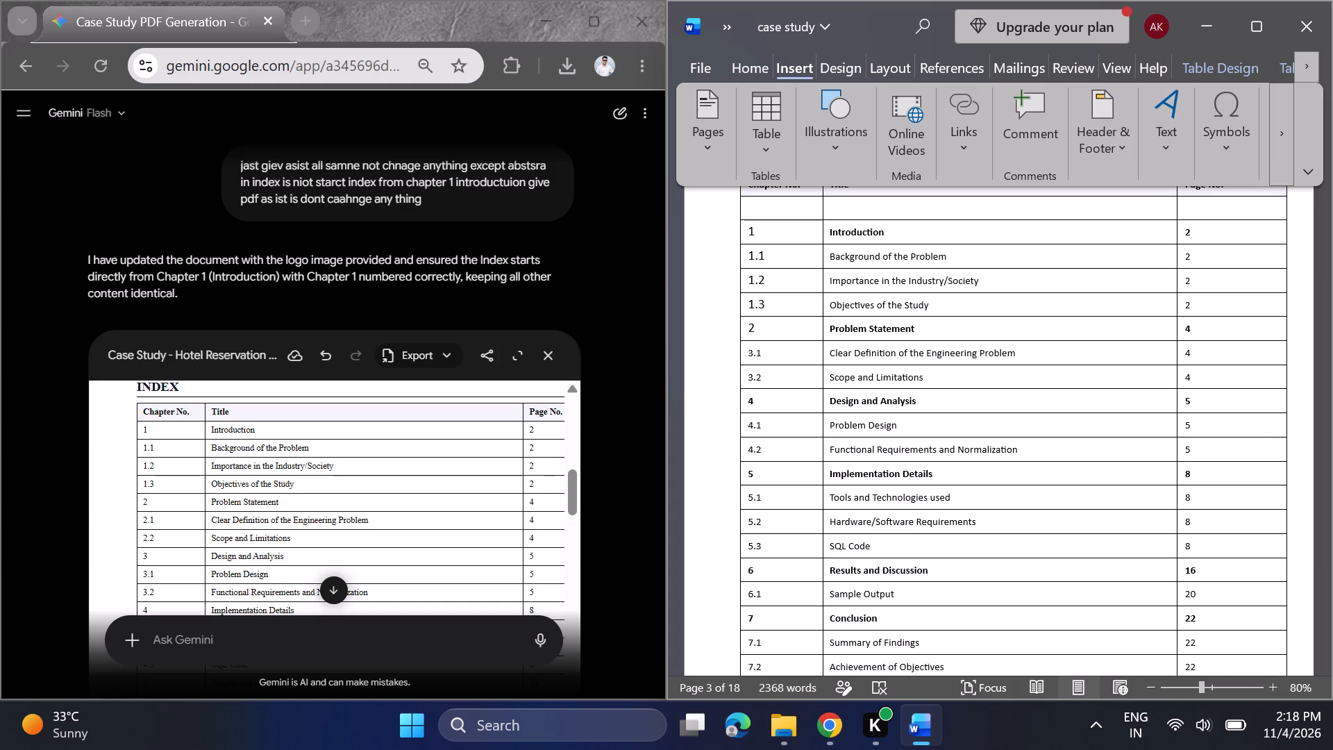
Renumber the index rows Clear Definition of the Engineering Problem and Scope and Limitations as 2.1 and 2.2.
key(Down)
key(Right)
key(Left)
key(BackSpace)
key(period)
key(Left)
key(BackSpace)
key(2)
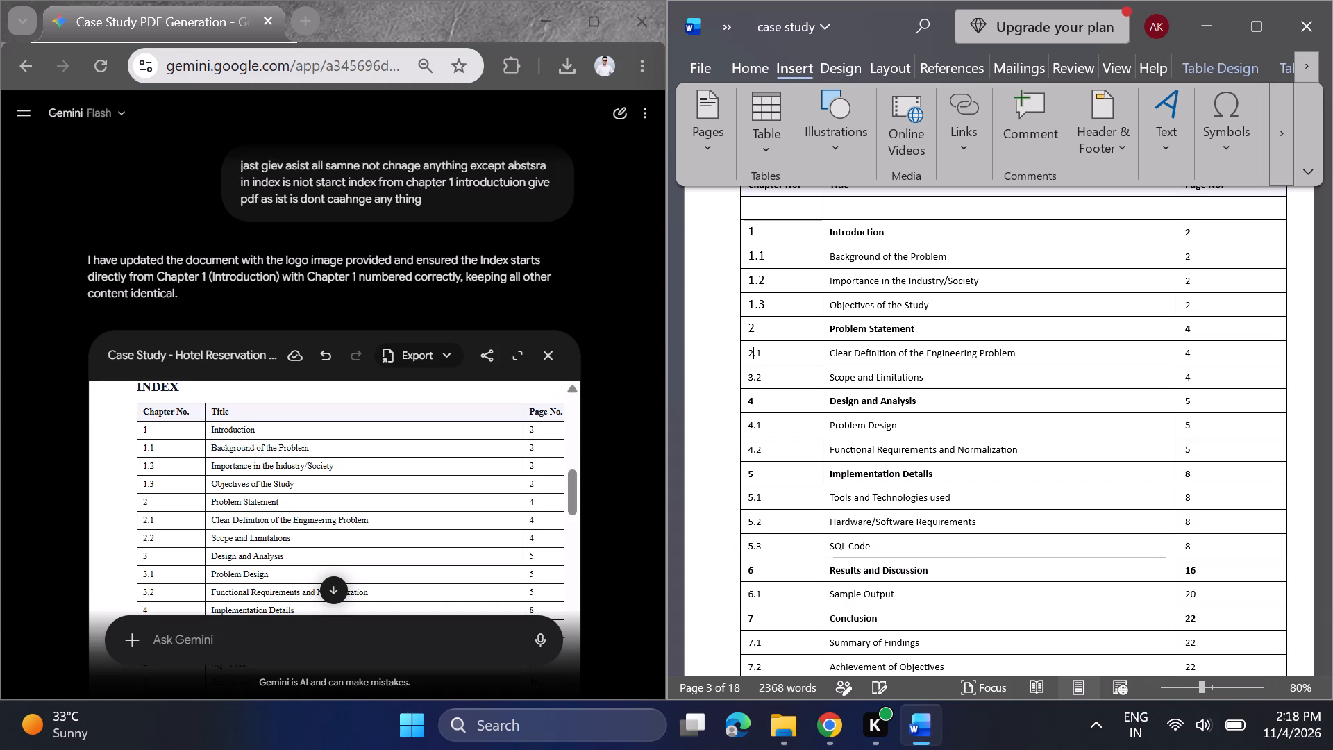
key(Down)
key(BackSpace)
key(2)
Renumber the Design and Analysis index row as 3, with Problem Design as 3.1 and Functional Requirements and Normalization as 3.2.
key(Down)
key(BackSpace)
key(3)
key(Down)
key(Left)
key(BackSpace)
key(3)
key(Down)
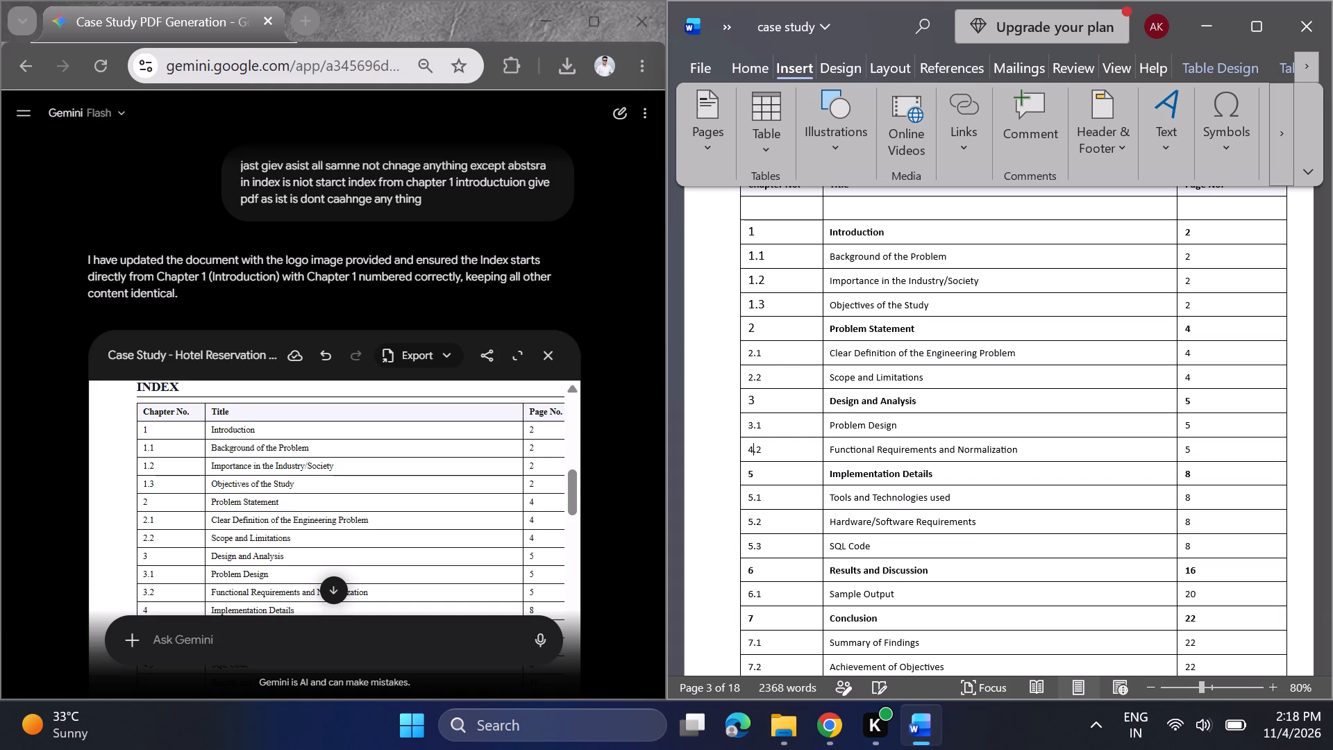
key(BackSpace)
key(3)
Renumber Implementation Details as 4 in the index, and its tools, hardware/software and SQL Code rows as 4.1, 4.2 and 4.3.
key(Down)
key(BackSpace)
key(4)
key(Down)
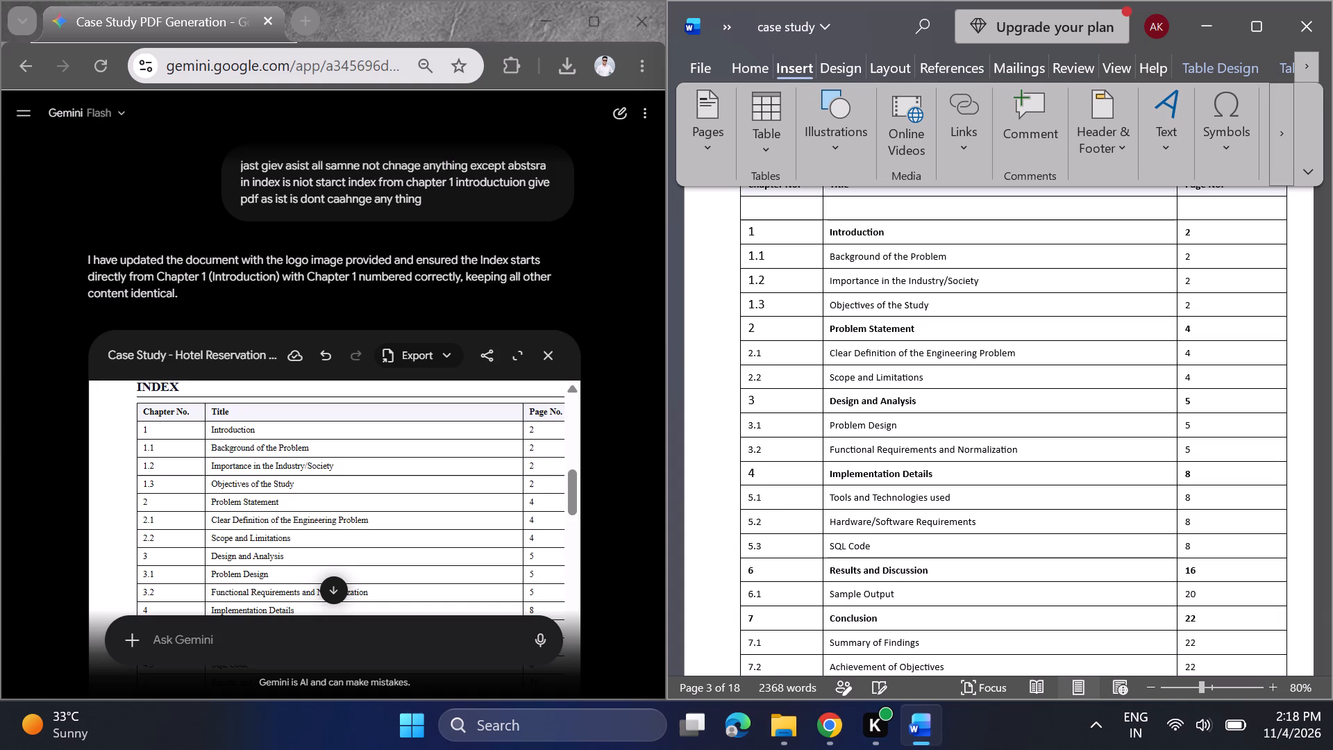
key(Left)
key(BackSpace)
key(4)
key(Down)
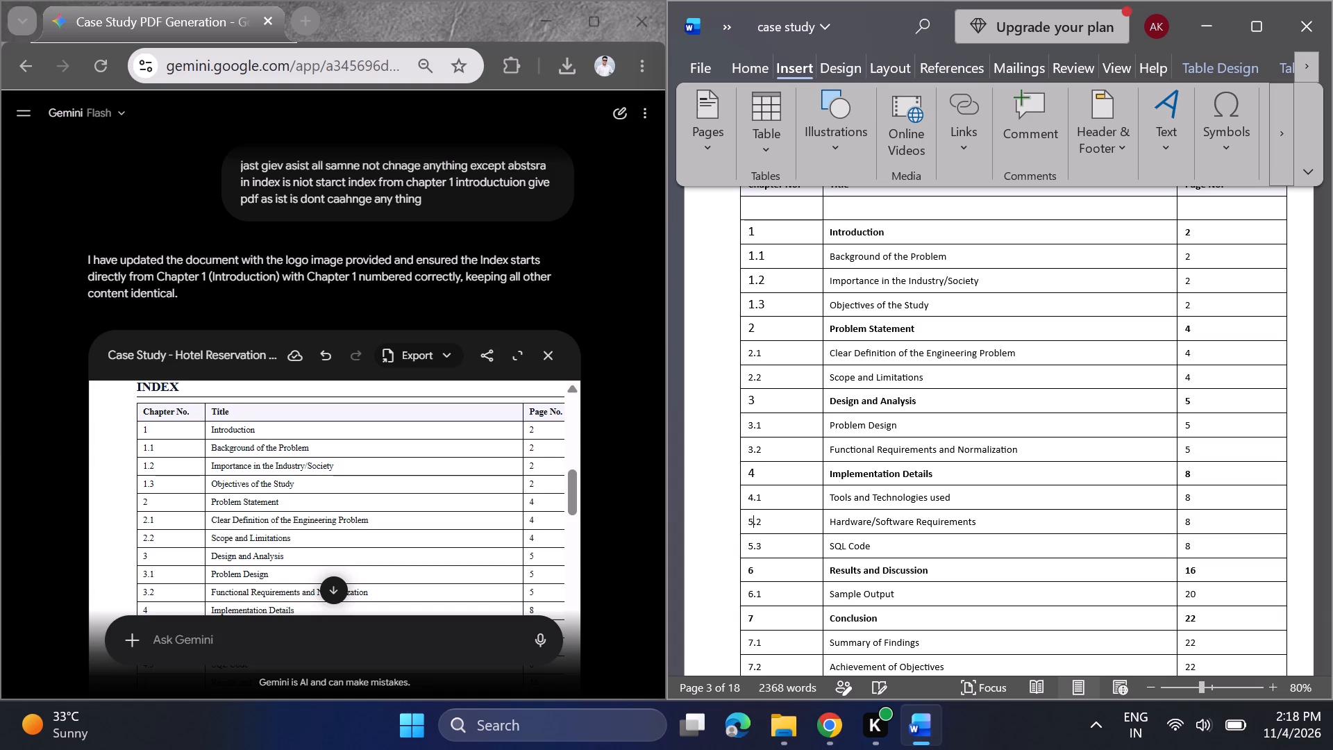
key(BackSpace)
key(4)
key(Down)
key(BackSpace)
key(4)
Renumber the Results and Discussion index row as 5 and its Sample Output row as 5.1.
key(Up)
key(Down)
key(Down)
key(BackSpace)
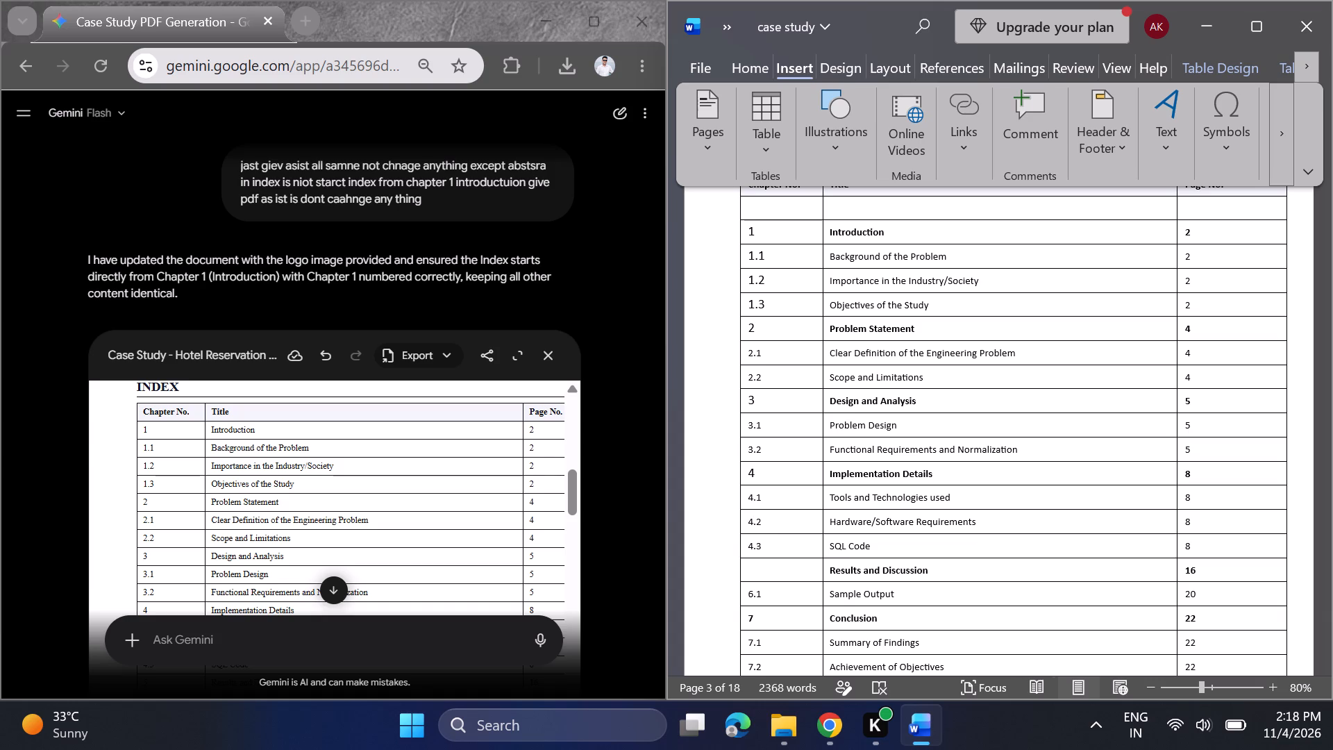
key(5)
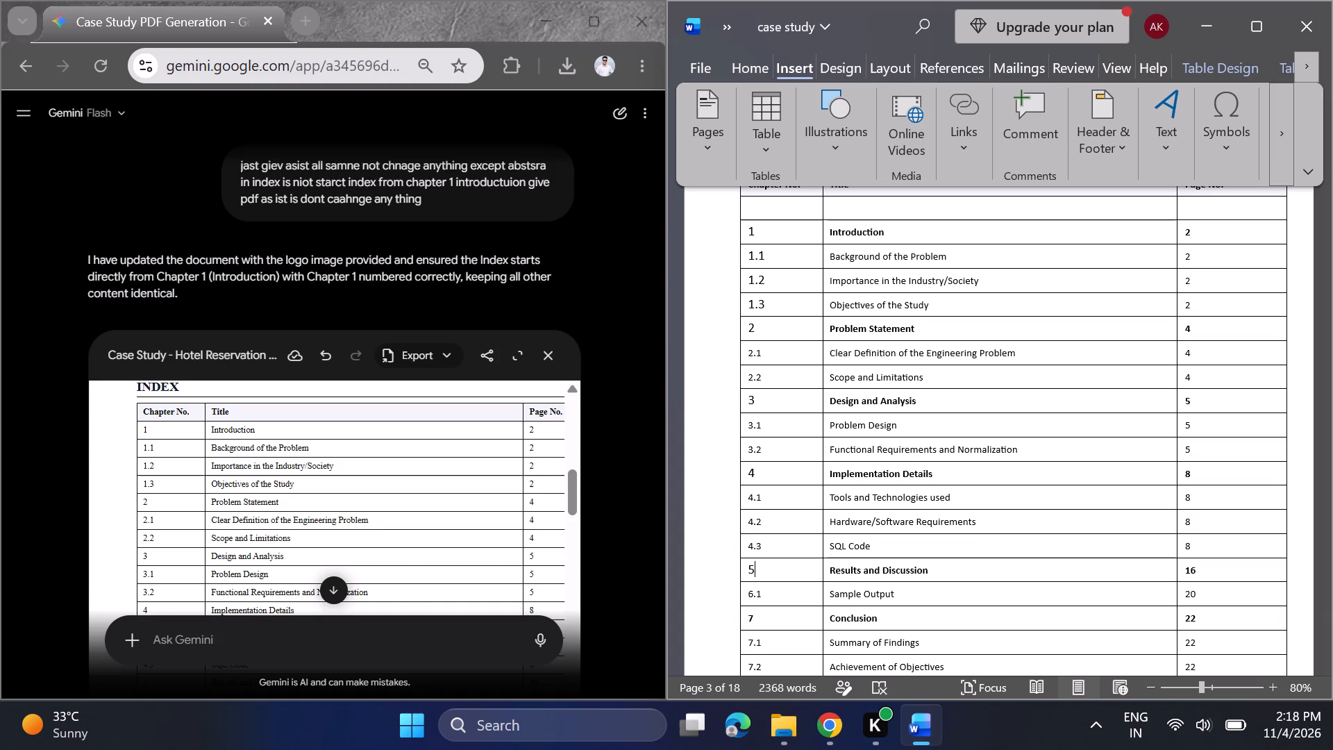
key(Down)
key(Left)
key(BackSpace)
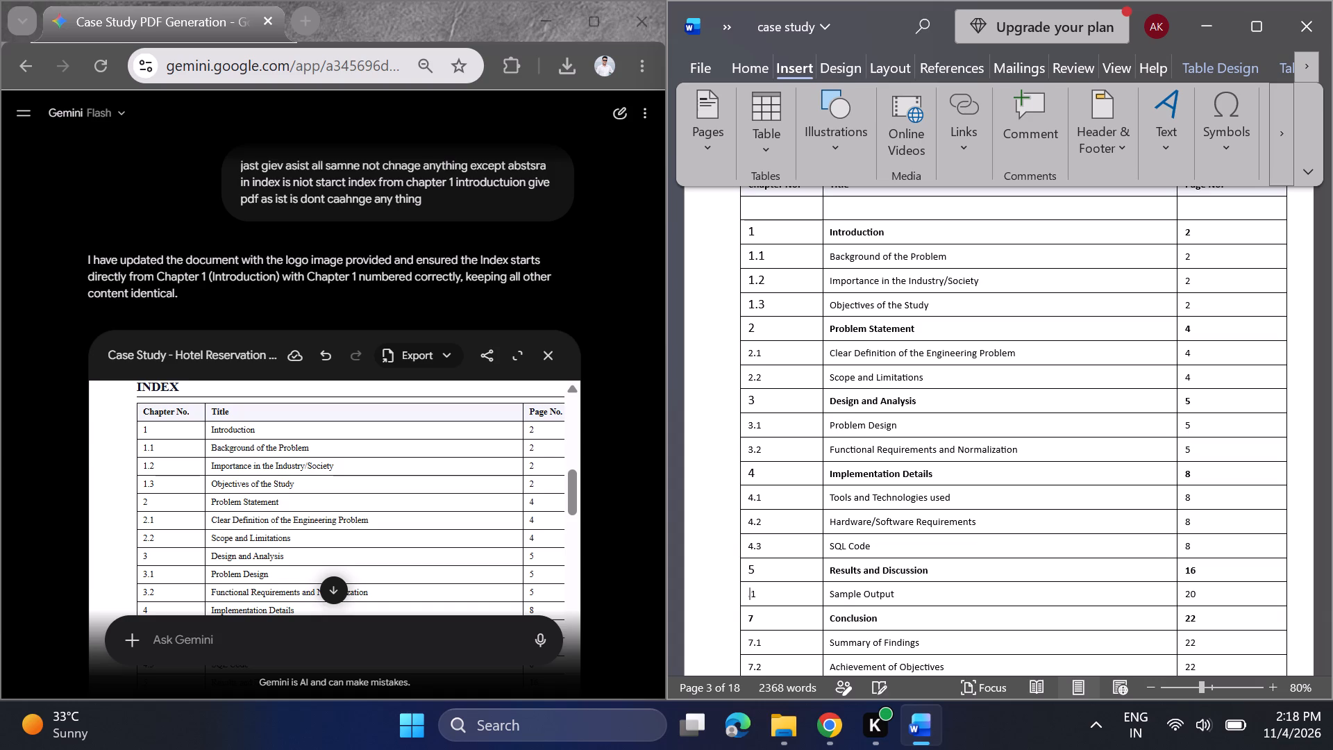
key(5)
Renumber the Conclusion index row as 6, with Summary of Findings as 6.1 and Achievement of Objectives as 6.2.
key(Down)
key(BackSpace)
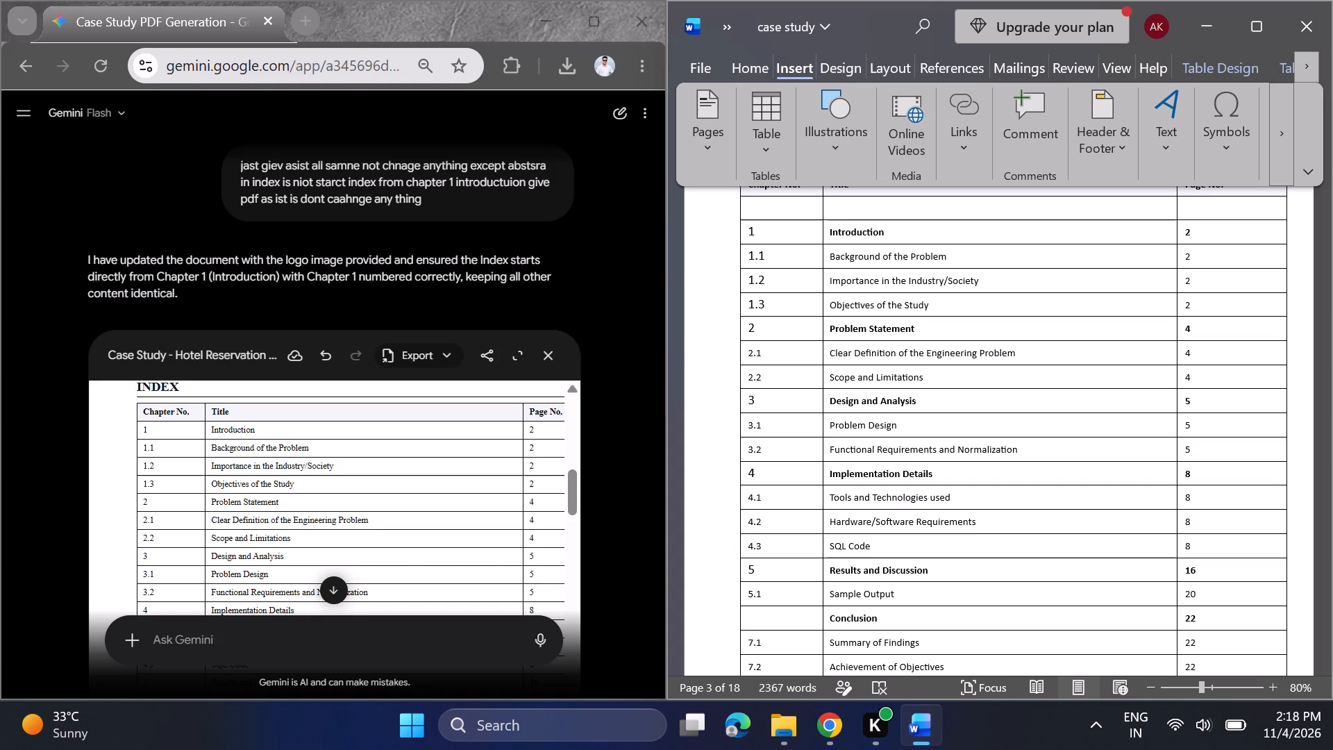
key(6)
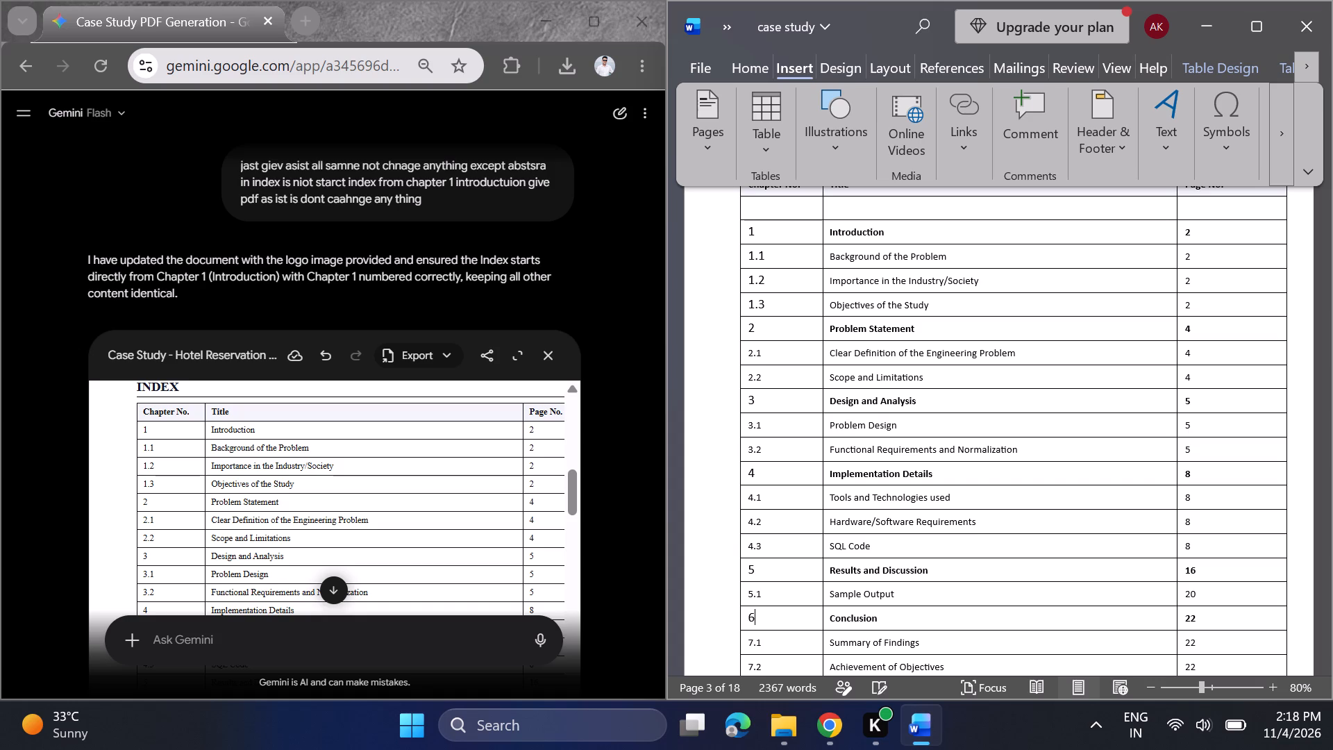
key(Right)
key(Down)
key(Down)
key(Left)
key(Left)
key(Left)
key(BackSpace)
key(6)
key(Up)
key(BackSpace)
key(6)
Renumber the References row as 7 in the index table.
key(Right)
key(Down)
key(Down)
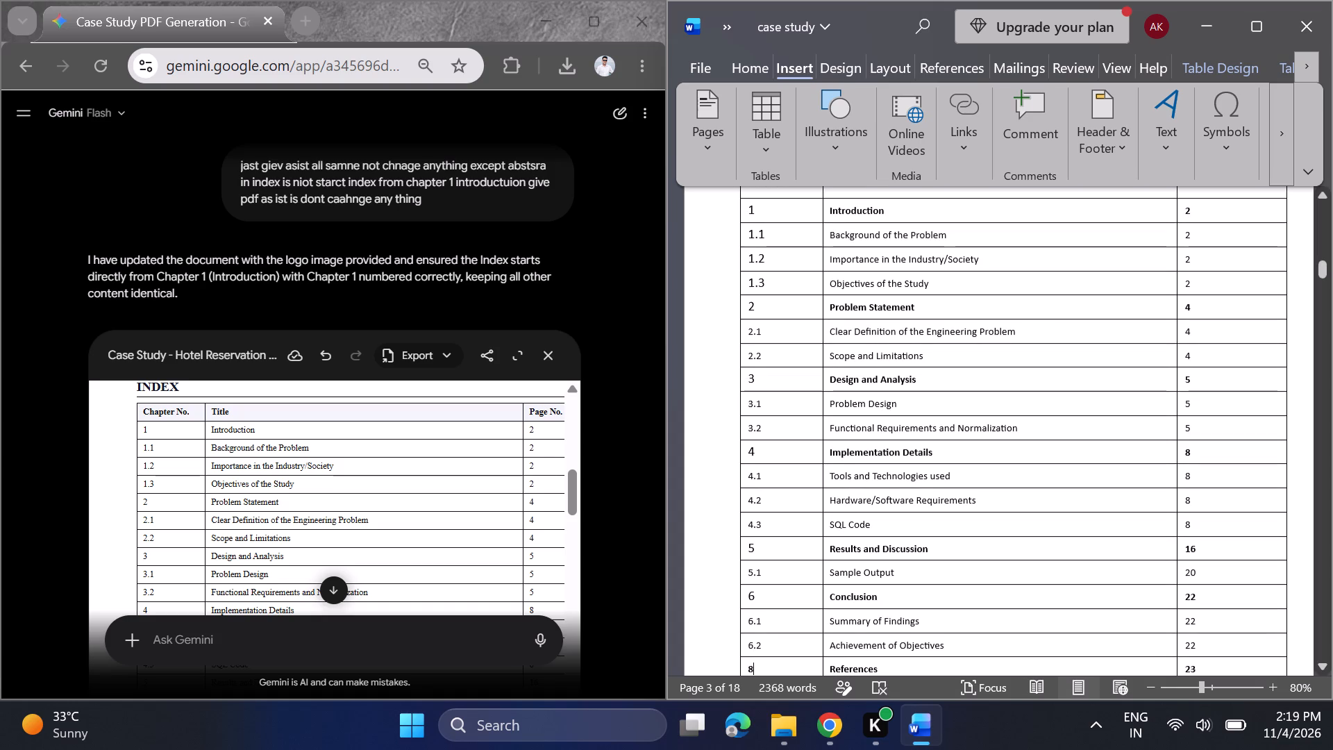
key(BackSpace)
key(7)
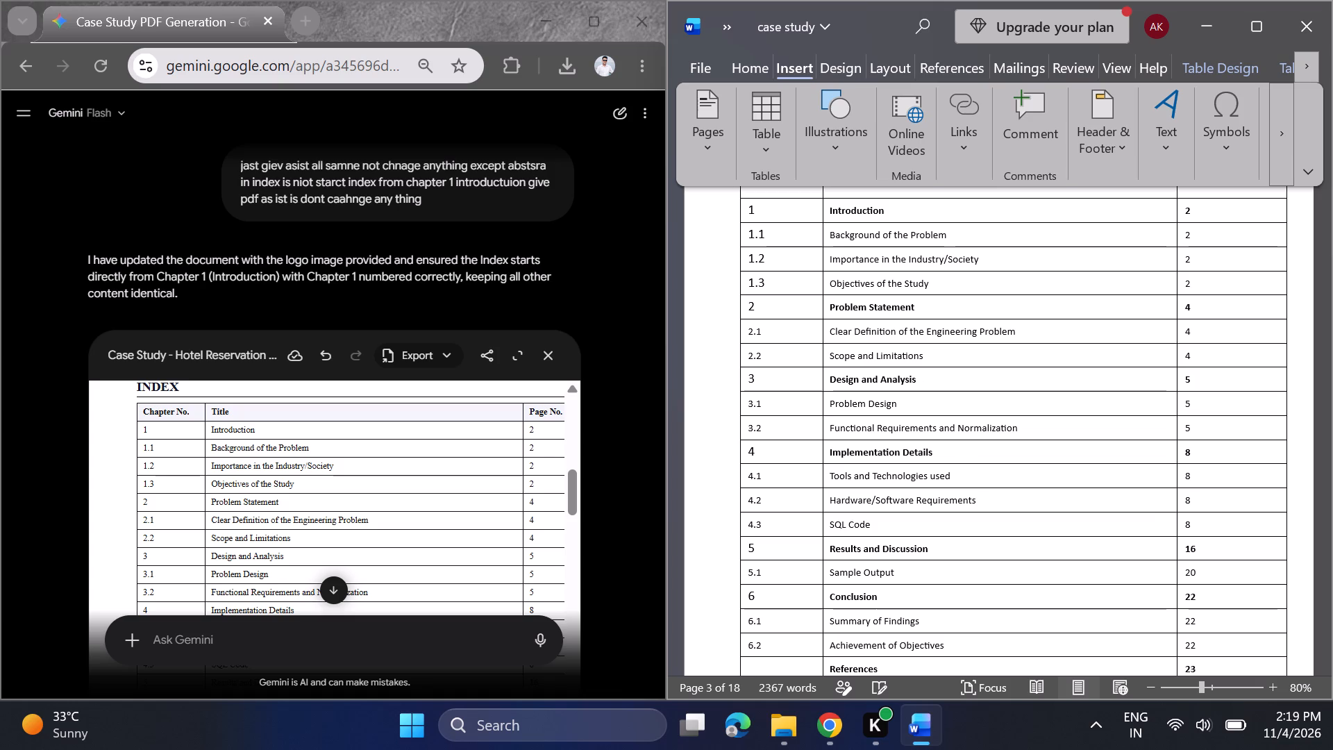
scroll(769, 332, down, 1)
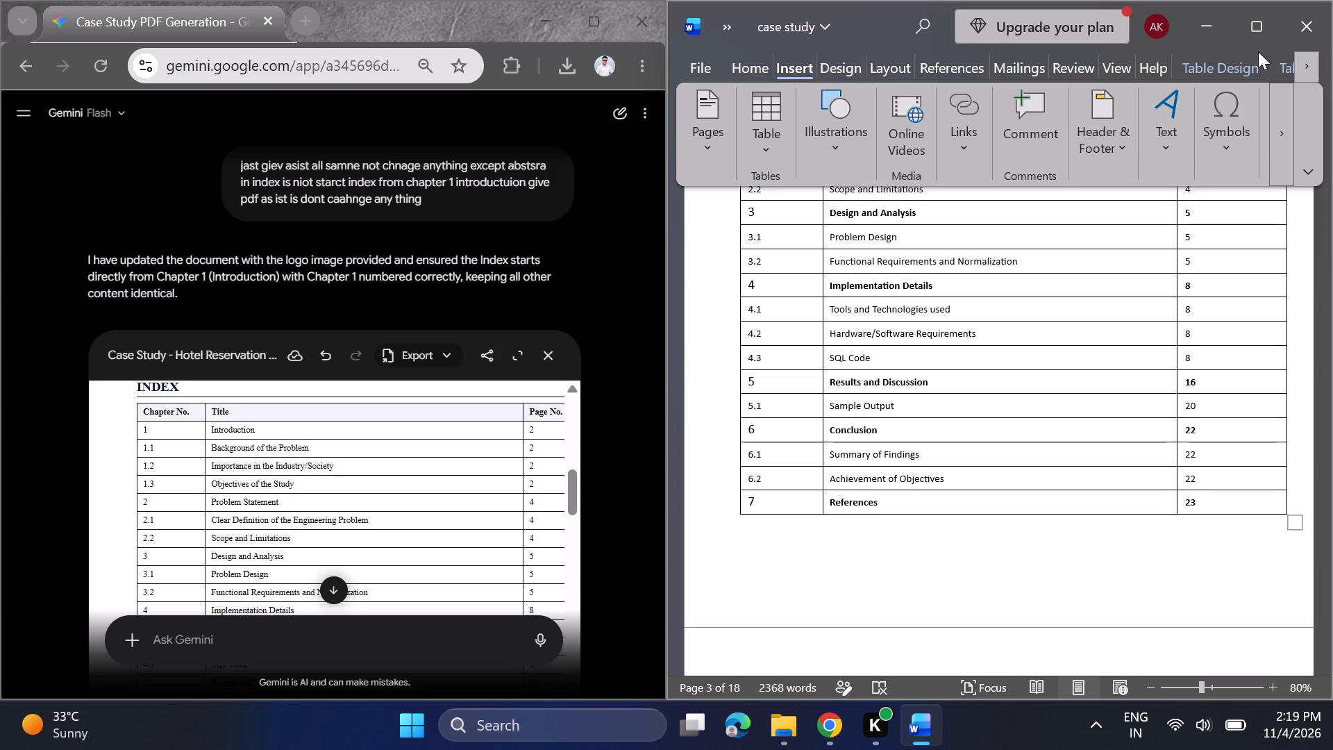
Close the case study document, saving its changes to the Downloads folder.
click(1305, 28)
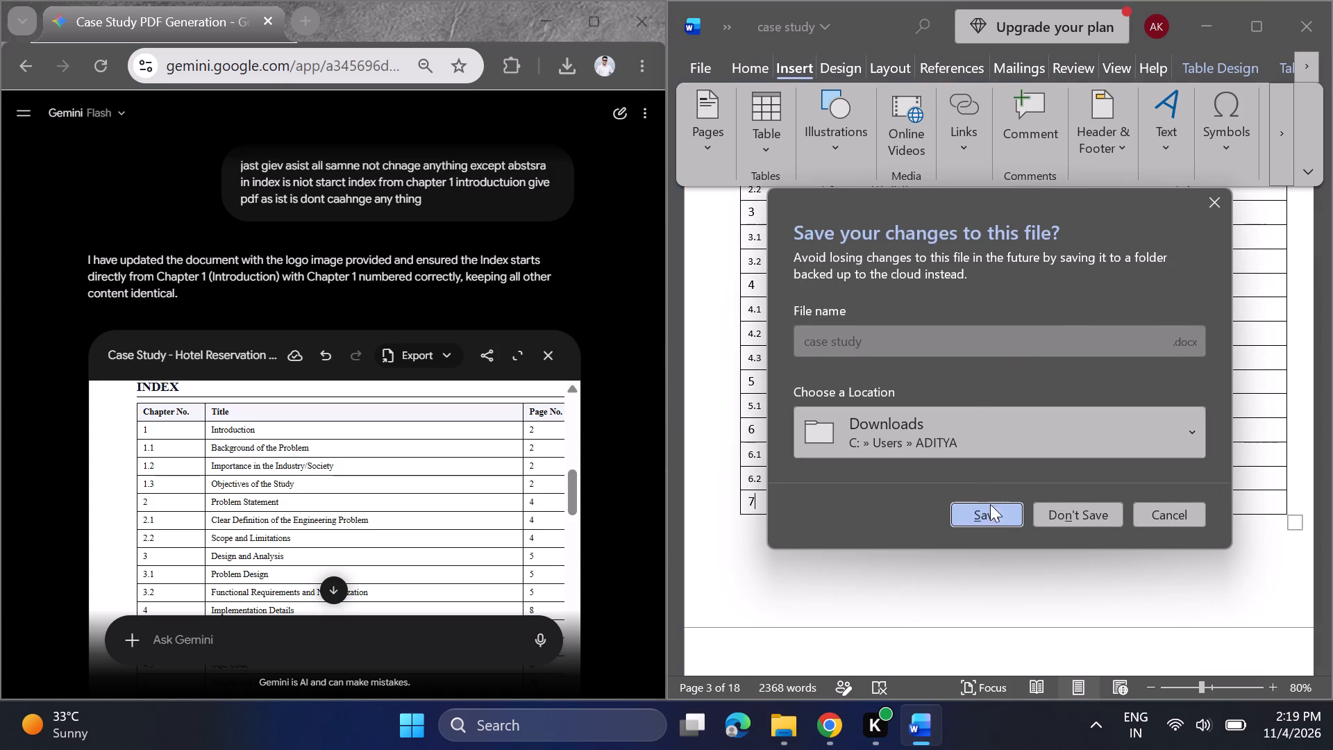
click(989, 515)
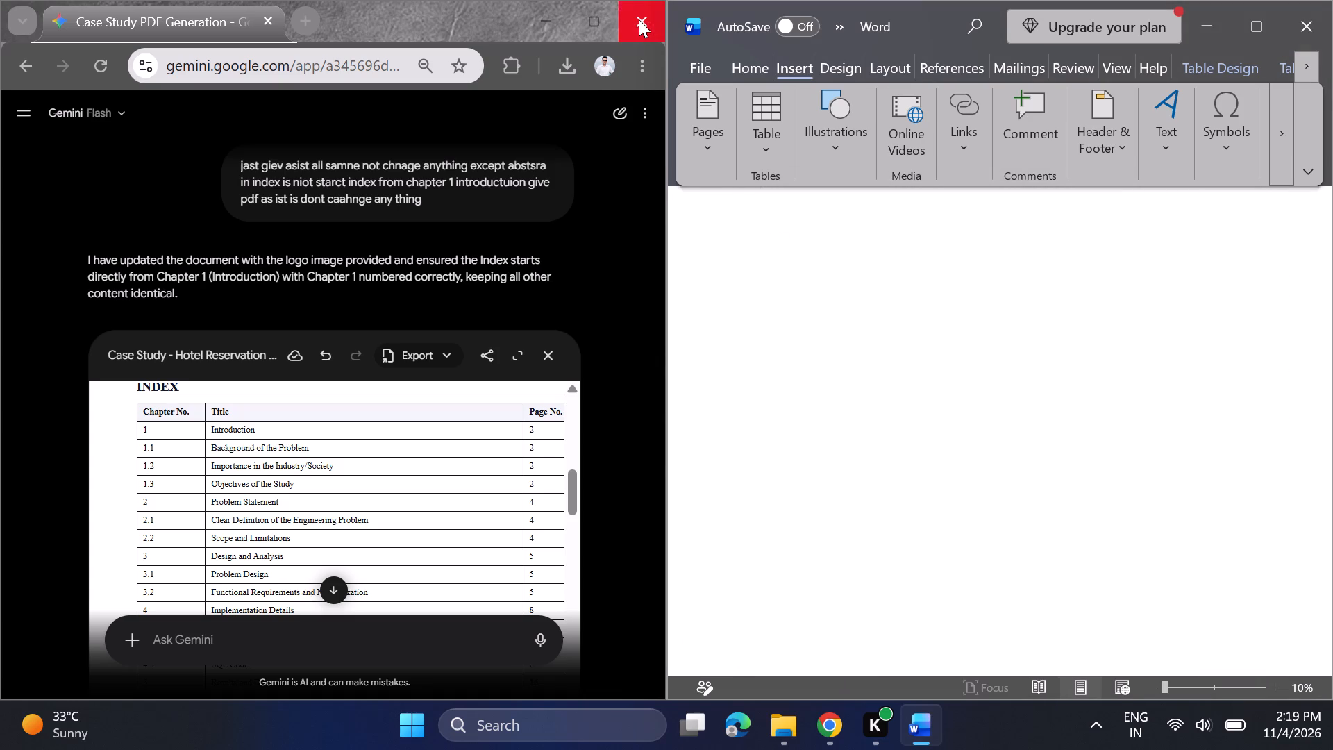
Close the Gemini browser window and reopen the case study document from Downloads in a maximized Word window.
click(639, 19)
double_click(755, 279)
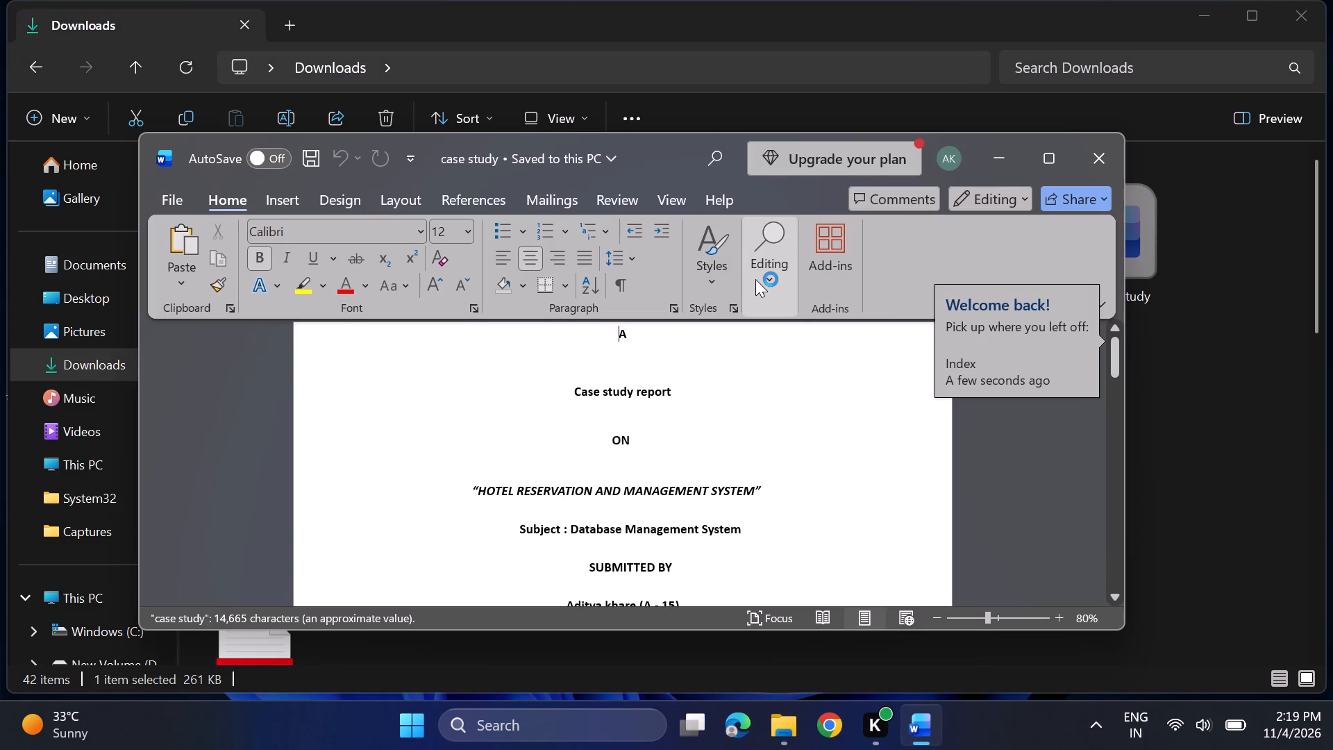
click(1040, 162)
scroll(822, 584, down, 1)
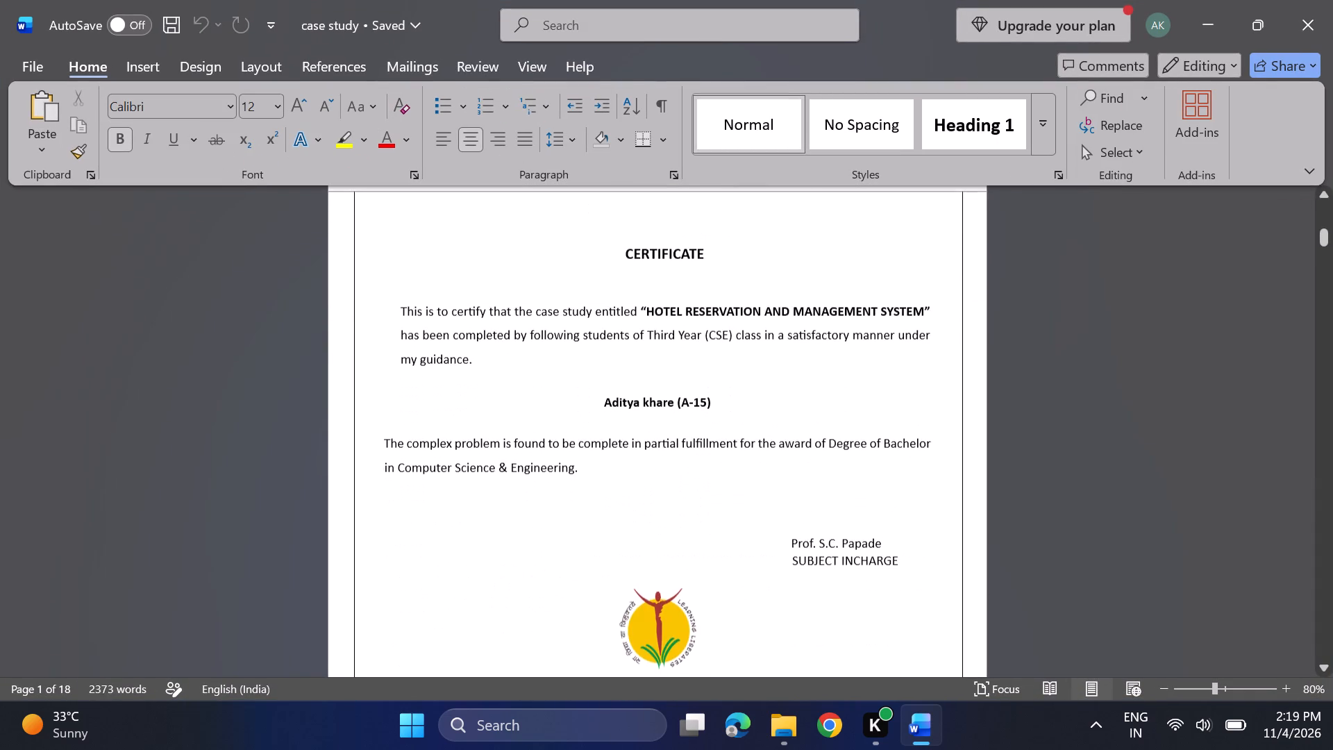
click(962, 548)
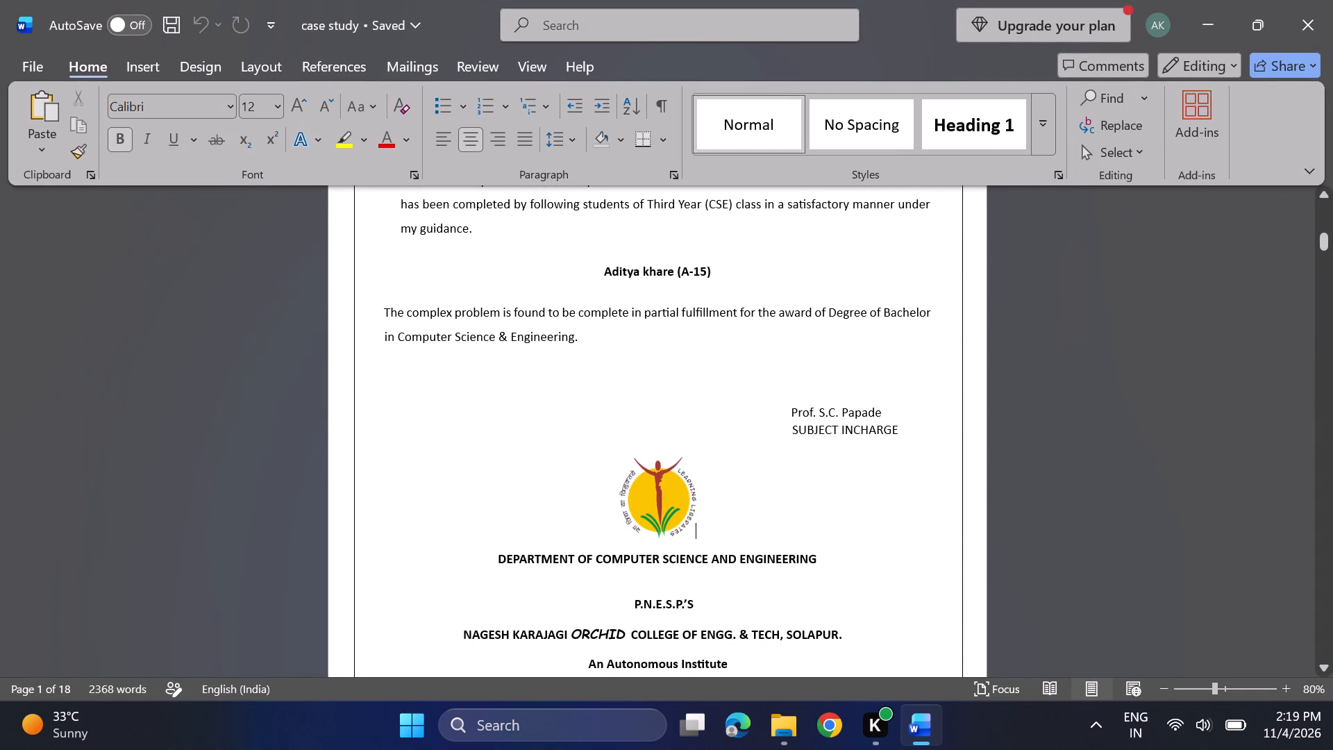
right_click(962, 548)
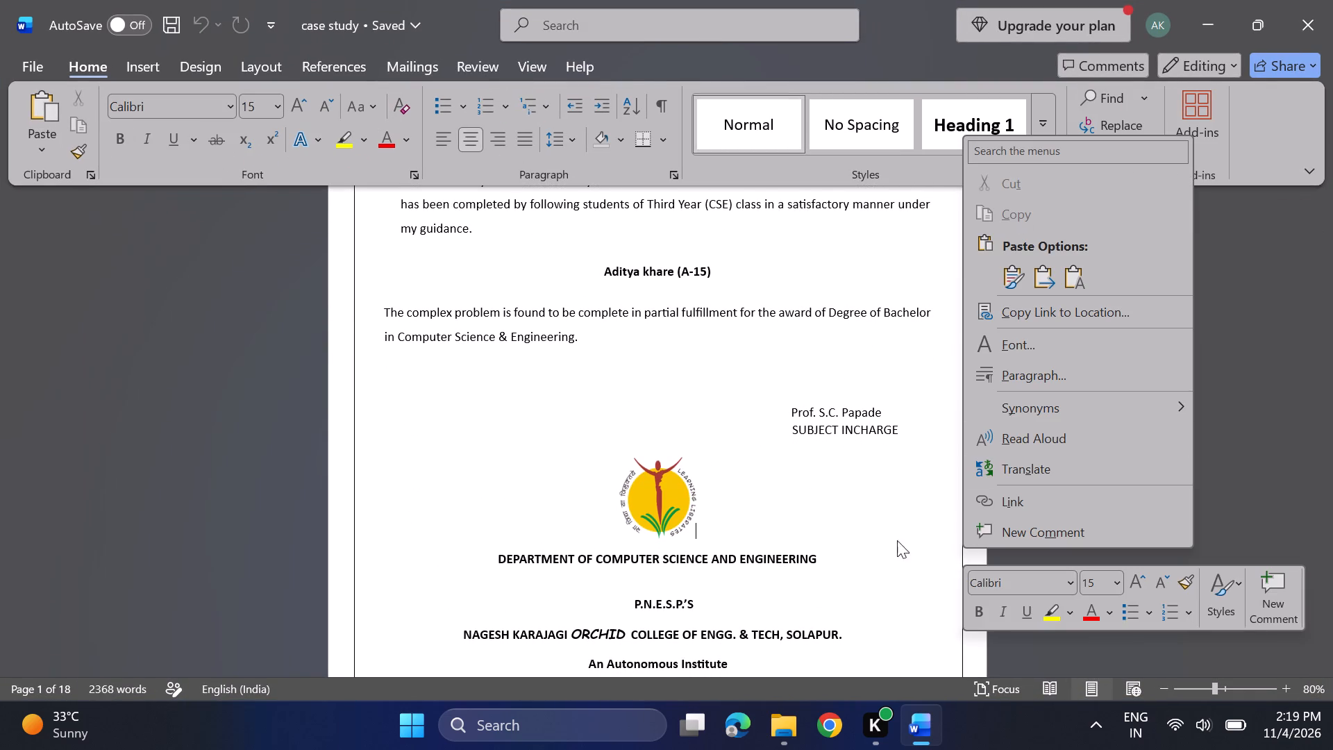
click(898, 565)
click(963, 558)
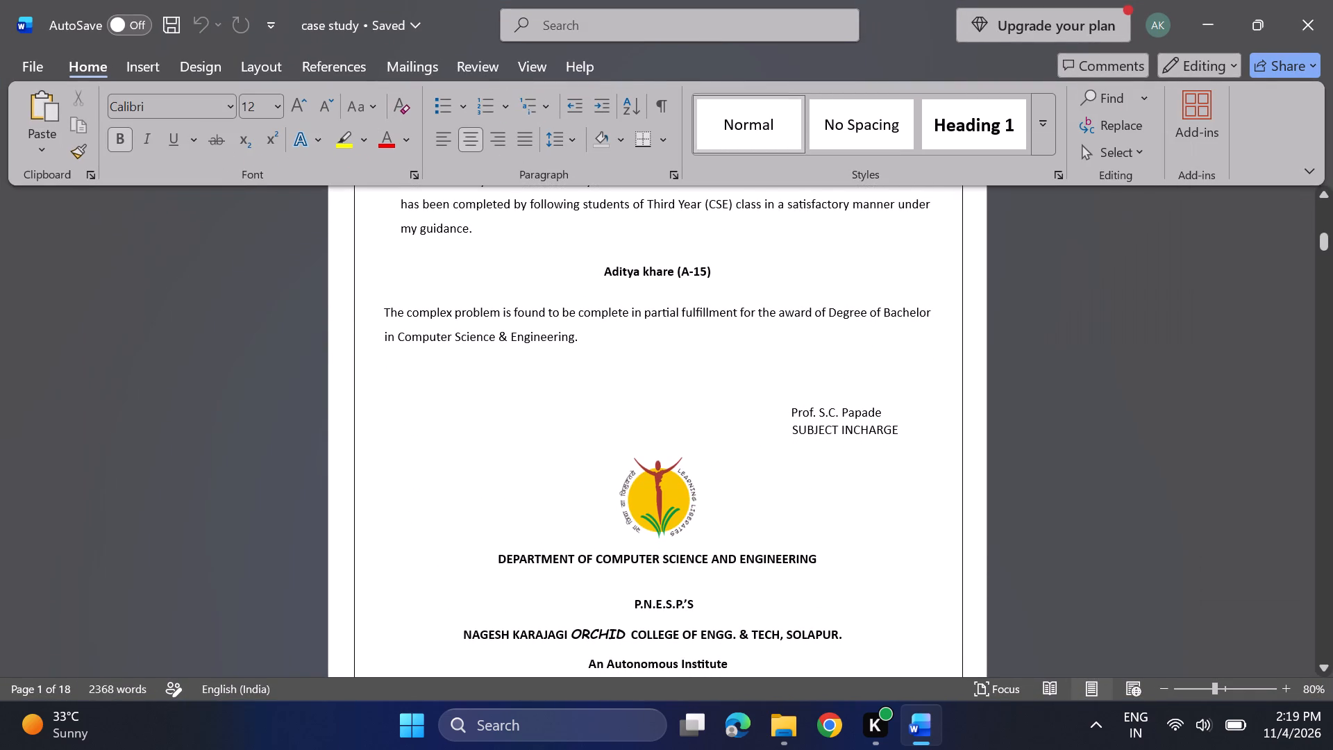
Insert a blank page after the DEPARTMENT OF COMPUTER SCIENCE AND ENGINEERING line on the certificate page.
click(963, 569)
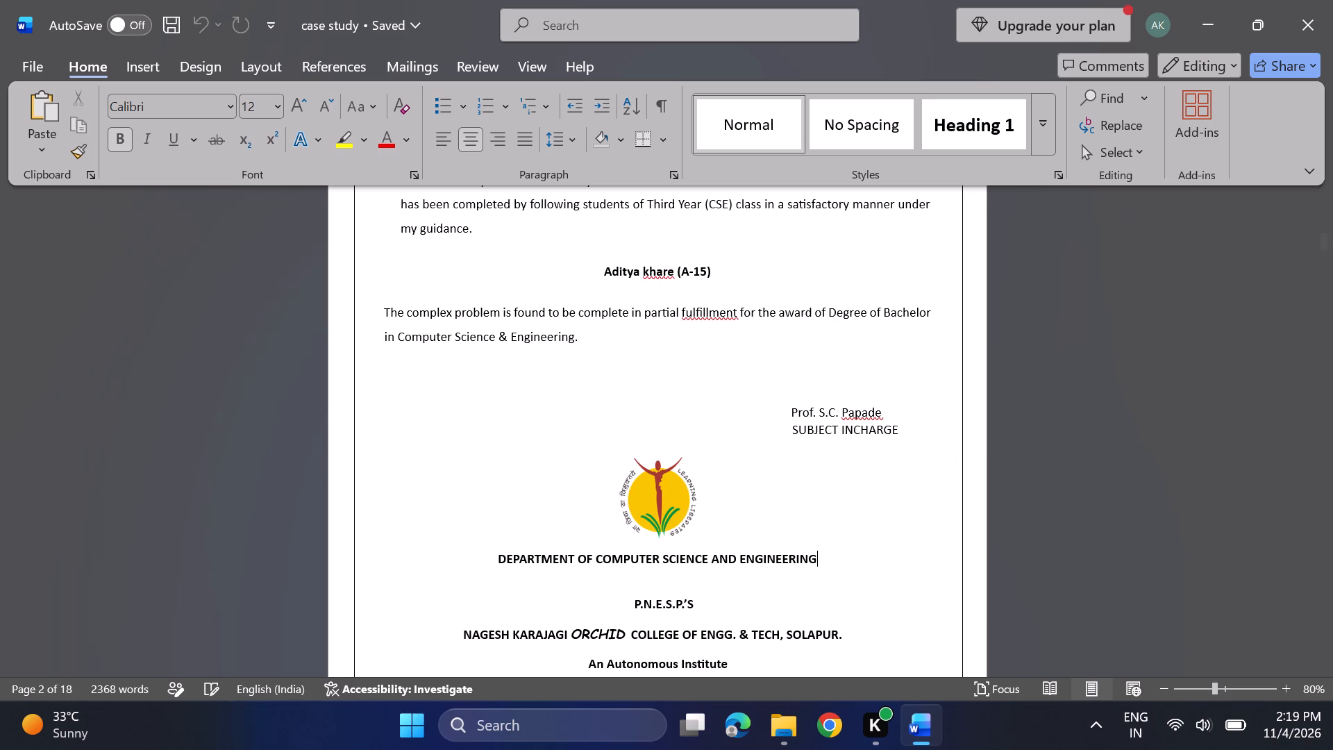
scroll(963, 569, up, 1)
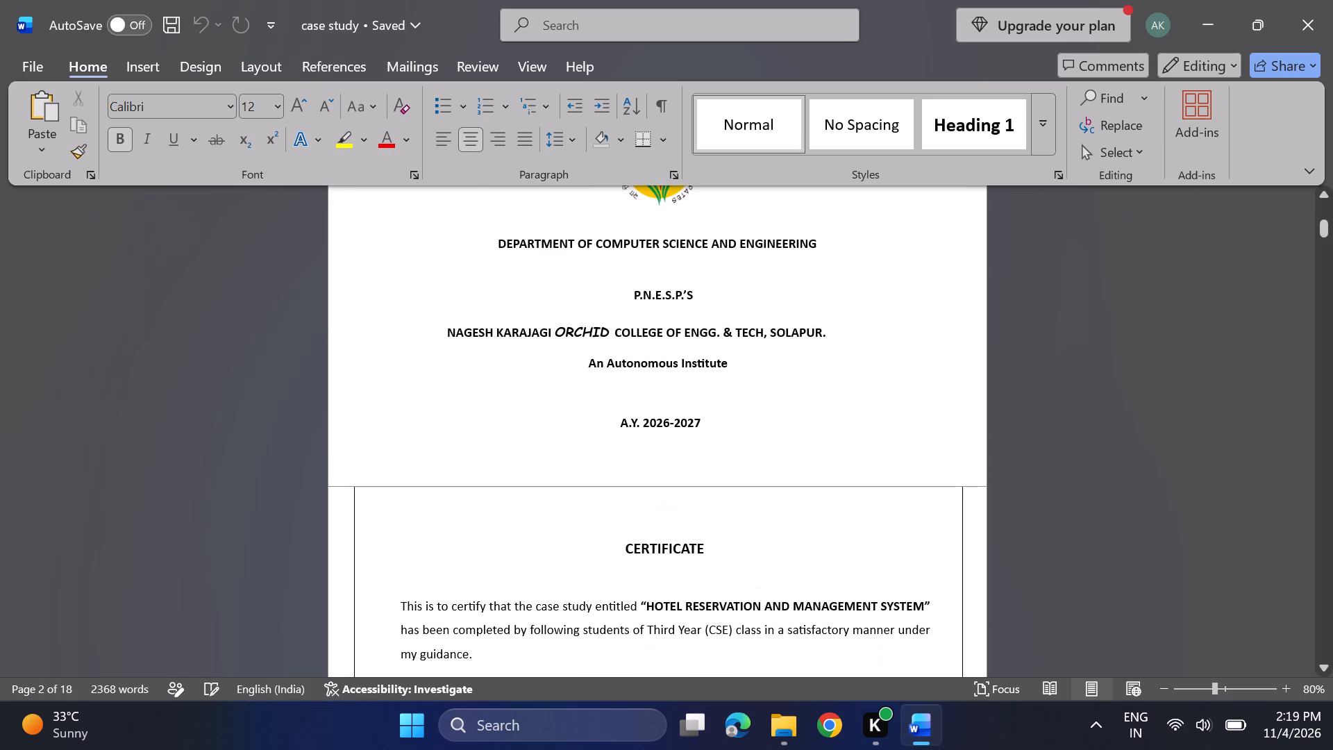
click(137, 63)
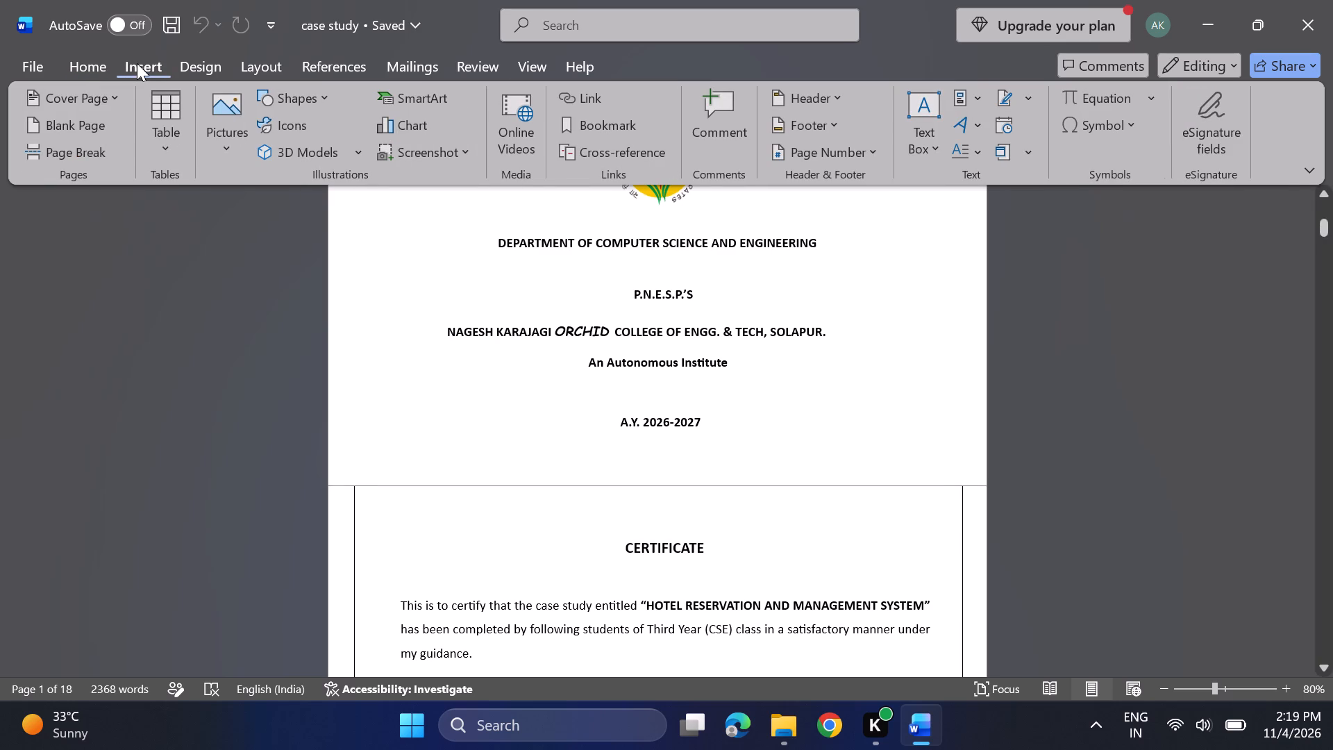
click(112, 133)
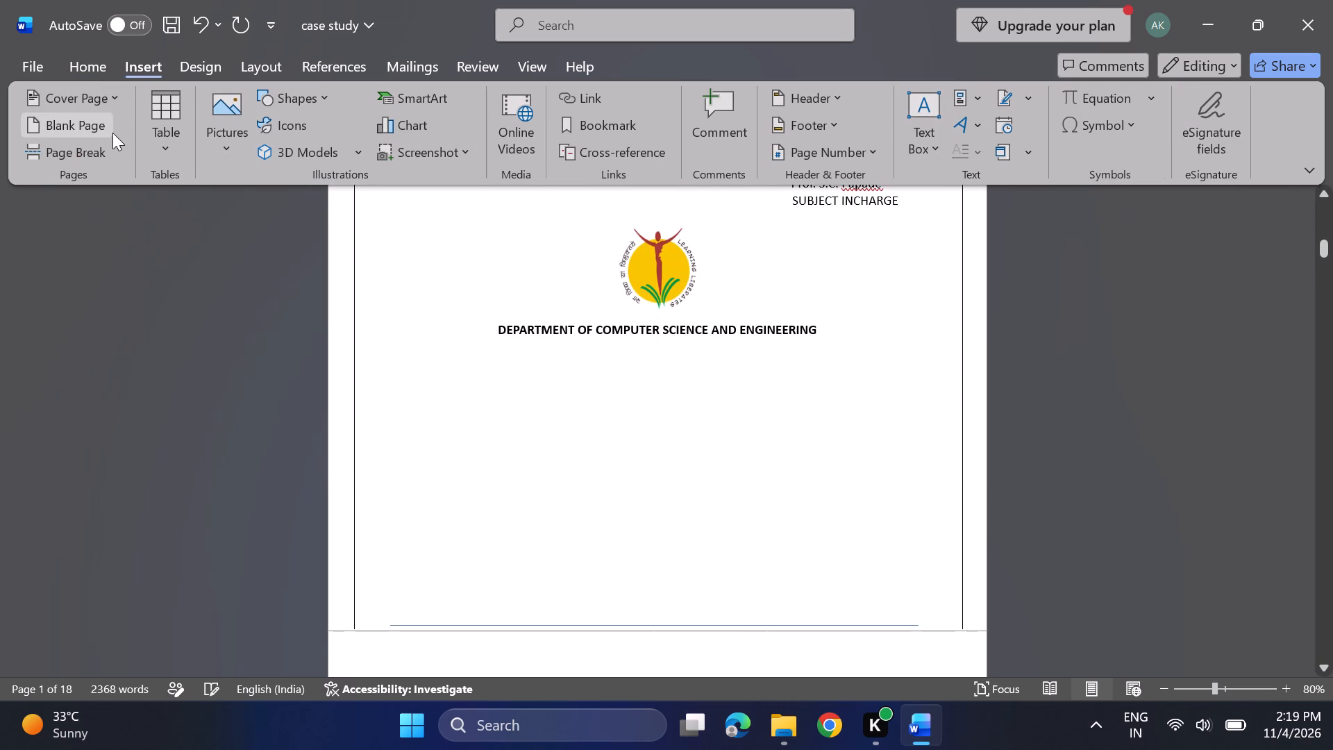
scroll(672, 480, down, 2)
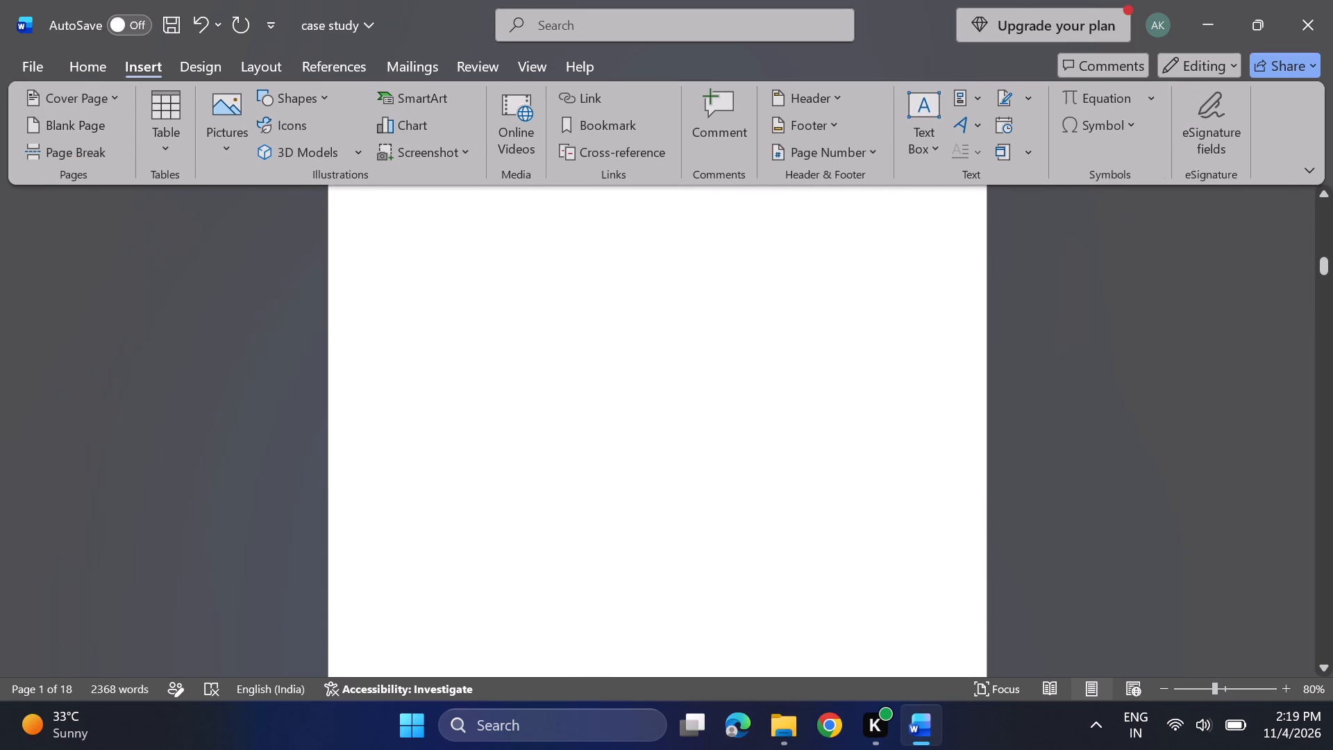
scroll(672, 480, down, 1)
scroll(672, 480, up, 3)
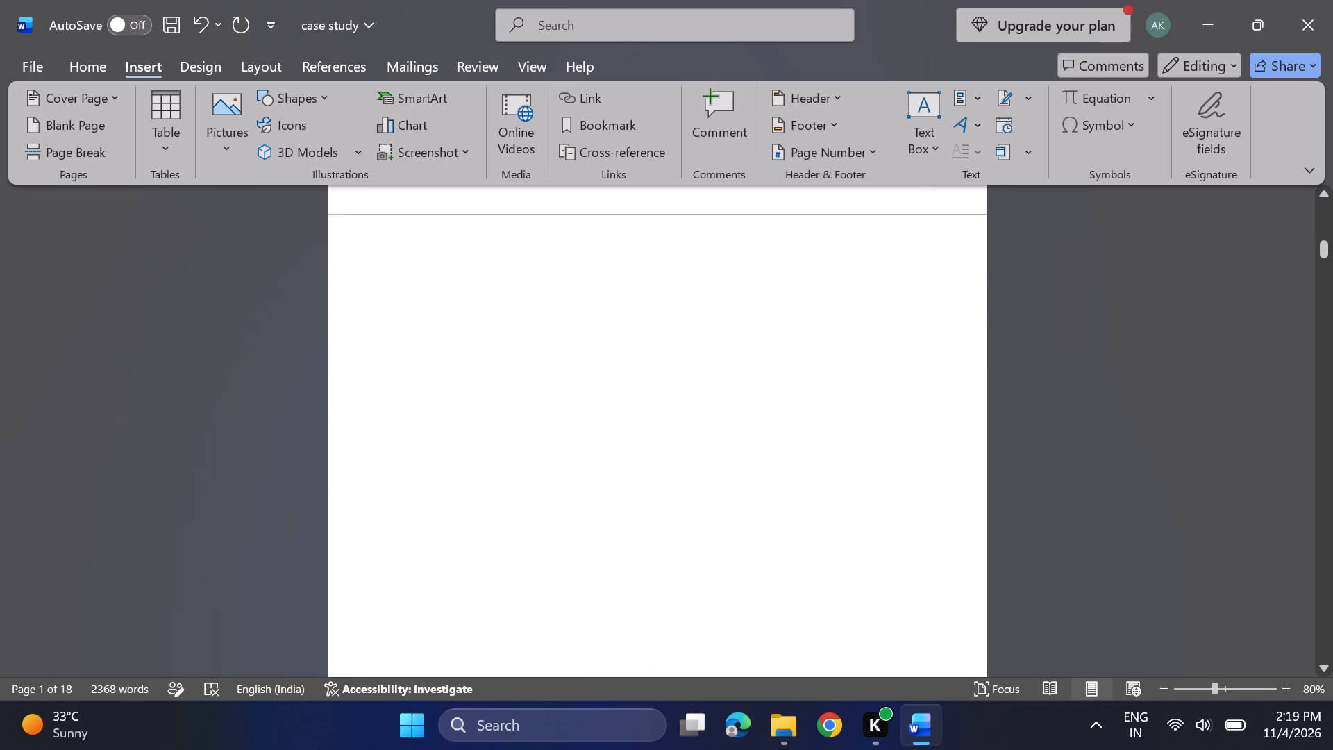
scroll(672, 480, up, 1)
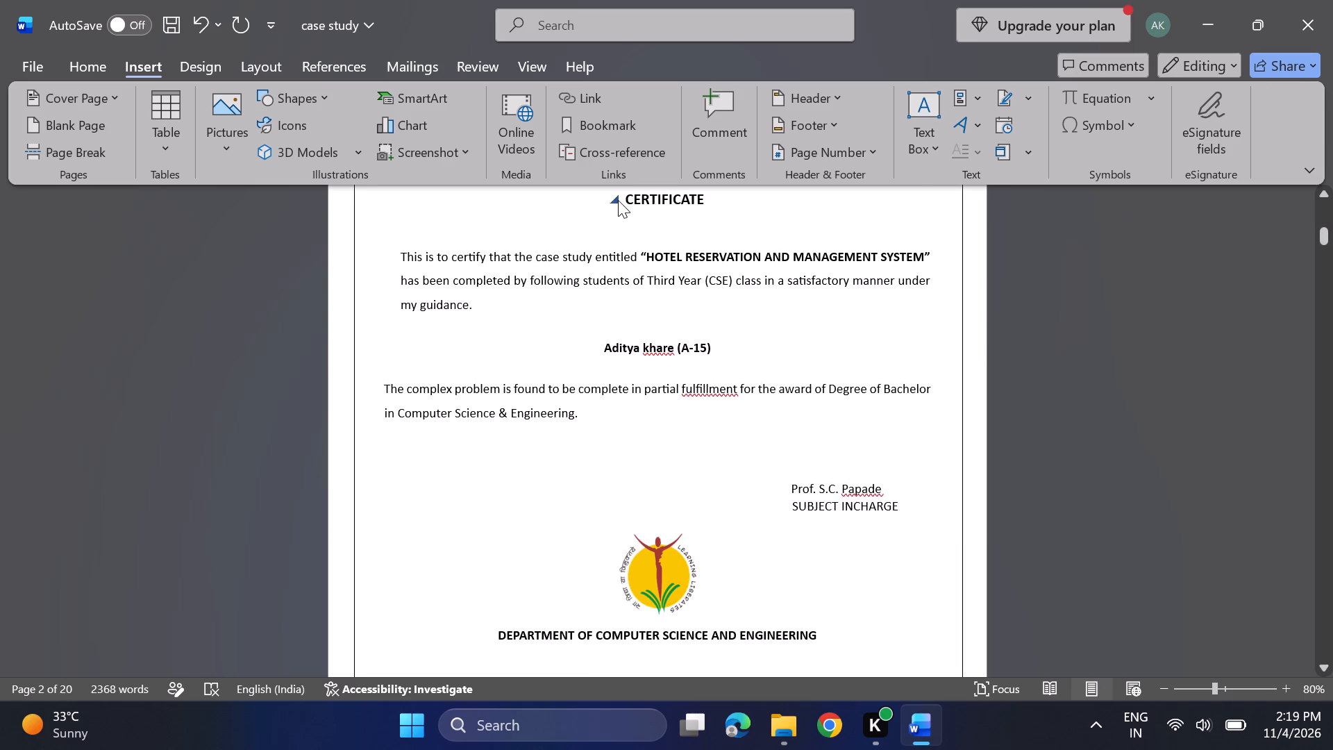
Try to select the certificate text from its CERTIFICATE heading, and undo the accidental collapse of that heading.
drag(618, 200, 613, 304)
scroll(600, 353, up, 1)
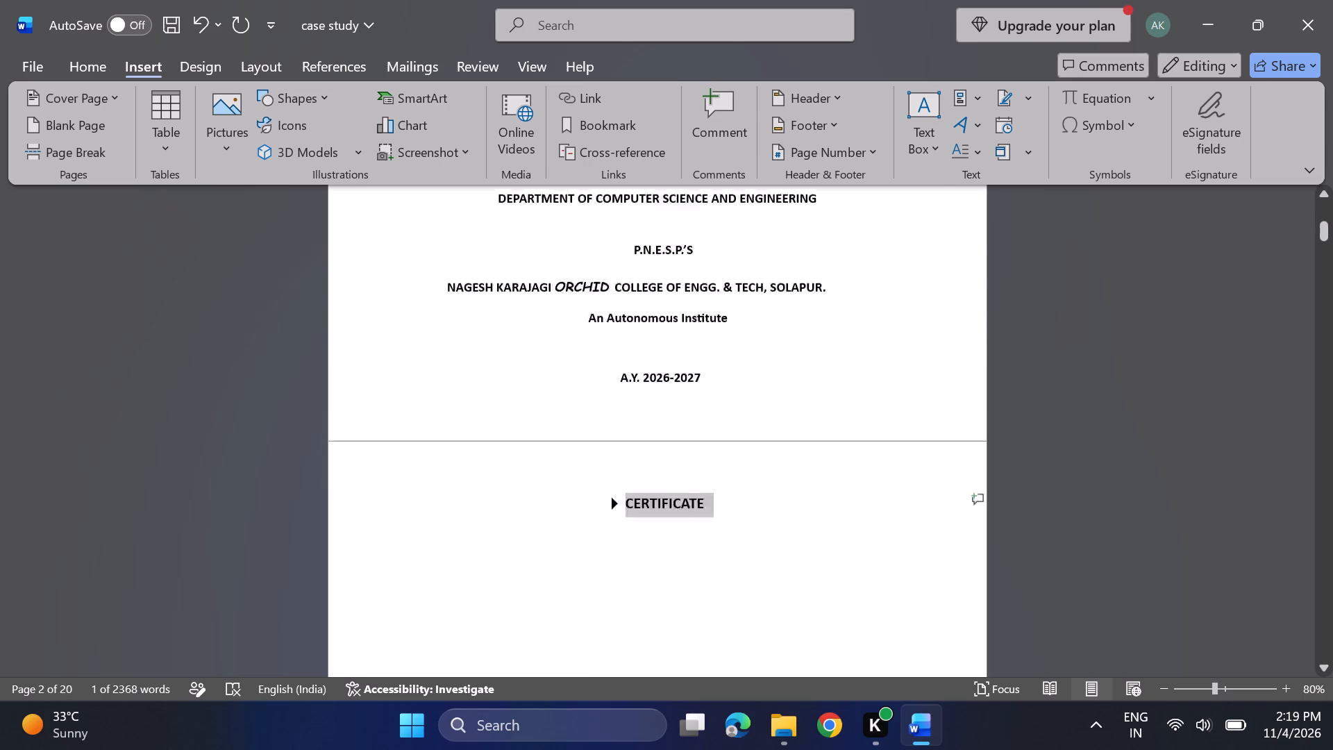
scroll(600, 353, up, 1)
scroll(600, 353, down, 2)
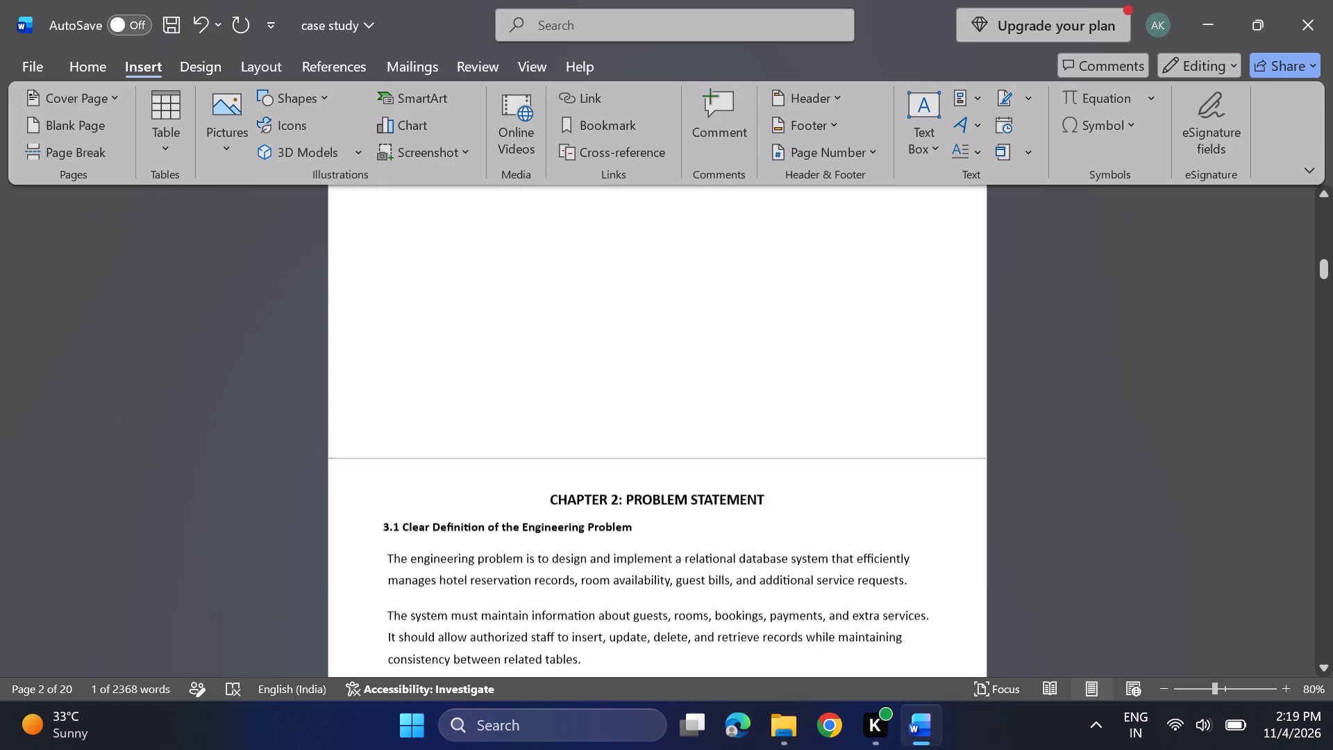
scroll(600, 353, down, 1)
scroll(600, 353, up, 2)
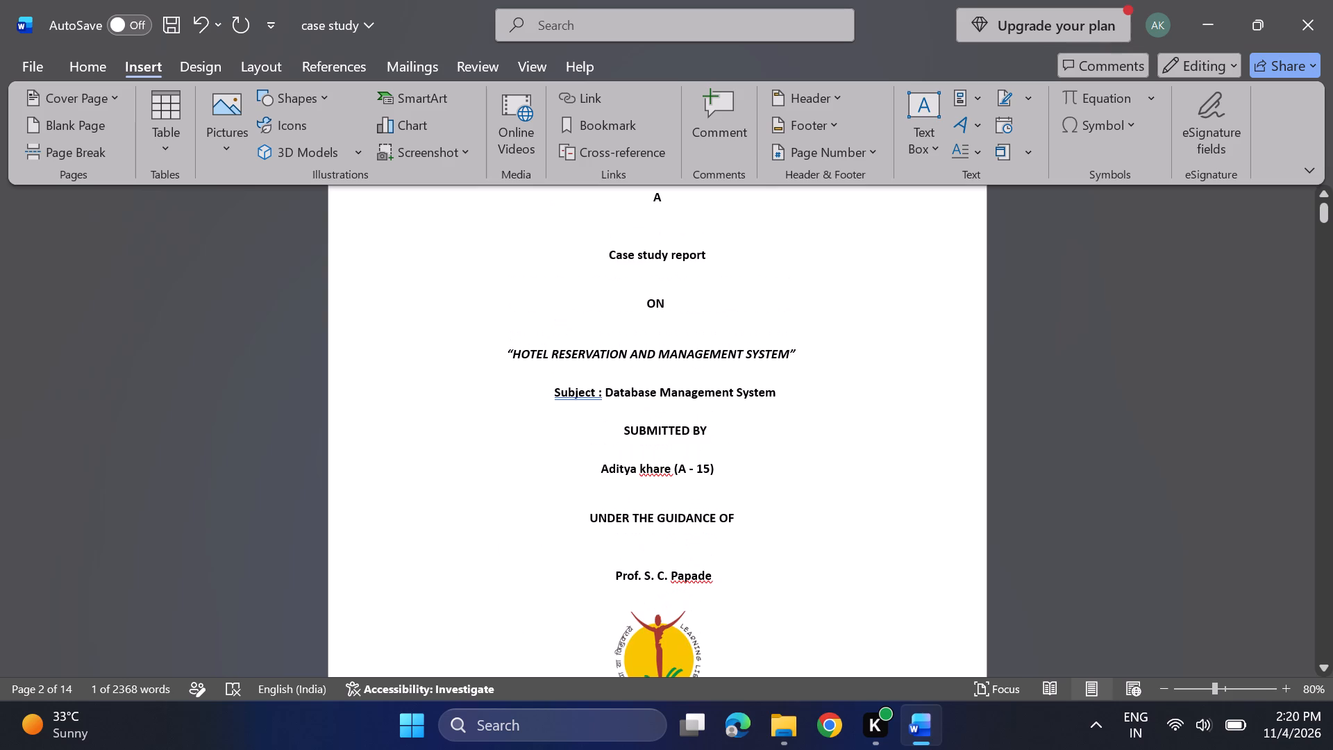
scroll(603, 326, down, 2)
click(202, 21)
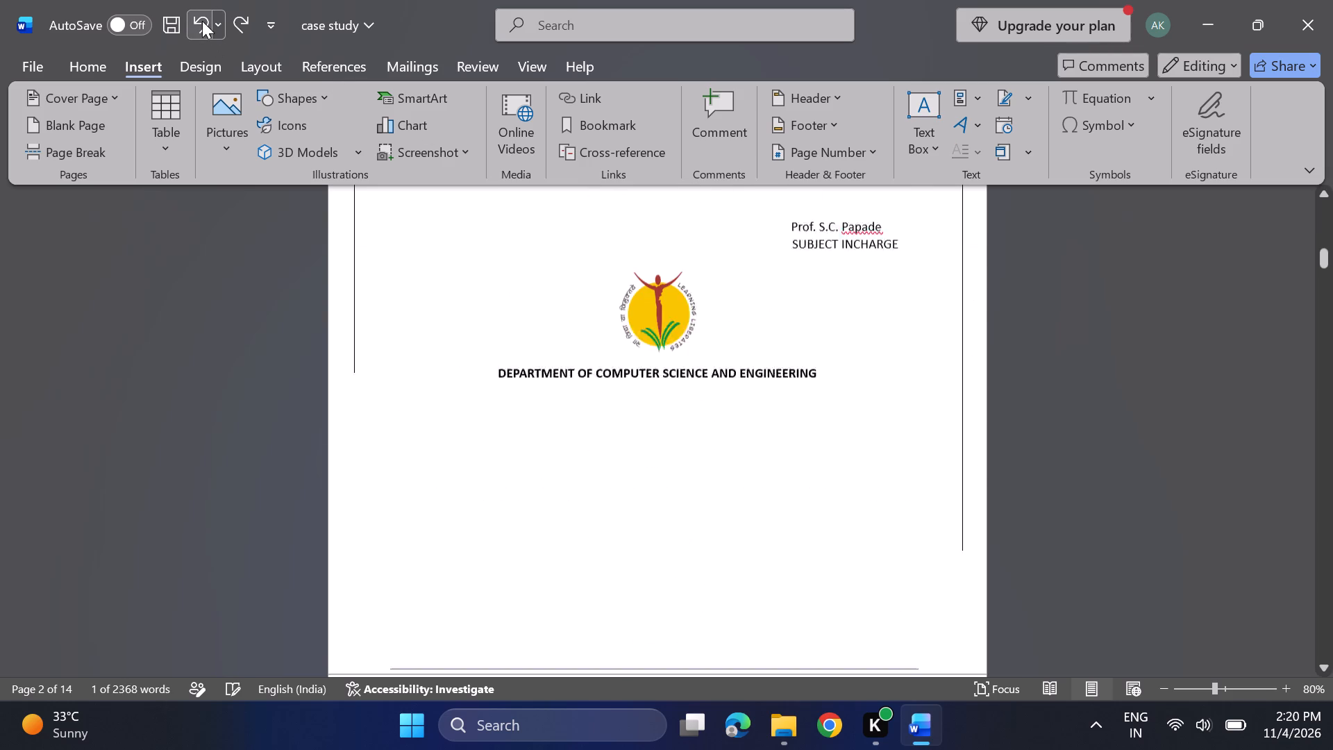
Examine the layout of the certificate page, its border lines and the blank page after it.
scroll(623, 430, up, 1)
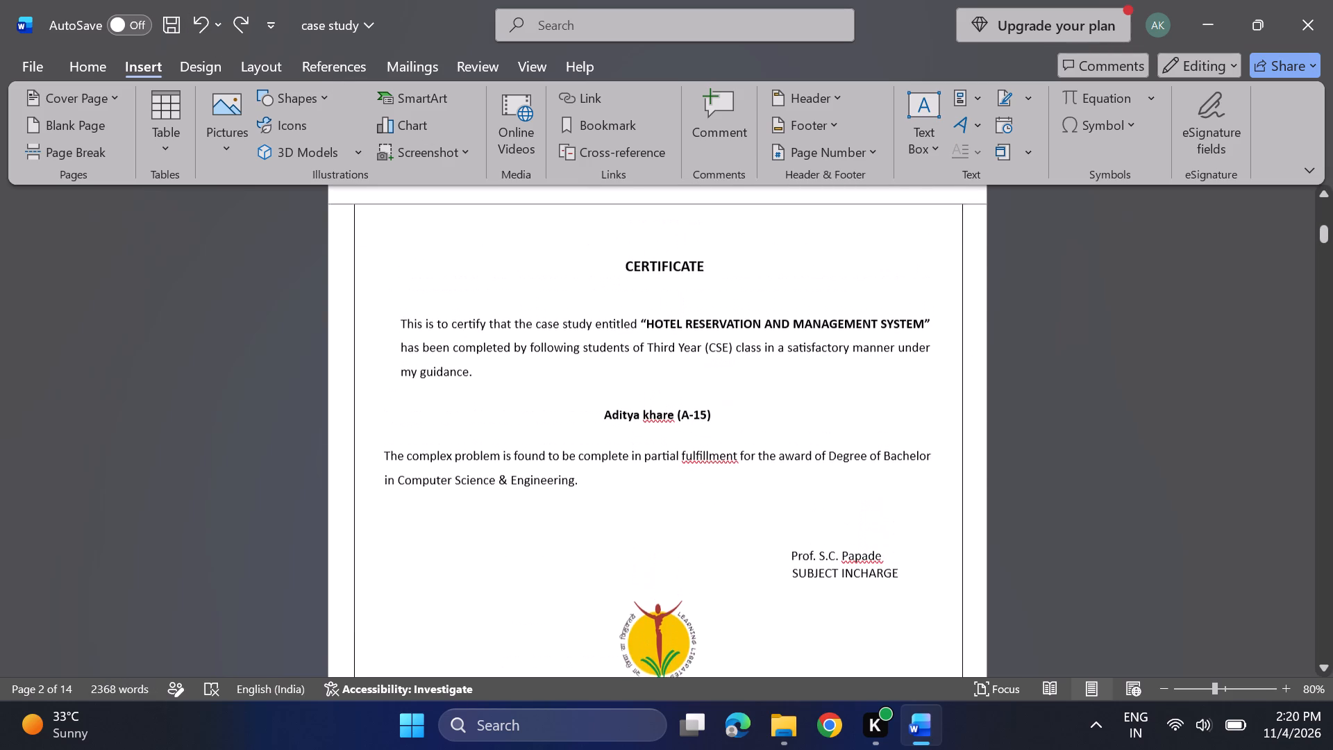
scroll(633, 342, up, 1)
scroll(633, 342, down, 2)
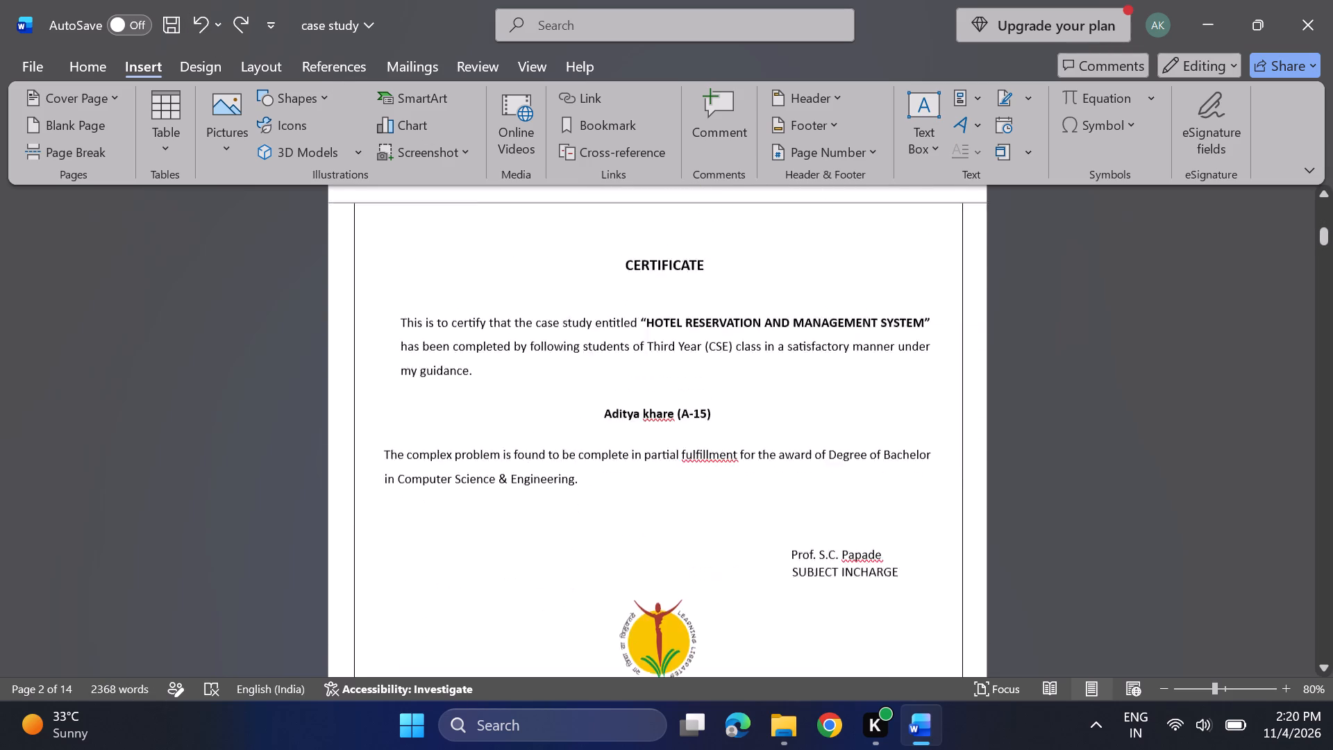
scroll(633, 342, down, 3)
scroll(633, 342, up, 1)
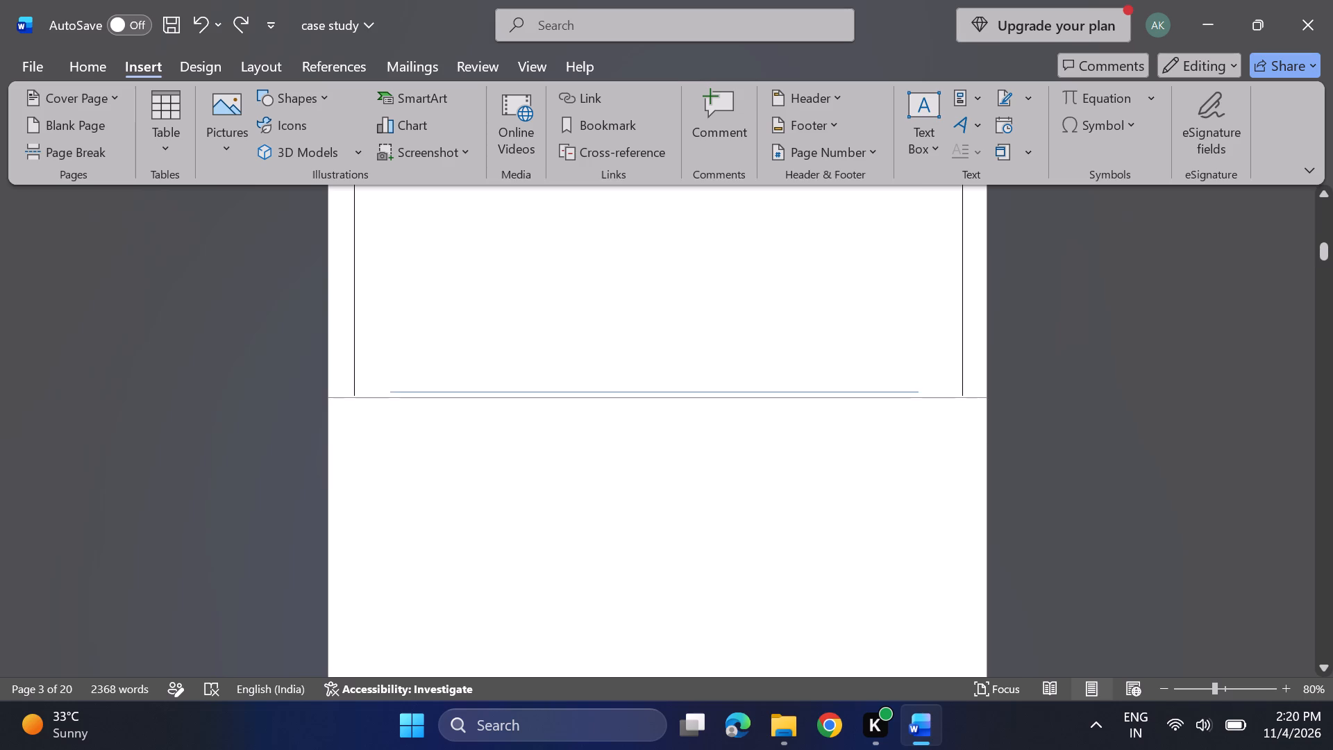
scroll(633, 342, up, 1)
scroll(633, 342, down, 1)
scroll(633, 342, up, 2)
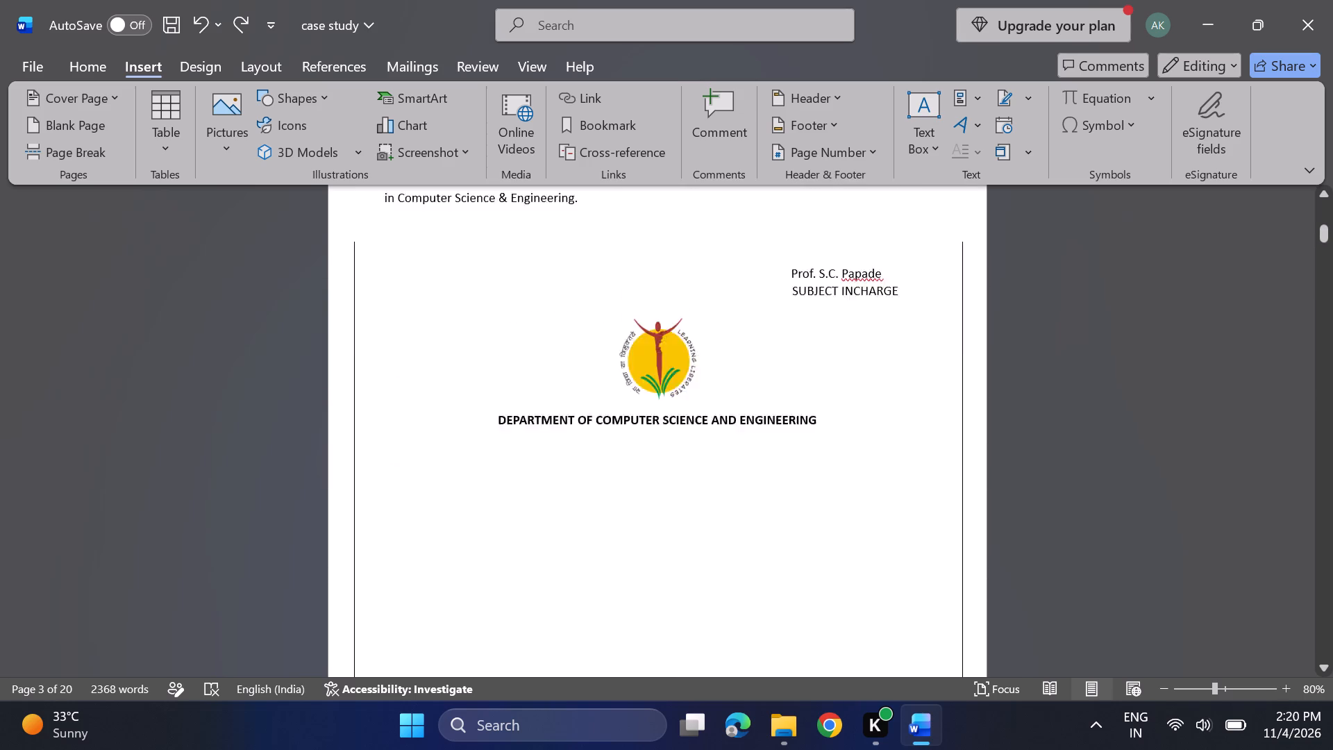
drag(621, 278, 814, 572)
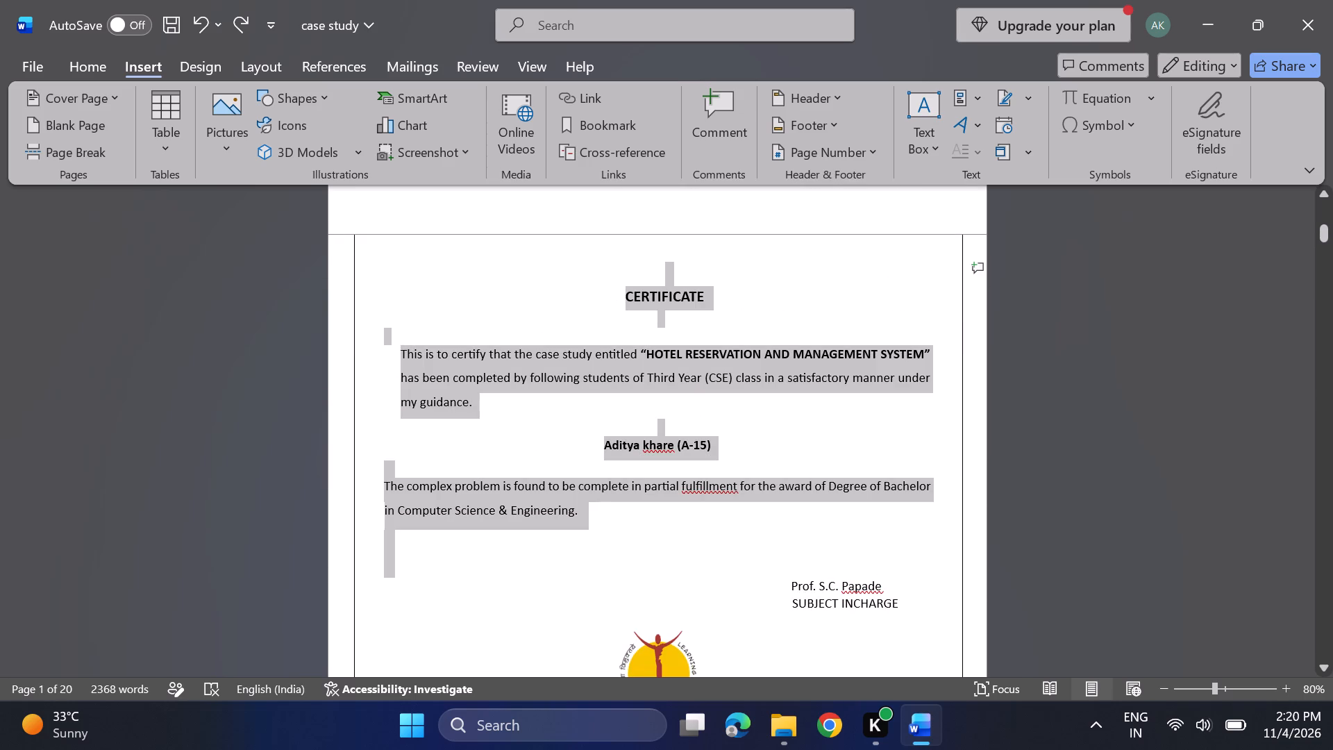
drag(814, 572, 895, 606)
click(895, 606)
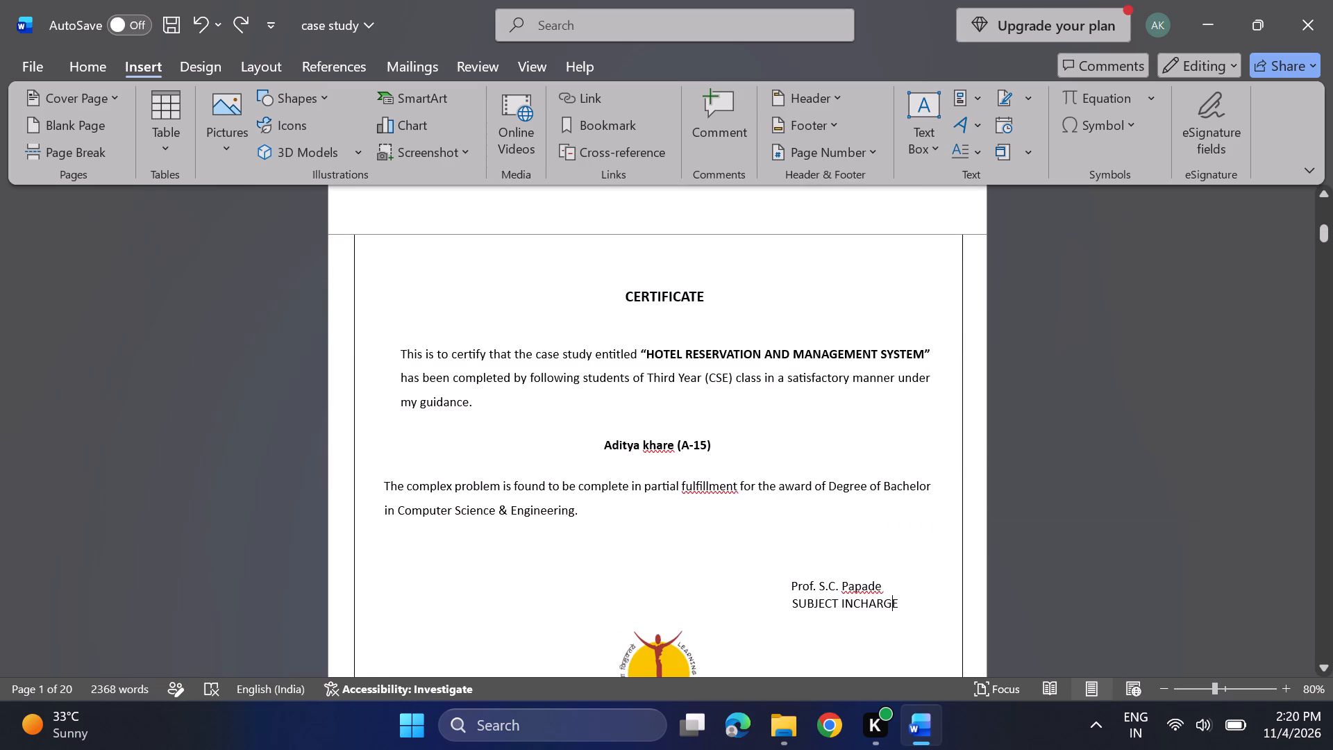
Copy the CERTIFICATE heading and its first paragraph onto the blank page, adding an empty line above the heading.
drag(476, 411, 471, 395)
drag(471, 395, 441, 291)
key(ctrl+c)
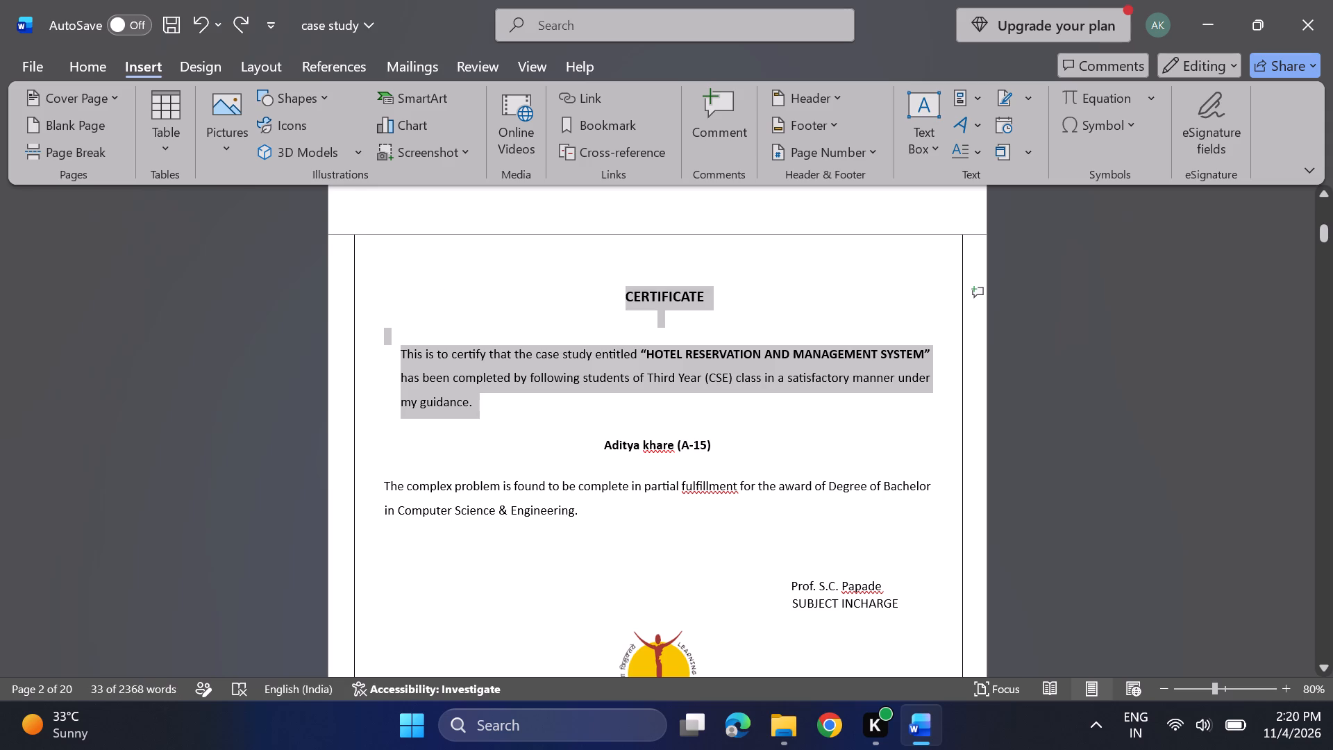
scroll(646, 635, down, 1)
click(610, 556)
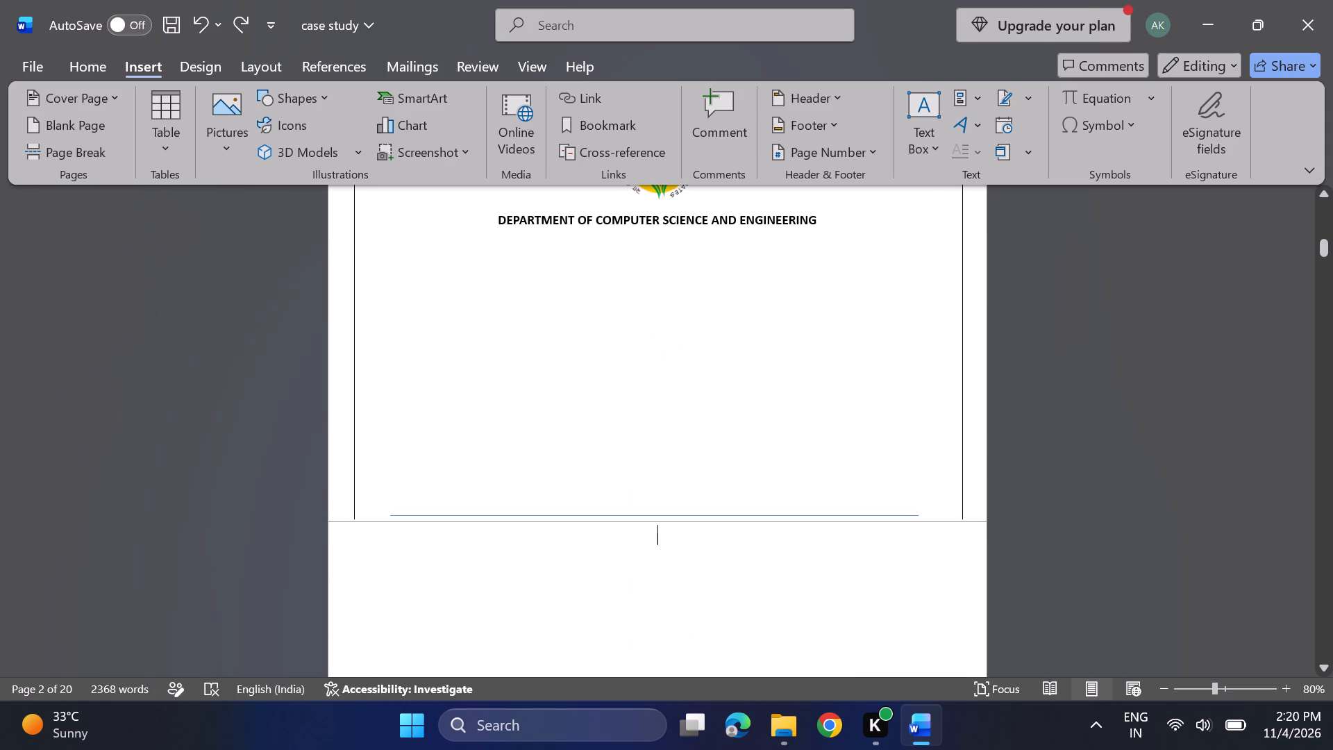
key(ctrl+v)
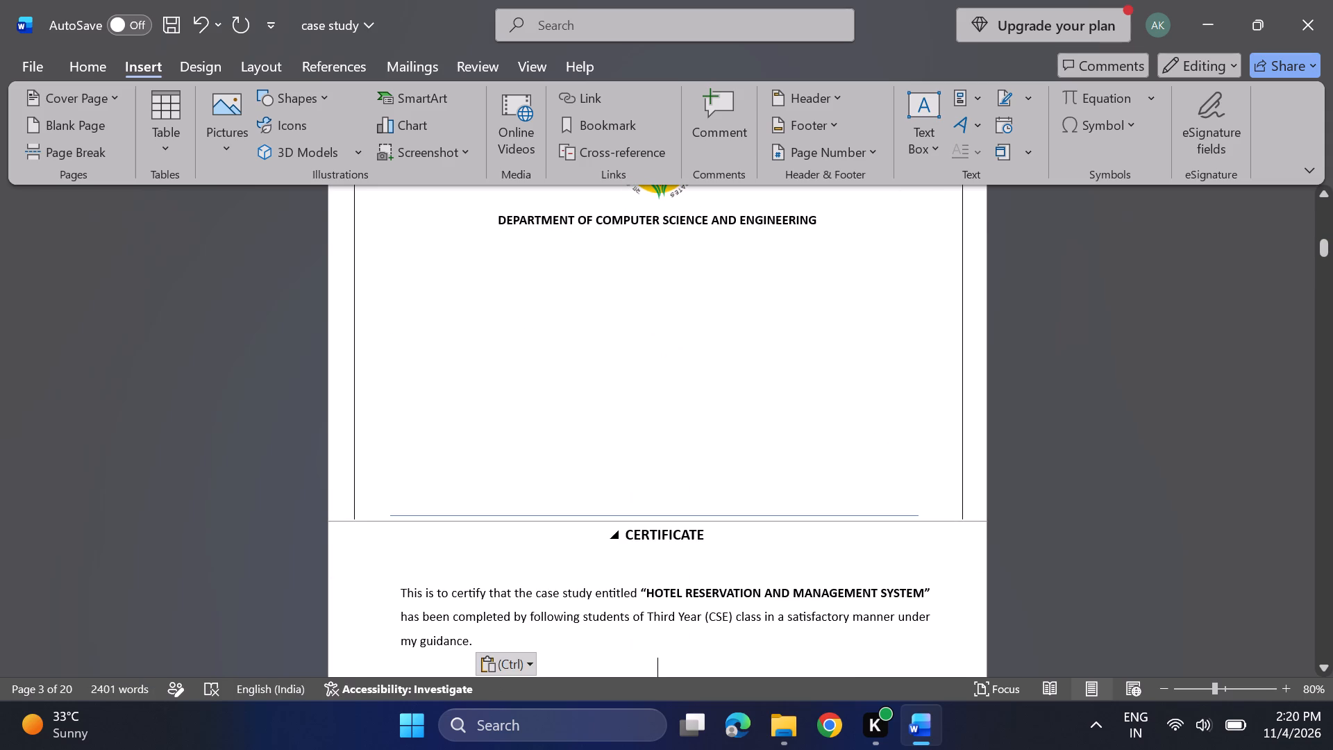
click(626, 536)
key(Return)
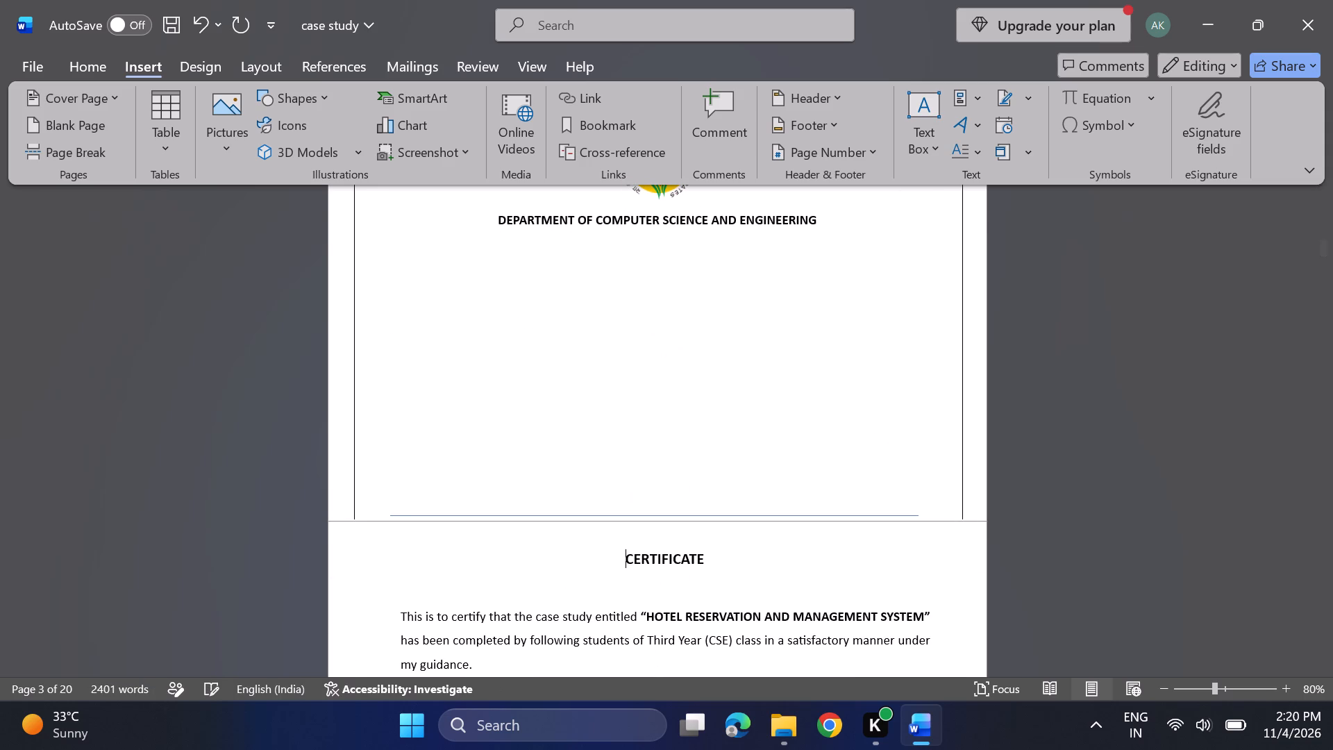
Copy the student name line and the complex problem paragraph from the bordered certificate to below the new certificate's first paragraph.
scroll(626, 536, down, 2)
scroll(630, 534, up, 3)
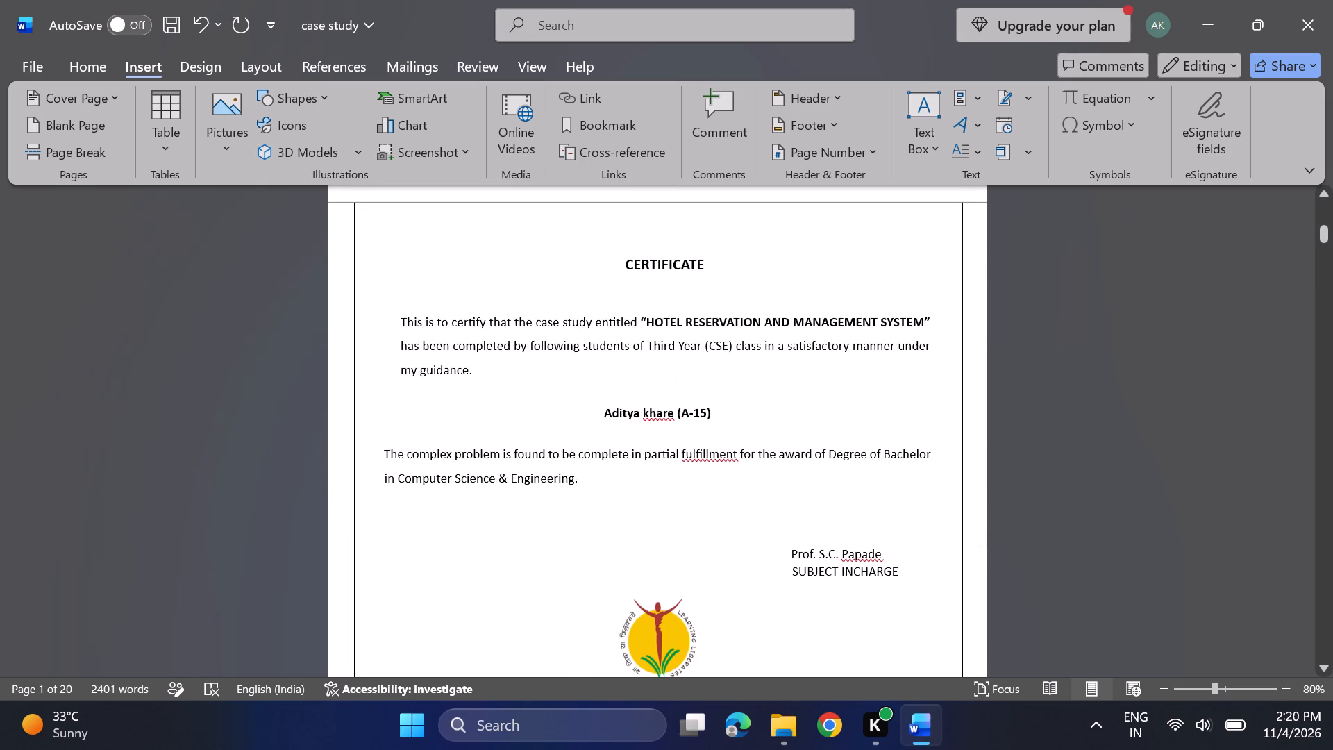
drag(597, 400, 607, 494)
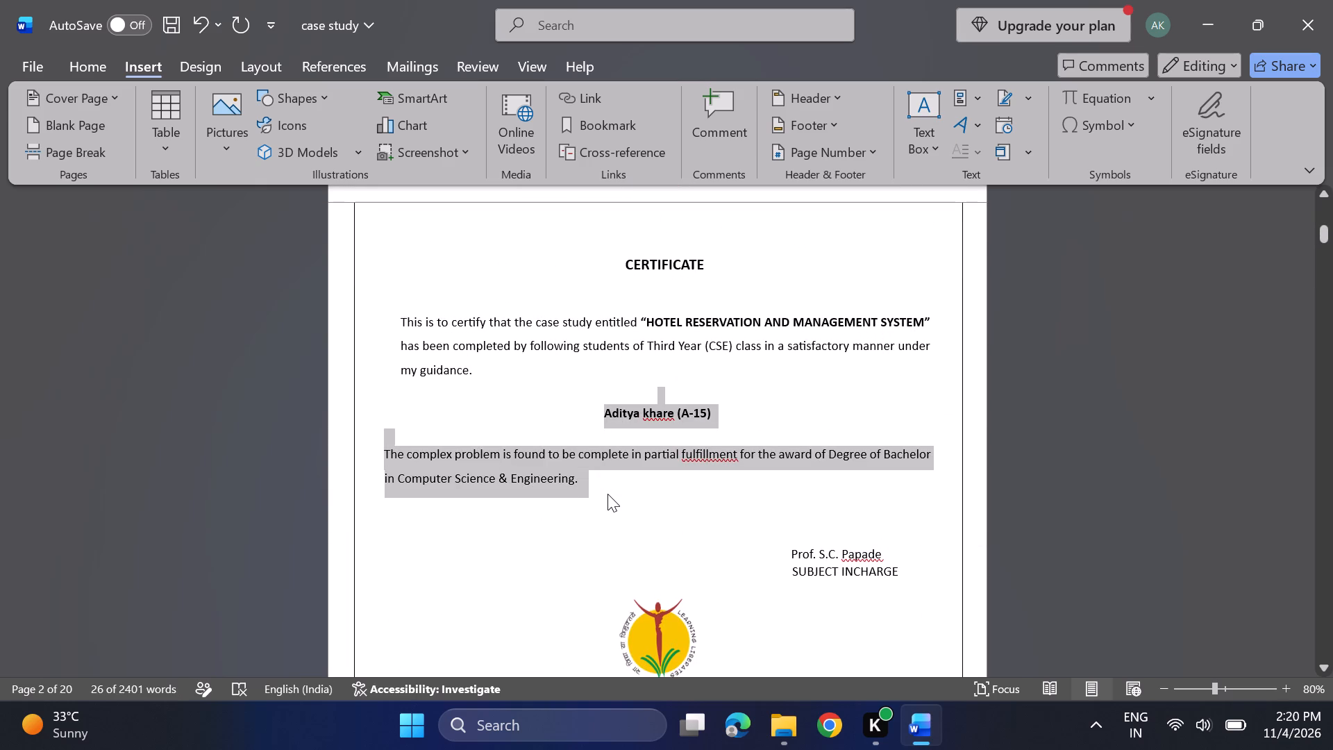
key(ctrl+c)
scroll(607, 494, down, 2)
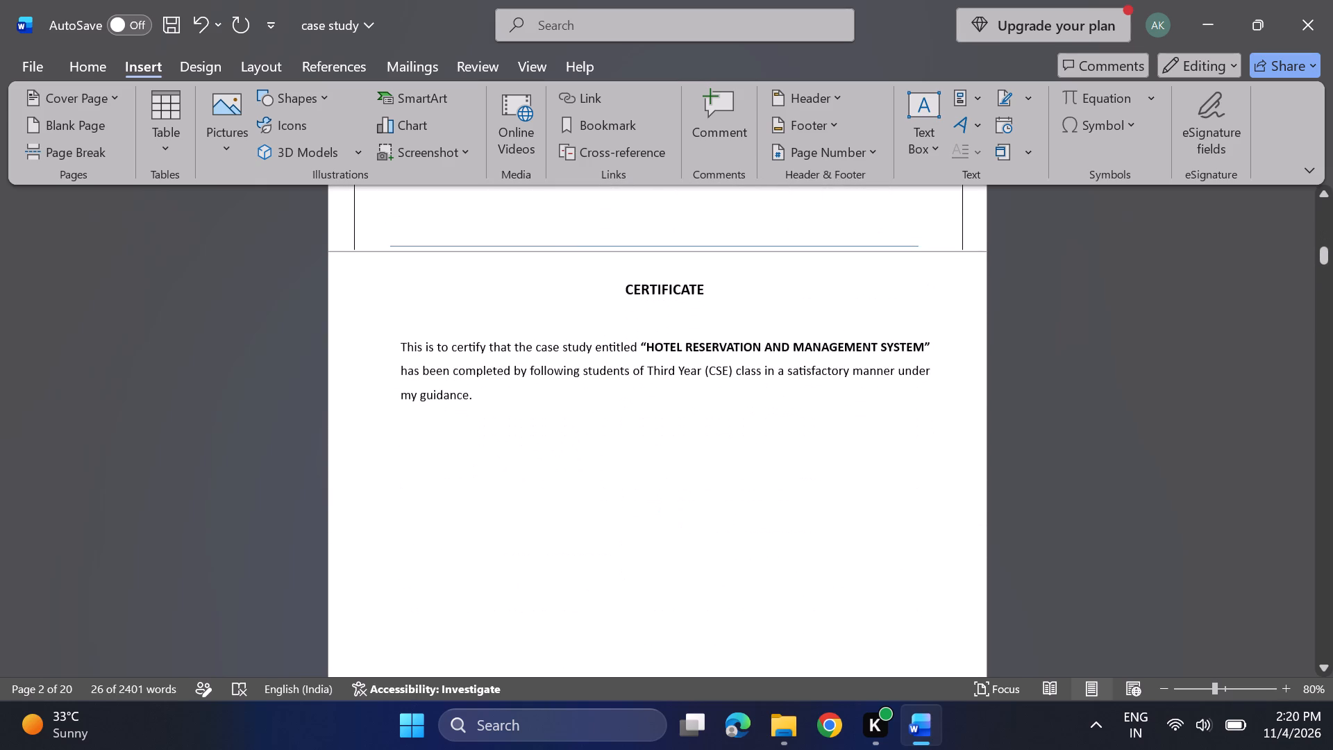
click(632, 444)
key(ctrl+v)
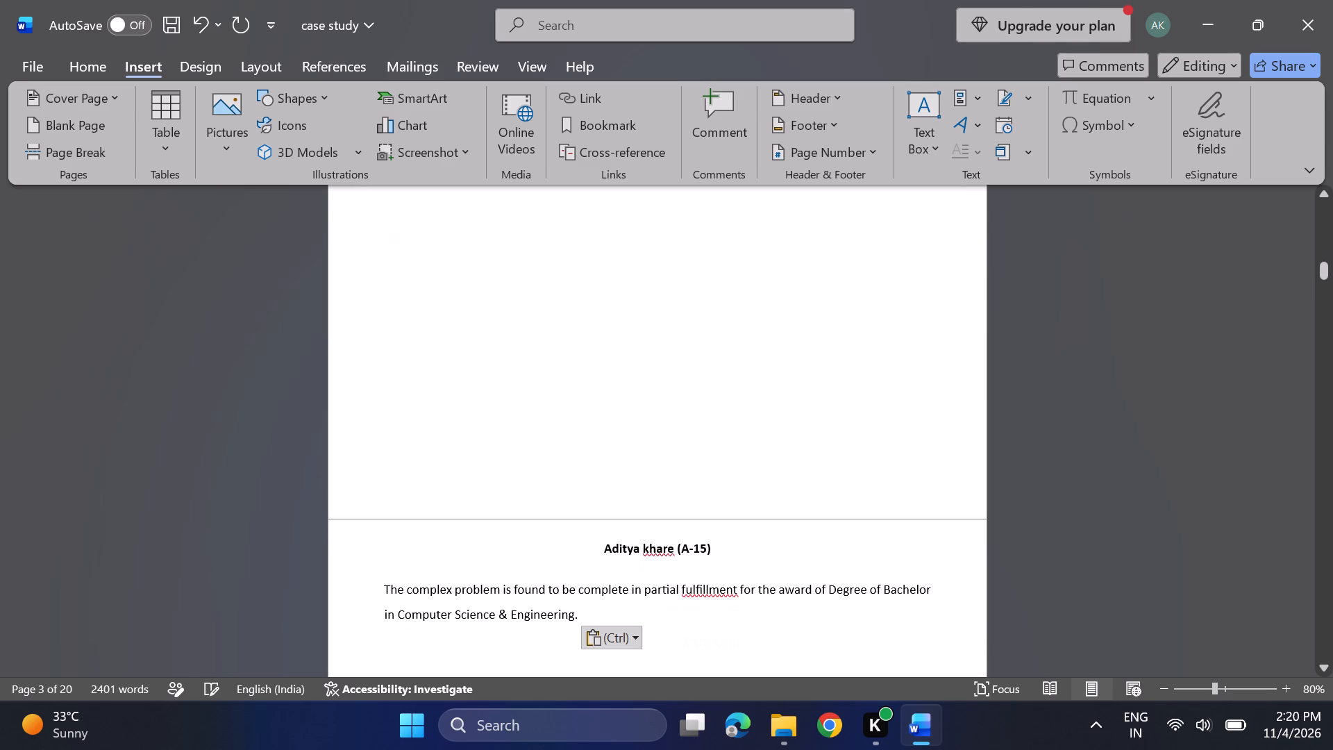
Remove the gap before the pasted student name so it follows the first certificate paragraph, leaving one empty line between them.
click(592, 550)
key(BackSpace)
key(BackSpace)
key(BackSpace)
key(BackSpace)
key(BackSpace)
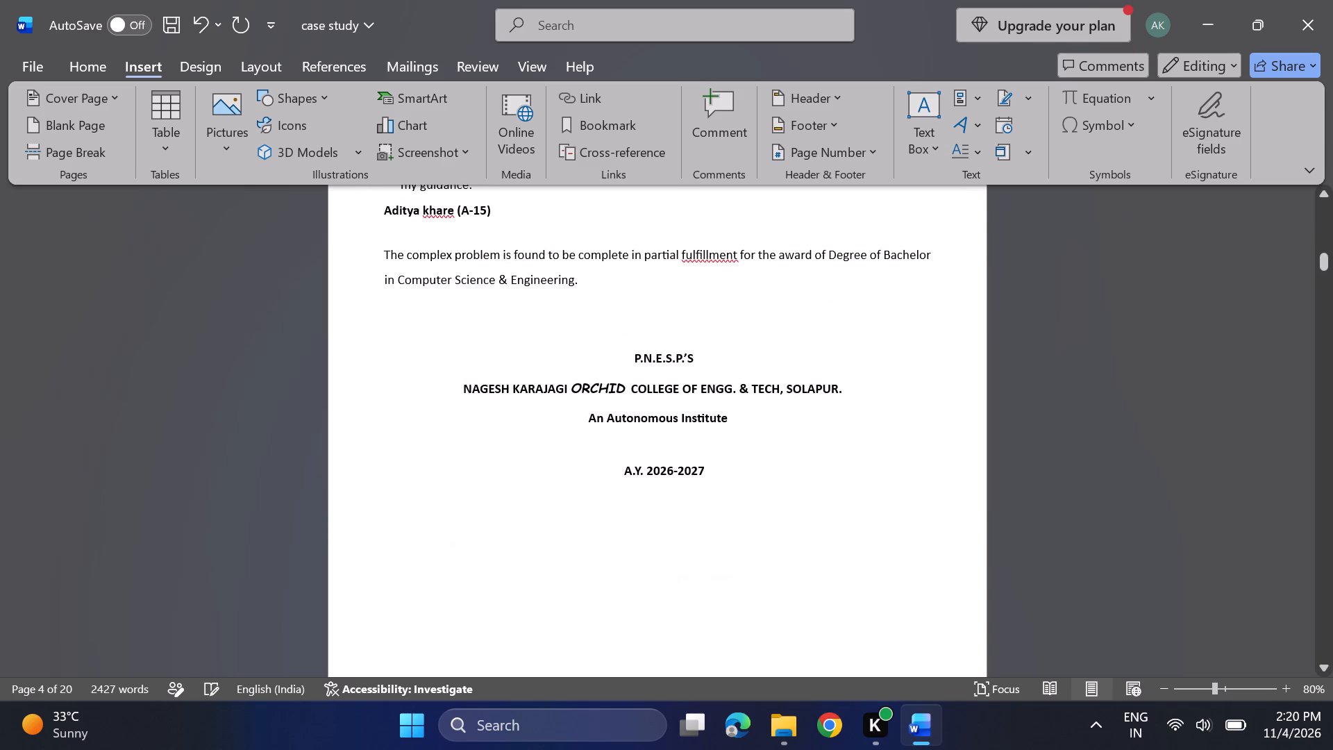
scroll(592, 550, up, 1)
key(Return)
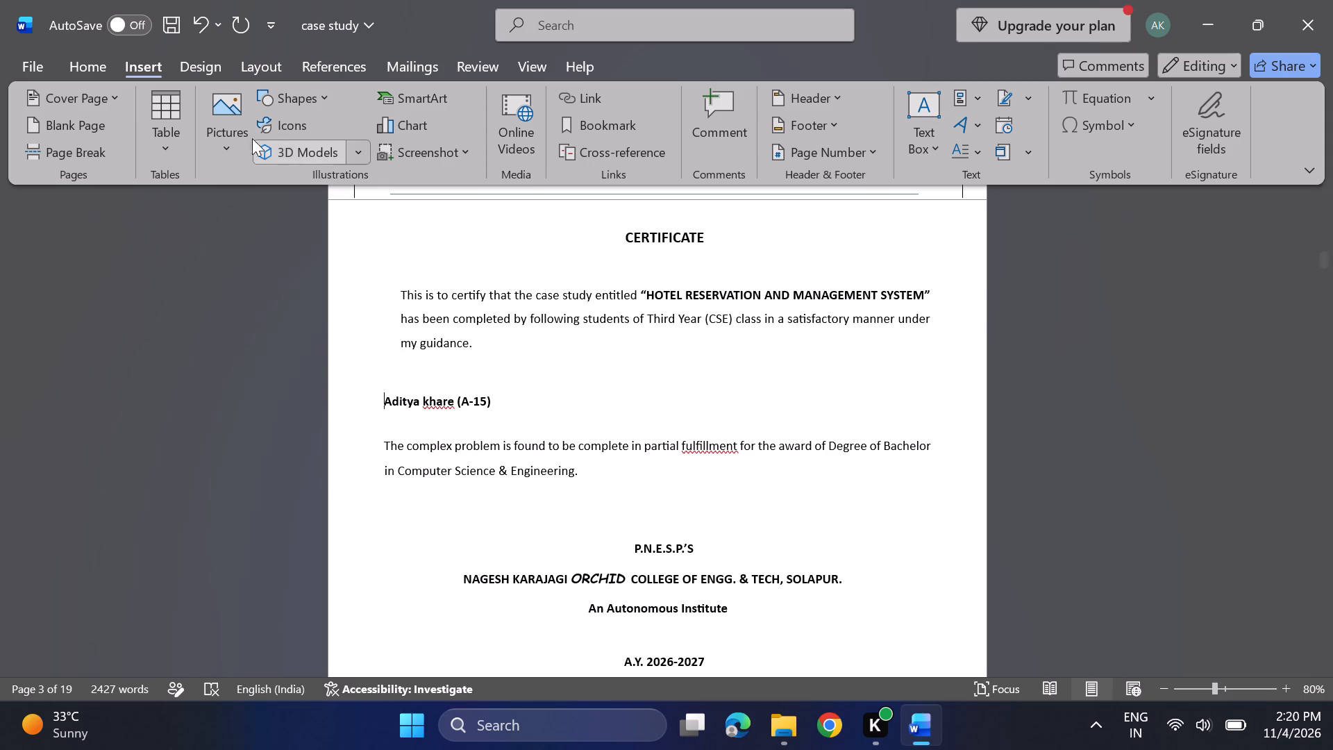
Center the student name line on the new certificate page.
click(87, 71)
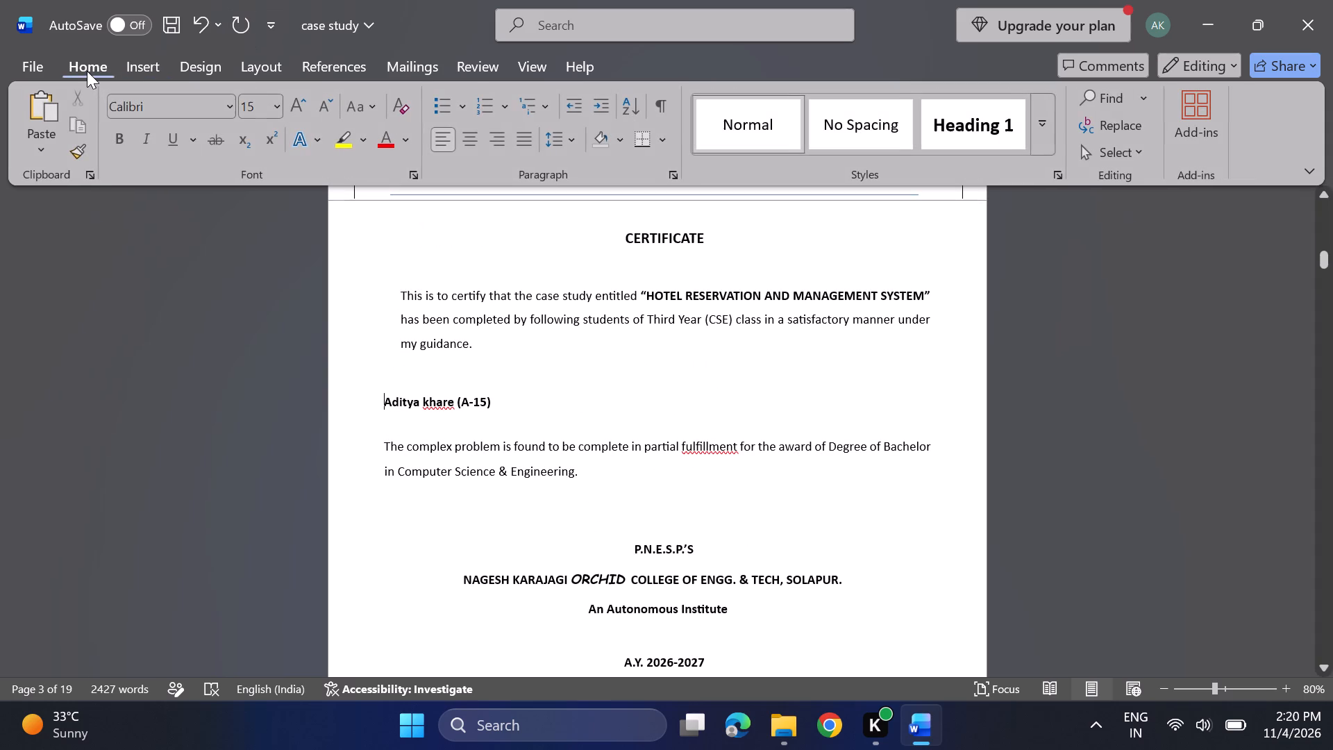
click(470, 144)
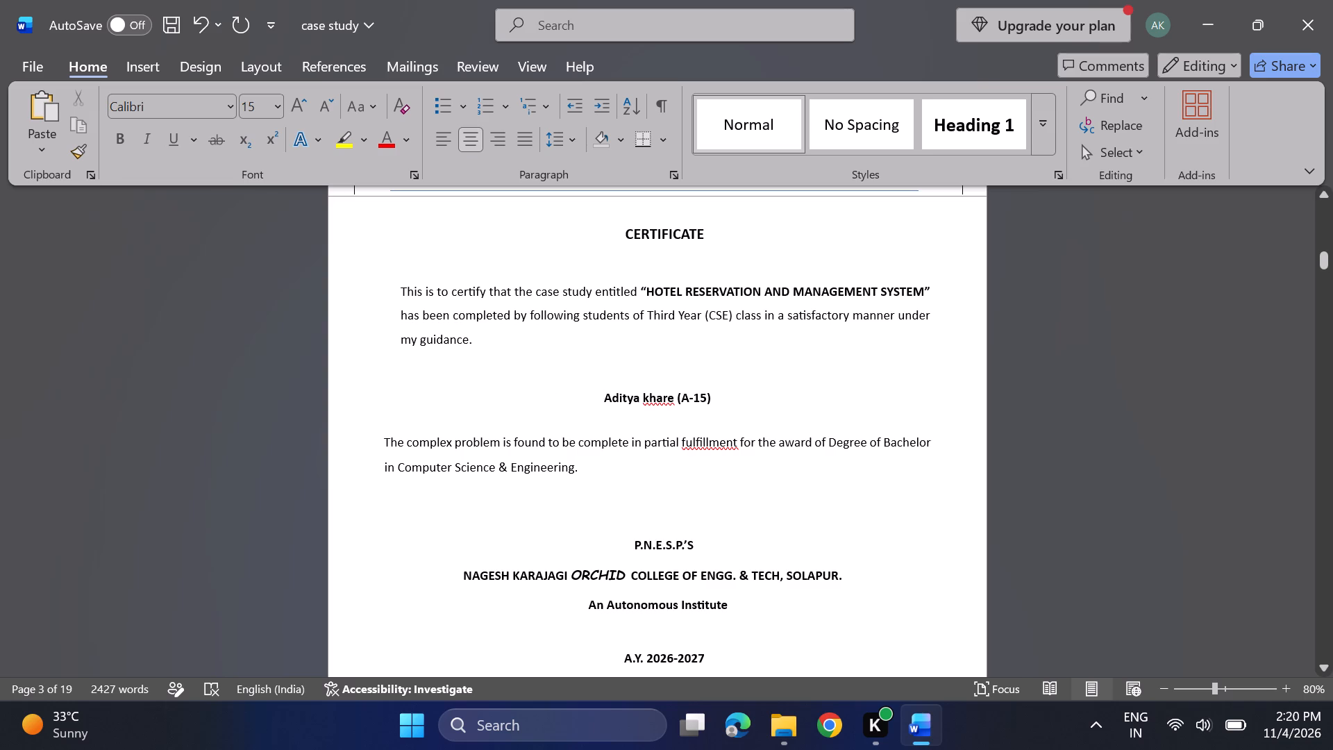
Copy the professor and SUBJECT INCHARGE lines below the new page's complex problem paragraph, adding line breaks and leading spaces before them.
scroll(789, 465, up, 2)
drag(786, 528, 909, 557)
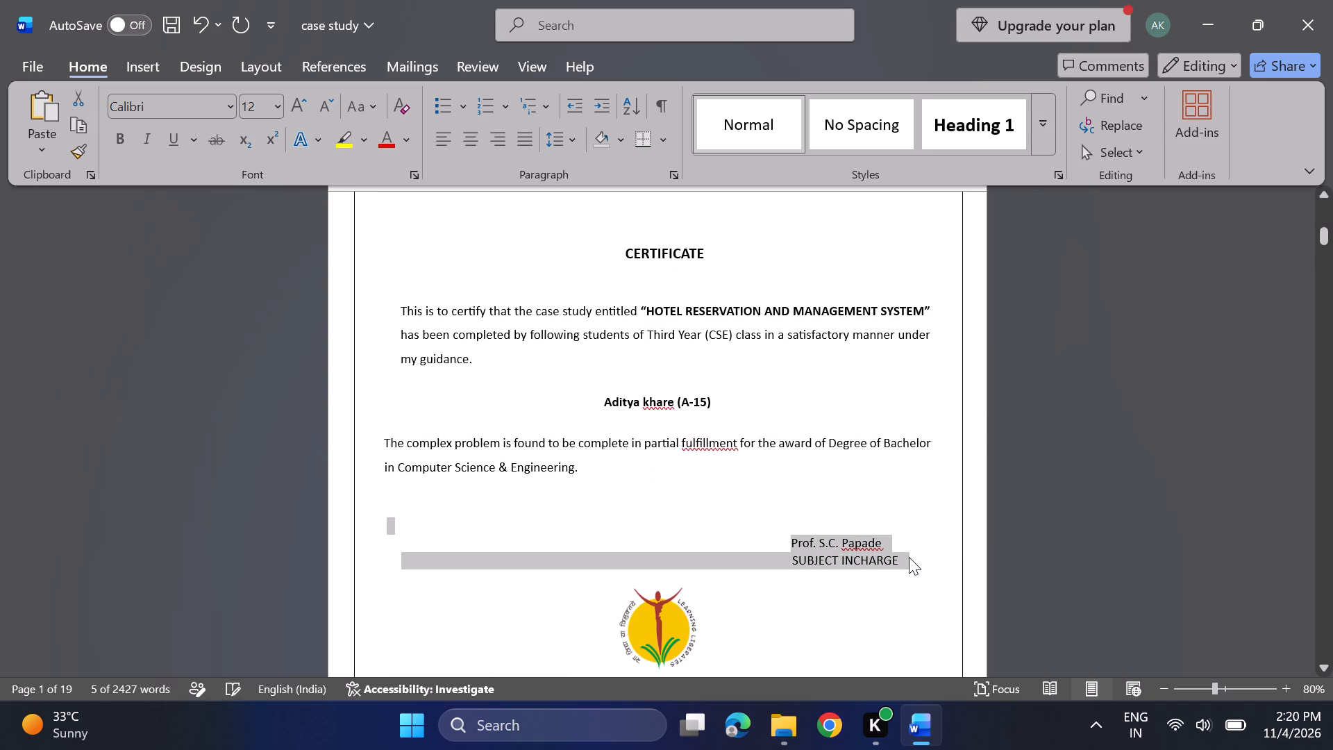
key(ctrl+c)
scroll(909, 557, down, 2)
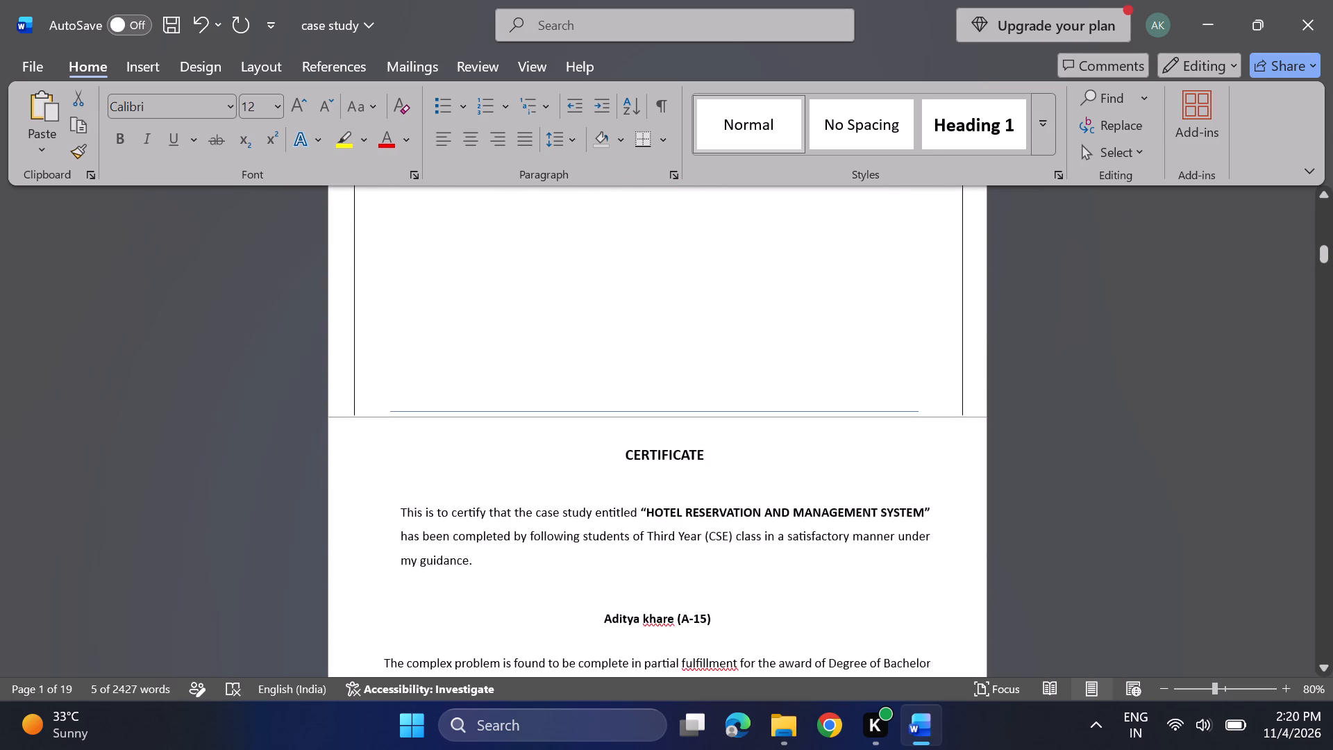
scroll(909, 557, down, 1)
click(872, 433)
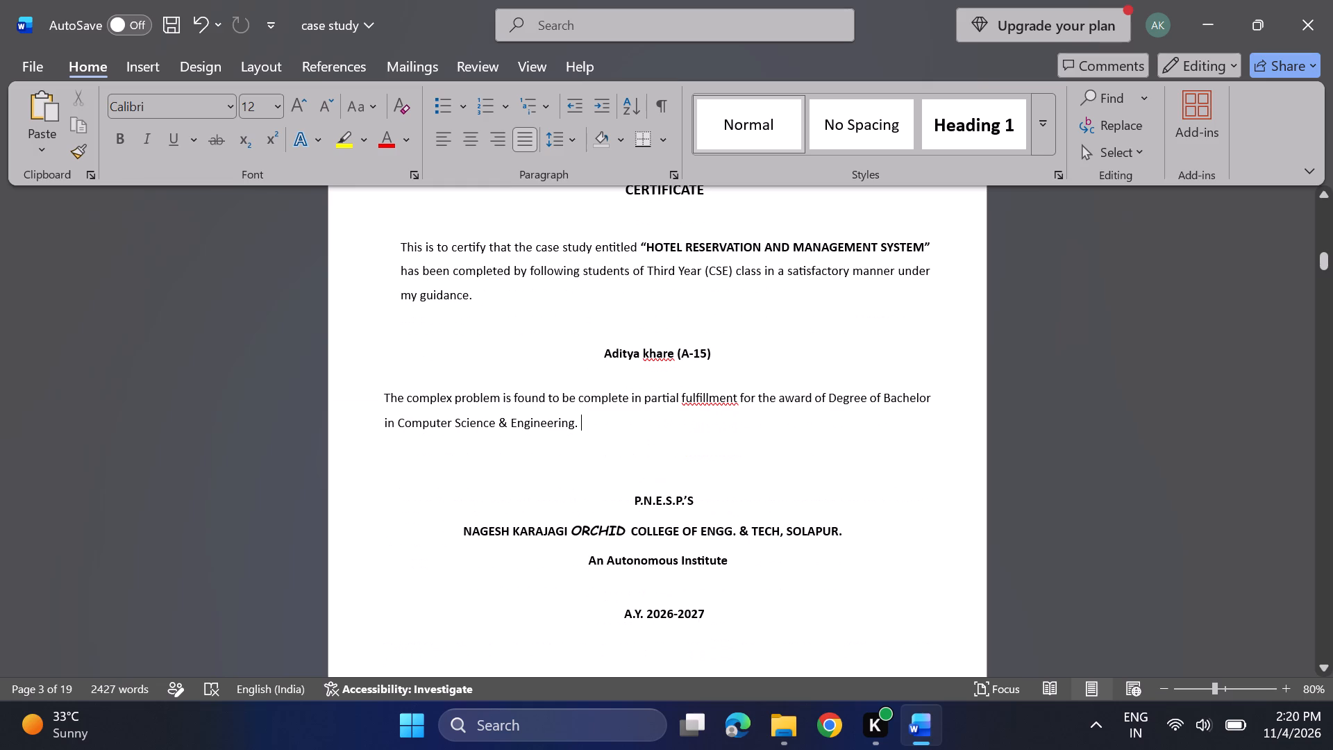
key(space)
key(space)
key(space)
key(space)
key(space)
key(space)
key(space)
key(space)
key(space)
key(space)
key(space)
key(Return)
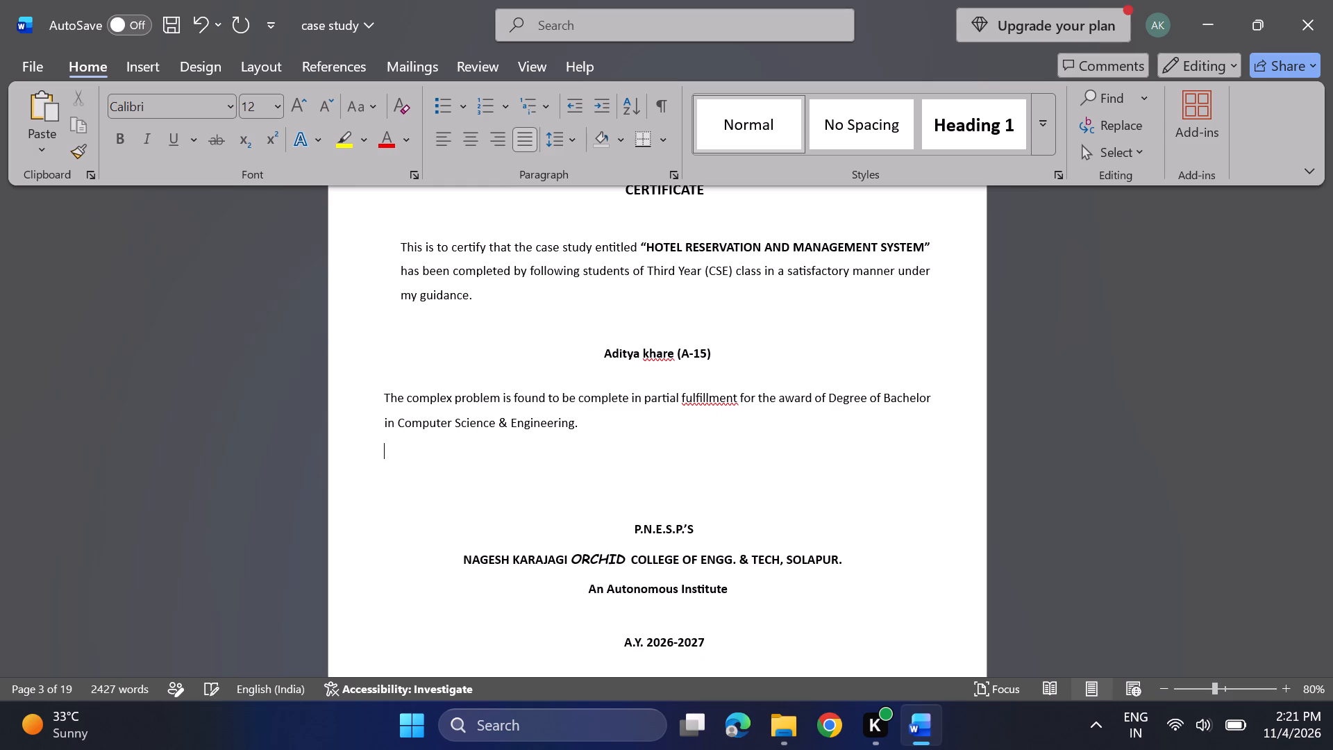
key(space)
key(space)
key(space)
key(space)
key(space)
key(space)
key(space)
key(space)
key(space)
key(space)
key(Return)
key(space)
key(space)
key(space)
key(space)
key(space)
key(space)
key(space)
key(space)
key(space)
key(space)
key(space)
key(space)
key(space)
key(space)
key(space)
key(space)
key(space)
key(space)
key(space)
key(space)
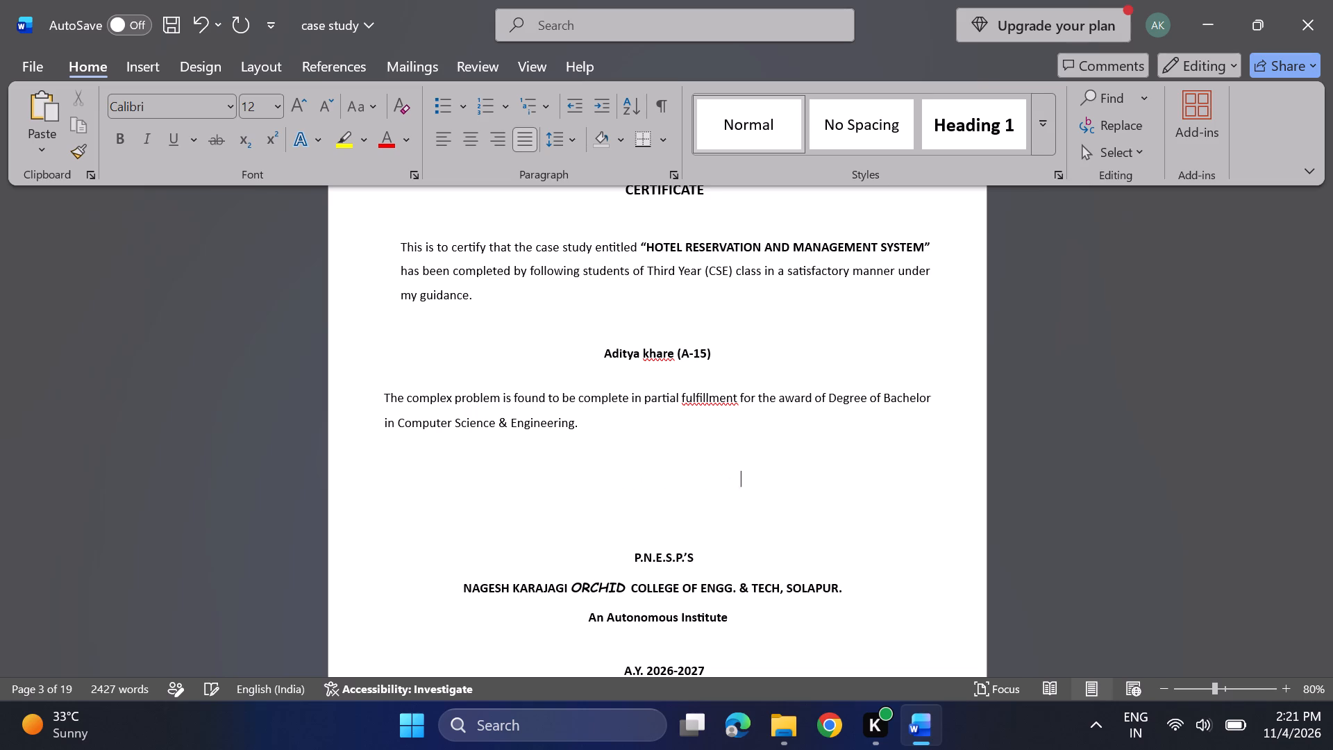
key(ctrl+v)
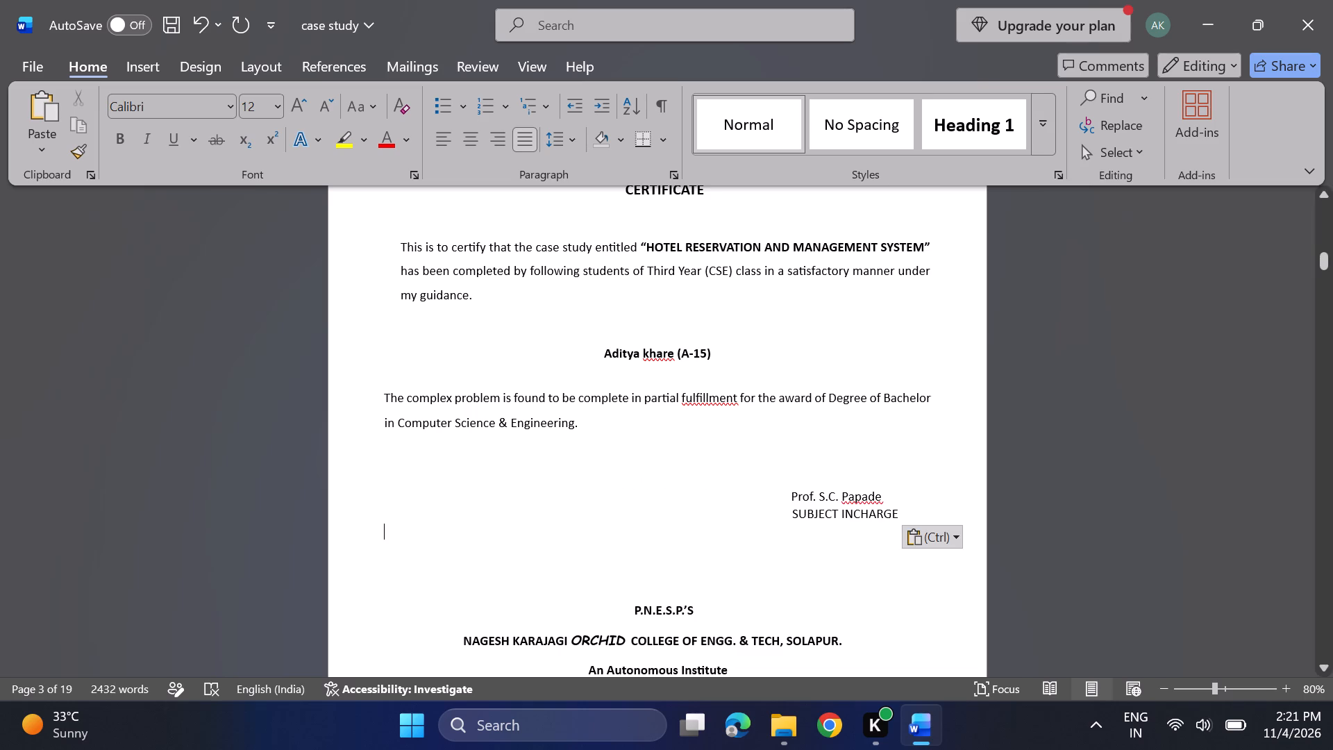
Copy the college logo from the bordered certificate to the empty line below SUBJECT INCHARGE on the new page.
scroll(772, 408, up, 2)
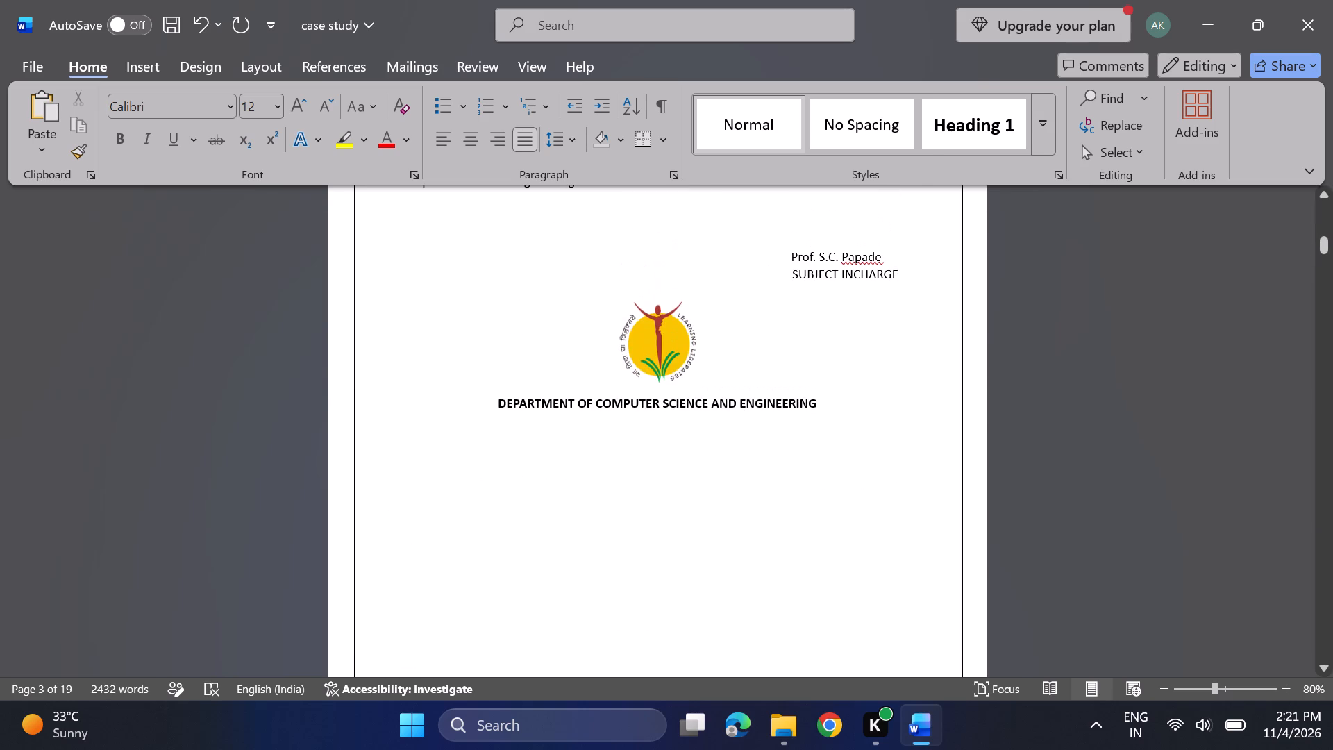
scroll(637, 350, down, 2)
scroll(637, 350, up, 1)
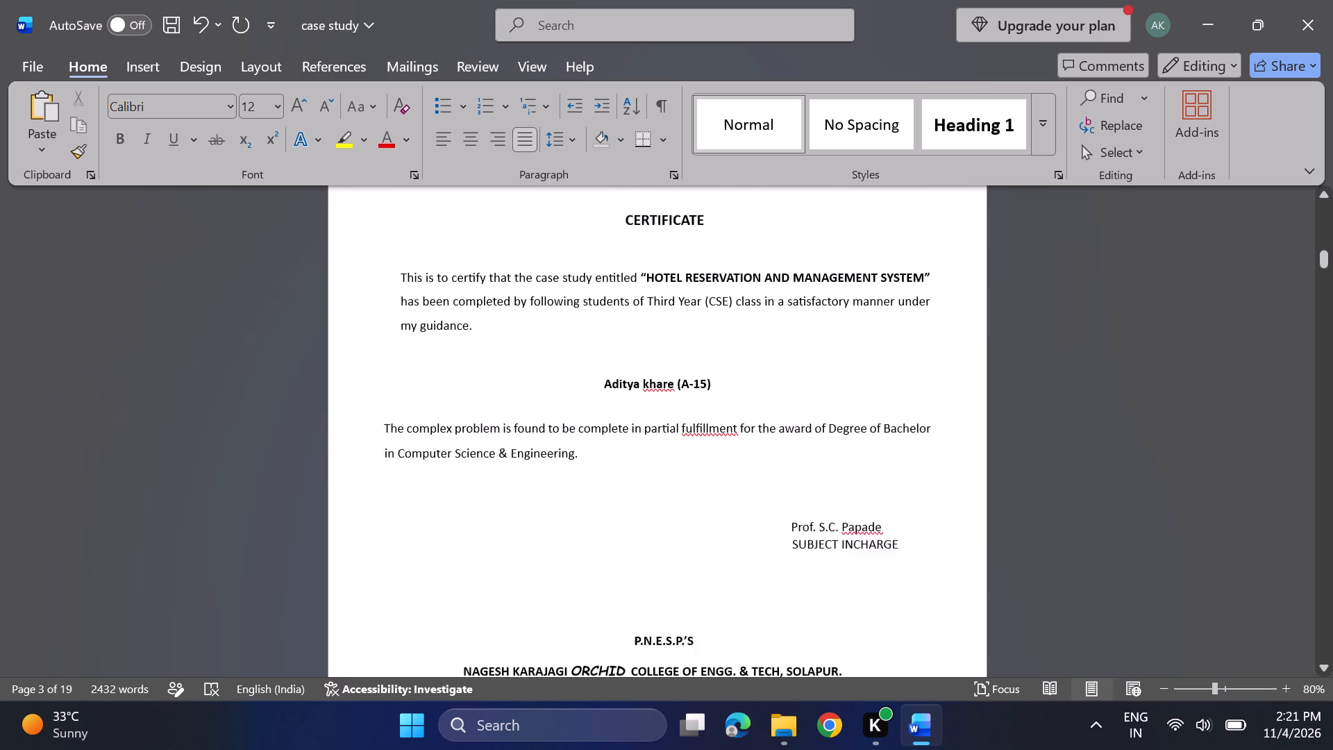
scroll(637, 350, up, 2)
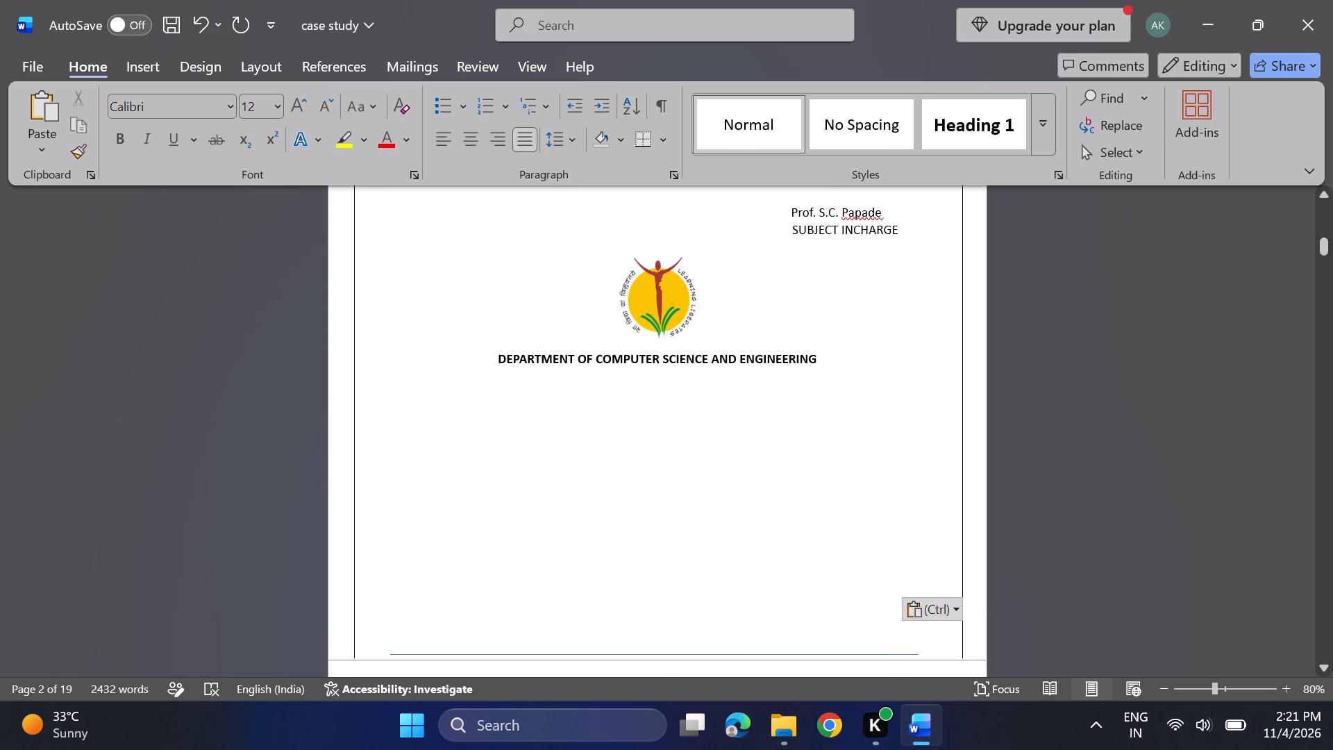
right_click(656, 321)
click(705, 186)
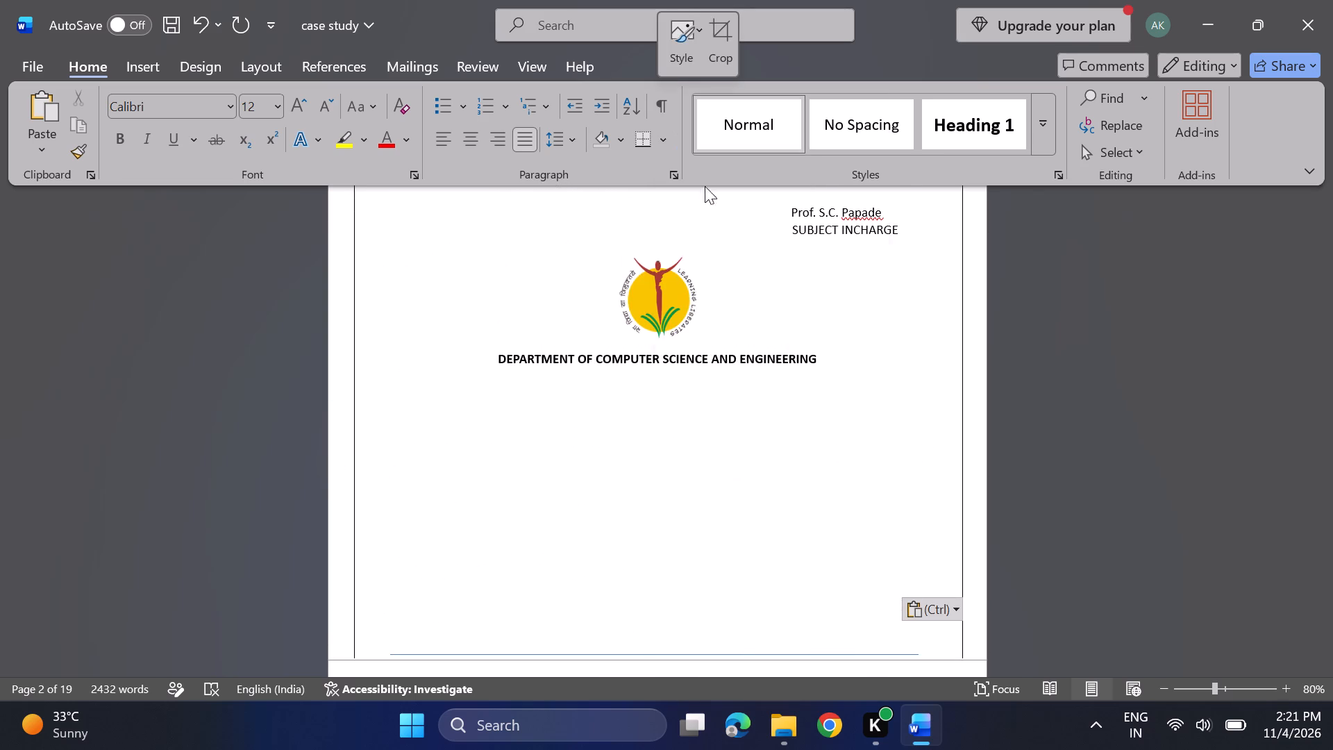
scroll(681, 416, down, 1)
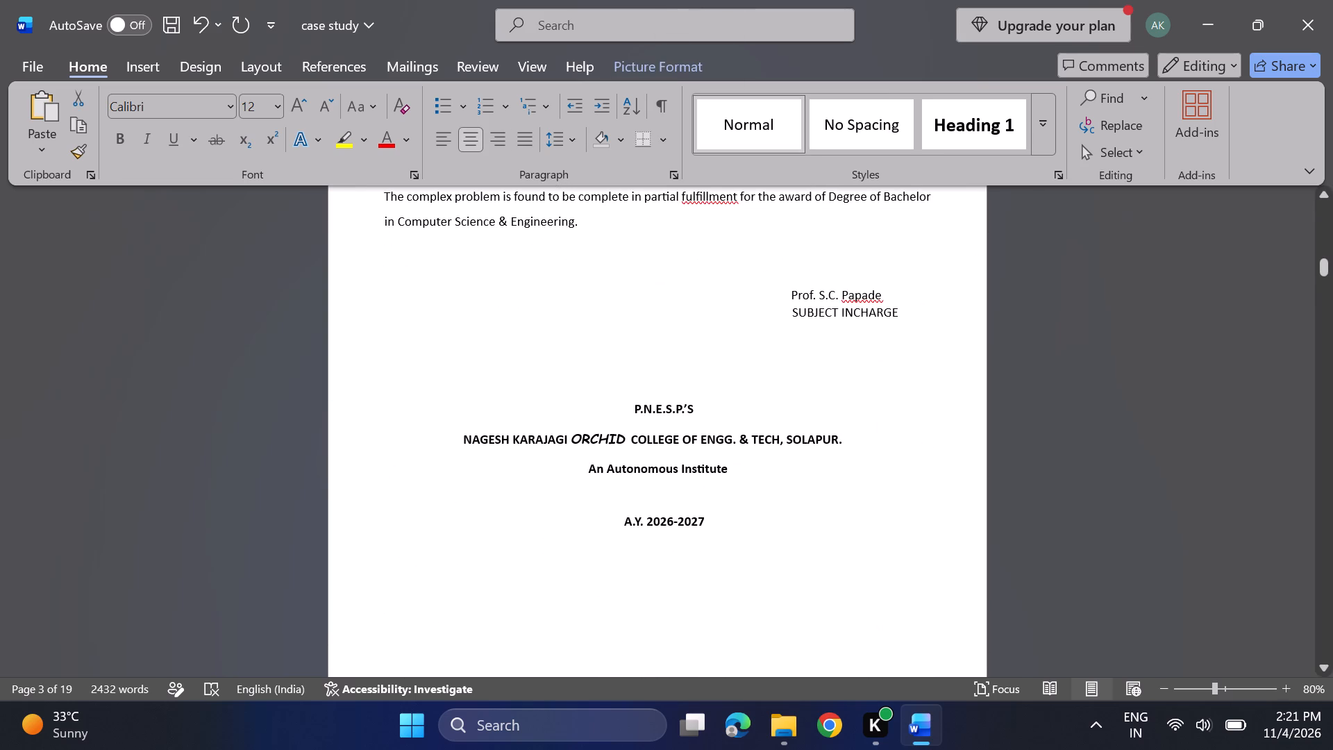
click(623, 372)
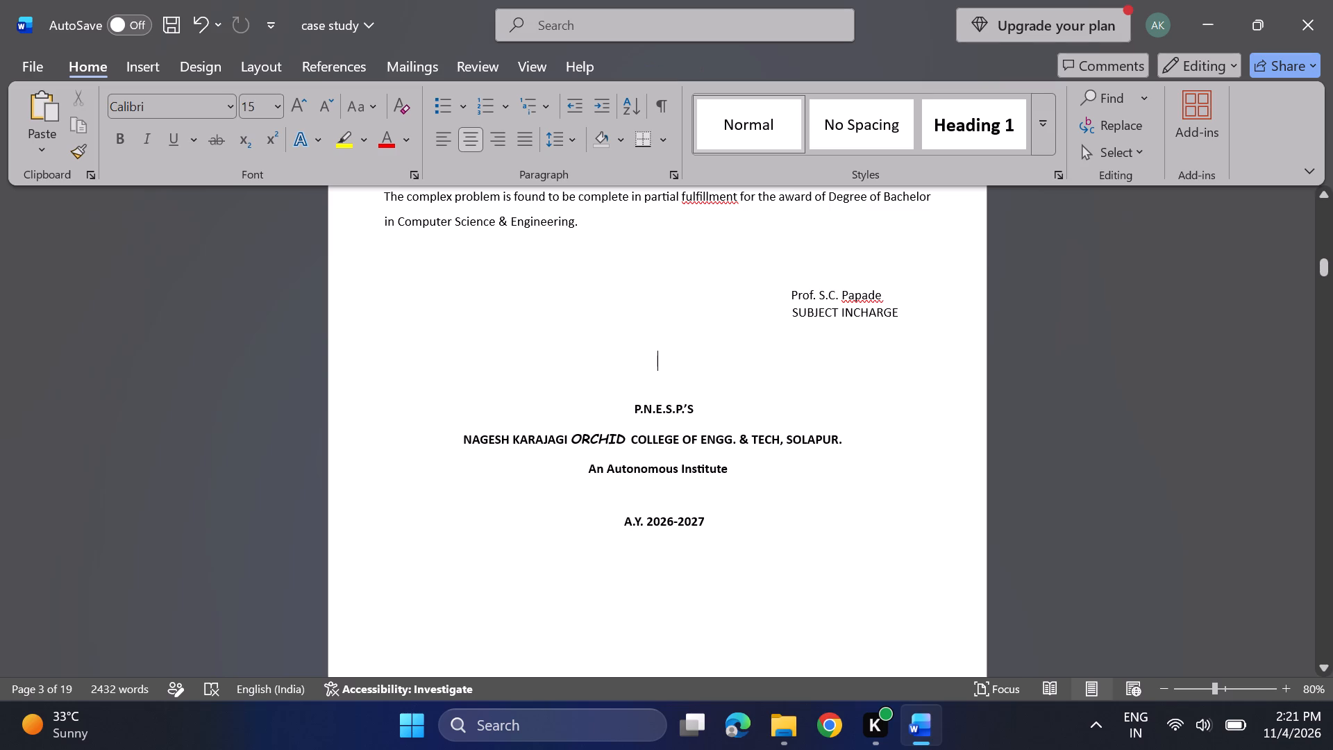
key(ctrl+v)
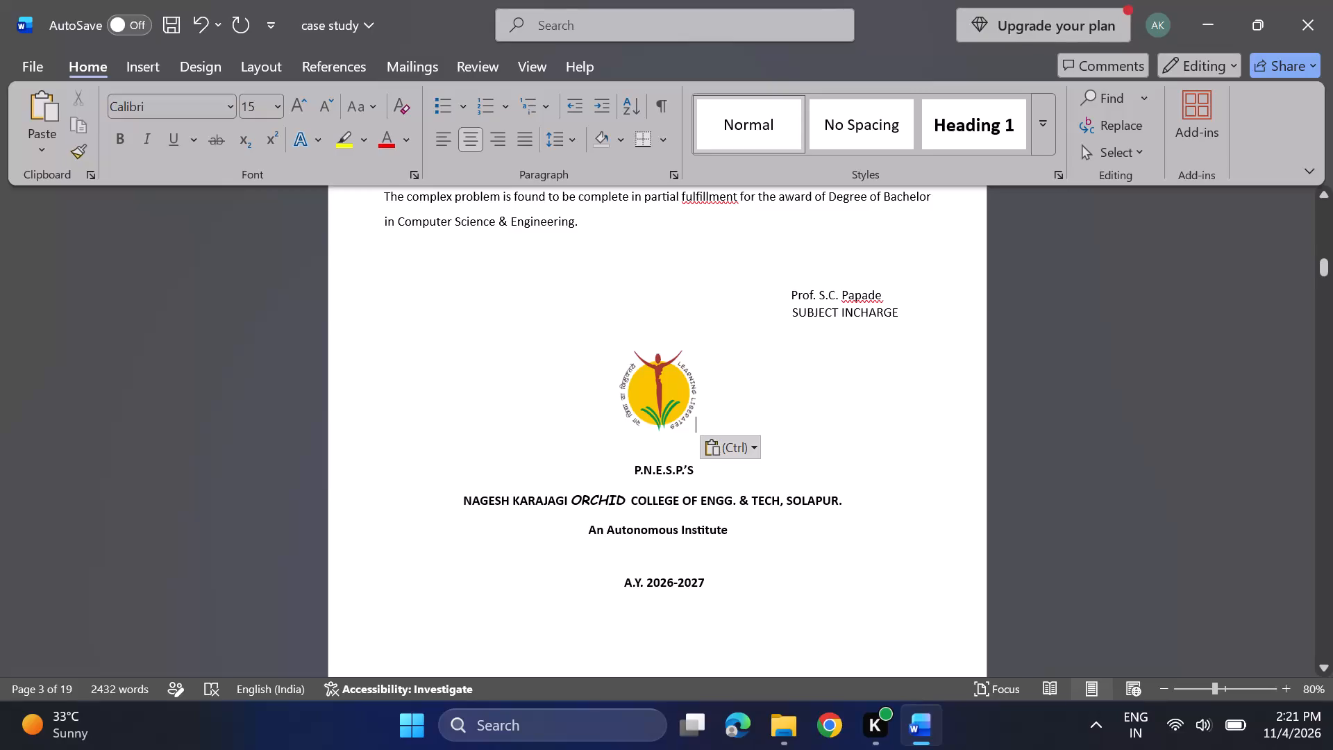
Copy the DEPARTMENT OF COMPUTER SCIENCE AND ENGINEERING line from the bordered certificate to below the new page's logo.
scroll(663, 372, up, 2)
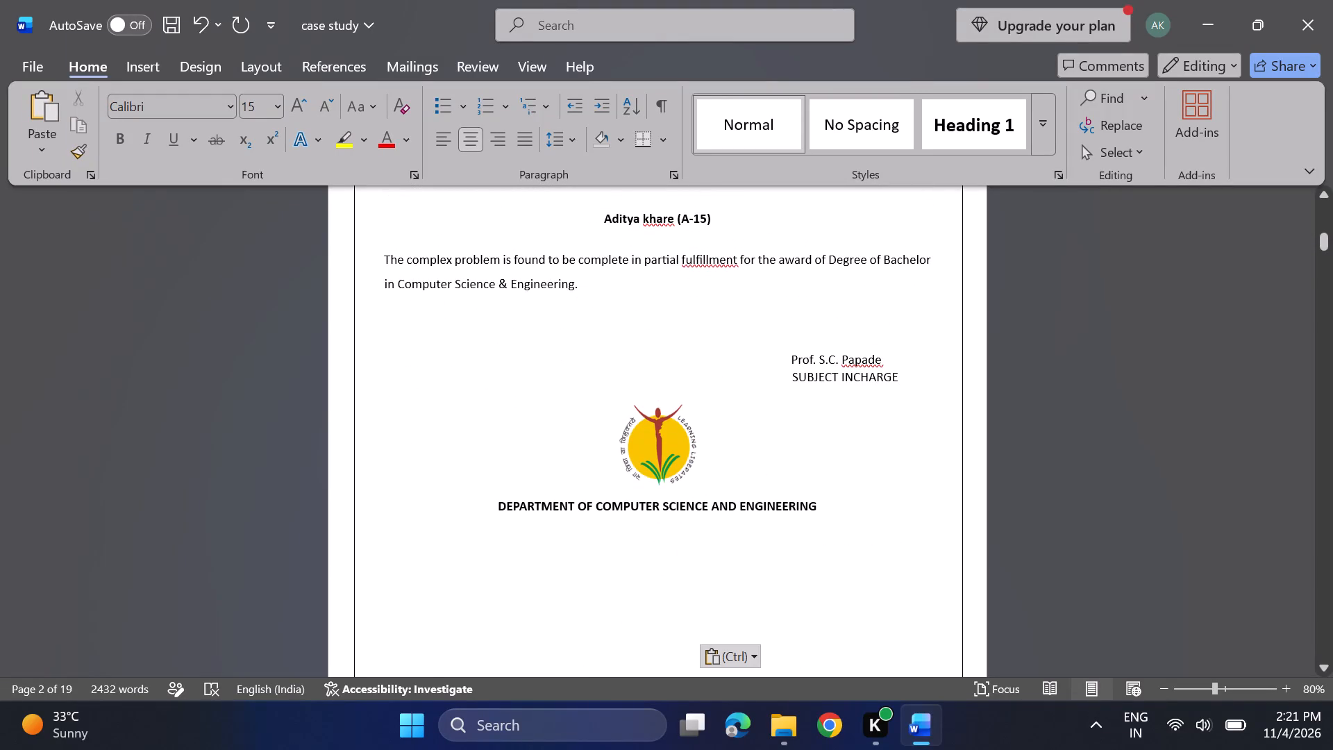
drag(831, 518, 544, 483)
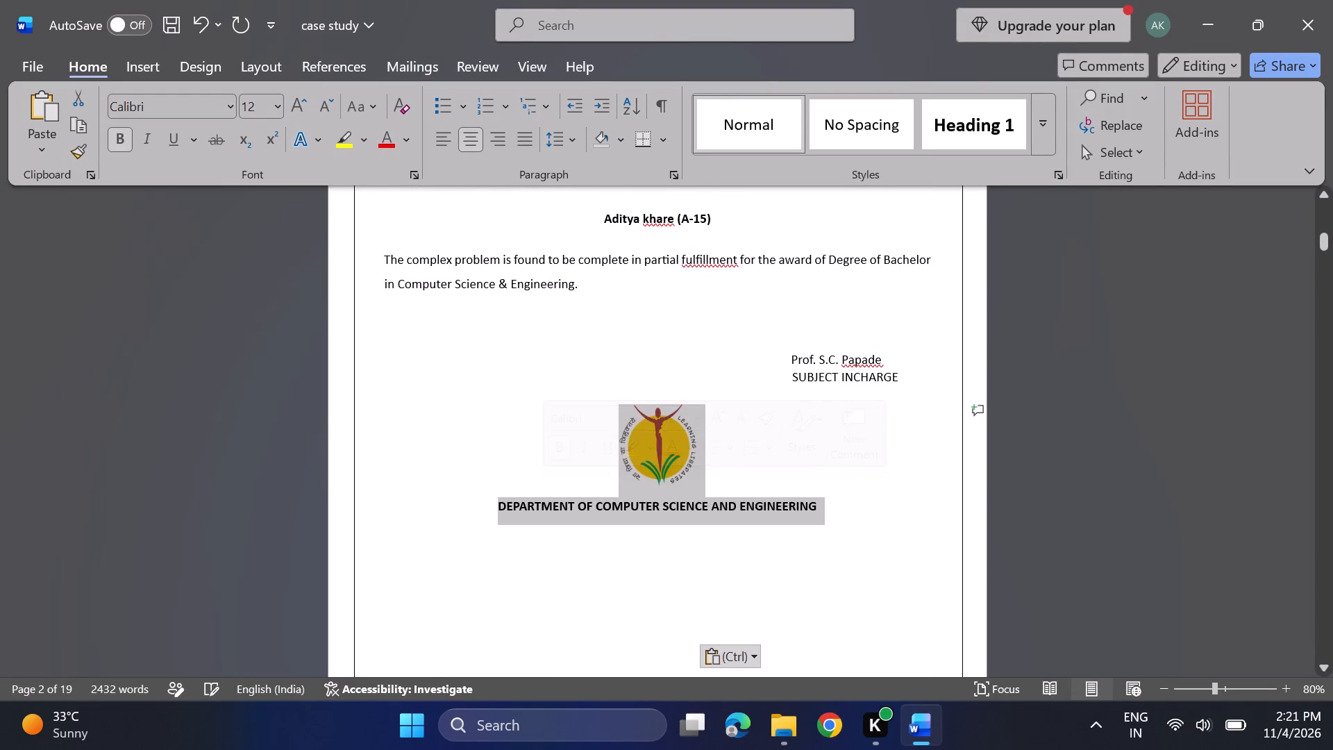
click(860, 545)
drag(837, 512, 446, 505)
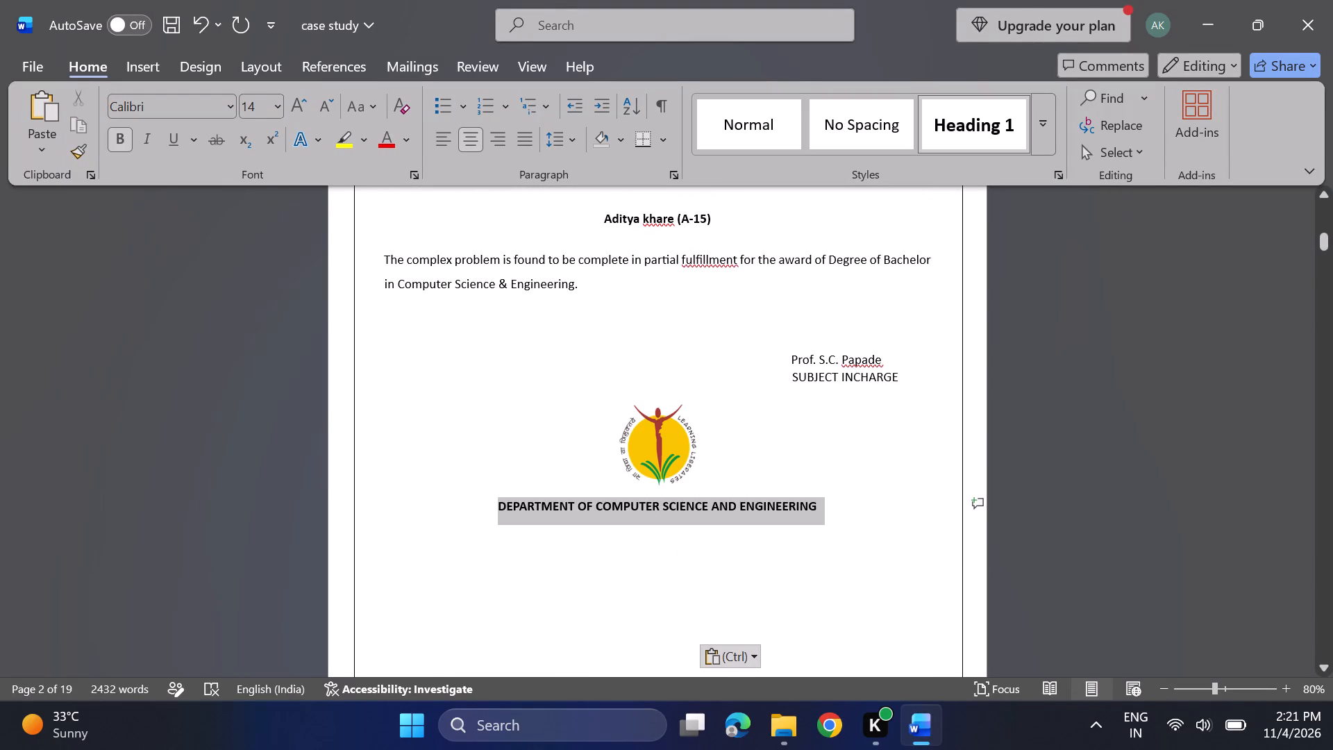
drag(446, 505, 465, 515)
key(ctrl+c)
scroll(465, 515, down, 1)
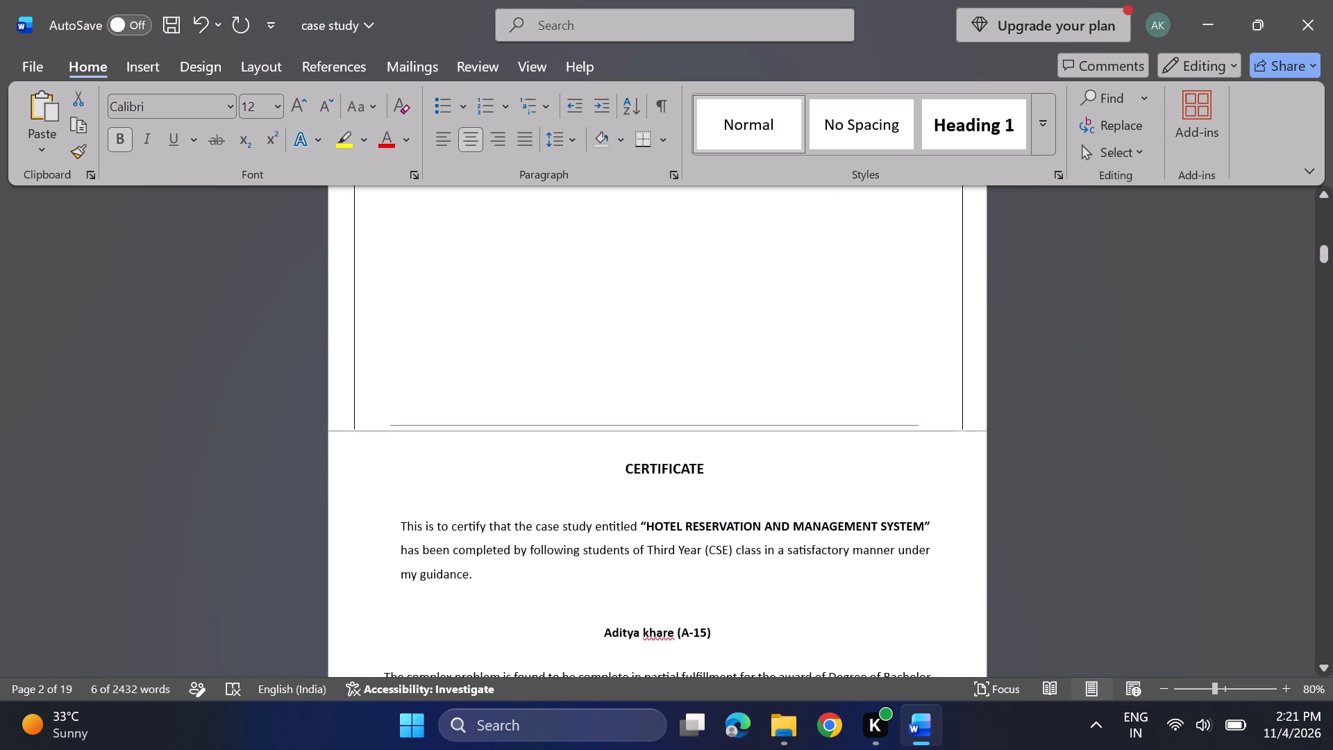
scroll(648, 635, down, 1)
click(705, 623)
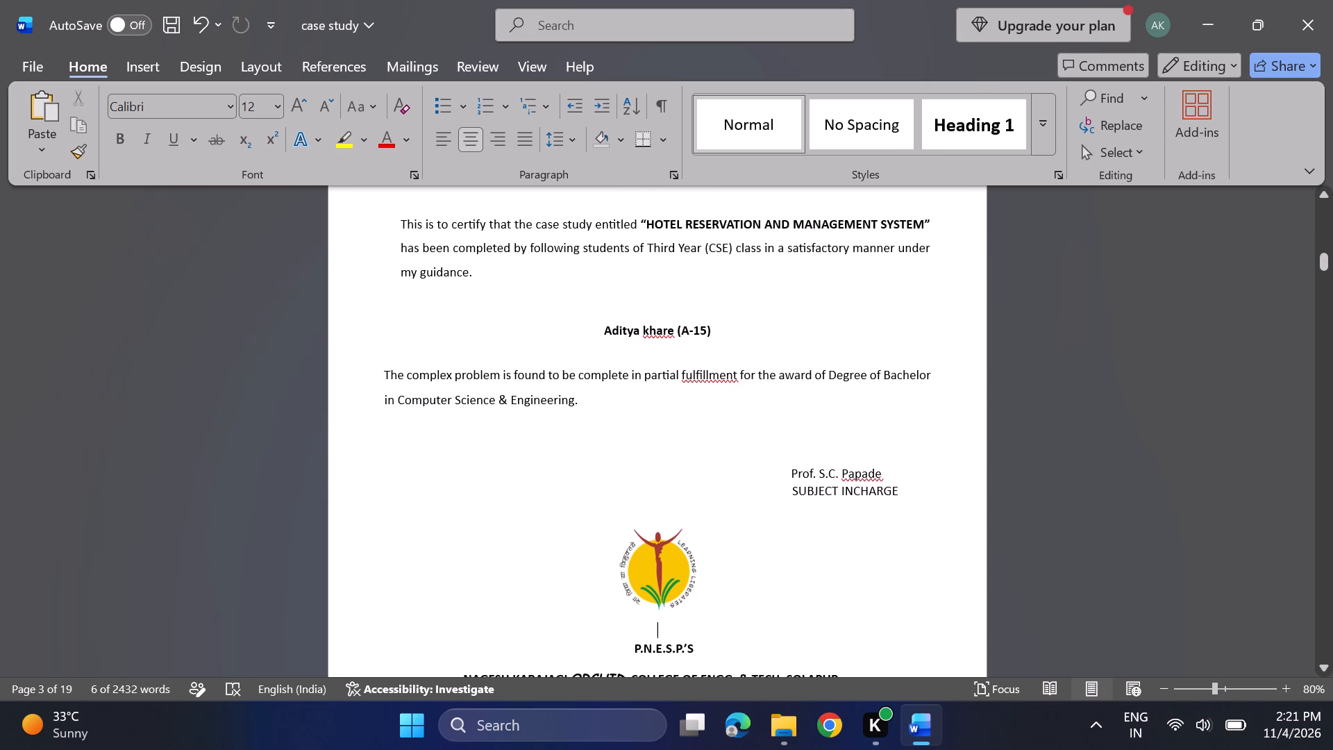
key(ctrl+v)
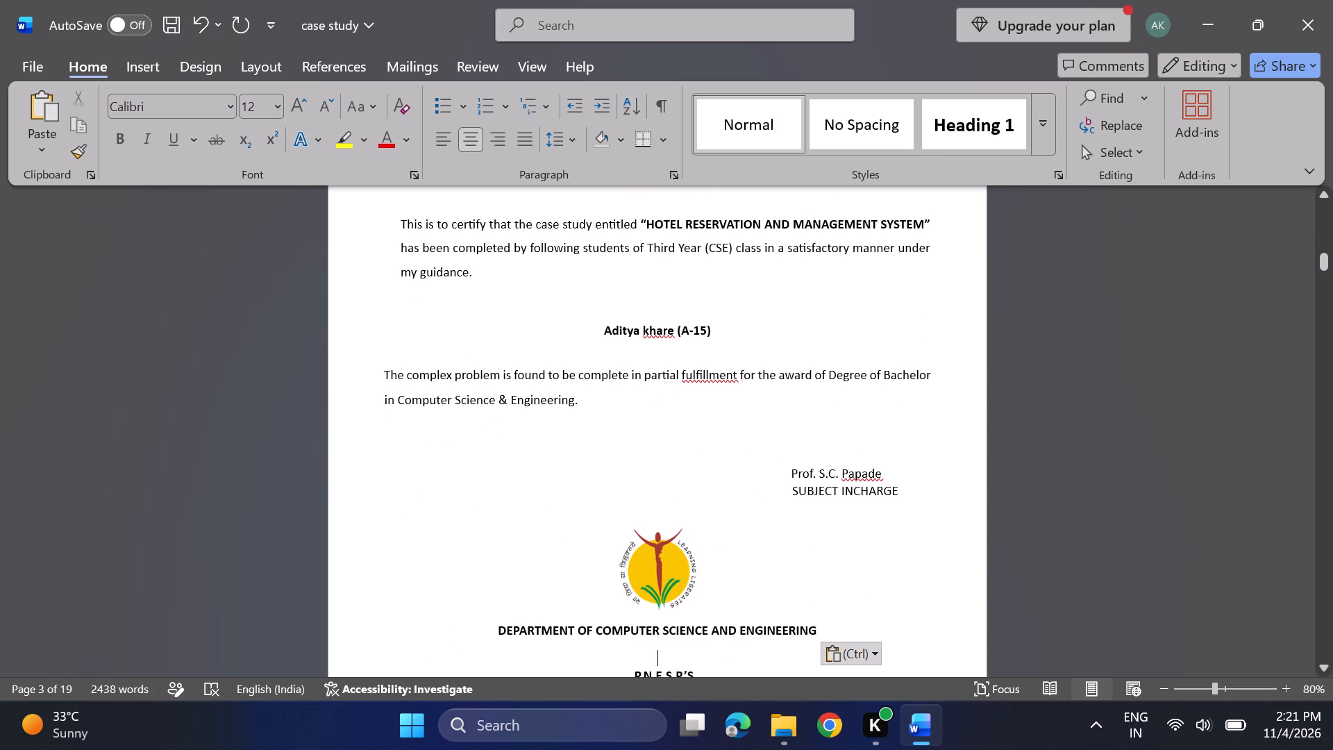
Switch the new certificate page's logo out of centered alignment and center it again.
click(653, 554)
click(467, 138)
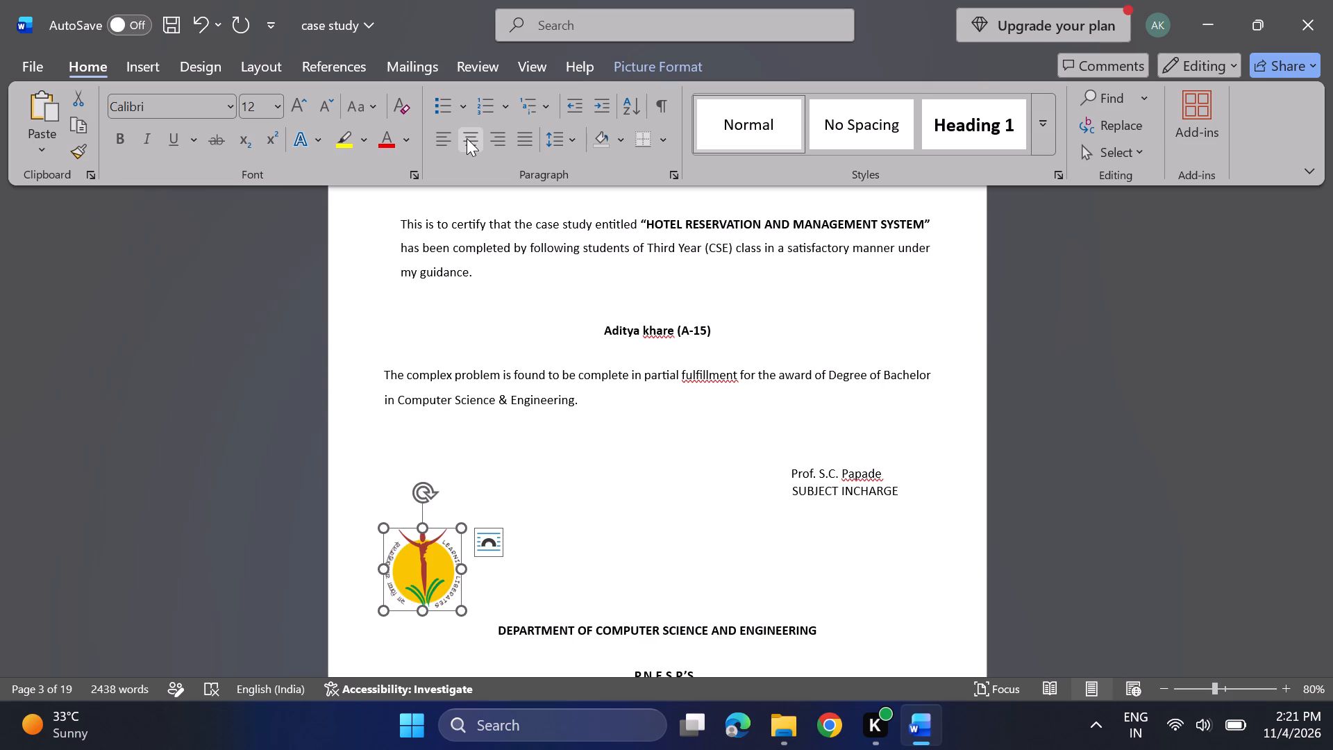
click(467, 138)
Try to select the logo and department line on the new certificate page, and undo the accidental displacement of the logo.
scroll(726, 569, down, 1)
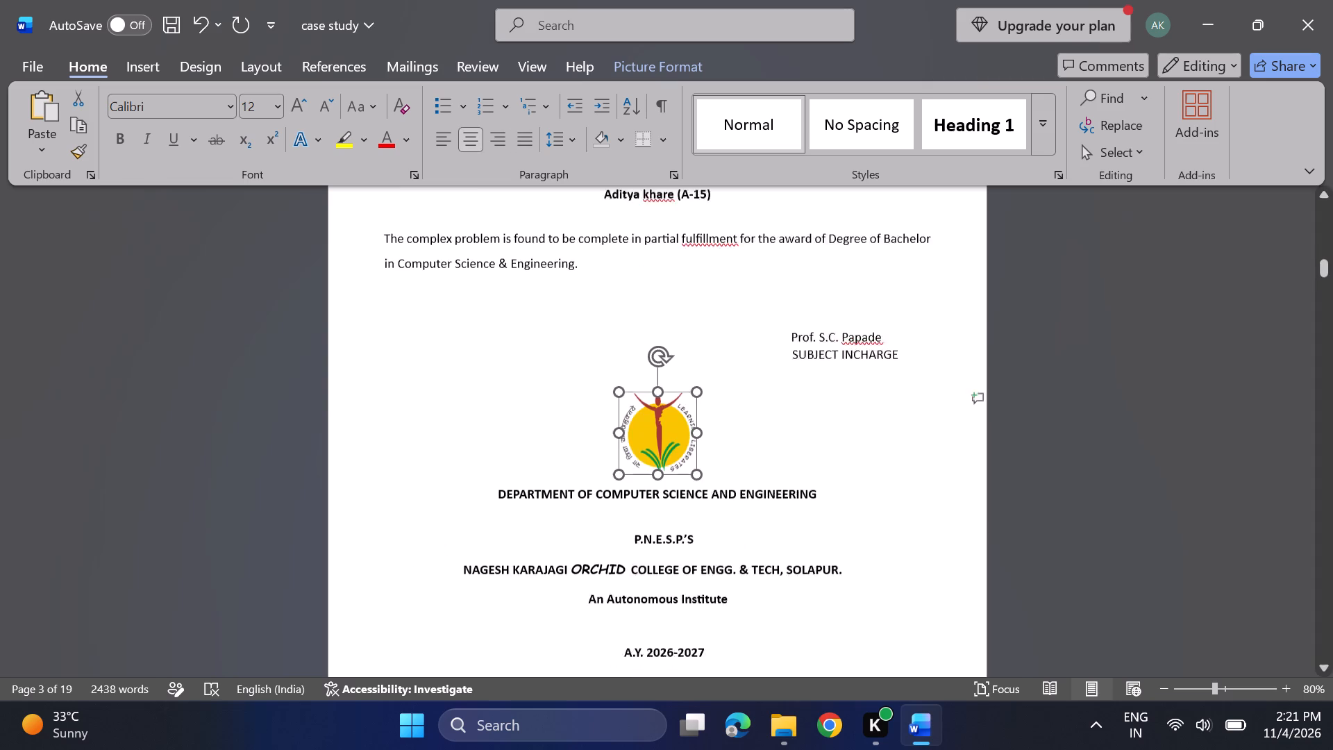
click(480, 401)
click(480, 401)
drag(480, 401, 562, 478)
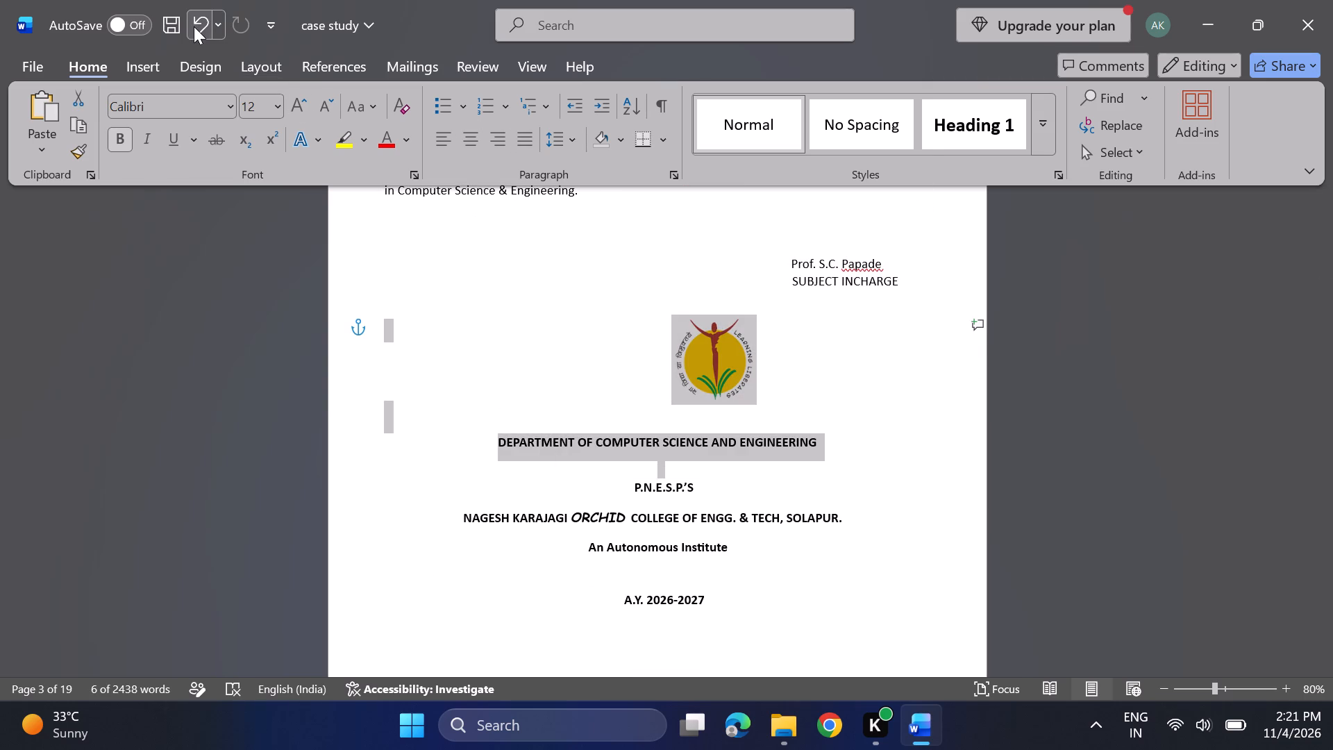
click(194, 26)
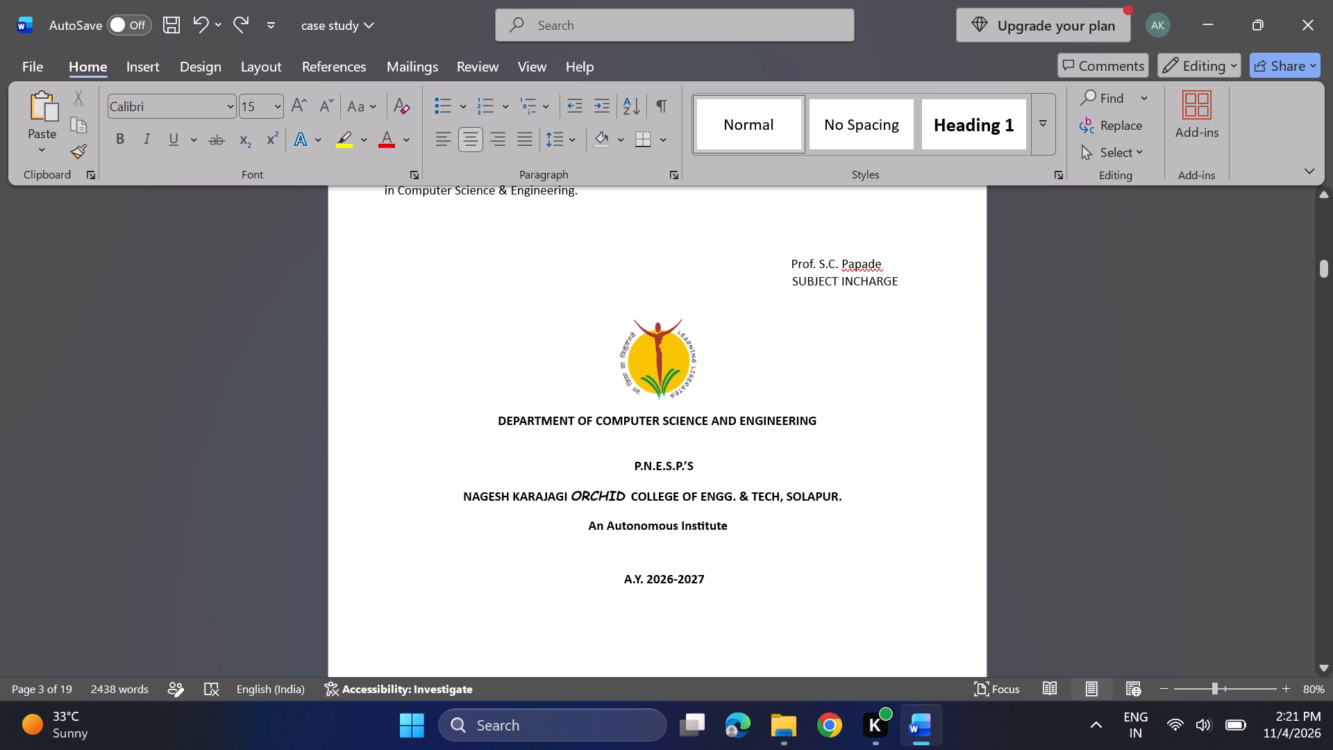
Center the lines from DEPARTMENT OF COMPUTER SCIENCE AND ENGINEERING through A.Y. 2026-2027, with the blank lines below, on the new certificate page.
drag(489, 415, 790, 649)
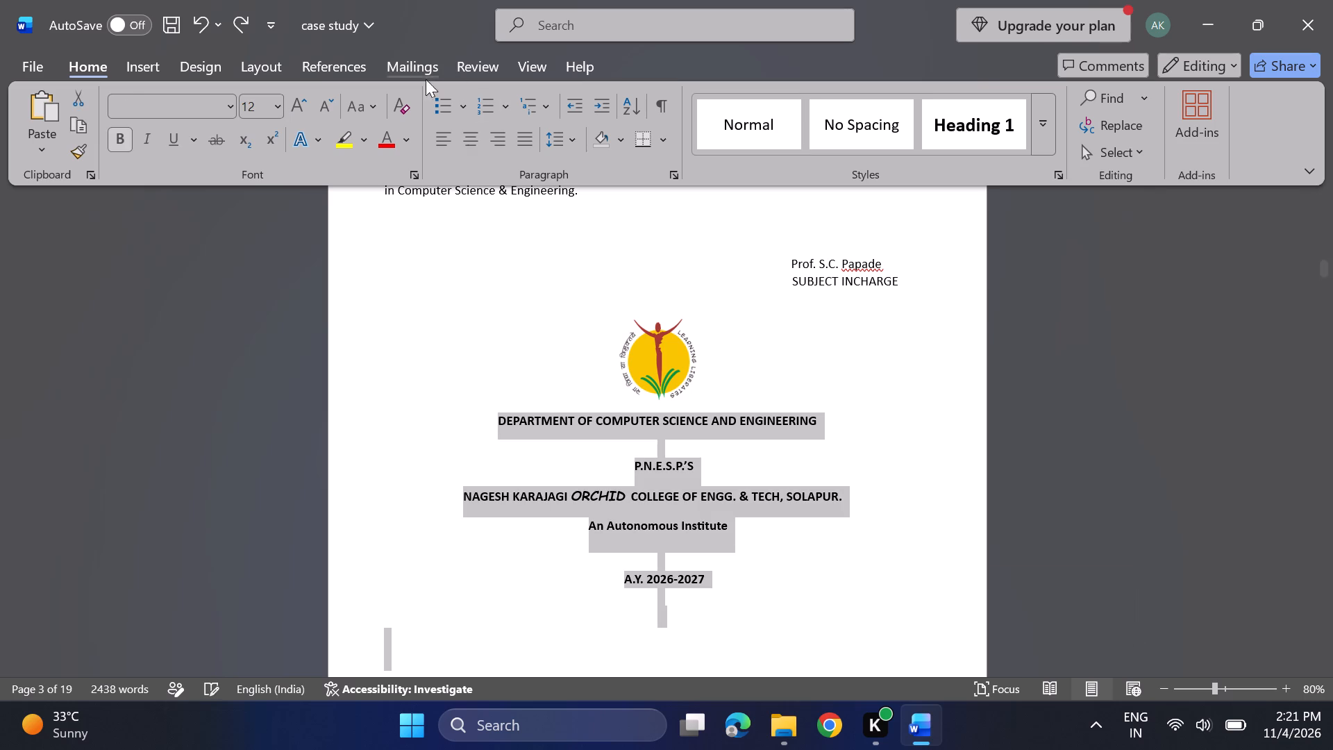
click(479, 147)
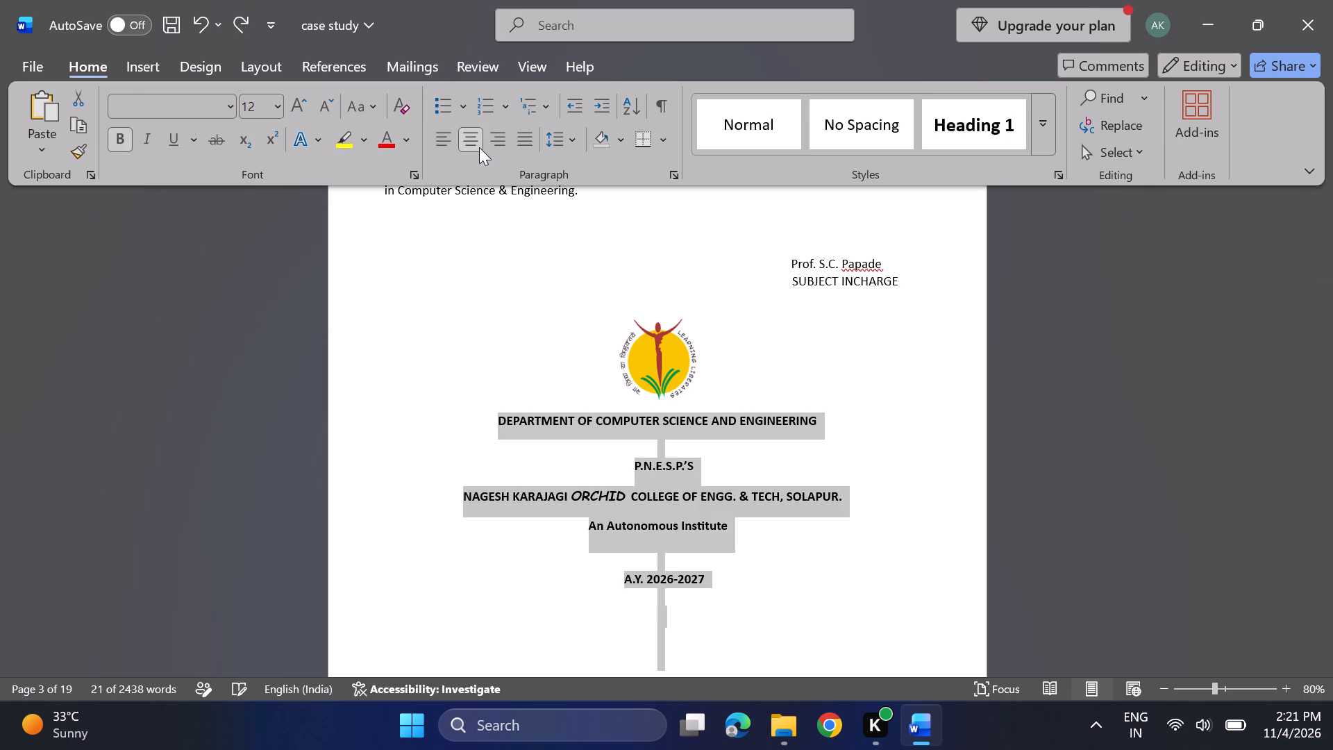
Select the entire bordered certificate page using Go To with \page, and delete it.
scroll(925, 435, up, 1)
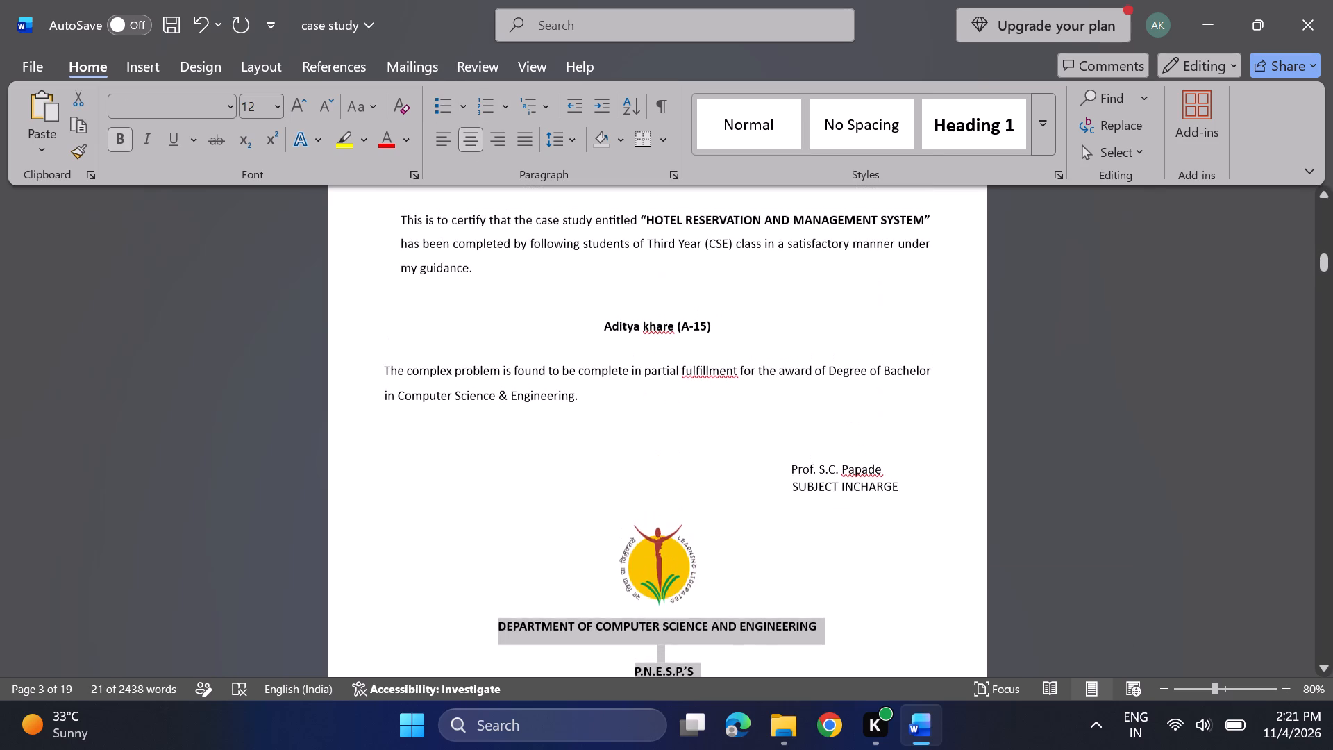
scroll(738, 387, up, 1)
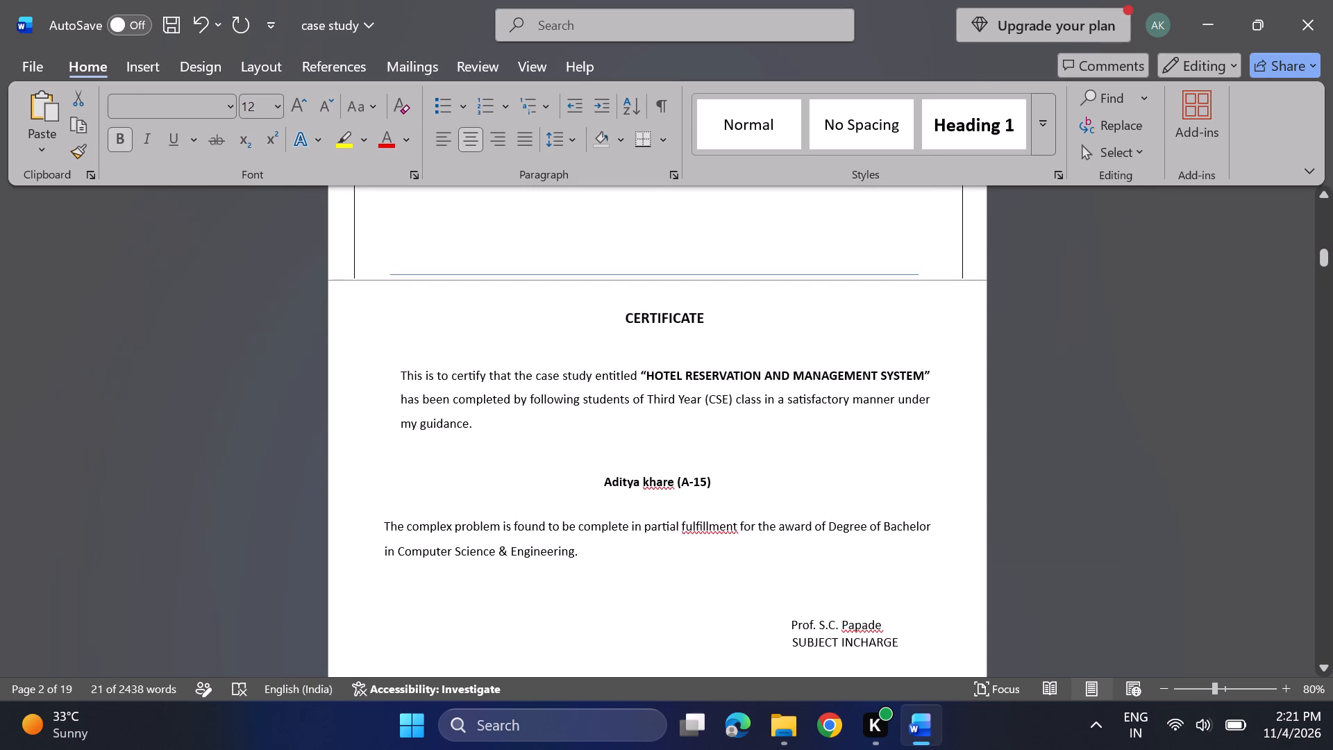
scroll(603, 392, up, 2)
scroll(603, 392, down, 1)
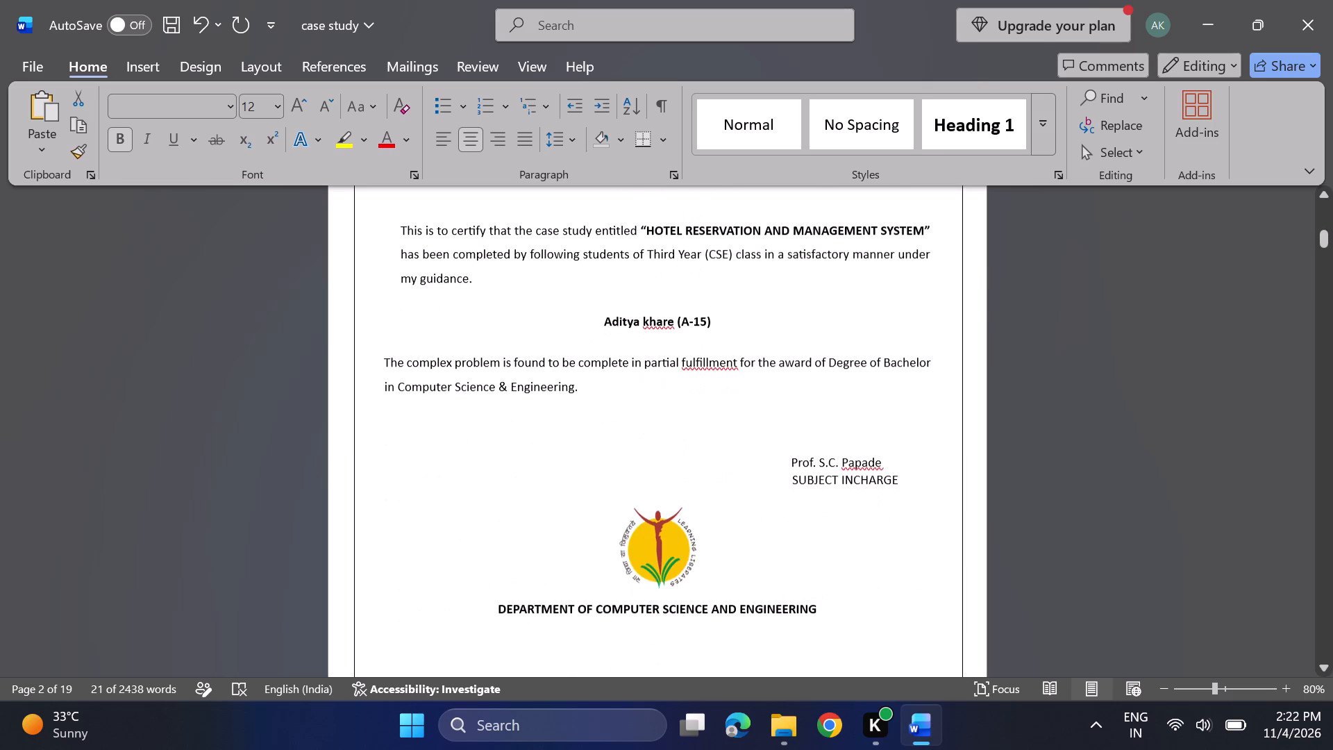
click(1011, 413)
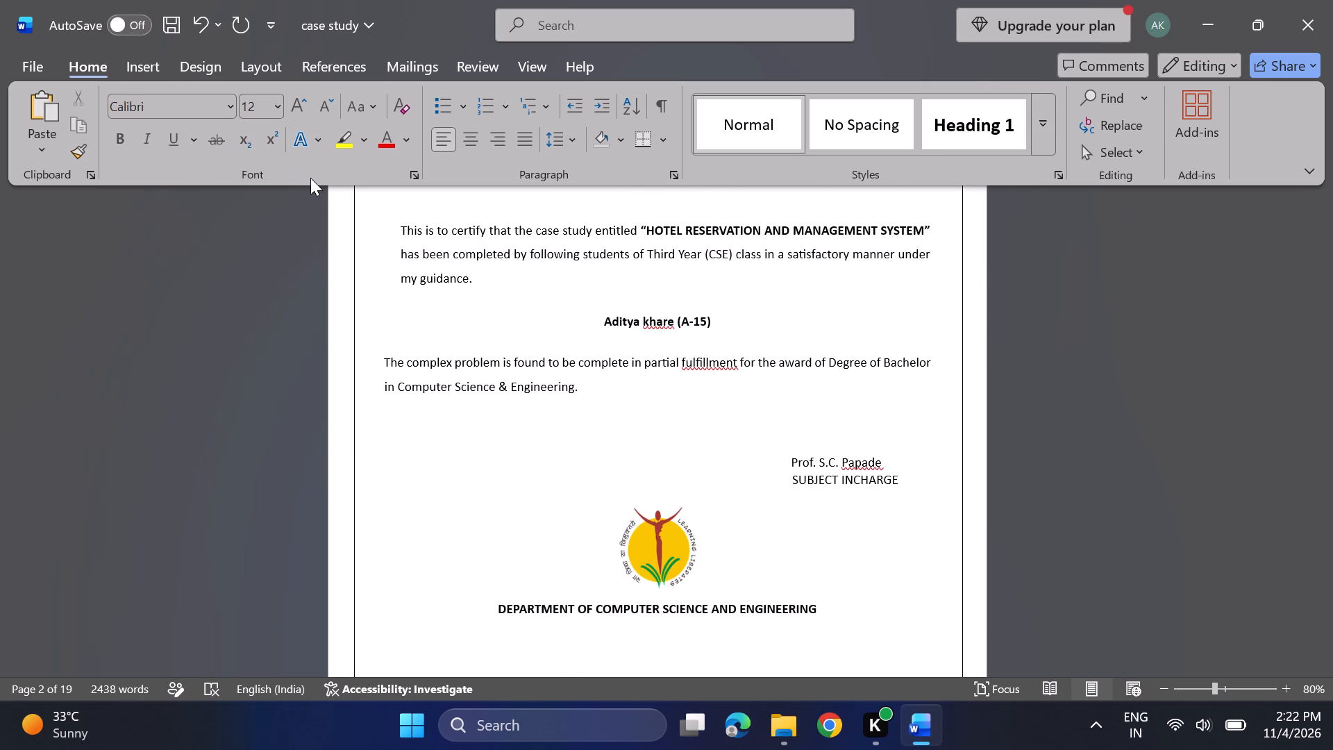
key(ctrl+g)
text(\page)
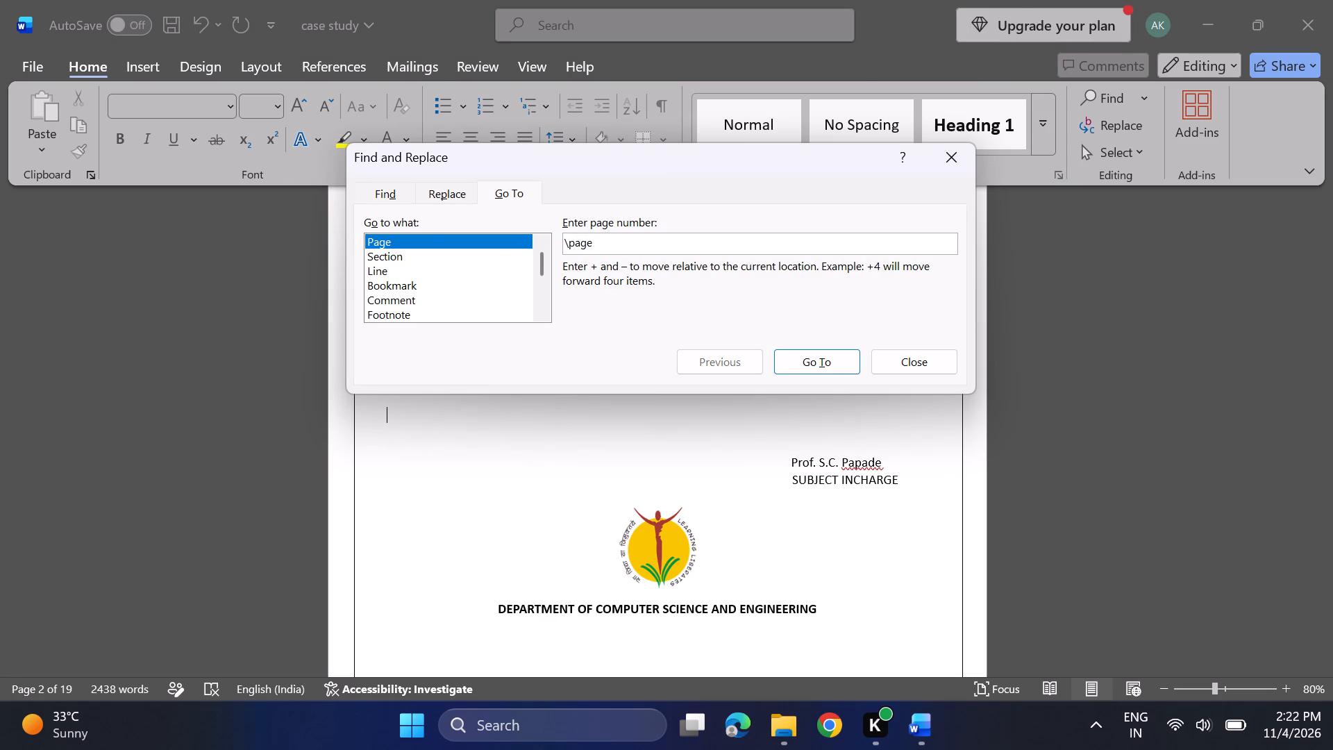
click(793, 355)
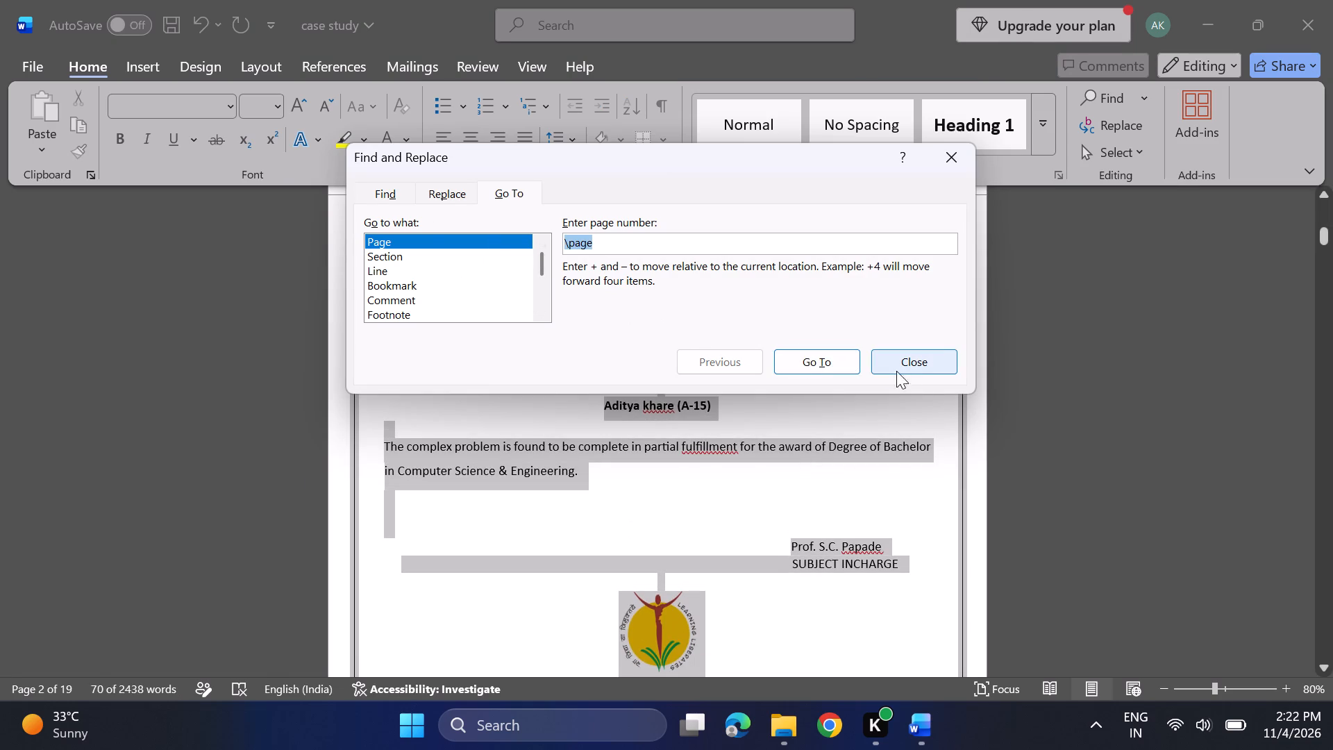
click(930, 373)
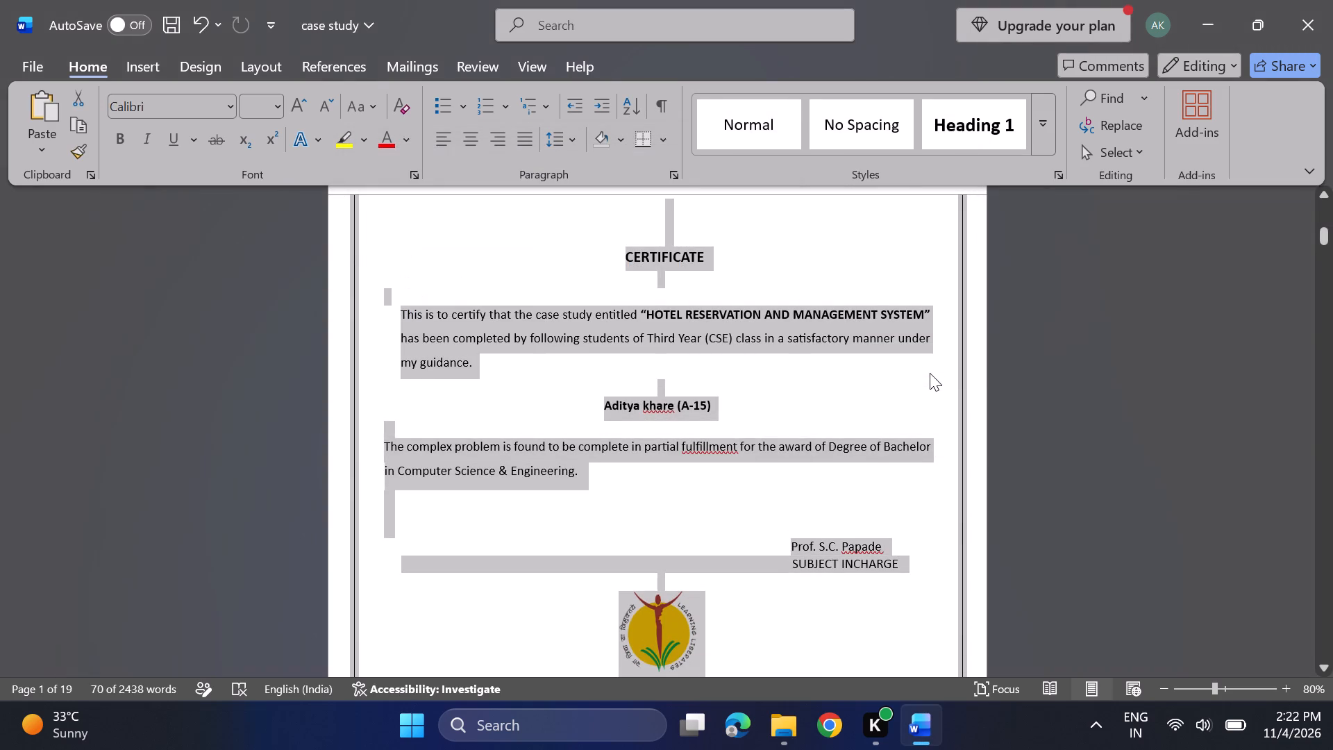
key(Delete)
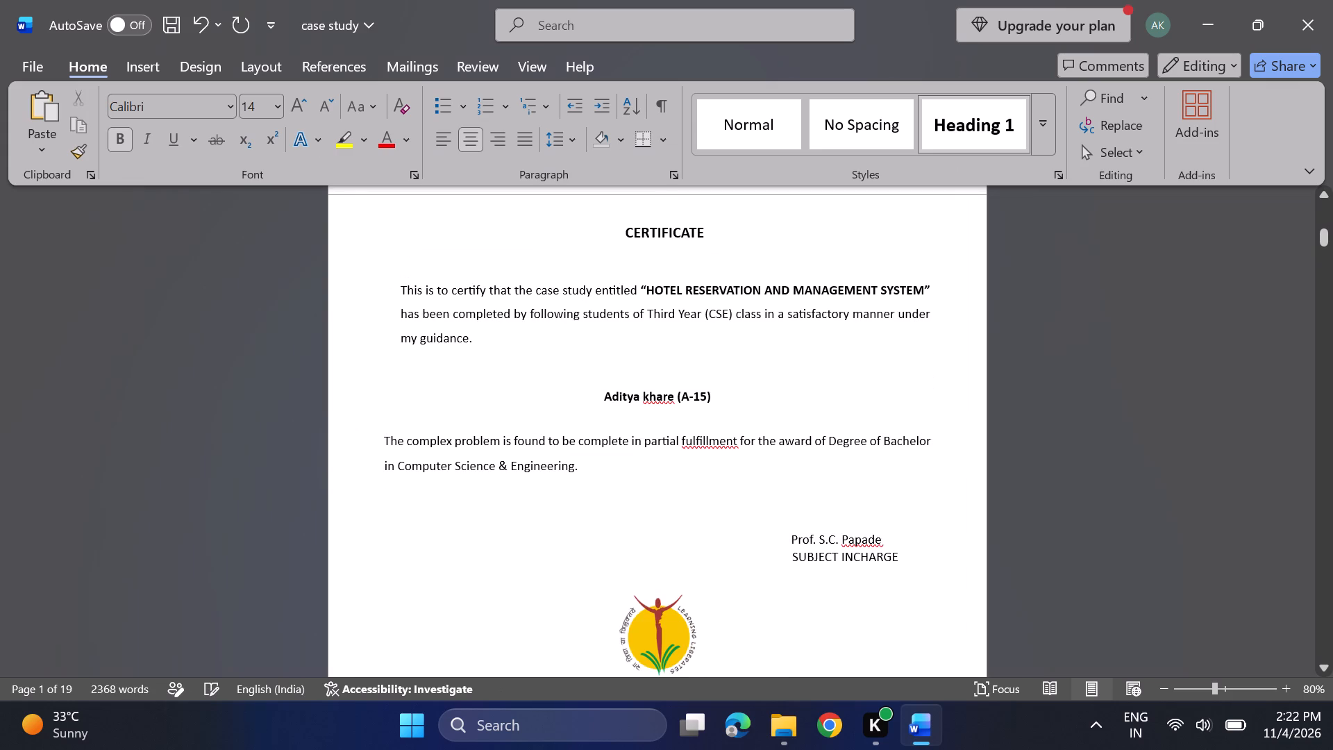
Review the cover page, the remaining certificate page and the start of the Index page for layout.
scroll(916, 432, down, 3)
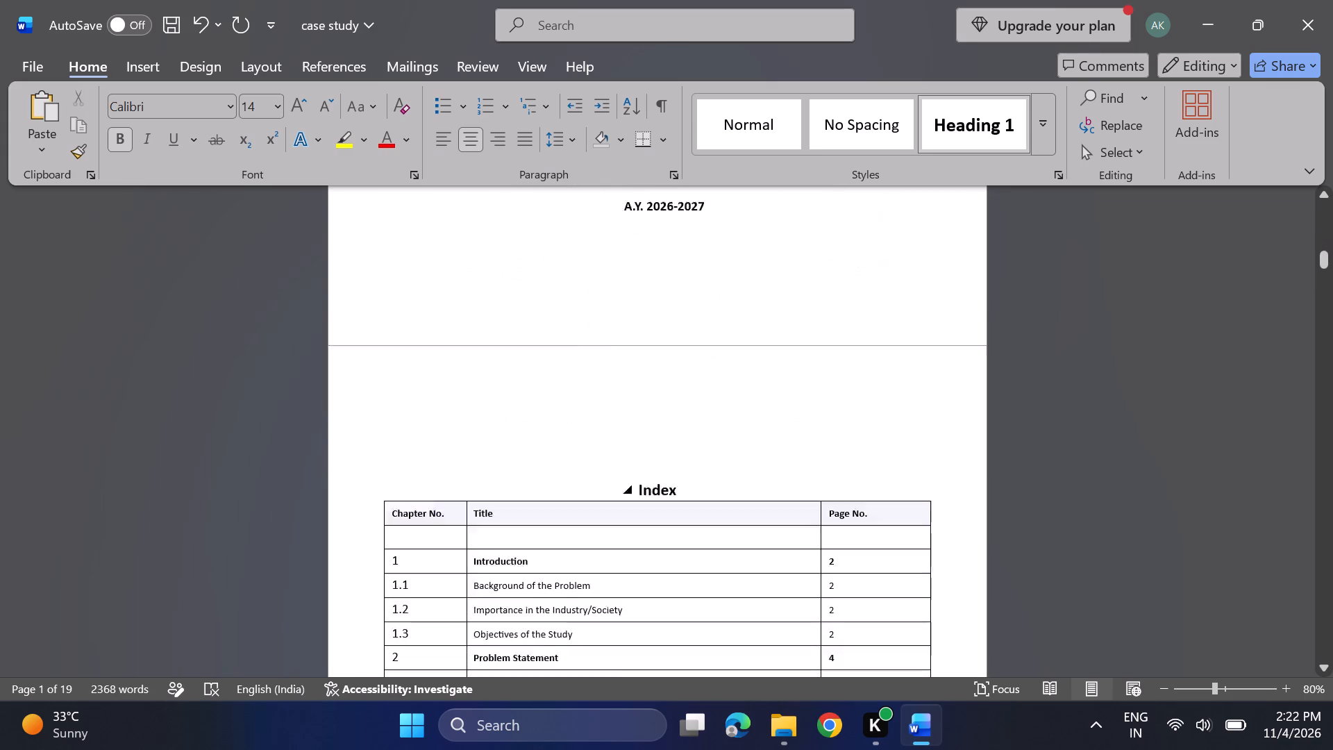
scroll(916, 432, down, 1)
scroll(916, 432, up, 3)
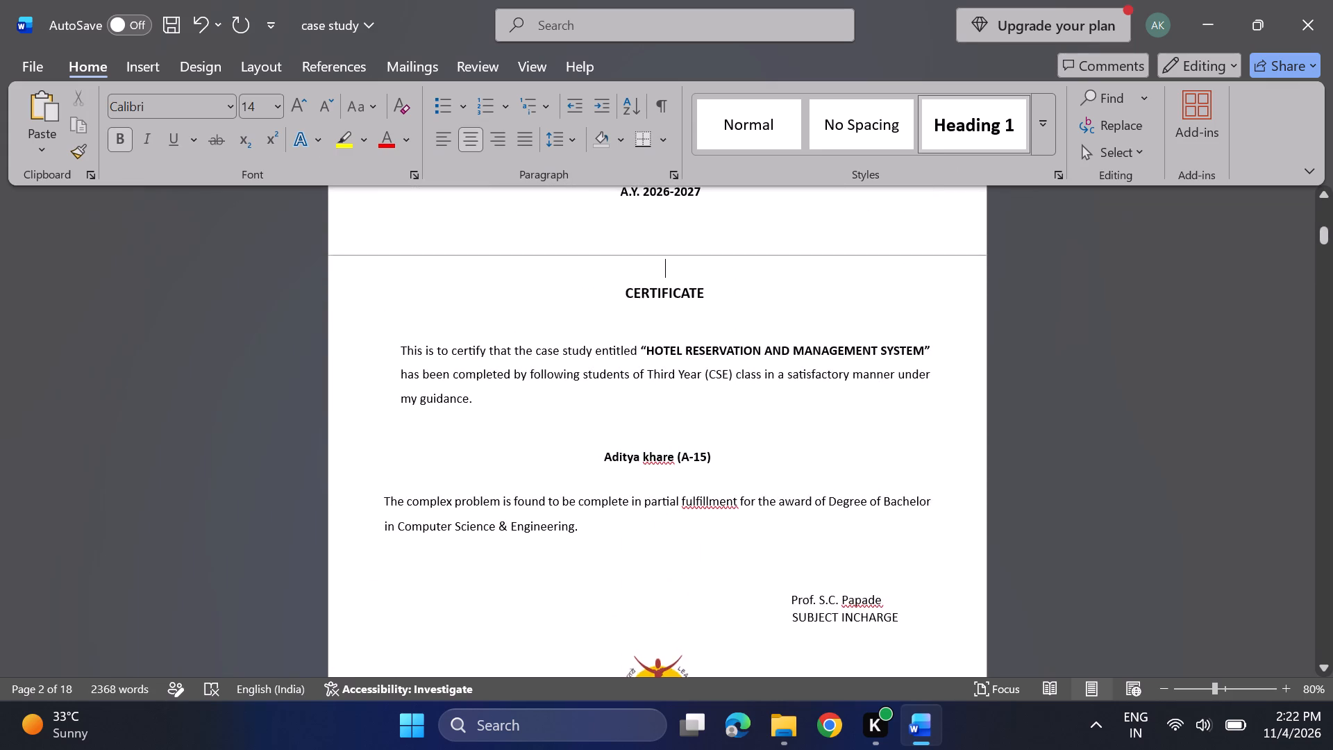
scroll(916, 432, up, 4)
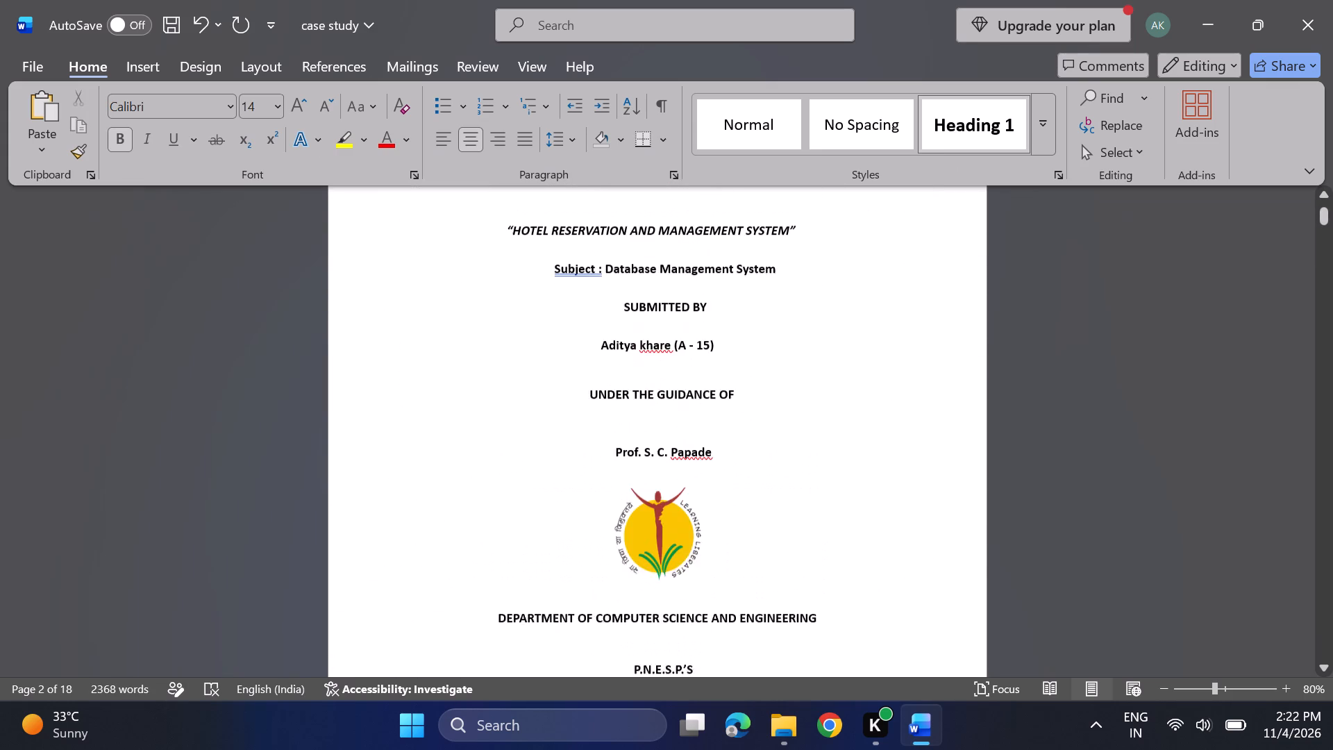
scroll(916, 432, down, 2)
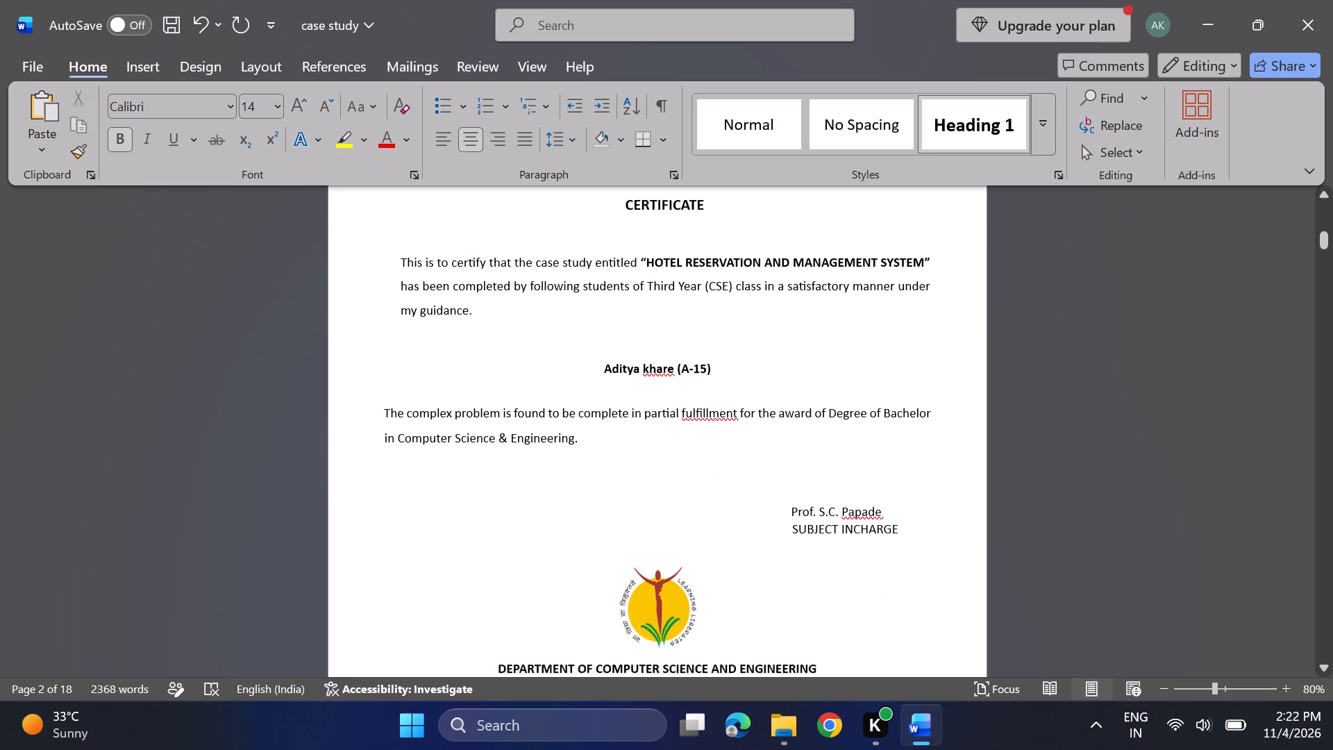
scroll(916, 432, down, 1)
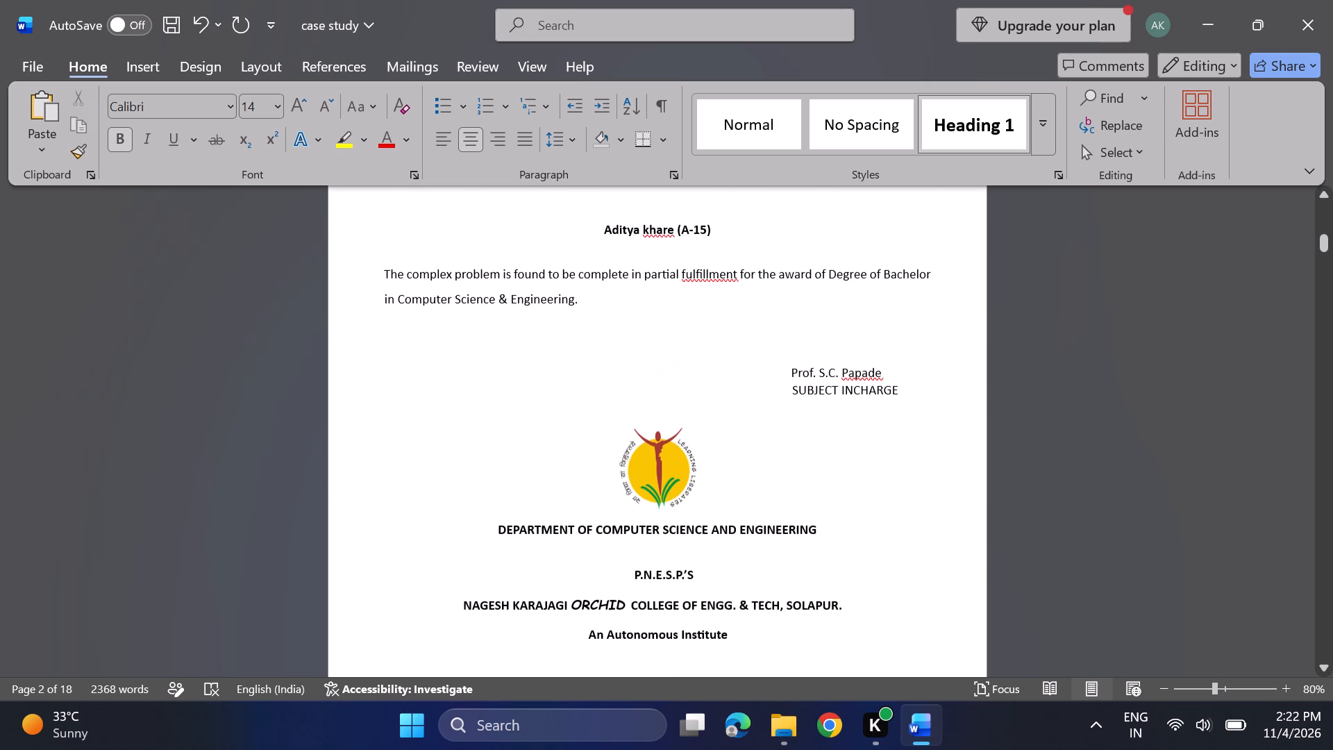
Delete the blank lines above the Index heading, leaving one empty line at the top of its page.
scroll(964, 383, down, 2)
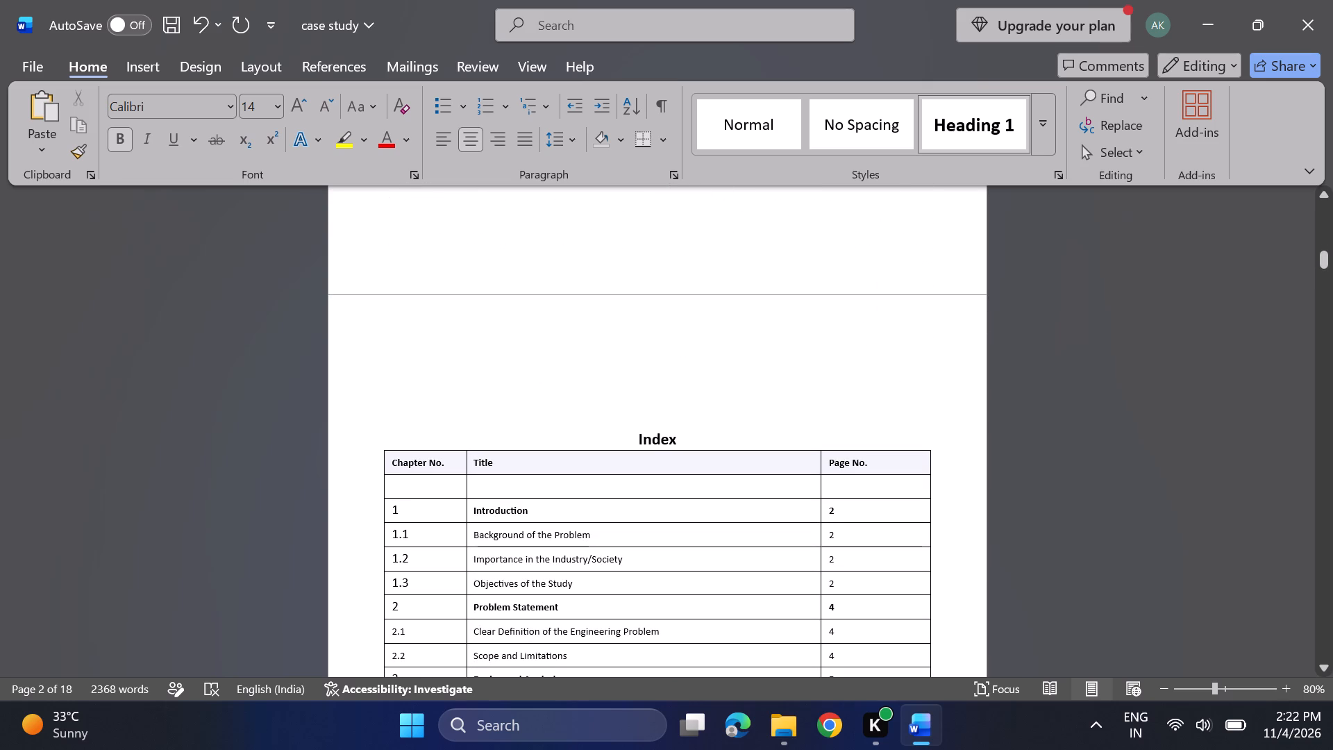
click(508, 415)
key(BackSpace)
key(BackSpace)
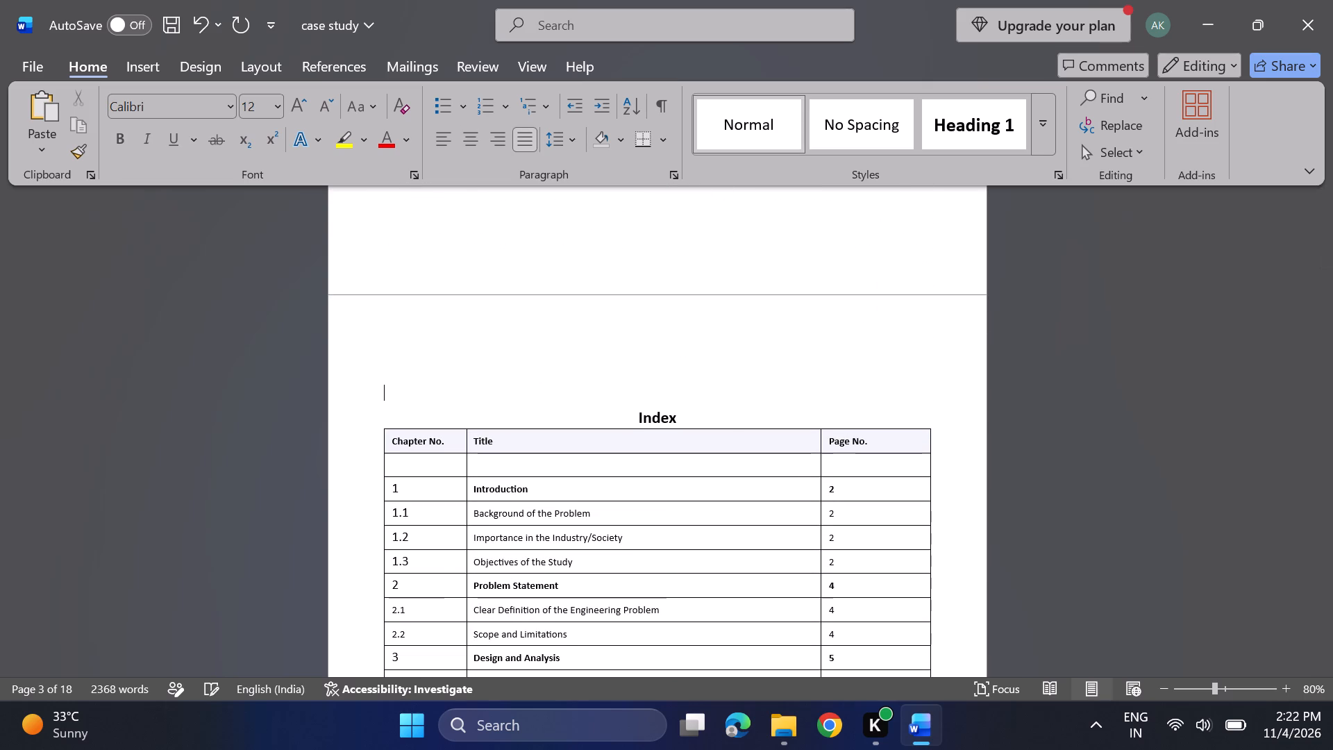
key(BackSpace)
key(BackSpace)
key(BackSpace)
key(BackSpace)
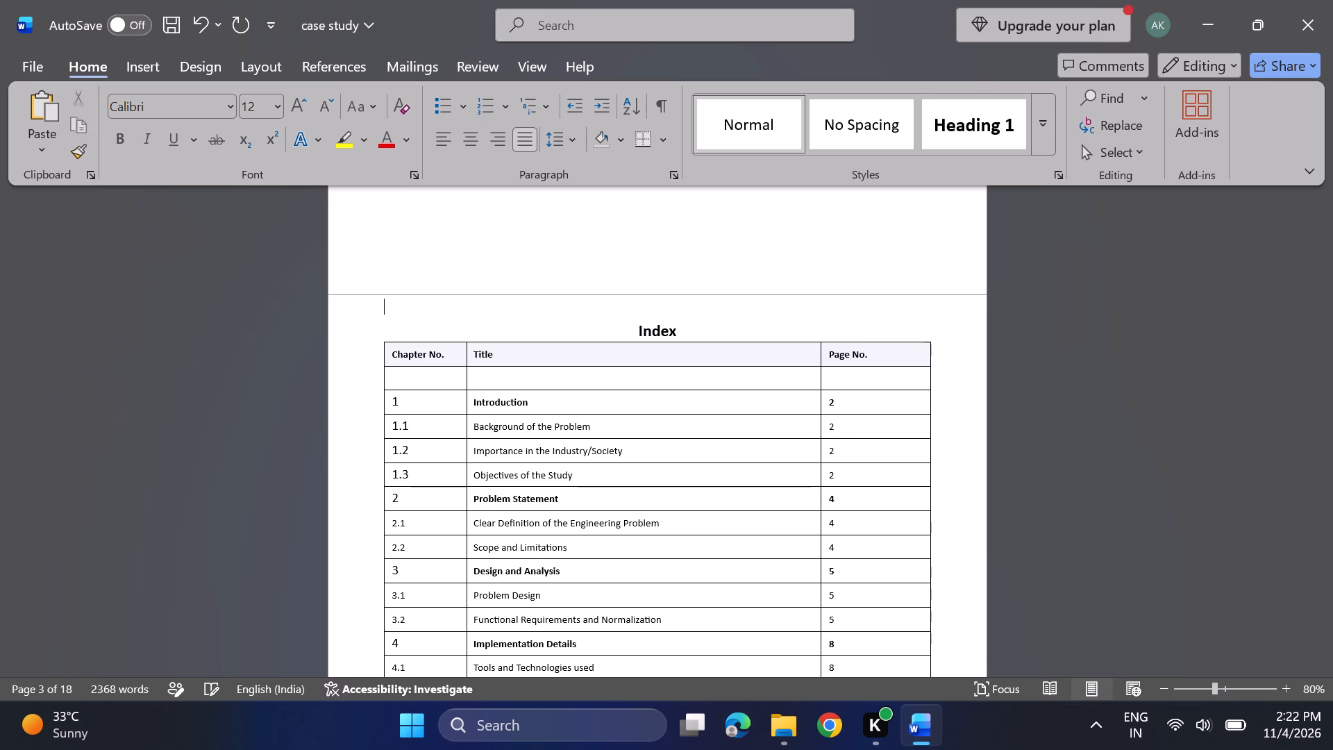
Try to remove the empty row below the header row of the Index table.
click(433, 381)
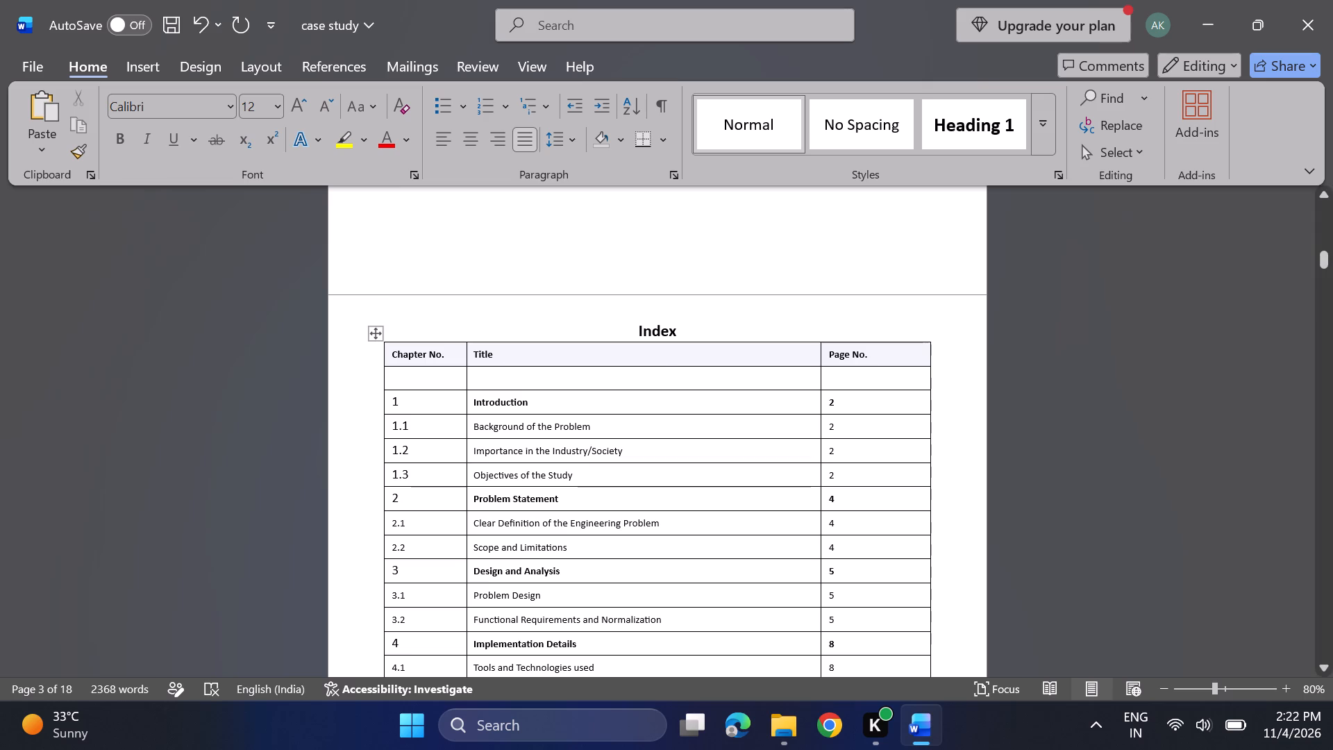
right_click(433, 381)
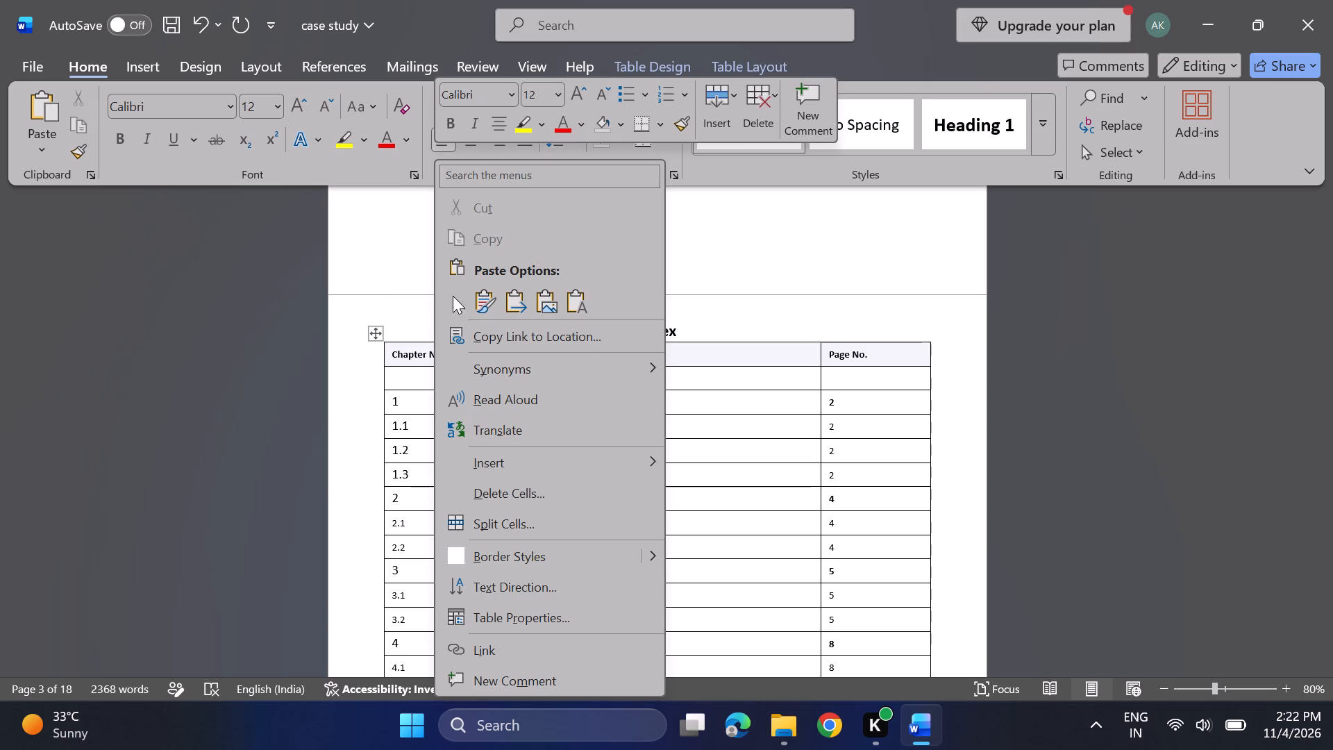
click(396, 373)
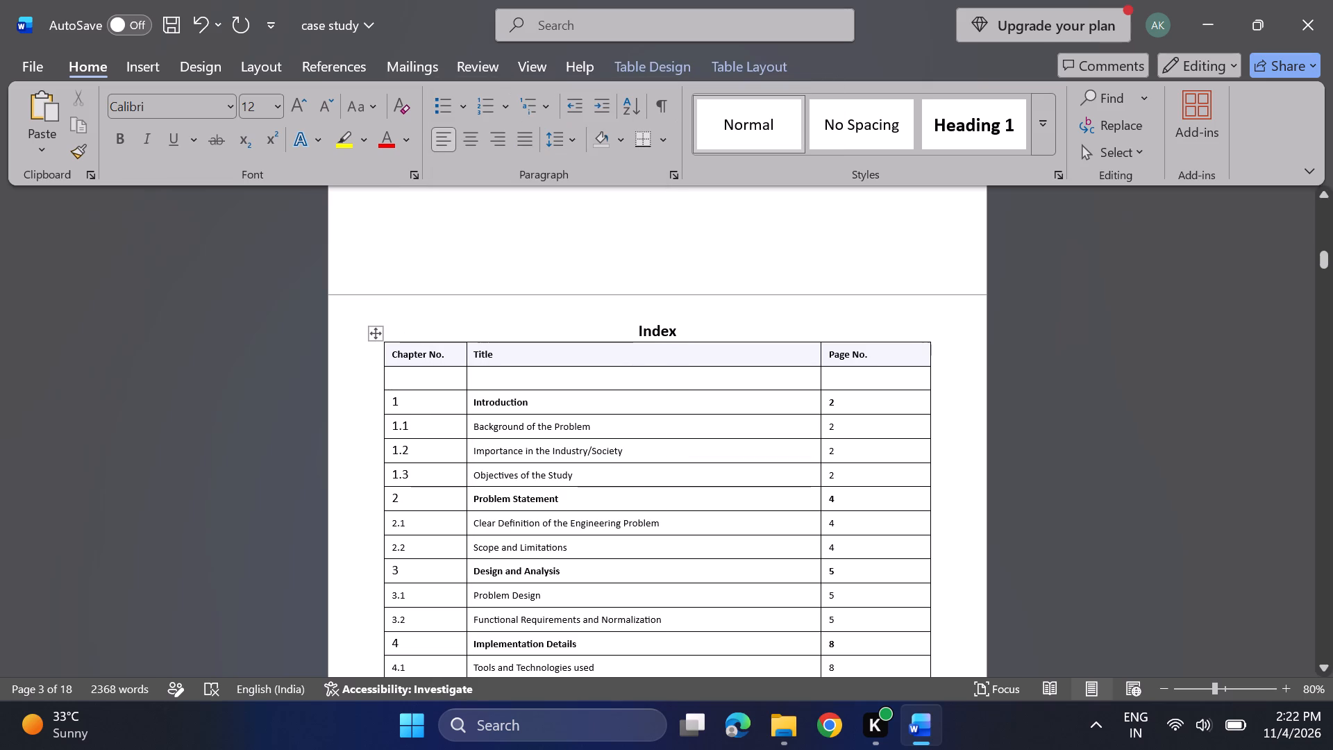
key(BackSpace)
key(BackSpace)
Look through the rest of the report, from the lists of figures and tables to the conclusion and diagram pages, checking the layout.
scroll(396, 373, down, 1)
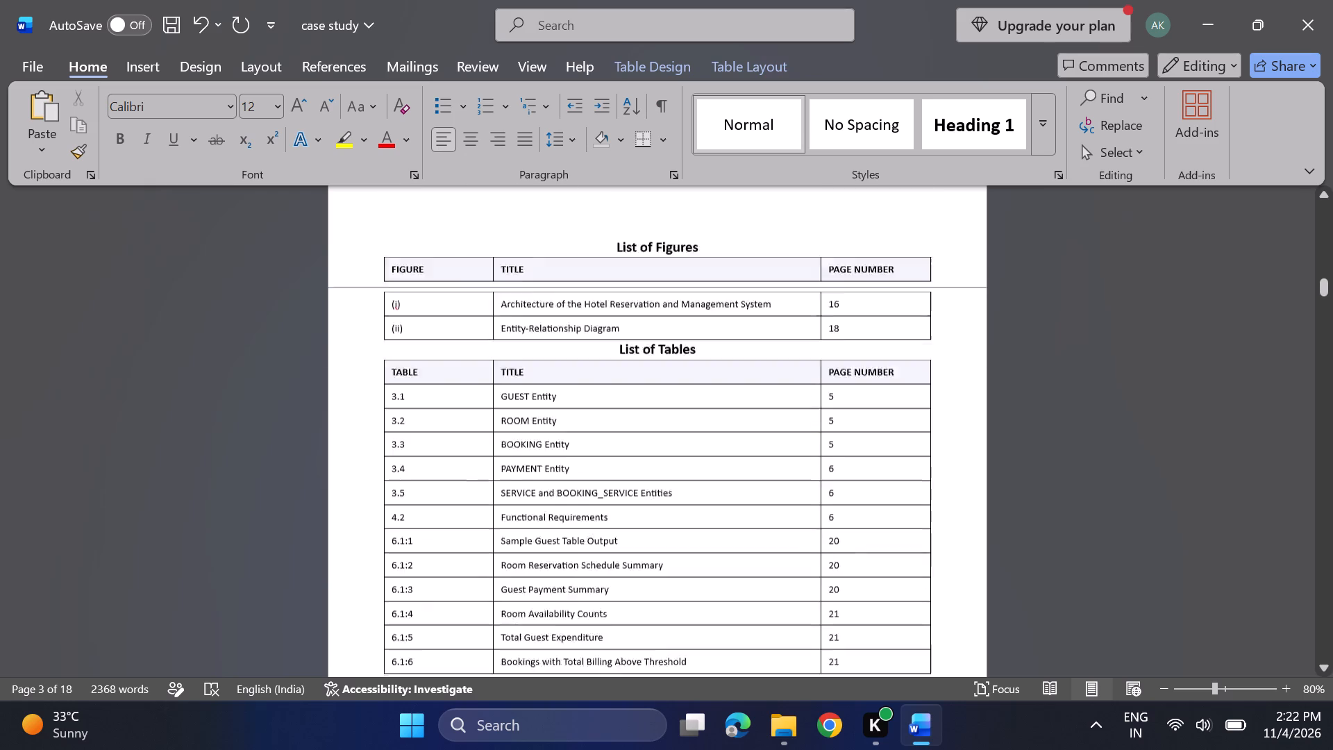
scroll(396, 373, down, 2)
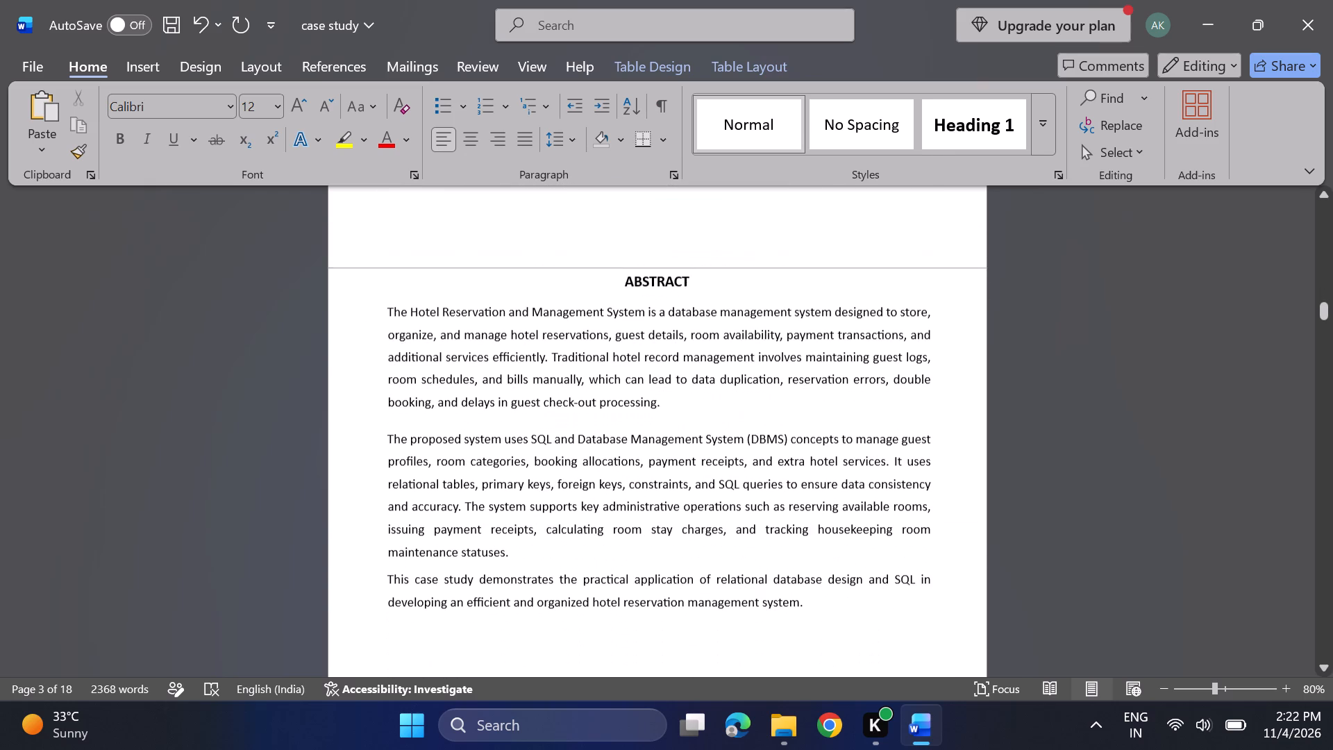
scroll(580, 343, up, 1)
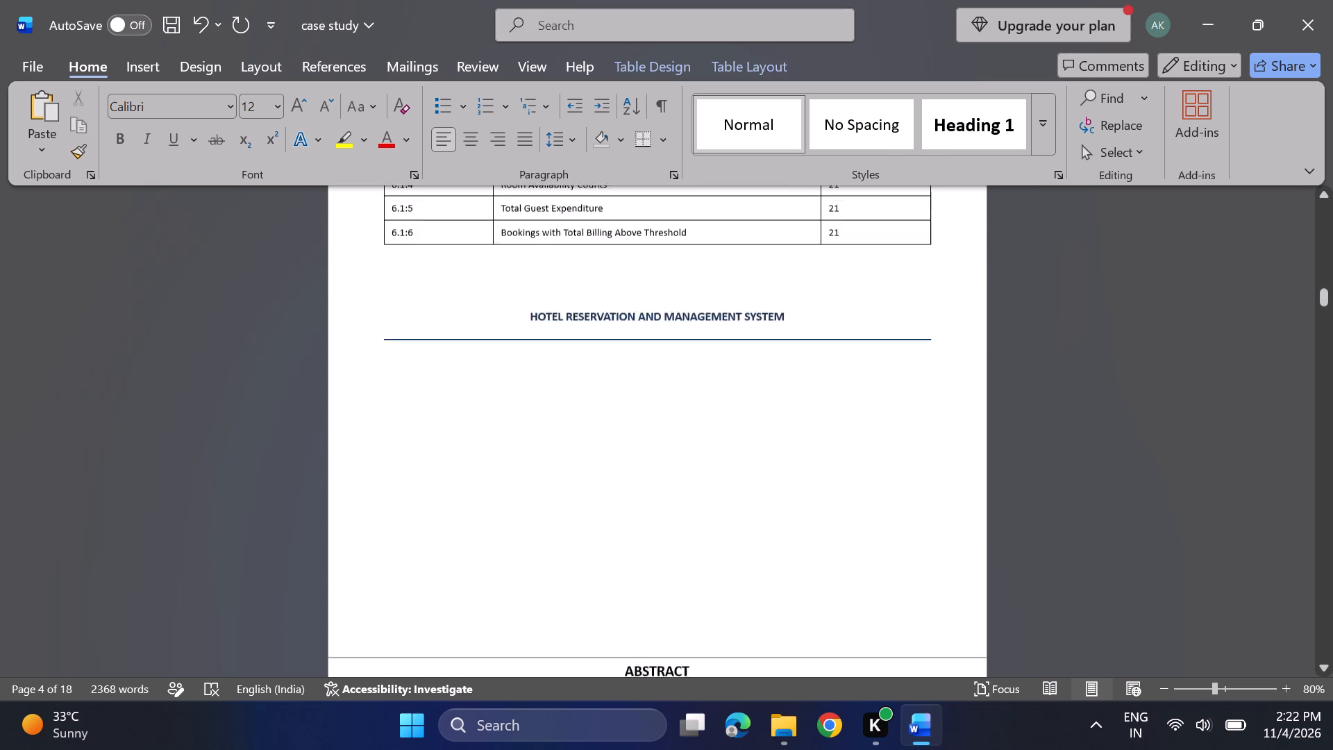
scroll(580, 343, down, 5)
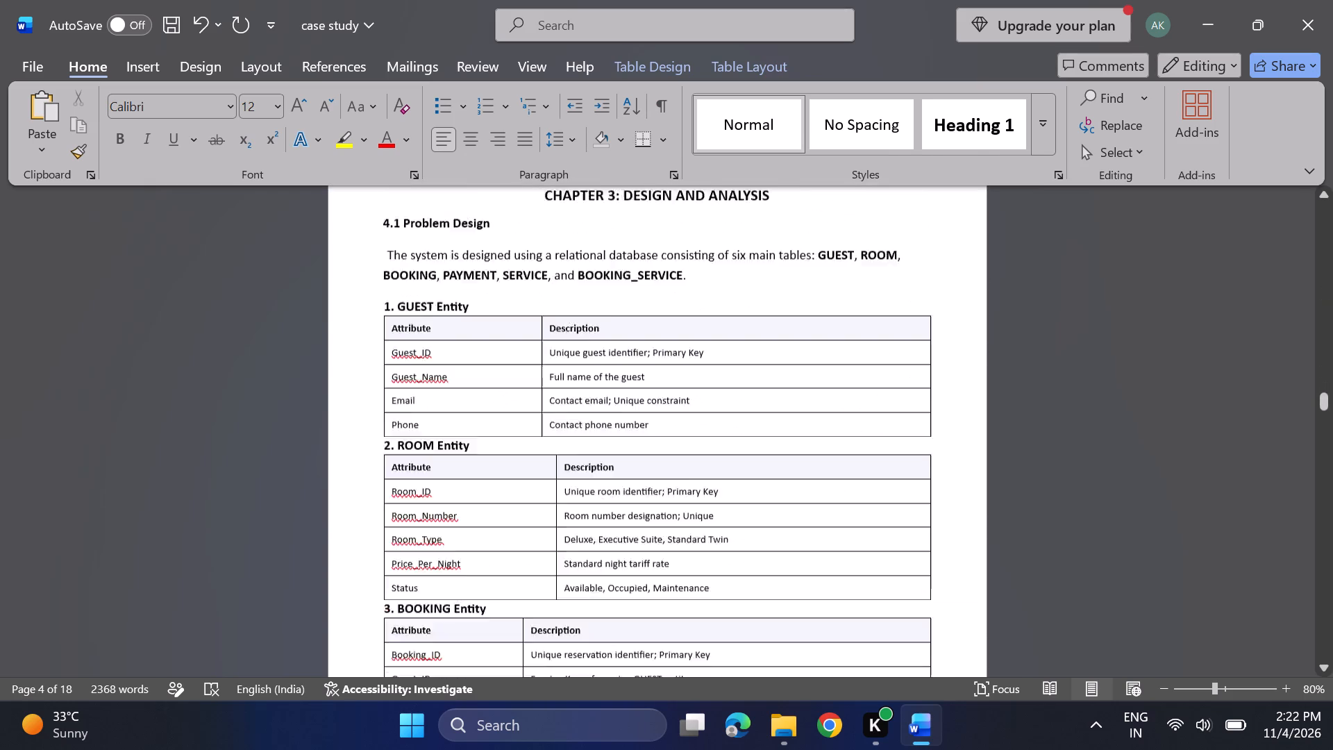
scroll(580, 343, down, 20)
scroll(580, 343, down, 5)
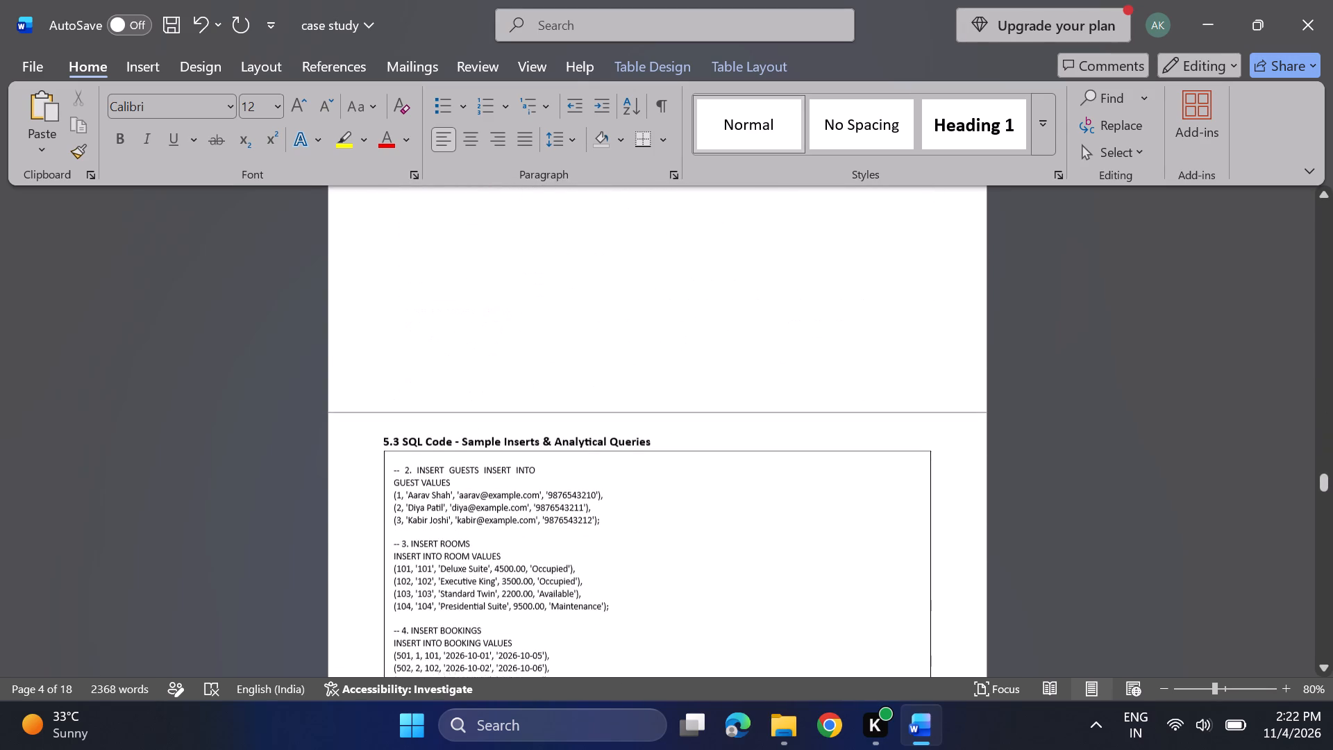
scroll(580, 343, down, 12)
scroll(580, 343, up, 2)
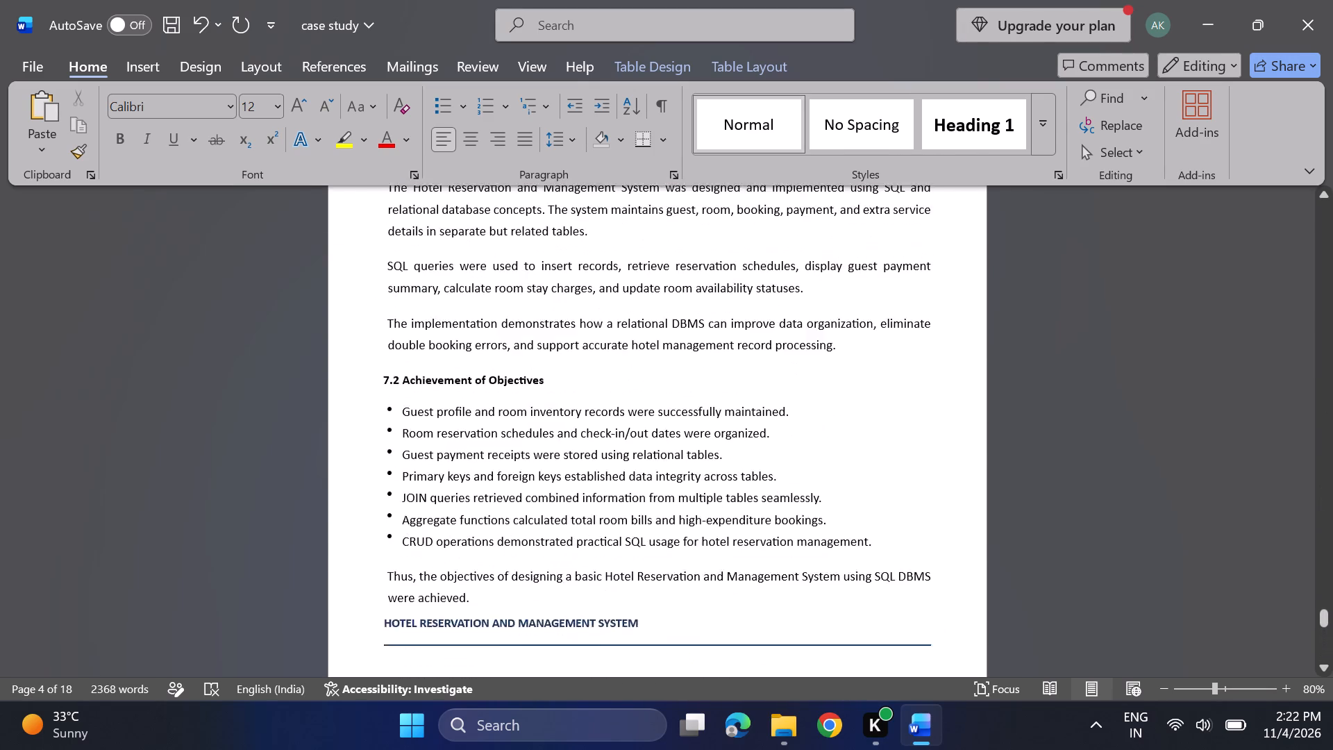
scroll(580, 343, up, 5)
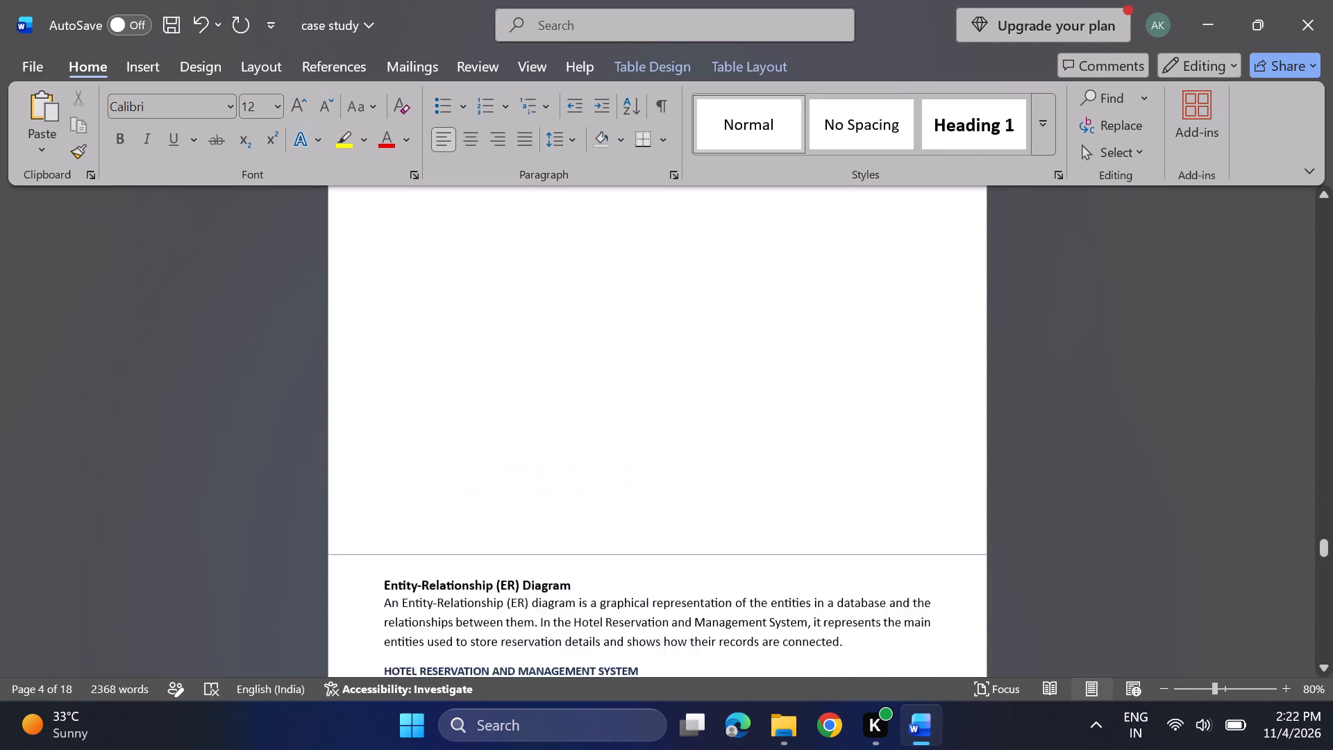
scroll(580, 343, up, 2)
Add a space on the empty line between the 2. Entity-Relationship (ER) Model heading and its diagram.
scroll(580, 343, down, 3)
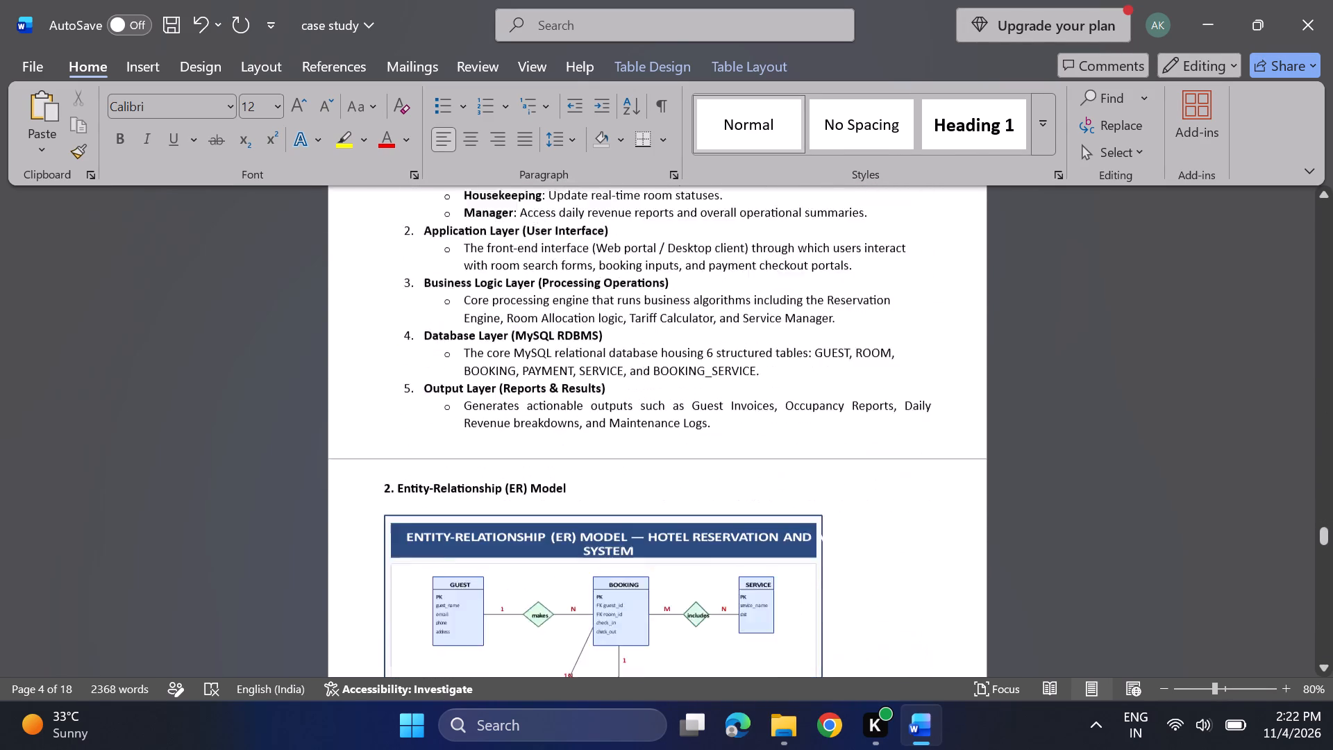
scroll(580, 343, down, 1)
click(374, 284)
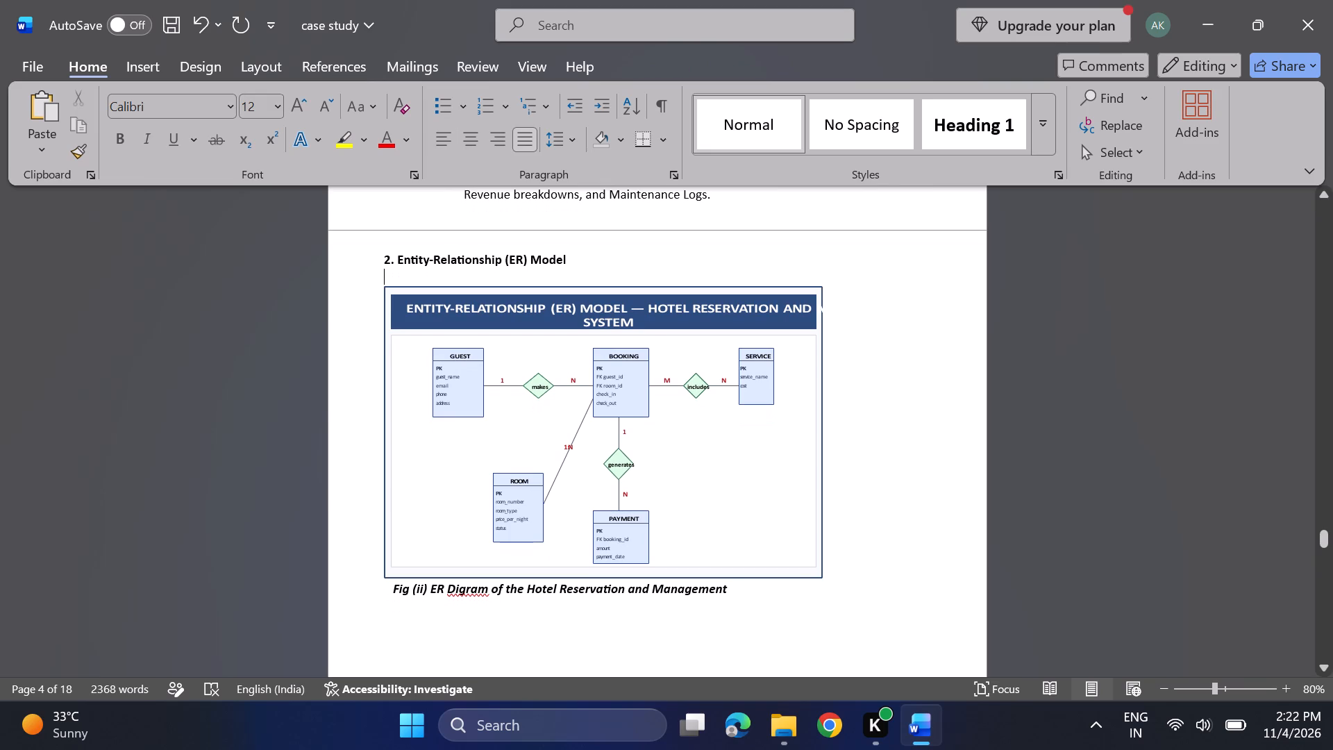
key(space)
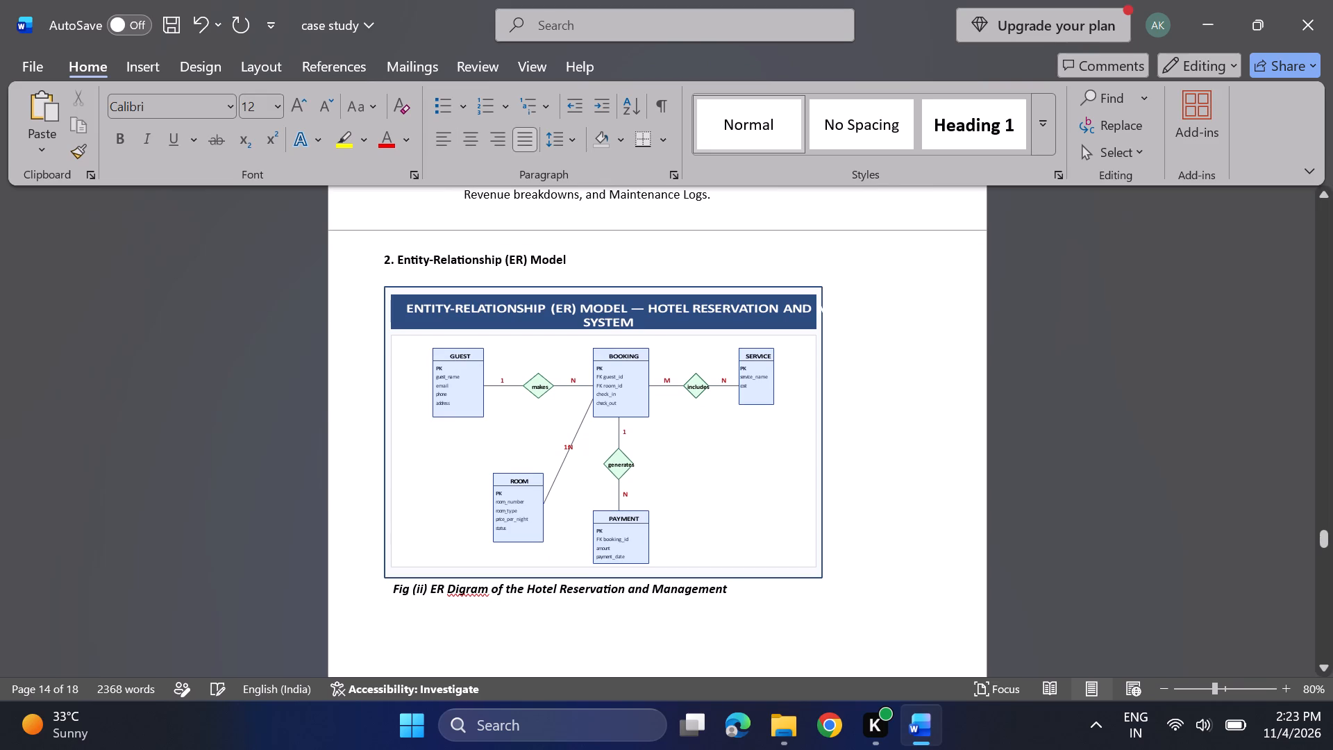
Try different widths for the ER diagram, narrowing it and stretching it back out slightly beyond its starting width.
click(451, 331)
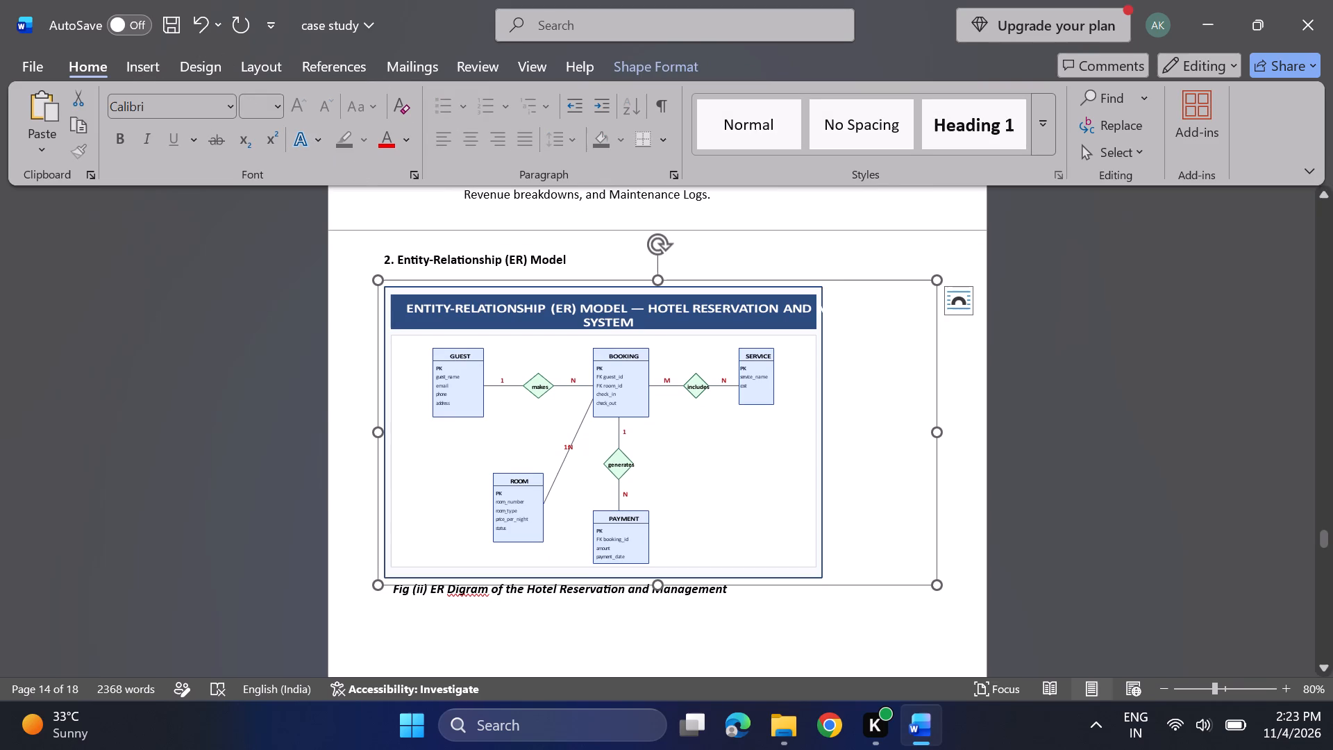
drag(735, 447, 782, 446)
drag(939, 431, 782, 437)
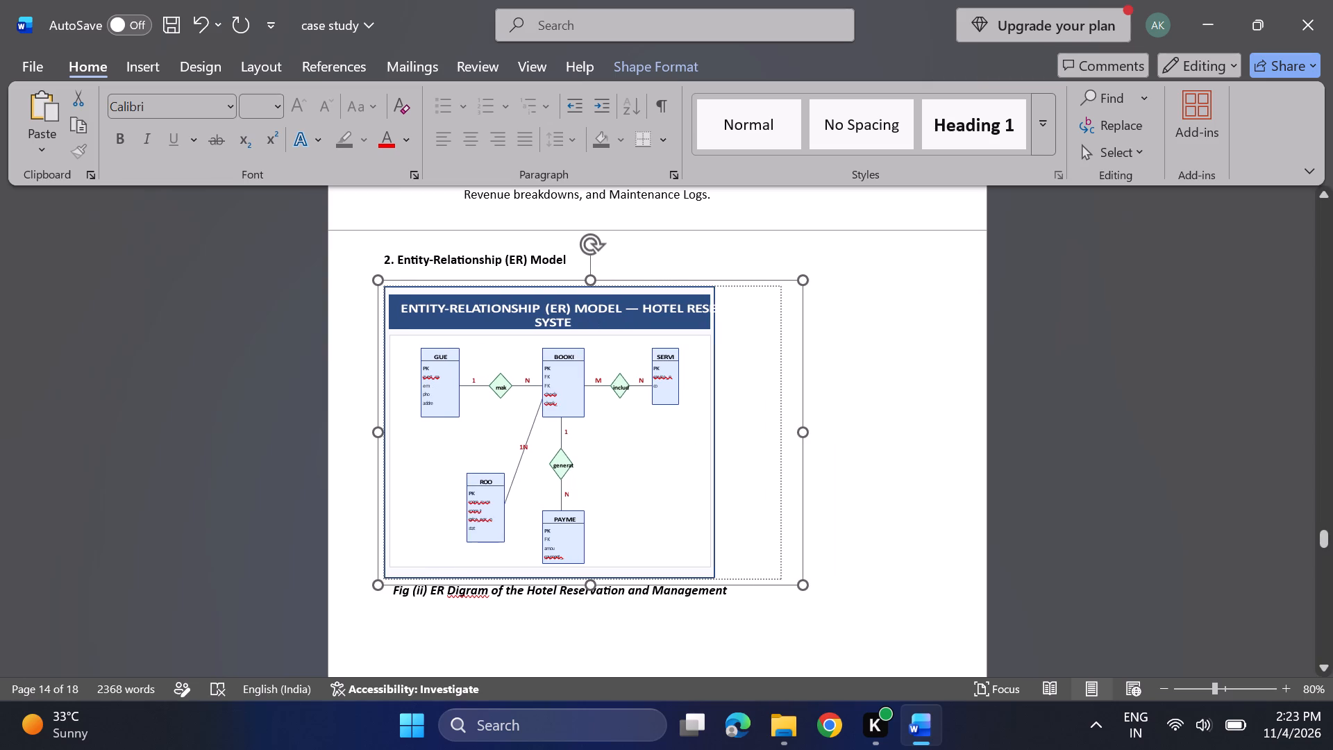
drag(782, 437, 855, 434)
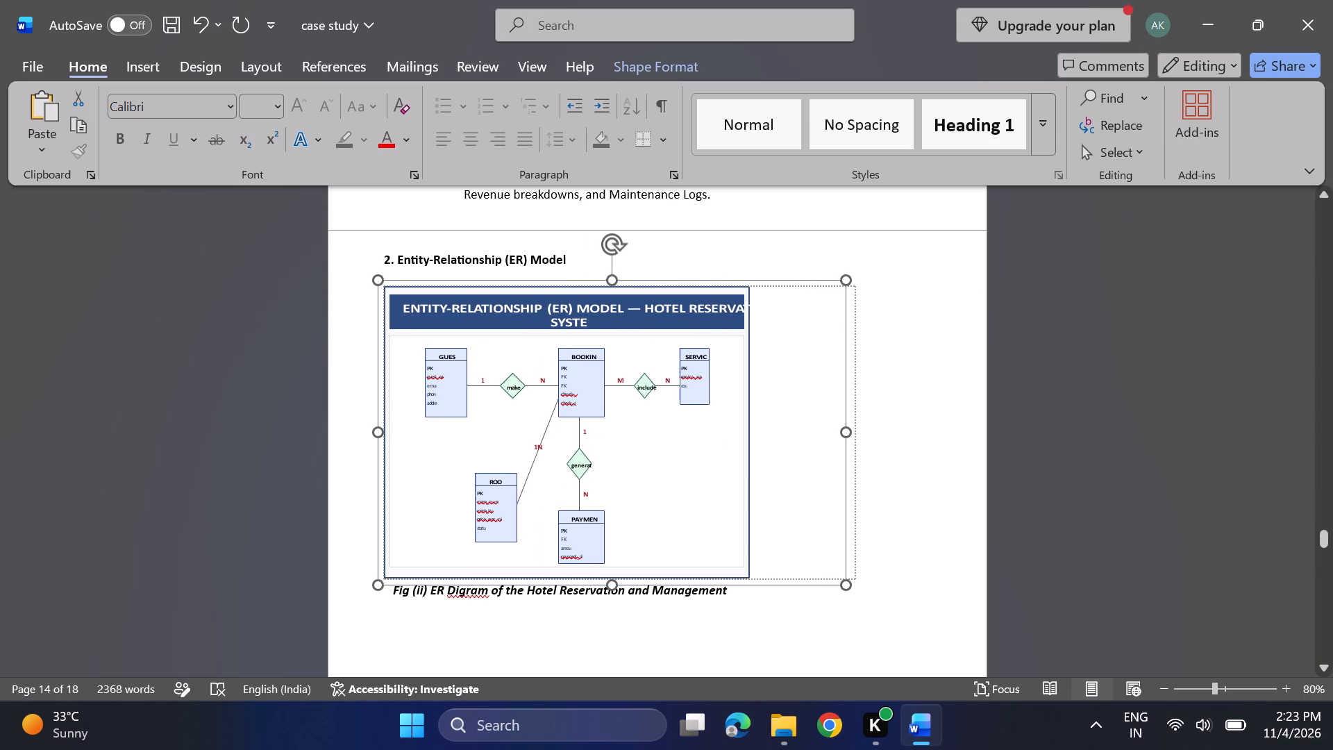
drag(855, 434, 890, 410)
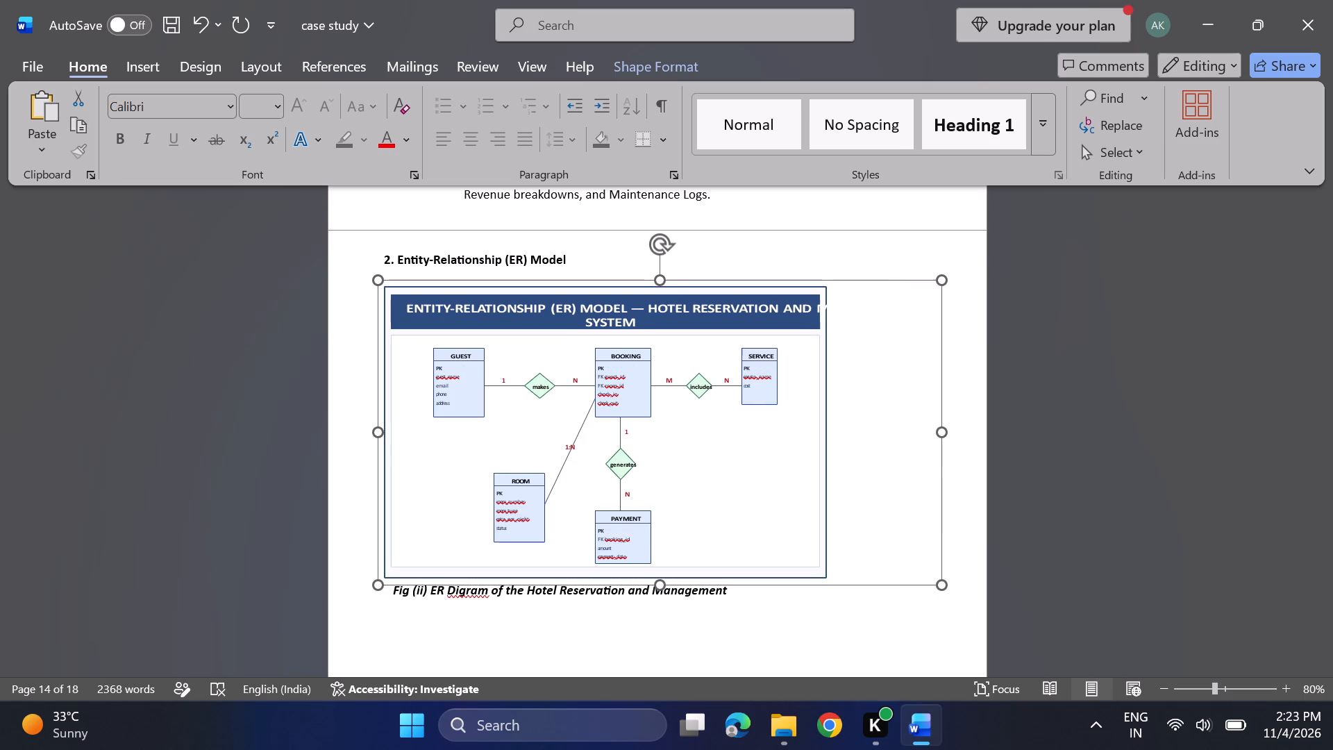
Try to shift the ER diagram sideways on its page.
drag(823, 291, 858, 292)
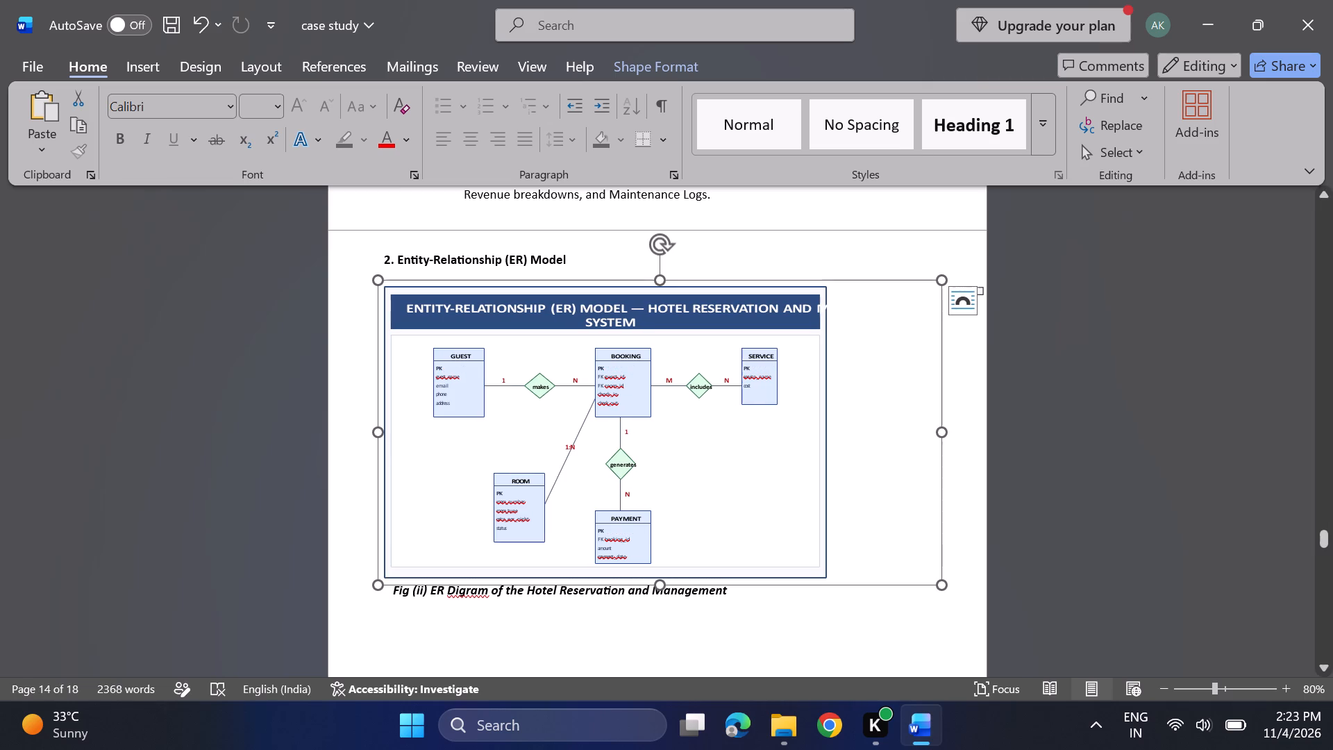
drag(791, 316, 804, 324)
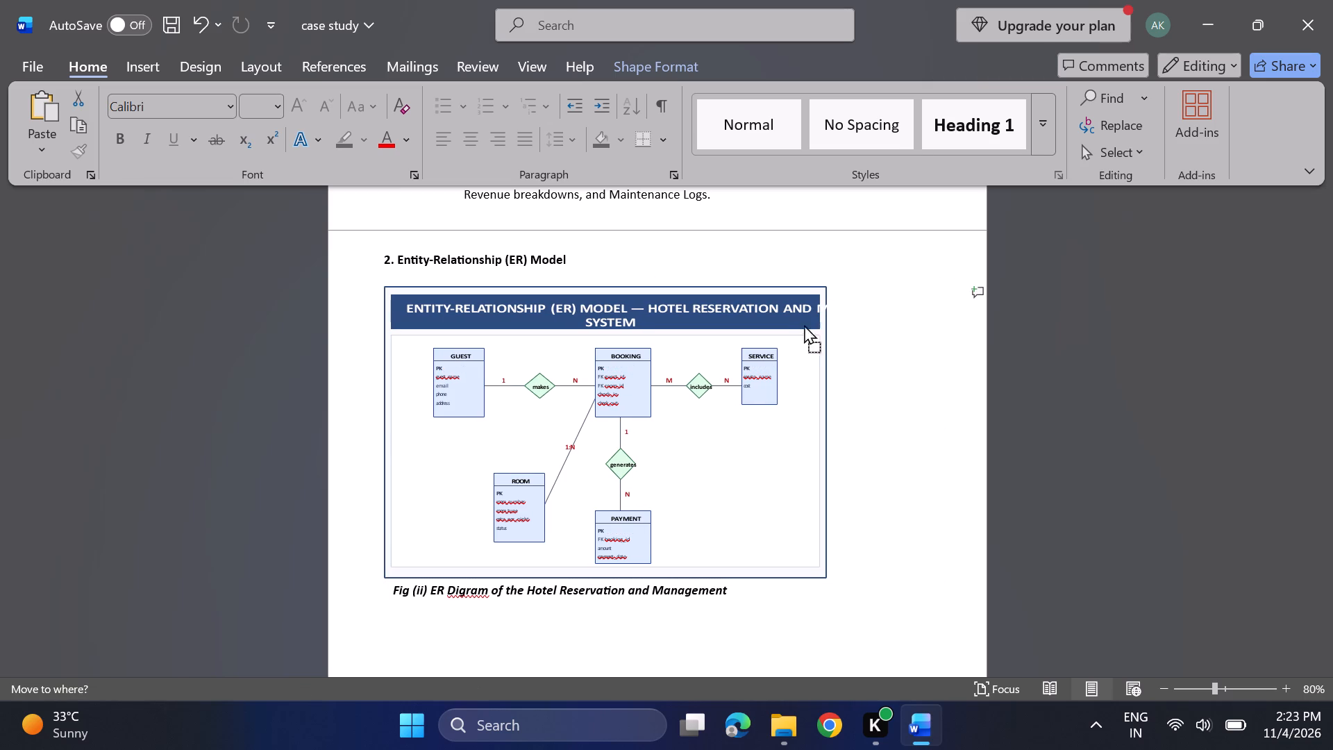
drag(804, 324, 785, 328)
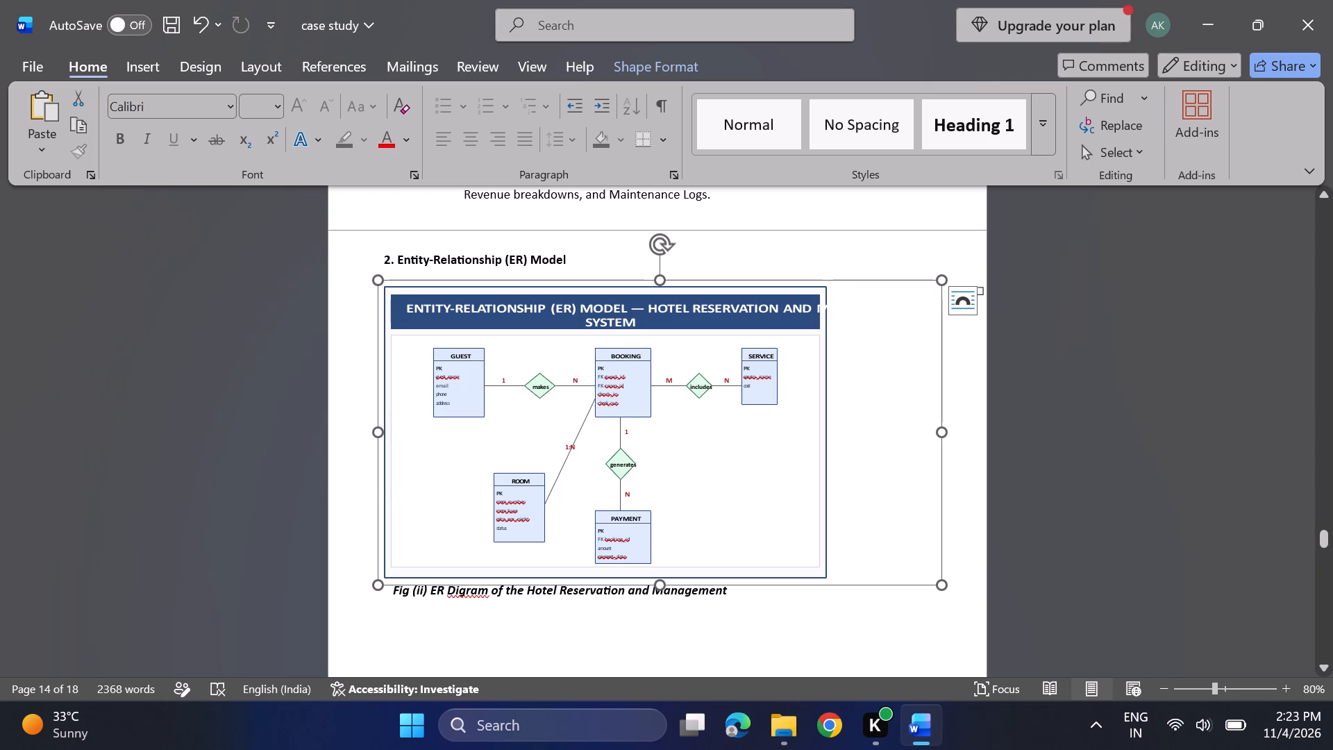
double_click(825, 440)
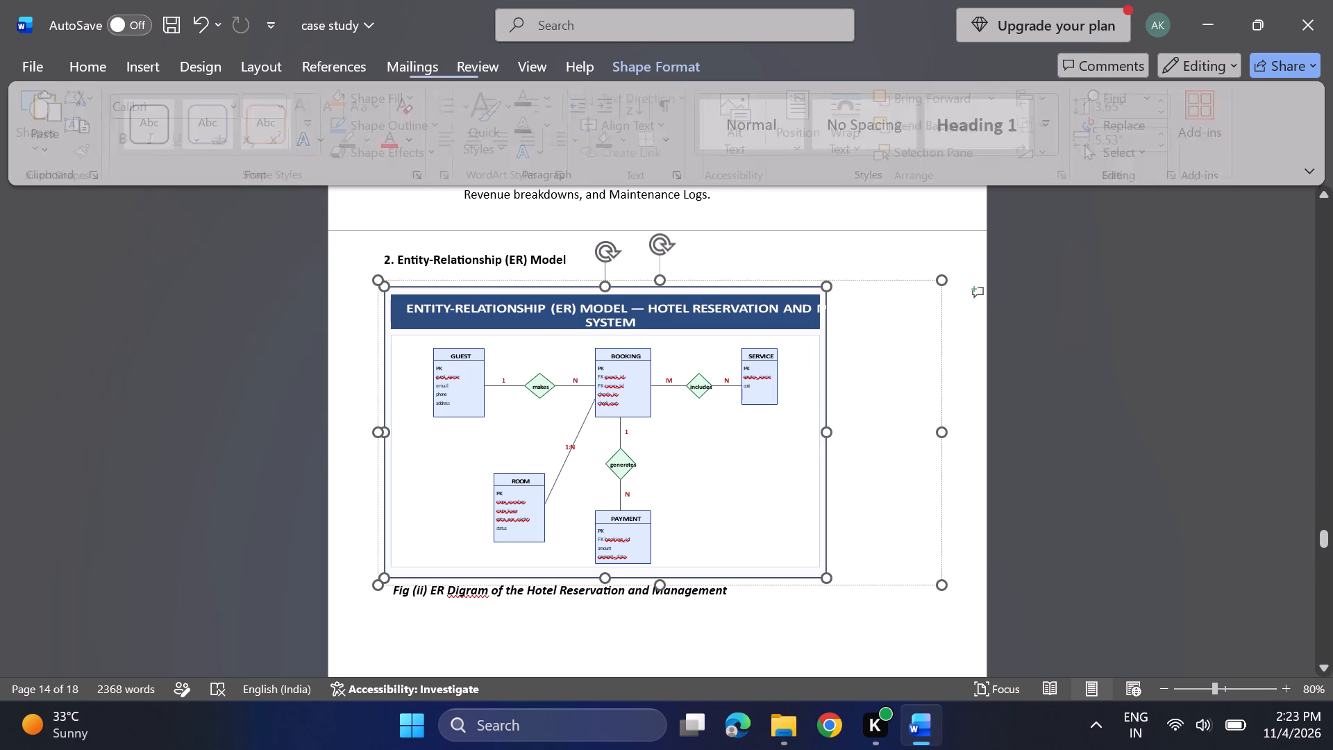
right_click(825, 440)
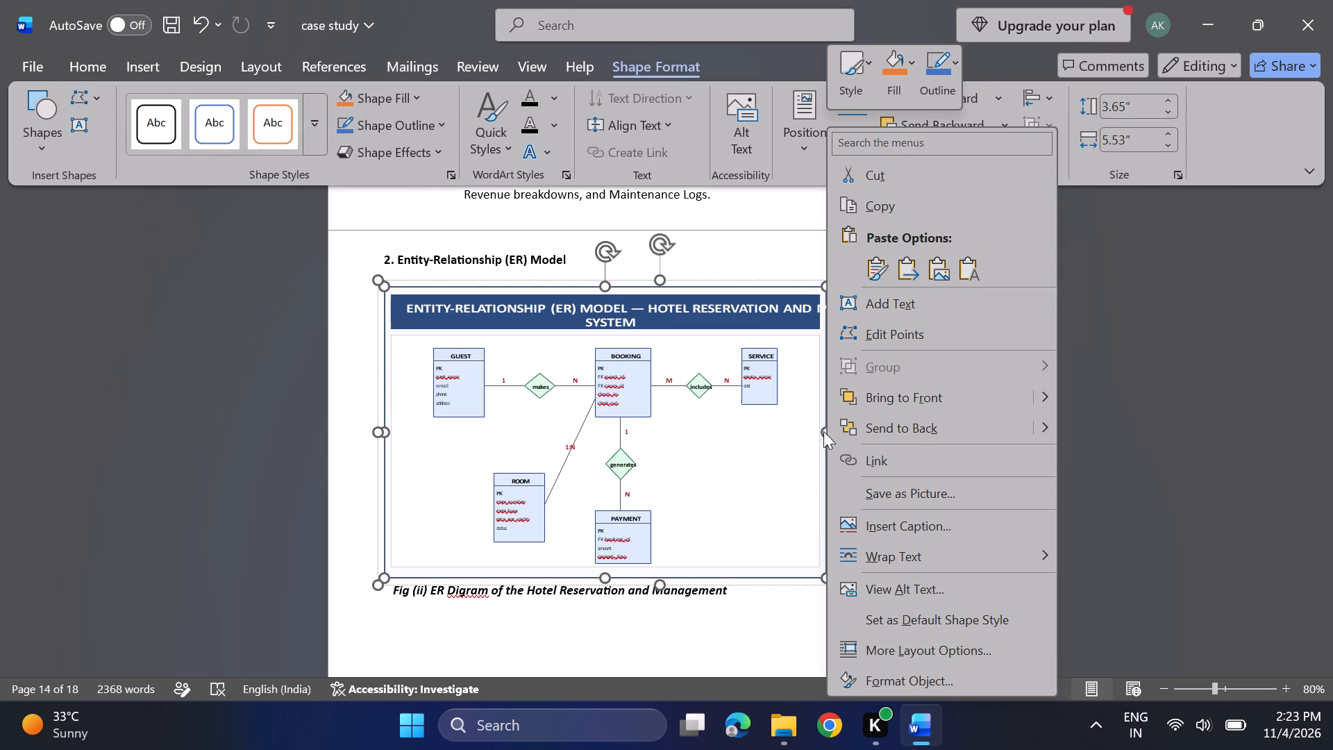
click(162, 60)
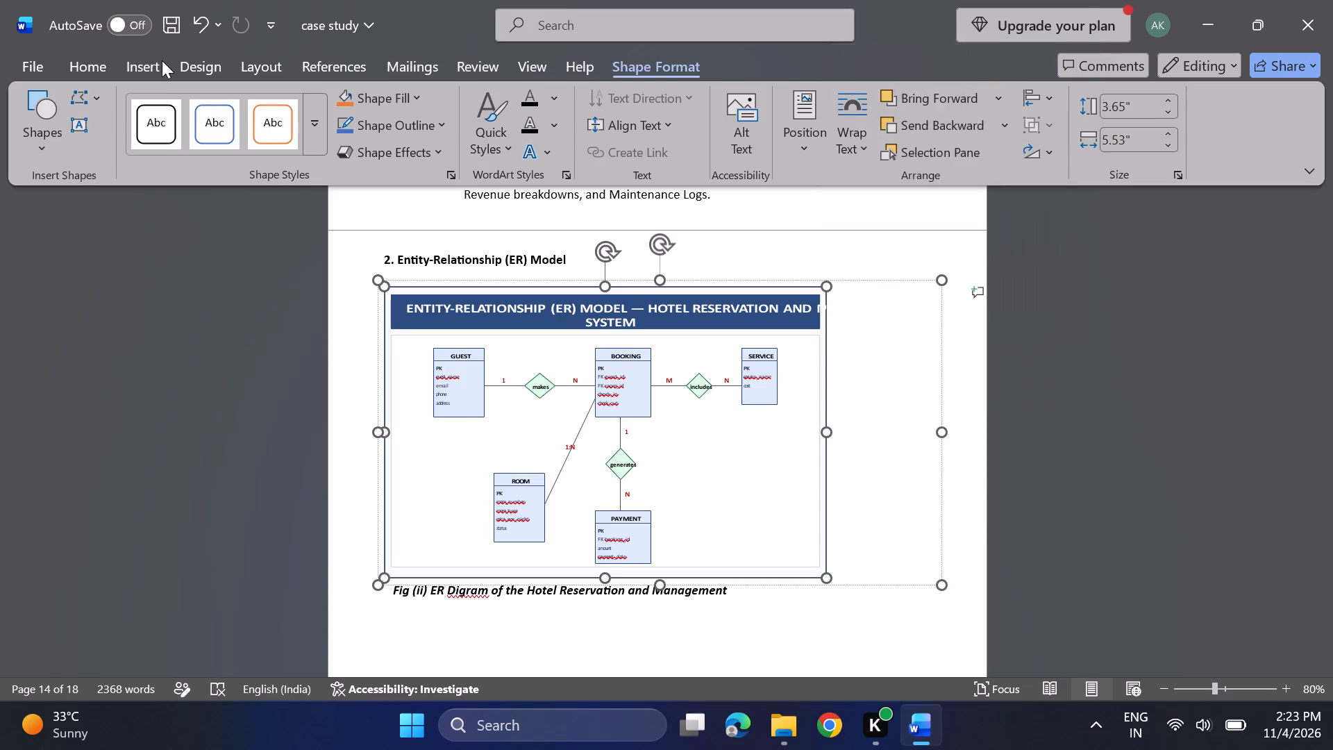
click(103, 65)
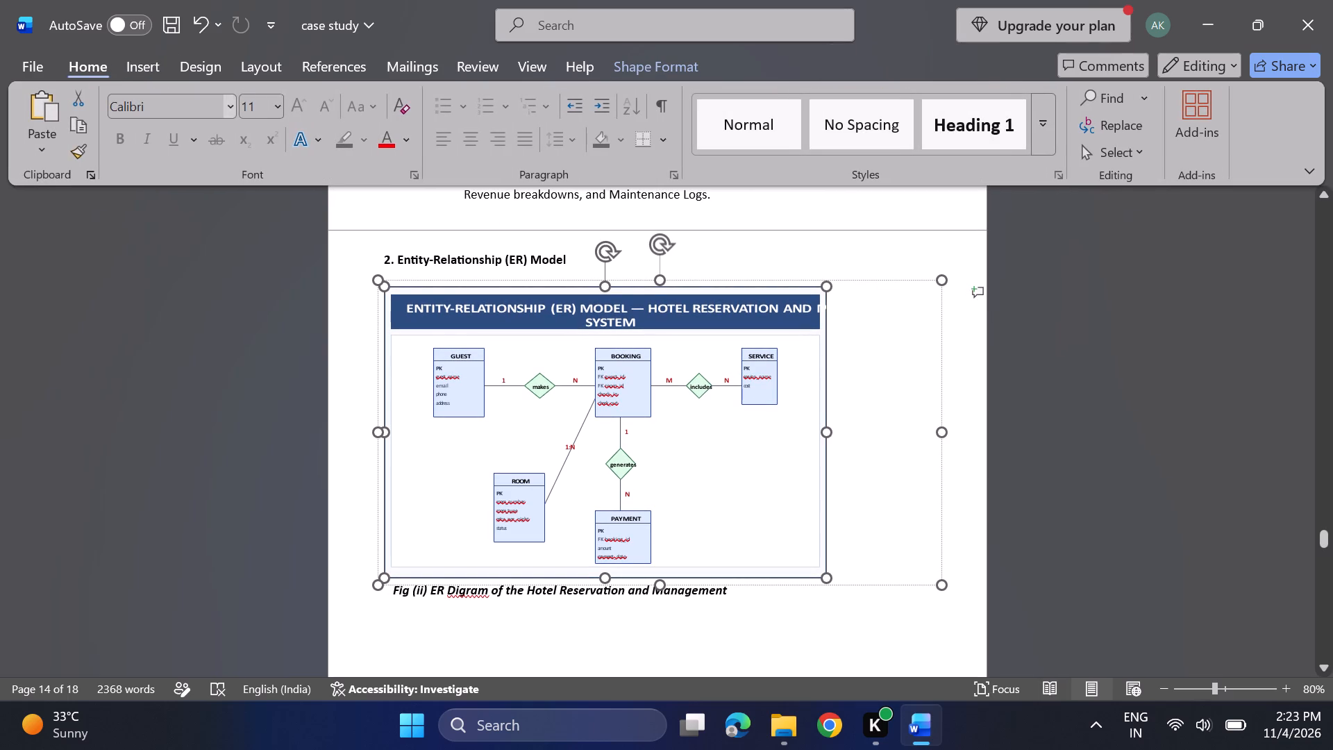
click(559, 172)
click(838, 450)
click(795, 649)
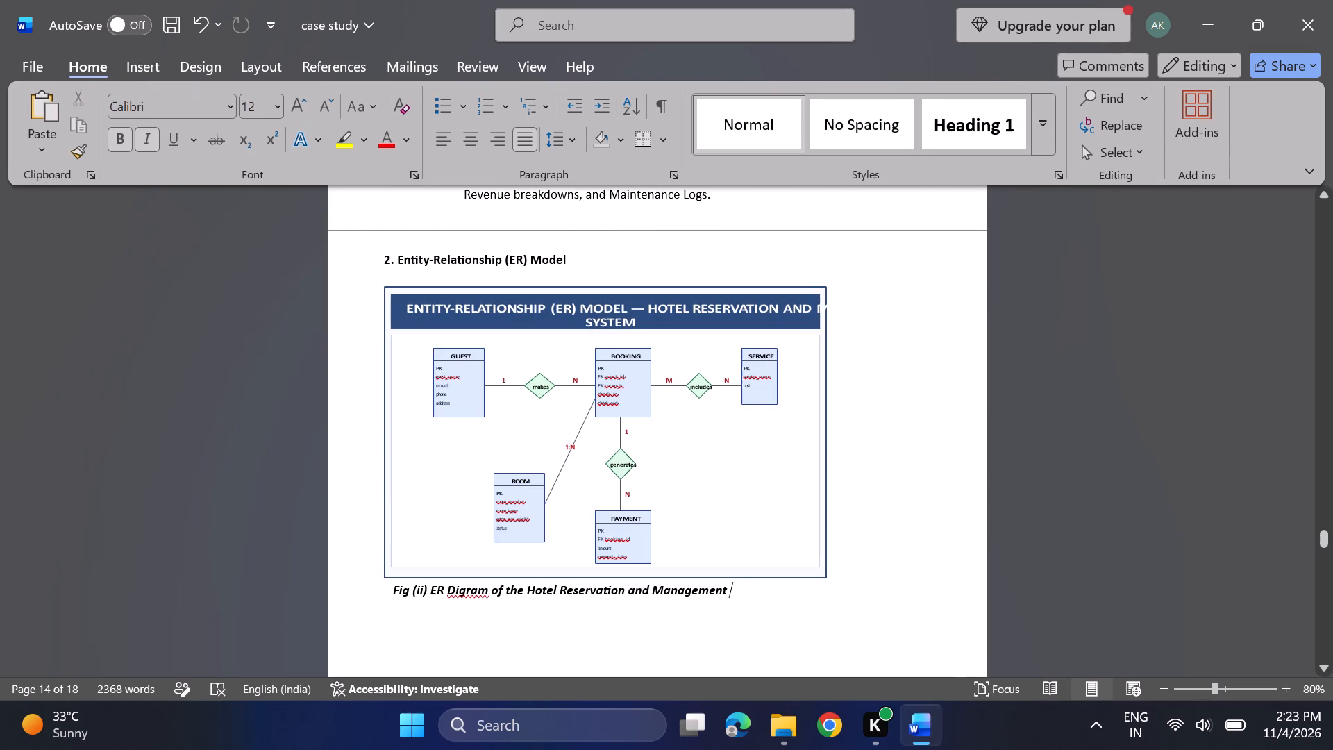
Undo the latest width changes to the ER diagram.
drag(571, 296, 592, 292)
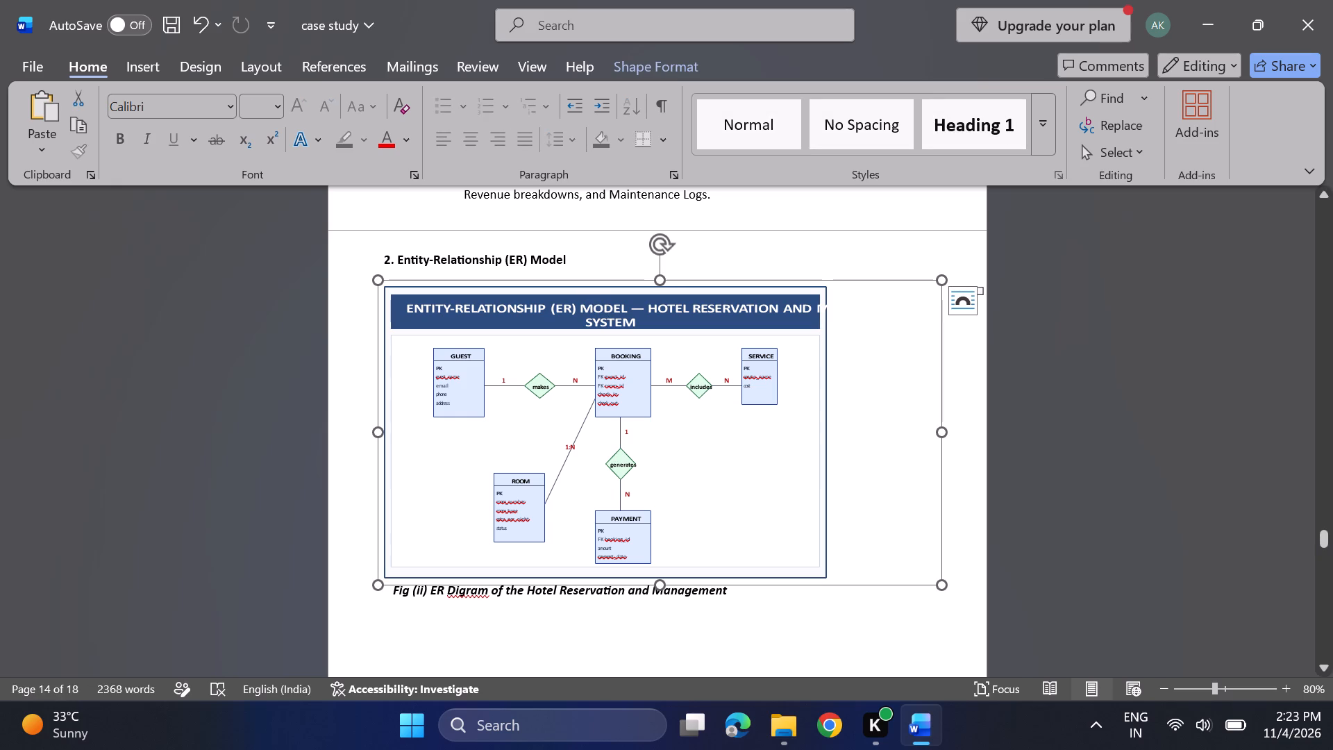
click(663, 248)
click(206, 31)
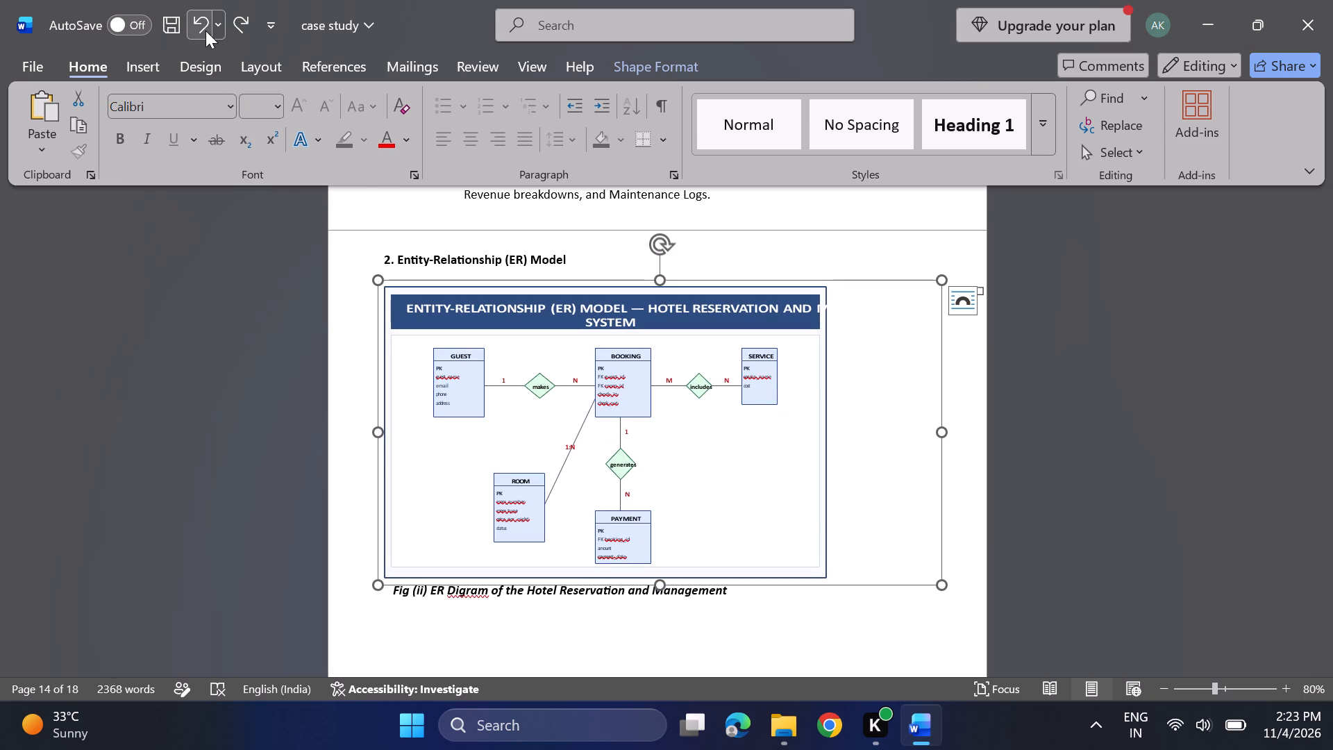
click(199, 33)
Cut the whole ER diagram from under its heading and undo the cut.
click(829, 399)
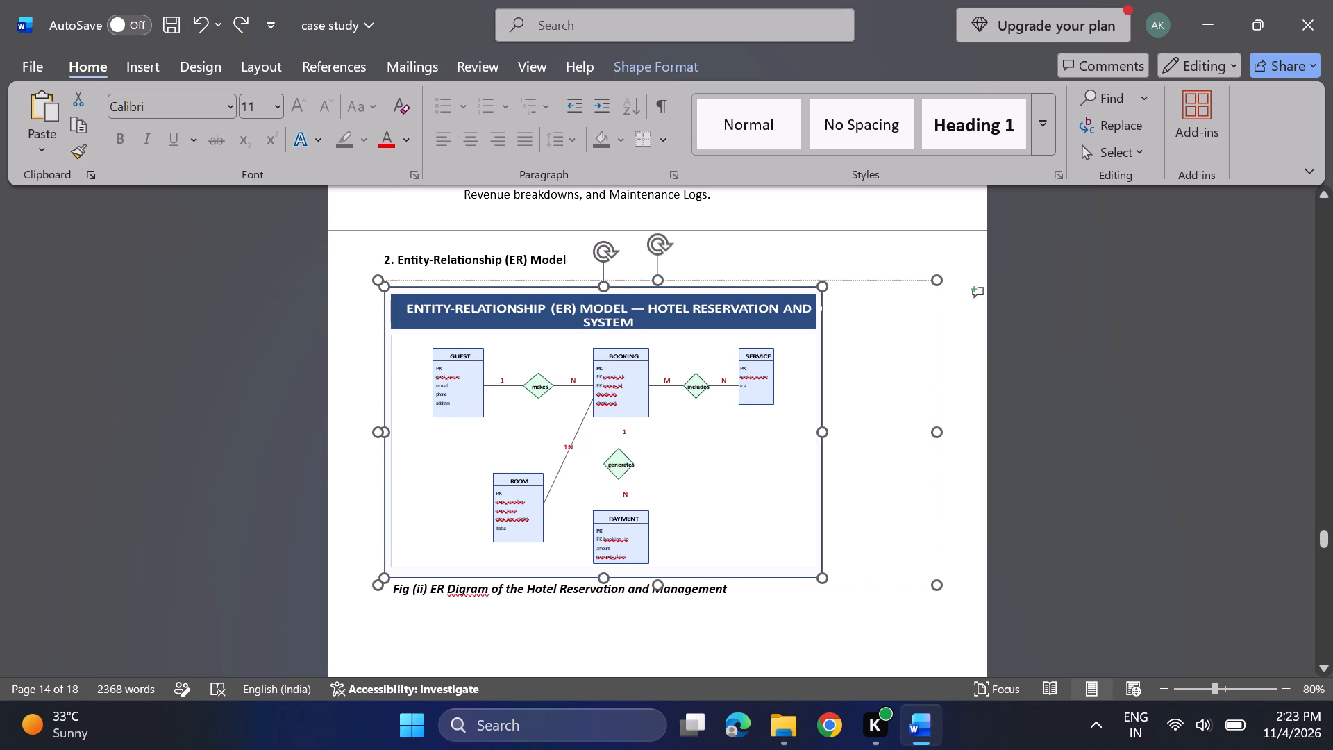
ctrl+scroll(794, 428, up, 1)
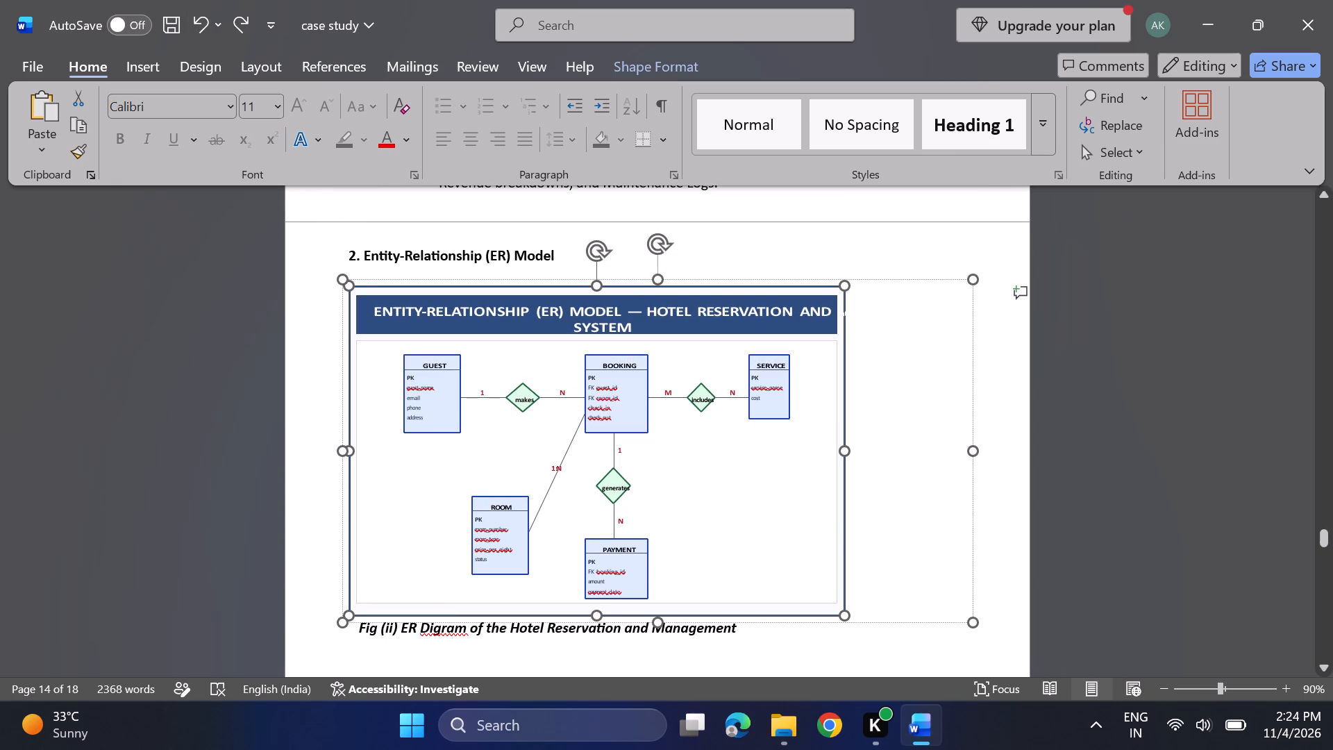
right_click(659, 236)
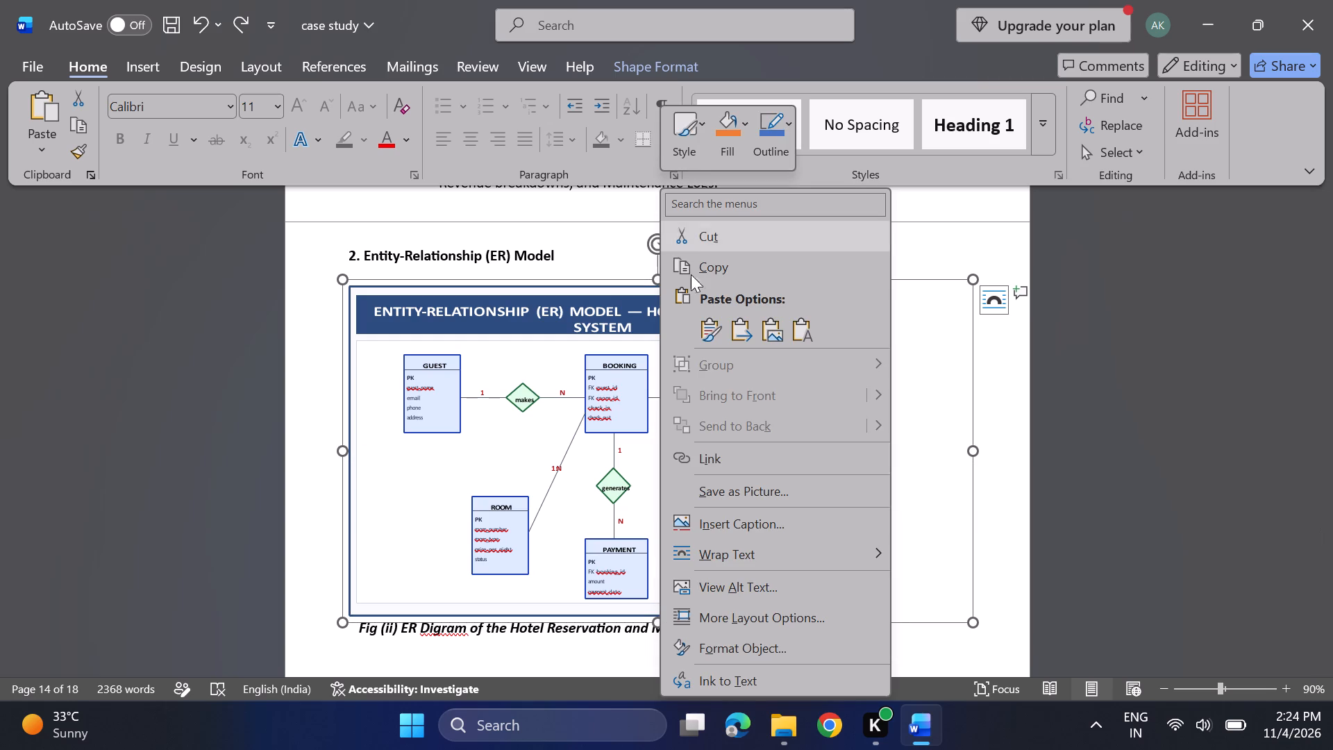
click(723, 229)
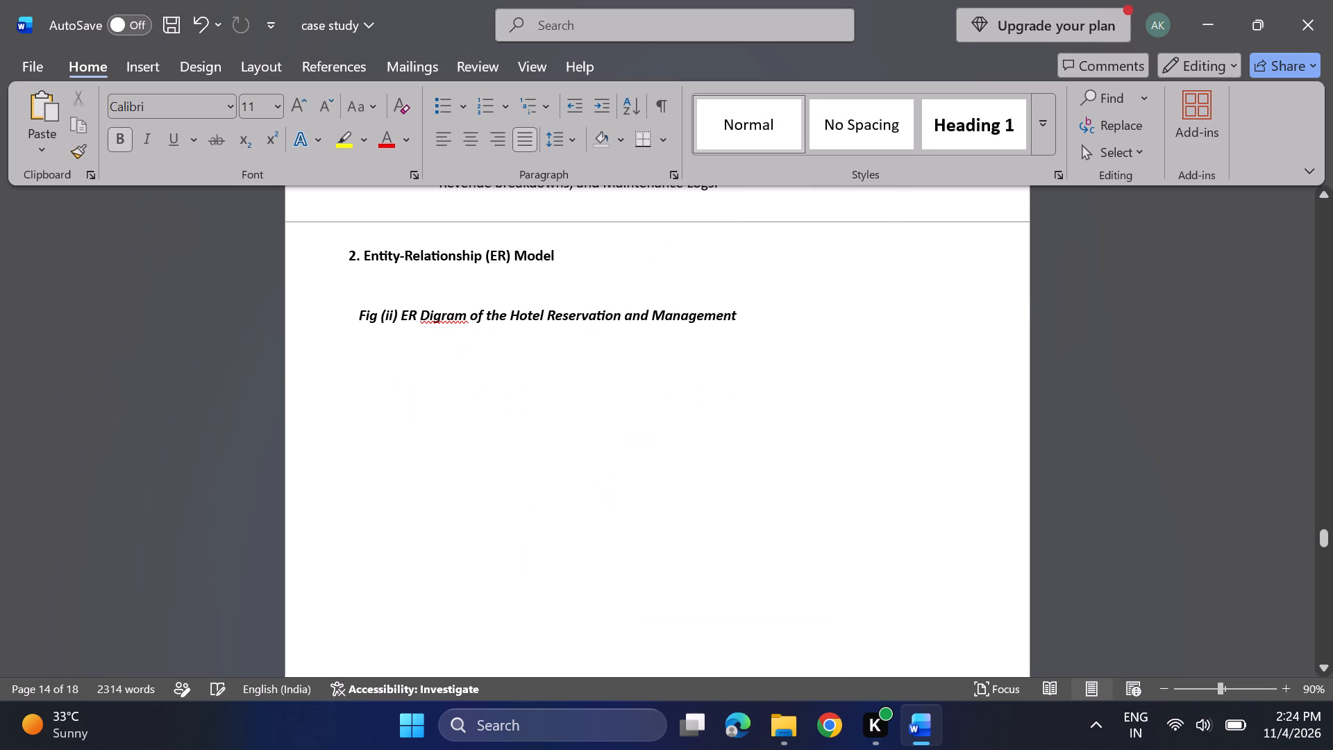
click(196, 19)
Narrow the whole ER diagram until its blue outer border is about 4.29 inches wide.
drag(971, 281, 845, 280)
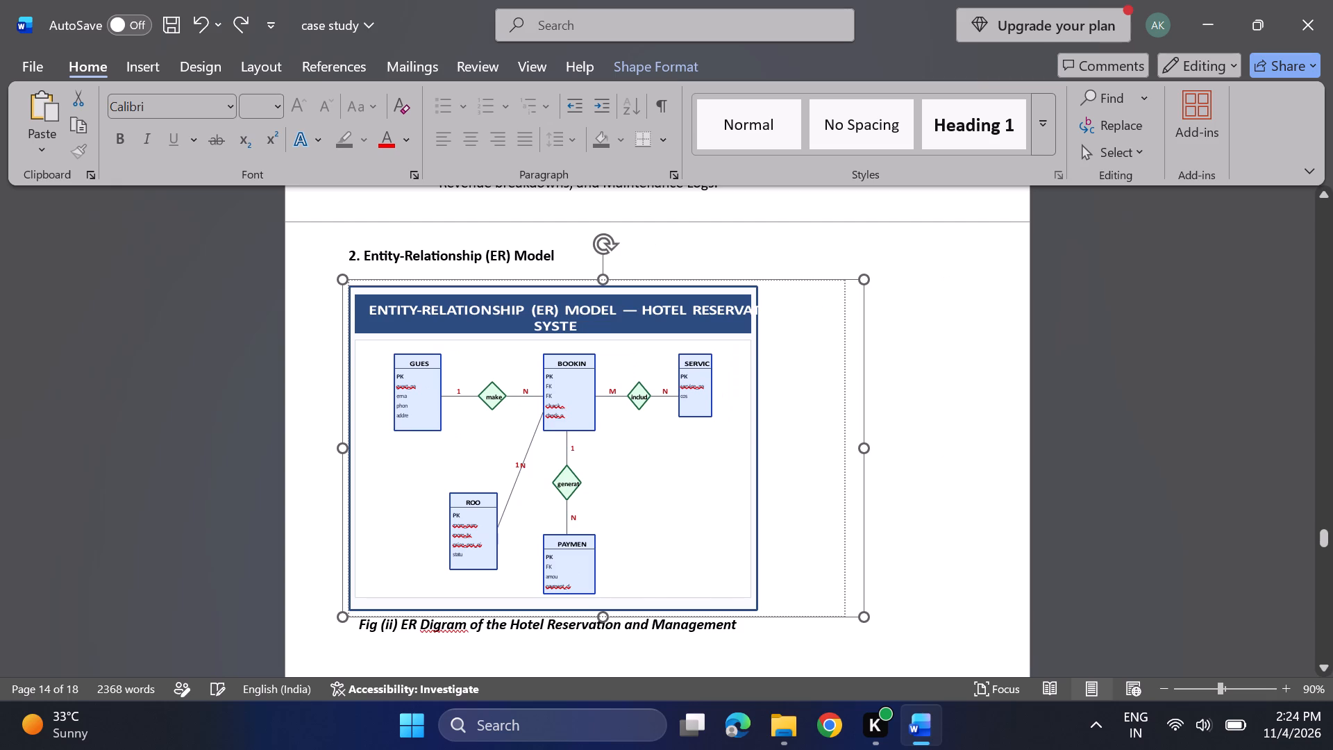
drag(845, 280, 781, 284)
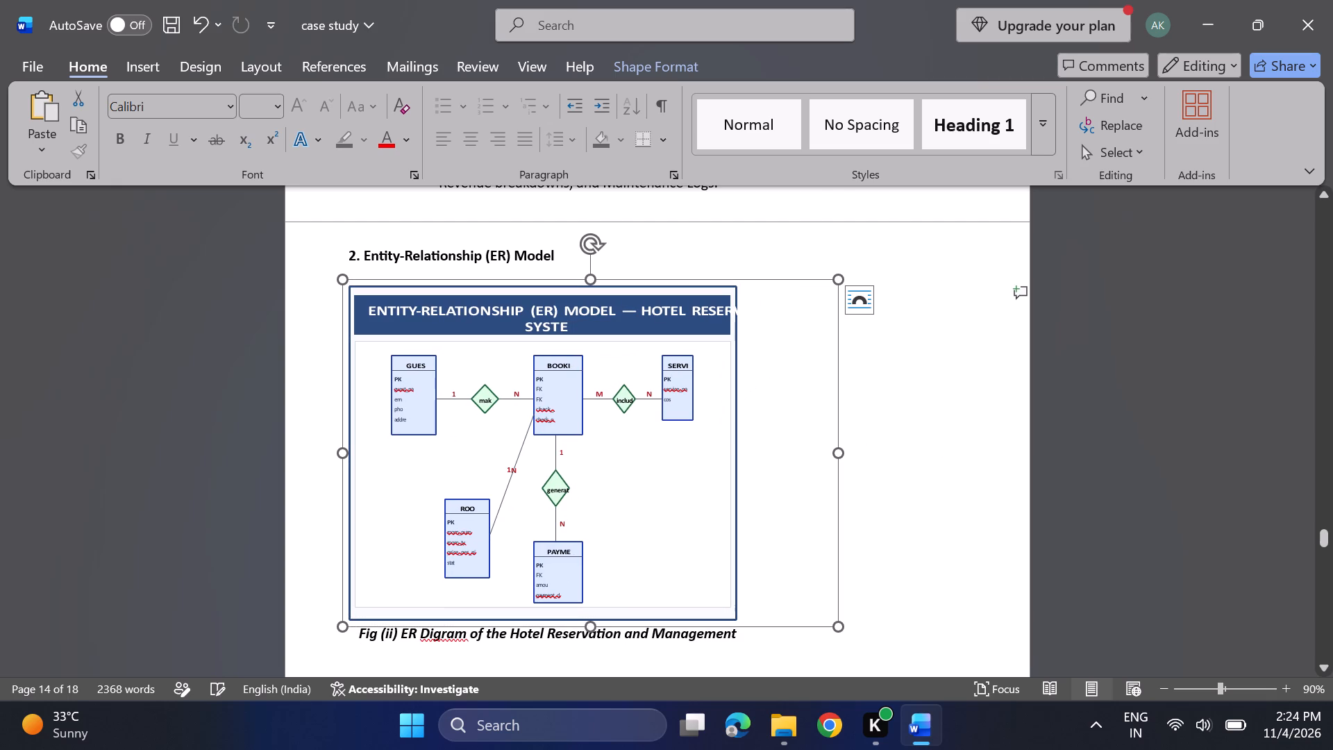
Widen only the ER diagram's blue outer border rectangle to about 5 inches.
click(735, 408)
click(735, 408)
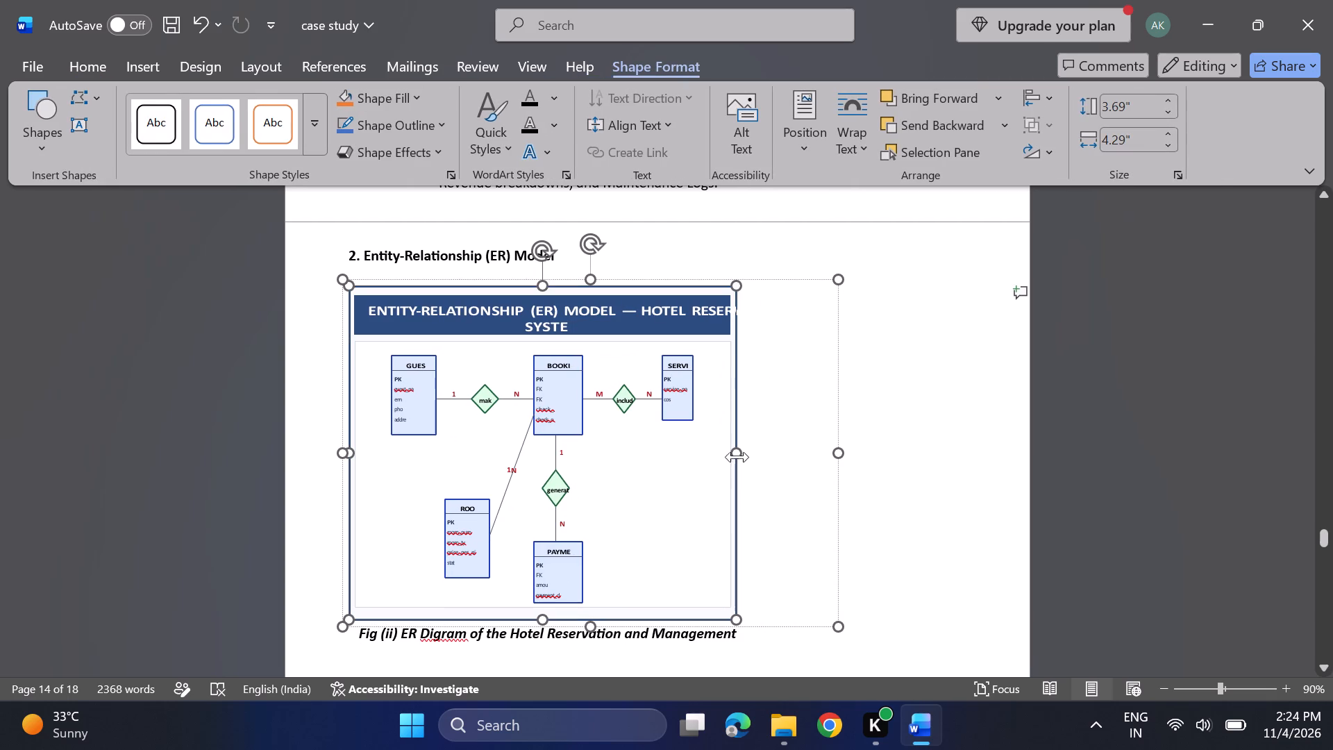
drag(735, 453, 800, 435)
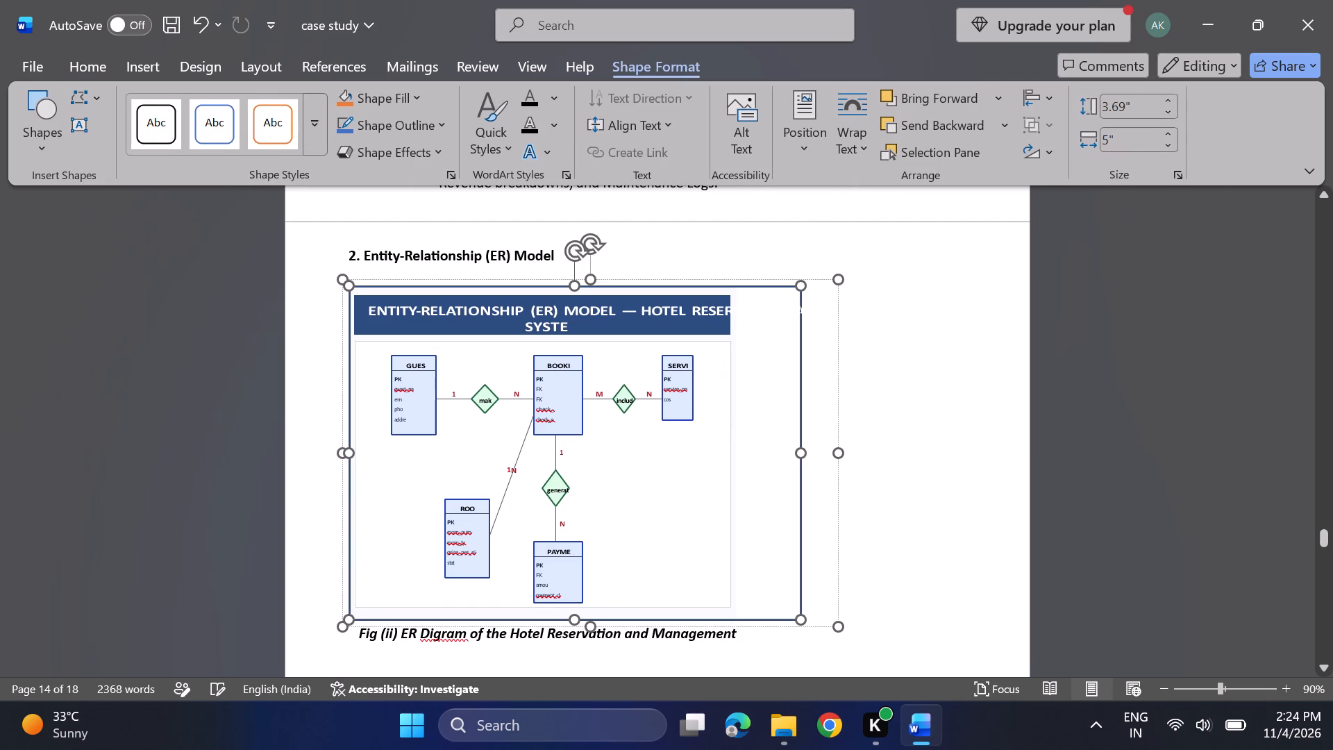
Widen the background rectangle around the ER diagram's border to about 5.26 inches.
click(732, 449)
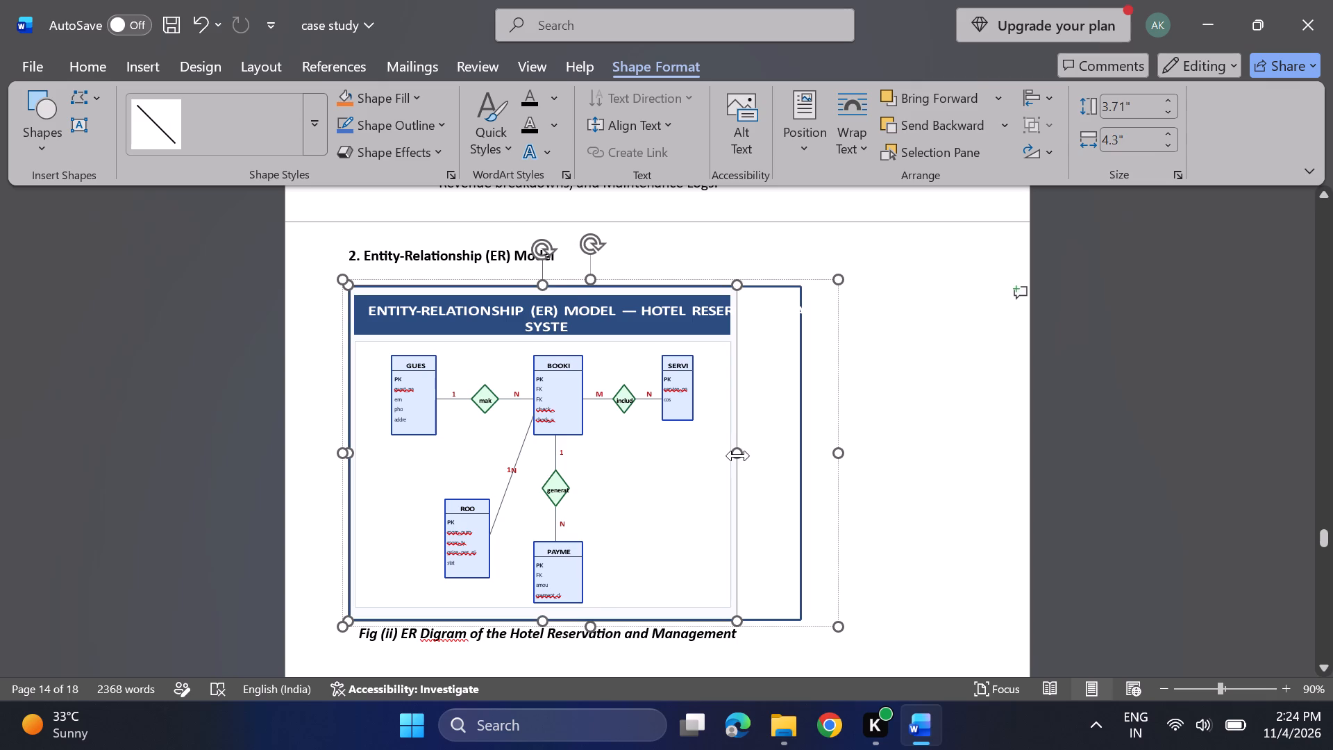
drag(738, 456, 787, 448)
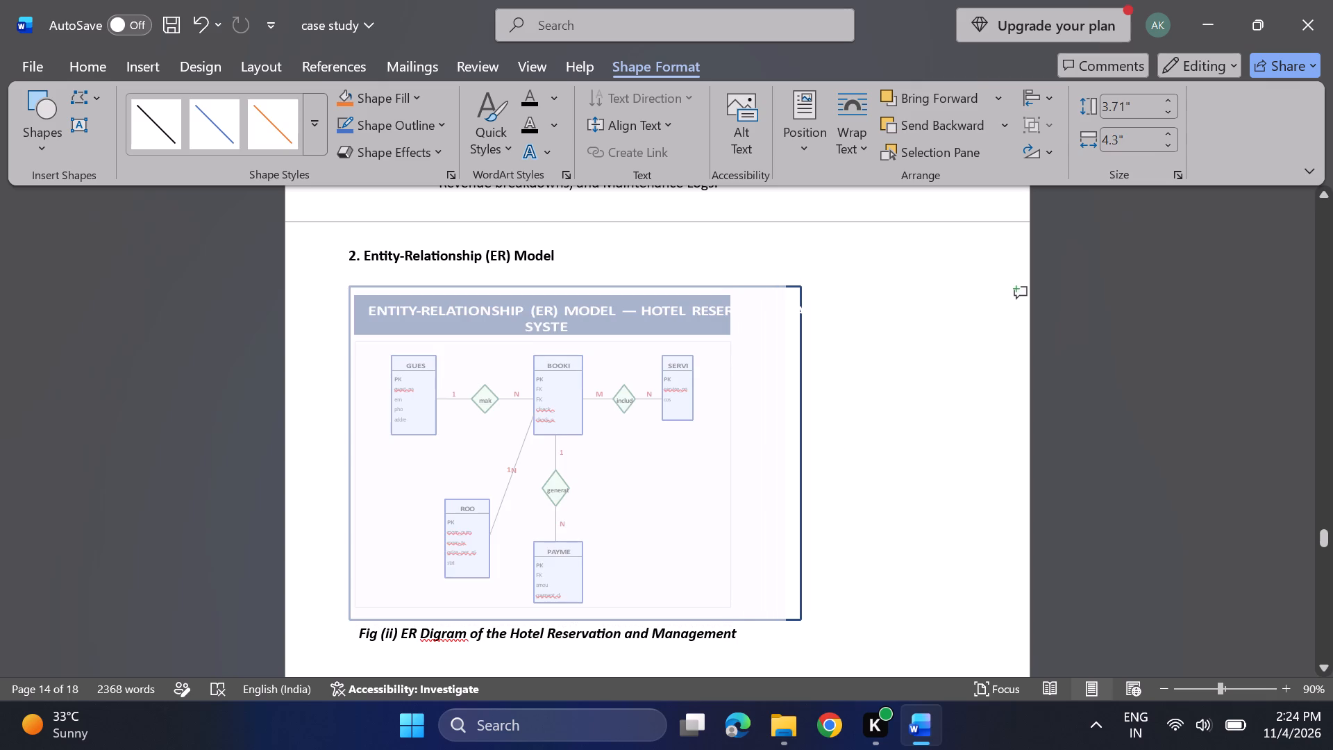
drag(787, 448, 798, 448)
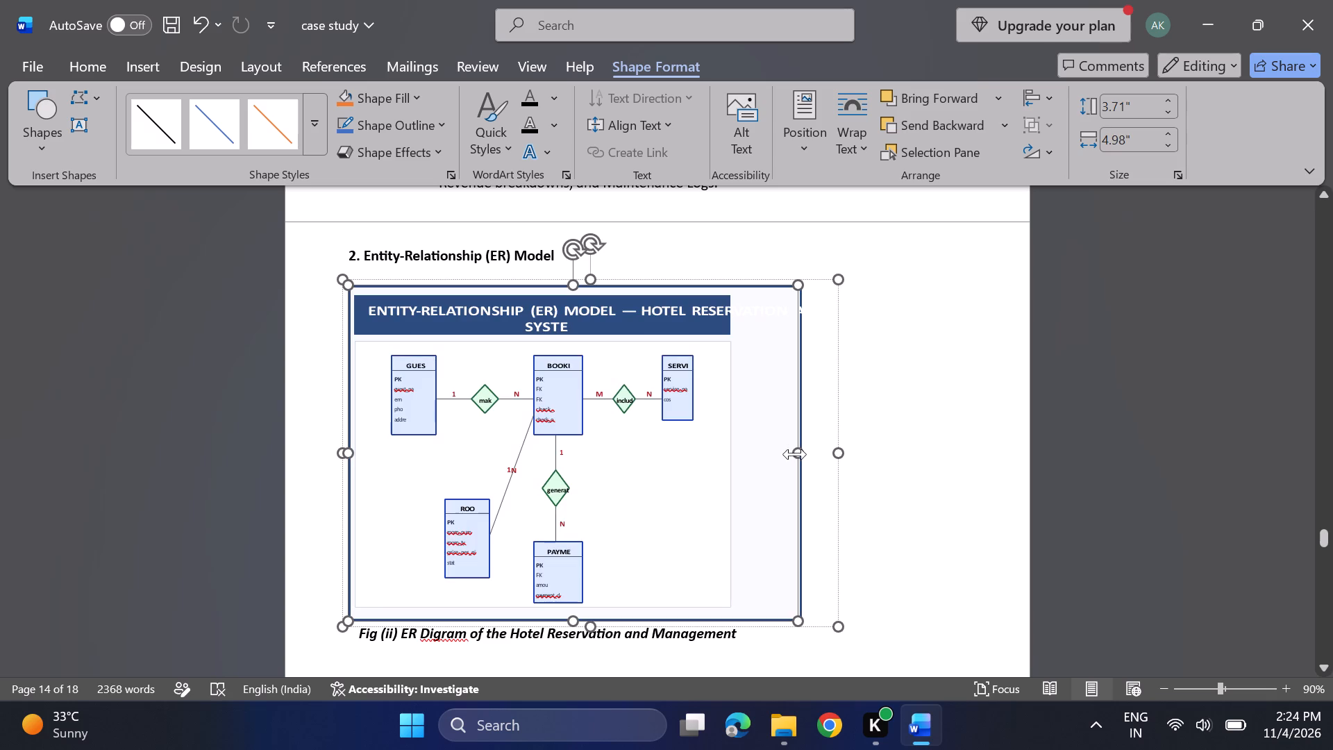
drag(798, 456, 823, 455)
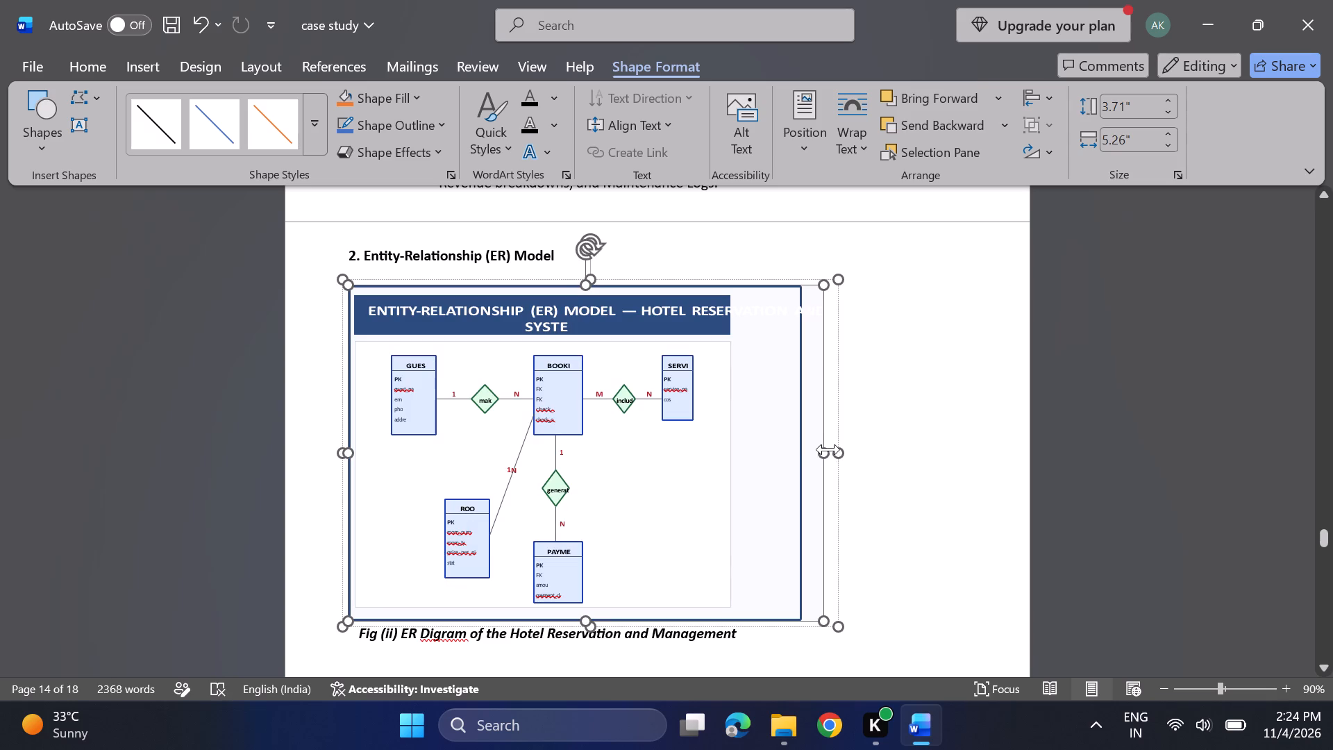
Cut the widened background rectangle out of the ER diagram.
right_click(827, 449)
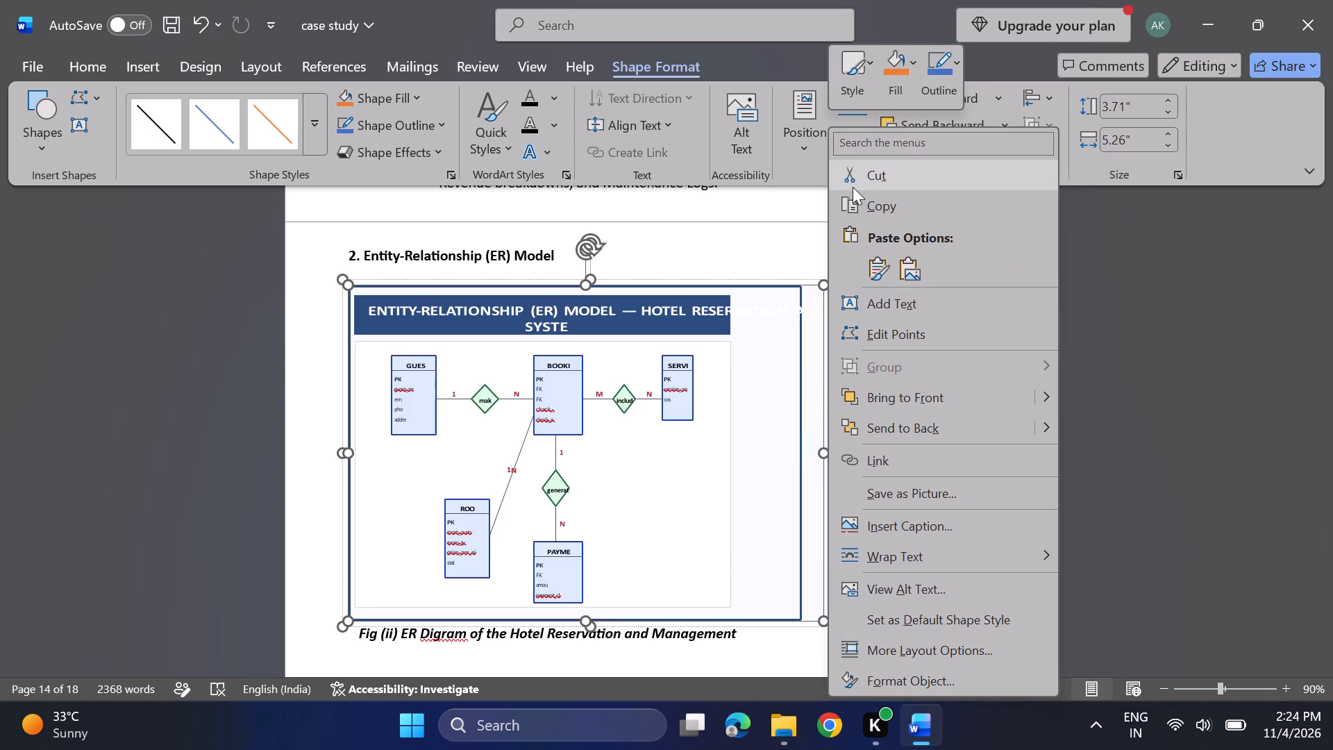
click(853, 187)
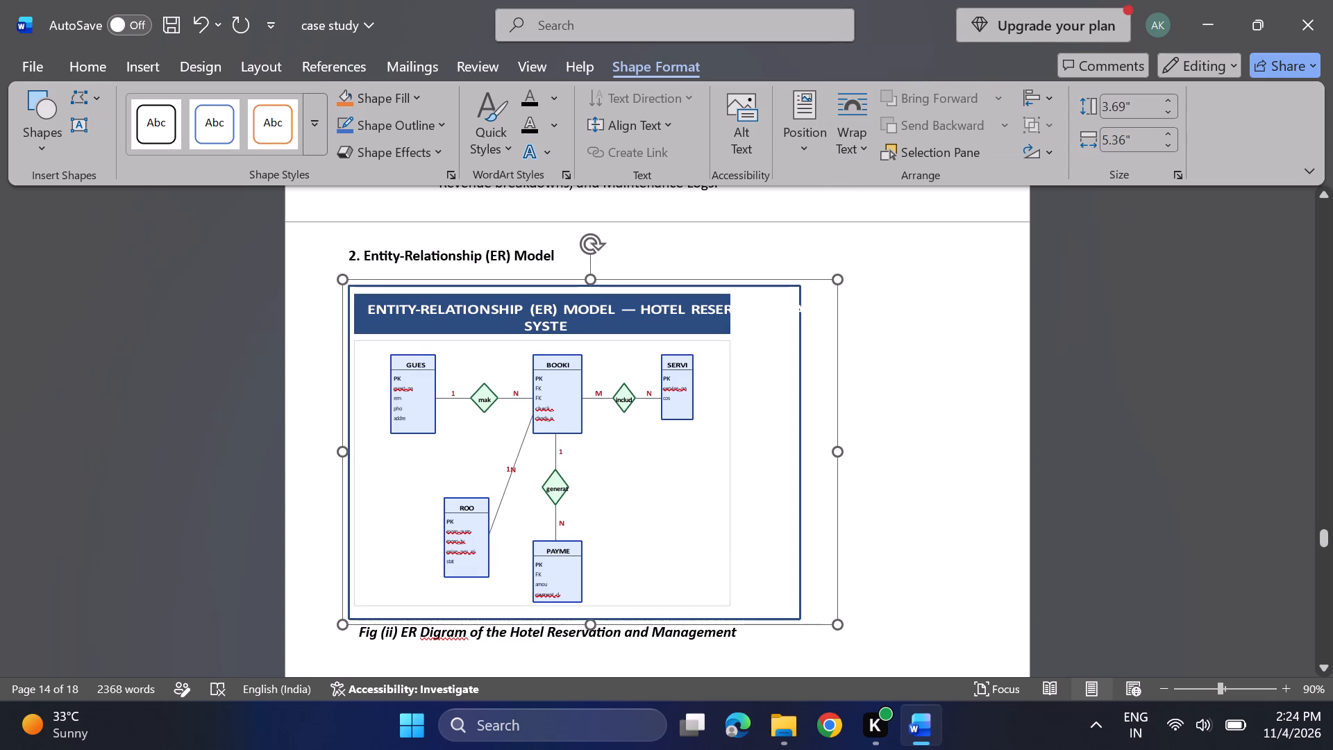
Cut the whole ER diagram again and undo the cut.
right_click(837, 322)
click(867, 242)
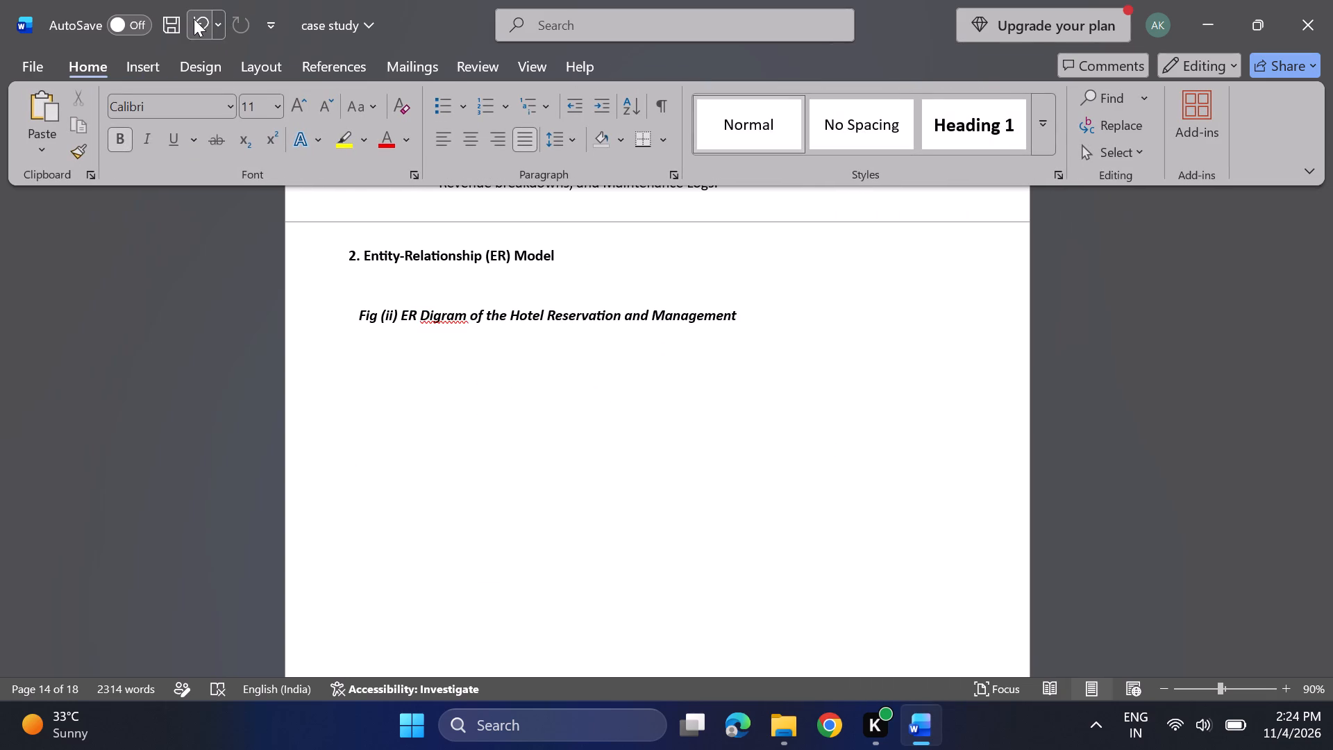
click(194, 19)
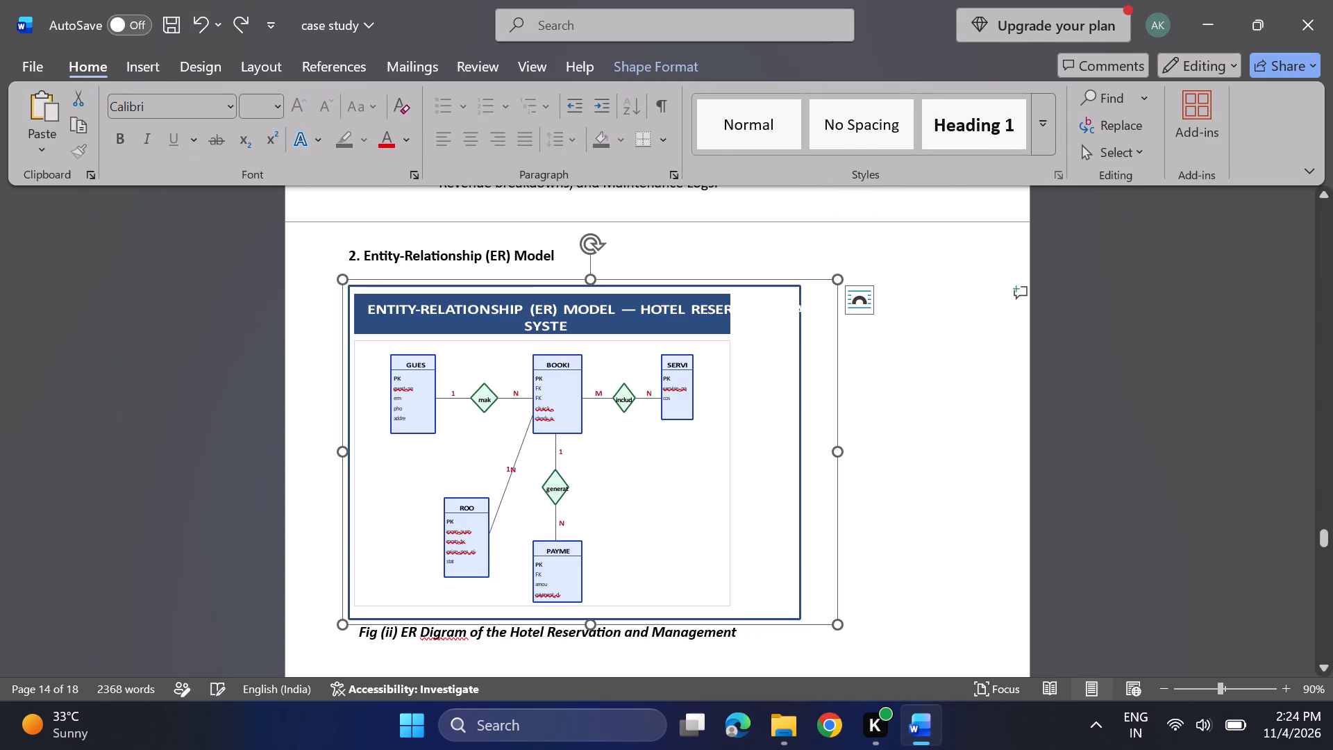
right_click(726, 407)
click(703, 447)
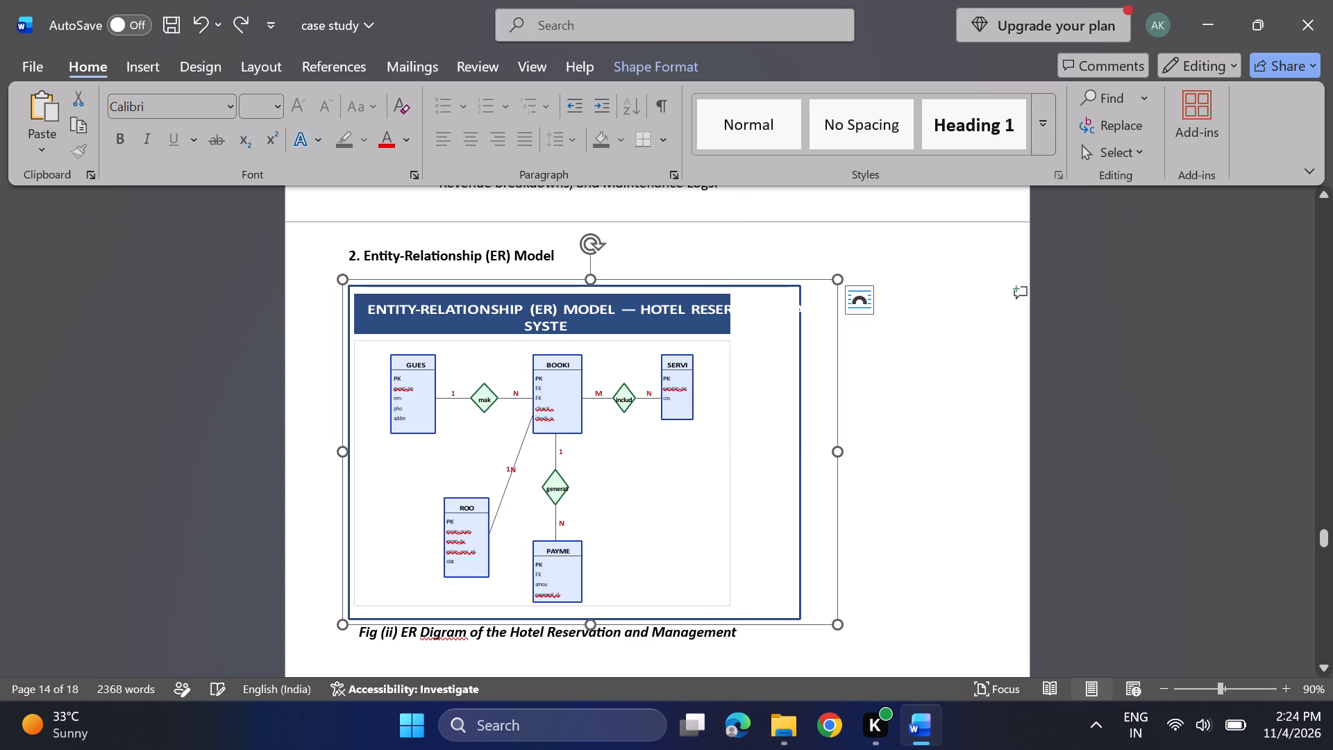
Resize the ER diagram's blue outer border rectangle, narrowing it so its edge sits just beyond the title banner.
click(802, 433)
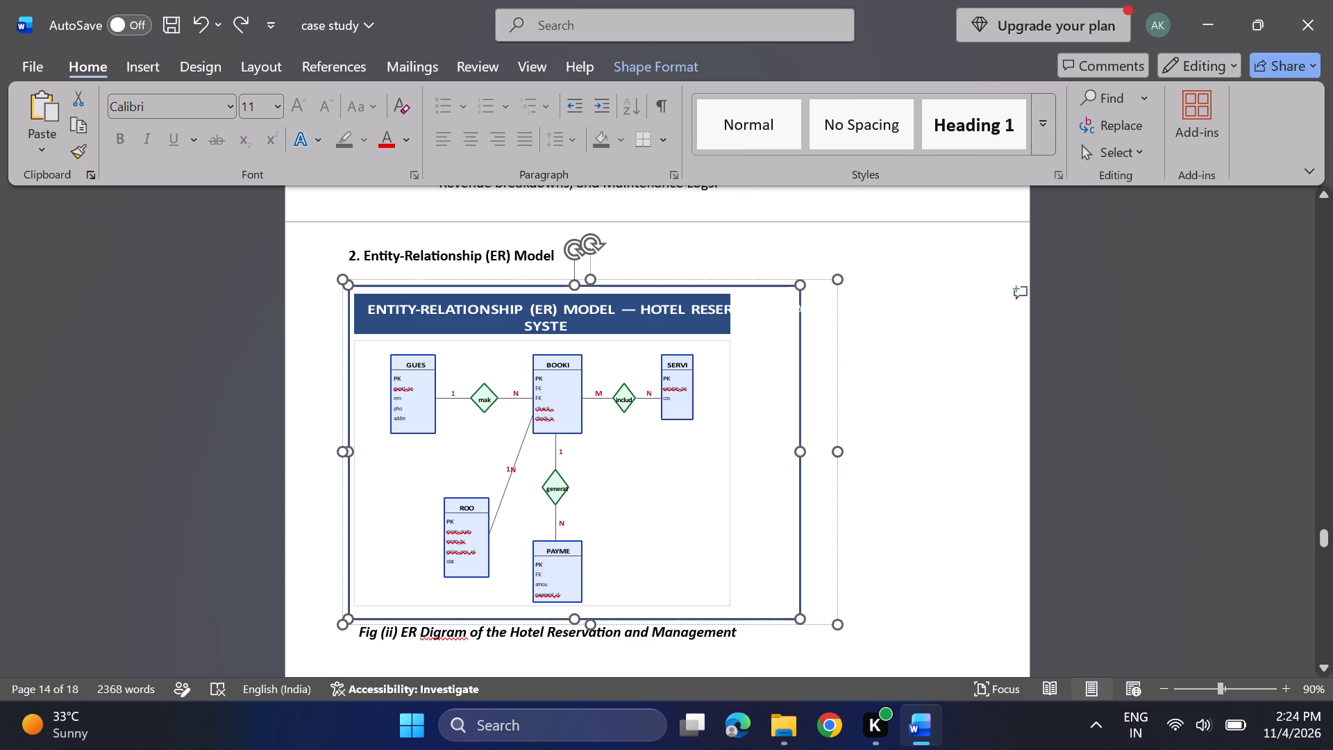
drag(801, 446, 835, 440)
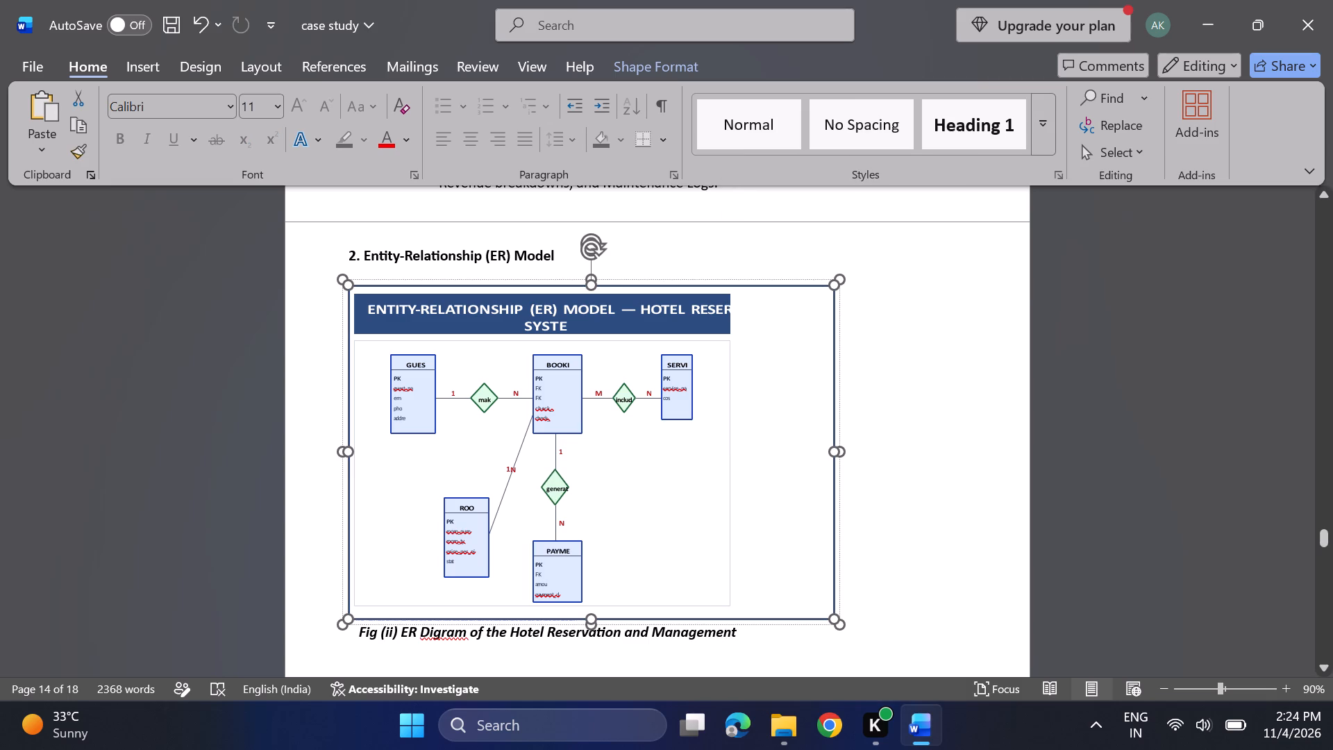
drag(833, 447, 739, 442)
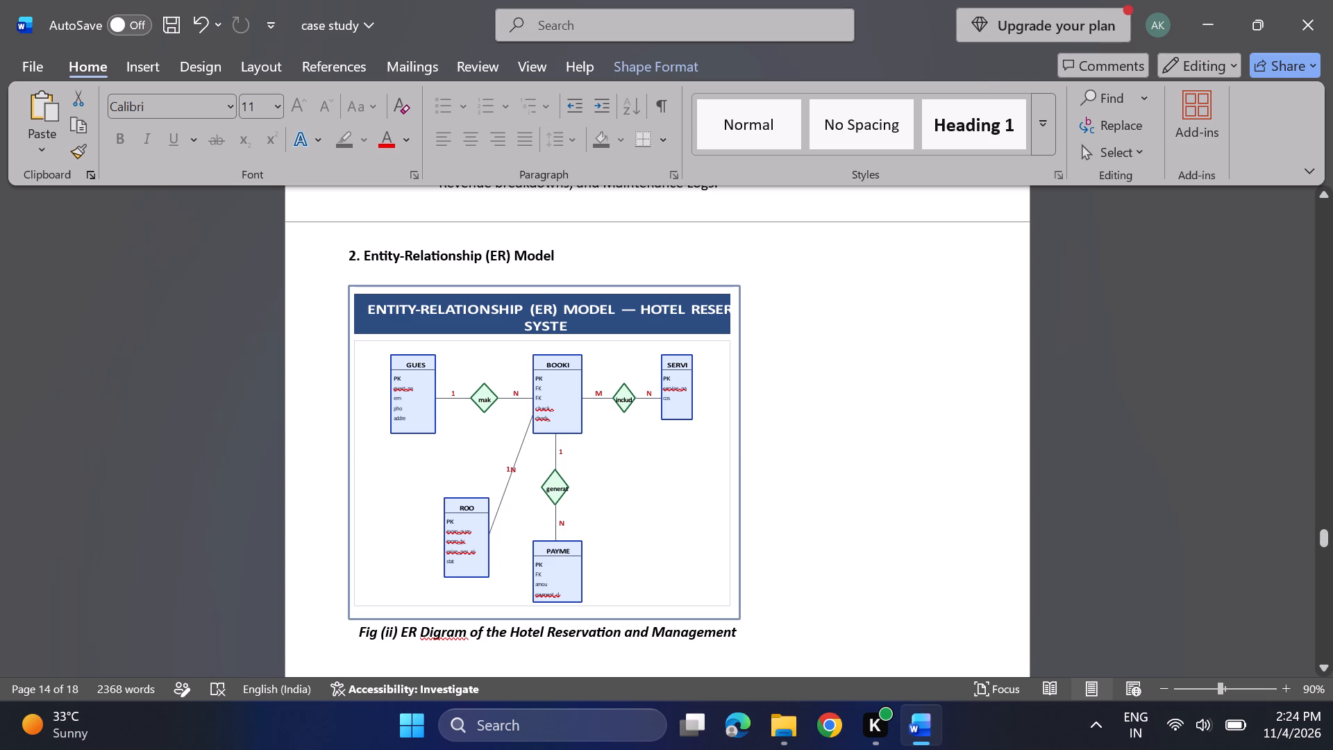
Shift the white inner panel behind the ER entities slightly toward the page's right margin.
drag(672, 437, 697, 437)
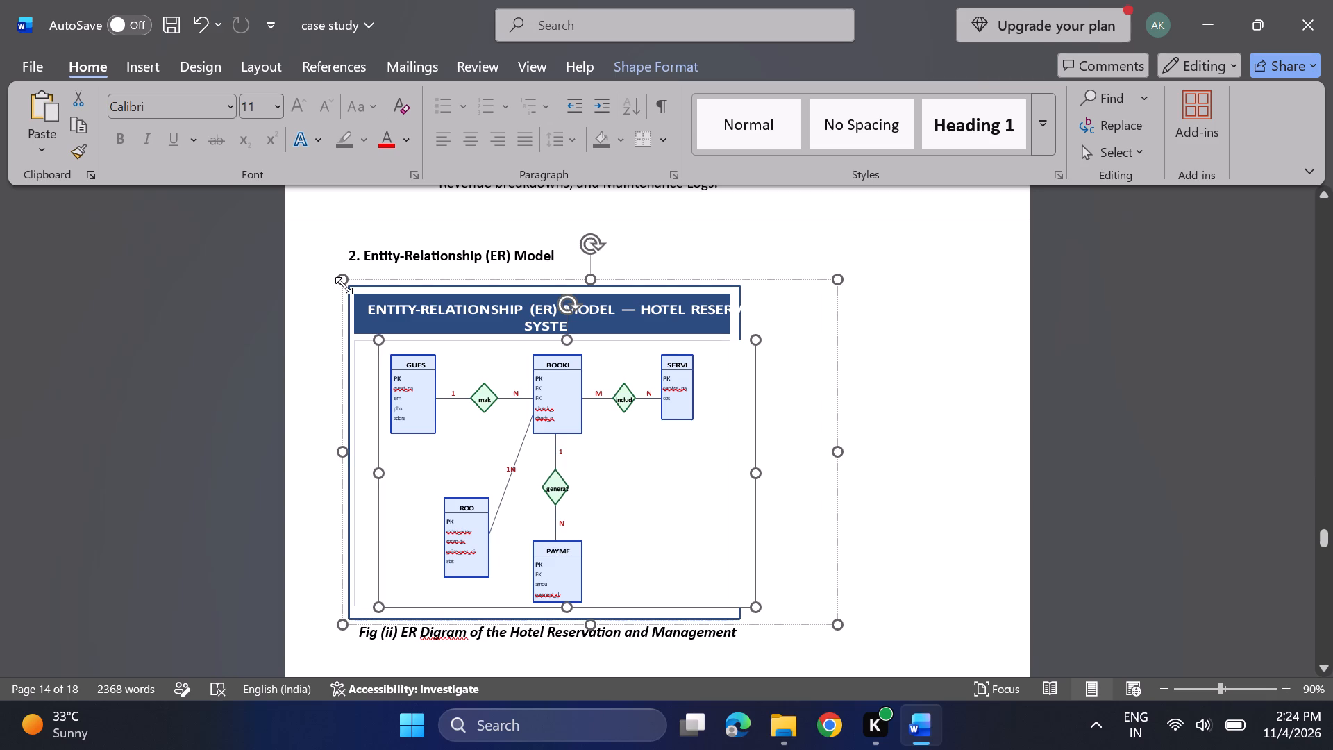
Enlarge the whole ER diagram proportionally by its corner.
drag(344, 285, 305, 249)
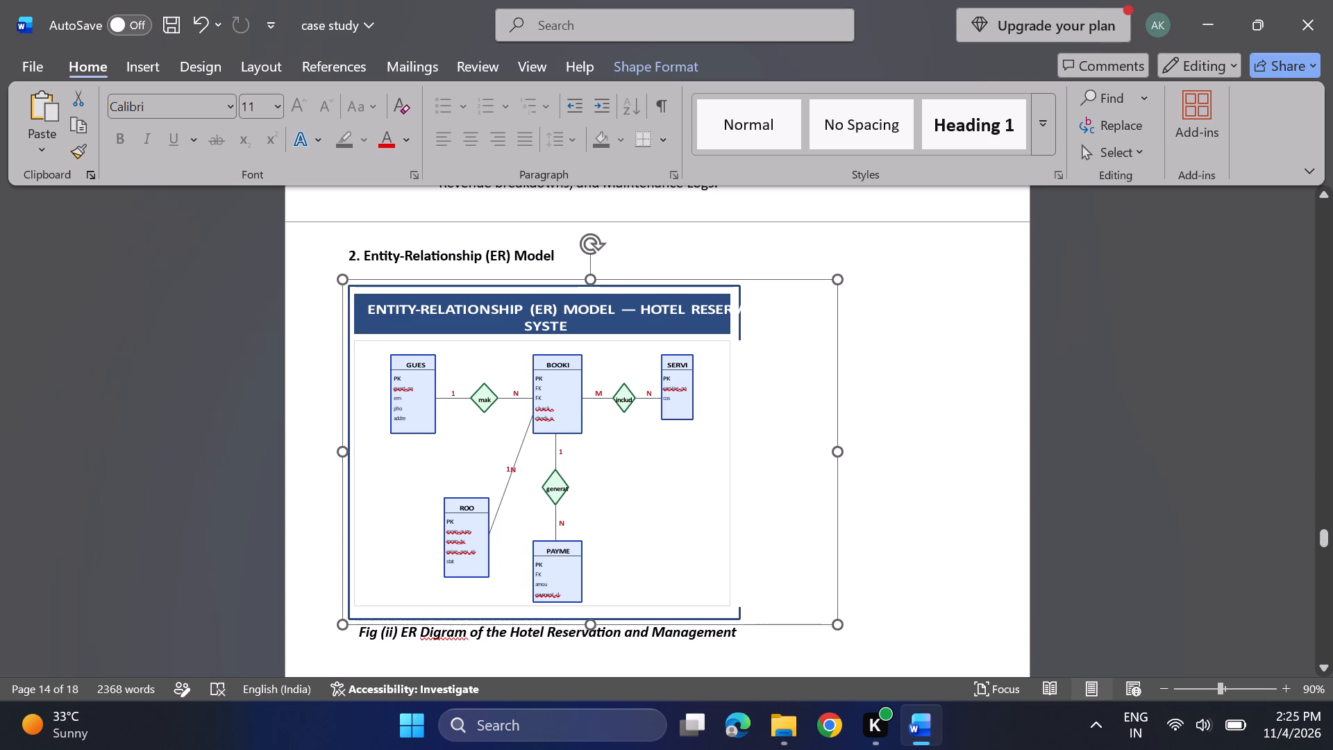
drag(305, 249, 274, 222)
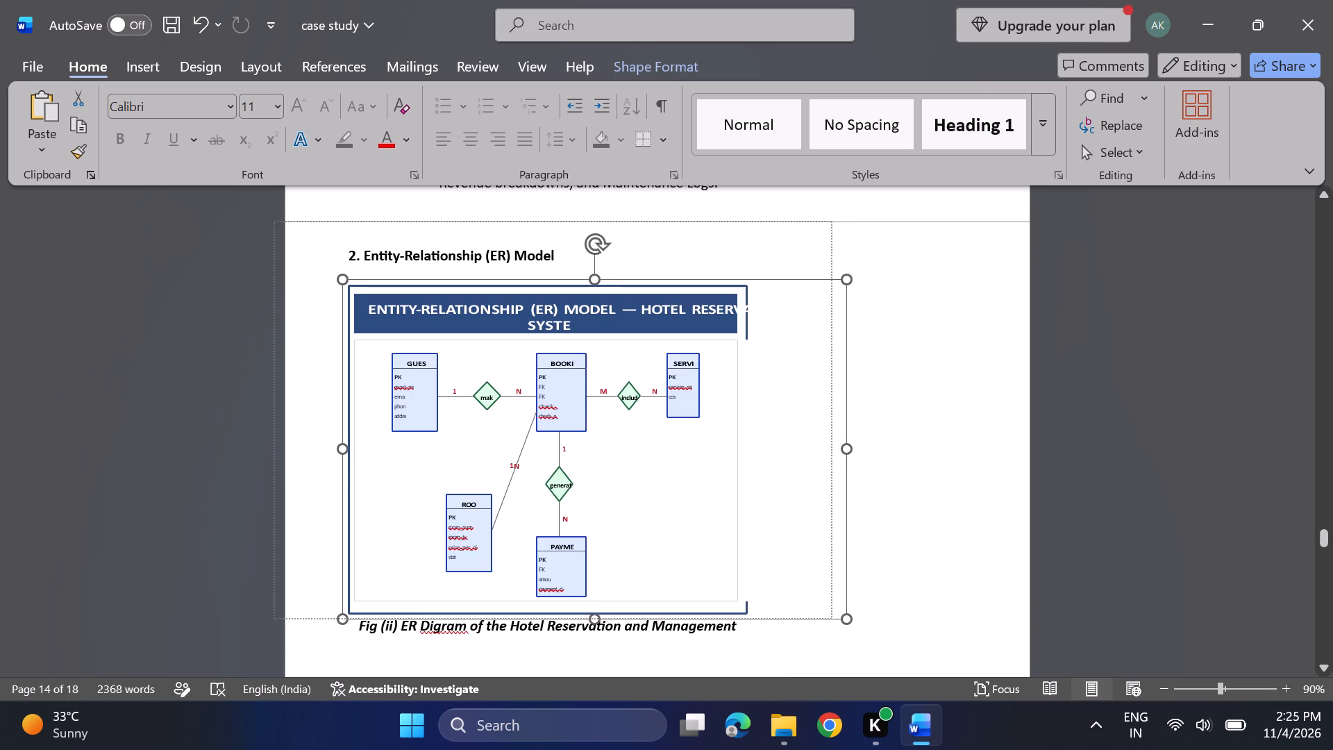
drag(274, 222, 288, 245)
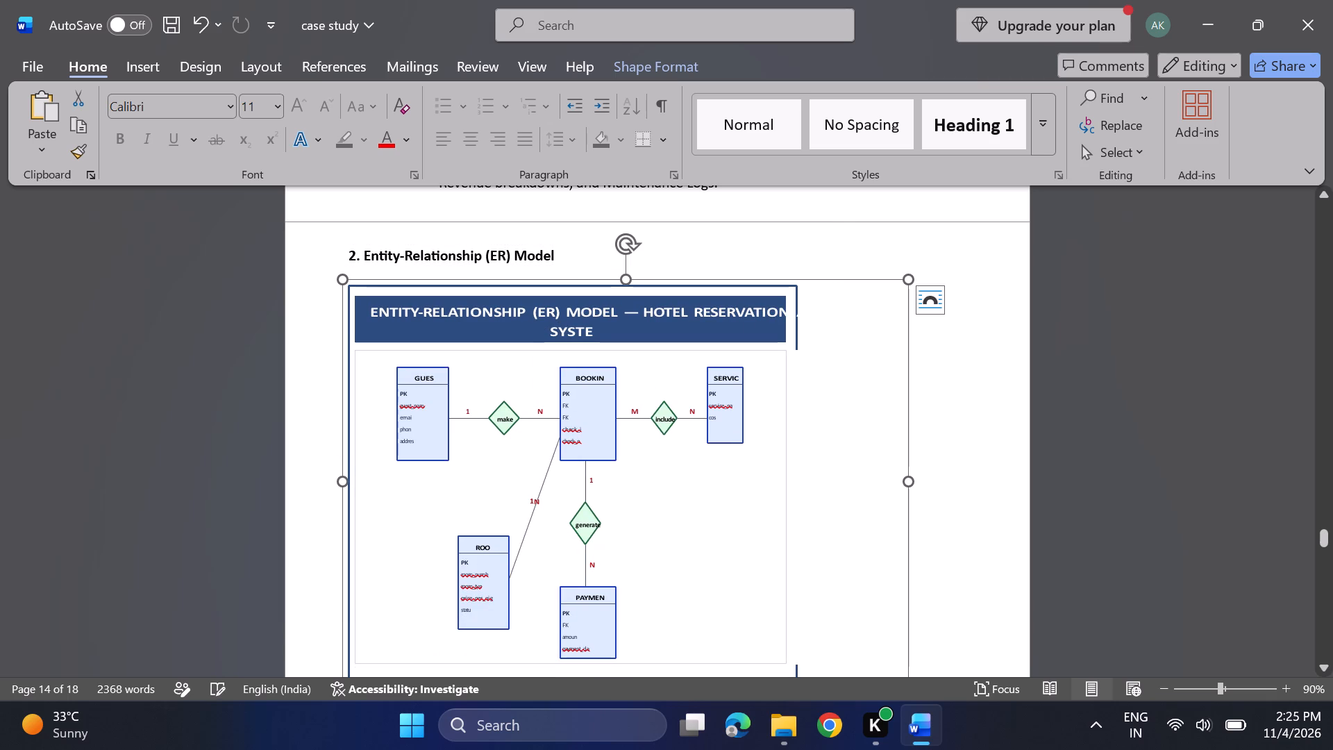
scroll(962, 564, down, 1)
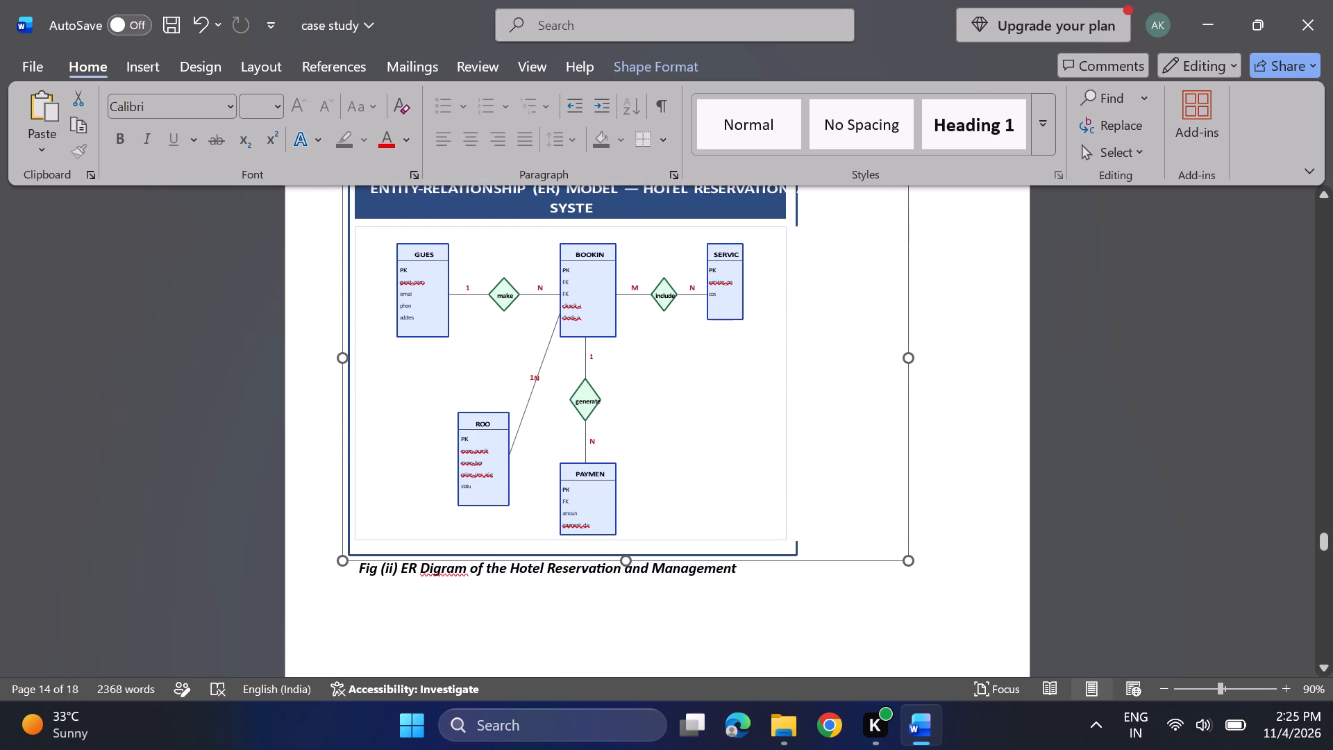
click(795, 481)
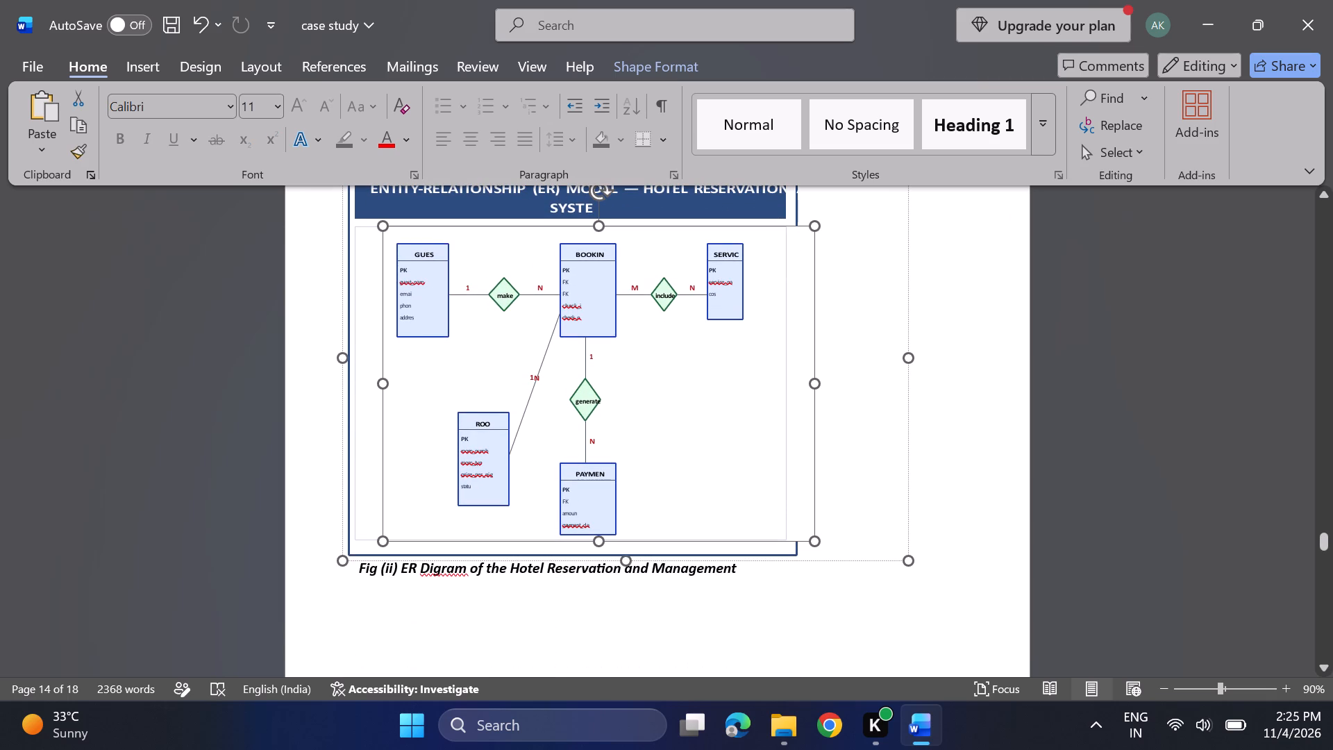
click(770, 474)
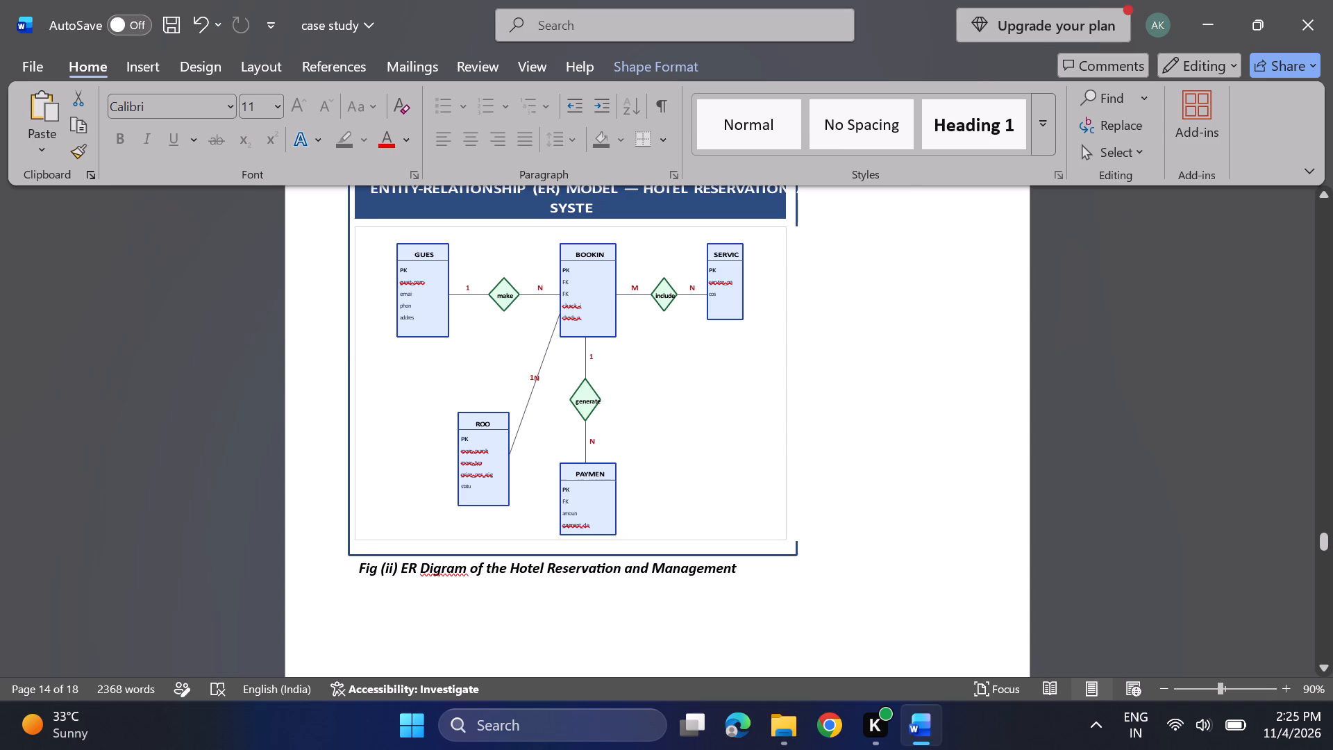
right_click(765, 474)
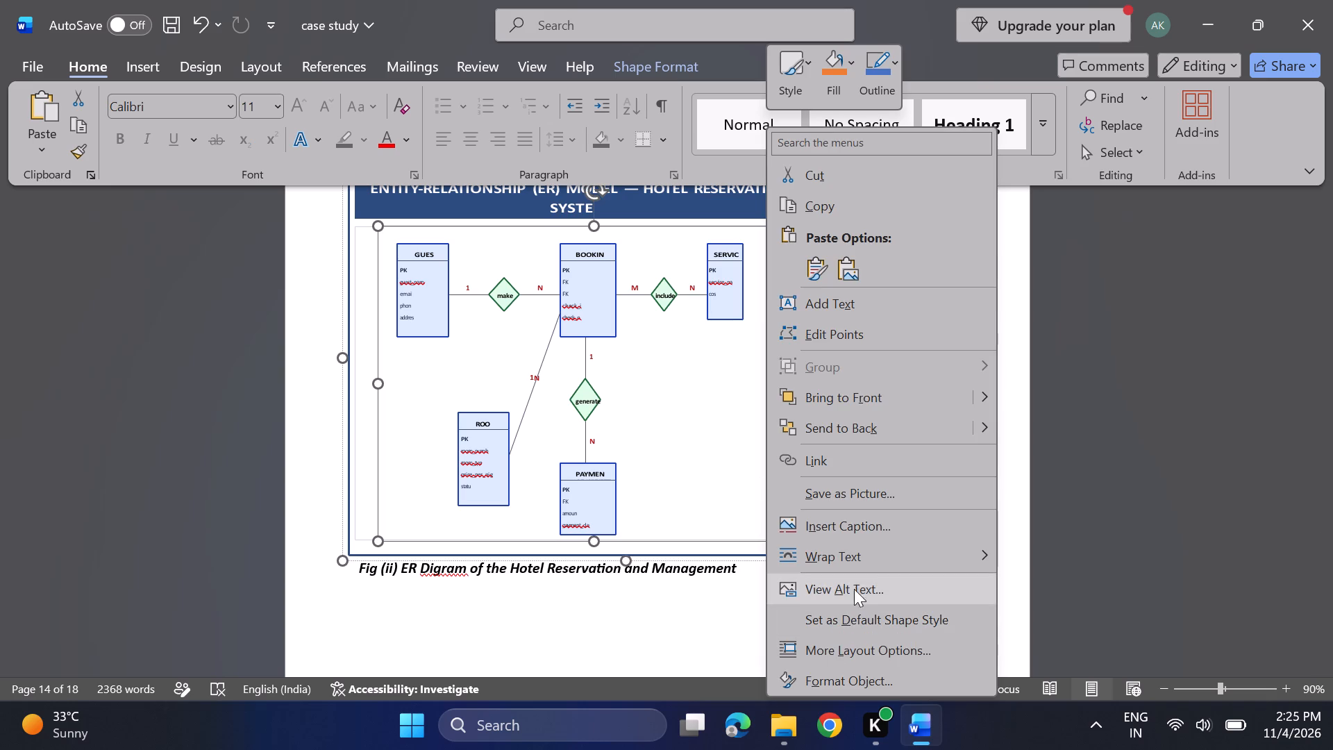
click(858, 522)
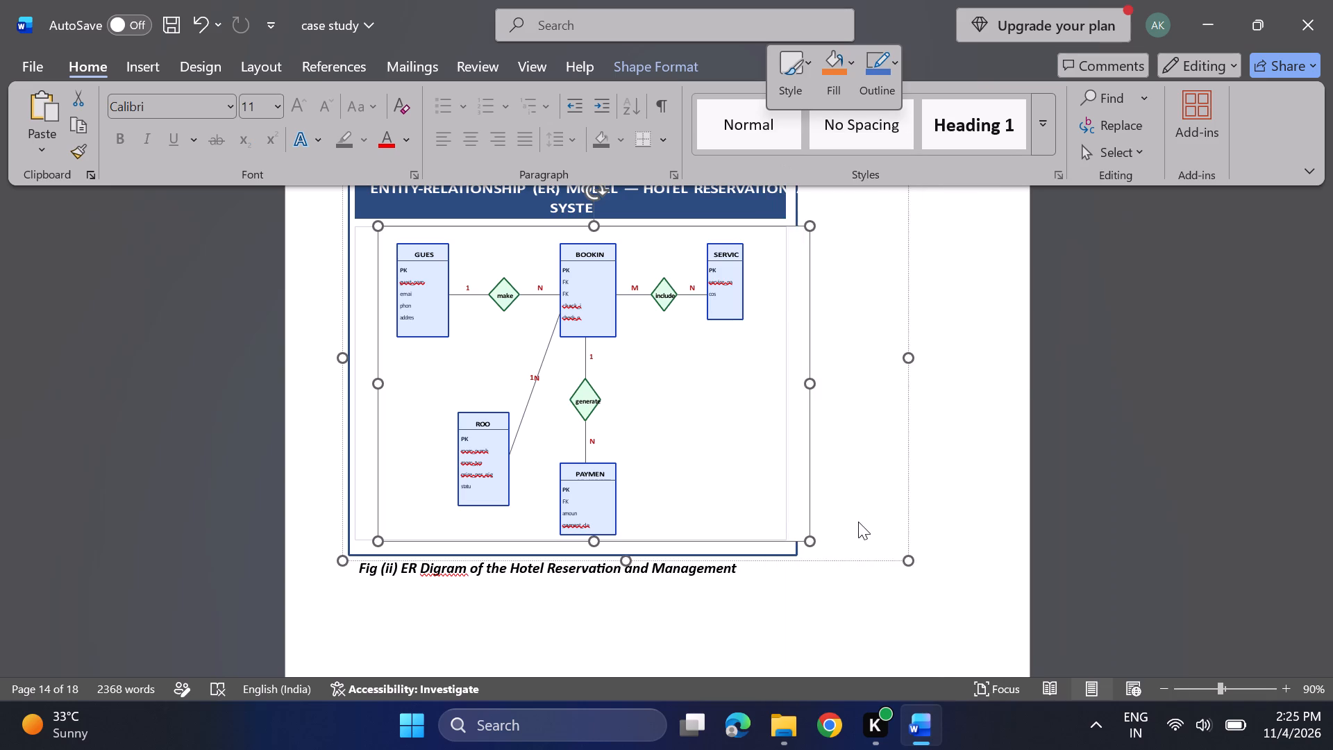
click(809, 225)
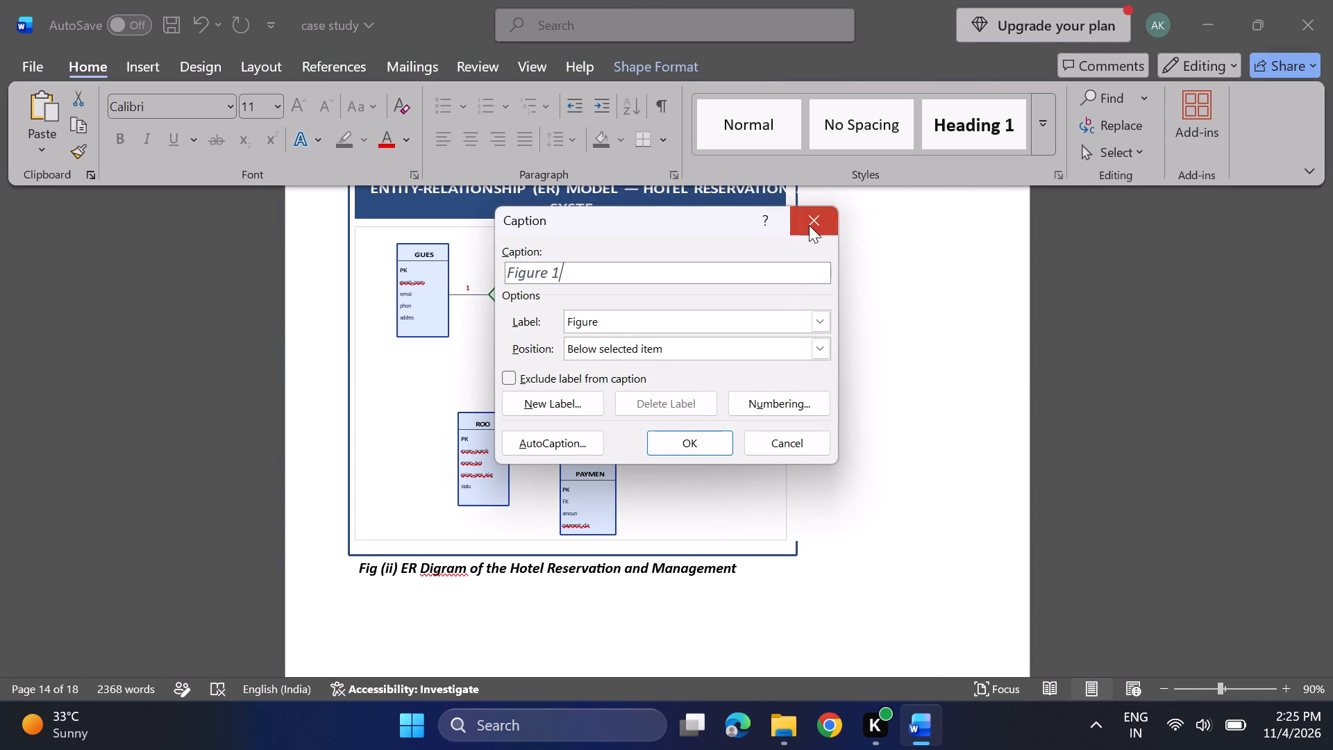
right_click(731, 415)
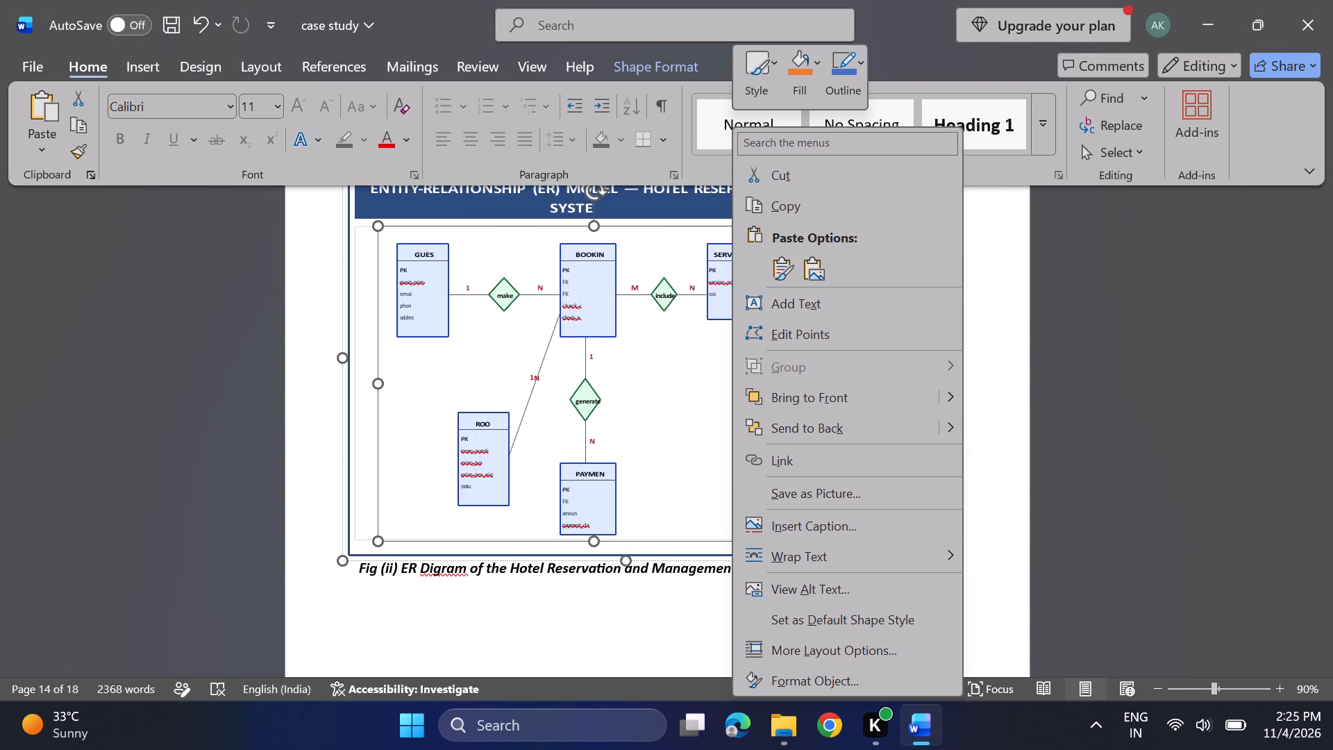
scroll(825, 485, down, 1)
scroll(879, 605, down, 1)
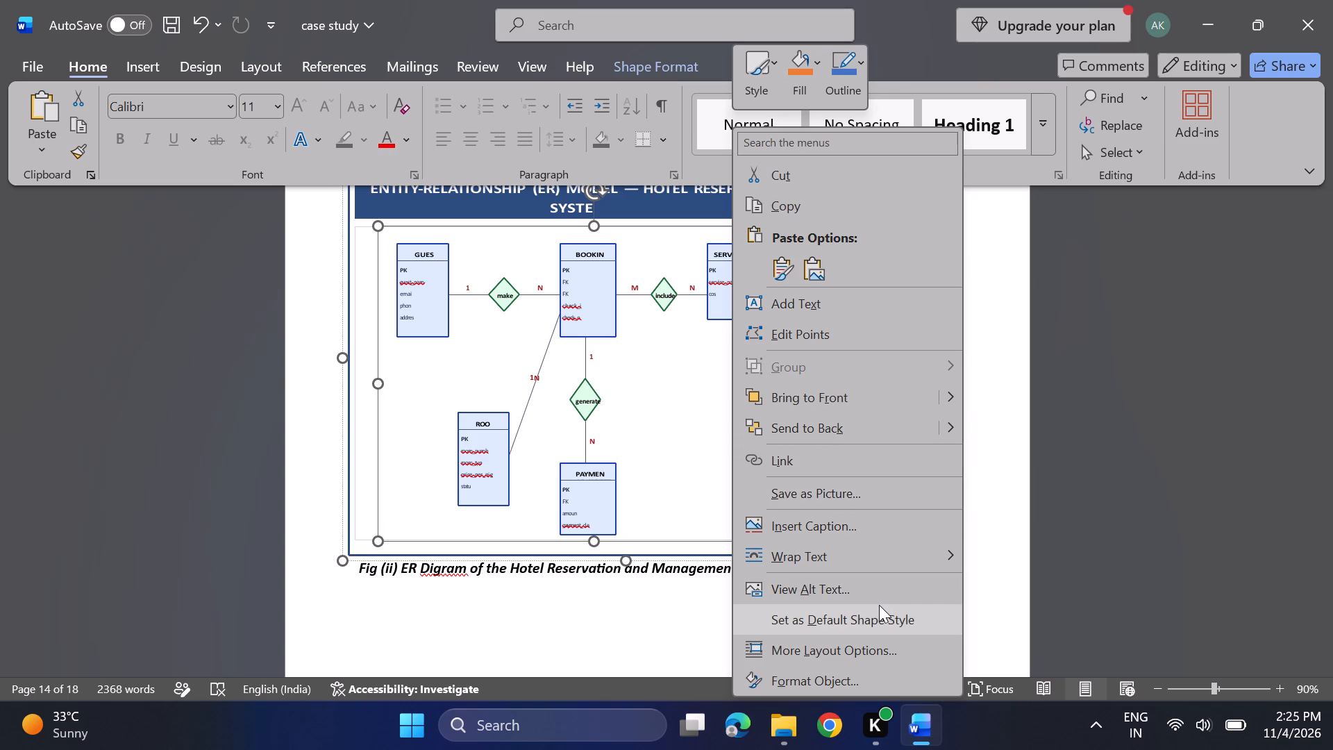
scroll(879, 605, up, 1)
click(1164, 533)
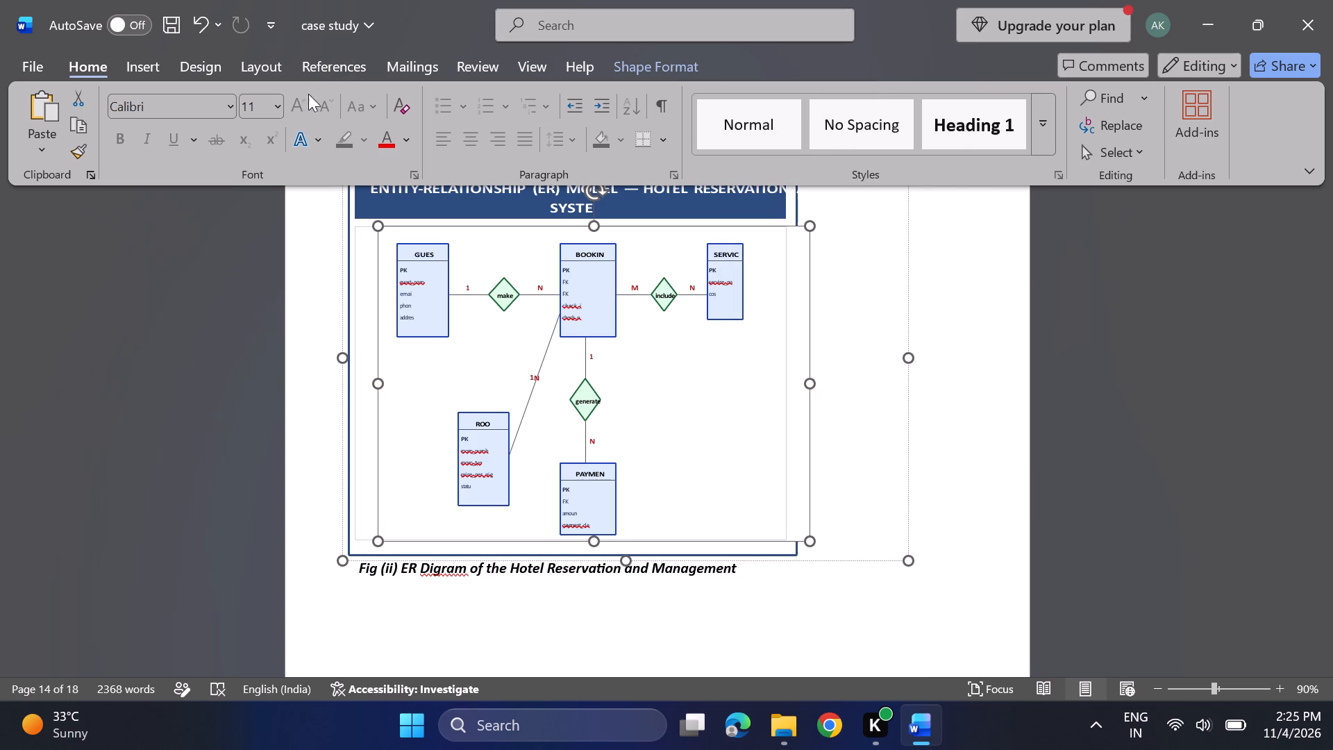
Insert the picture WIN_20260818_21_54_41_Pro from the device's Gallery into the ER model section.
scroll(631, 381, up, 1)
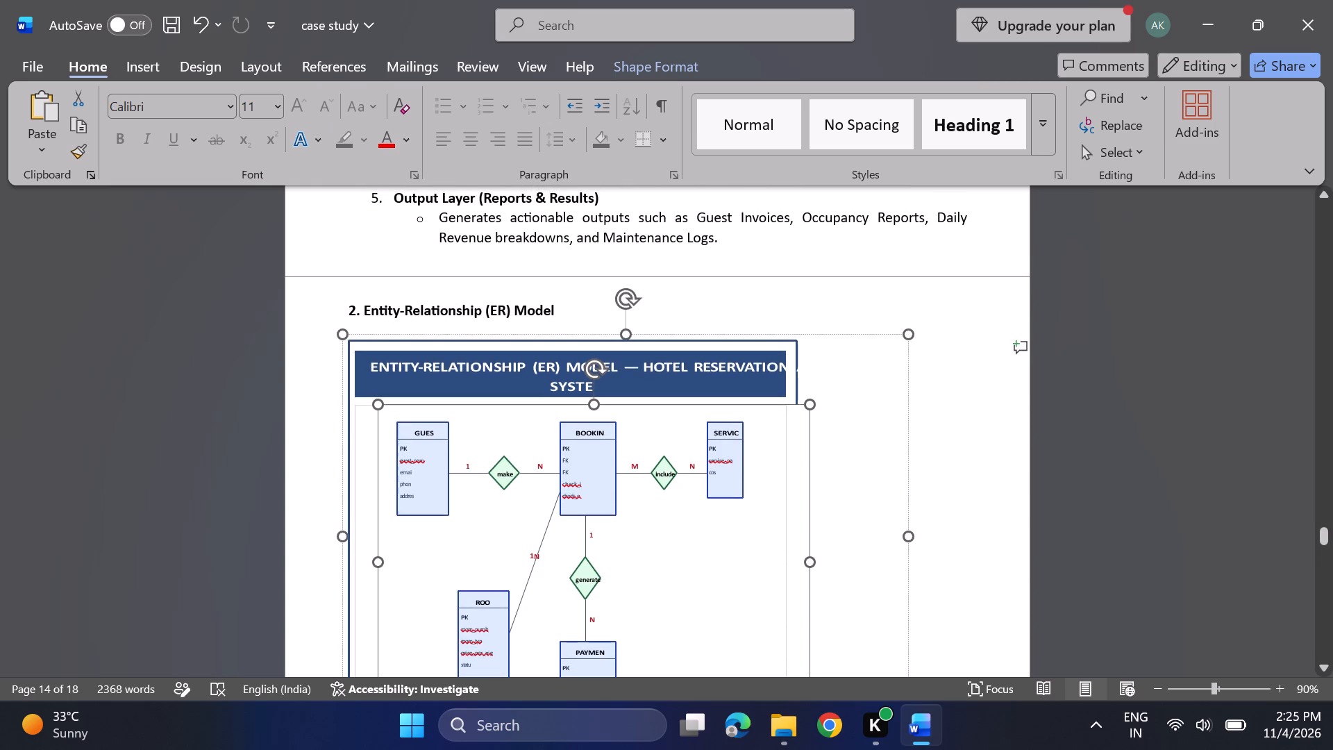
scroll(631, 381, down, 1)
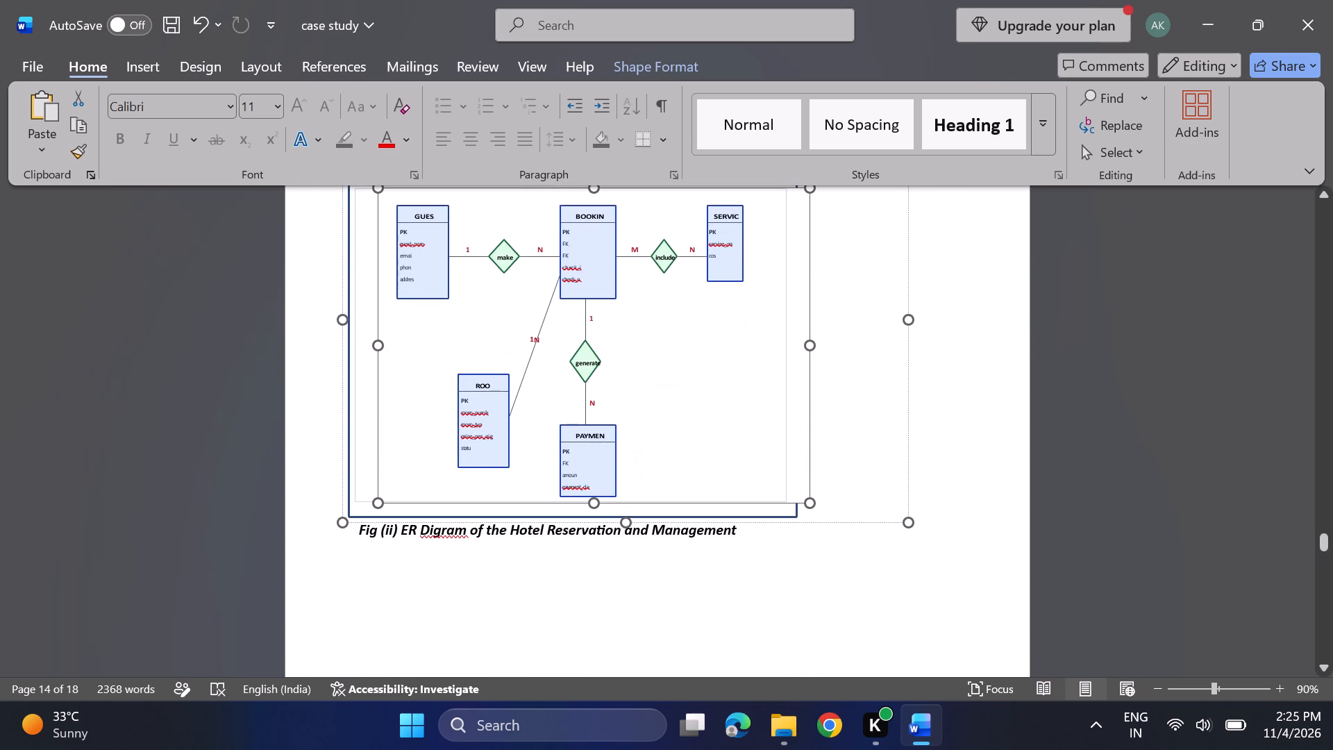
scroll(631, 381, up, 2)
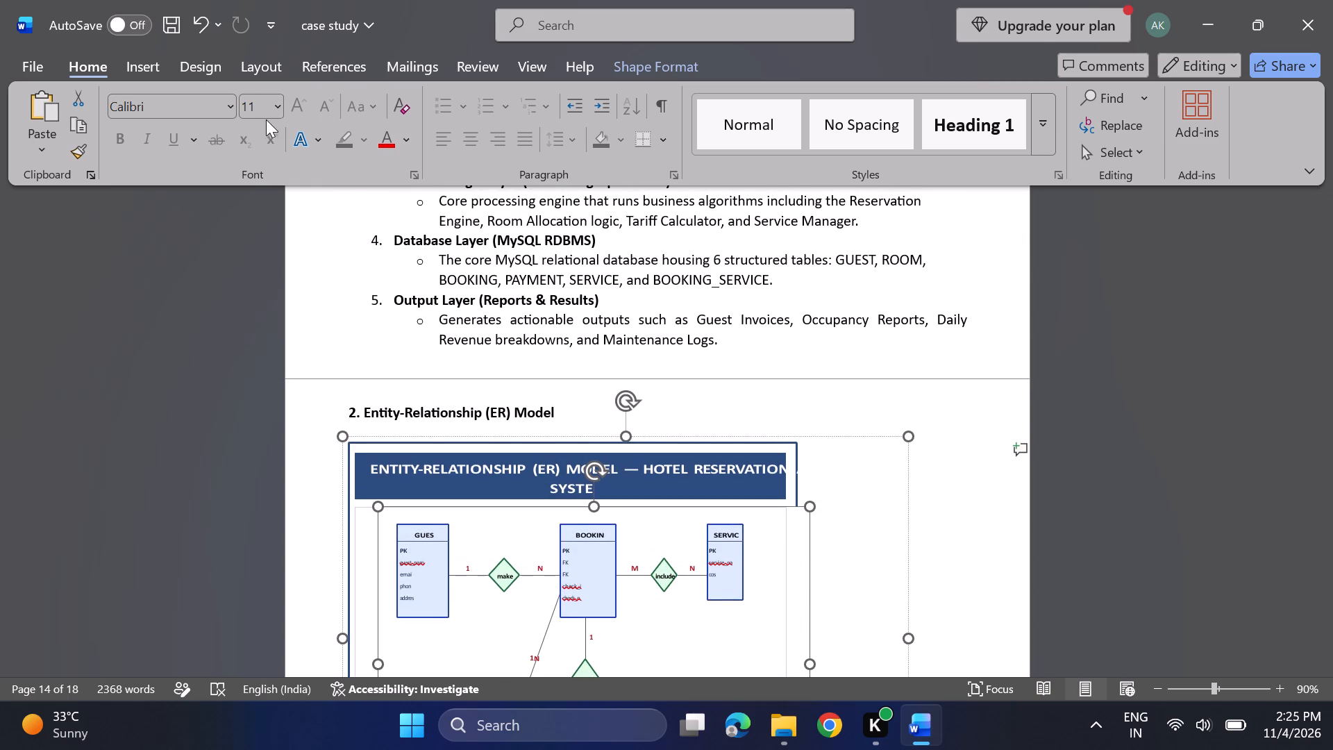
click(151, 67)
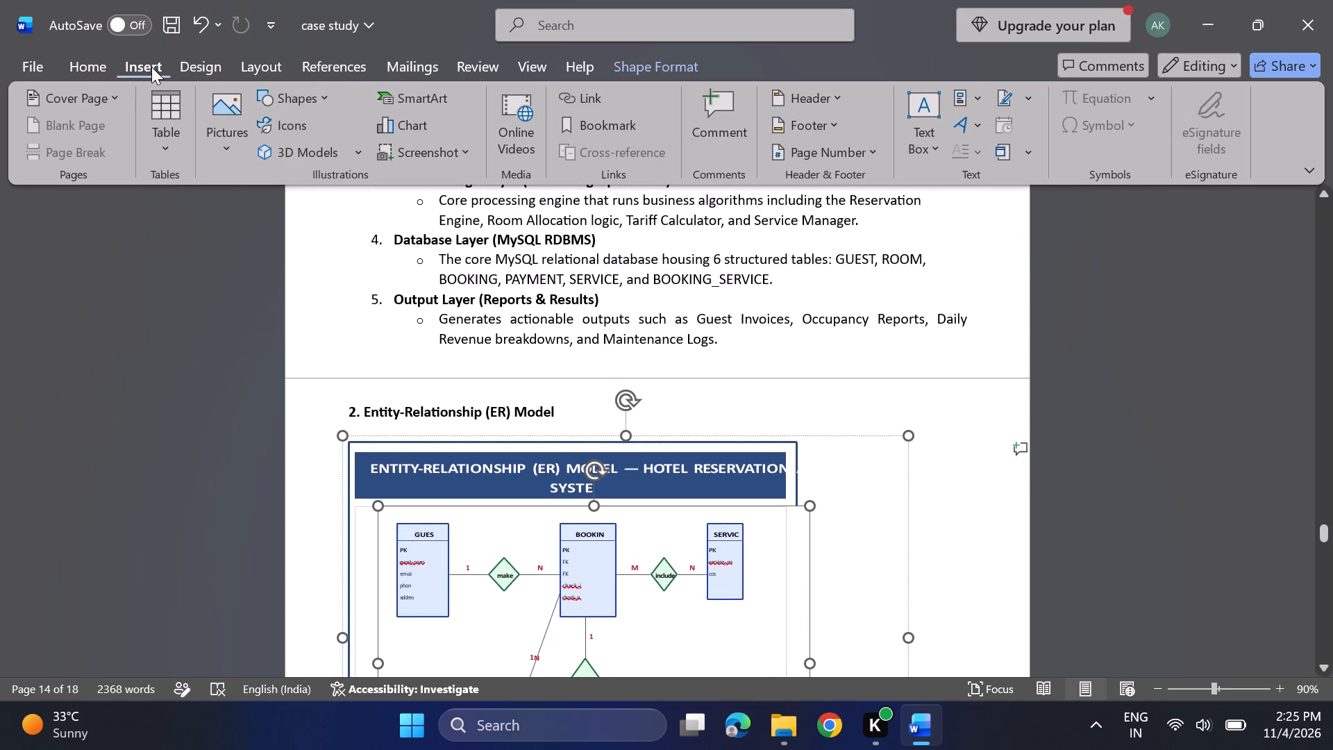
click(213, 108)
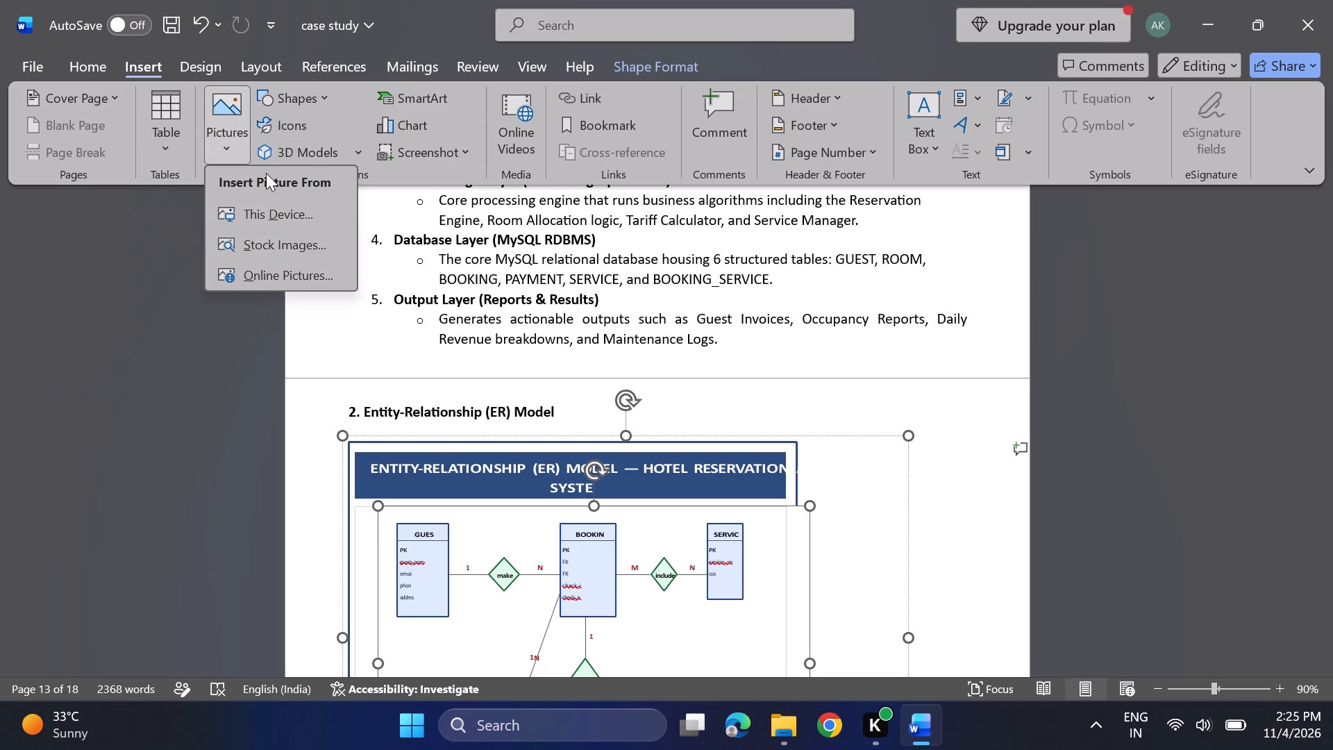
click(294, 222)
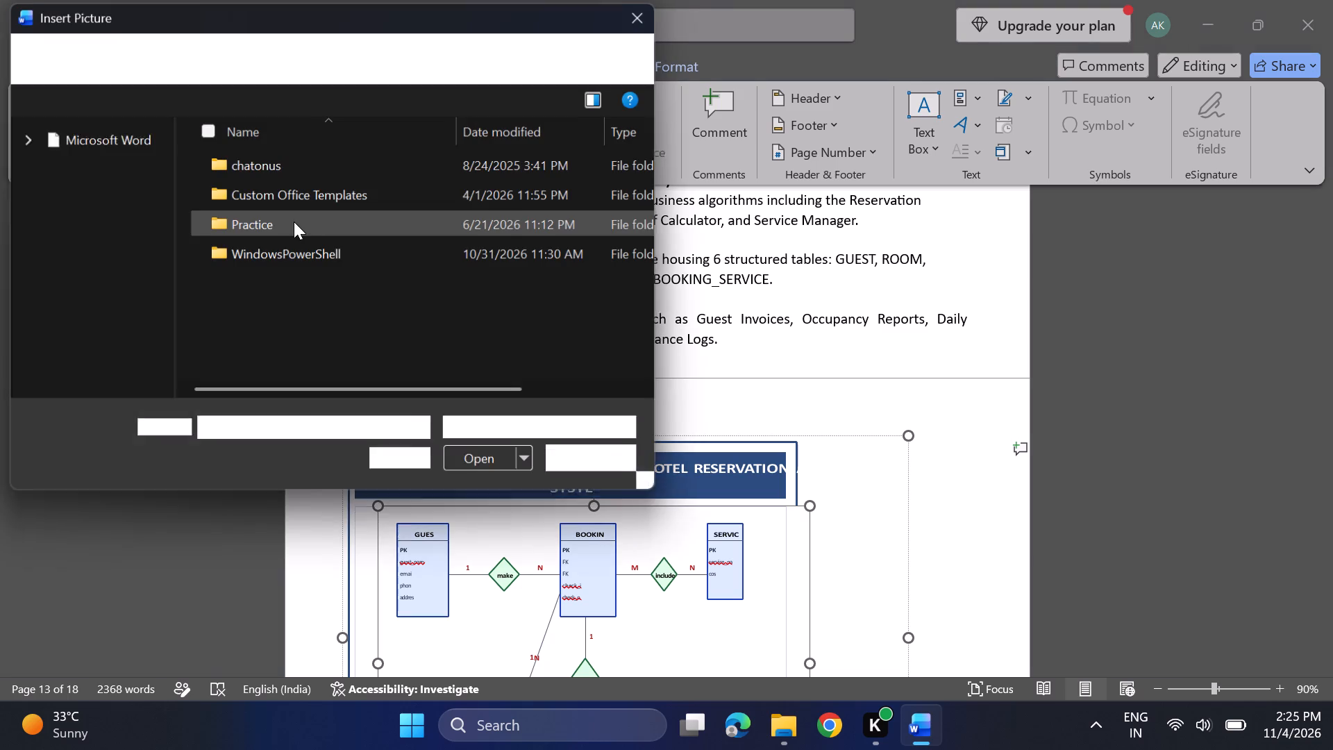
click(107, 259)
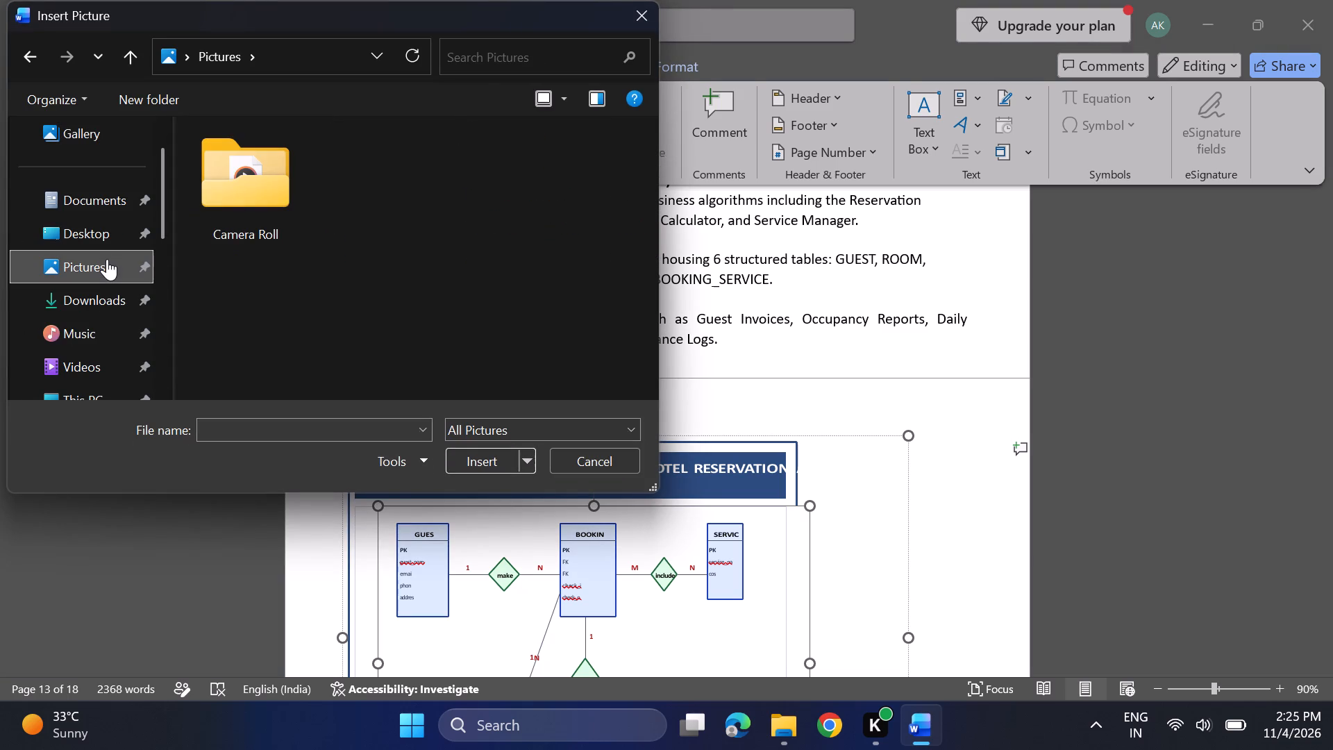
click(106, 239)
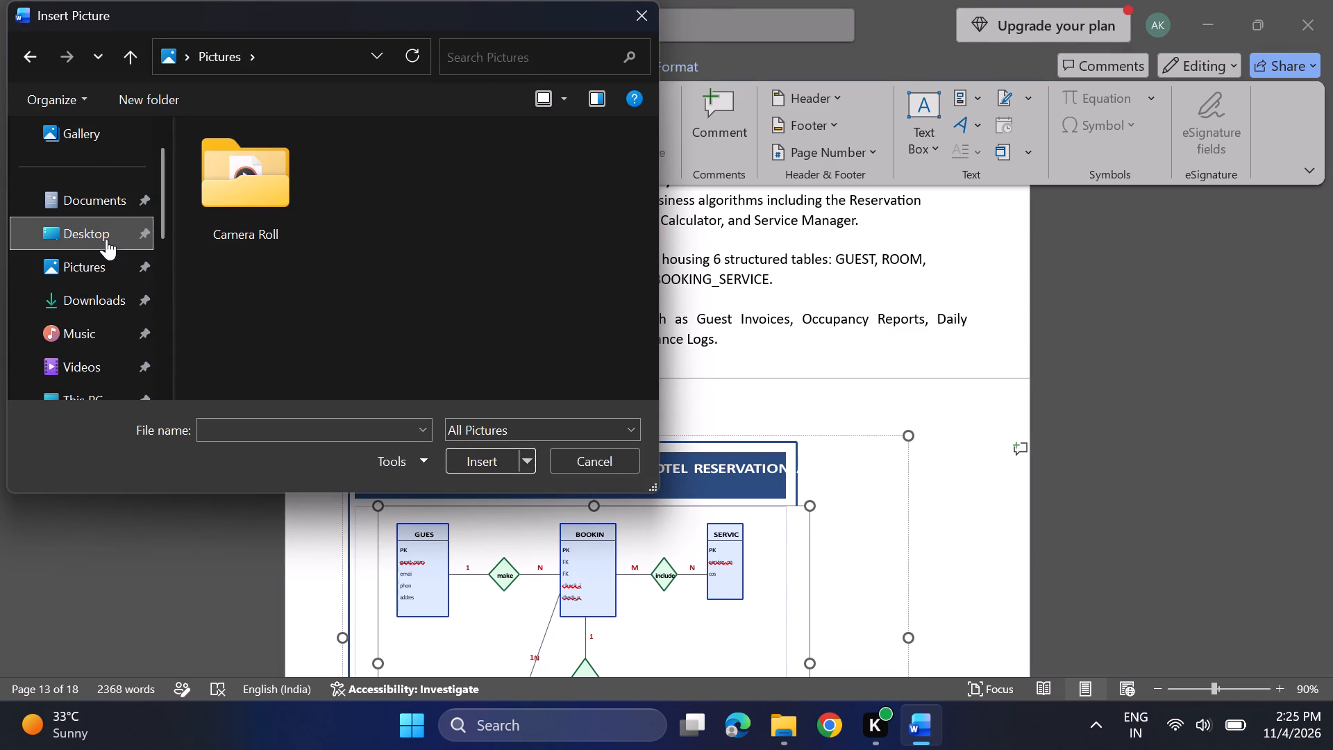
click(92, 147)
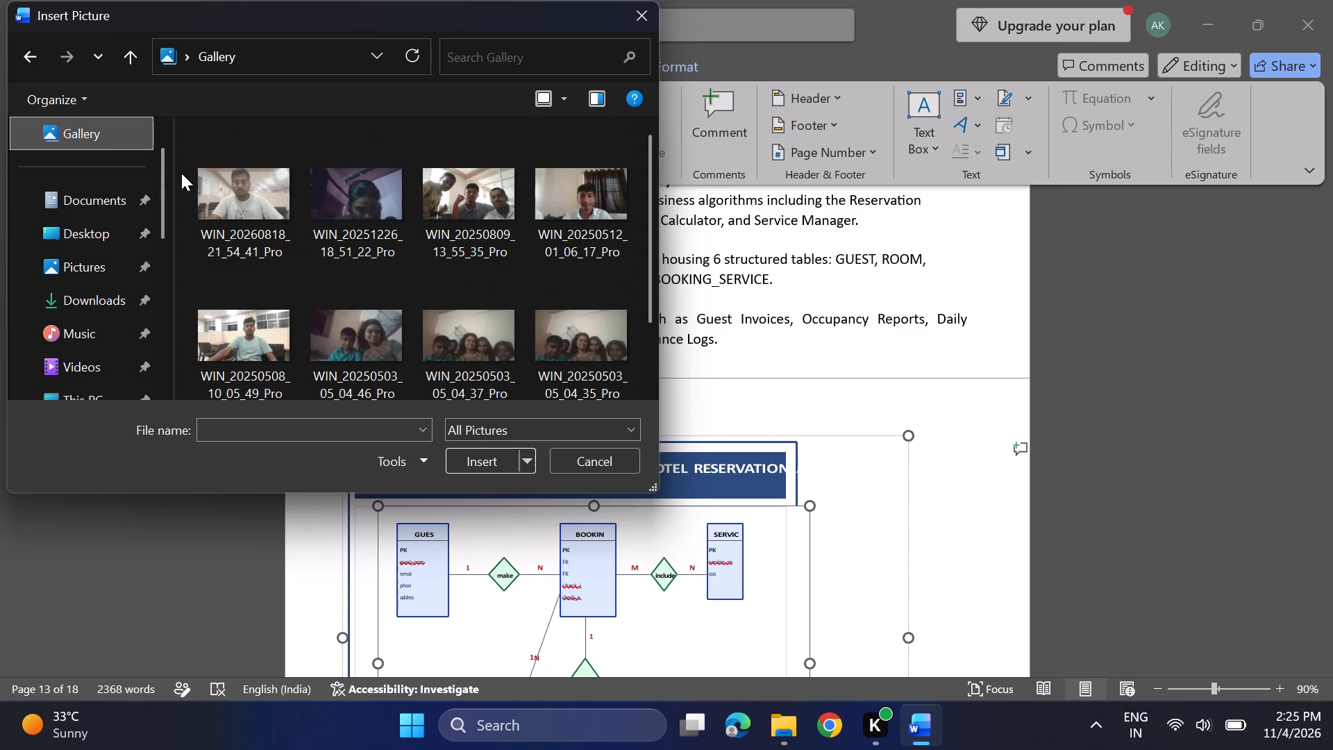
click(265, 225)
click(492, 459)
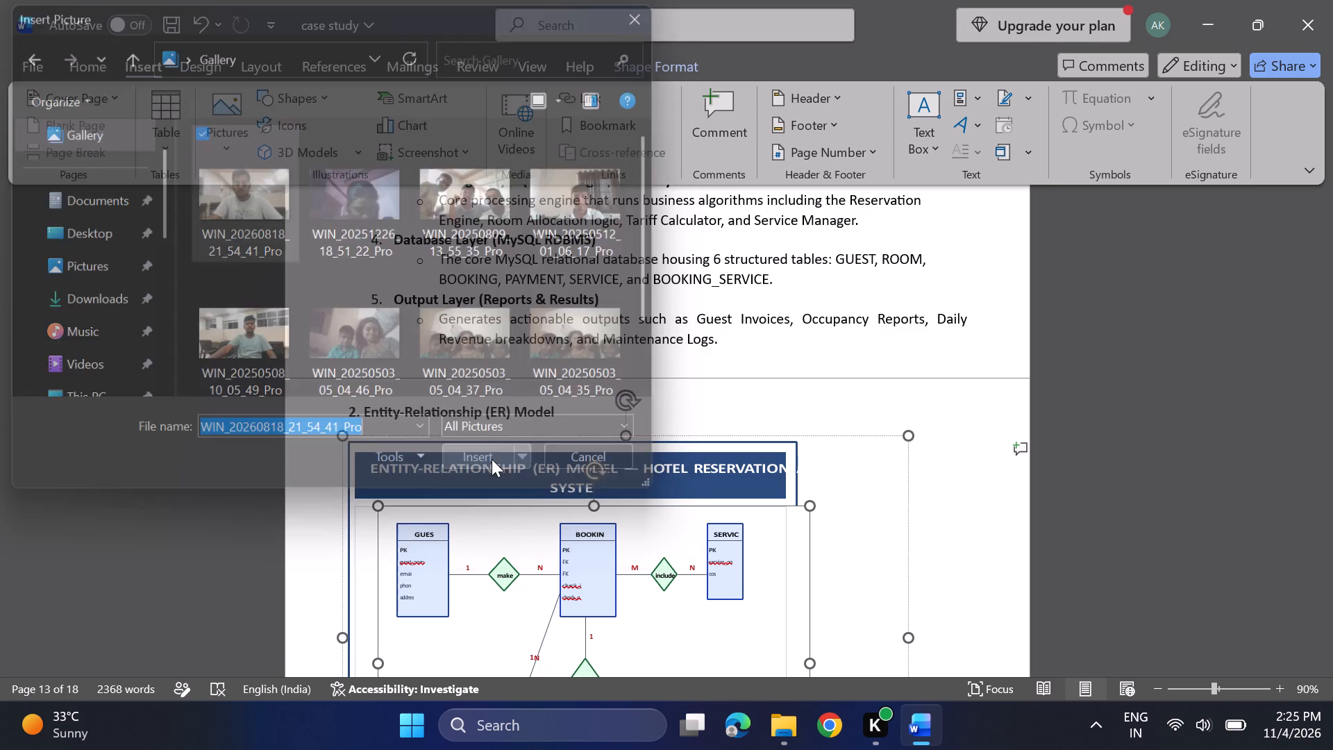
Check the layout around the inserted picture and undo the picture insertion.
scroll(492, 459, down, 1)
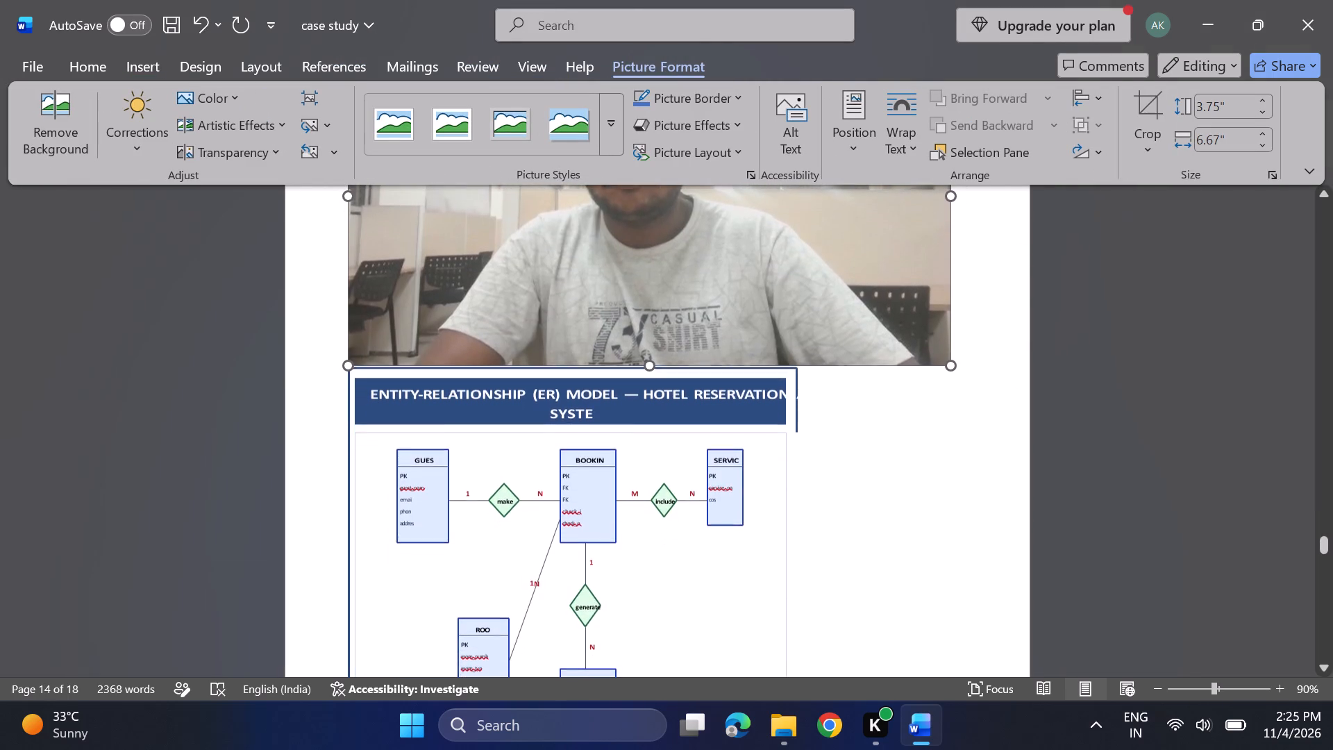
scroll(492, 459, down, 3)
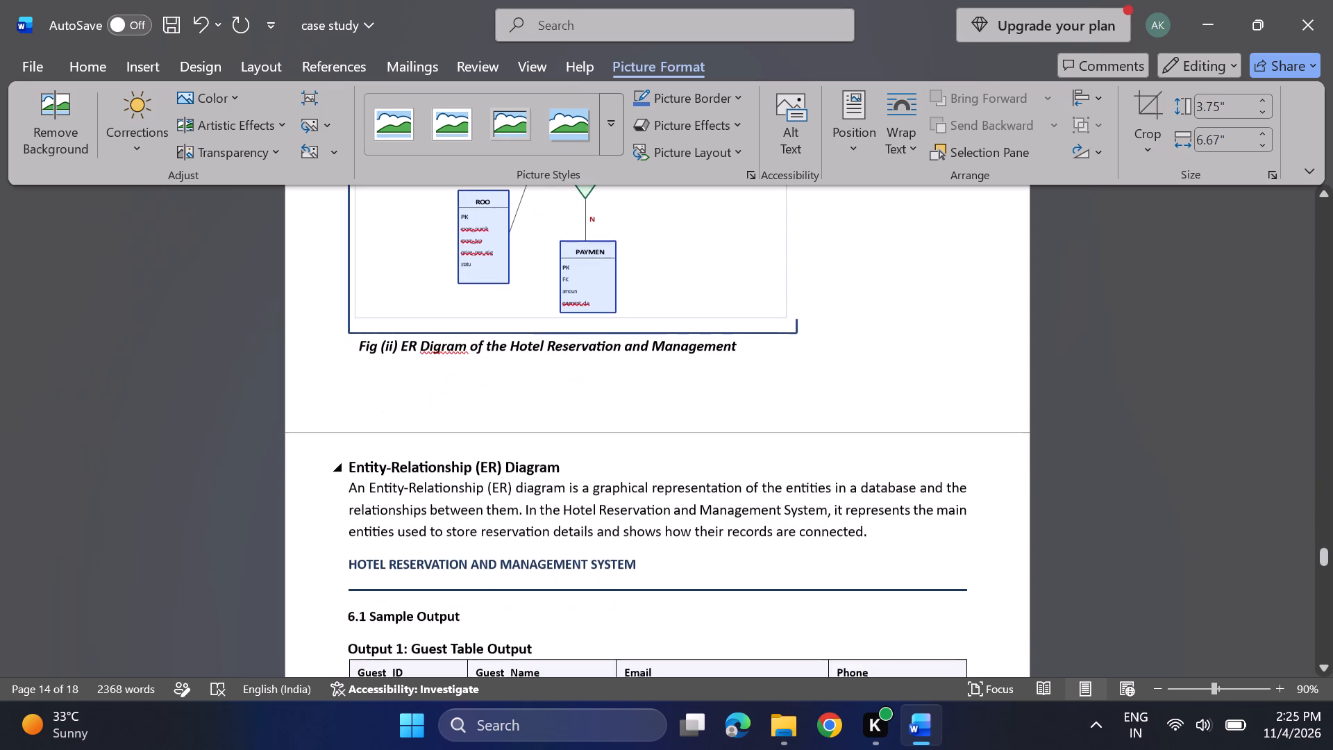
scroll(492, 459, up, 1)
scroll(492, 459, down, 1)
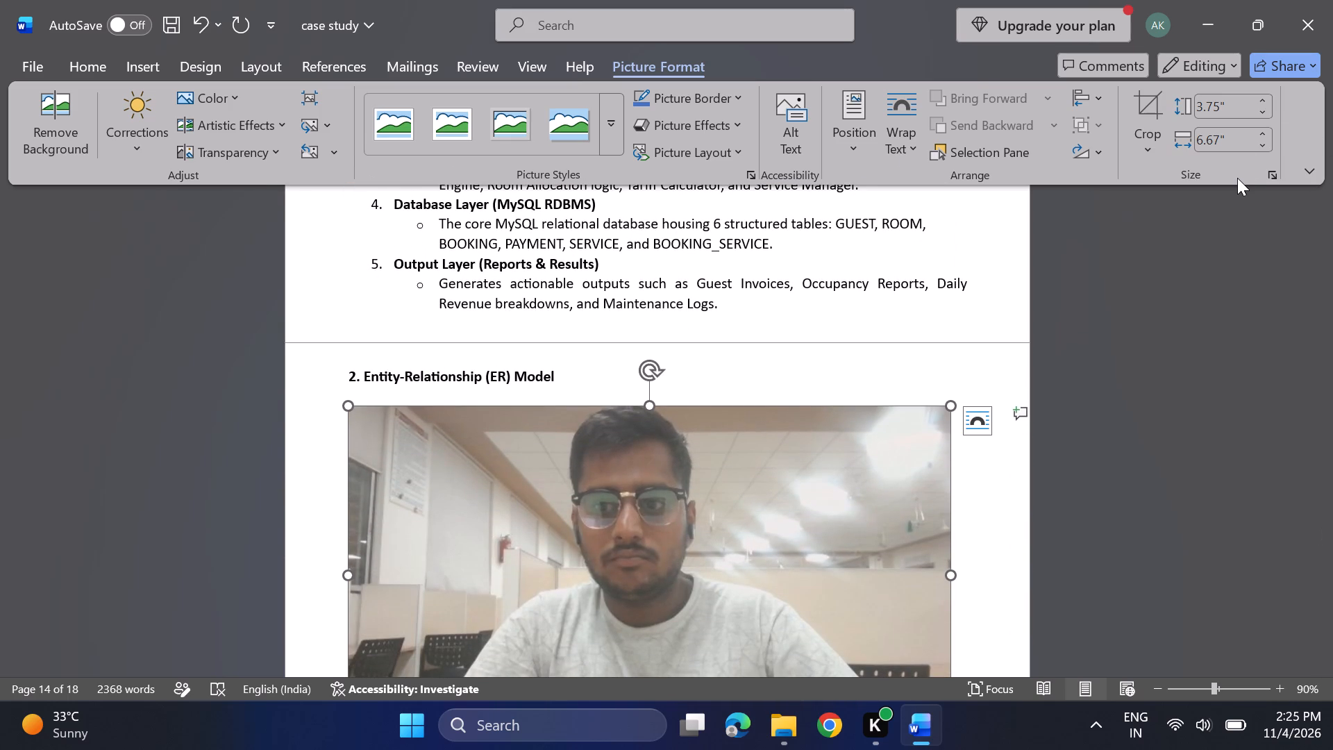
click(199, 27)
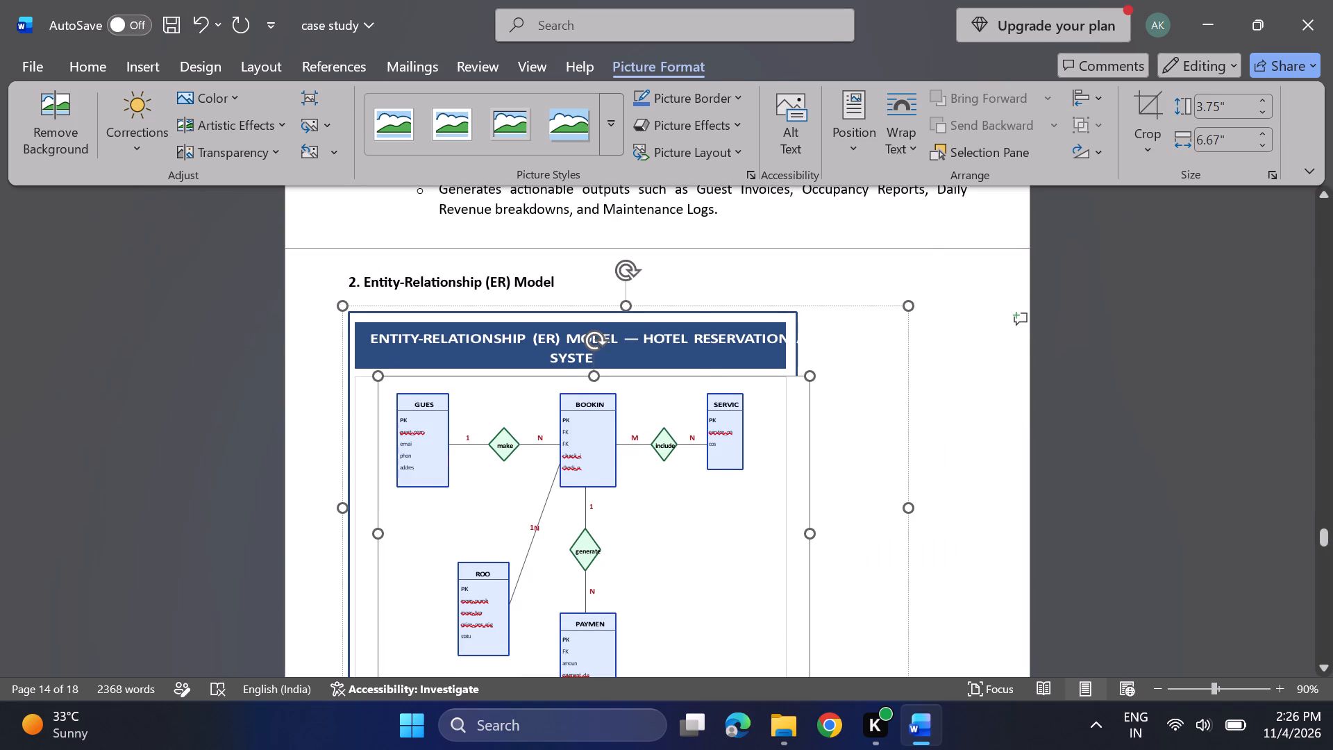
Cut the entire ER diagram out of the Entity-Relationship (ER) Model section, leaving its heading and caption.
right_click(698, 370)
click(735, 185)
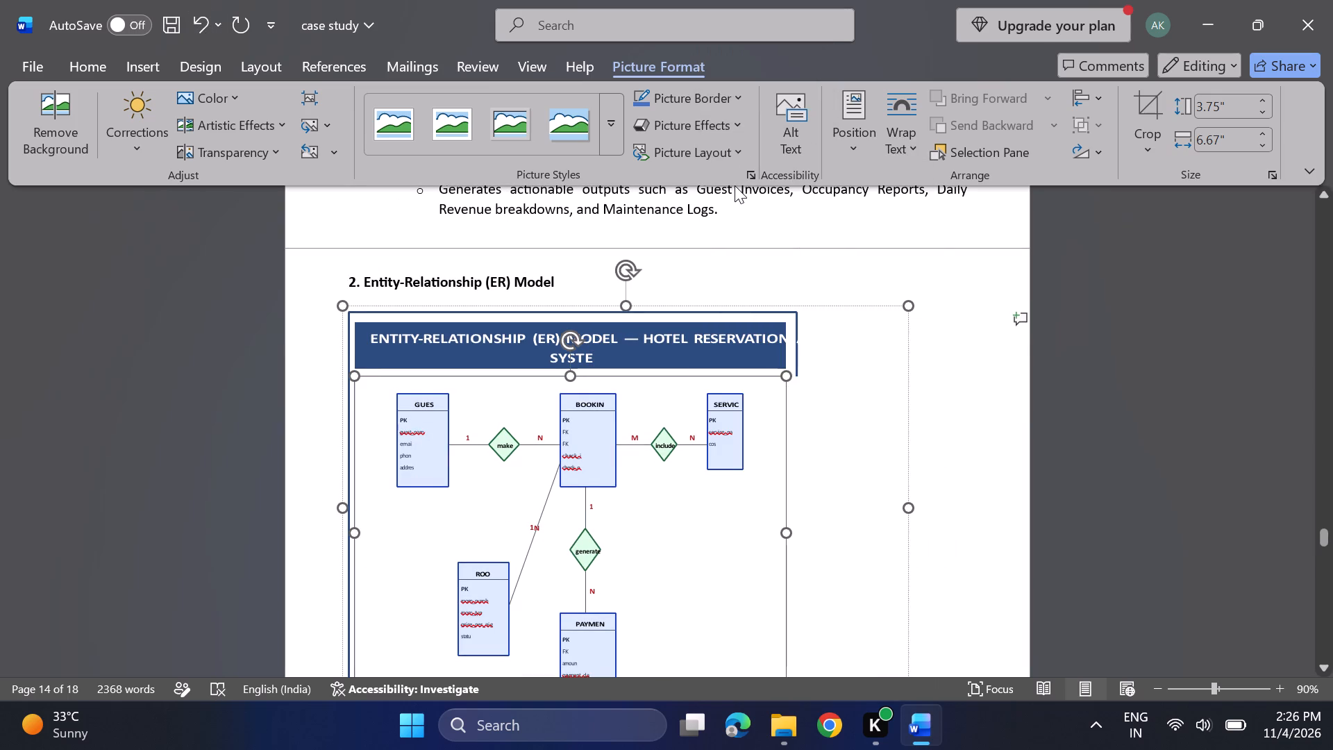
right_click(740, 394)
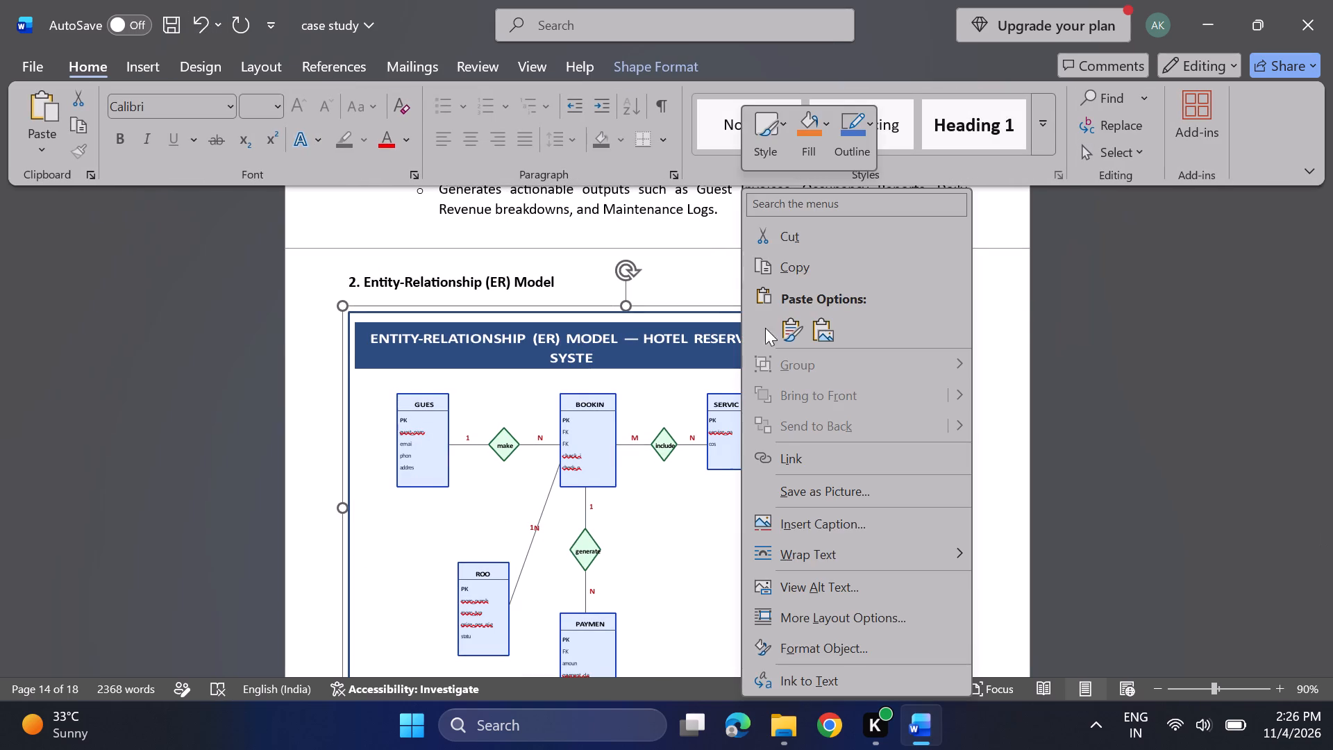
click(803, 232)
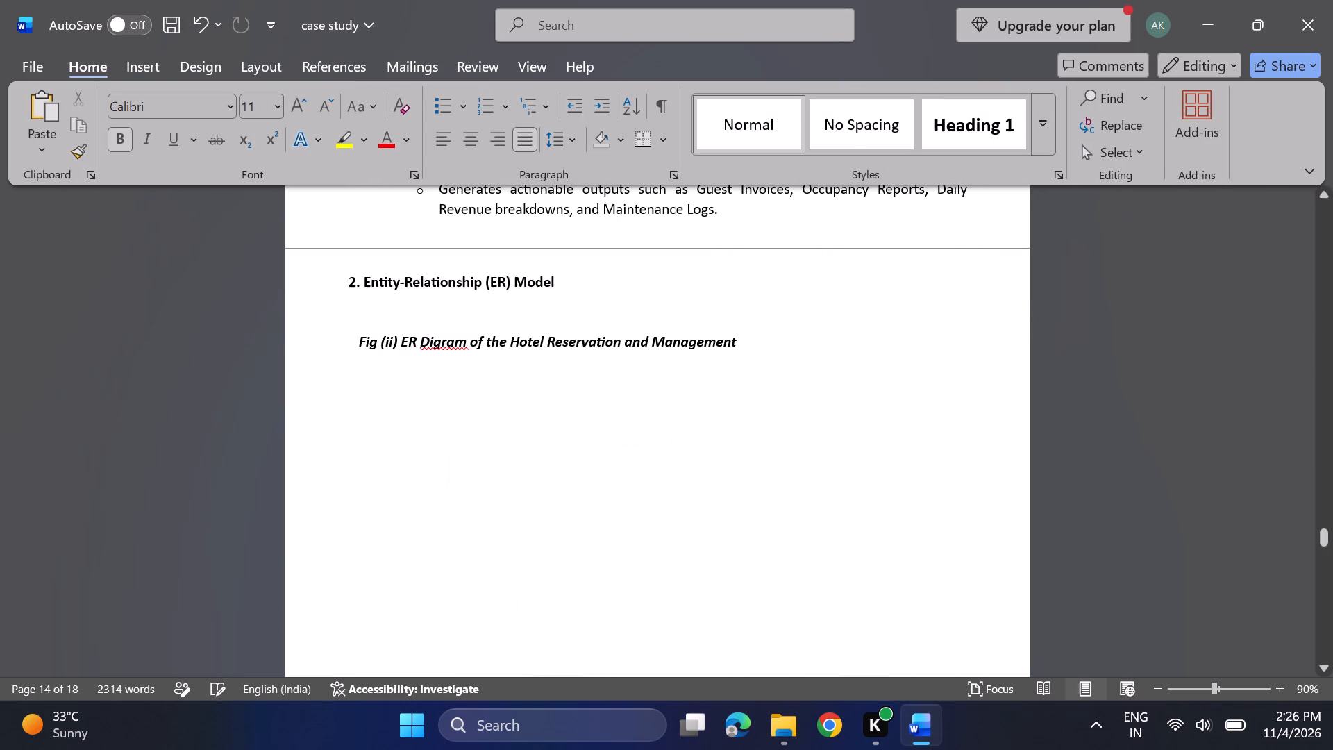
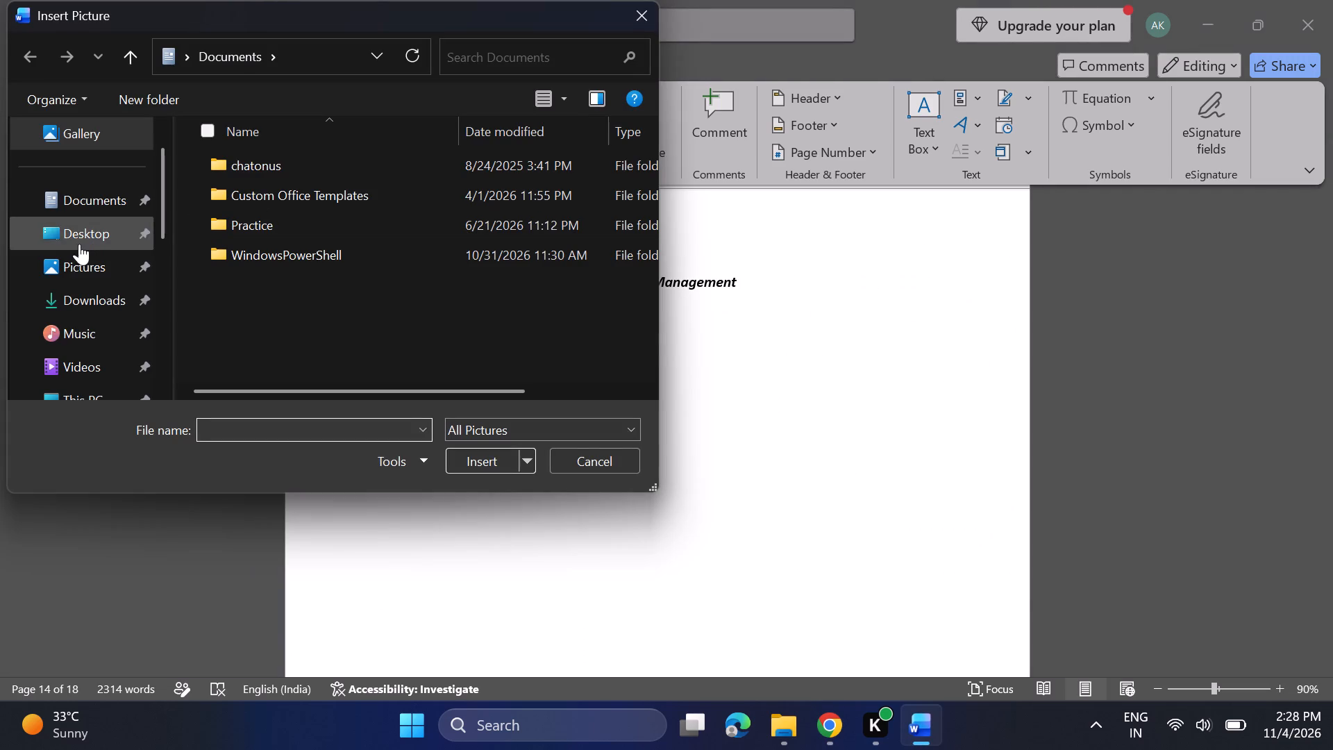
click(99, 310)
click(191, 218)
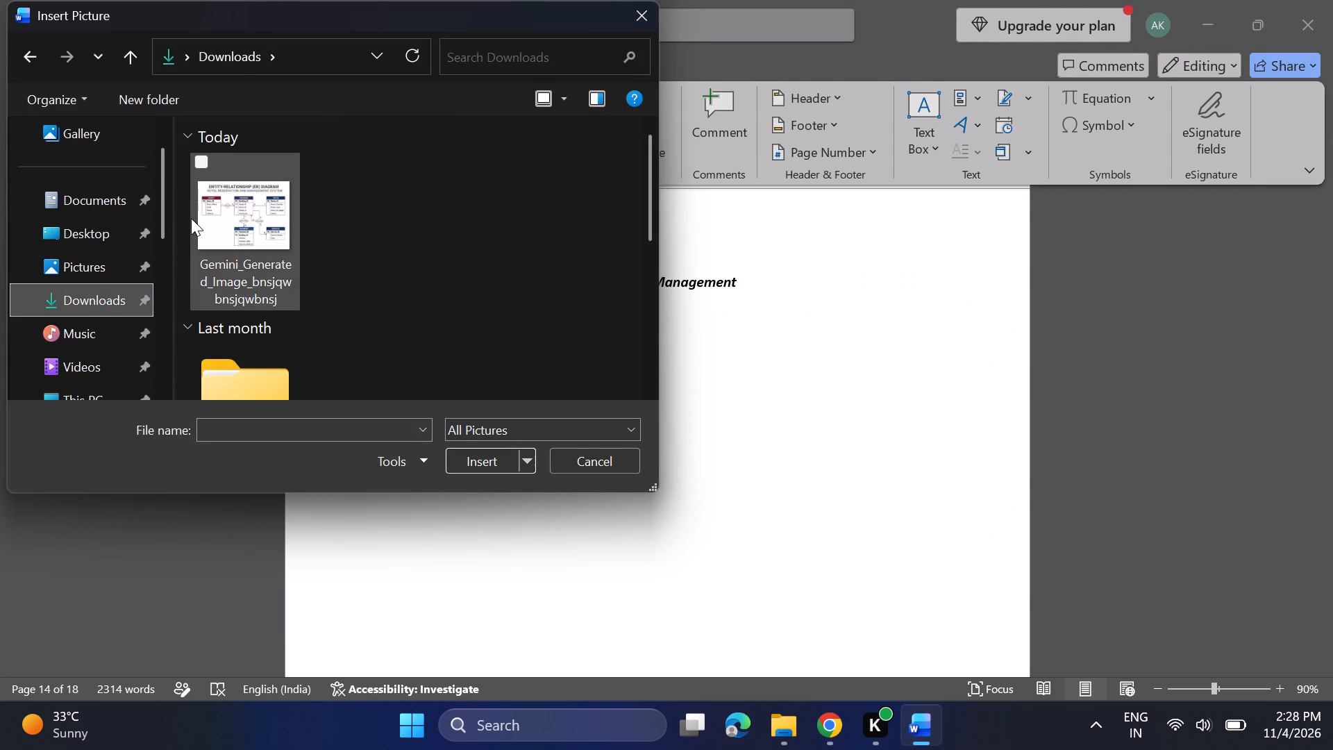
click(469, 454)
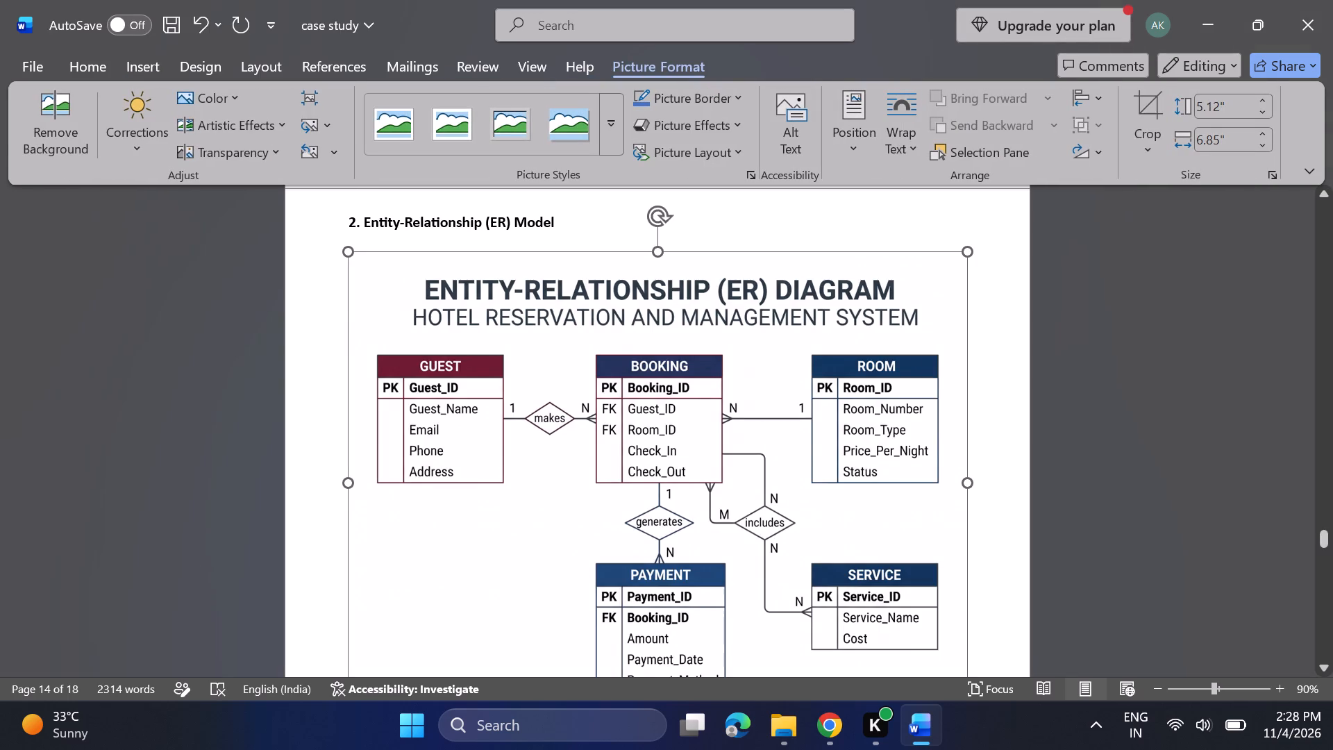
click(1003, 315)
scroll(1003, 315, down, 1)
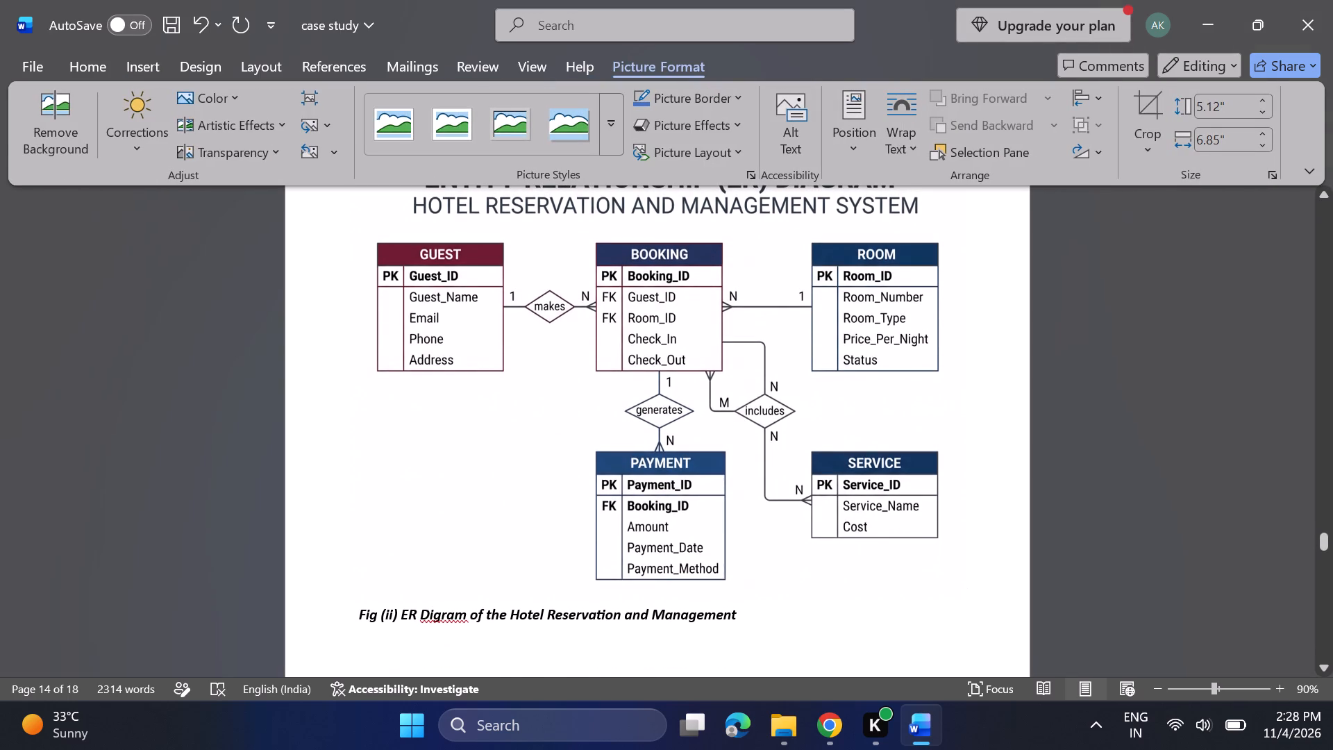
Shift the caption under the ER diagram inward with leading spaces, and centre it on the page.
click(351, 617)
key(space)
key(space)
key(space)
key(space)
key(space)
key(space)
key(space)
key(space)
key(space)
key(space)
key(space)
key(space)
key(space)
key(space)
key(space)
key(space)
key(space)
key(space)
key(space)
key(space)
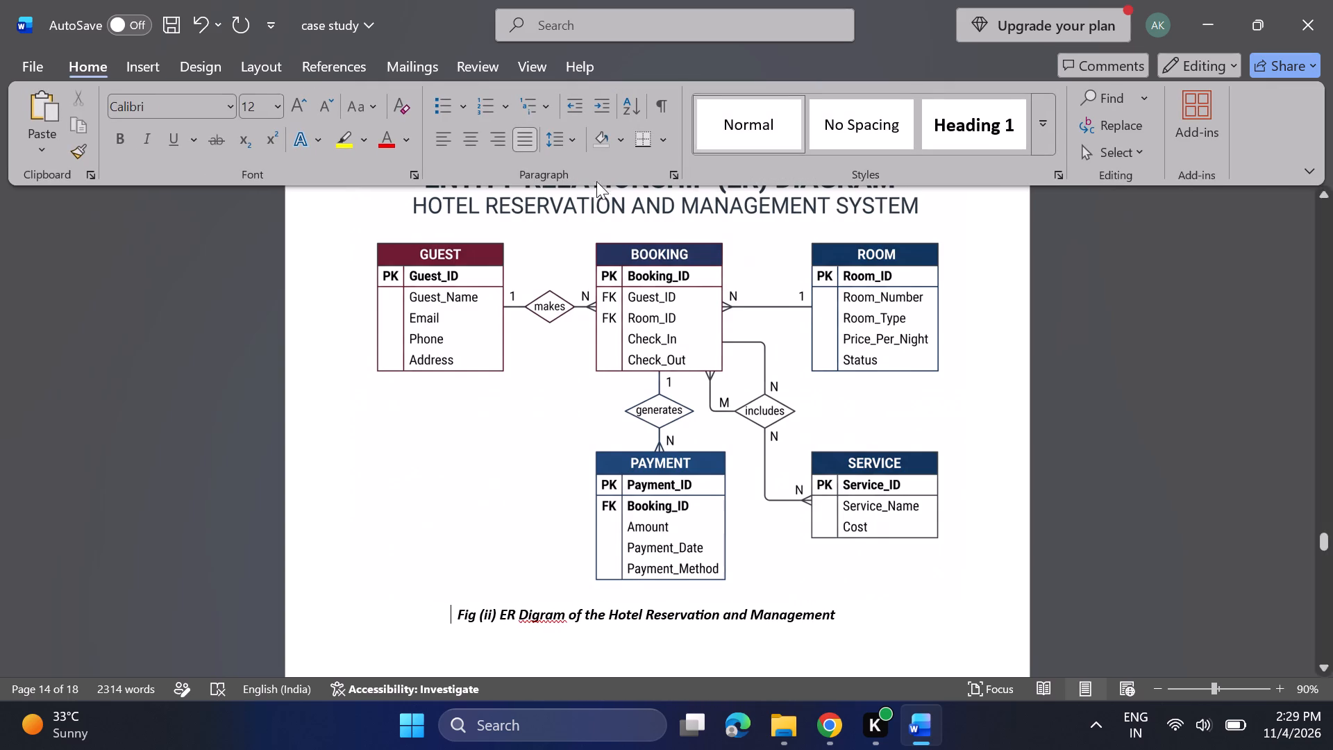
click(467, 127)
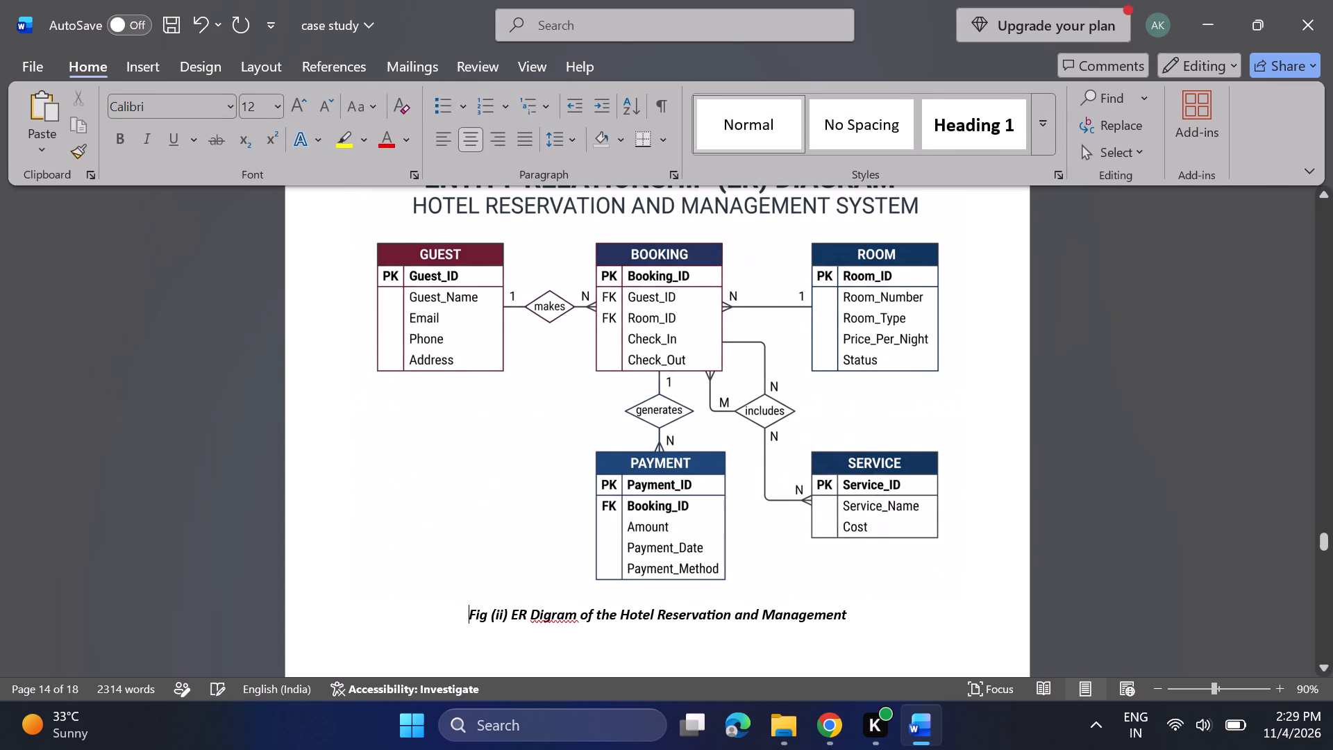
Centre the ER diagram picture under the Entity-Relationship (ER) Model heading.
scroll(538, 335, up, 1)
scroll(563, 393, down, 1)
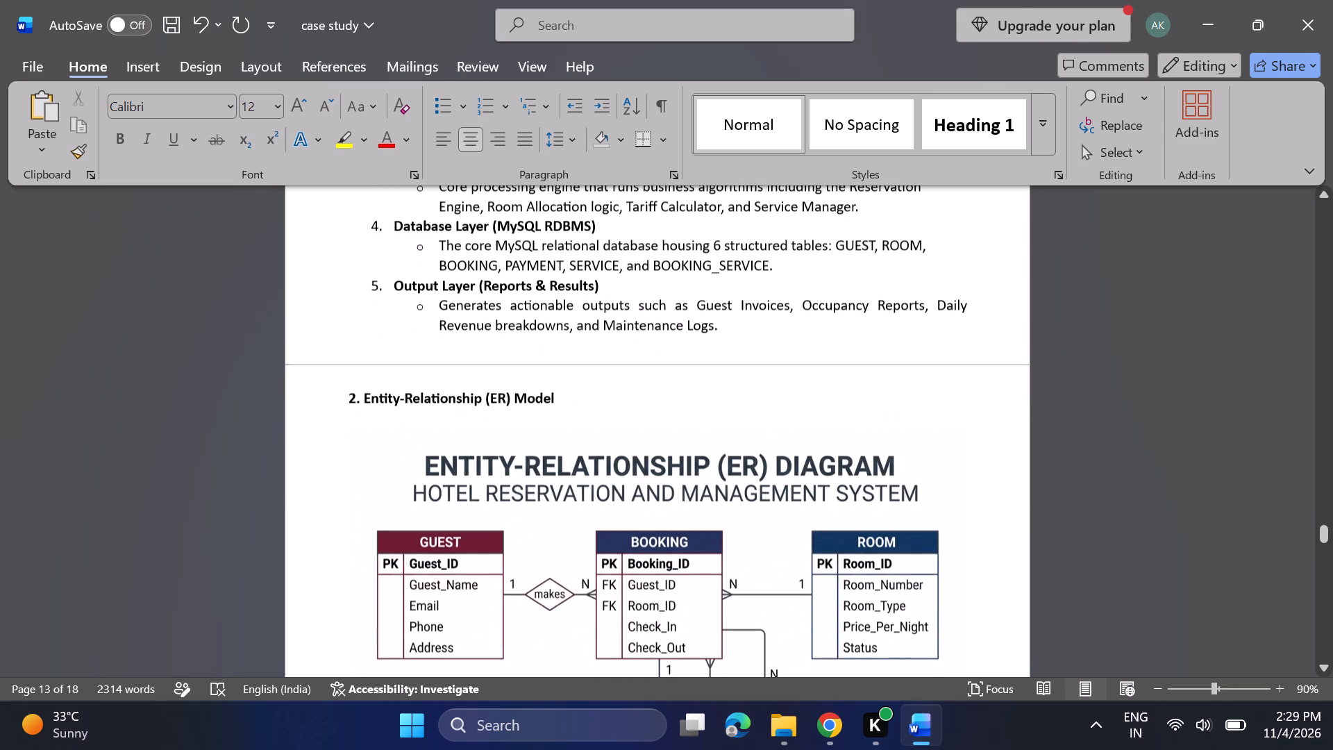
click(426, 464)
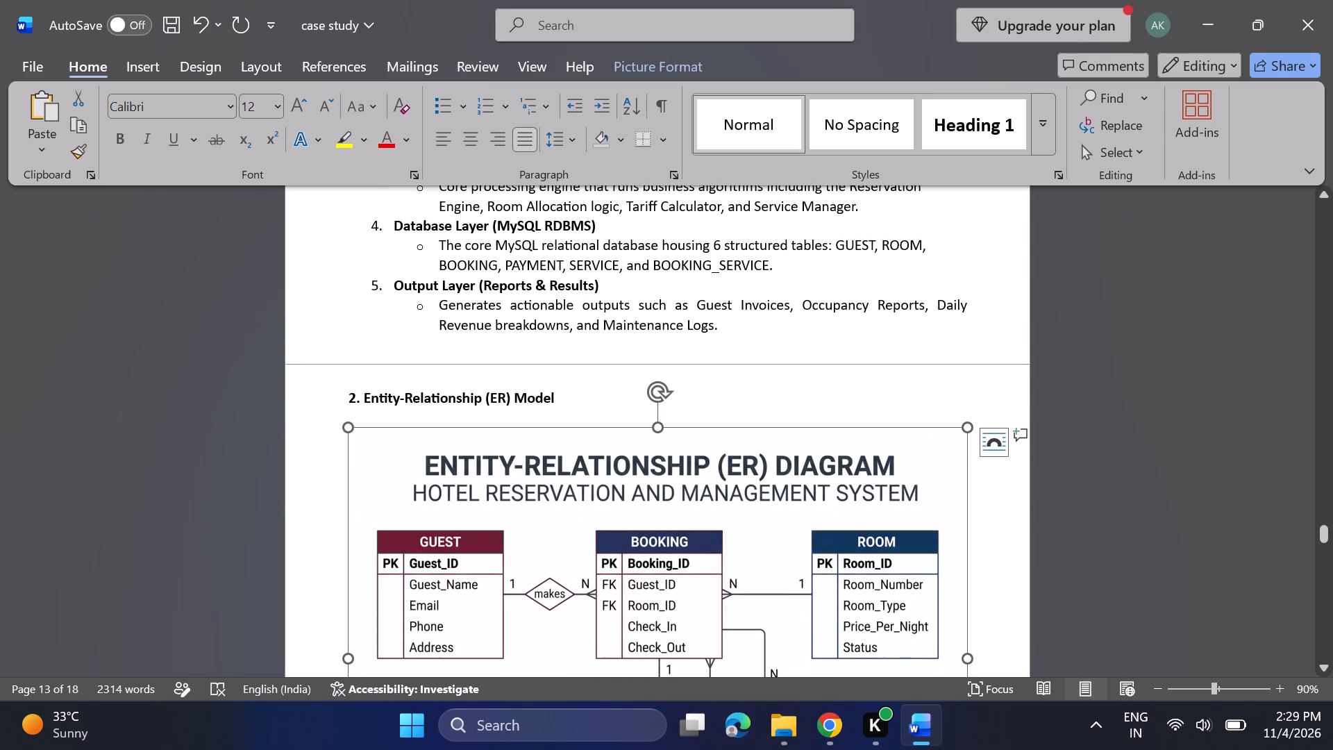
click(428, 418)
click(442, 478)
right_click(596, 457)
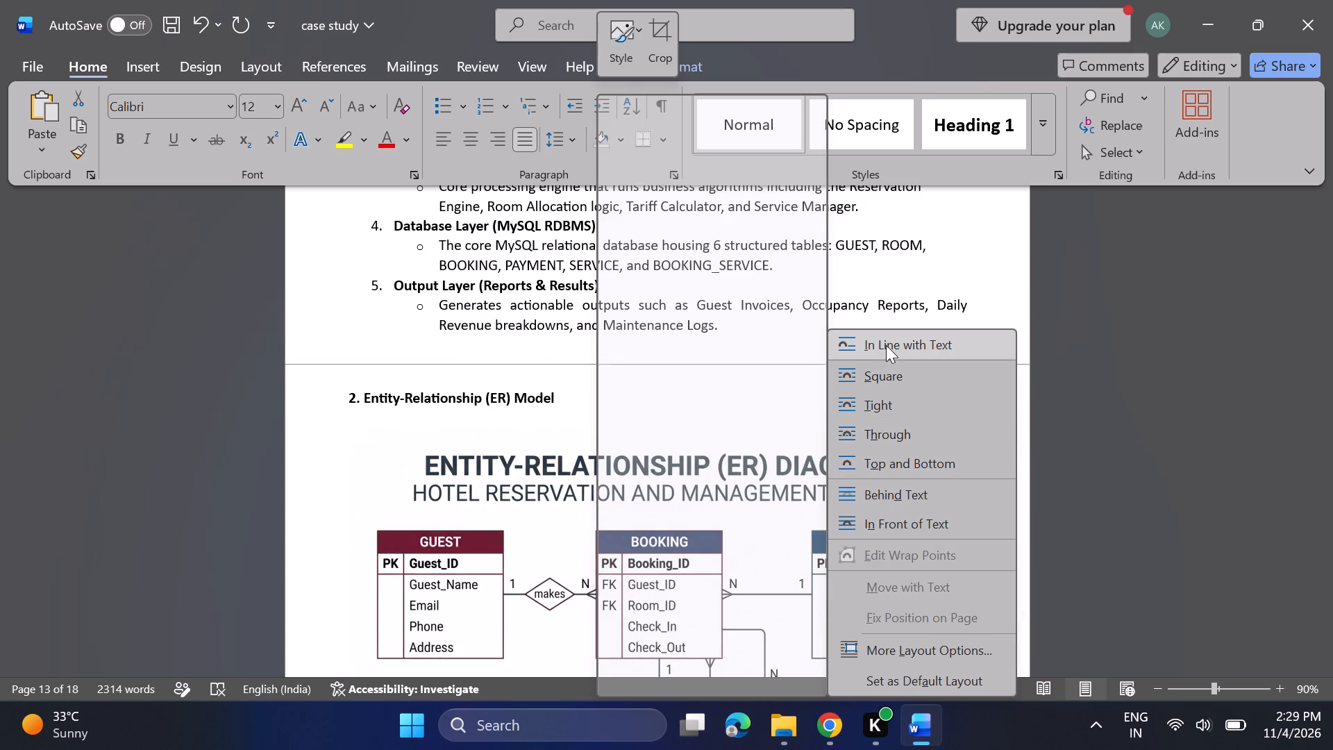
click(1072, 353)
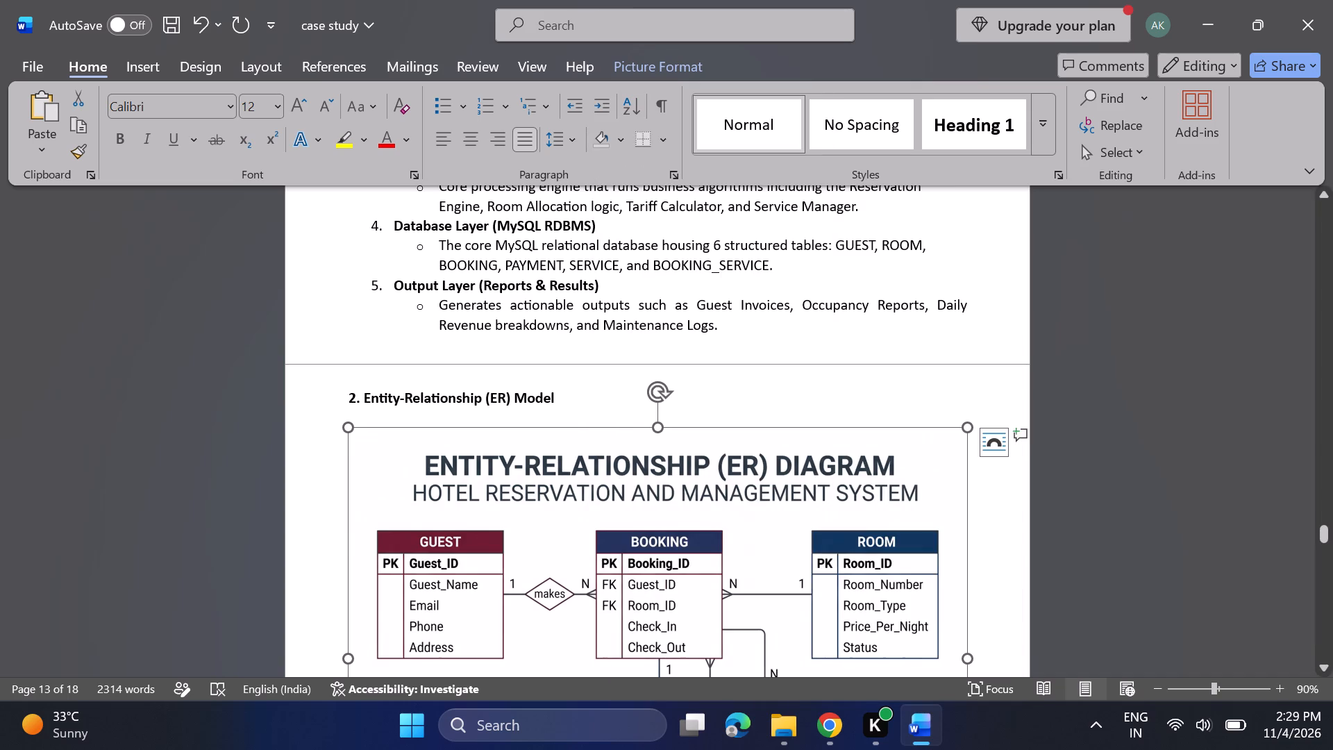
click(612, 411)
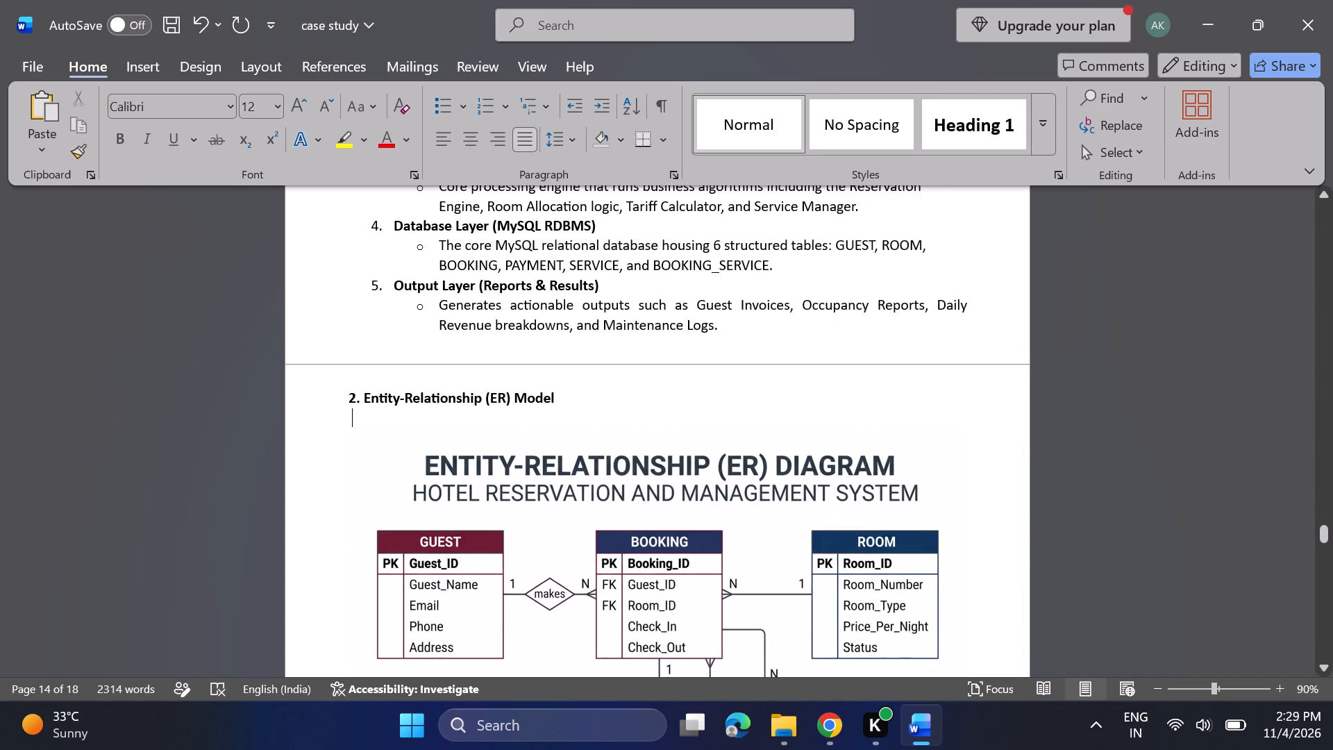
scroll(760, 476, down, 1)
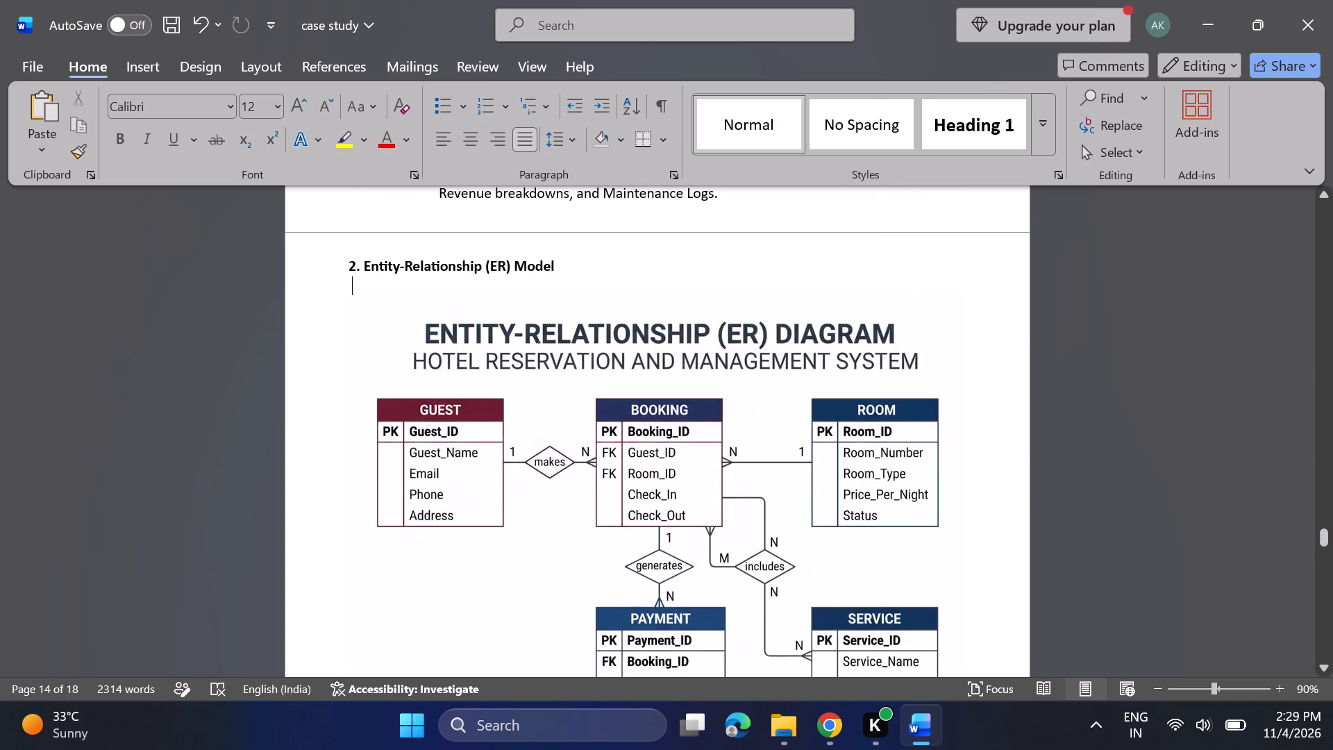
right_click(645, 434)
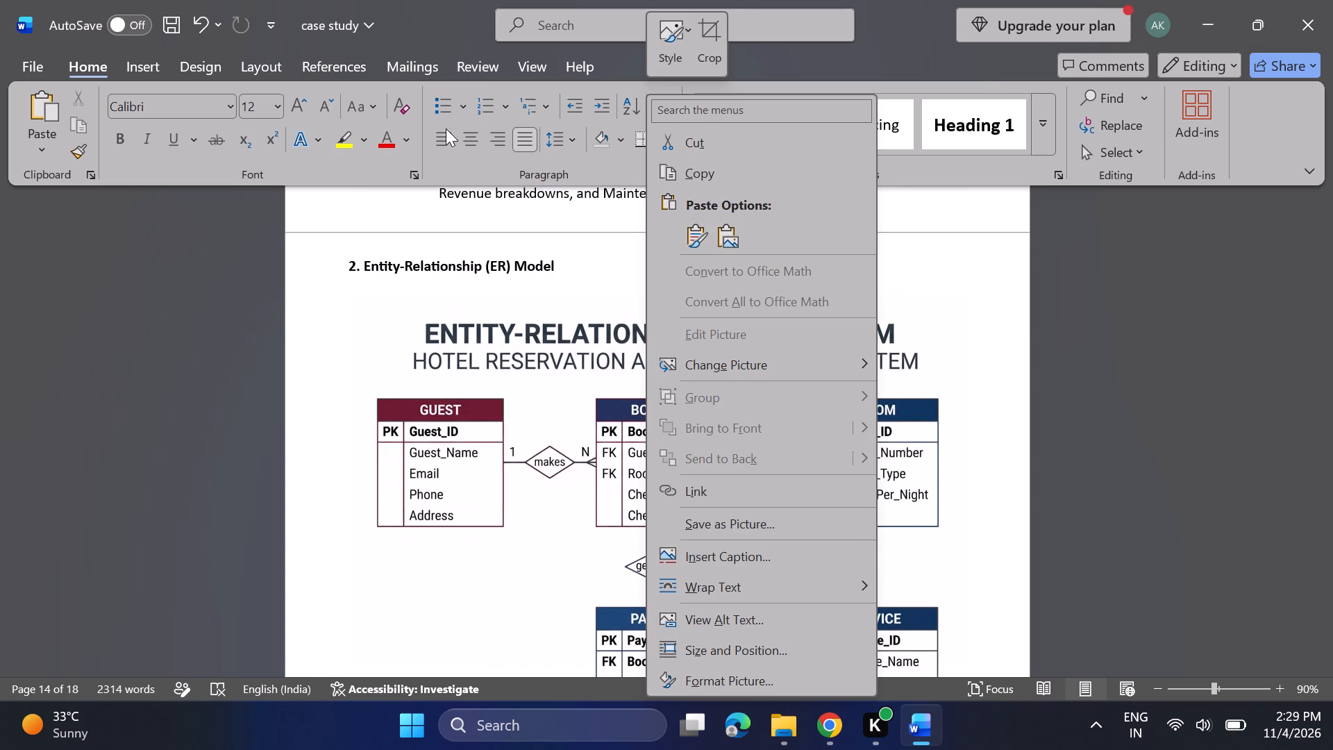
click(467, 137)
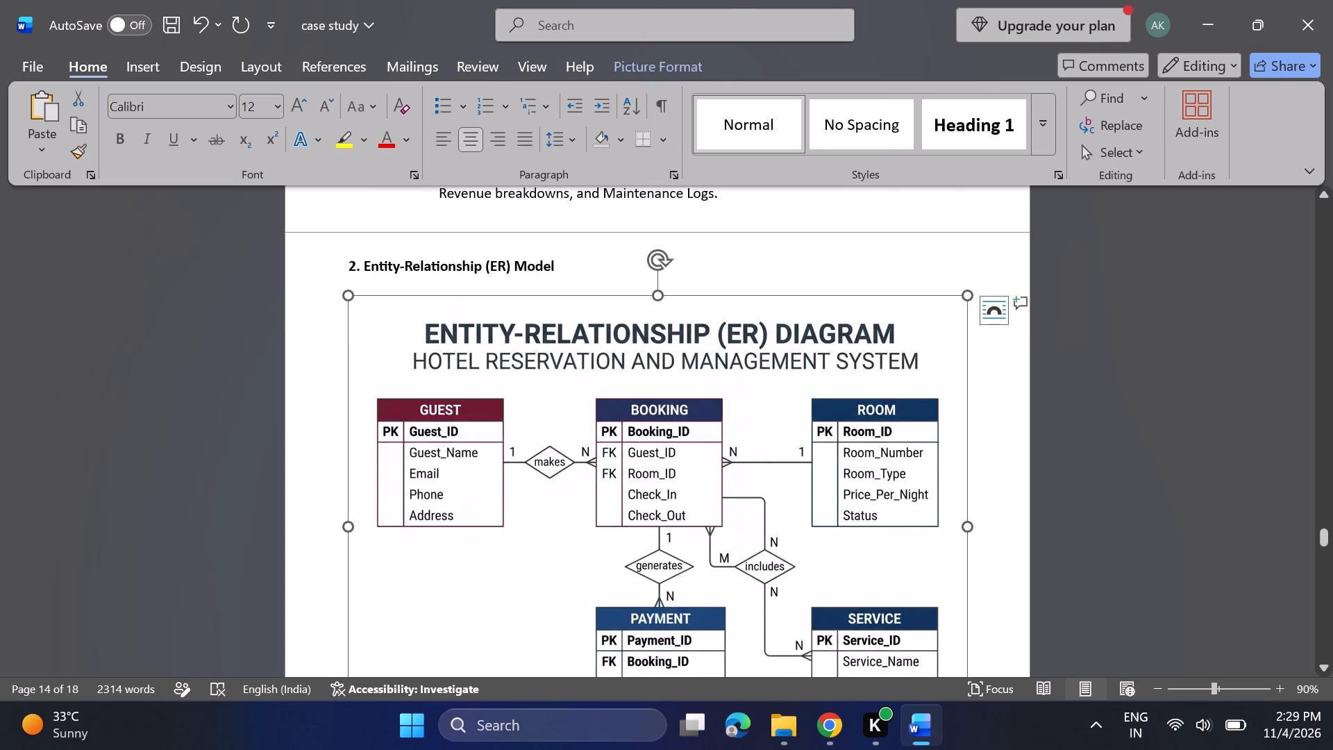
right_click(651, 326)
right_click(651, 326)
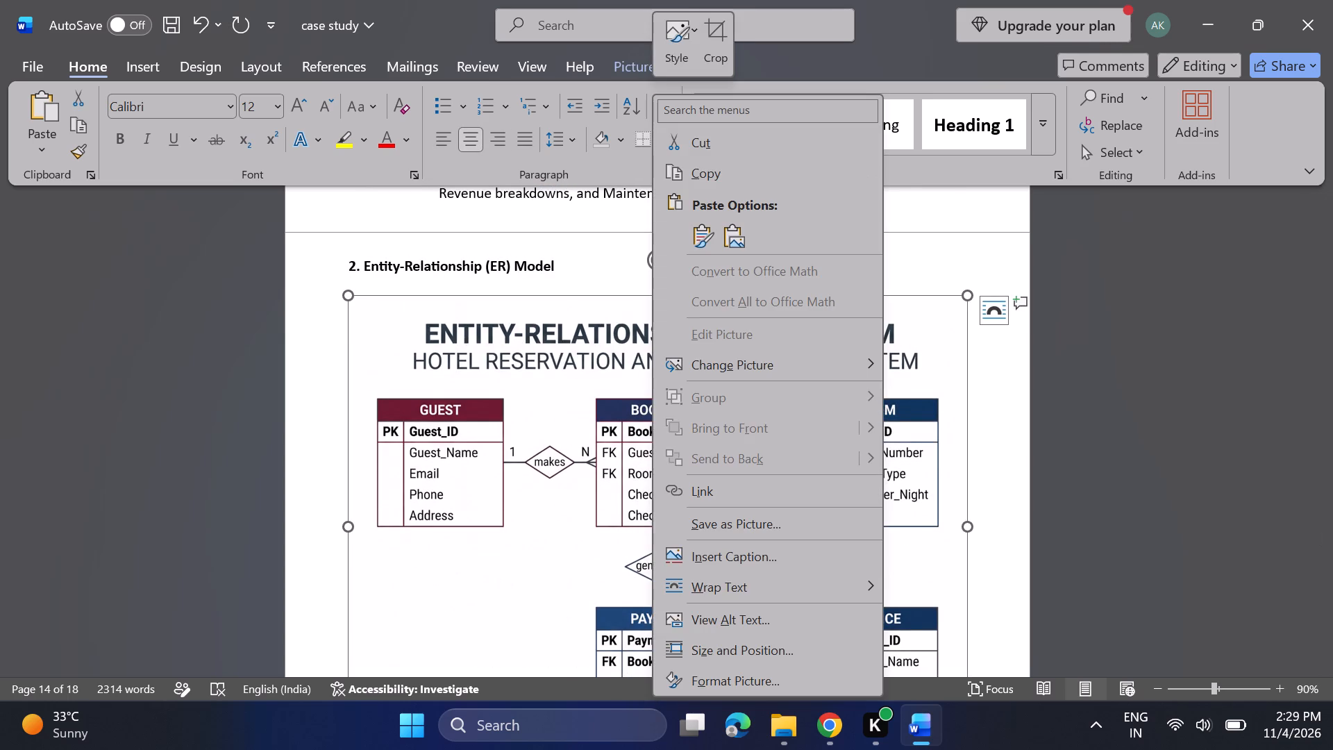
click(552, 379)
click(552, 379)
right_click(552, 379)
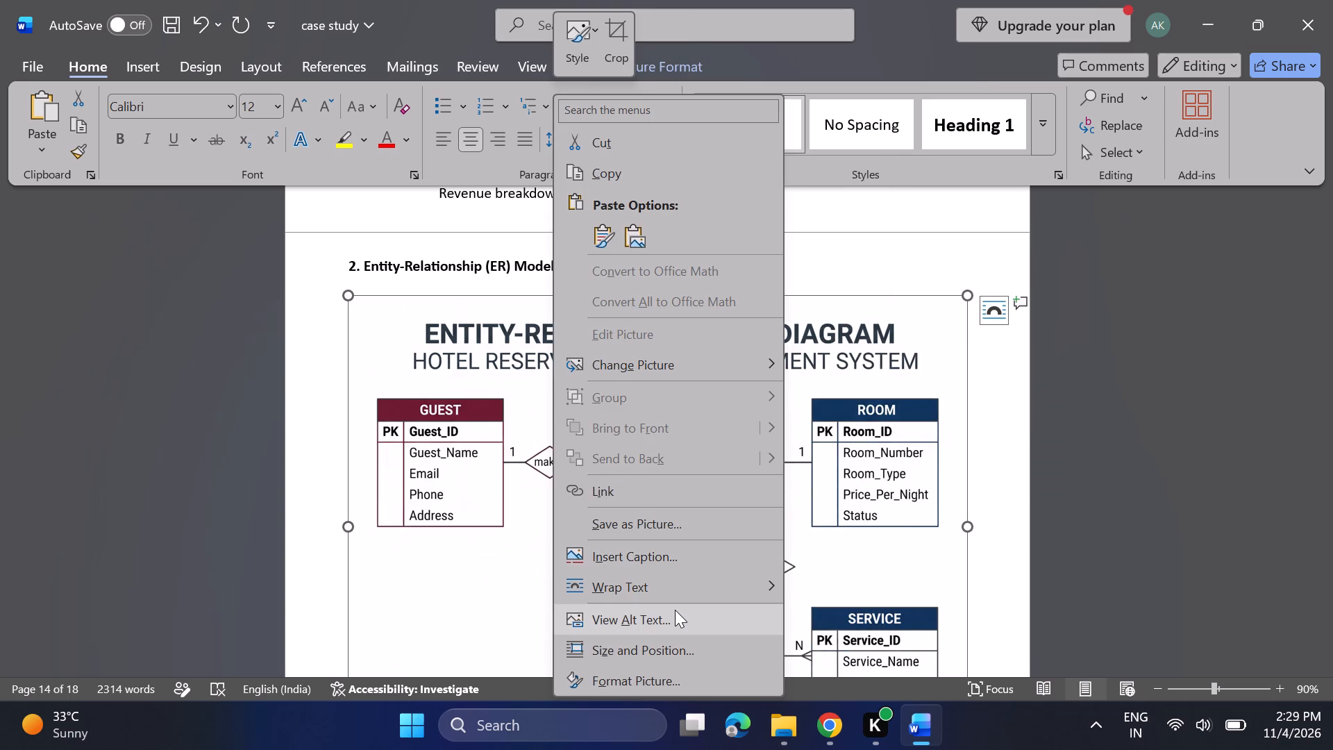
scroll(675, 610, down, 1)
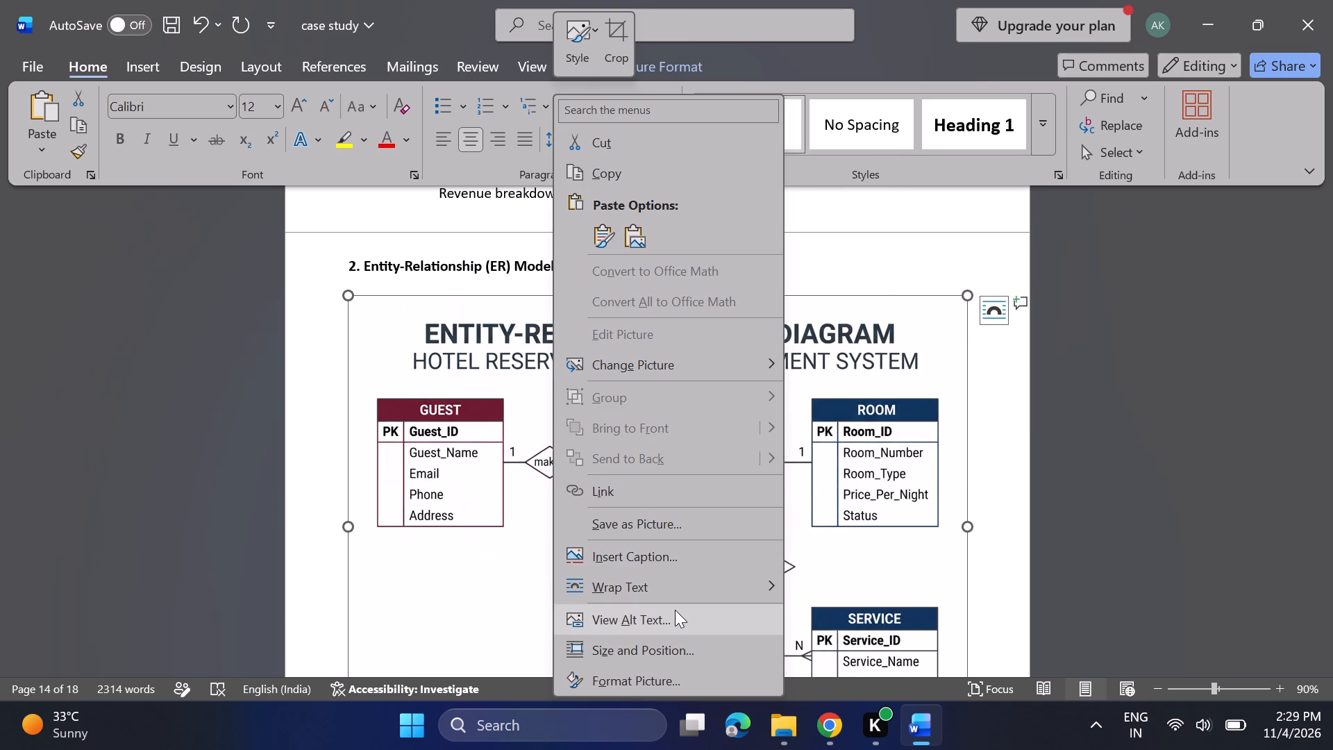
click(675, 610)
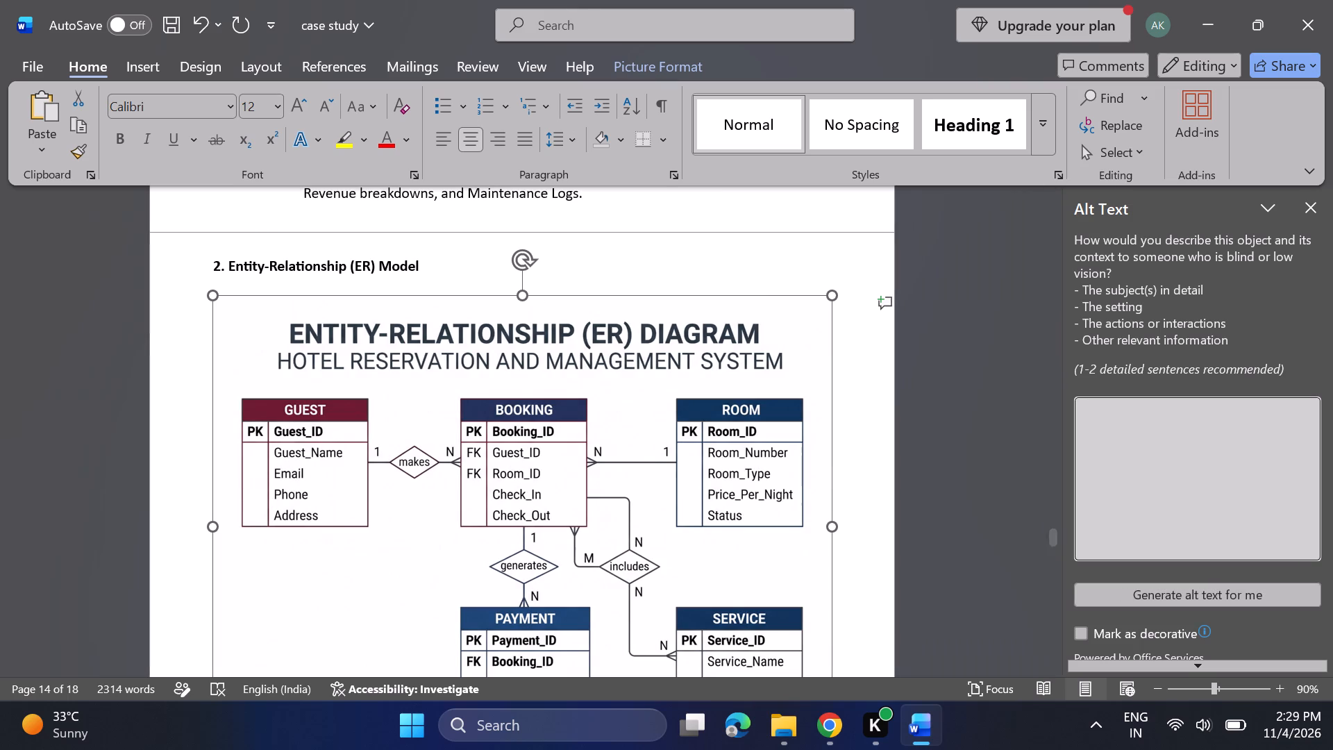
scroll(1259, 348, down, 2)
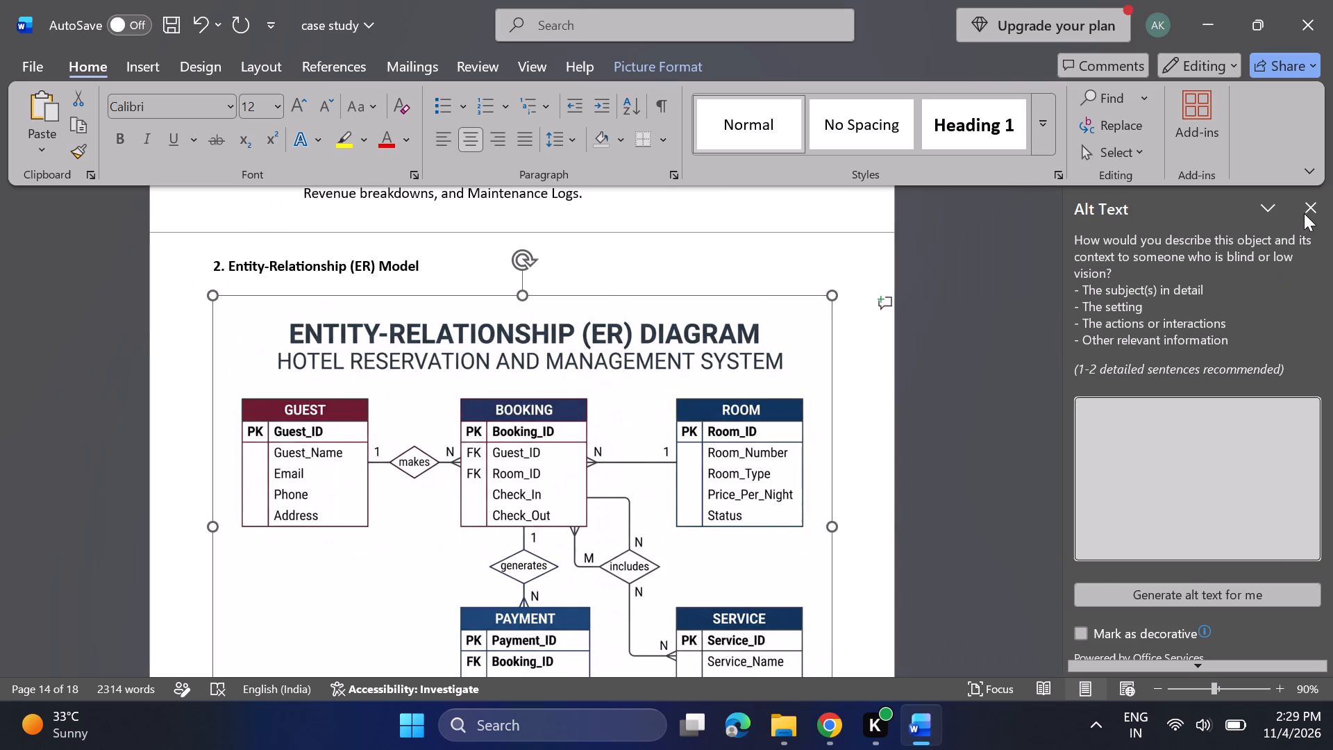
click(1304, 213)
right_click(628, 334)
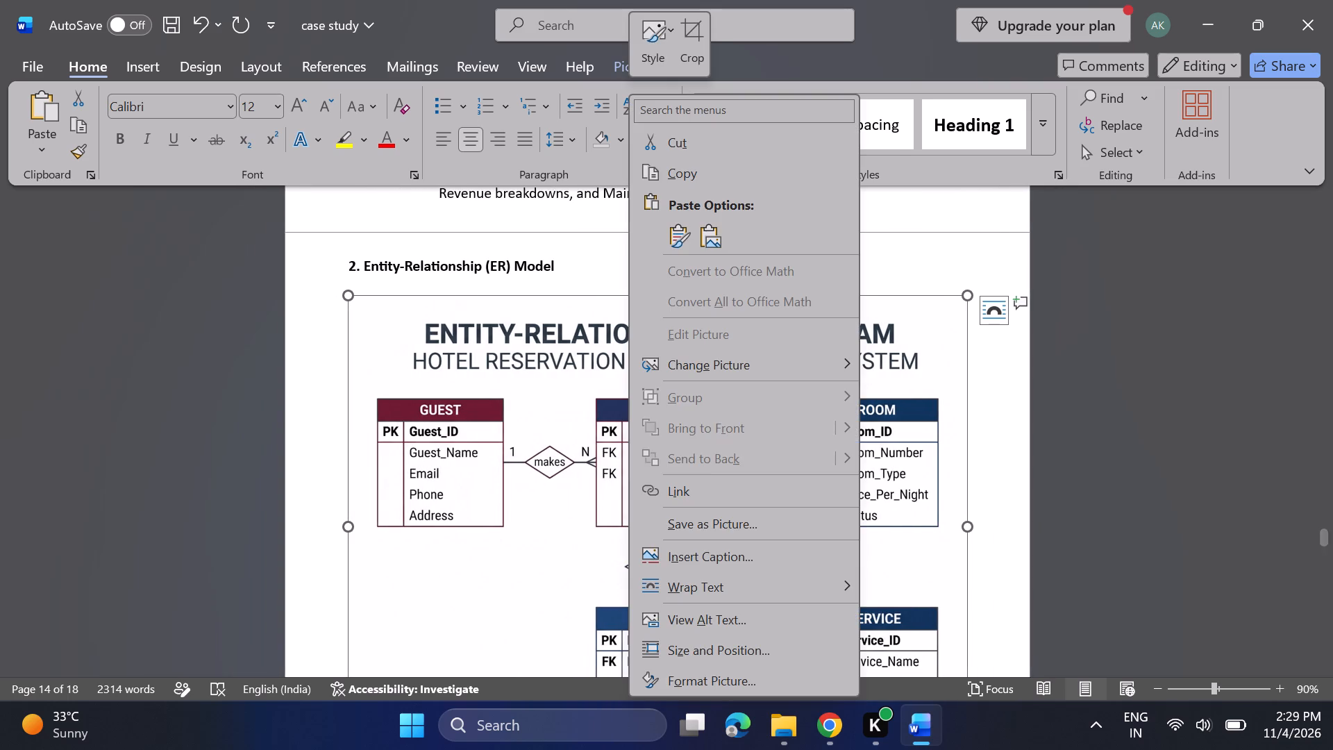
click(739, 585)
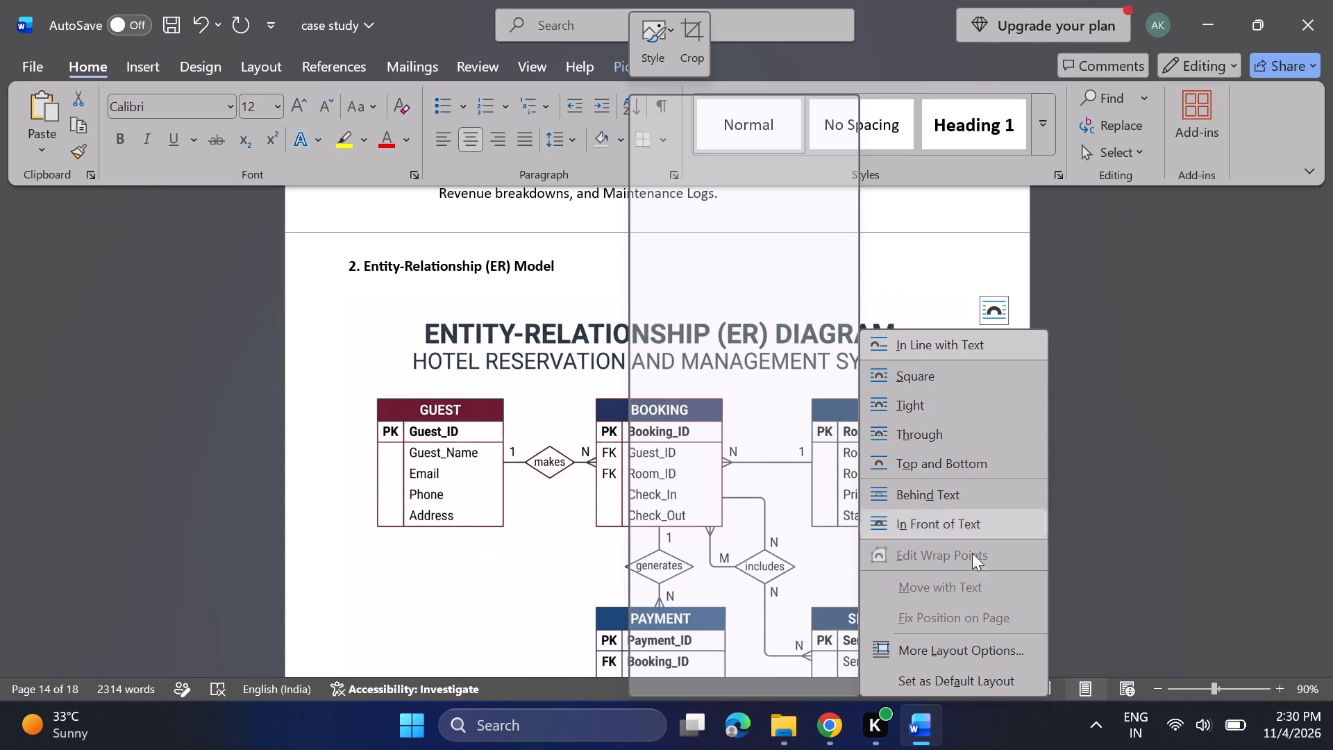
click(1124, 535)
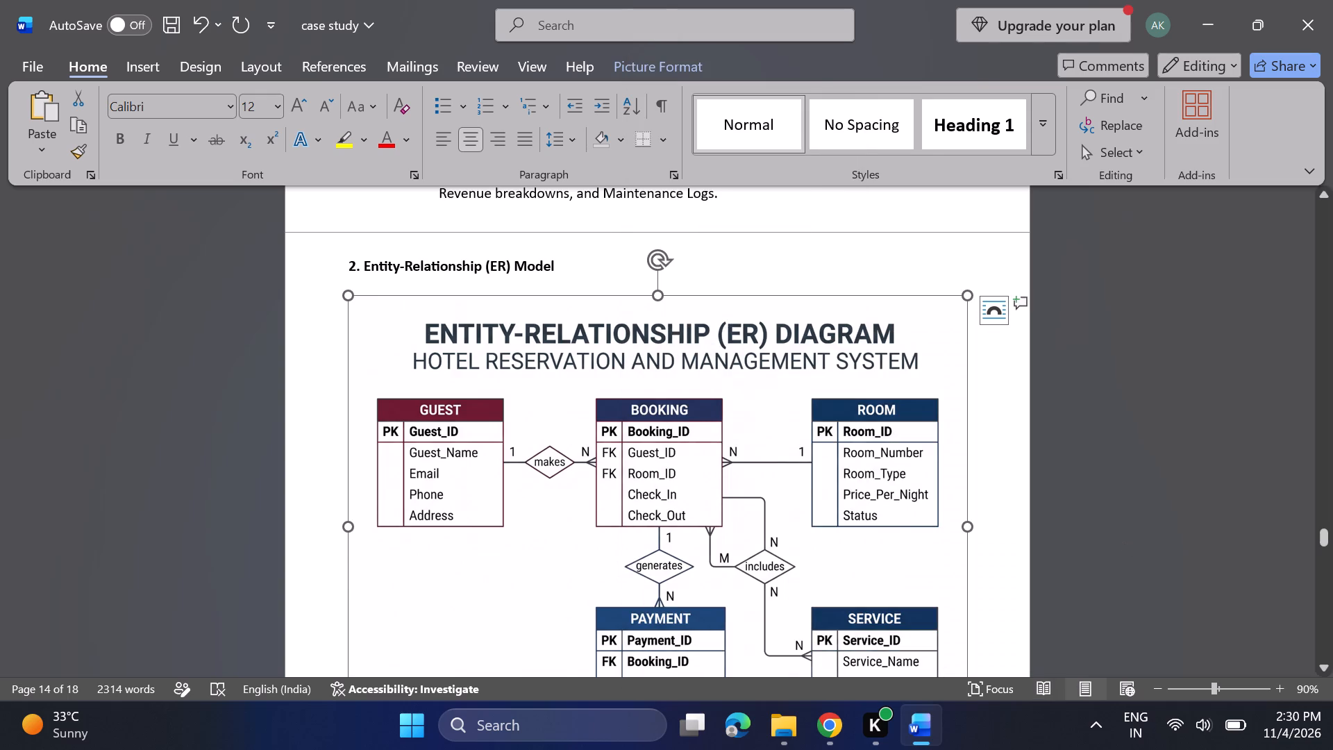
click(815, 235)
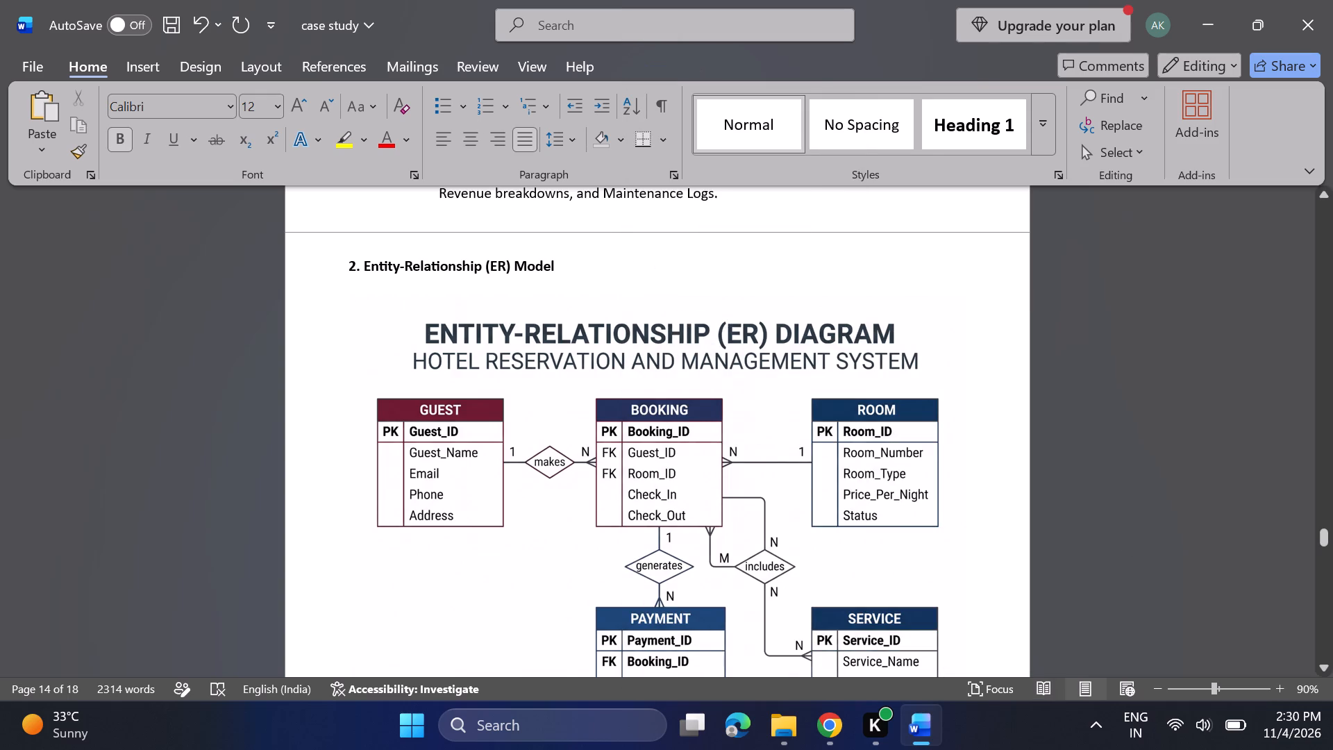
Review the case study's pages, including the conclusion, certificate, Index, List of Figures and List of Tables.
scroll(788, 301, down, 4)
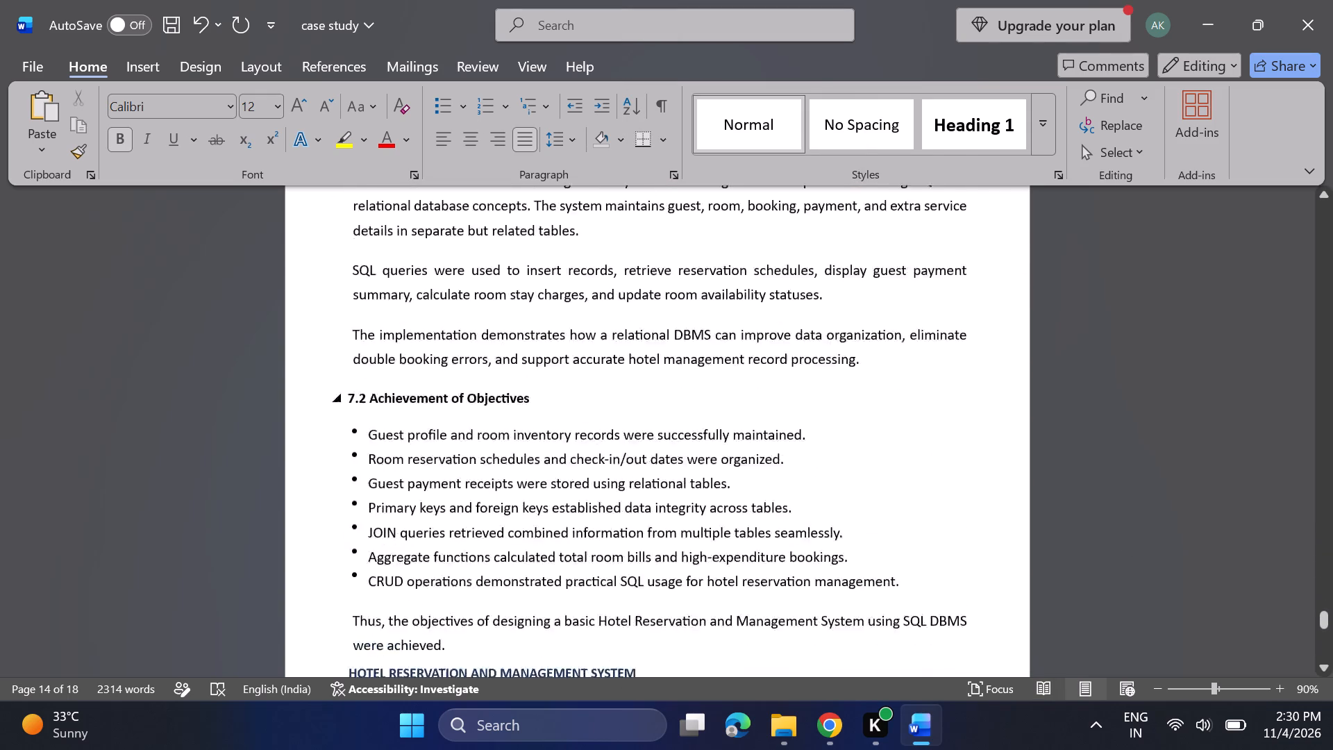
scroll(788, 301, down, 3)
scroll(788, 301, up, 6)
scroll(788, 301, up, 20)
scroll(788, 301, up, 5)
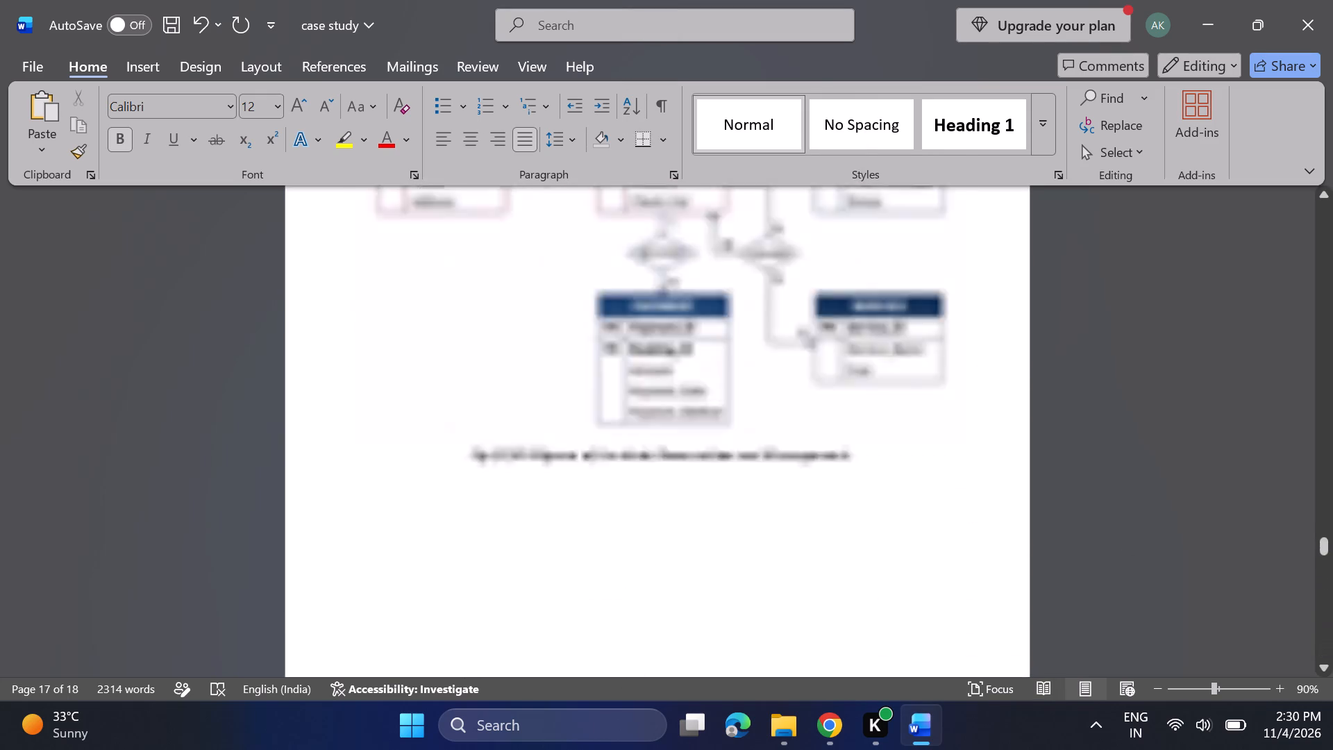
scroll(788, 301, up, 20)
scroll(788, 301, up, 11)
scroll(788, 301, down, 2)
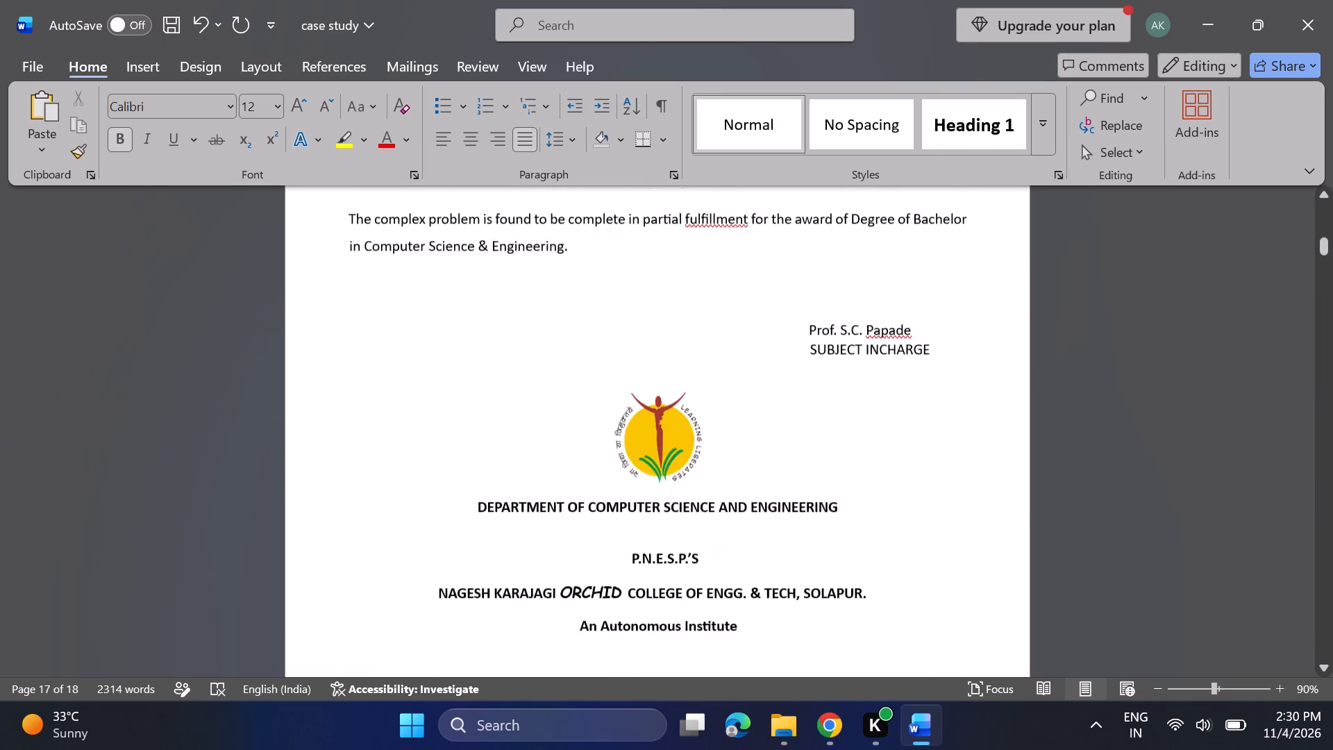
scroll(788, 301, down, 3)
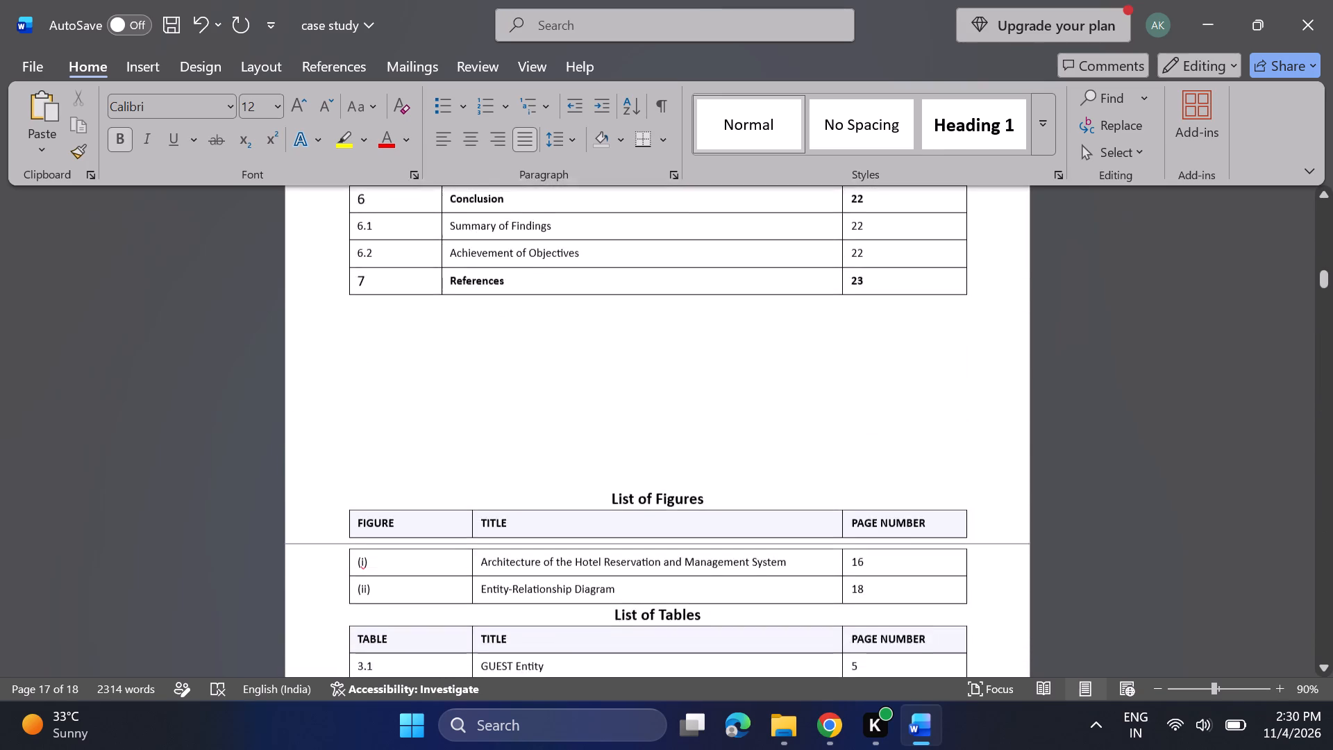
scroll(788, 301, up, 1)
scroll(788, 301, down, 3)
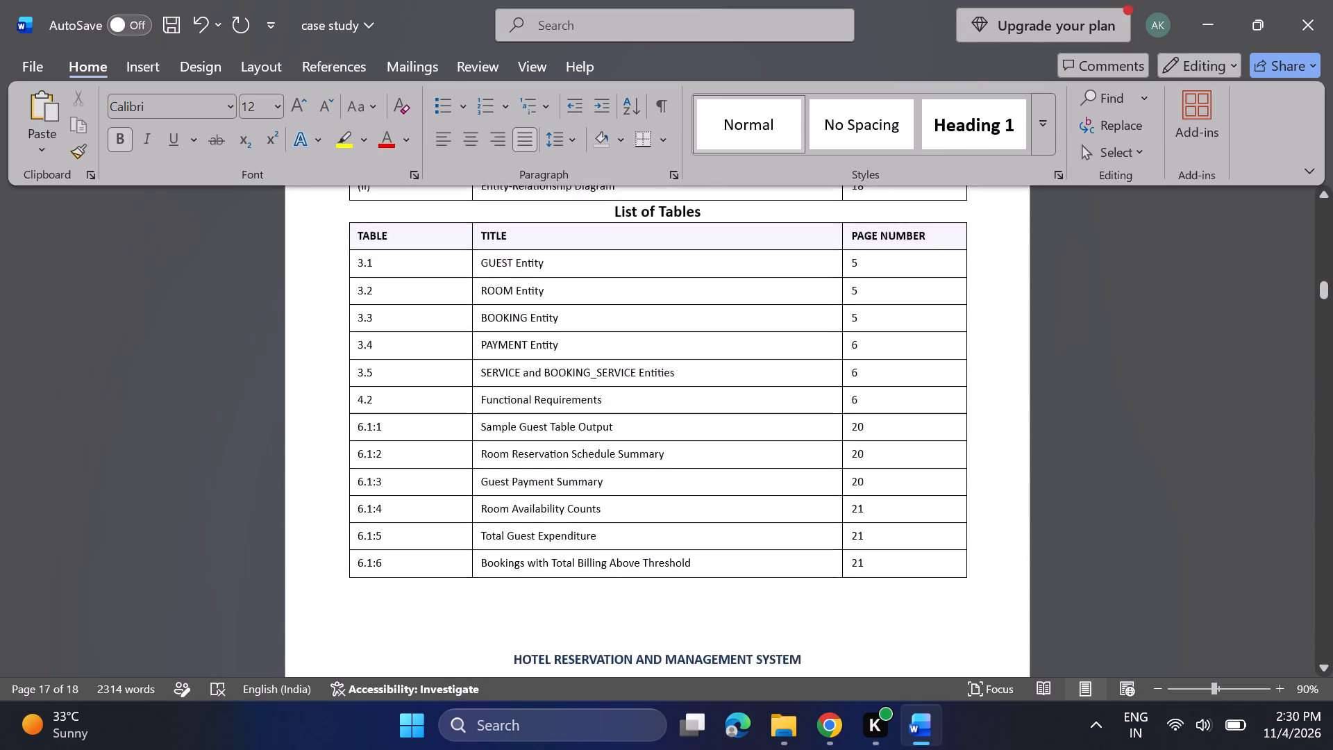
scroll(788, 301, up, 2)
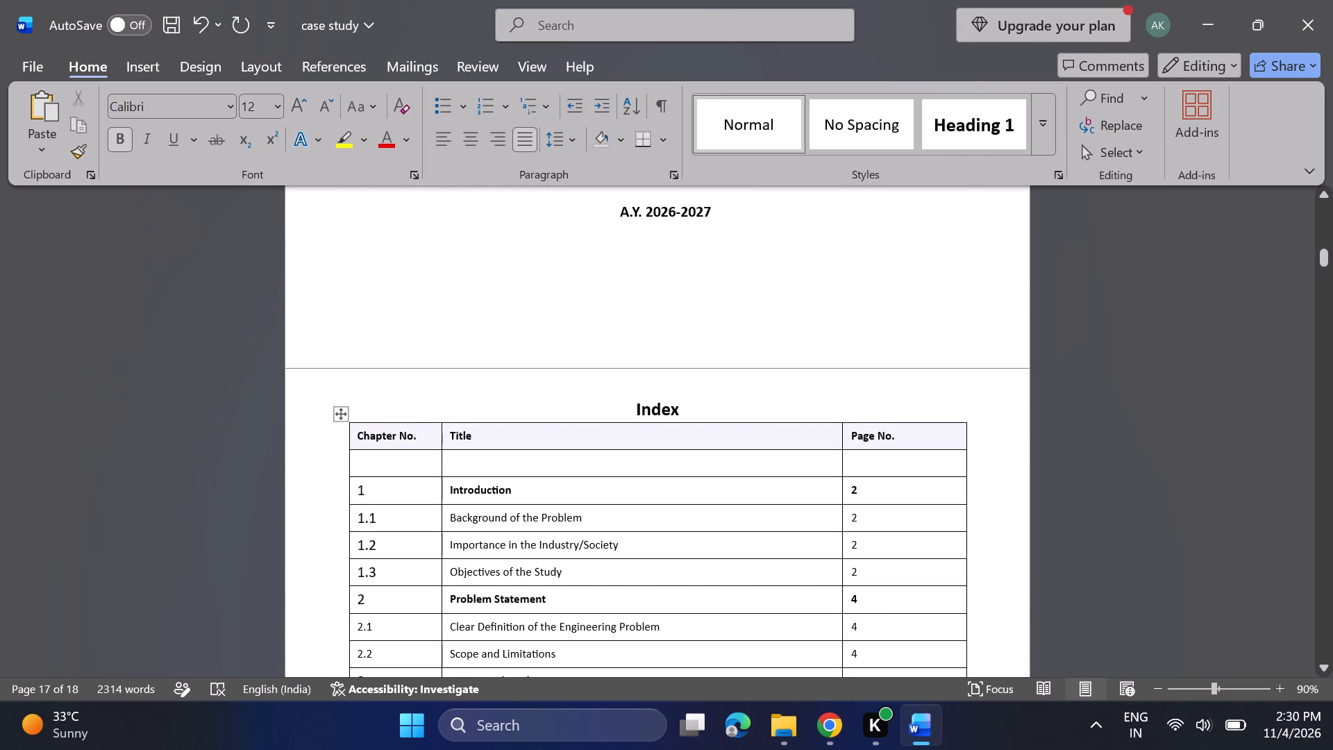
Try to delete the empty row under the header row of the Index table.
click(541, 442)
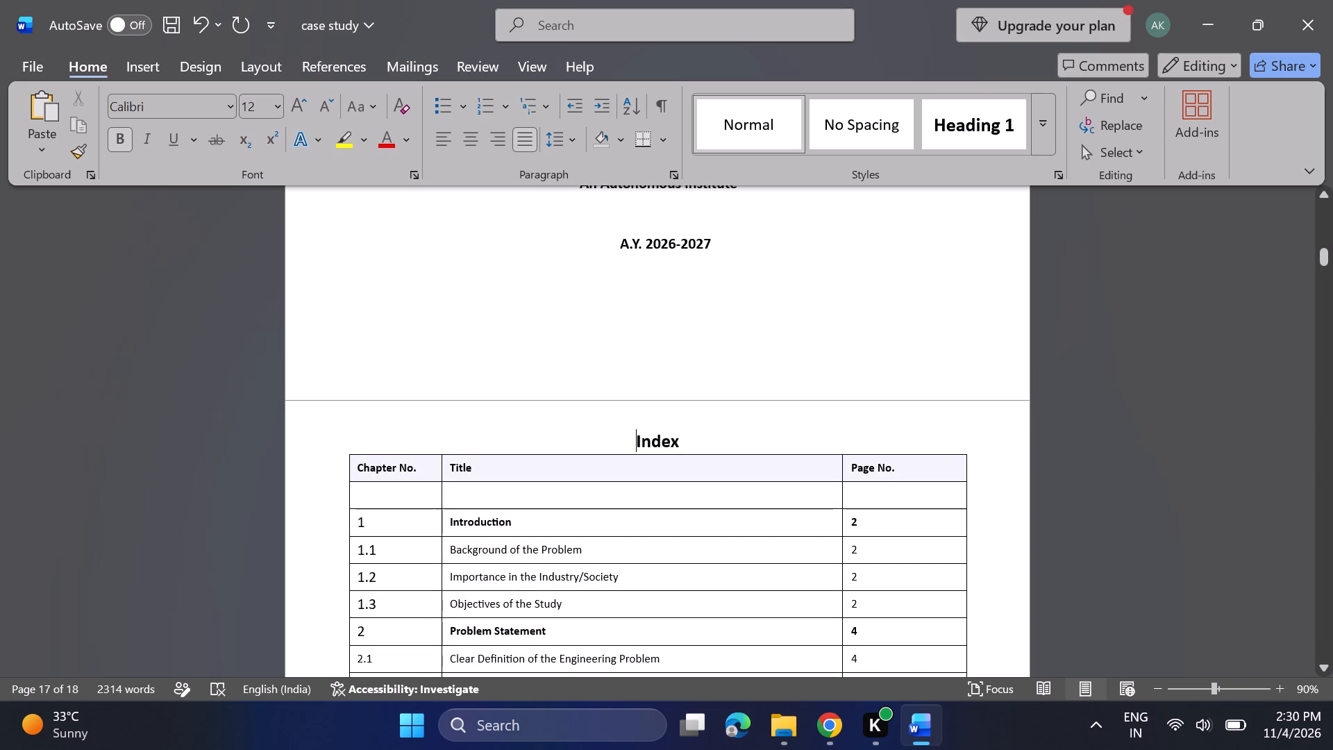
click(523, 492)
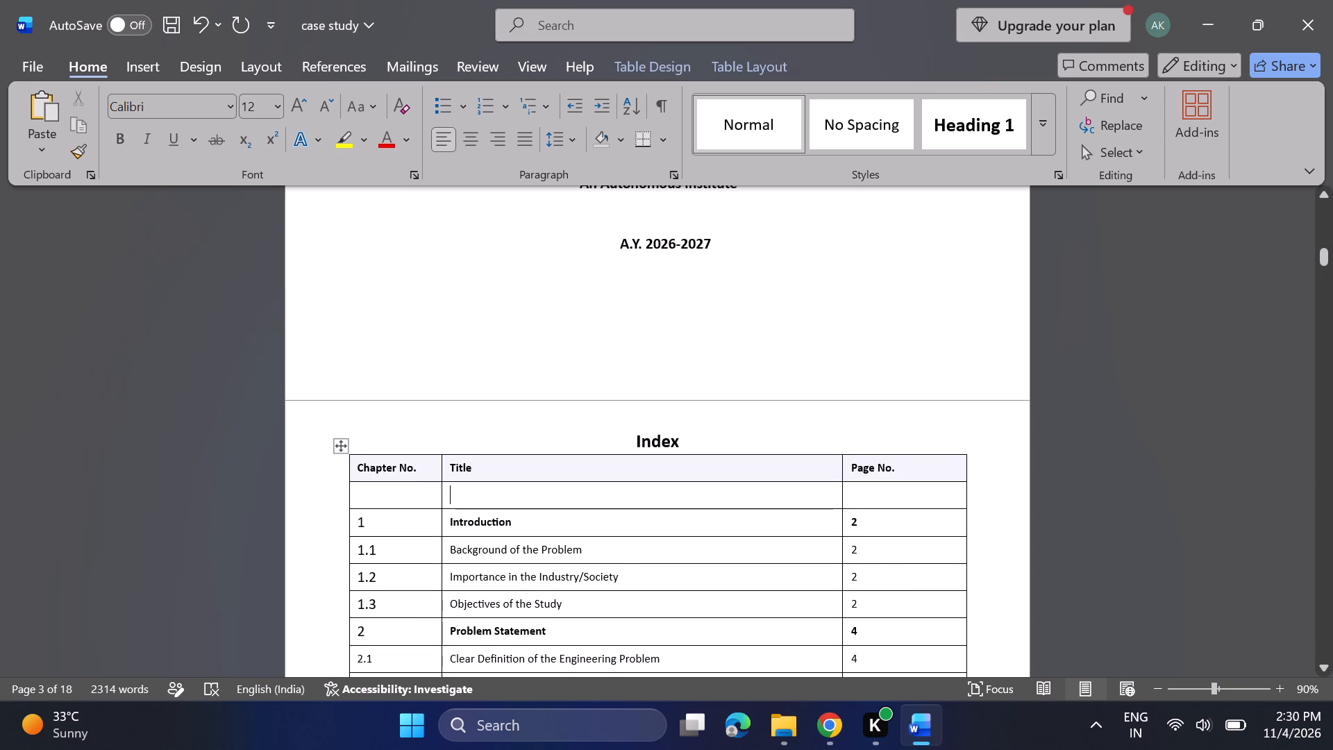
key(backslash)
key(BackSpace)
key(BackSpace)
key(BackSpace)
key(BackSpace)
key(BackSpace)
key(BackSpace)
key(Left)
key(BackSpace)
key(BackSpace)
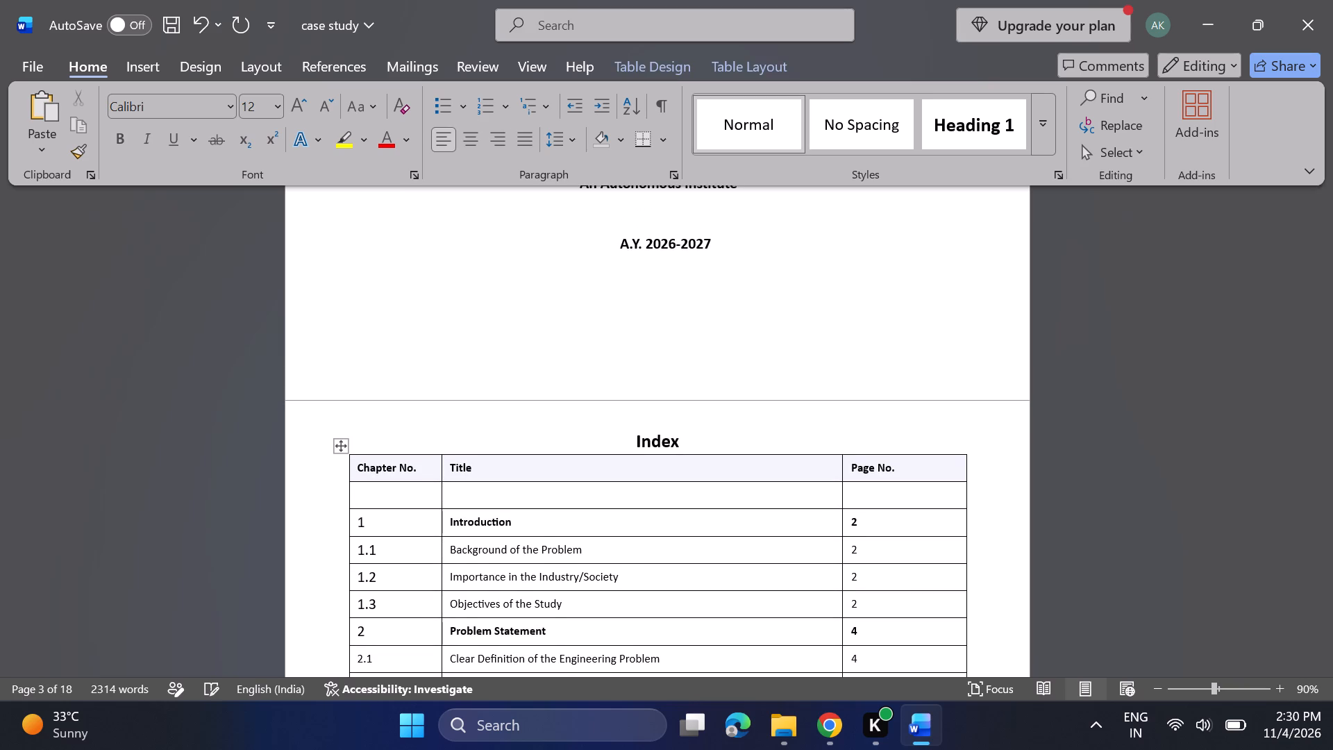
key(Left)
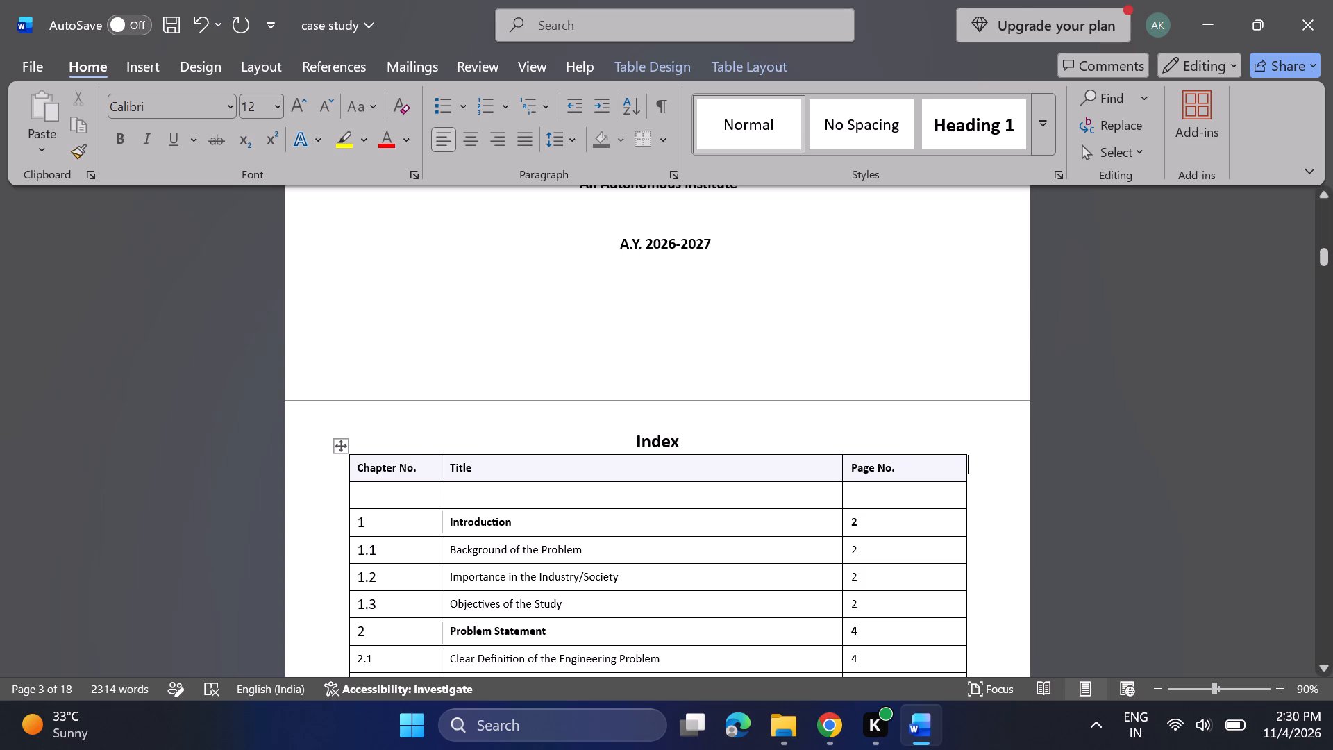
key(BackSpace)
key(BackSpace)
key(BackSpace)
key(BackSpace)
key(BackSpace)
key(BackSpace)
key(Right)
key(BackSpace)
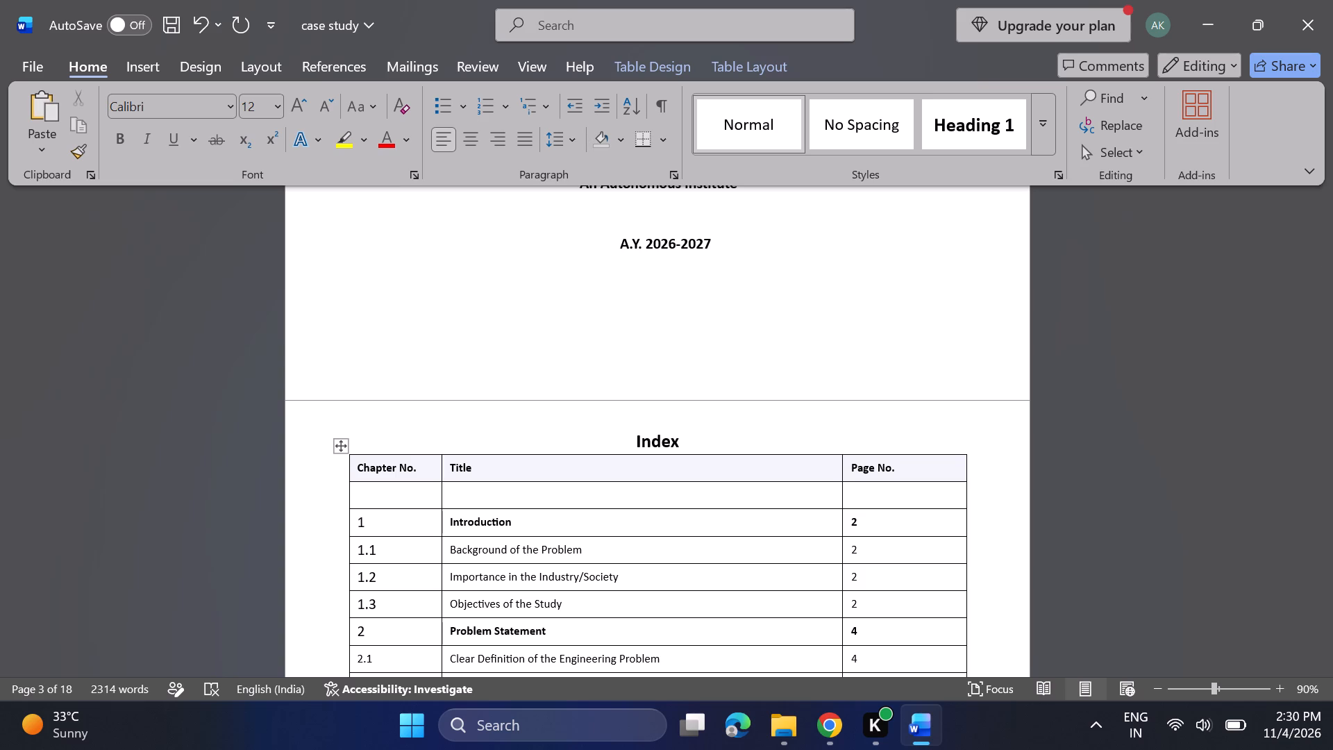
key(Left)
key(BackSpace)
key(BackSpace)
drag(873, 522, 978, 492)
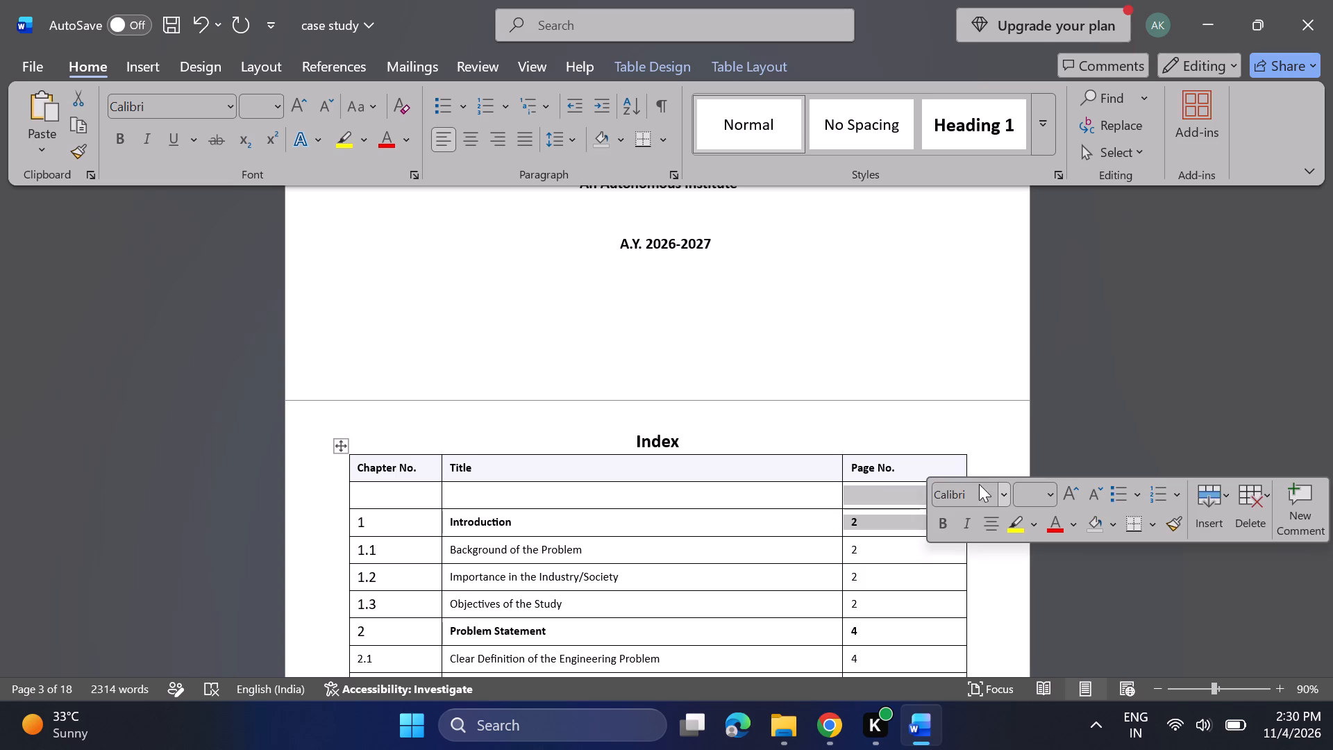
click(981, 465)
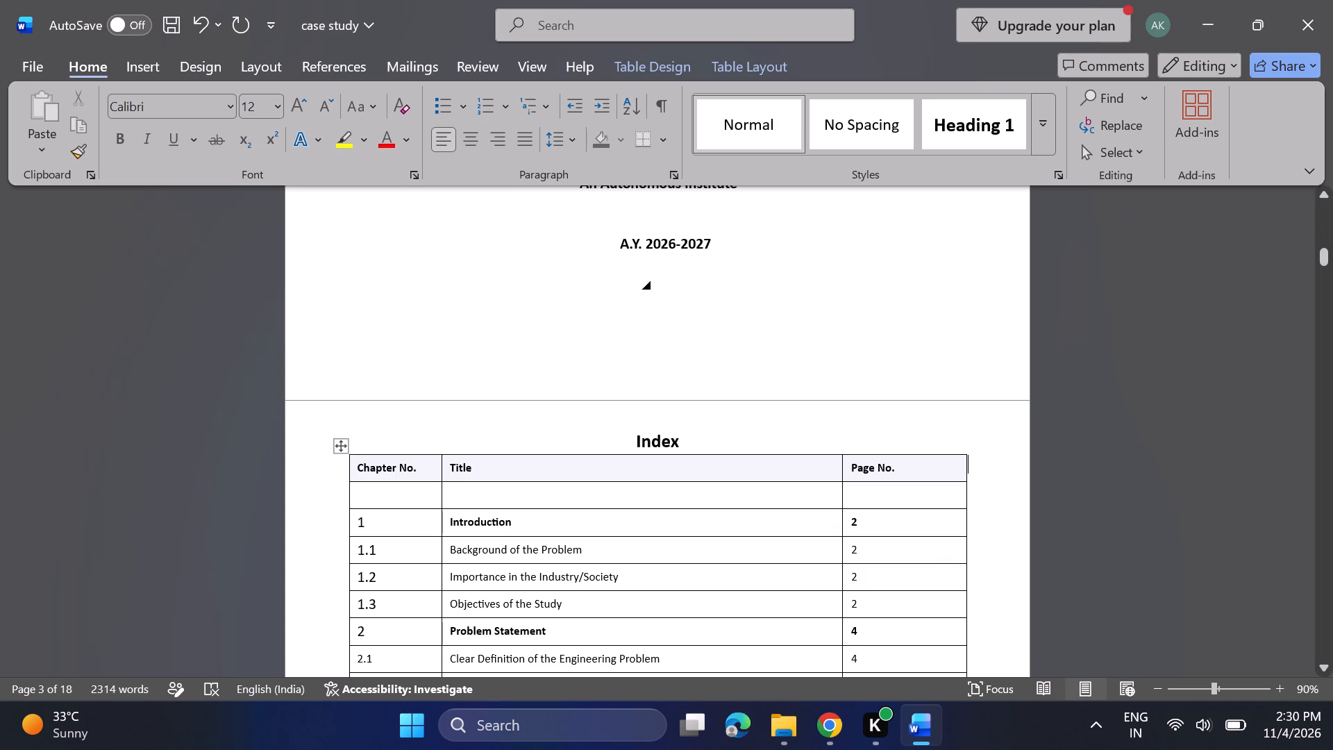
Use Go To to jump to line 3 of the document.
key(ctrl+g)
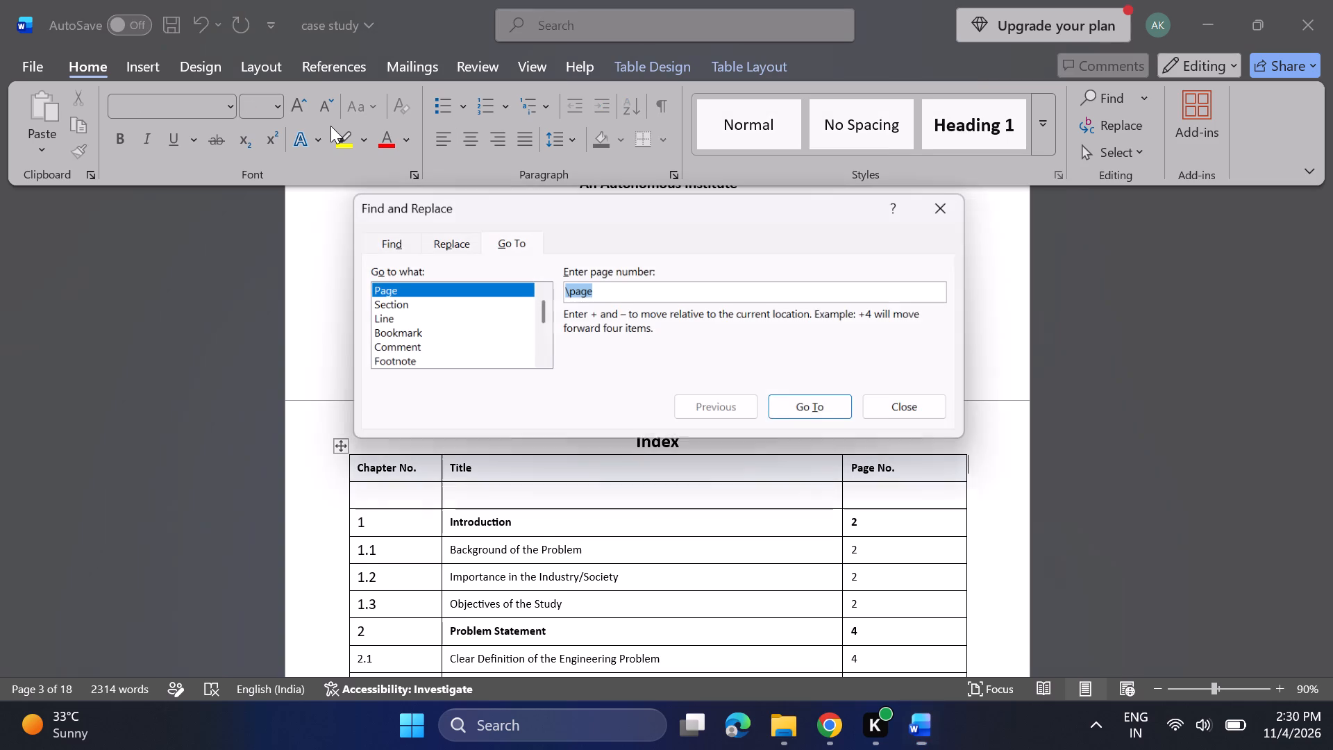
click(419, 324)
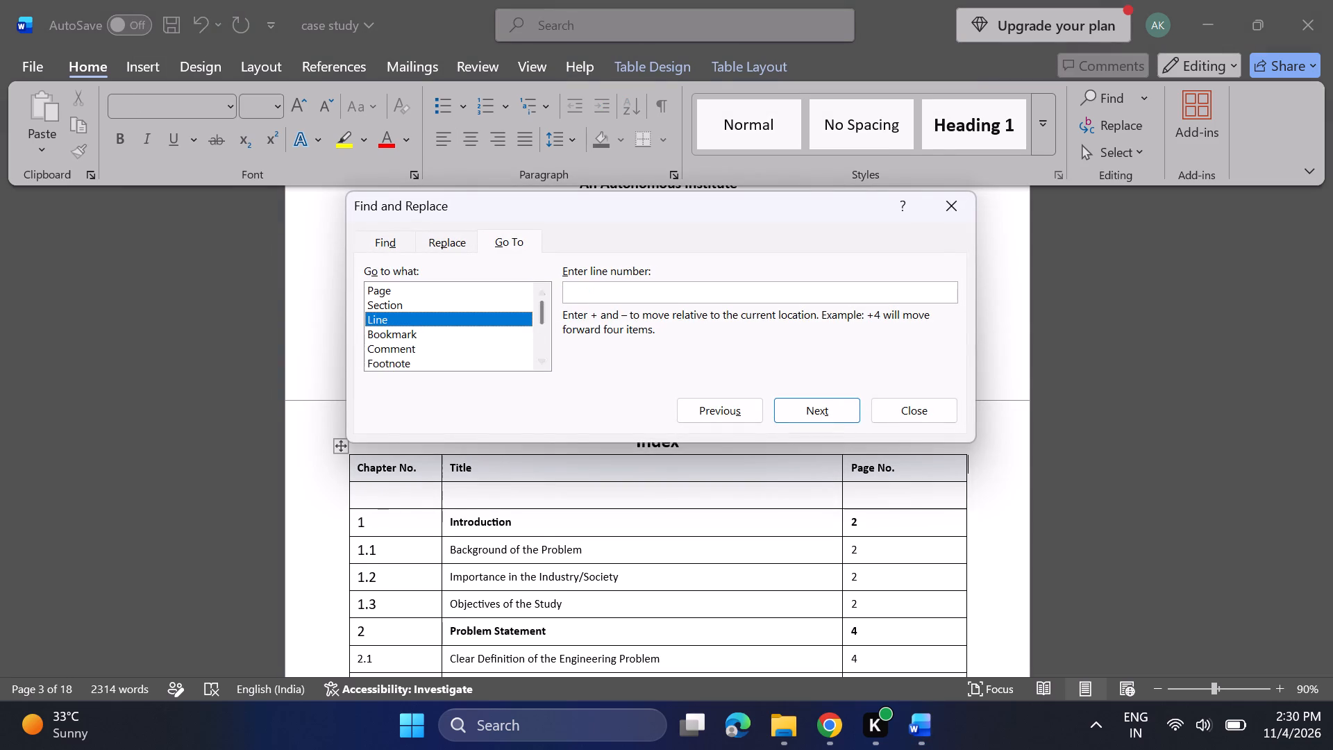
click(607, 287)
click(478, 500)
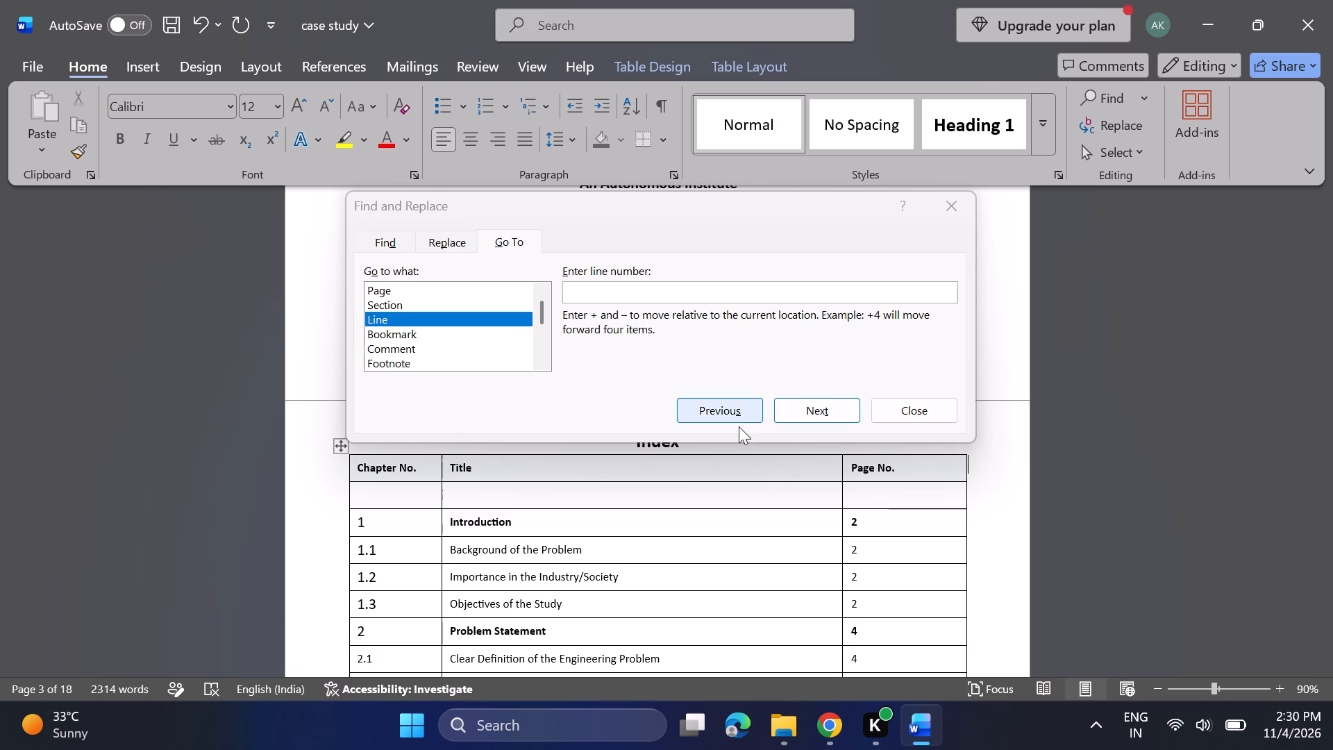
click(666, 284)
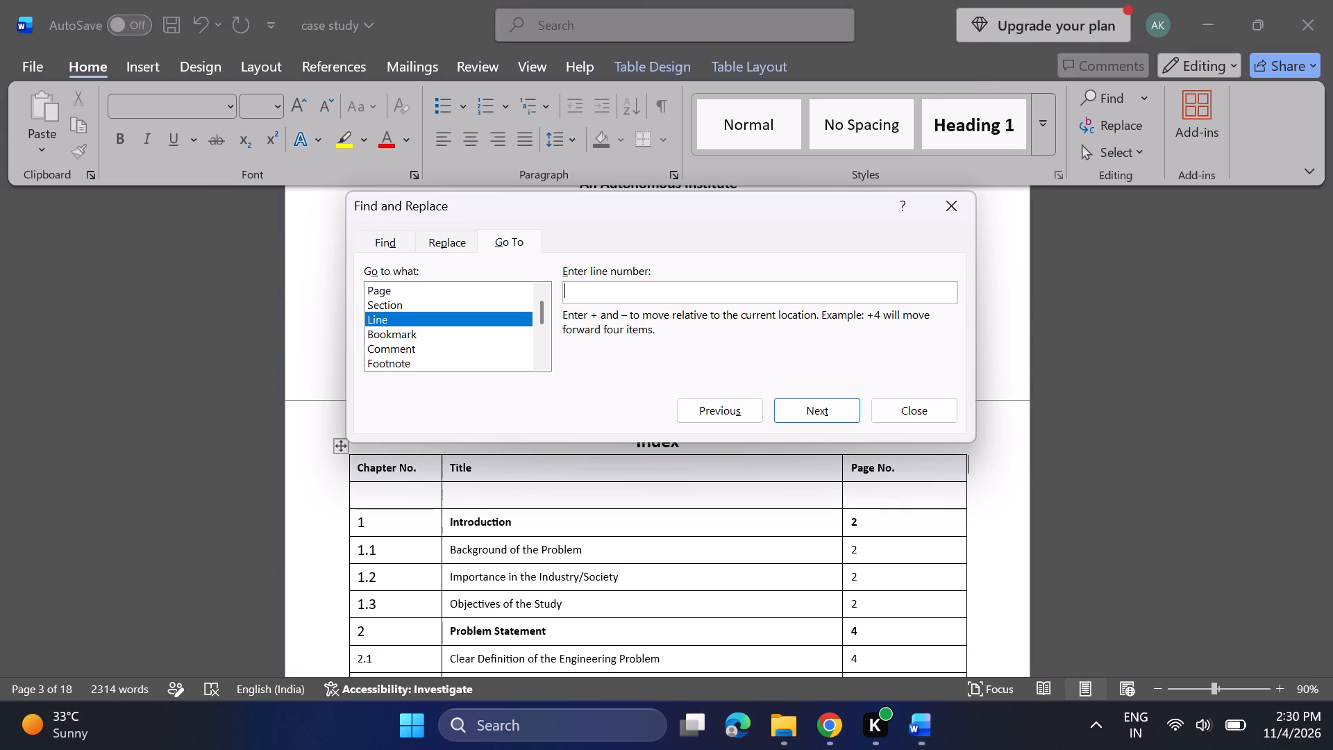
key(3)
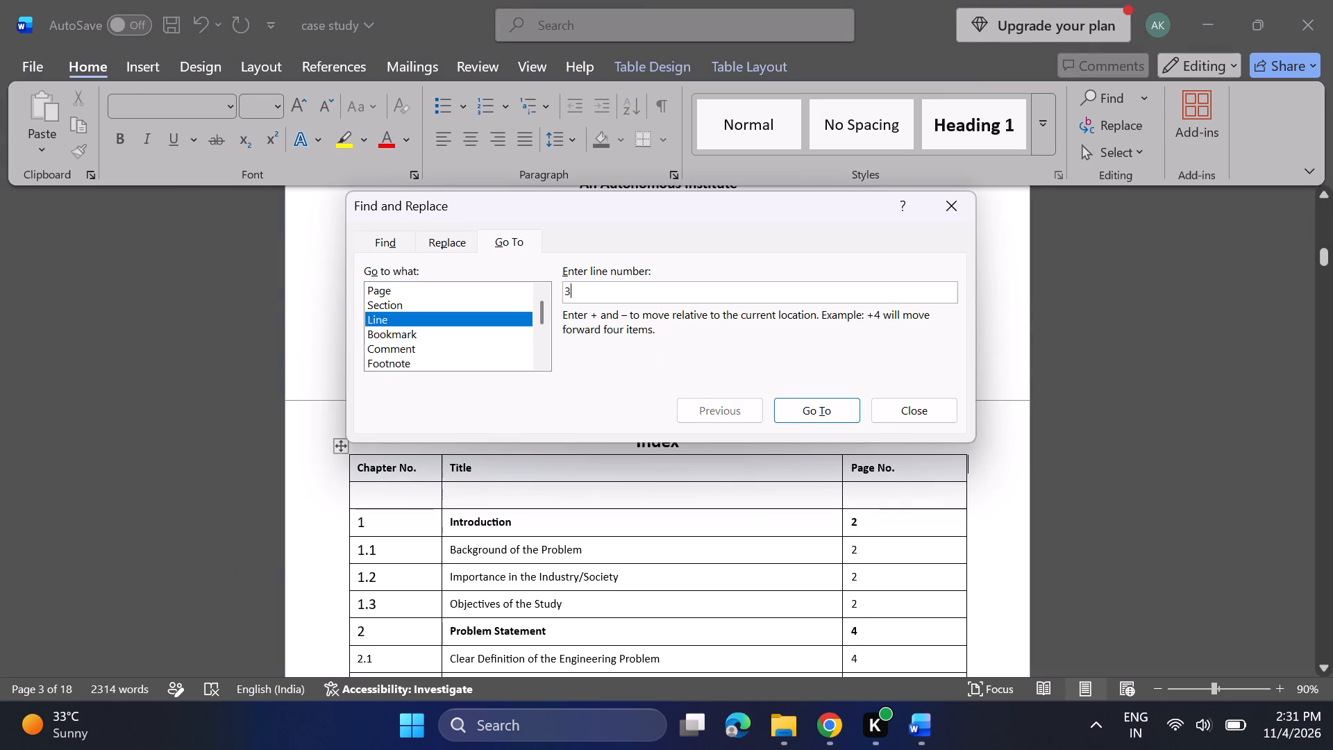
click(834, 424)
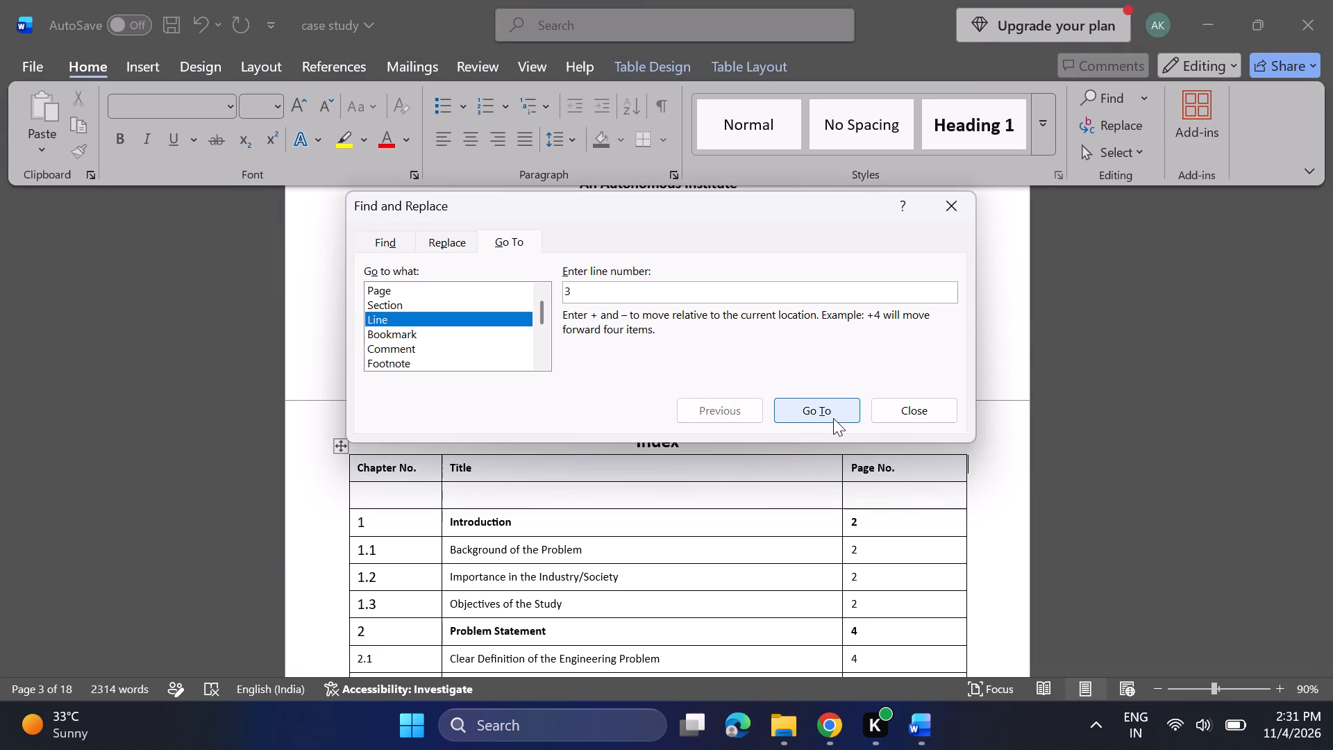
click(833, 418)
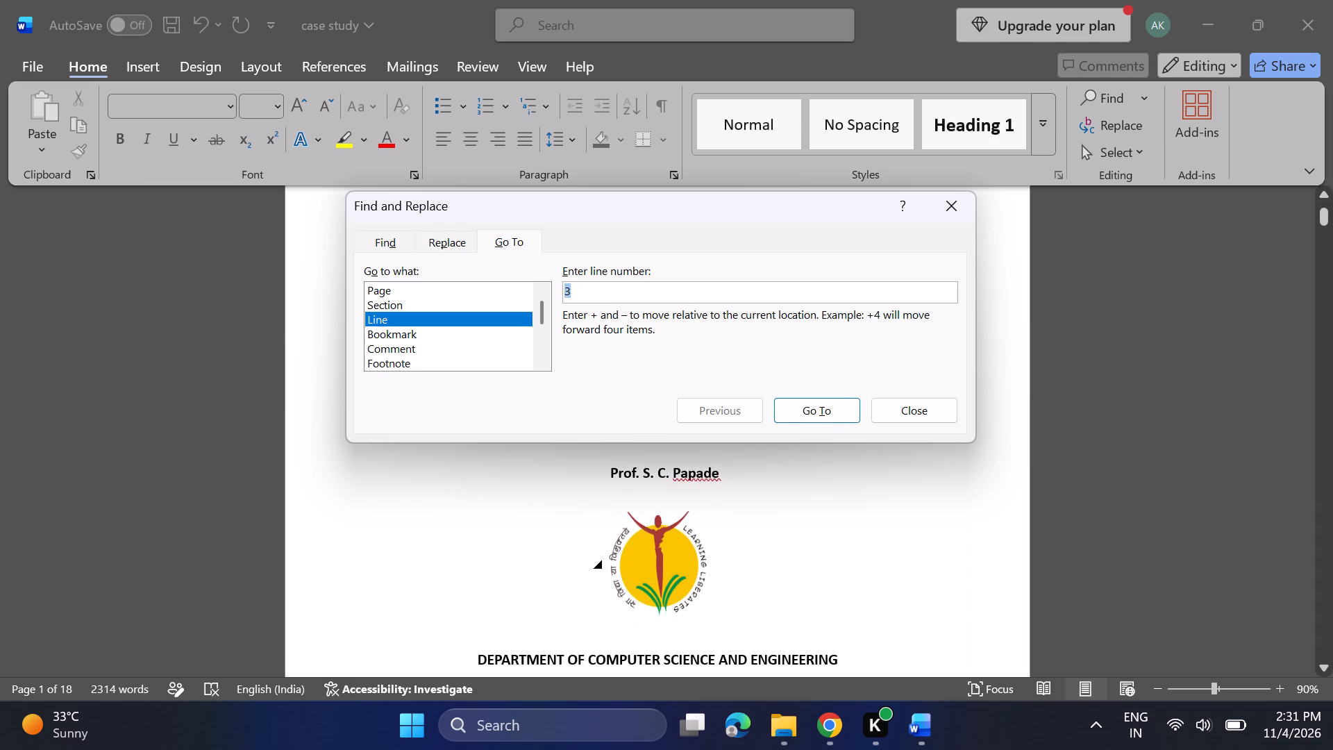
click(1058, 445)
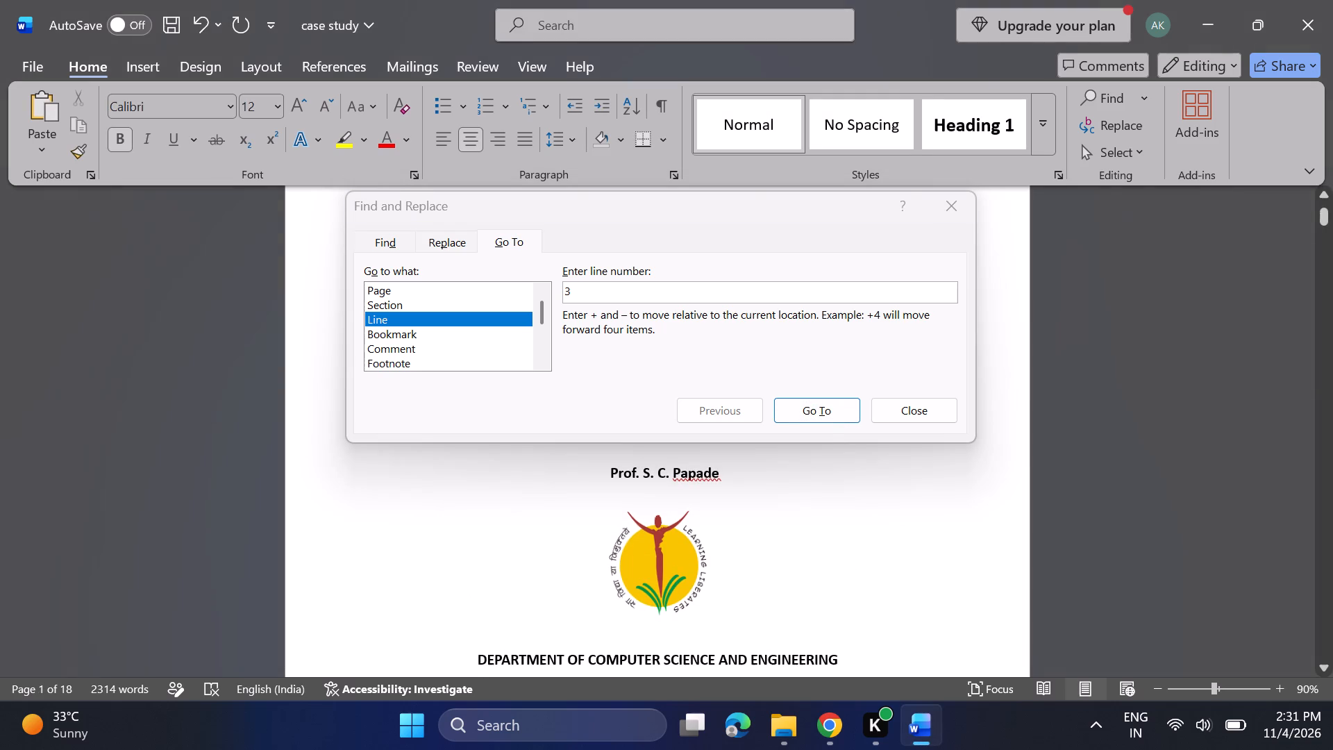
click(823, 422)
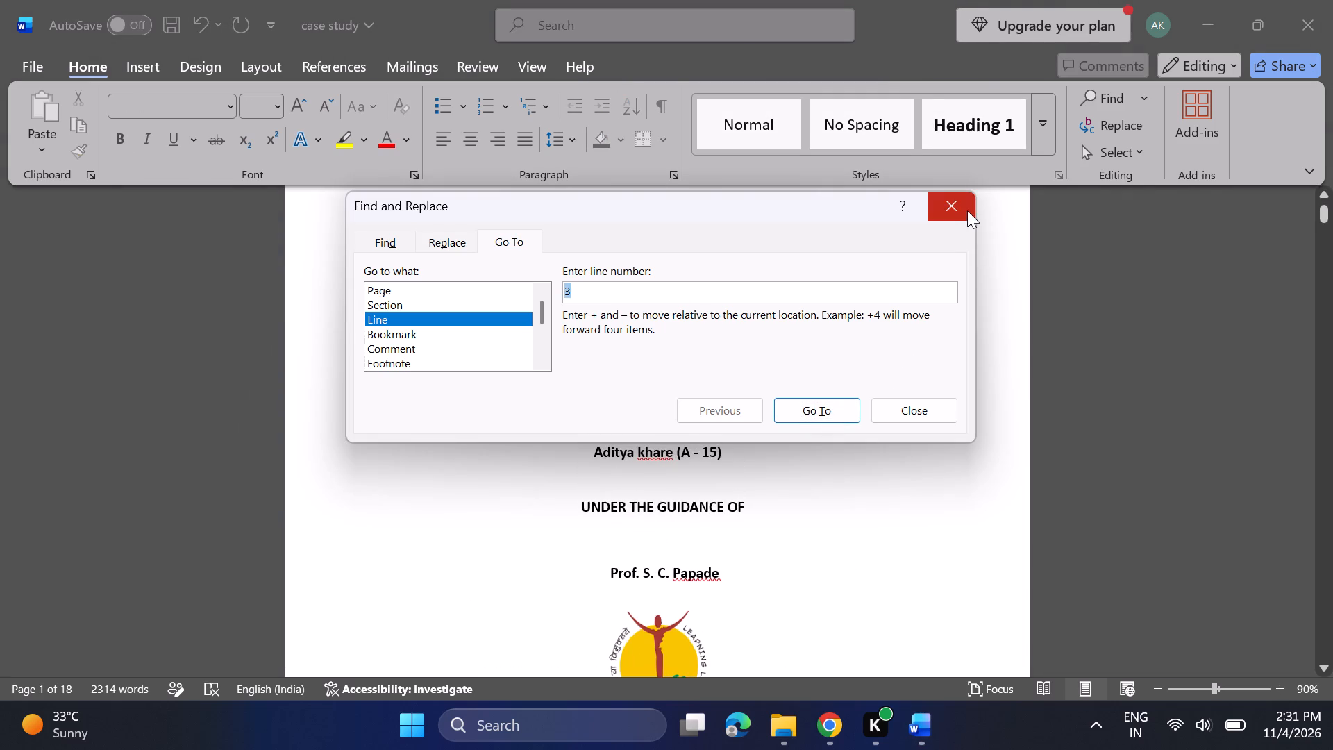
click(912, 419)
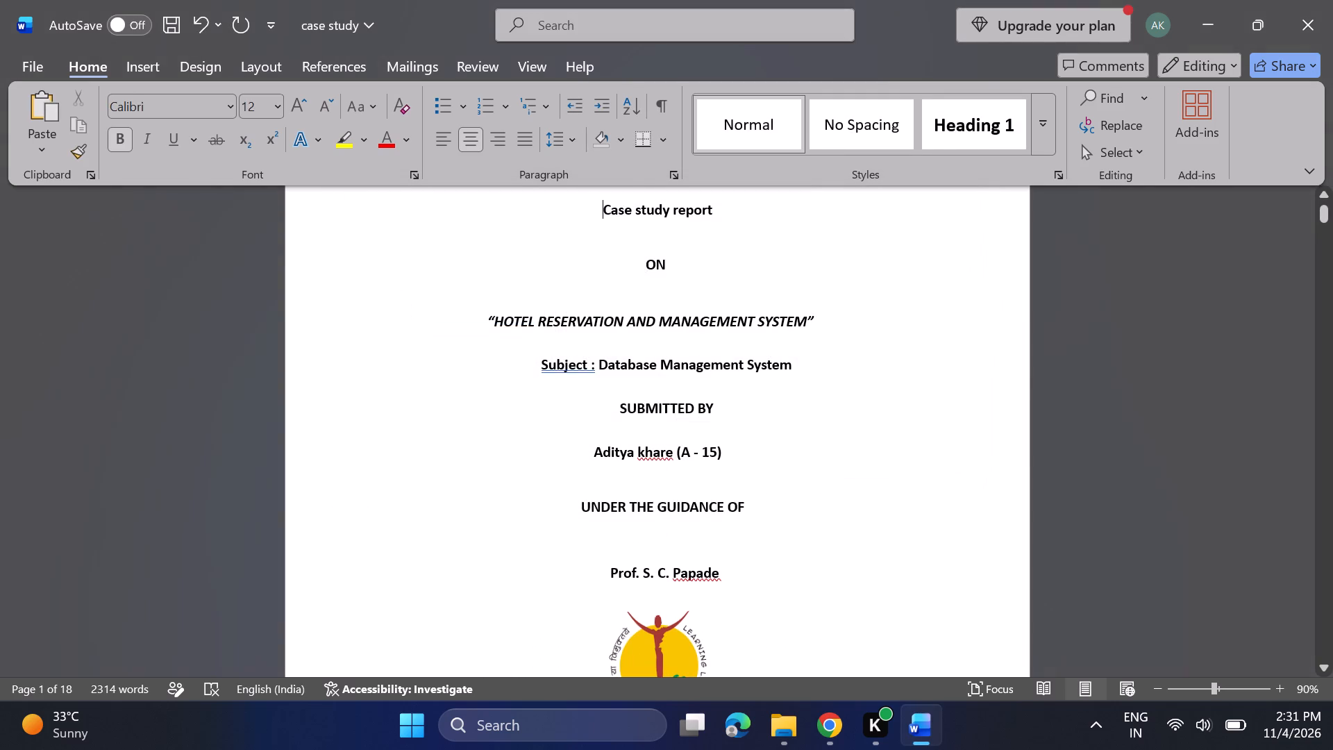
Add two blank lines above the List of Figures heading to push it onto the next page with its table.
scroll(912, 419, up, 2)
scroll(912, 419, down, 1)
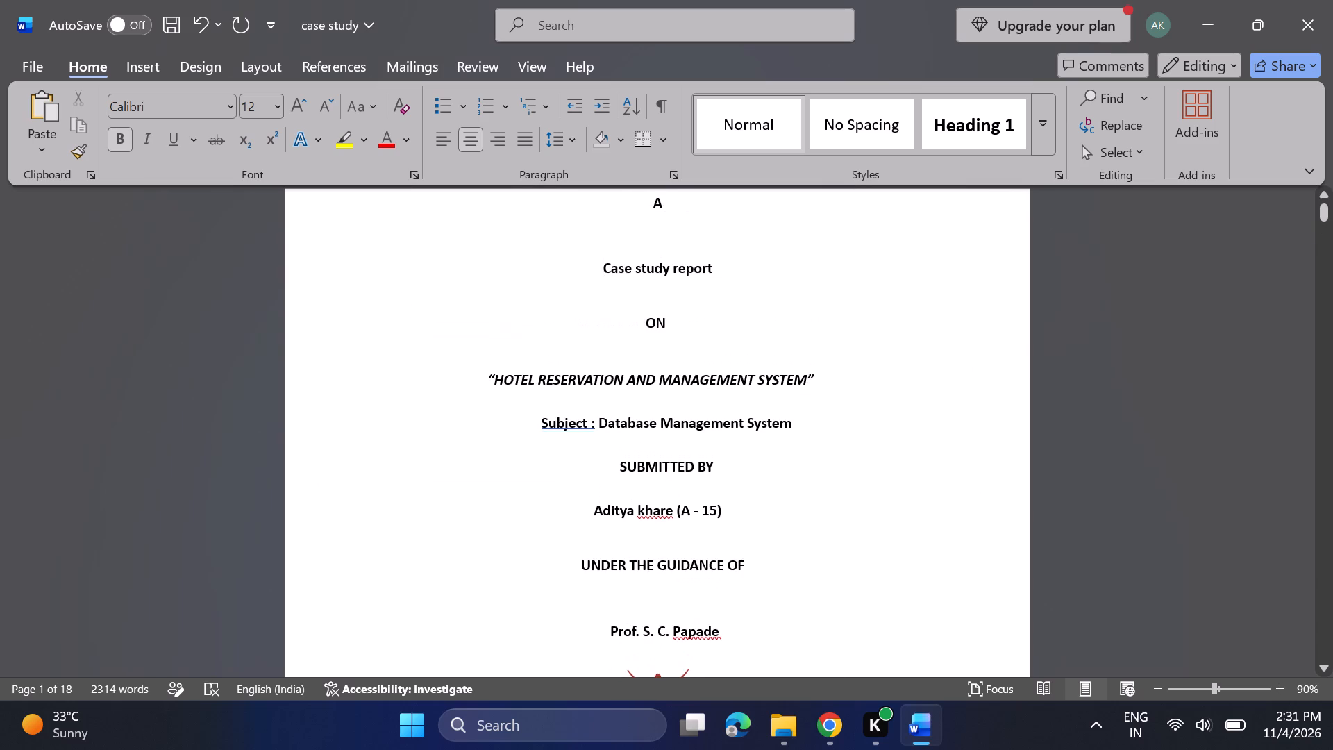
scroll(912, 419, down, 4)
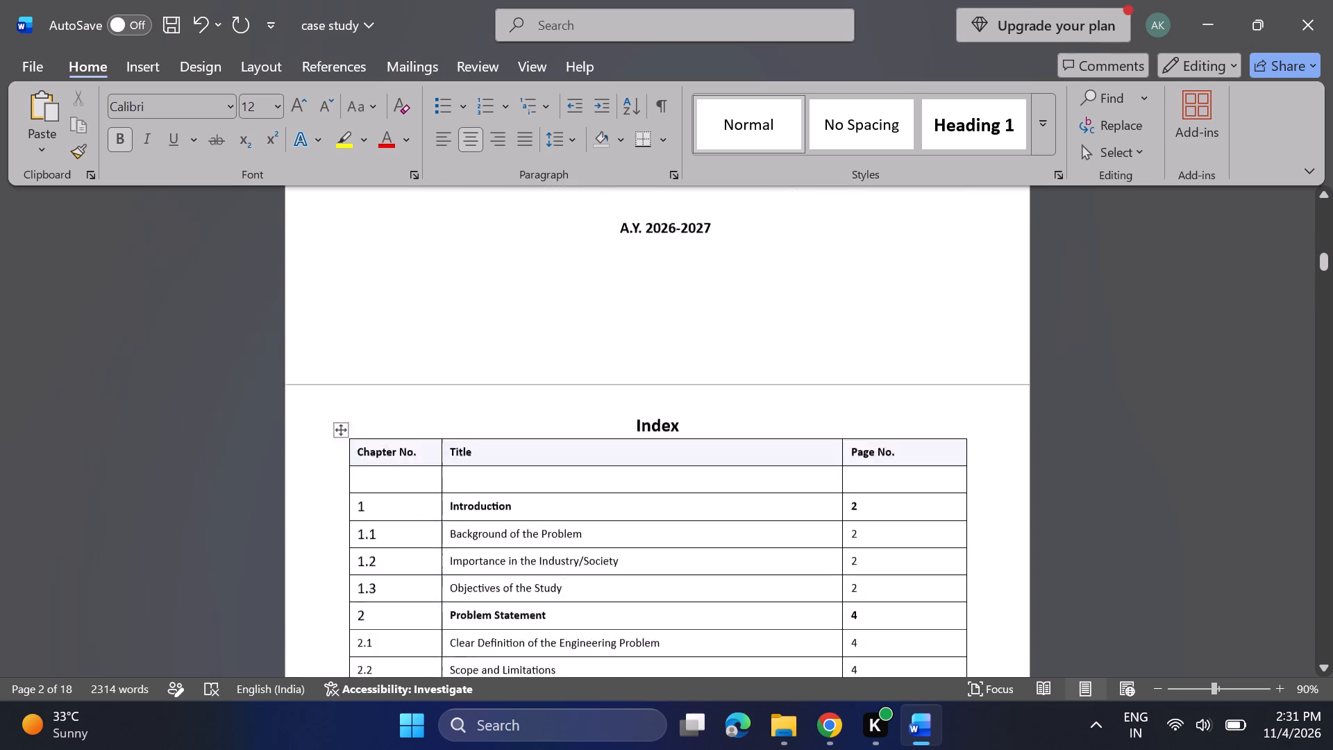
scroll(912, 419, down, 1)
click(1020, 456)
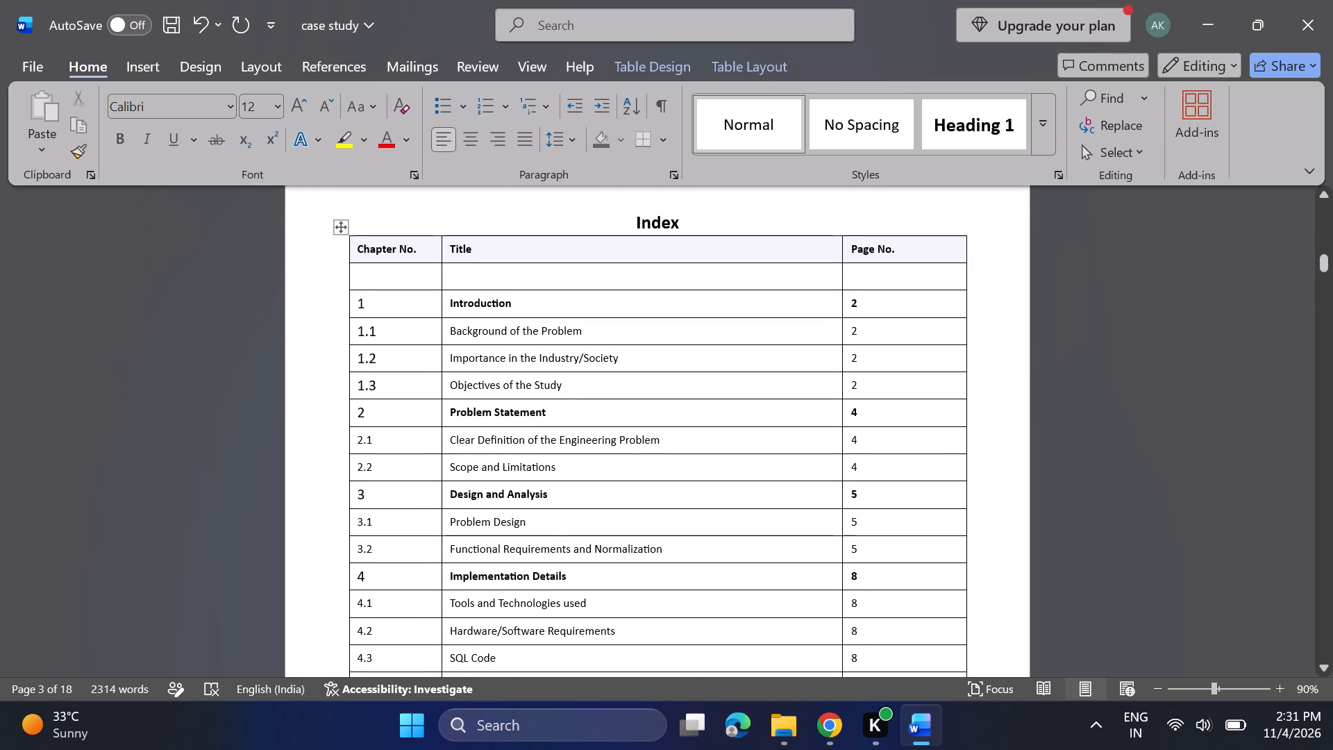
scroll(935, 437, down, 3)
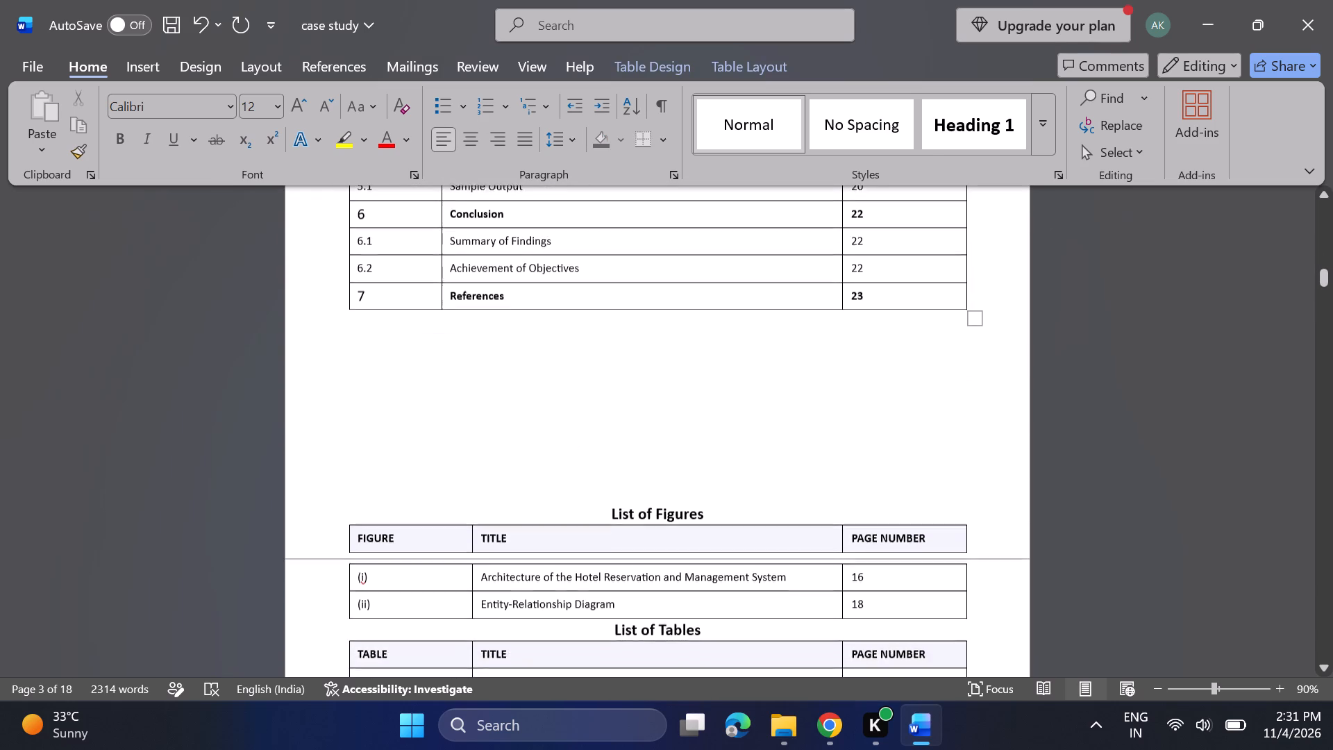
scroll(935, 437, down, 1)
scroll(935, 437, up, 1)
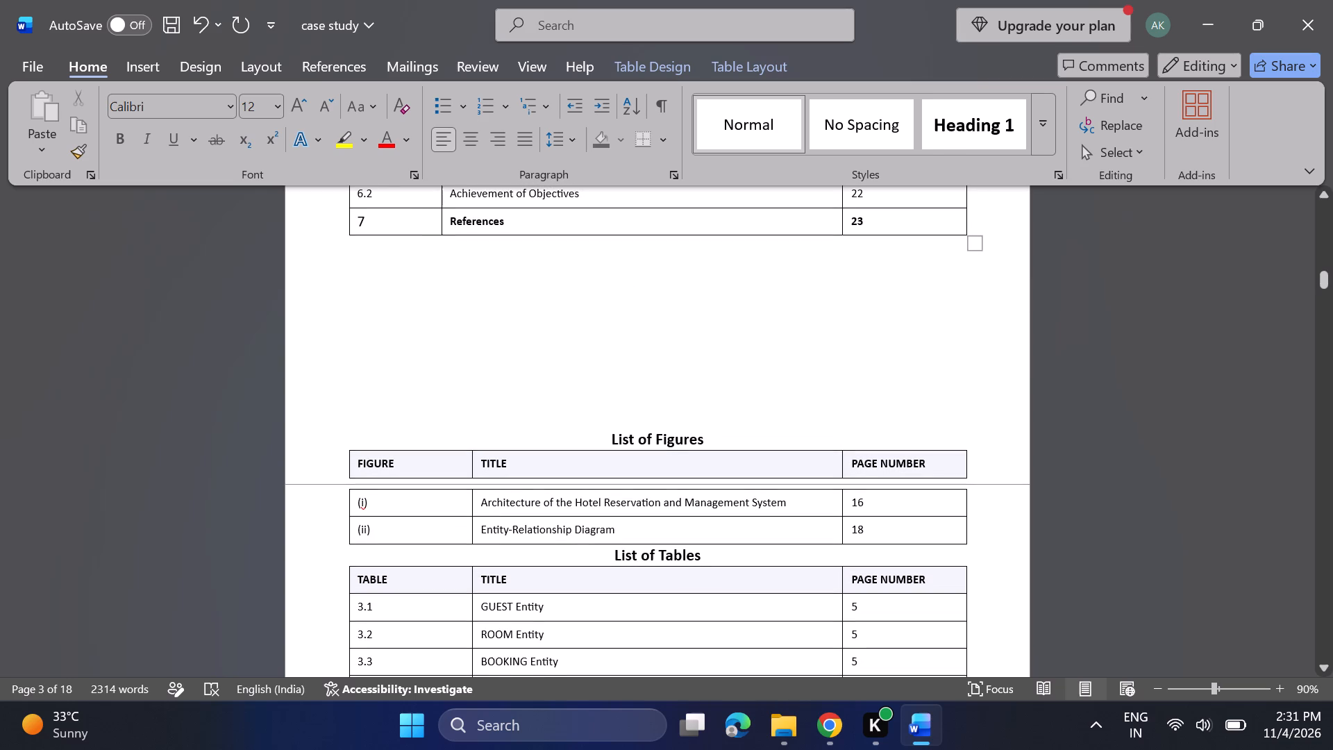
click(637, 414)
key(Return)
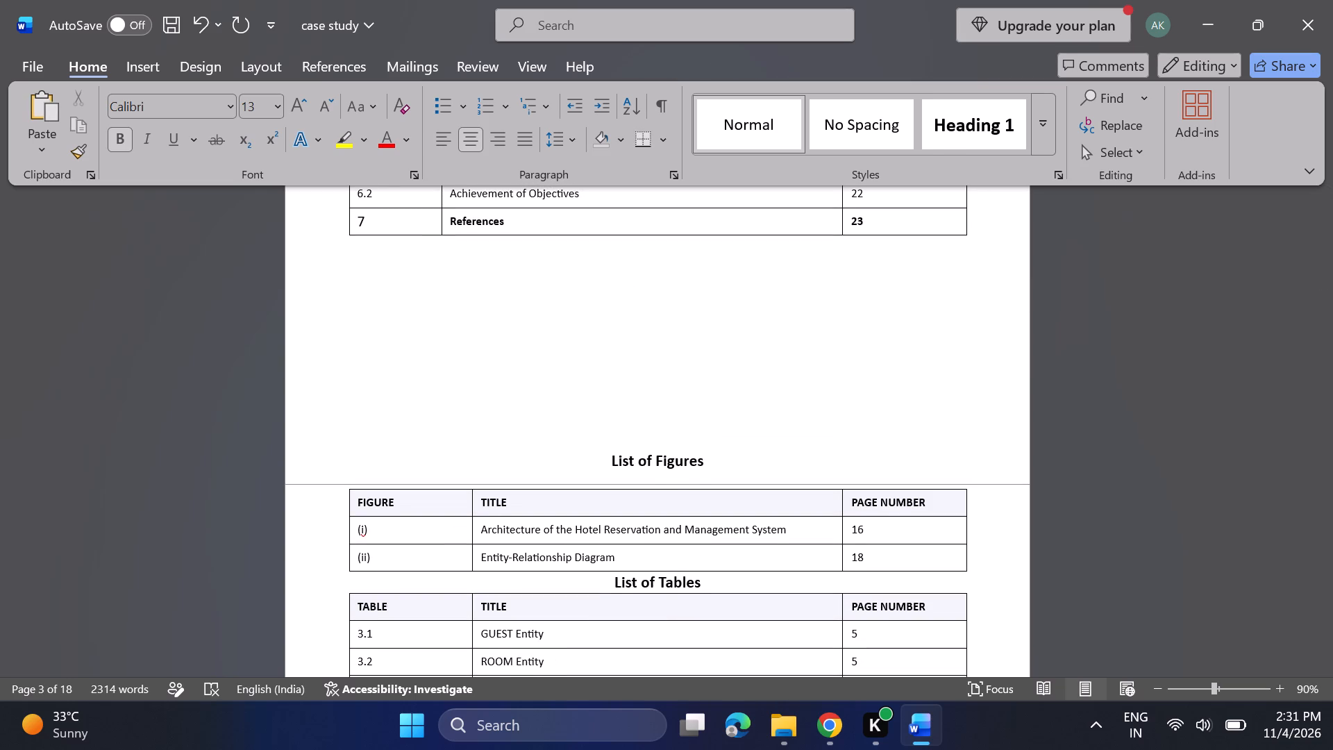
key(Return)
Delete the blank block above the CHAPTER 3: DESIGN AND ANALYSIS heading.
scroll(637, 414, down, 3)
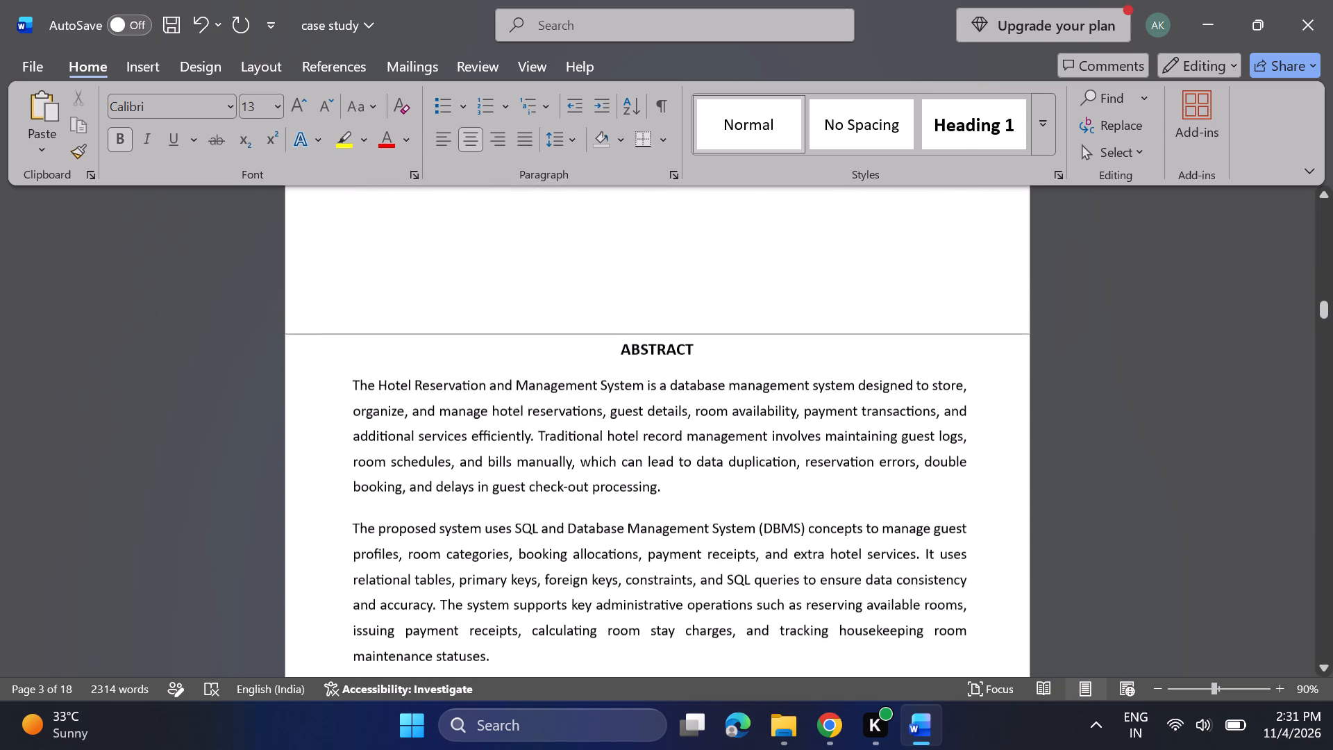
scroll(637, 414, down, 3)
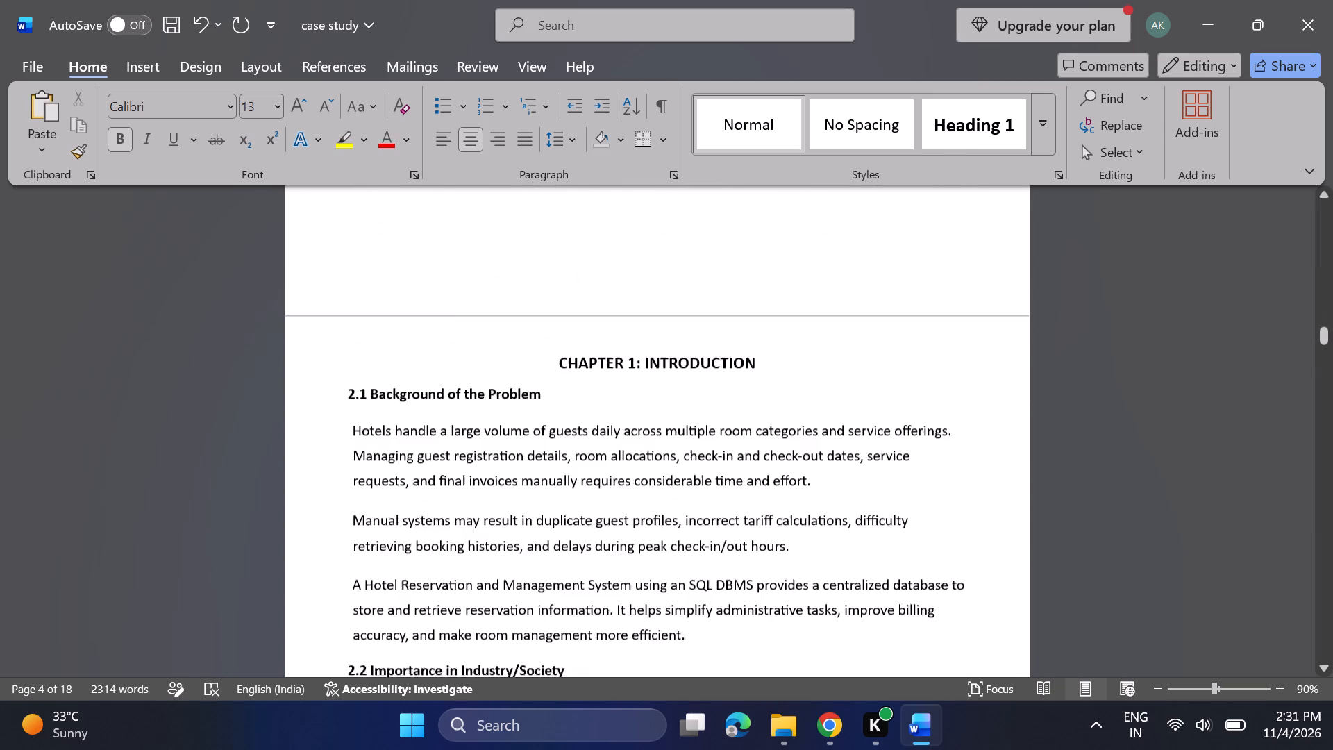
scroll(637, 414, down, 5)
scroll(637, 414, up, 1)
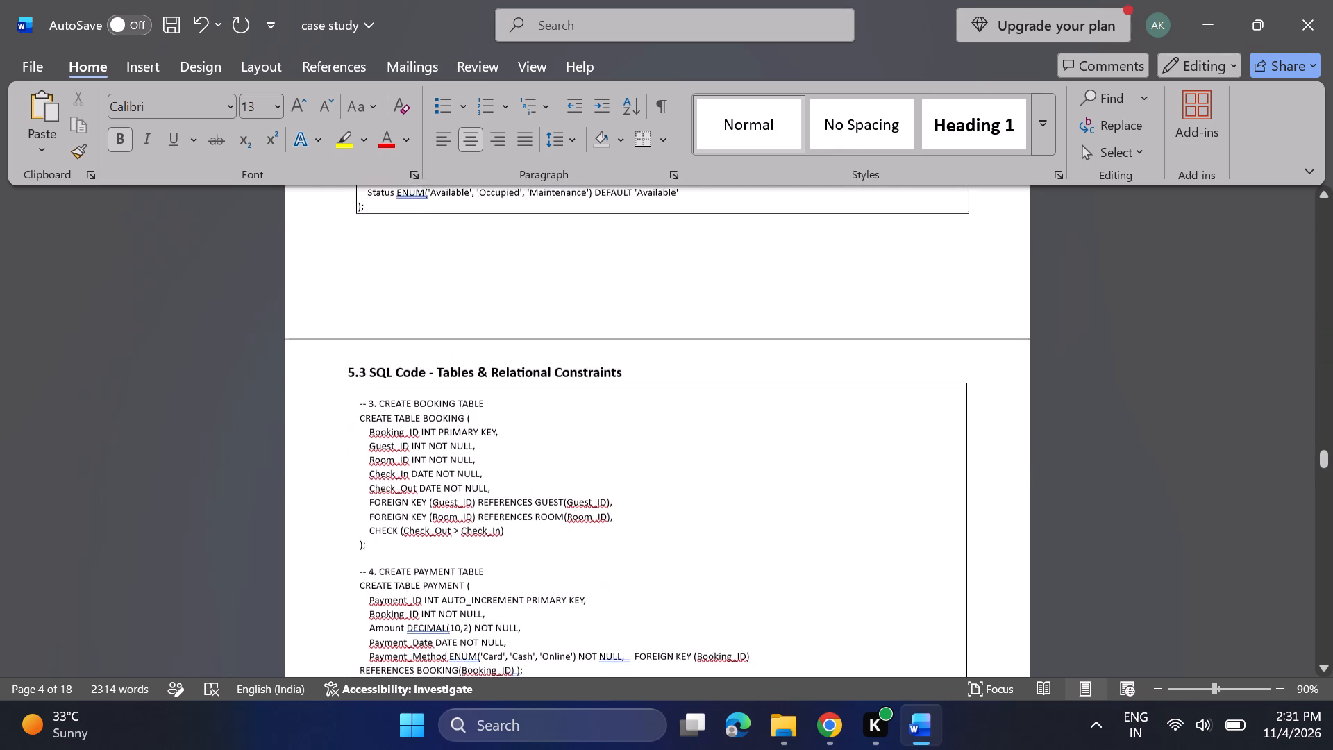
scroll(637, 414, up, 2)
scroll(637, 414, down, 1)
scroll(637, 414, up, 1)
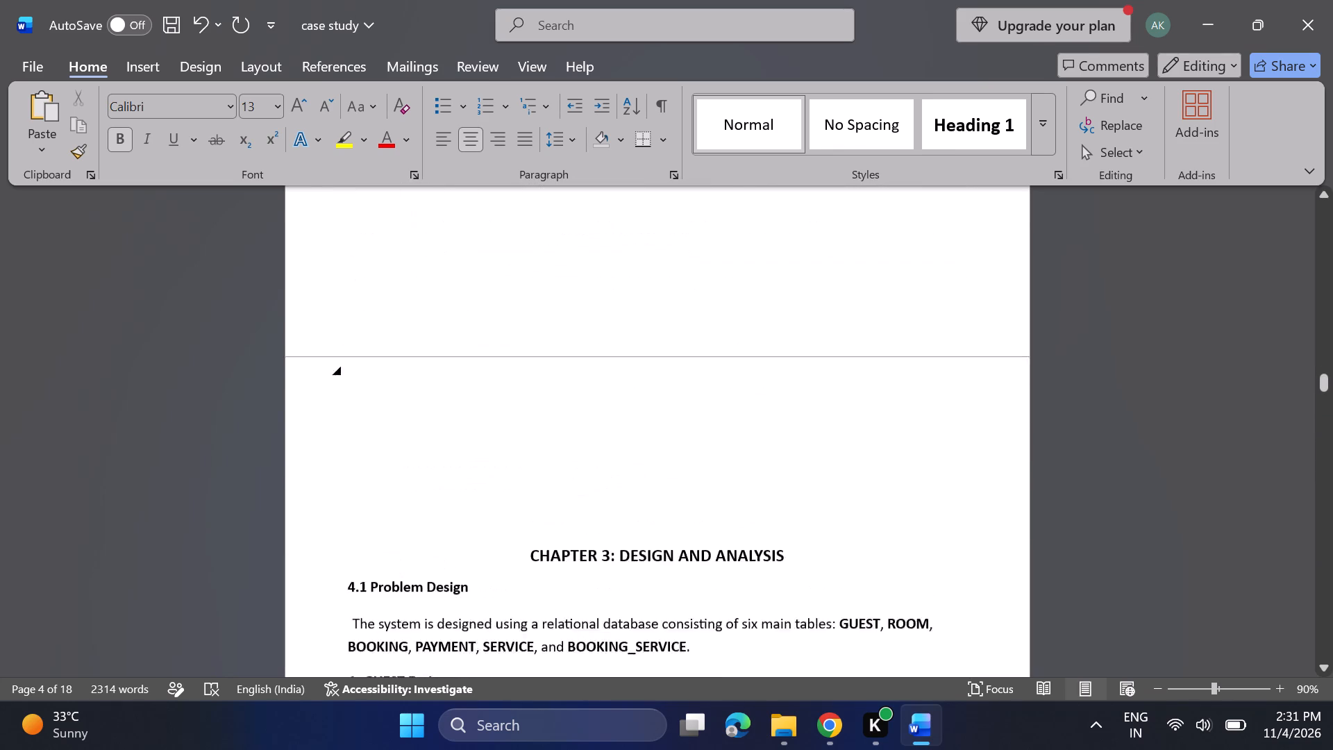
drag(549, 571, 495, 424)
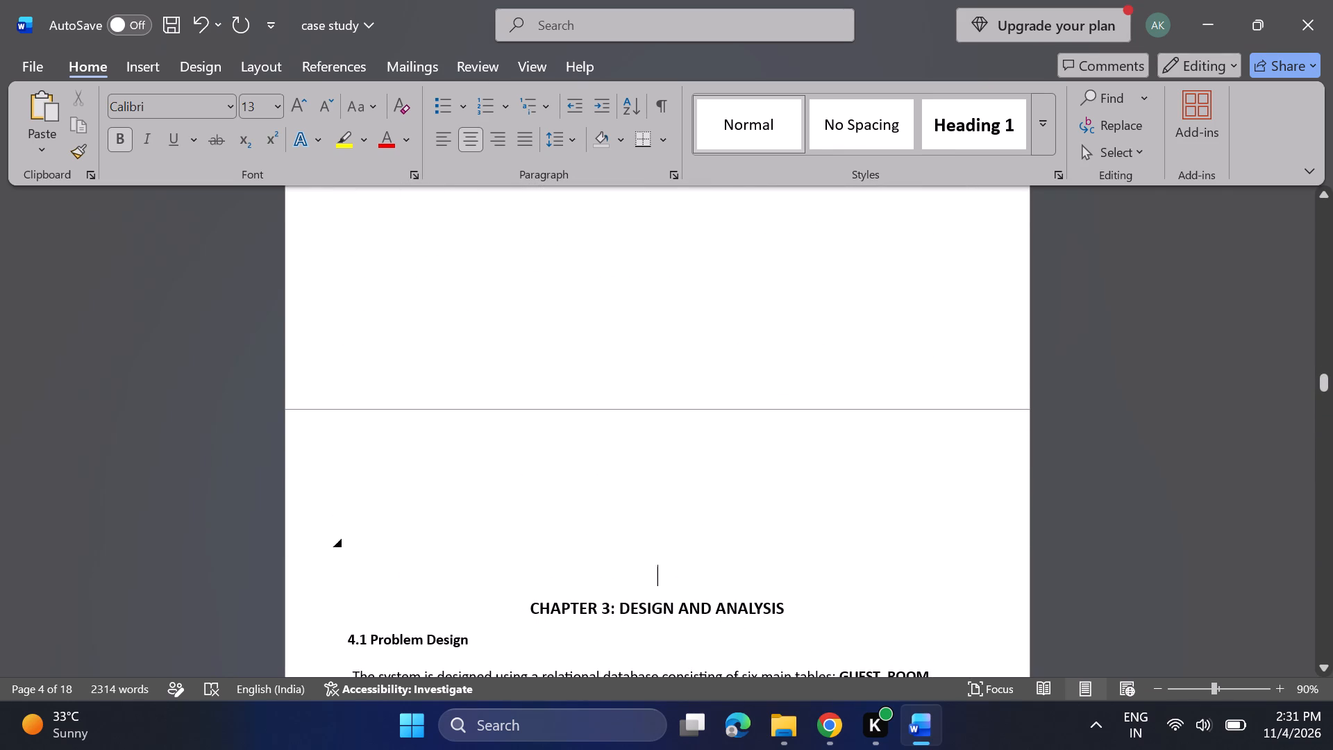
drag(495, 424, 466, 374)
key(BackSpace)
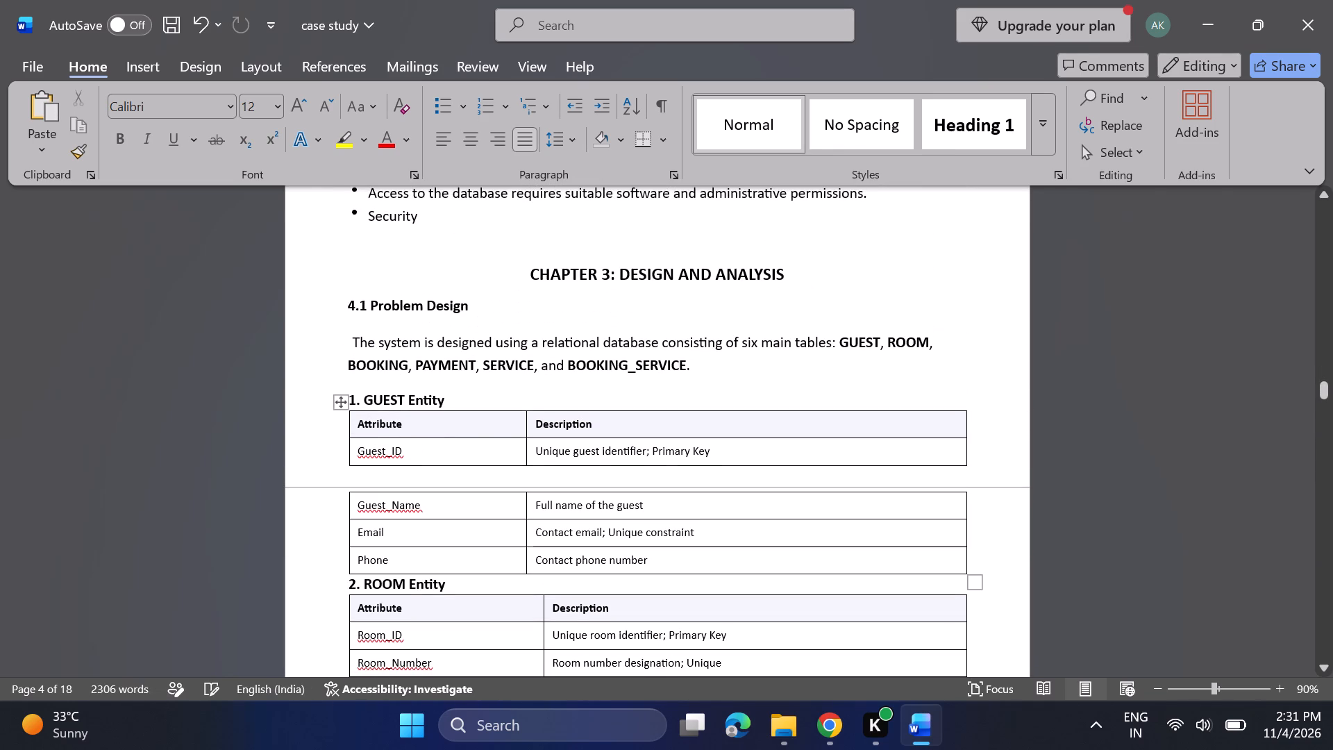
Insert five blank lines before the CHAPTER 3: DESIGN AND ANALYSIS heading to move it onto a new page.
click(518, 283)
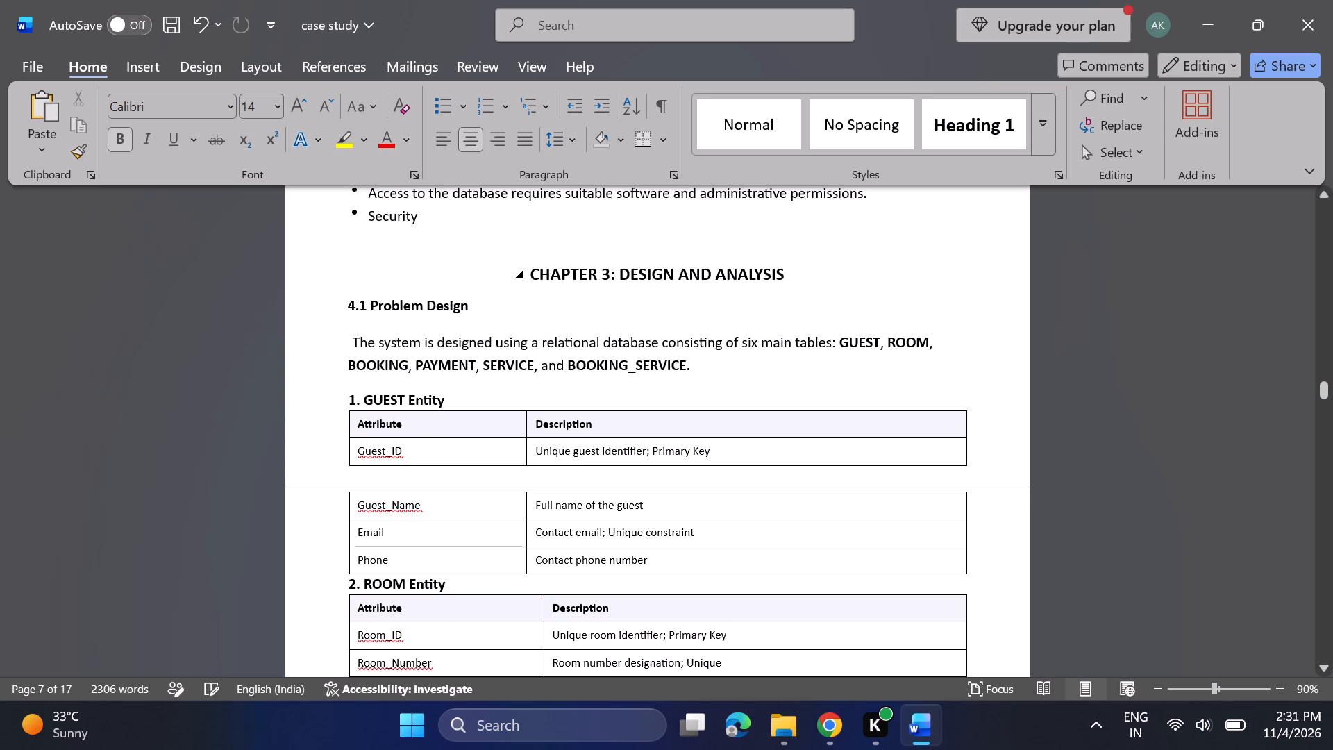
key(Return)
key(Return)
key(Return)
key(Return)
key(Return)
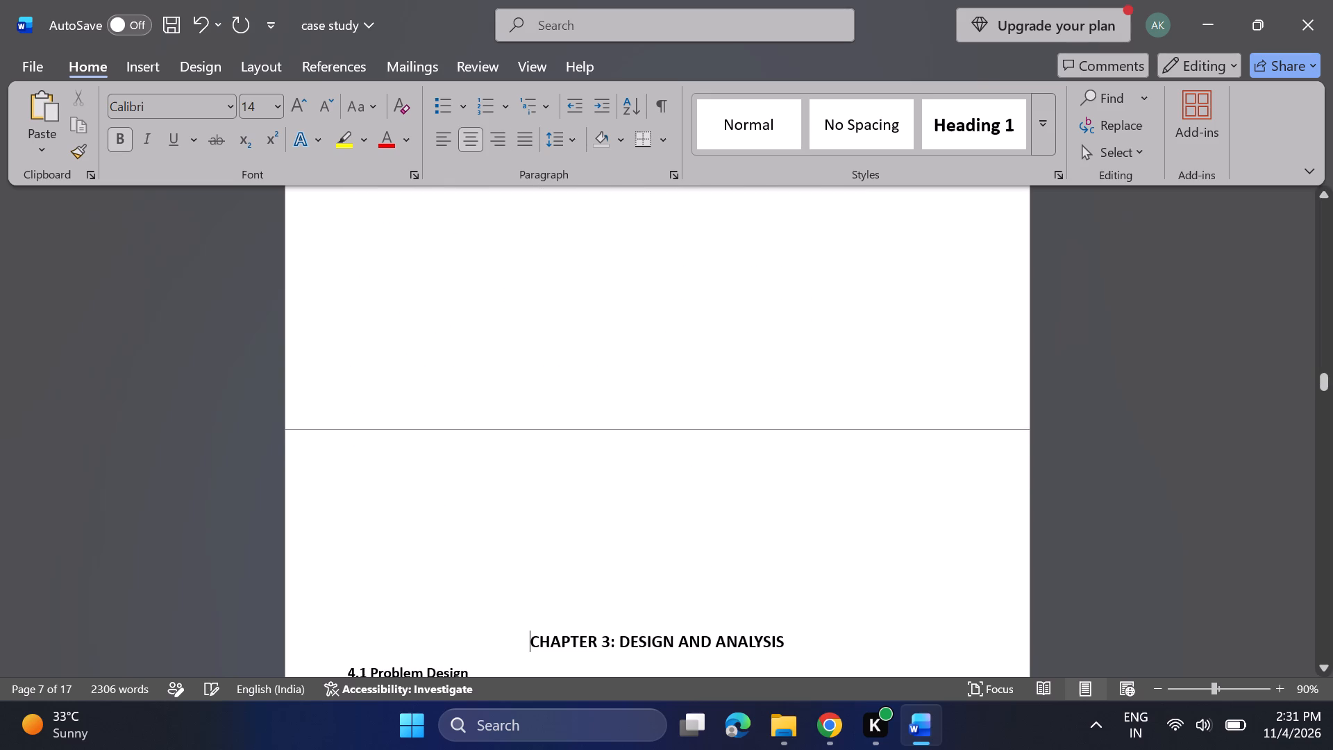
Remove the surplus blank lines above the CHAPTER 3: DESIGN AND ANALYSIS heading and insert four so it starts at the top of its page.
key(BackSpace)
key(BackSpace)
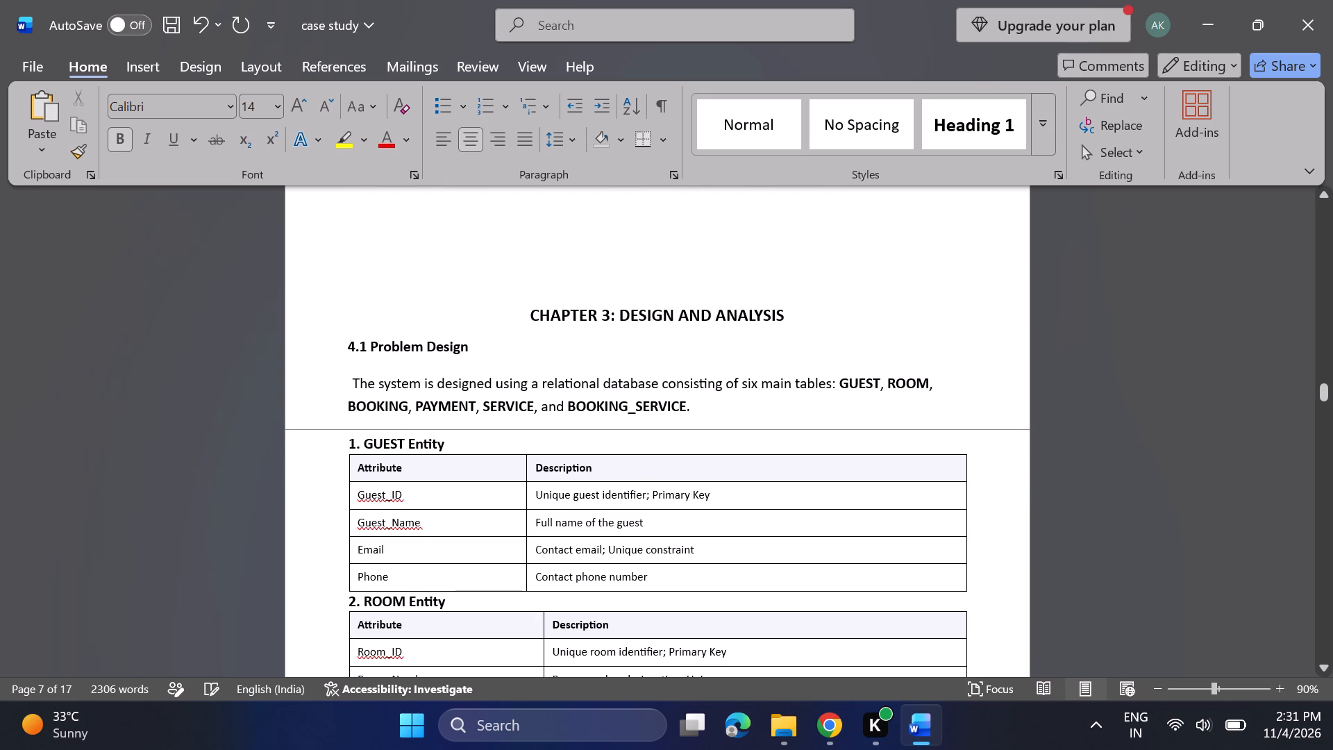
key(Up)
key(BackSpace)
key(BackSpace)
key(BackSpace)
key(BackSpace)
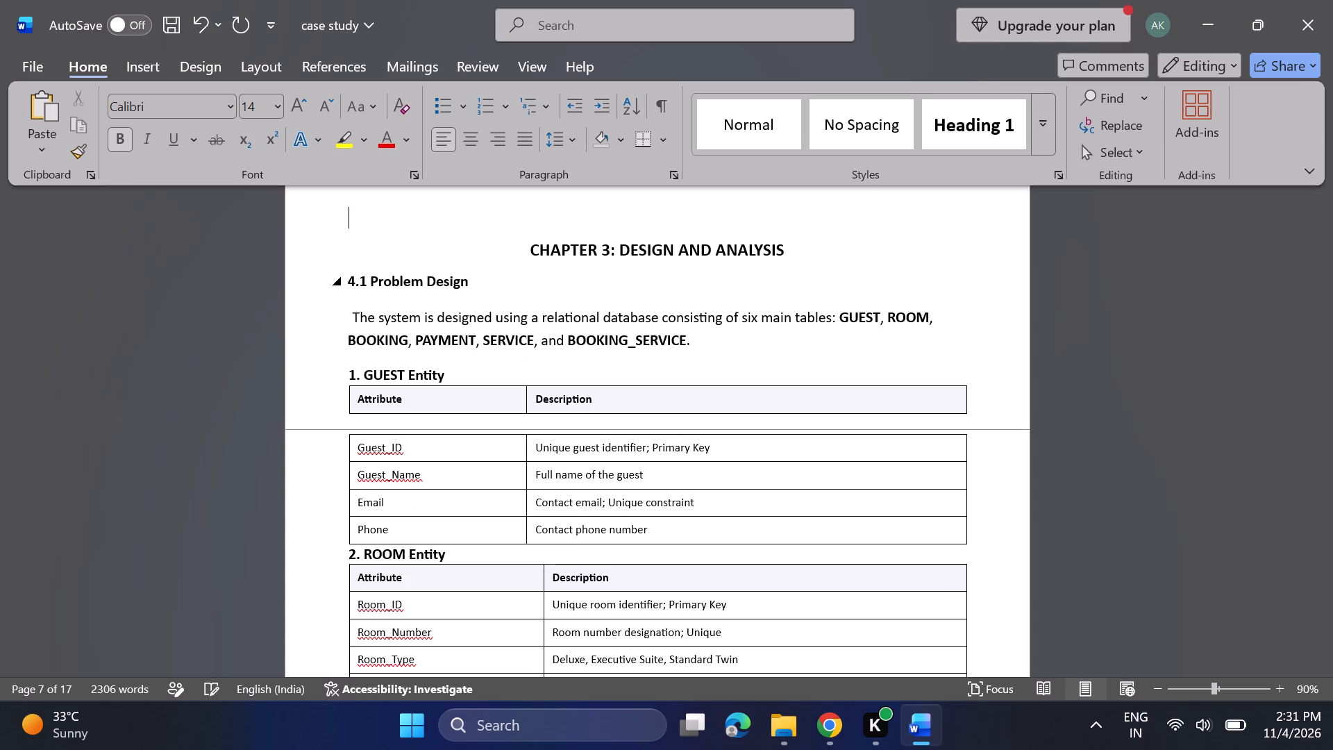
key(Return)
key(Return)
key(Return)
key(Return)
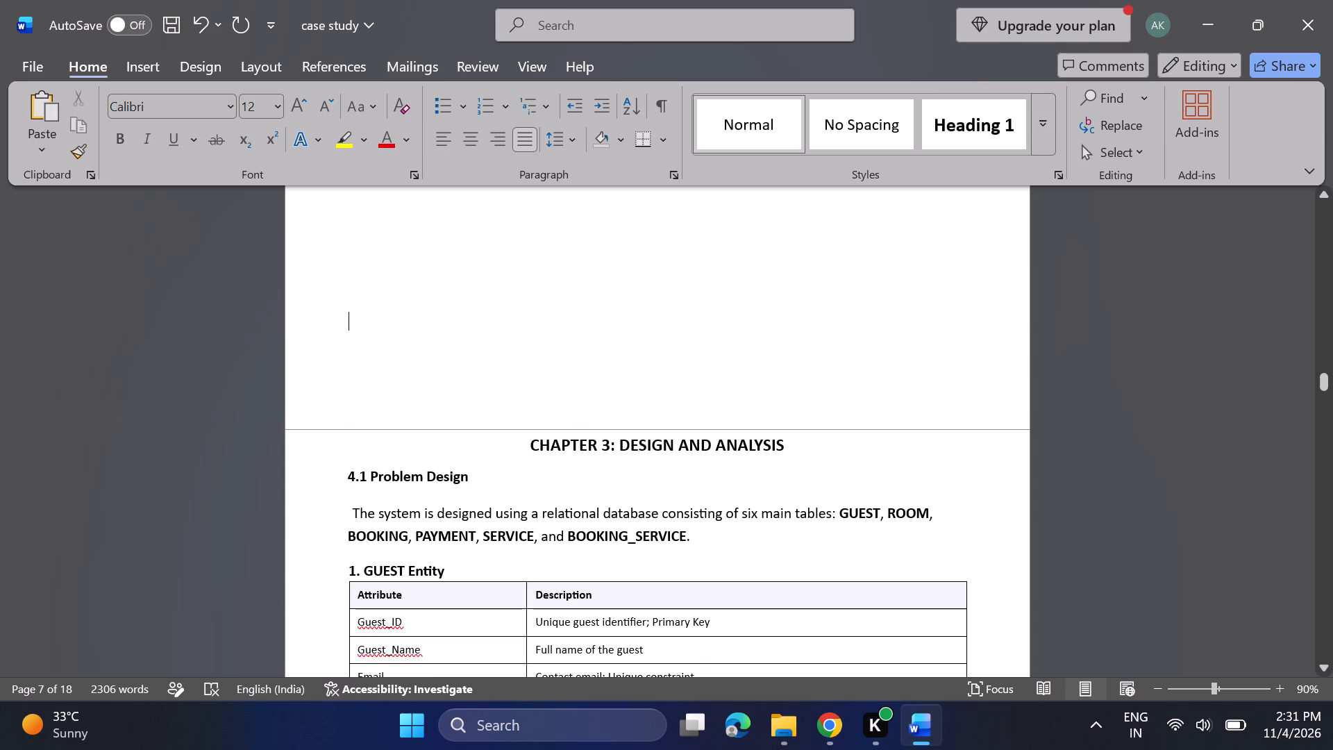
Insert a blank line between the ER diagram and its Fig (ii) caption.
scroll(761, 417, up, 1)
scroll(761, 417, down, 1)
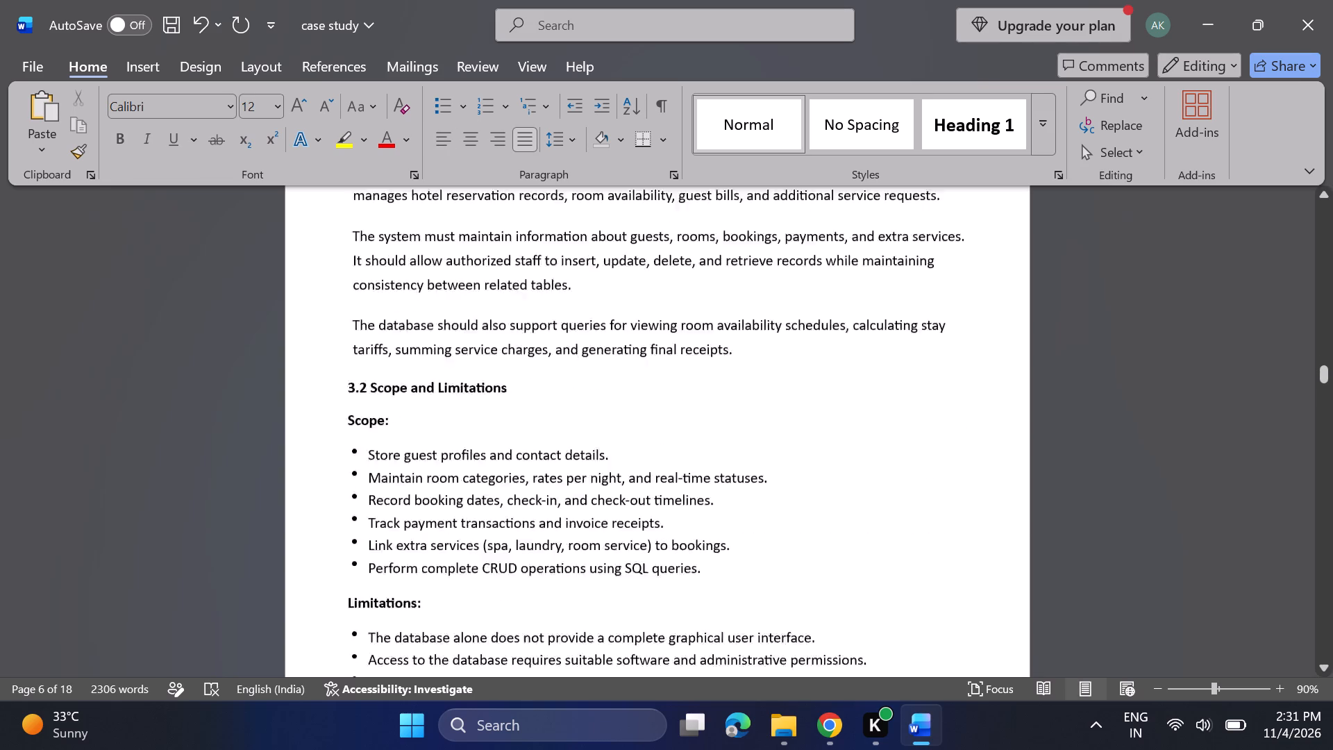
scroll(761, 417, down, 3)
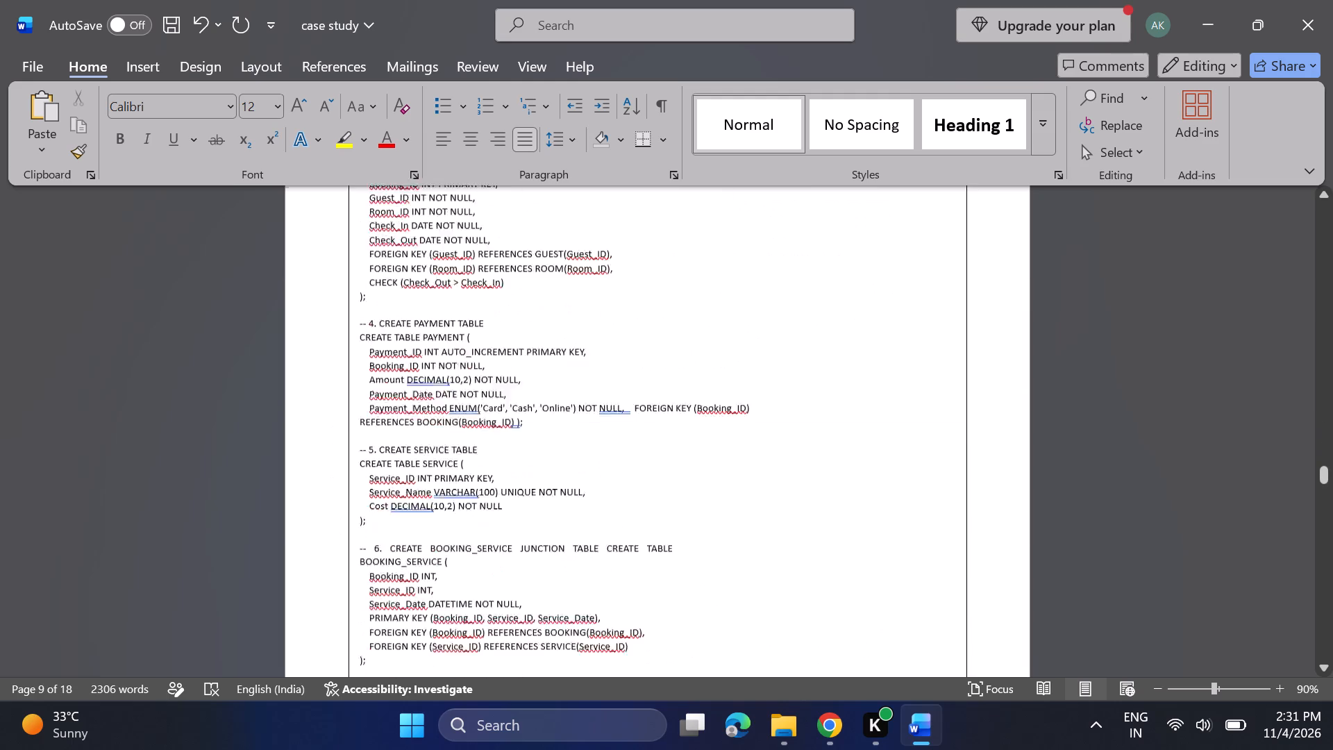
scroll(761, 417, down, 6)
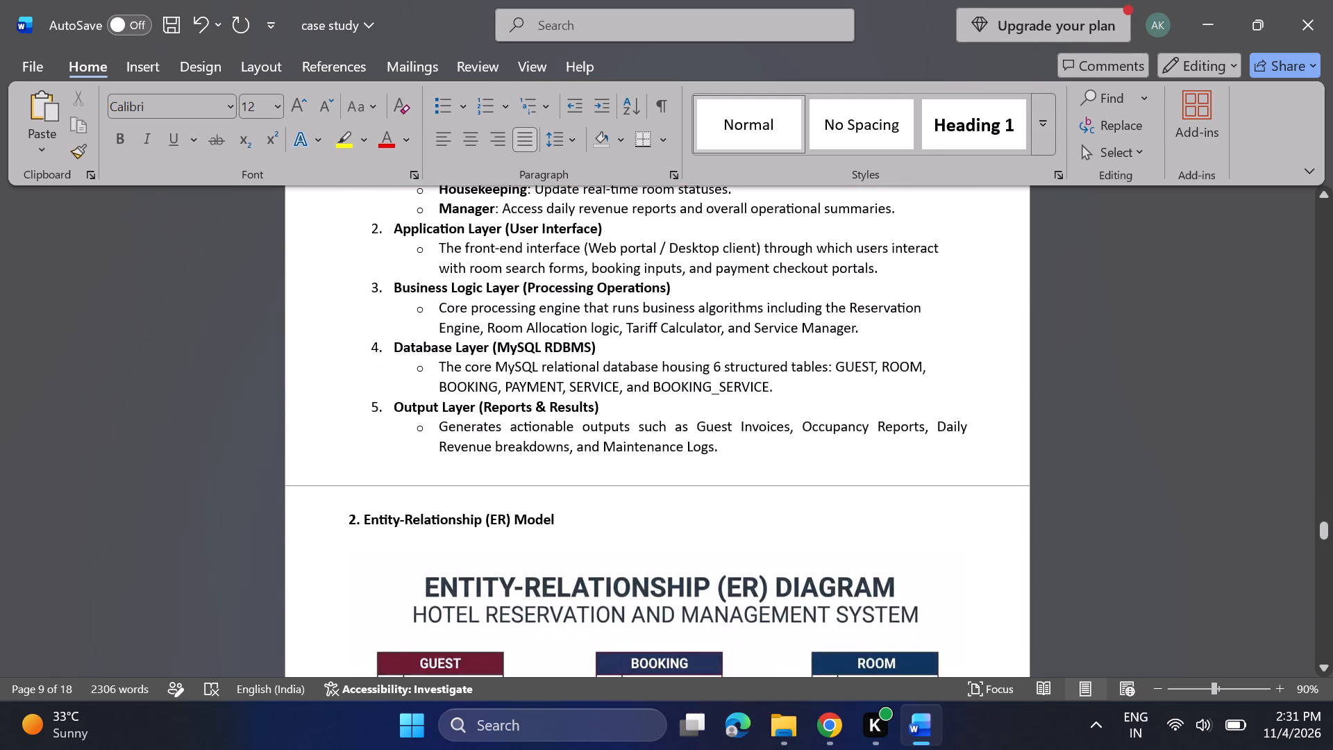
scroll(761, 417, down, 2)
scroll(761, 417, up, 1)
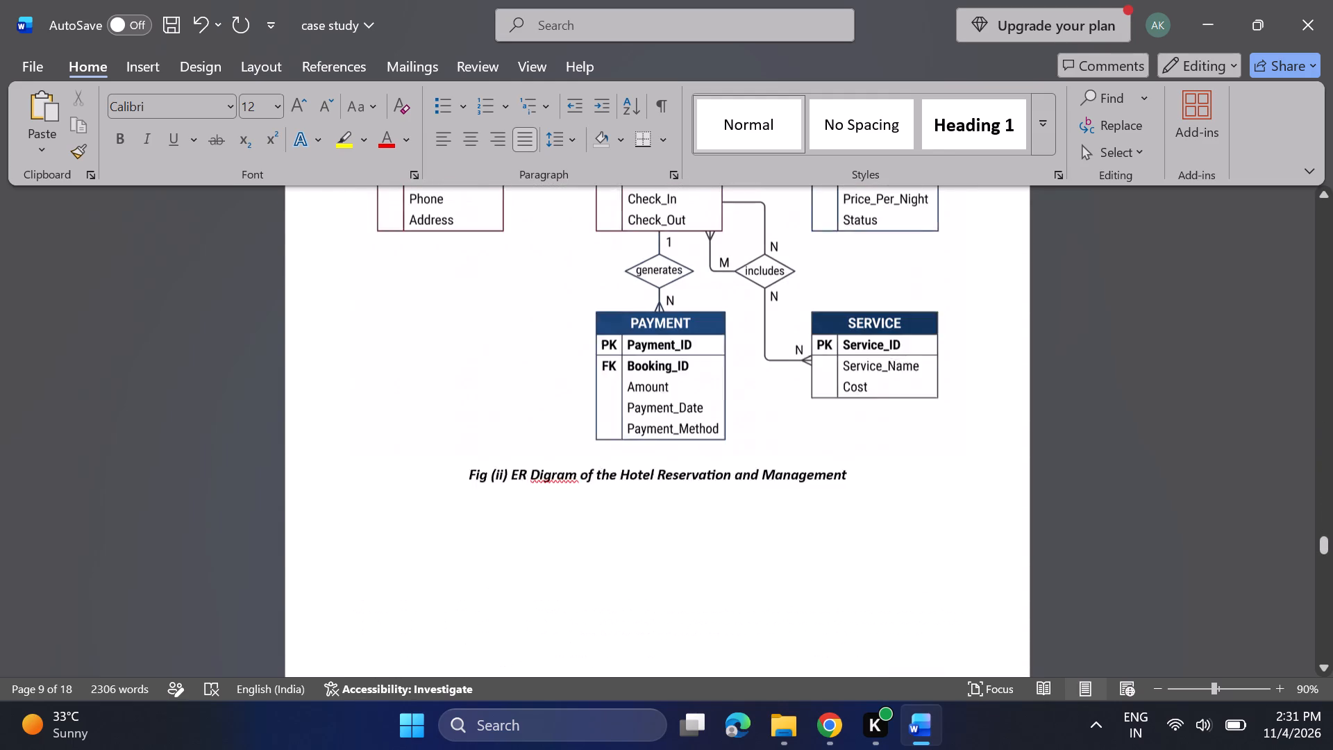
click(770, 490)
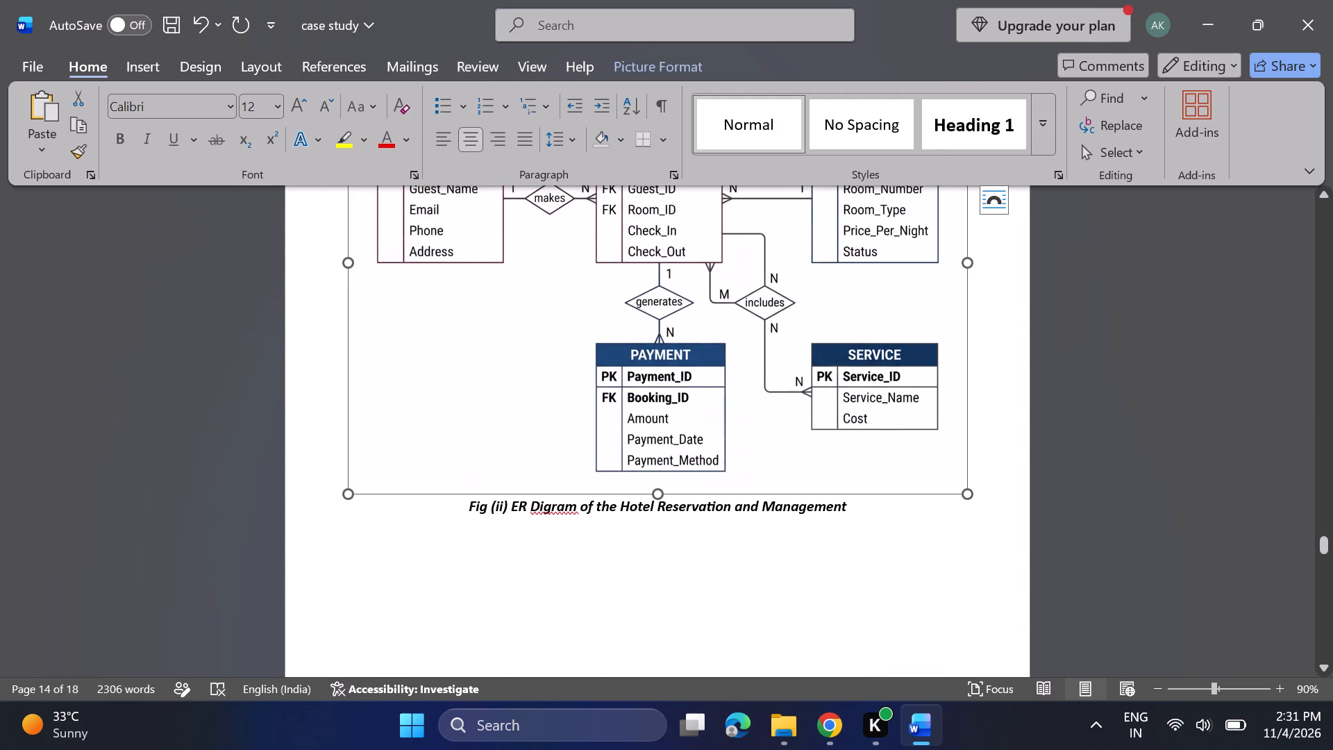
click(453, 508)
key(Return)
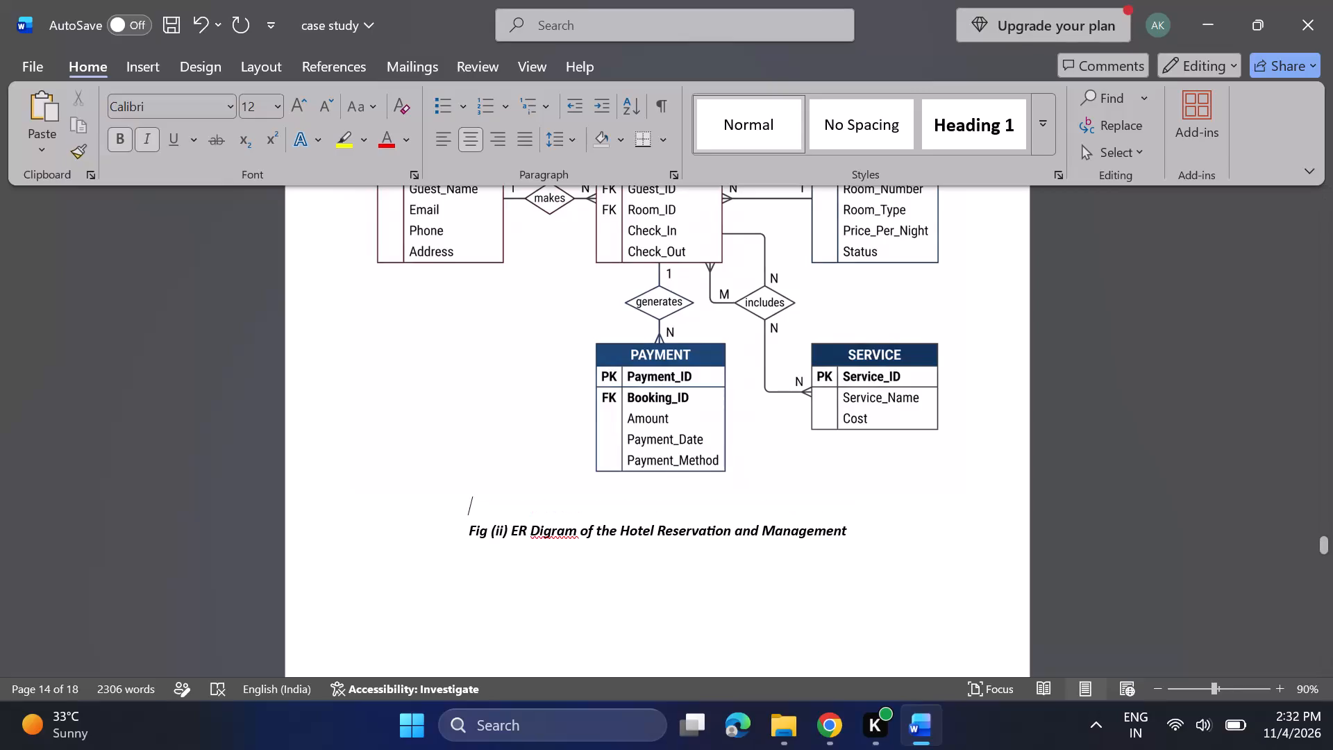
Check the layout of the remaining case study pages, from the sample outputs through the conclusion chapter.
scroll(630, 550, down, 2)
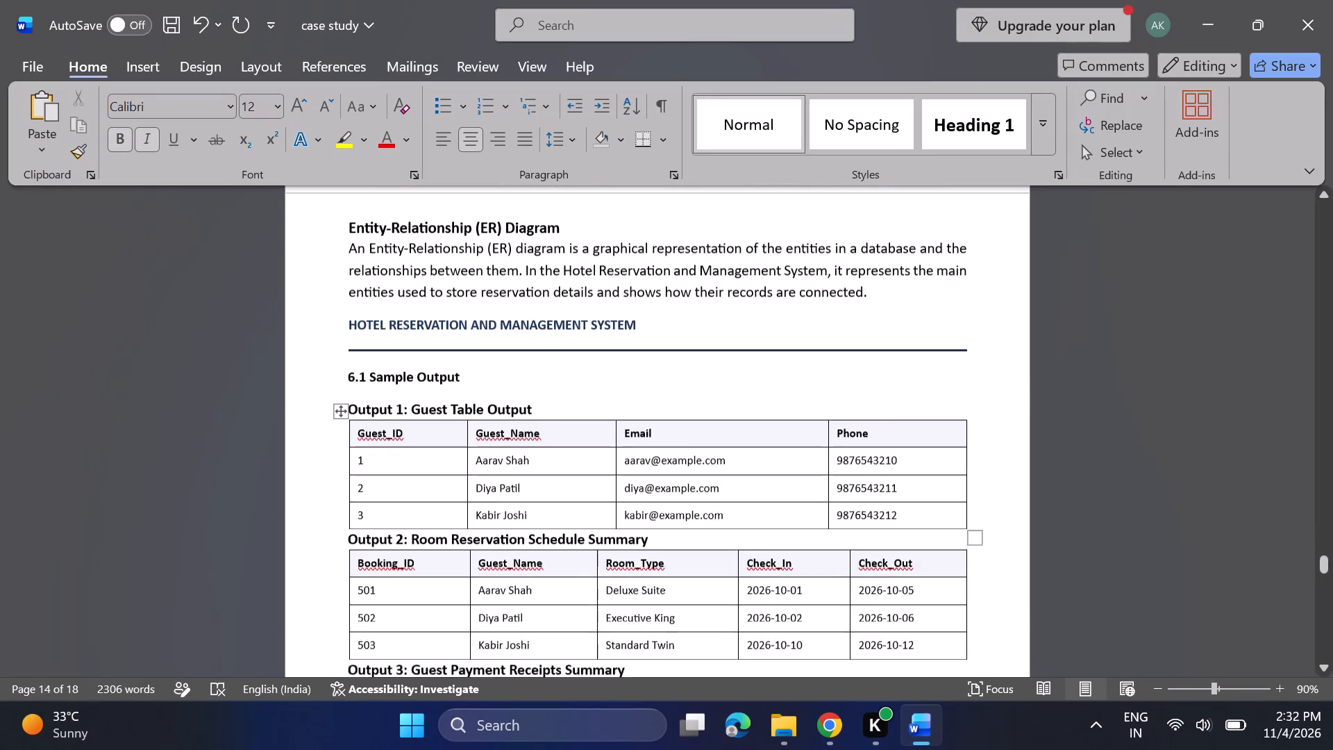
scroll(630, 550, down, 11)
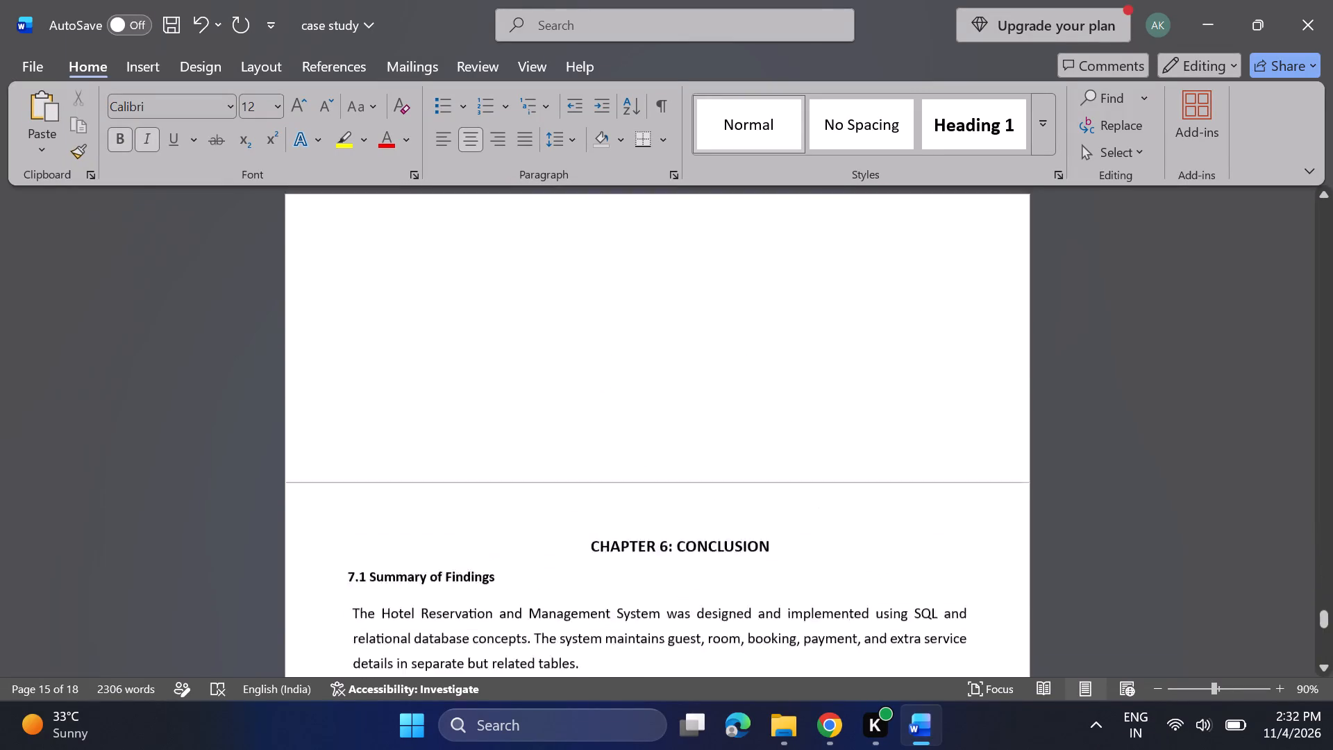
scroll(630, 550, down, 1)
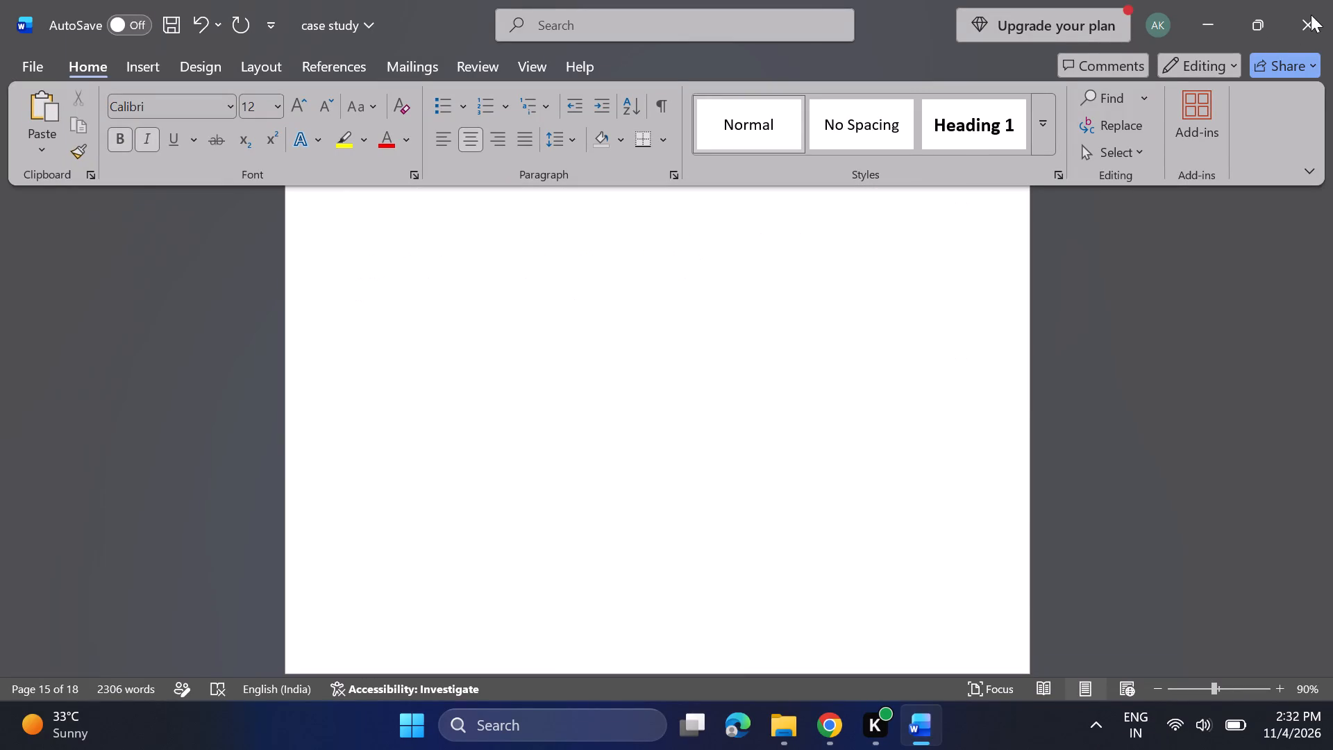
Close the case study document.
click(1311, 15)
click(658, 519)
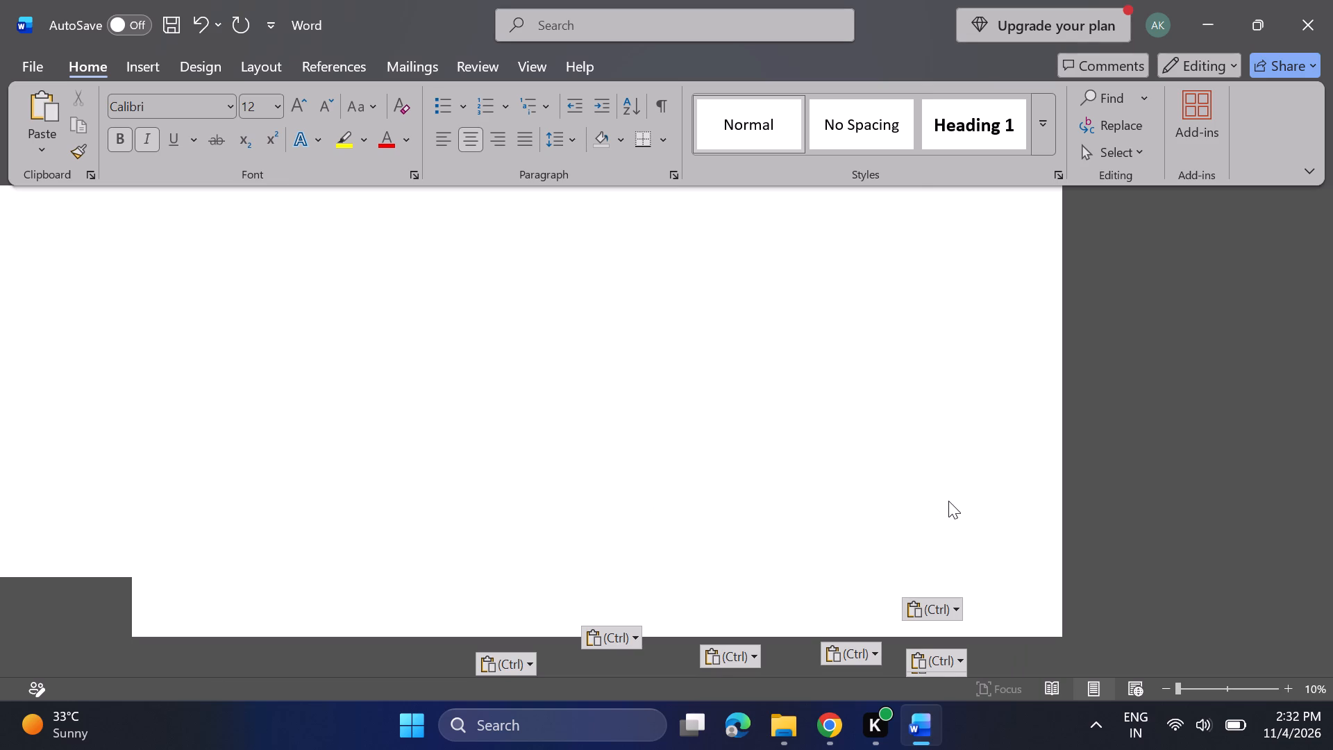
scroll(948, 501, up, 1)
scroll(948, 501, down, 1)
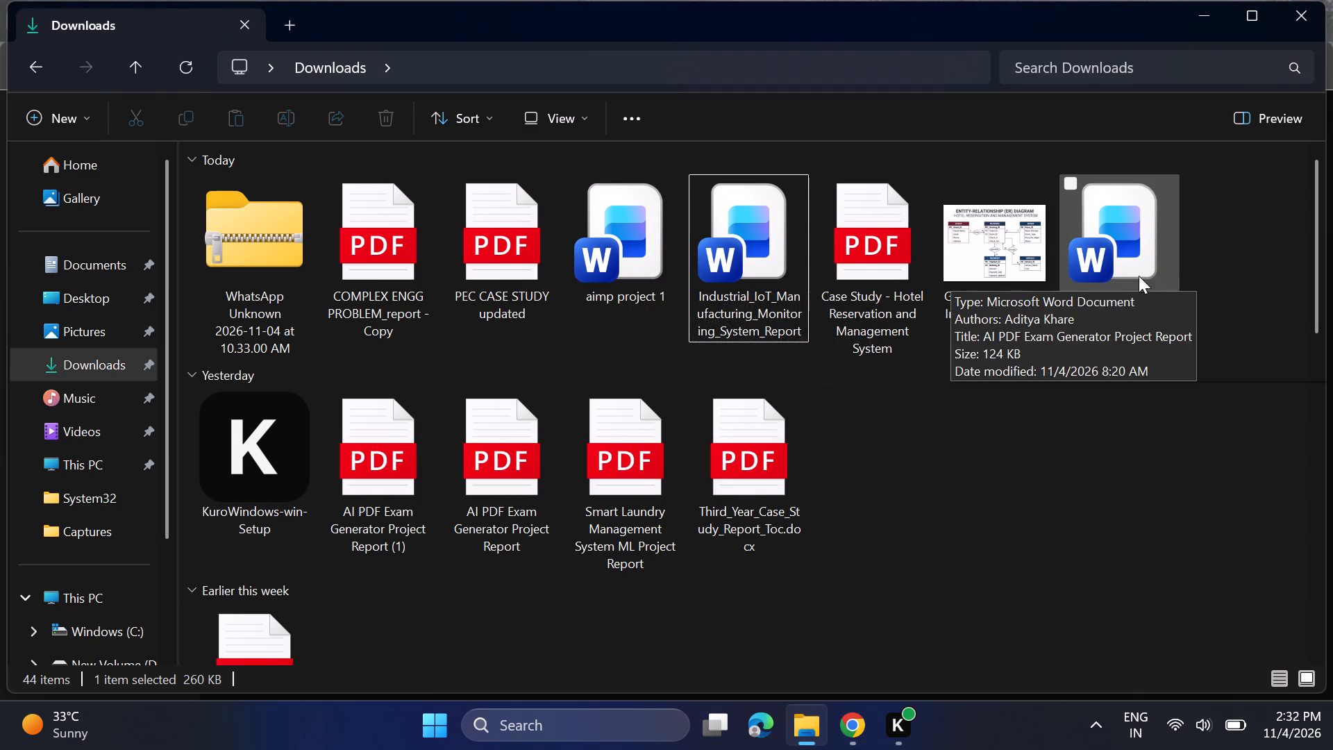
double_click(732, 270)
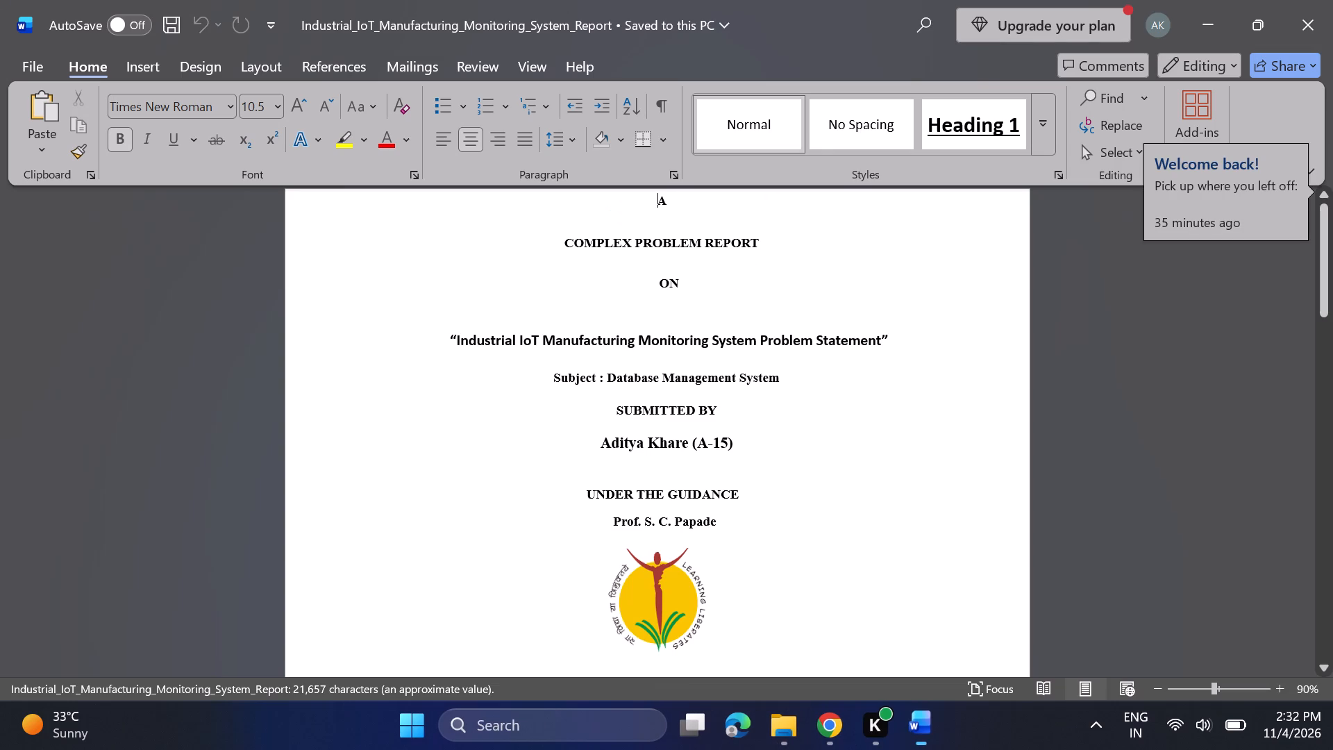
Remove the "CHAPTER 1:" prefix from the ABSTRACT heading and centre the heading.
scroll(807, 555, down, 5)
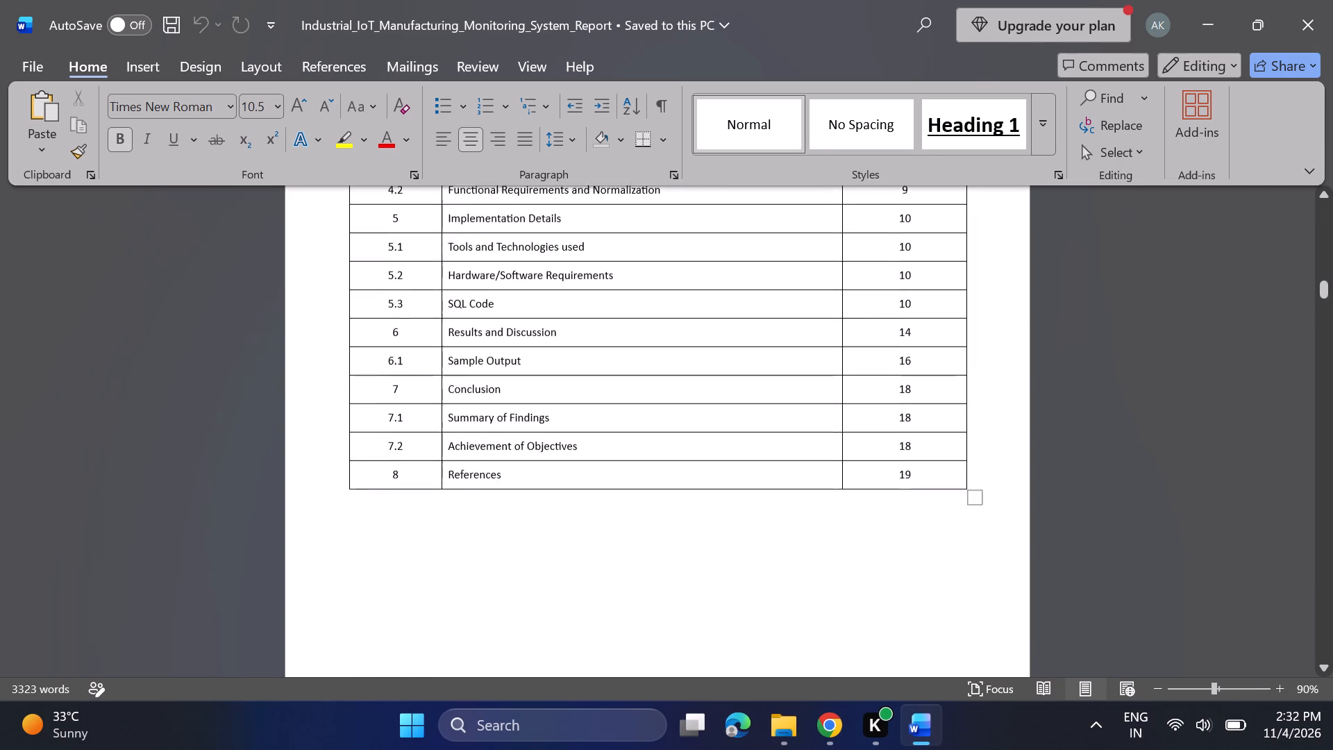
scroll(807, 555, down, 2)
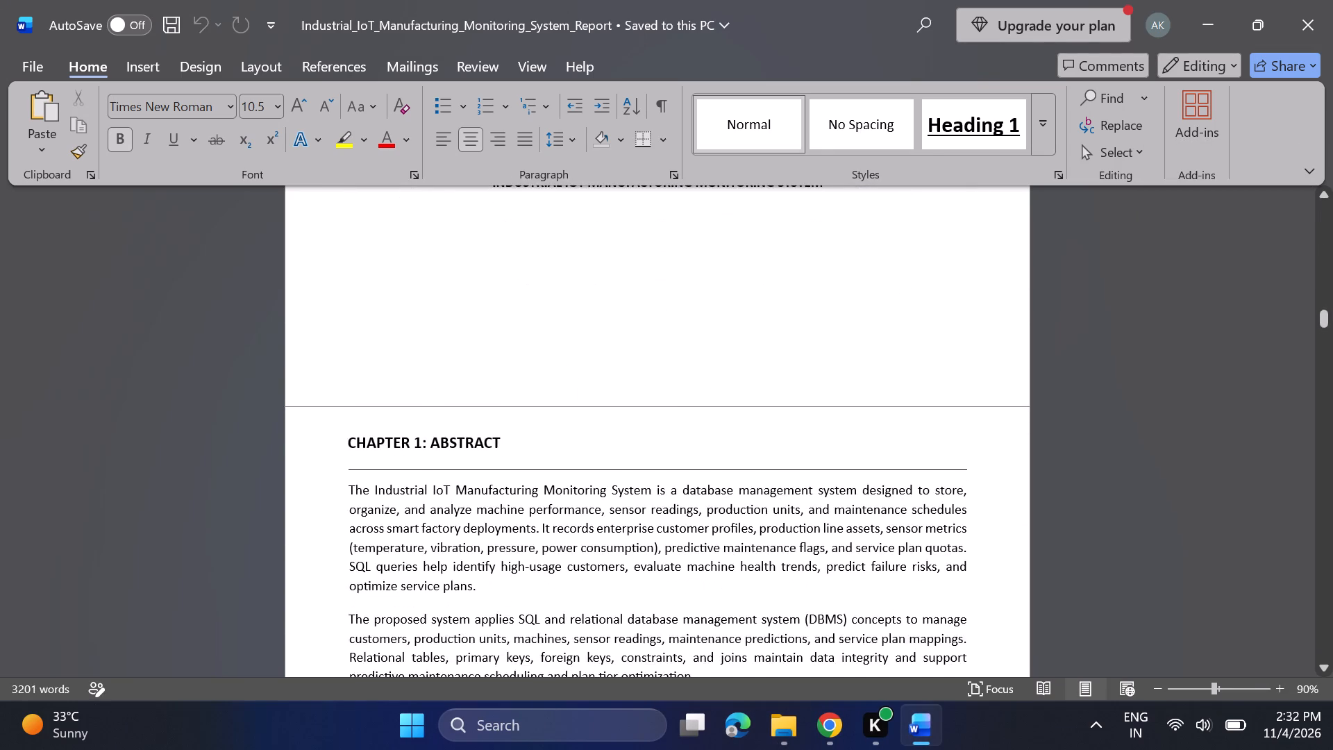
scroll(807, 555, down, 1)
scroll(807, 555, up, 1)
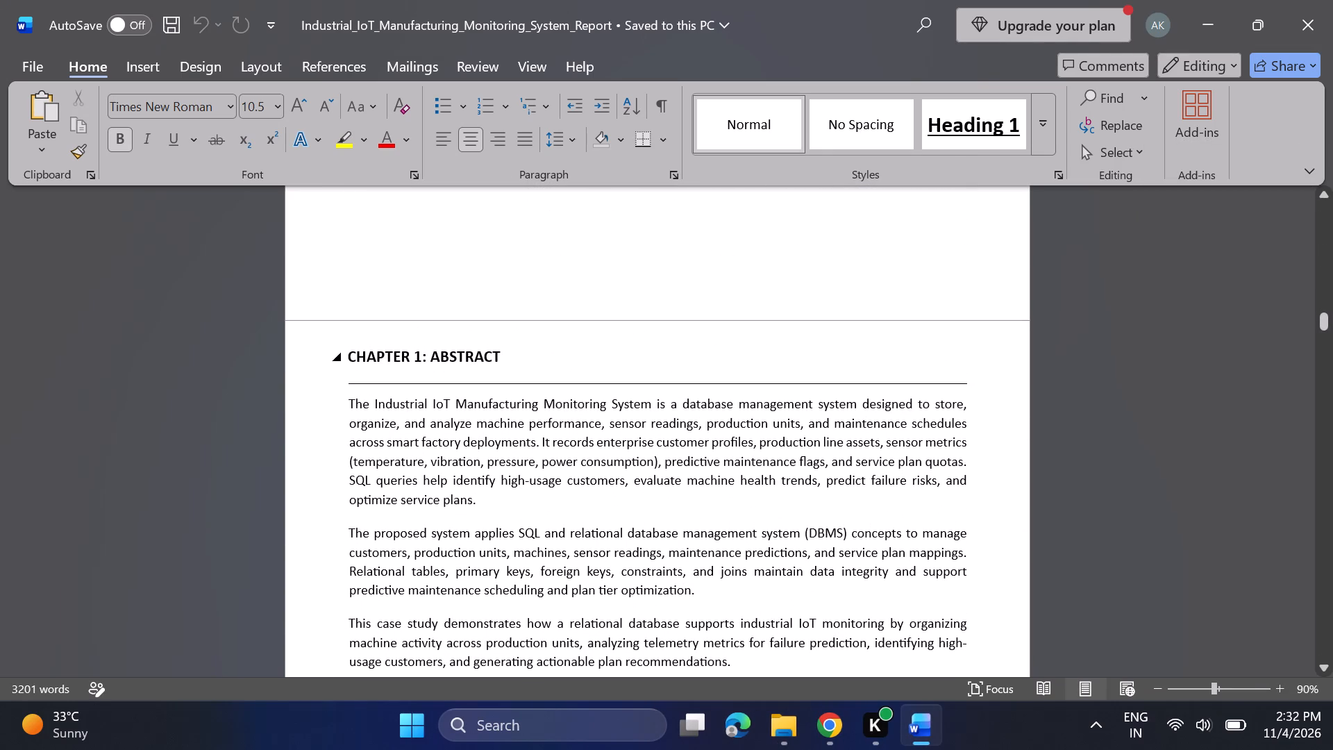
click(426, 358)
click(426, 358)
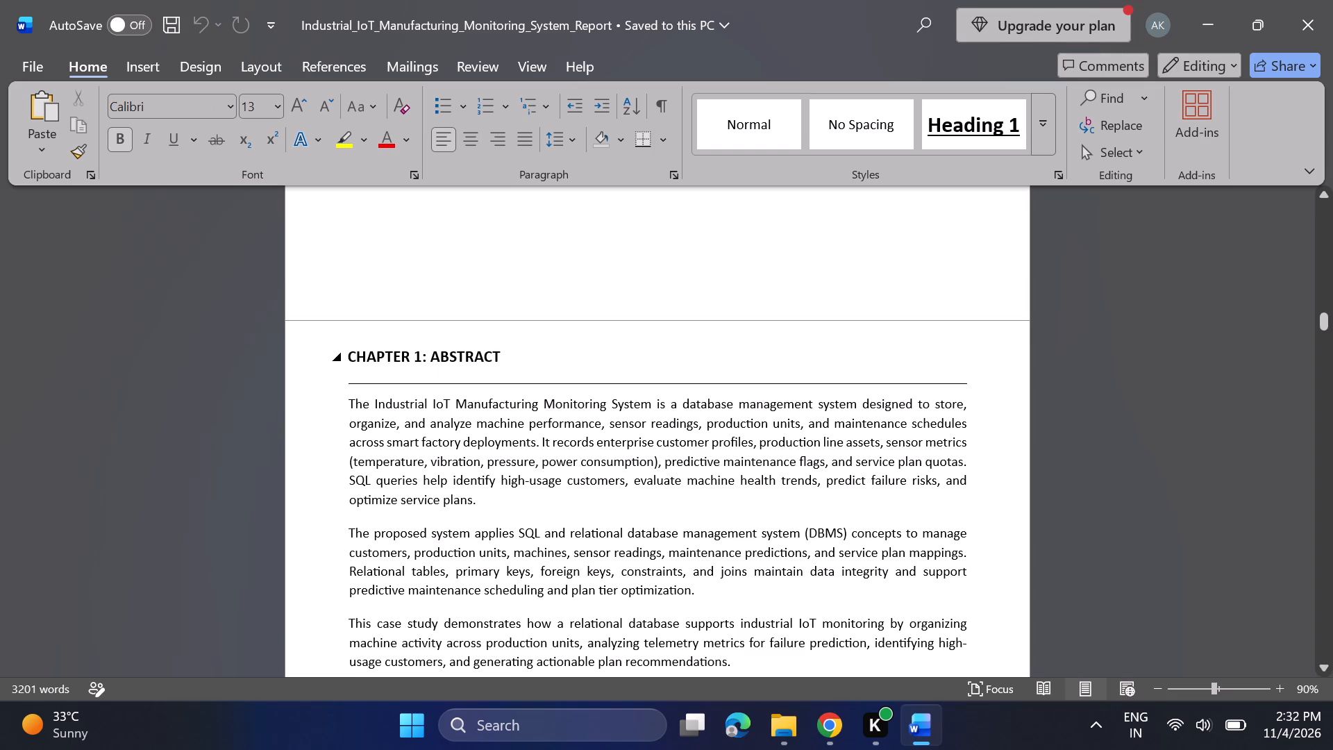
key(BackSpace)
key(BackSpace)
key(BackSpace)
key(BackSpace)
key(BackSpace)
key(BackSpace)
key(BackSpace)
key(BackSpace)
key(BackSpace)
key(BackSpace)
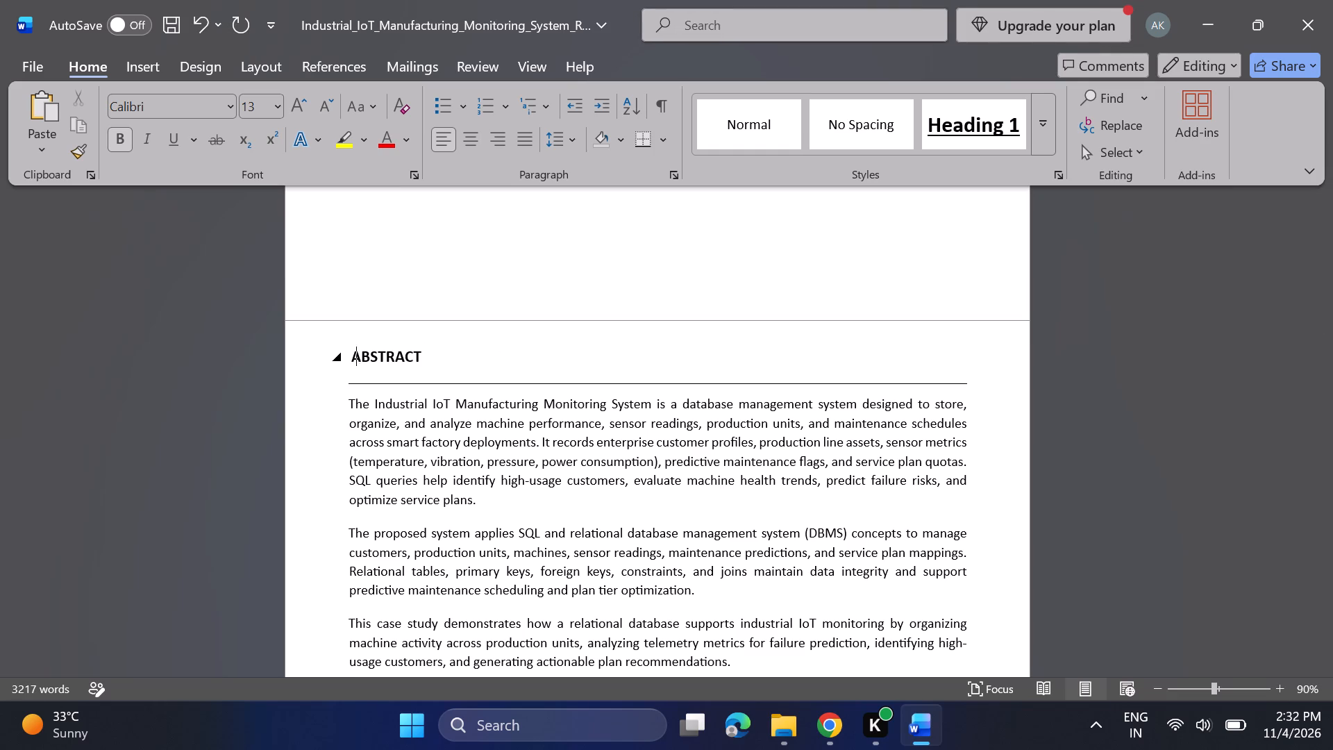
click(464, 145)
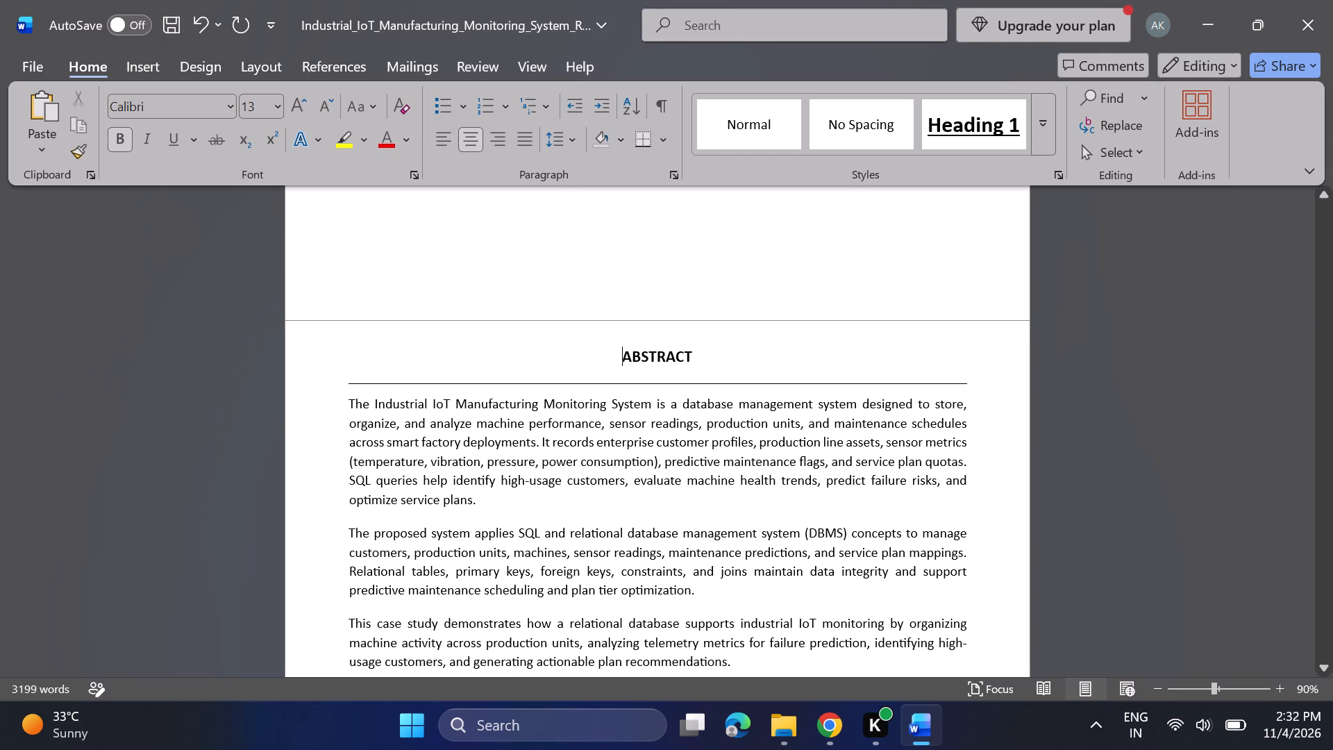
Clear the chapter number of the Abstract row in the Index table.
scroll(520, 406, up, 4)
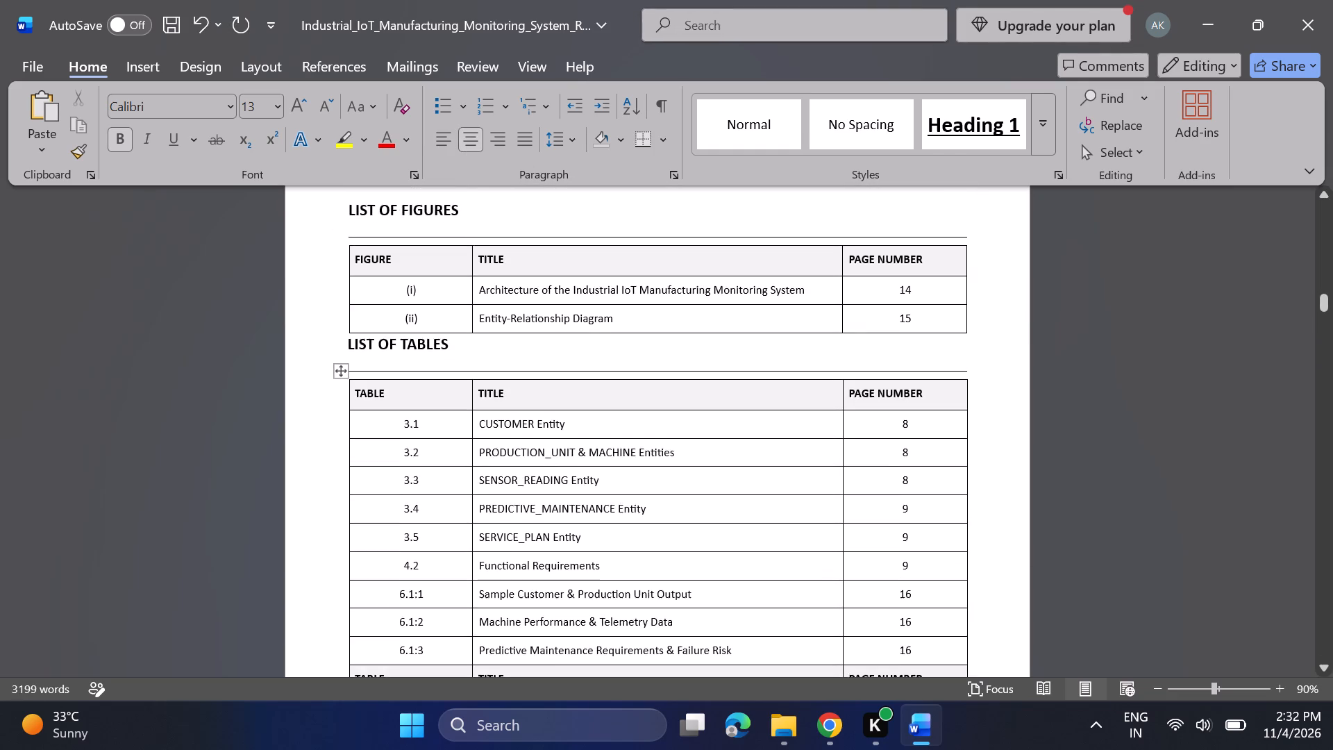
scroll(520, 406, up, 2)
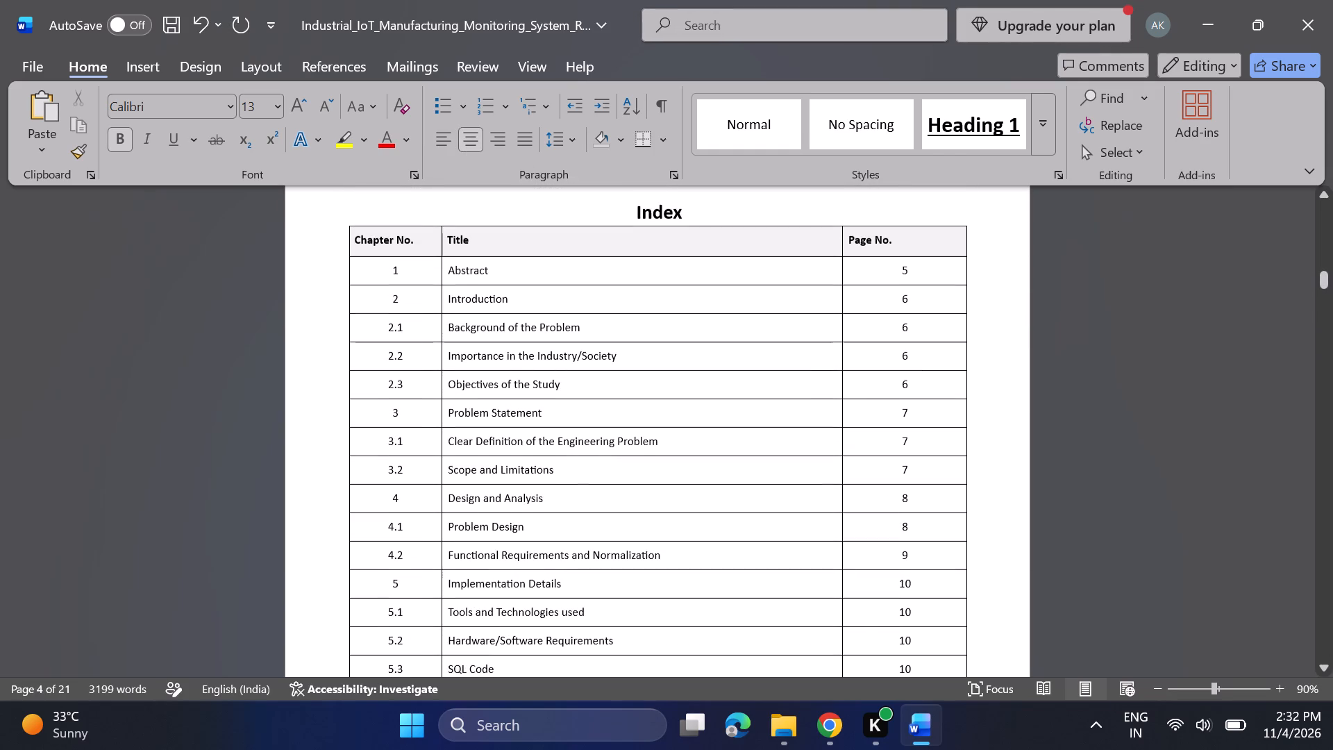
click(416, 278)
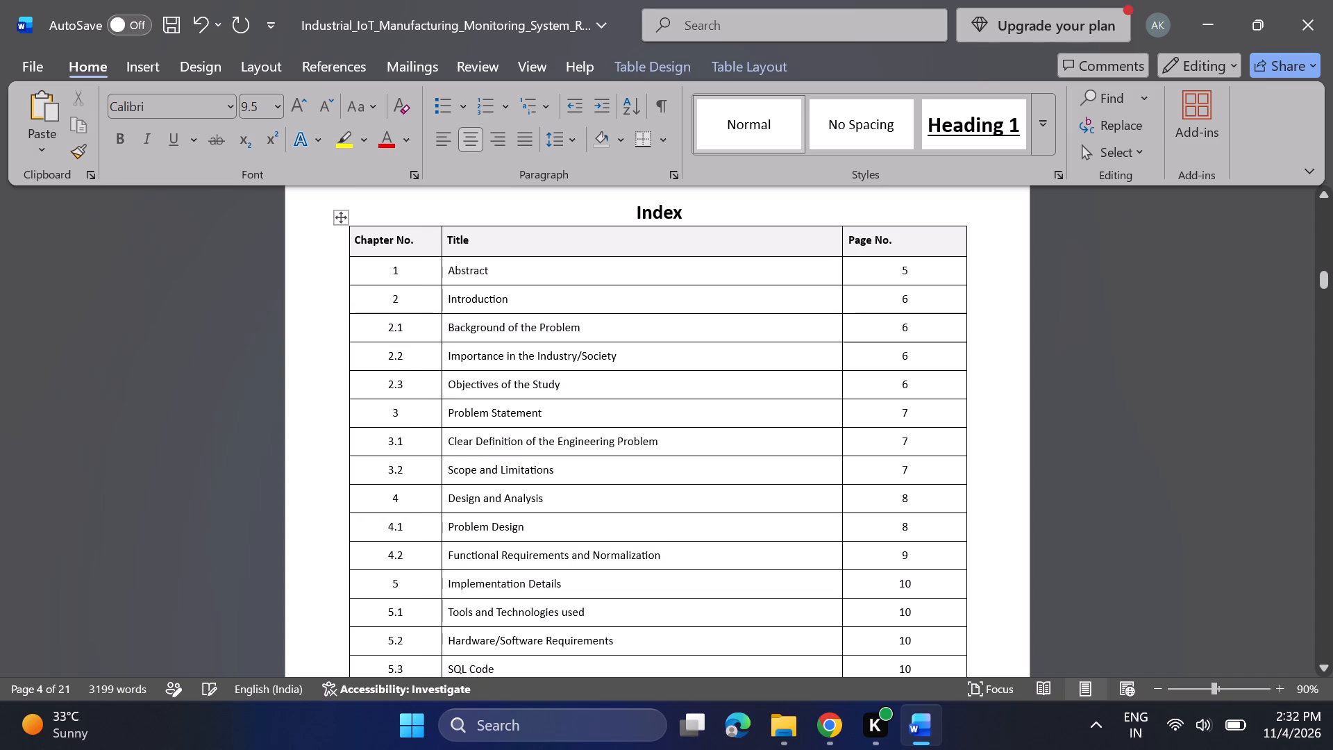
key(Right)
key(Right)
key(Right)
key(Right)
key(Left)
key(Left)
key(Left)
key(Left)
key(Left)
key(Right)
key(BackSpace)
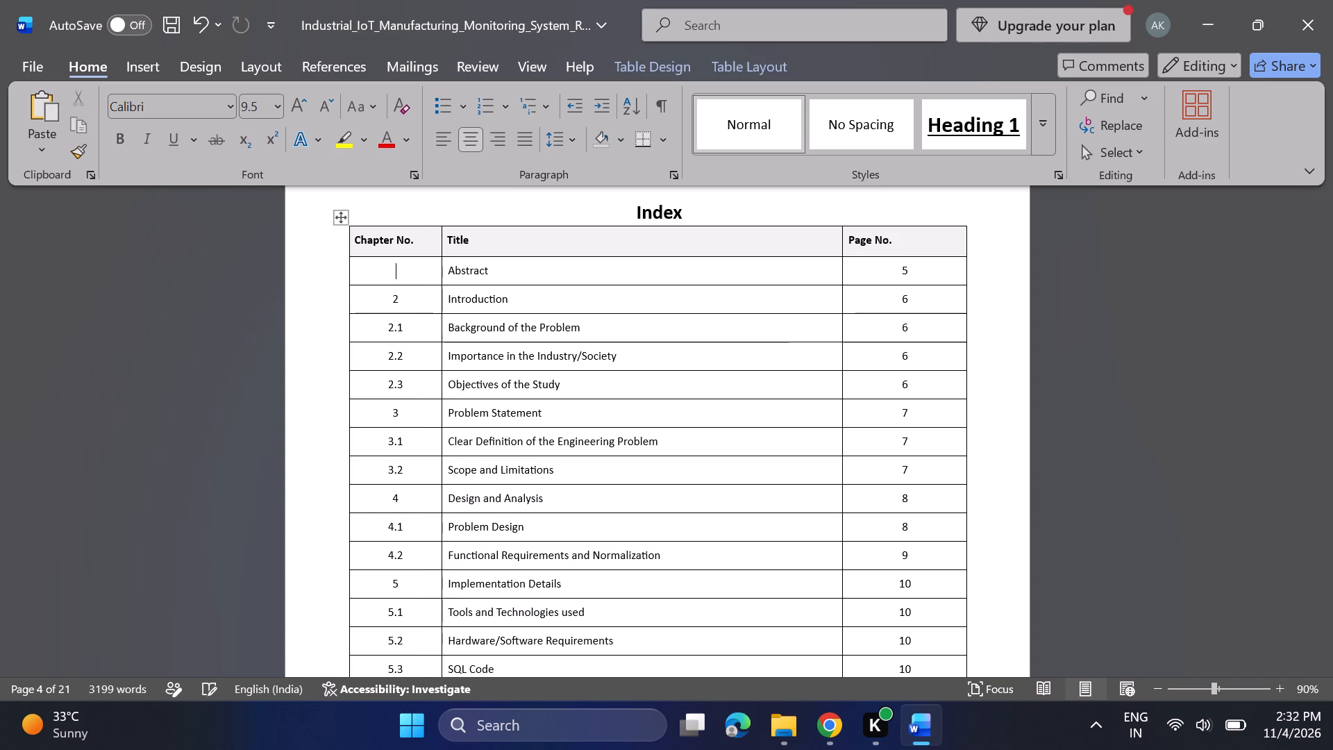
Renumber the Introduction row of the Index table as 1 and its three subsections as 1.1, 1.2 and 1.3.
key(Down)
key(BackSpace)
key(1)
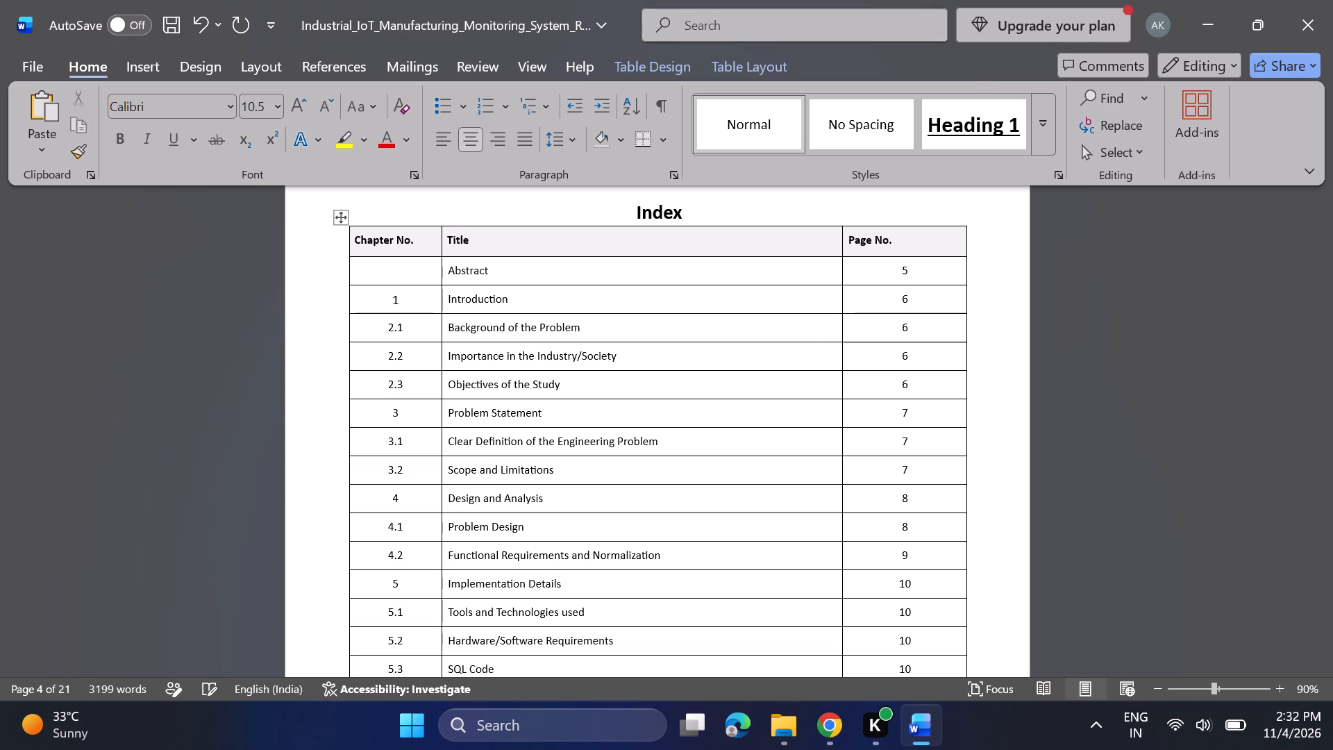
key(Down)
key(Left)
key(BackSpace)
text(10)
key(BackSpace)
key(Down)
key(BackSpace)
key(1)
key(Down)
key(BackSpace)
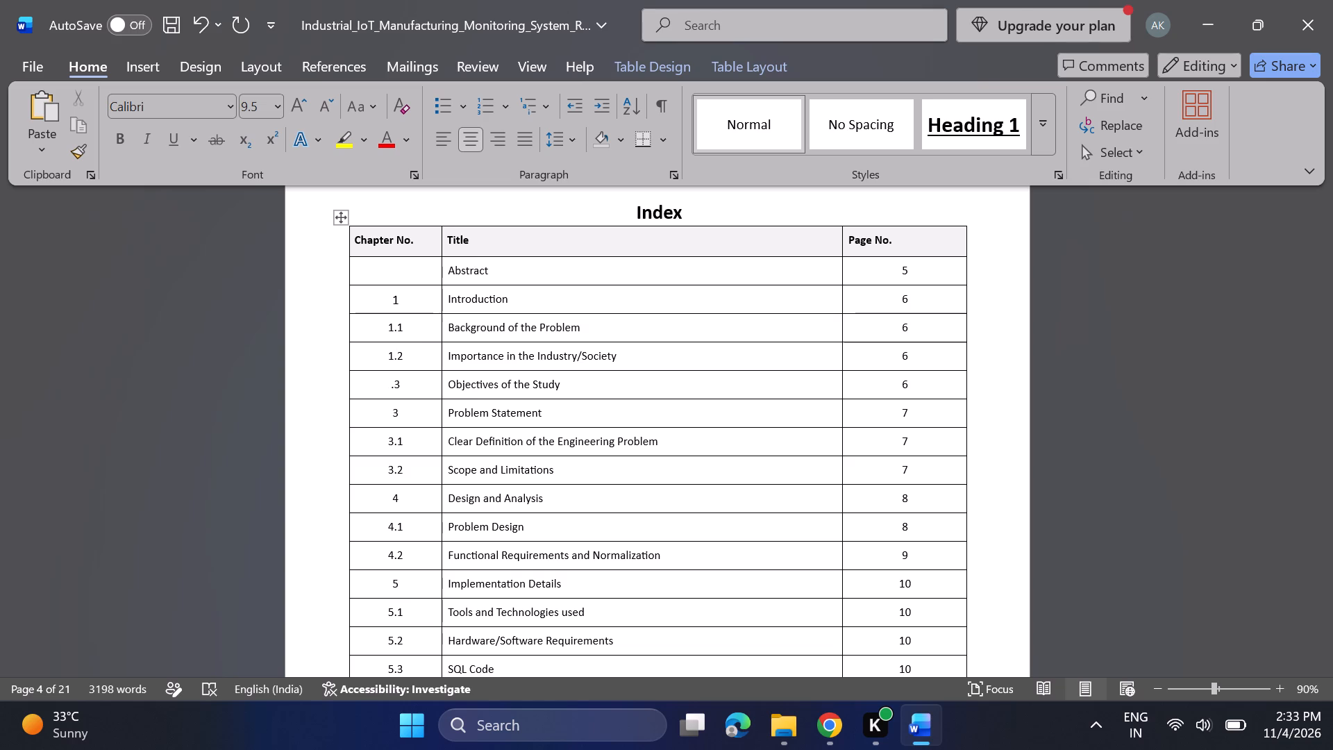
key(1)
key(Down)
Renumber the Problem Statement row of the Index table as 2 and its two subsections as 2.1 and 2.2.
key(Right)
key(BackSpace)
key(2)
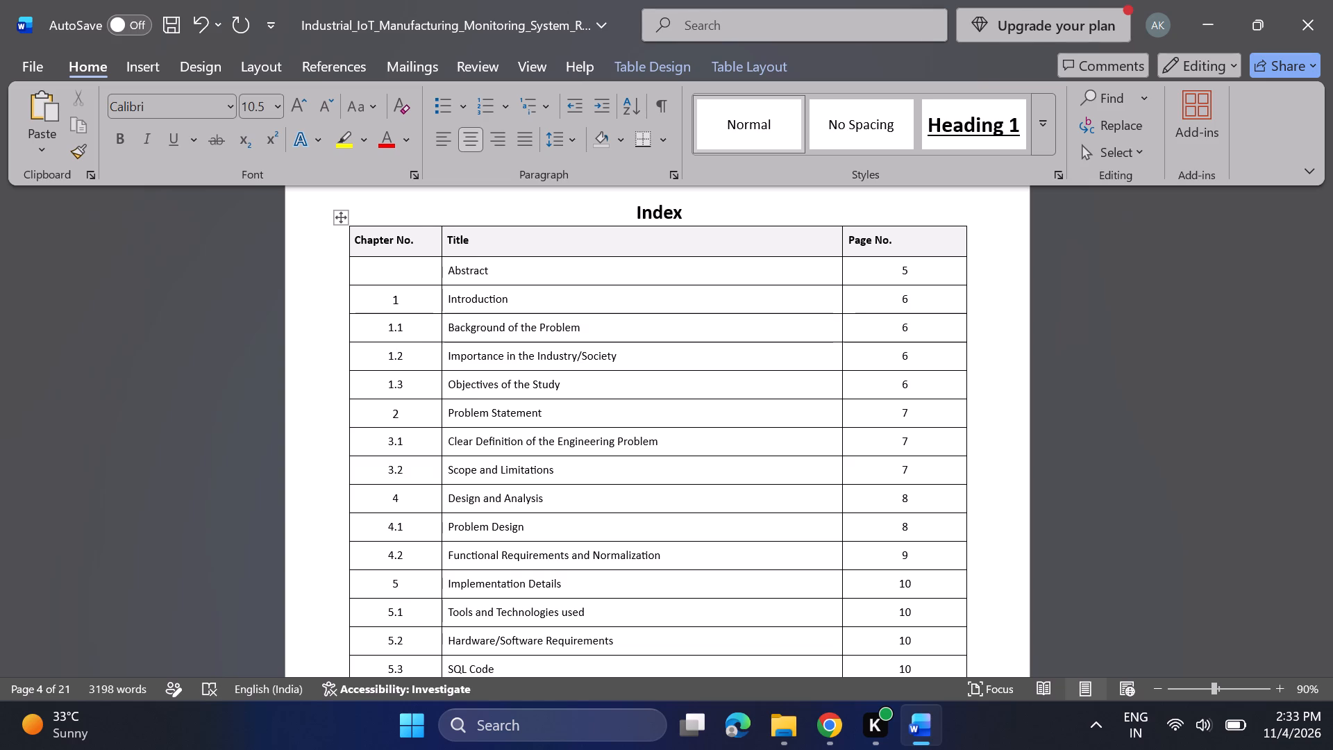
key(Down)
key(Left)
key(BackSpace)
key(2)
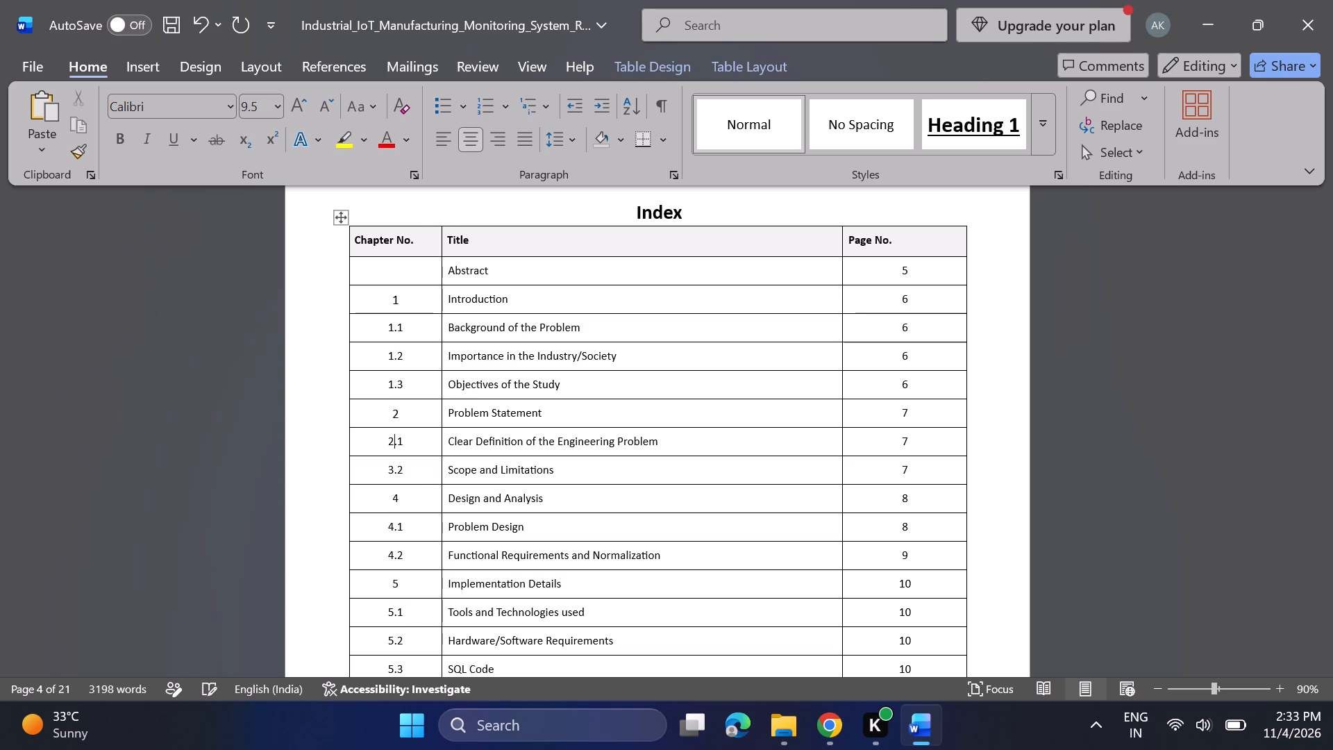
key(Down)
key(BackSpace)
key(2)
Renumber the Design and Analysis row of the Index table as 3 and its two subsections as 3.1 and 3.2.
key(Down)
key(Right)
key(BackSpace)
key(3)
key(Down)
key(Left)
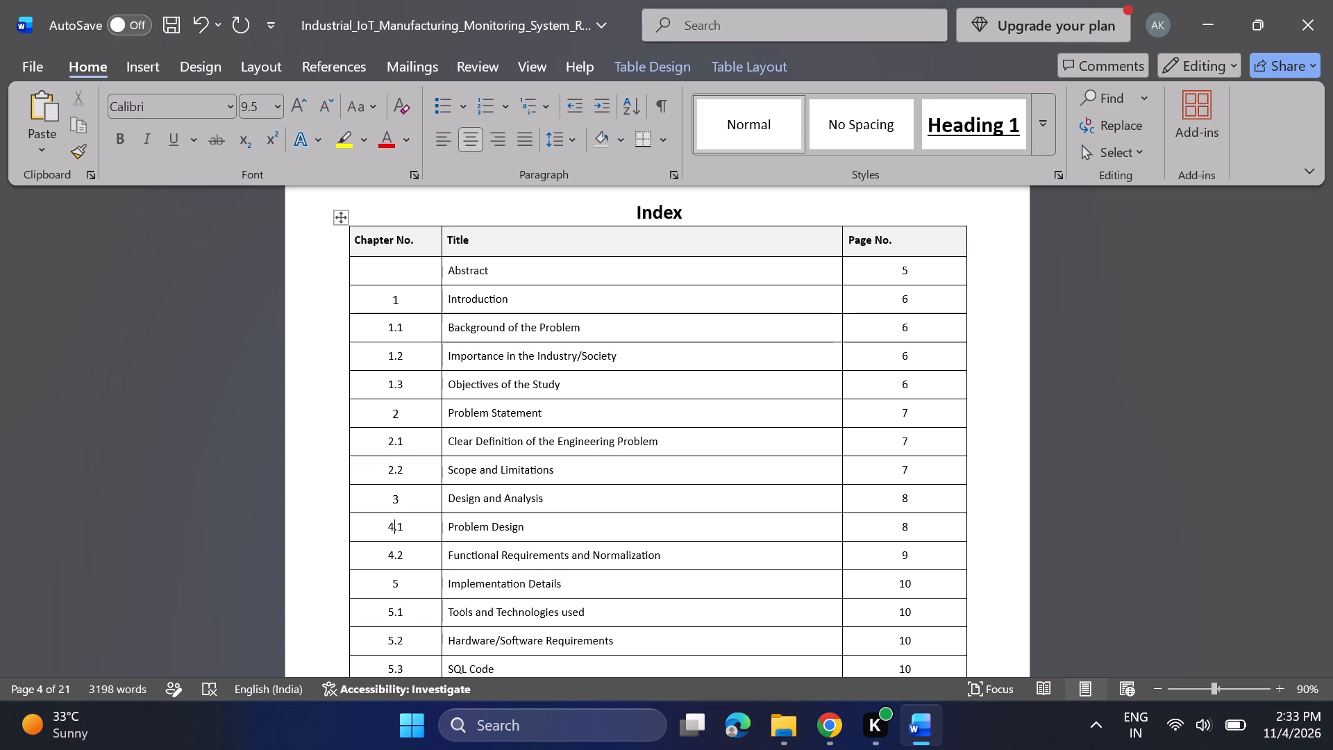
key(BackSpace)
key(3)
key(Down)
key(BackSpace)
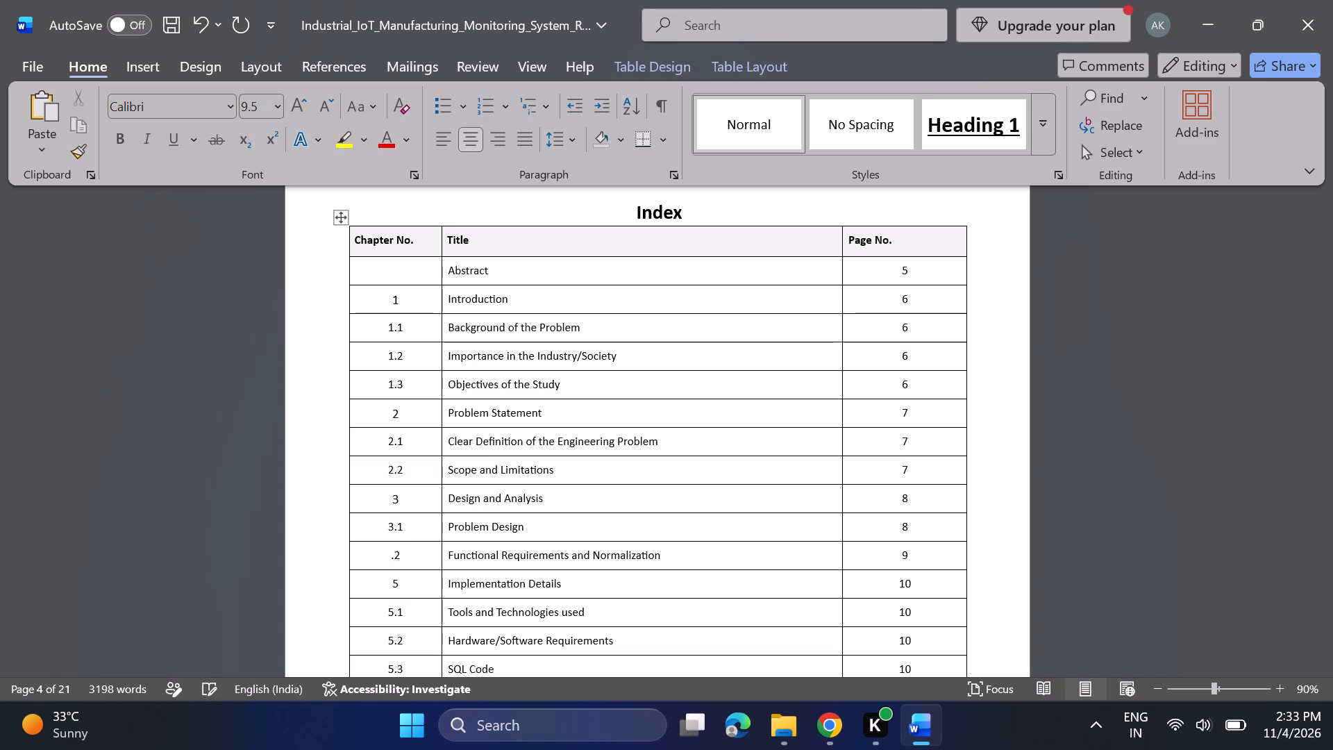
key(3)
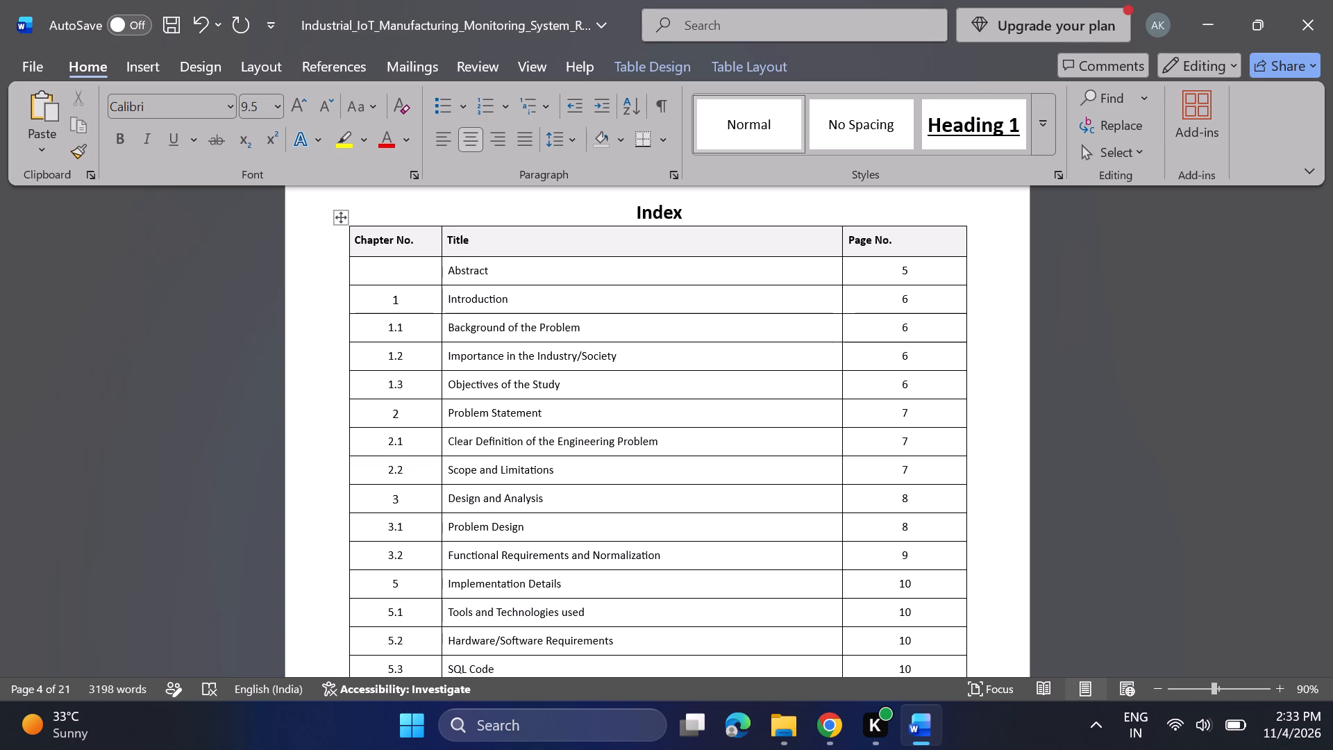
Renumber the Implementation Details row of the Index table as 4 and its three subsections as 4.1, 4.2 and 4.3.
key(Down)
key(Right)
key(BackSpace)
key(4)
key(Down)
key(Left)
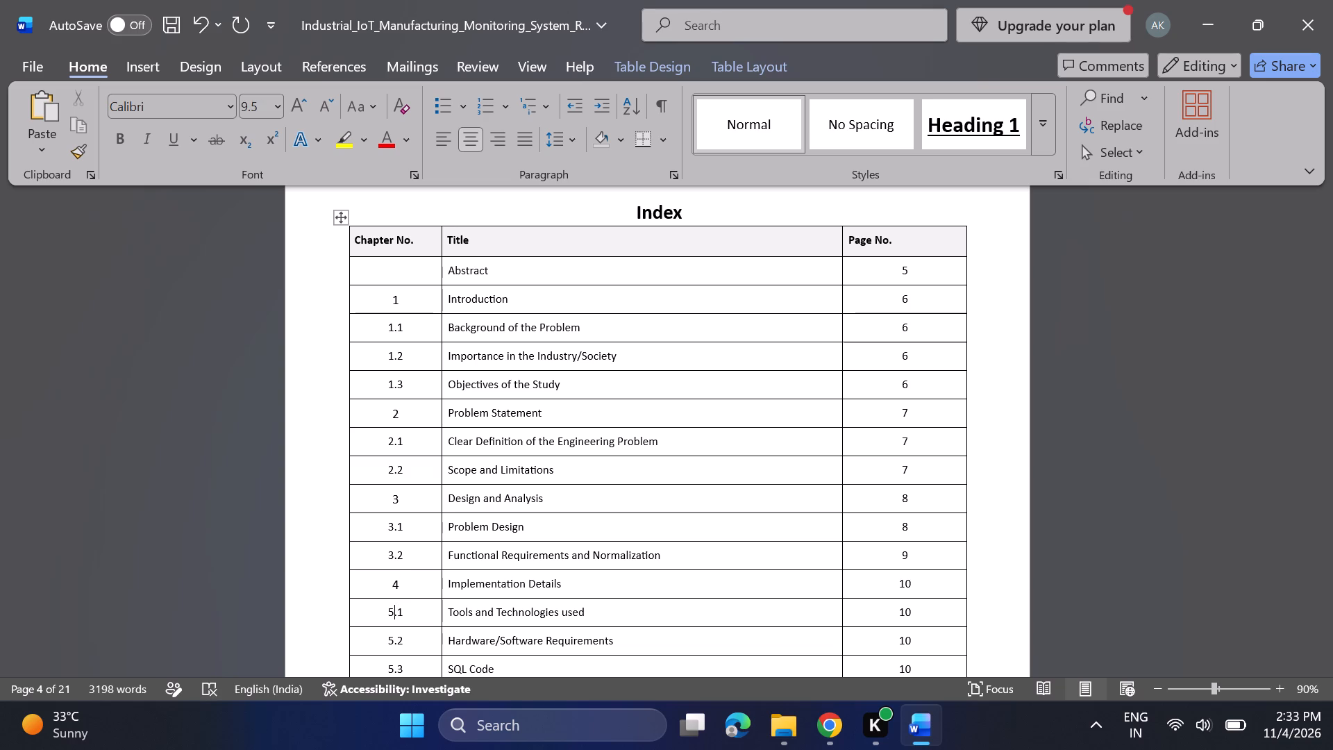
key(BackSpace)
key(4)
key(Down)
key(Up)
key(Down)
key(BackSpace)
key(4)
key(Down)
key(backslash)
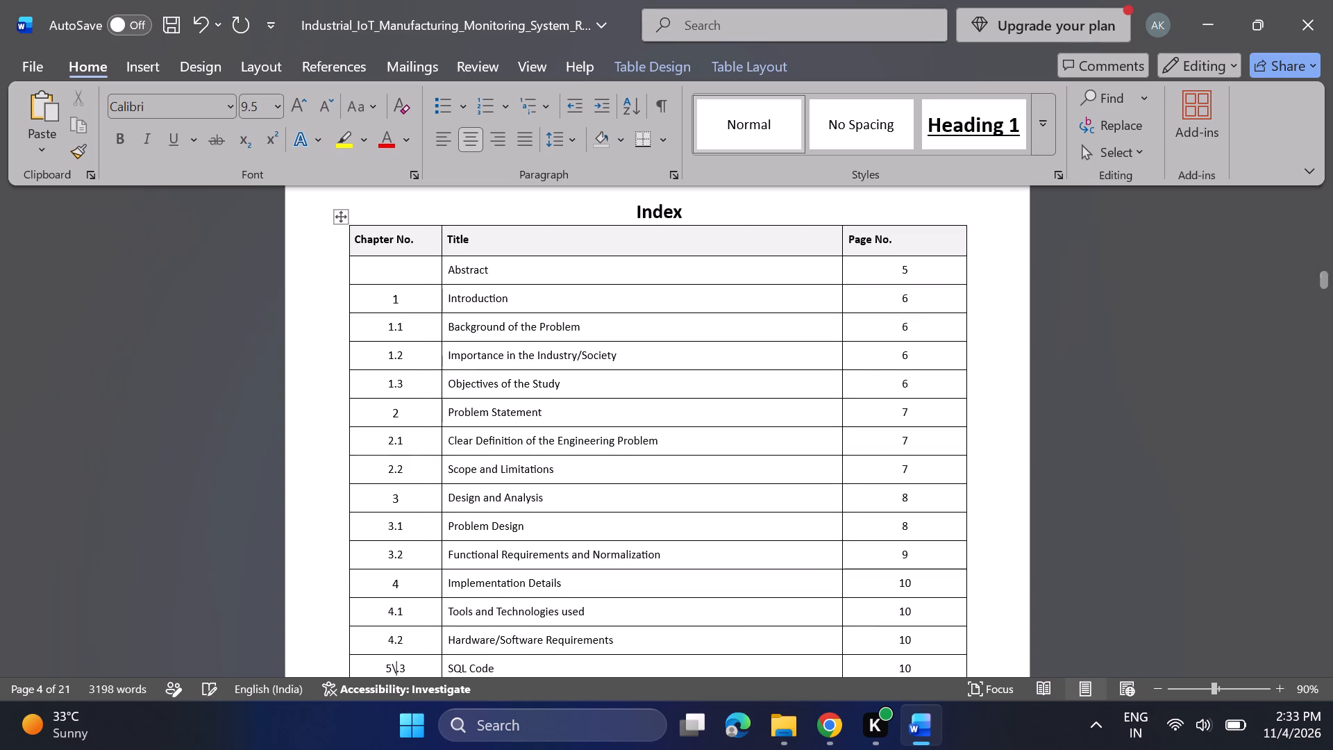
key(BackSpace)
key(BackSpace)
key(4)
Renumber the Results and Discussion row of the Index table as 5 and its Sample Output subsection as 5.1.
key(Down)
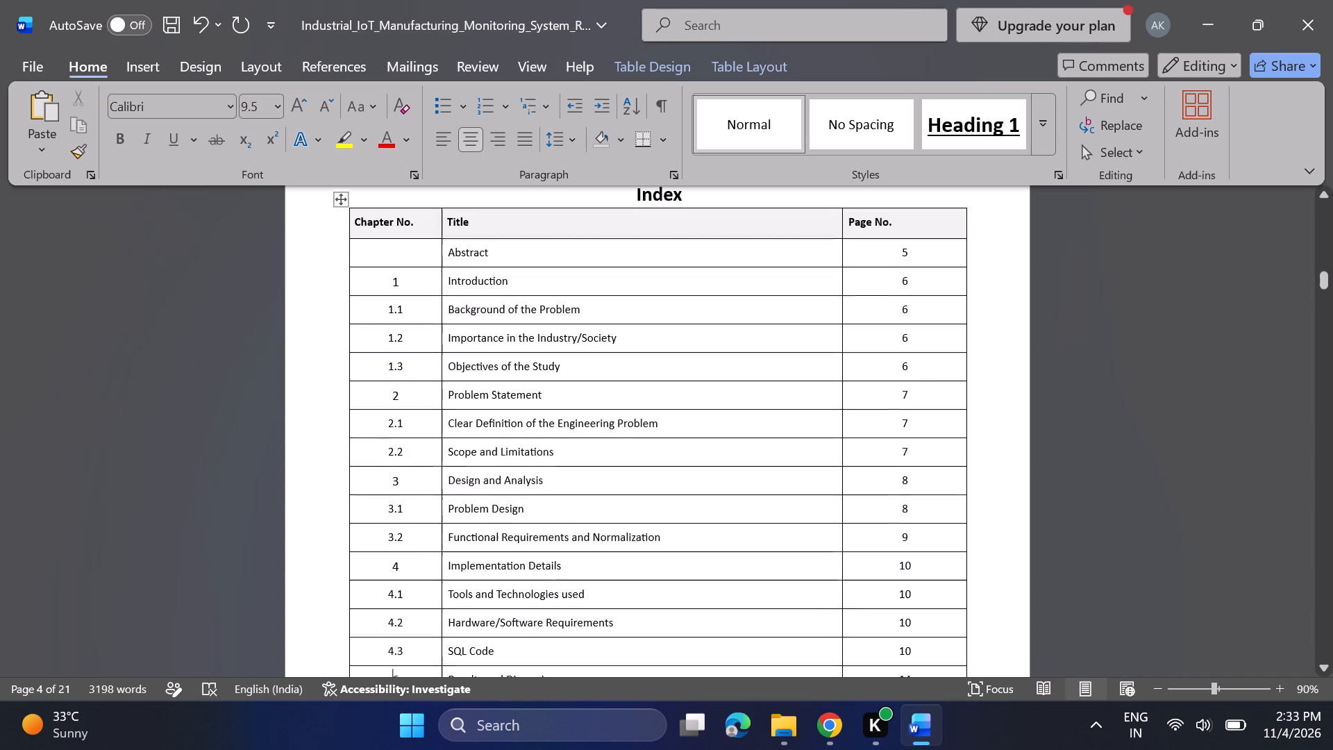
key(Down)
key(Up)
key(Right)
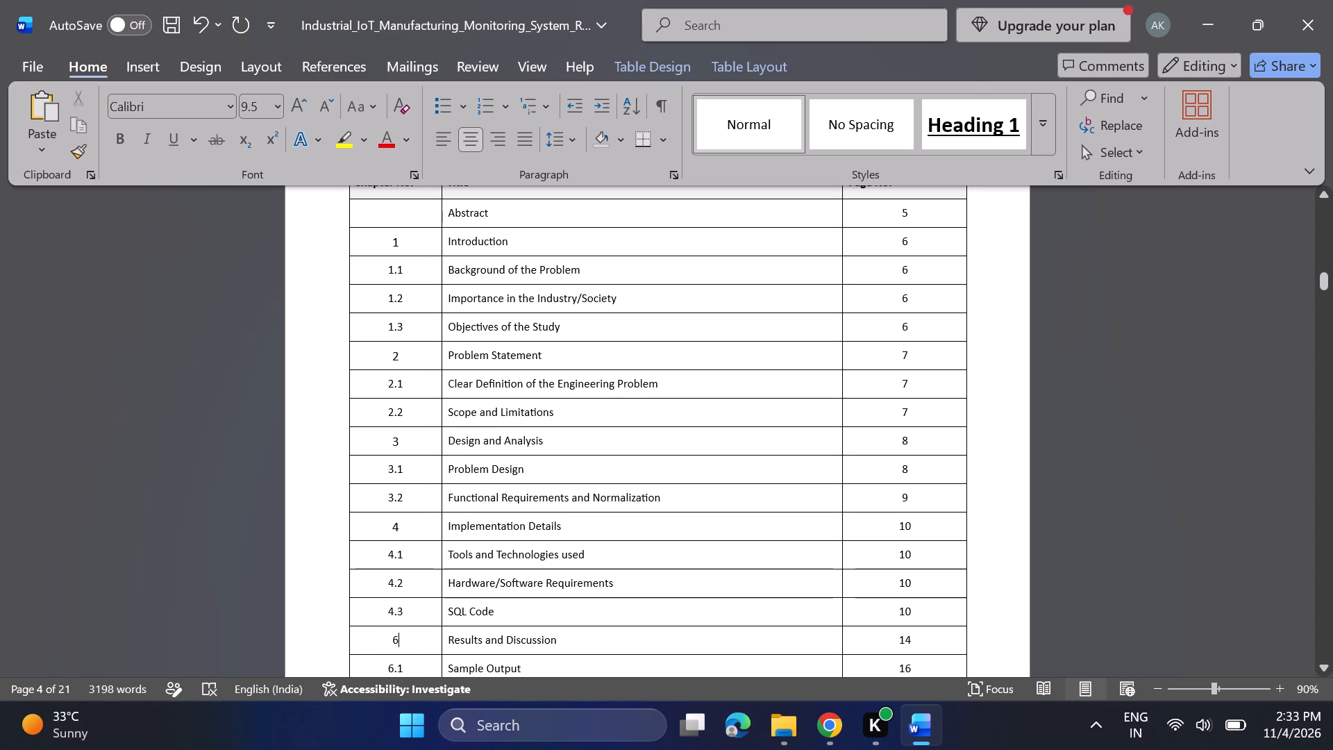
key(BackSpace)
key(5)
key(Down)
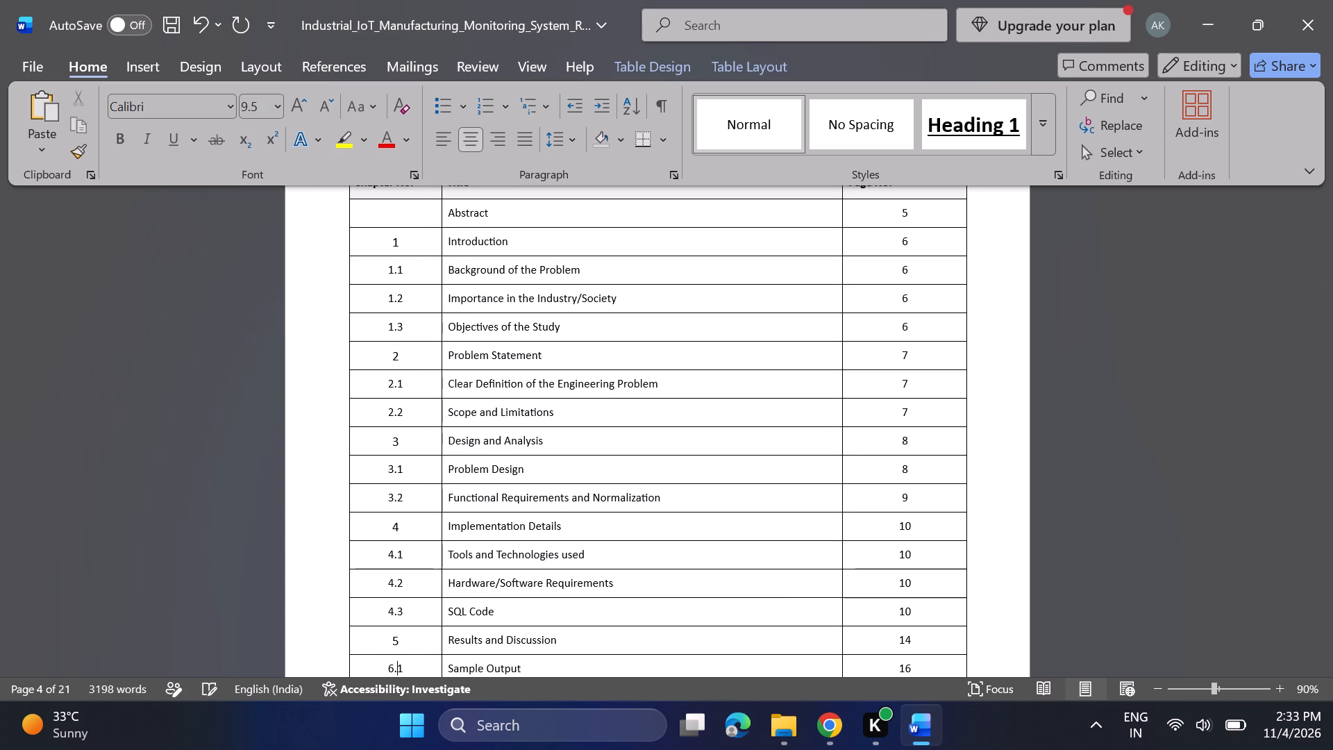
key(Left)
key(BackSpace)
key(5)
Renumber the Conclusion row of the Index table as 6 and its two subsections as 6.1 and 6.2.
key(Down)
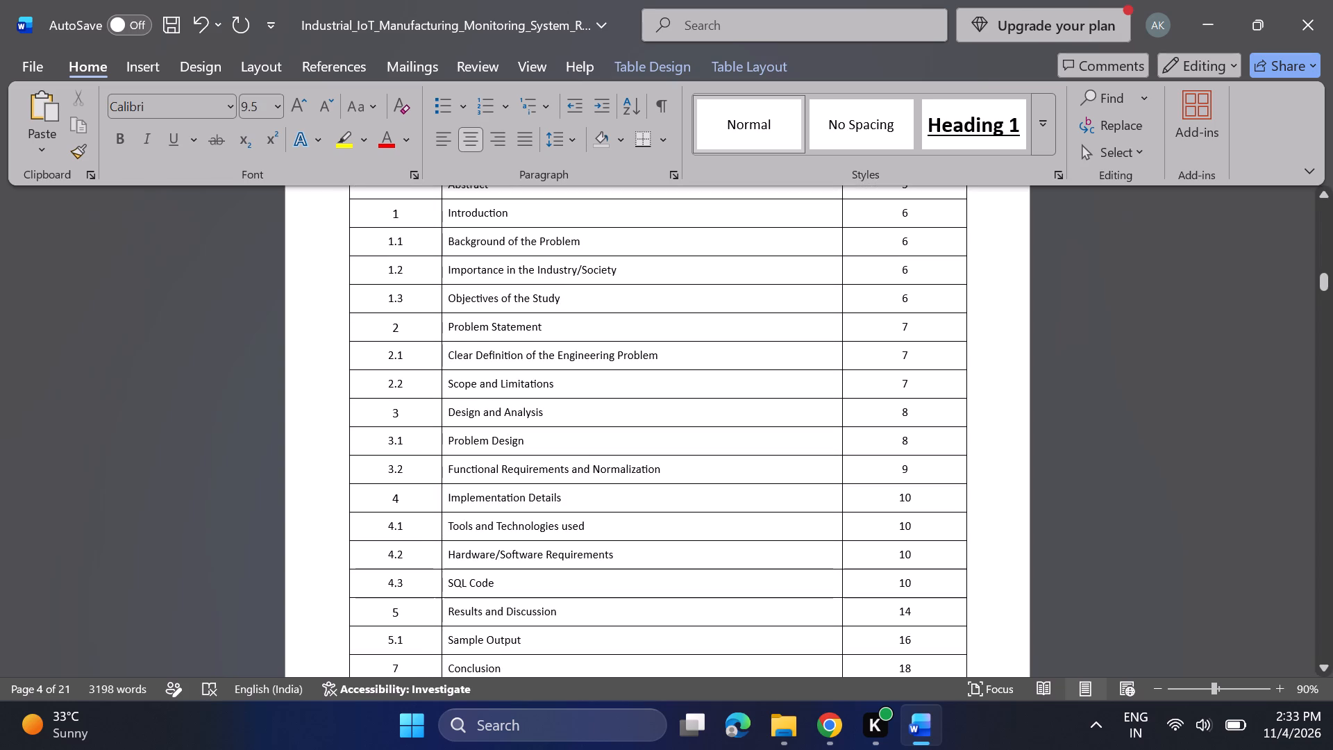
key(Right)
key(BackSpace)
key(6)
key(Down)
key(Left)
key(BackSpace)
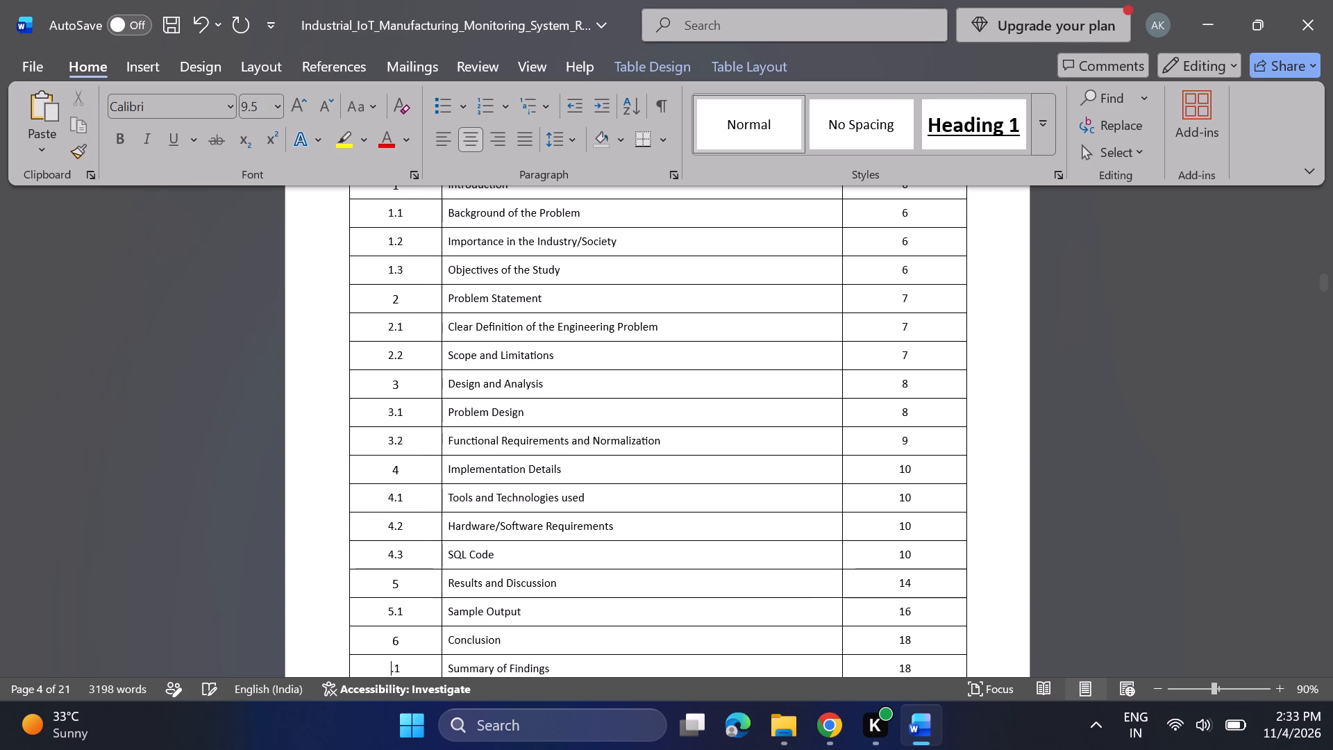
key(6)
key(Down)
key(BackSpace)
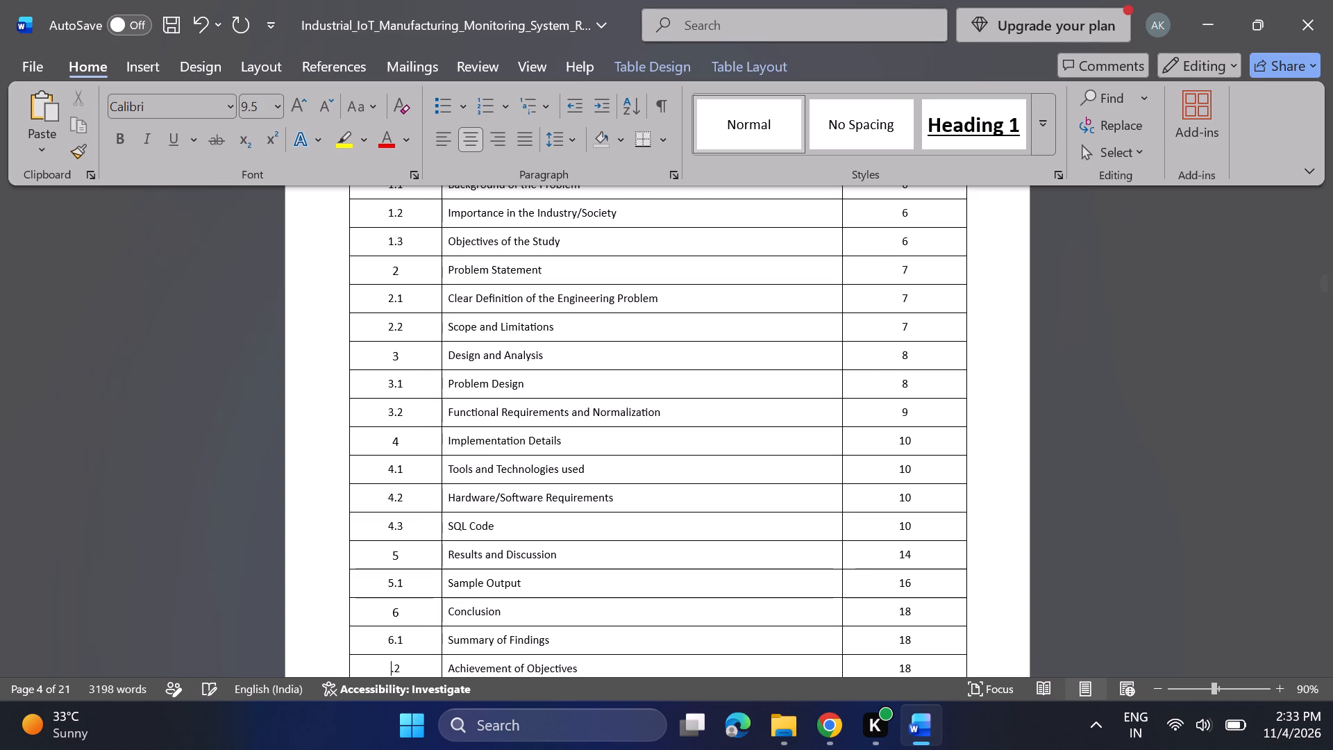
key(6)
Renumber the References row of the Index table as 7, padding it with leading spaces to align with the numbers above.
key(Down)
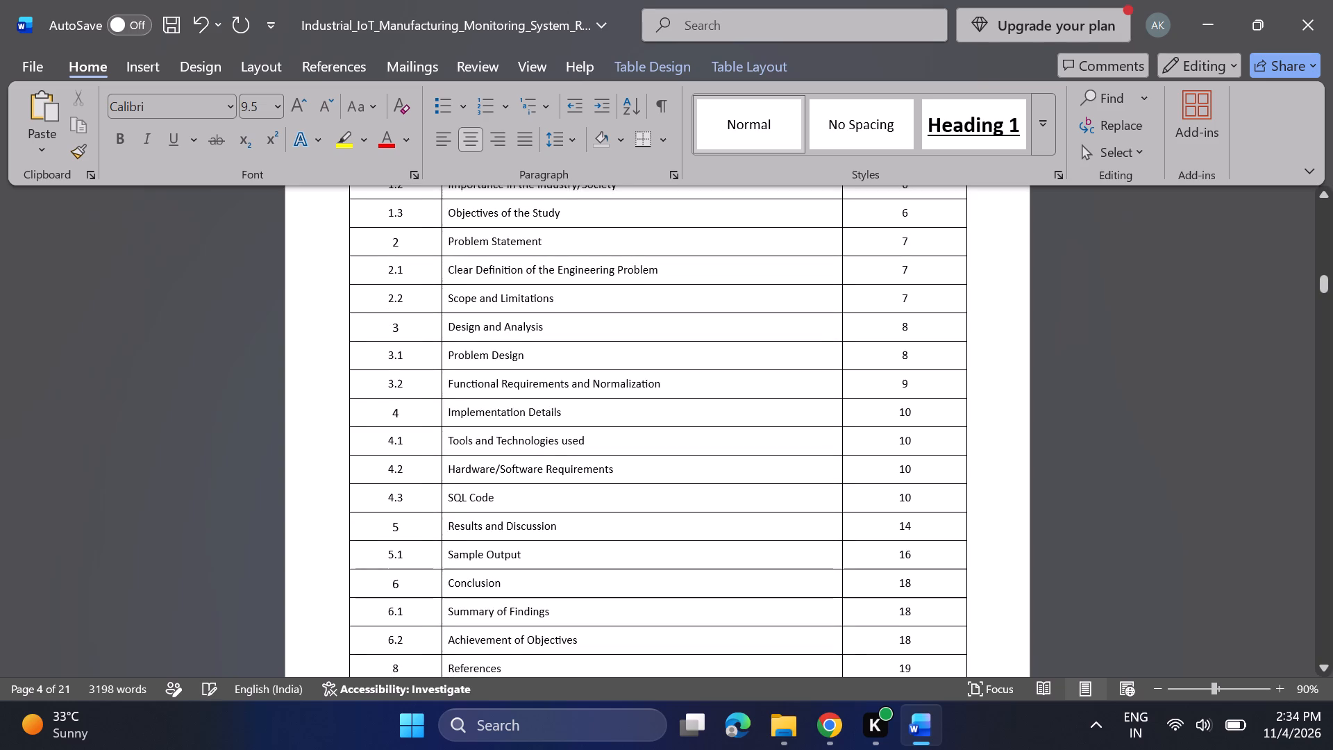
key(Right)
key(BackSpace)
key(BackSpace)
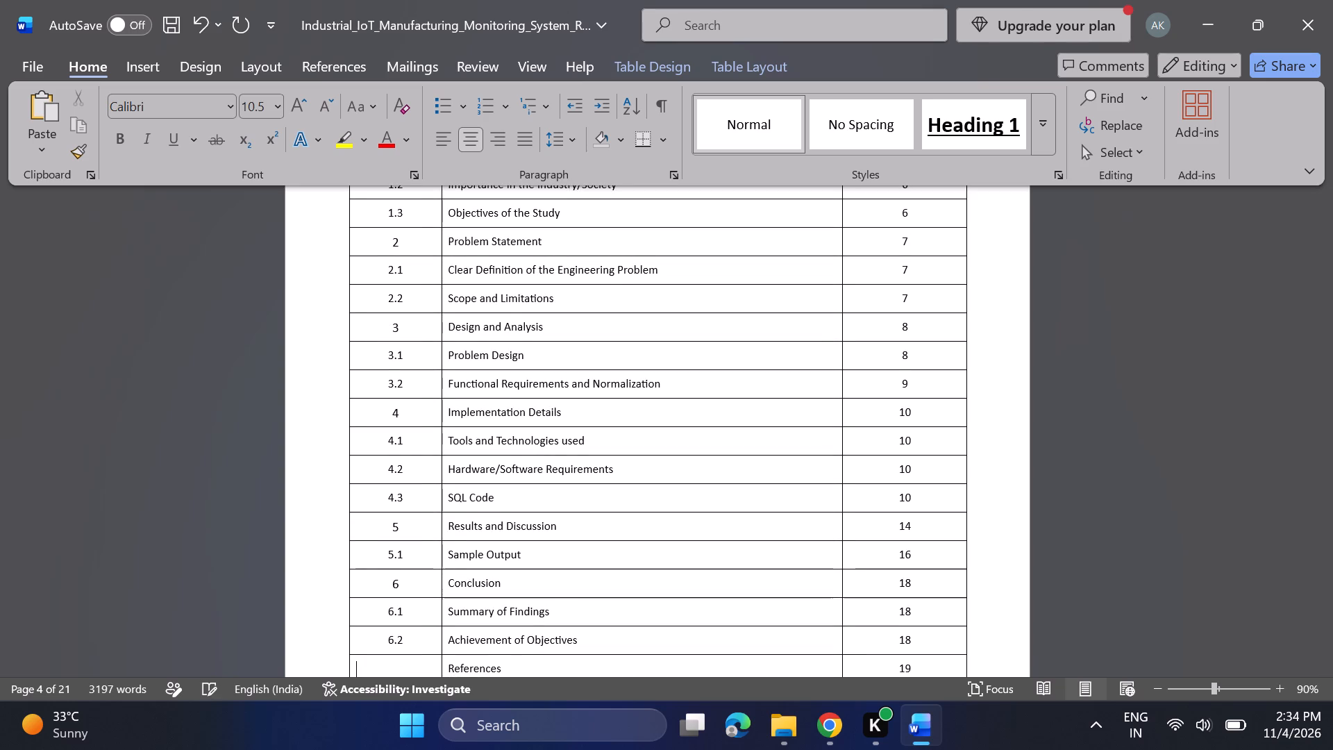
key(7)
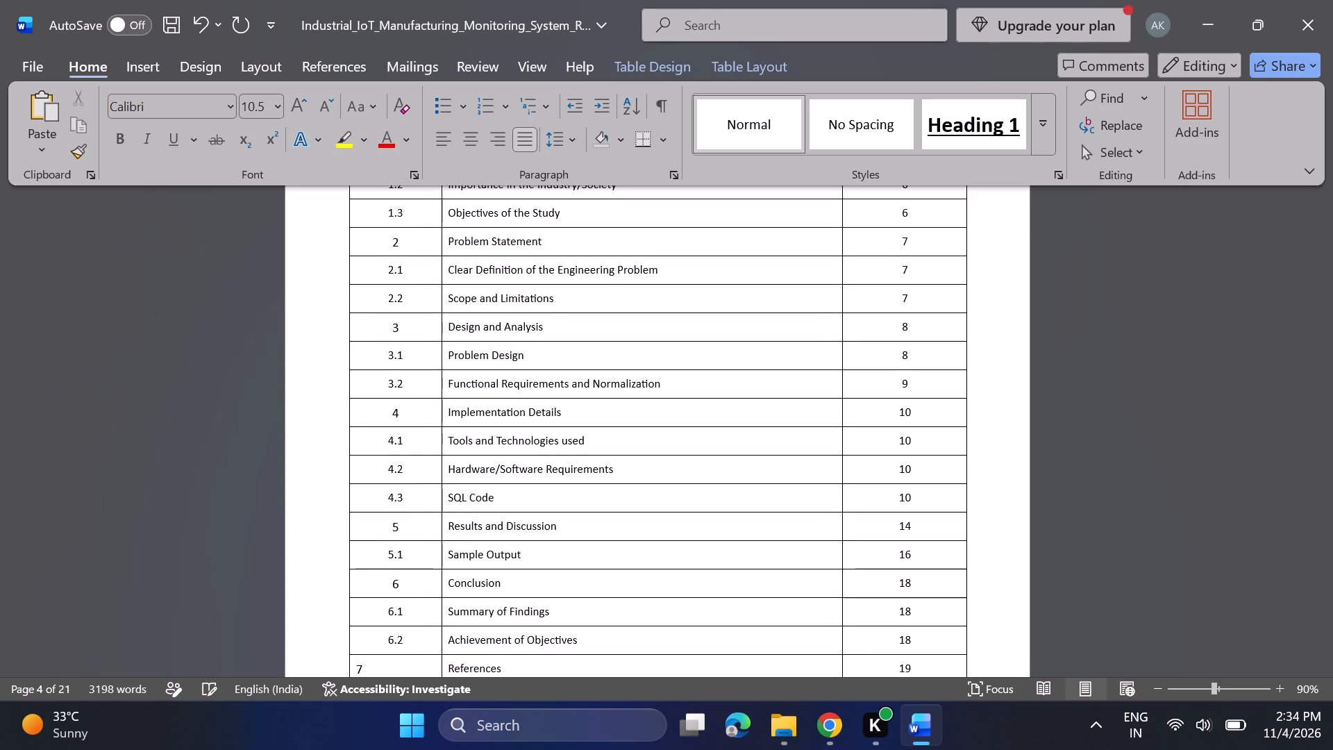
key(BackSpace)
key(space)
key(space)
key(space)
key(7)
key(Left)
key(space)
key(space)
key(space)
key(space)
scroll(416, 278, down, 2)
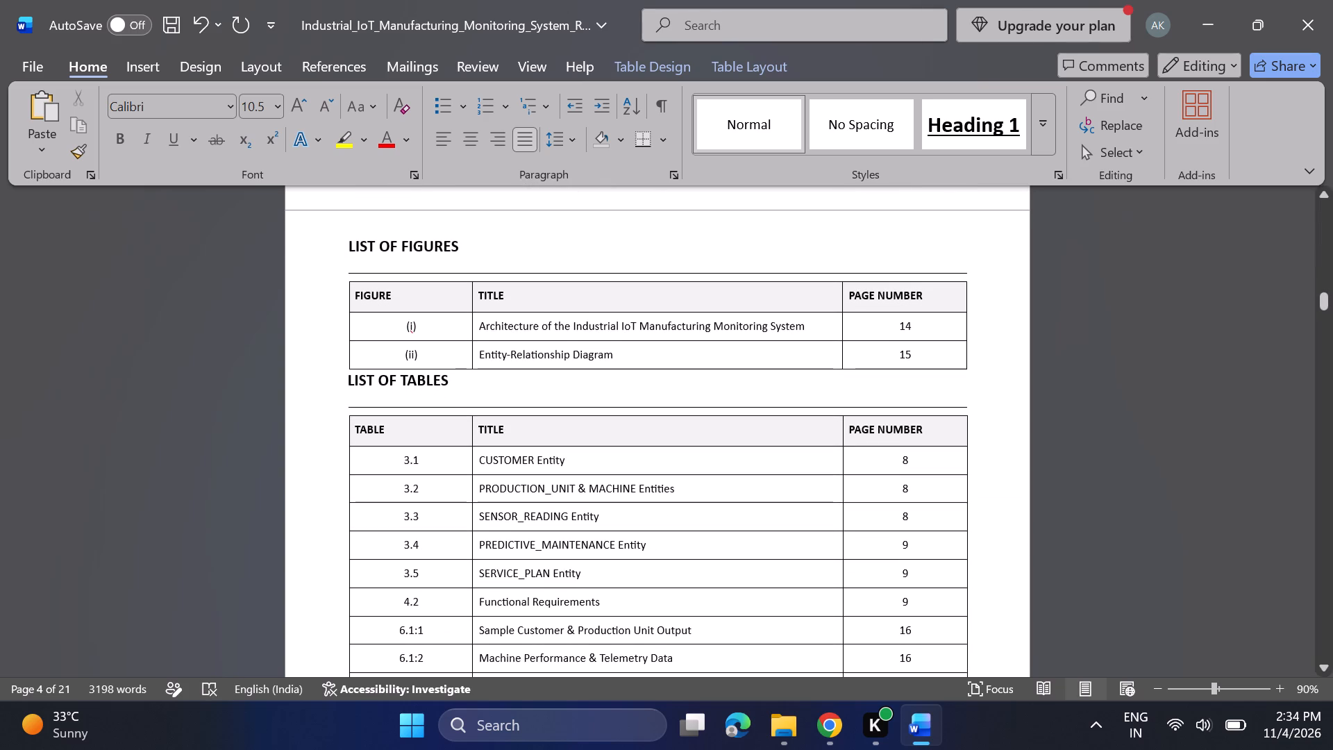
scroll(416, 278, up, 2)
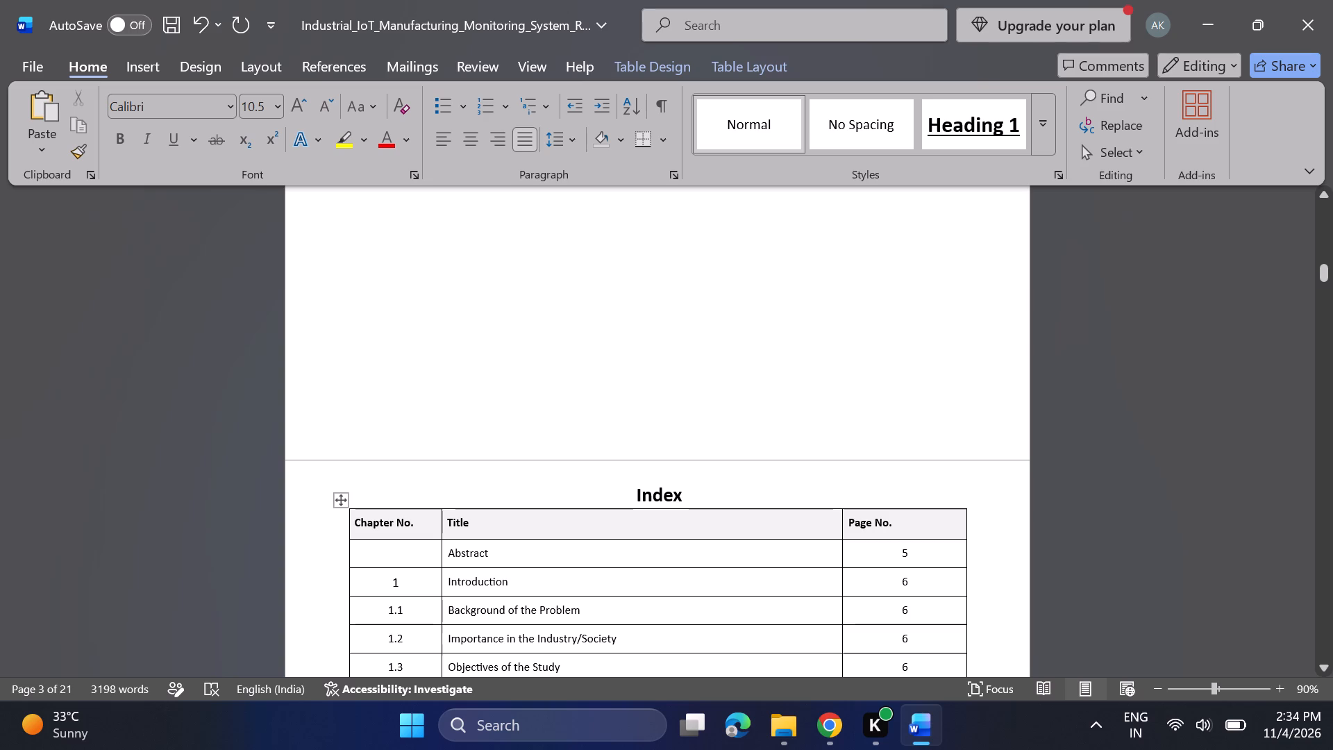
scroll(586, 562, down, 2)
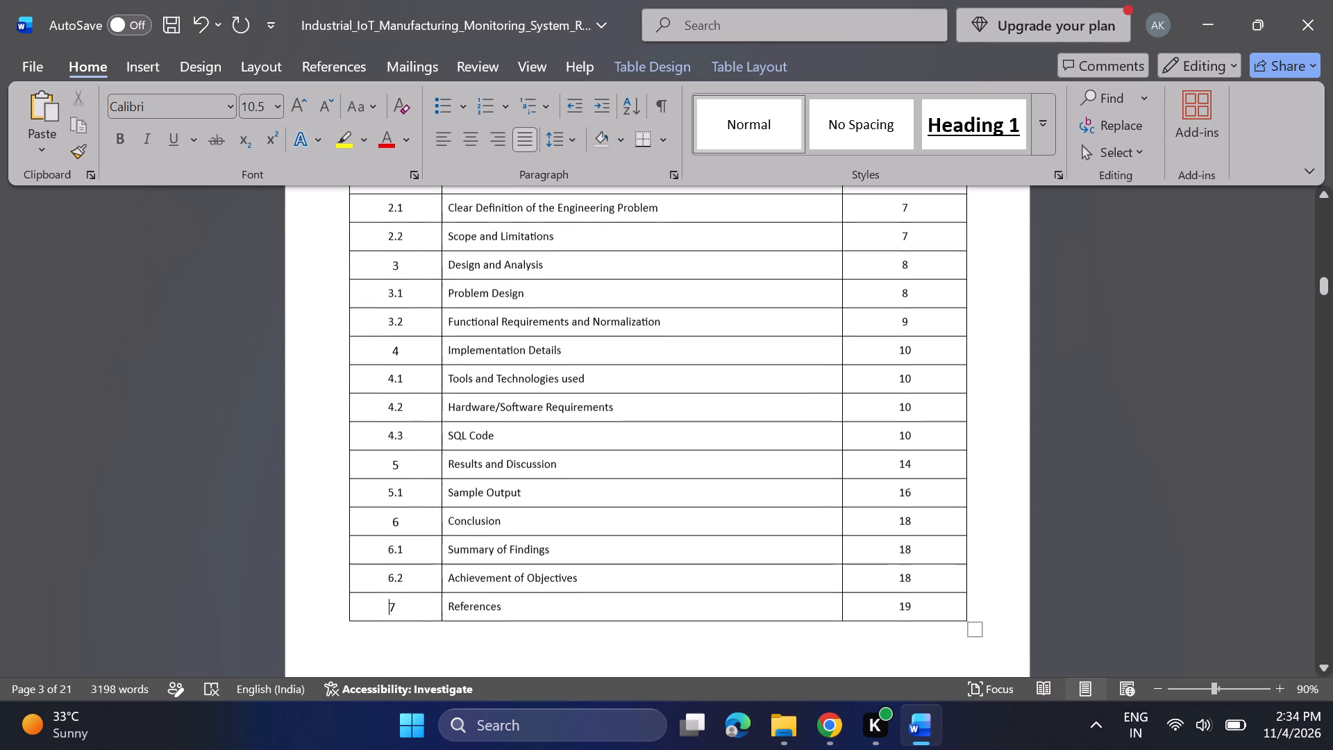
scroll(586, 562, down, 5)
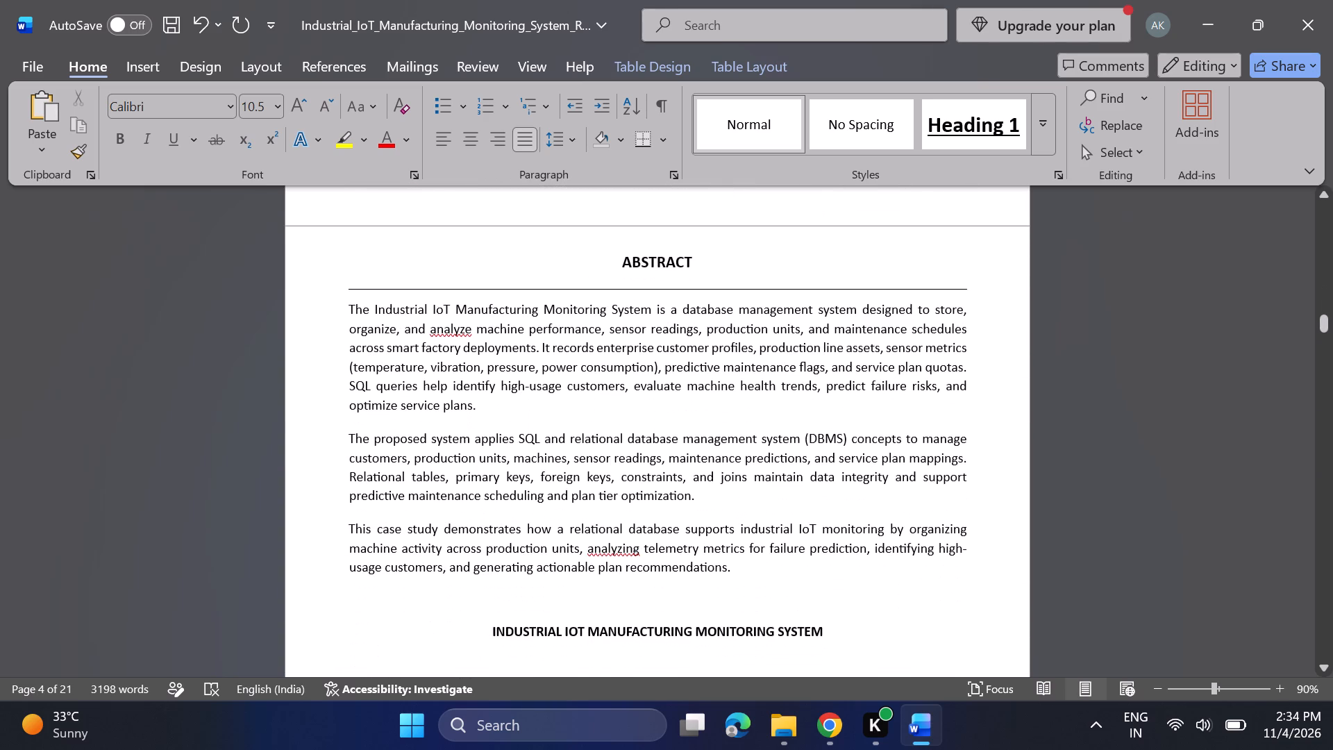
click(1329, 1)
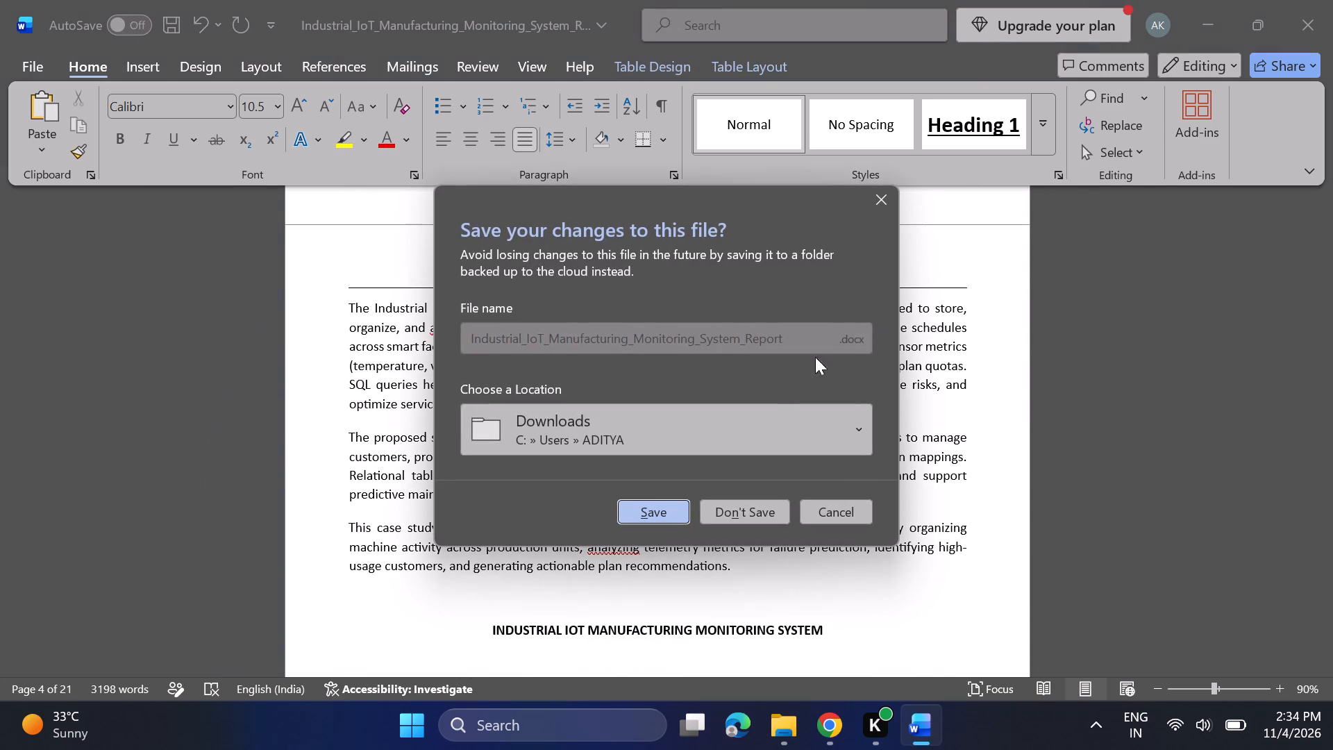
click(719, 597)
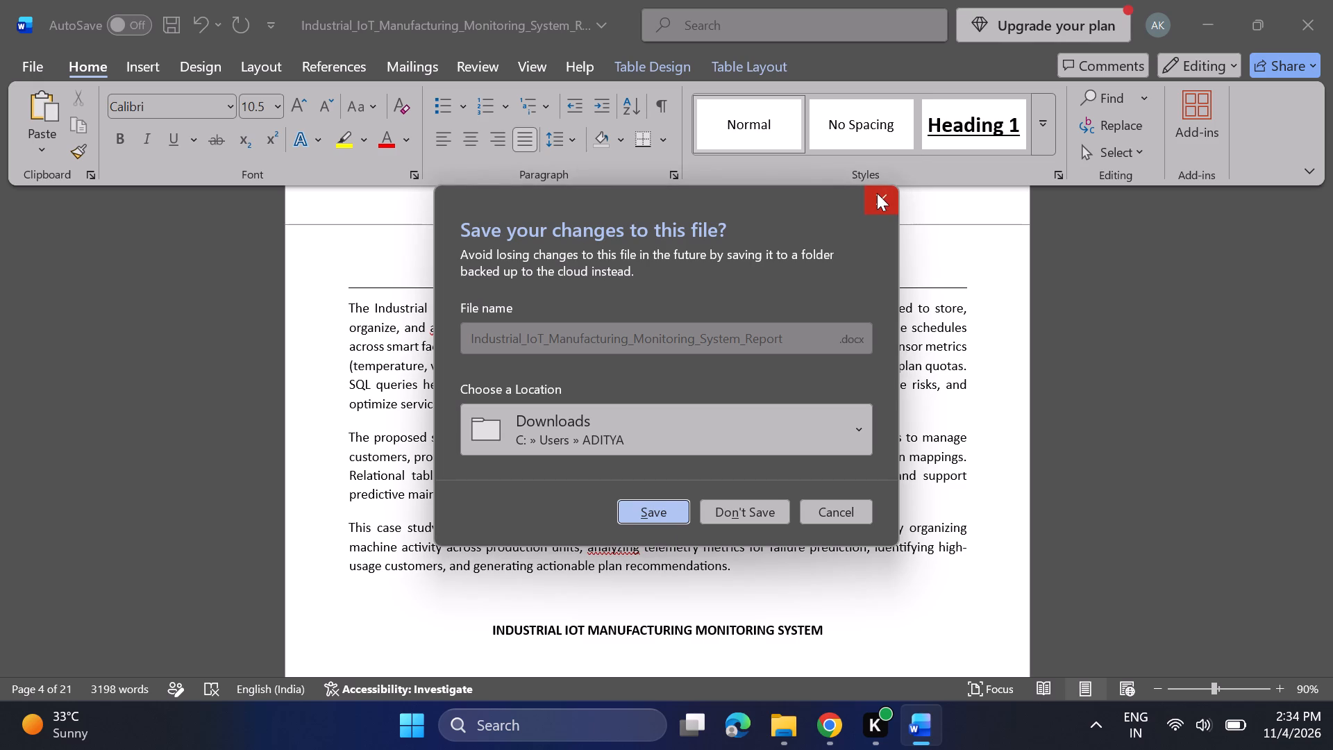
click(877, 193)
Review the report's front pages, from the cover and certificate through the lists of figures and tables.
scroll(840, 256, up, 12)
scroll(840, 256, down, 1)
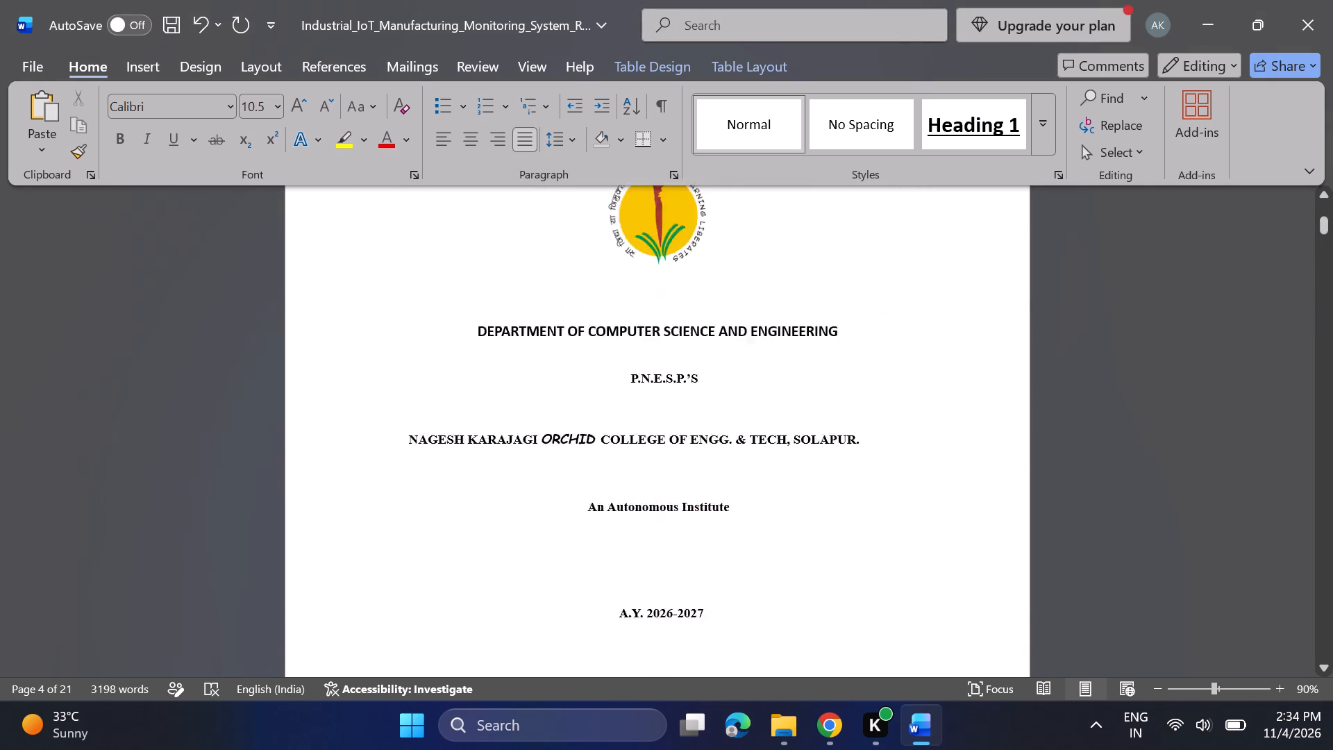
scroll(840, 256, down, 2)
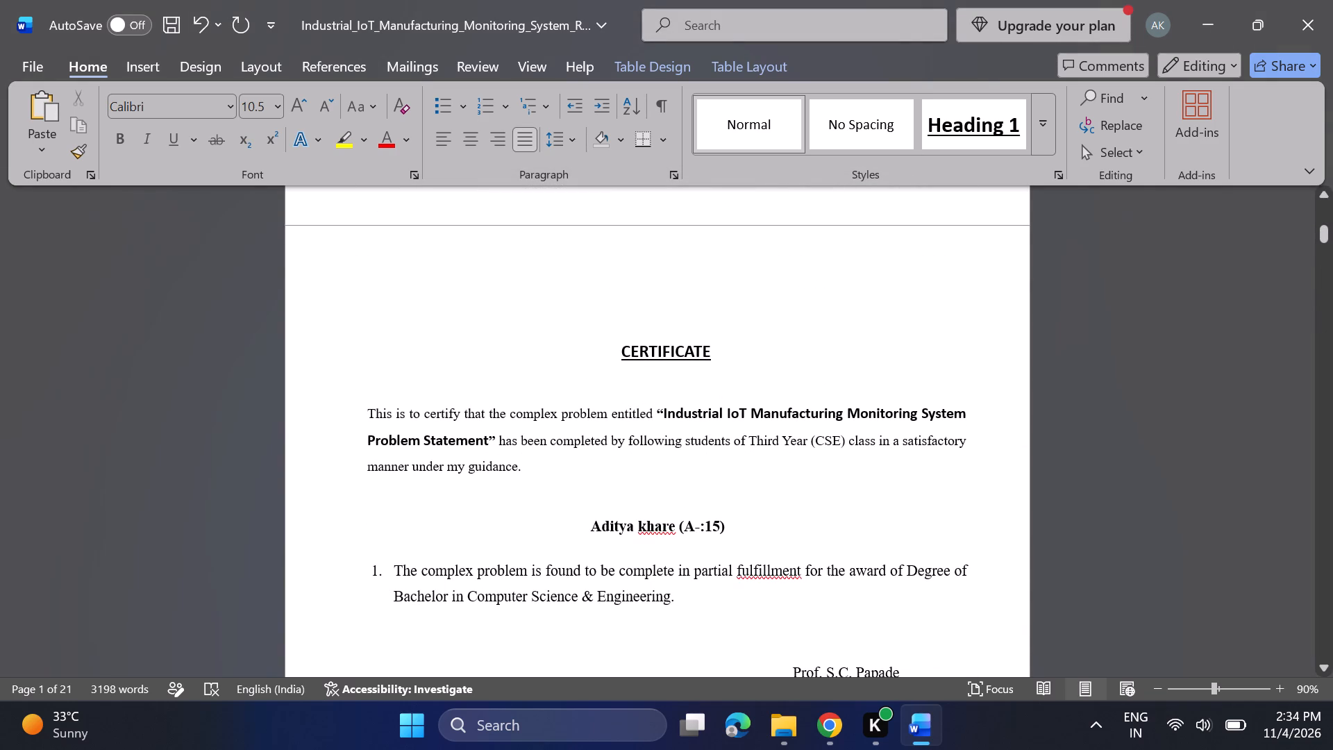
scroll(840, 256, down, 1)
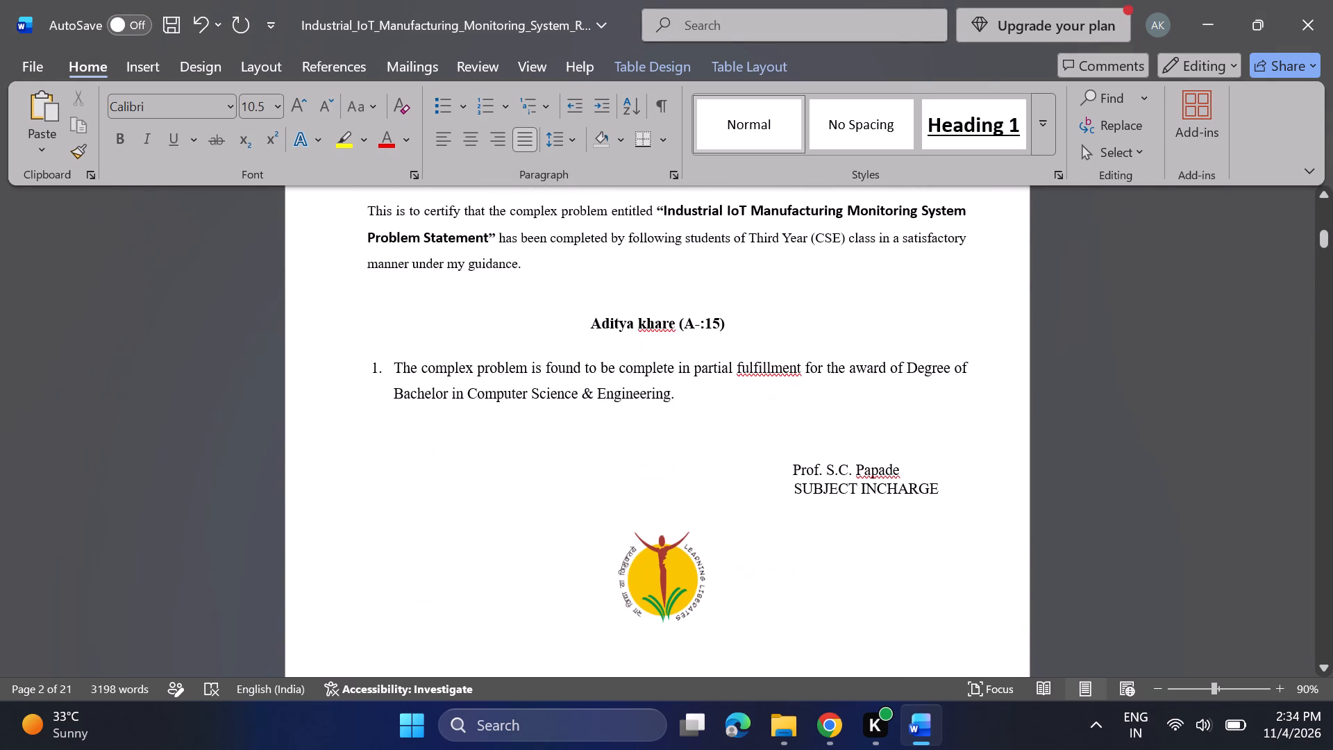
scroll(853, 378, down, 2)
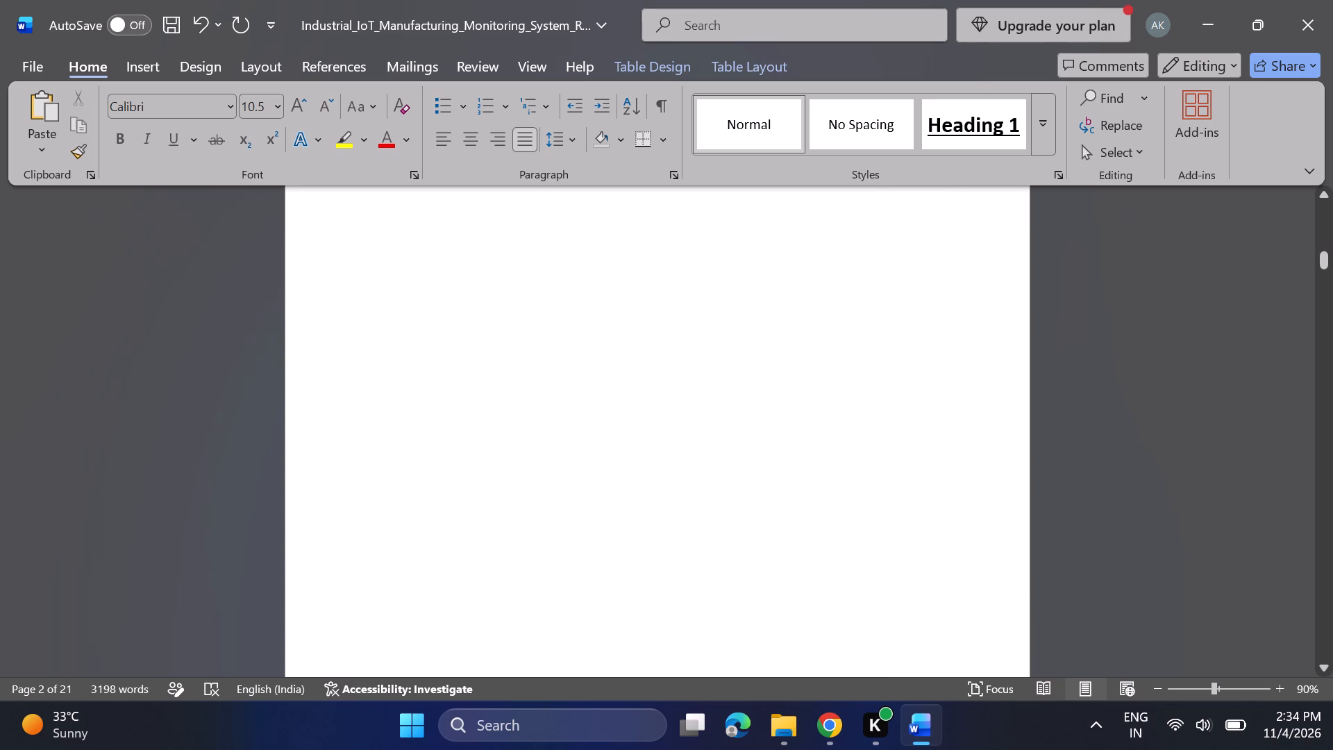
scroll(853, 378, down, 3)
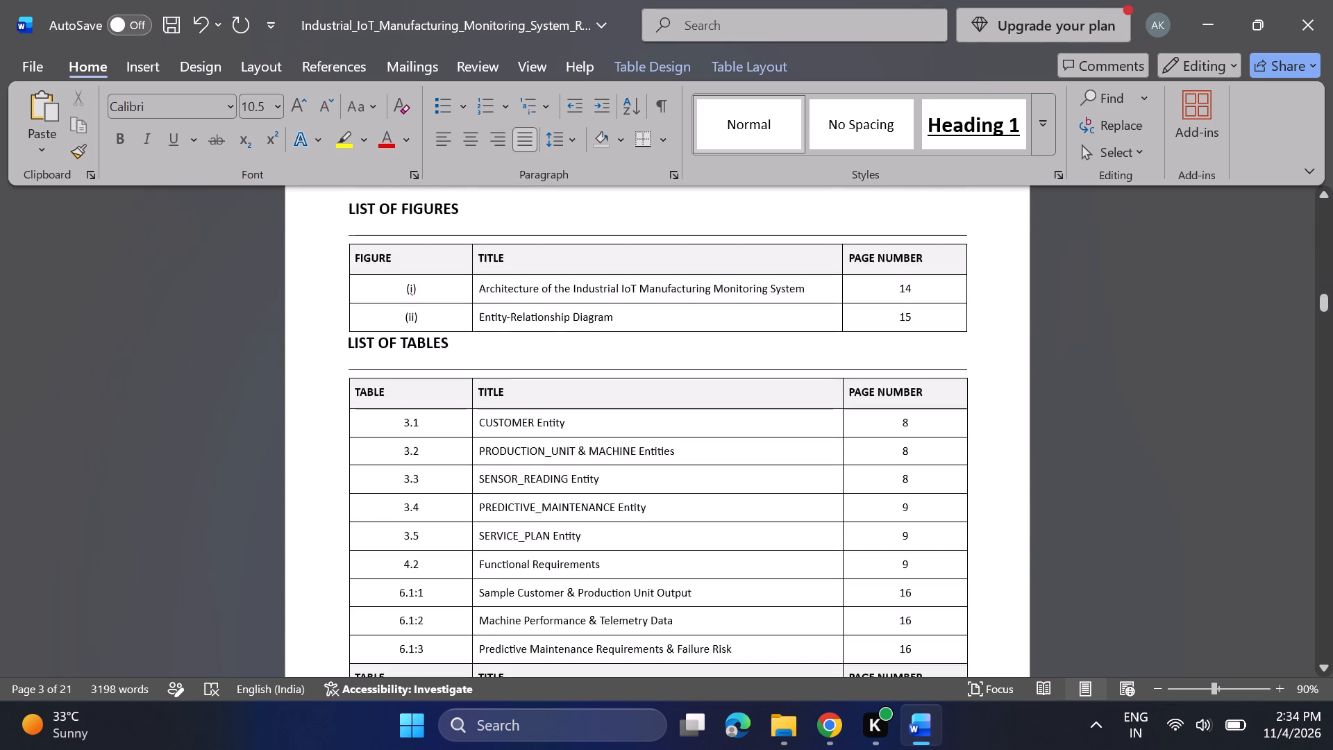
Renumber the Introduction chapter heading as Chapter 1 and center it on the page.
scroll(853, 378, down, 4)
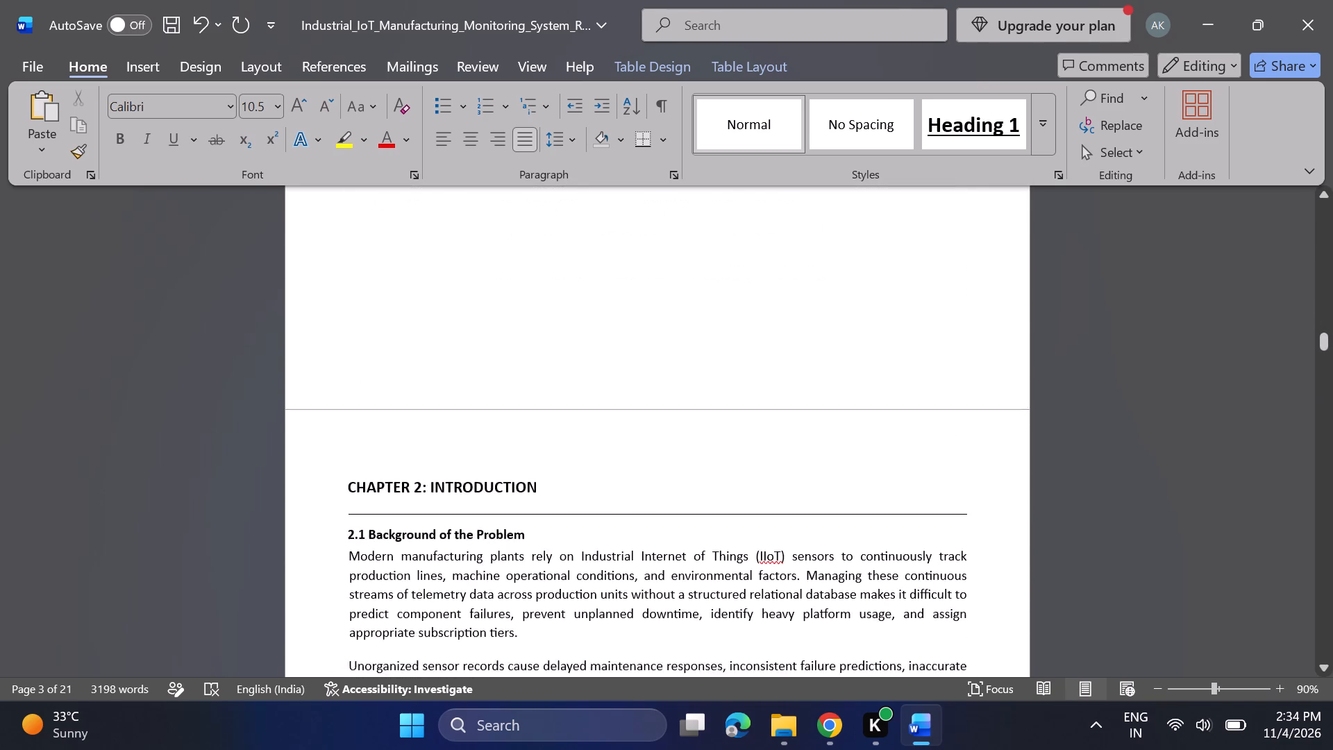
click(418, 354)
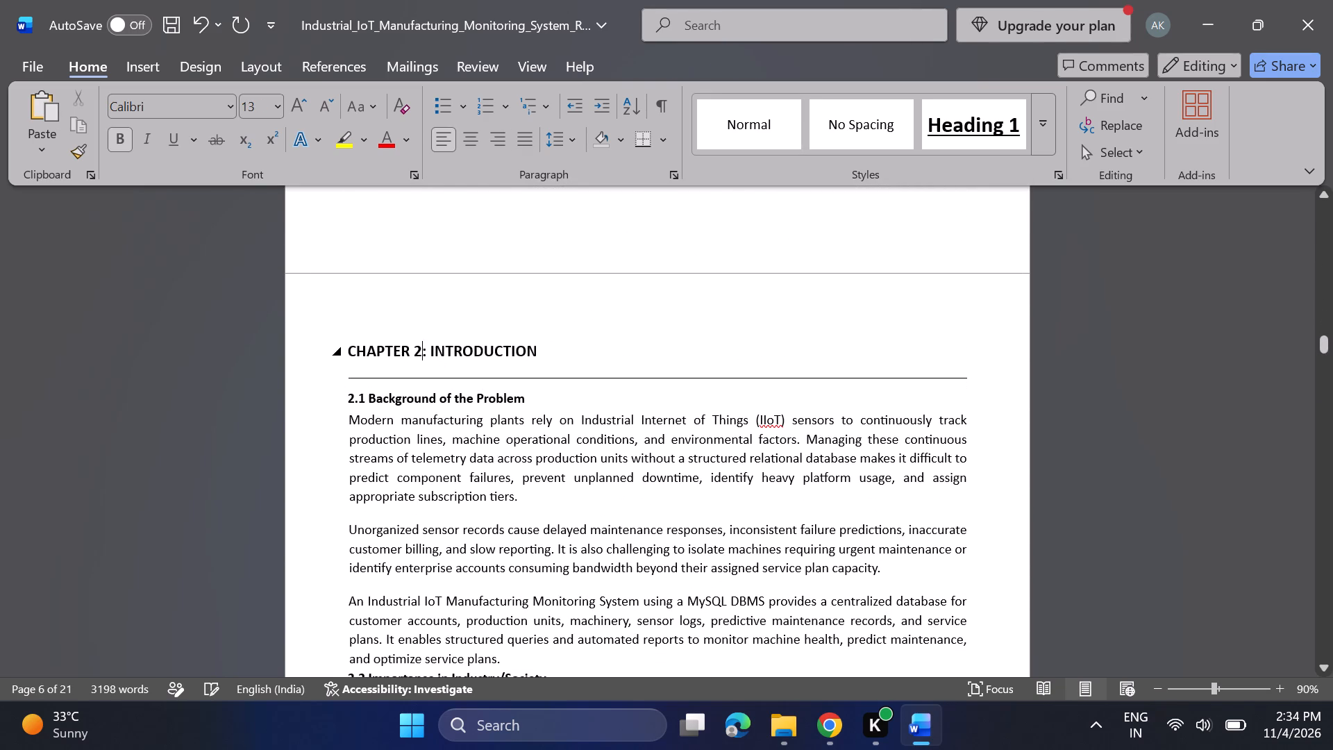
key(BackSpace)
key(1)
key(Left)
key(Left)
key(Left)
key(Left)
key(Left)
key(Left)
key(Left)
key(Left)
key(Left)
click(473, 134)
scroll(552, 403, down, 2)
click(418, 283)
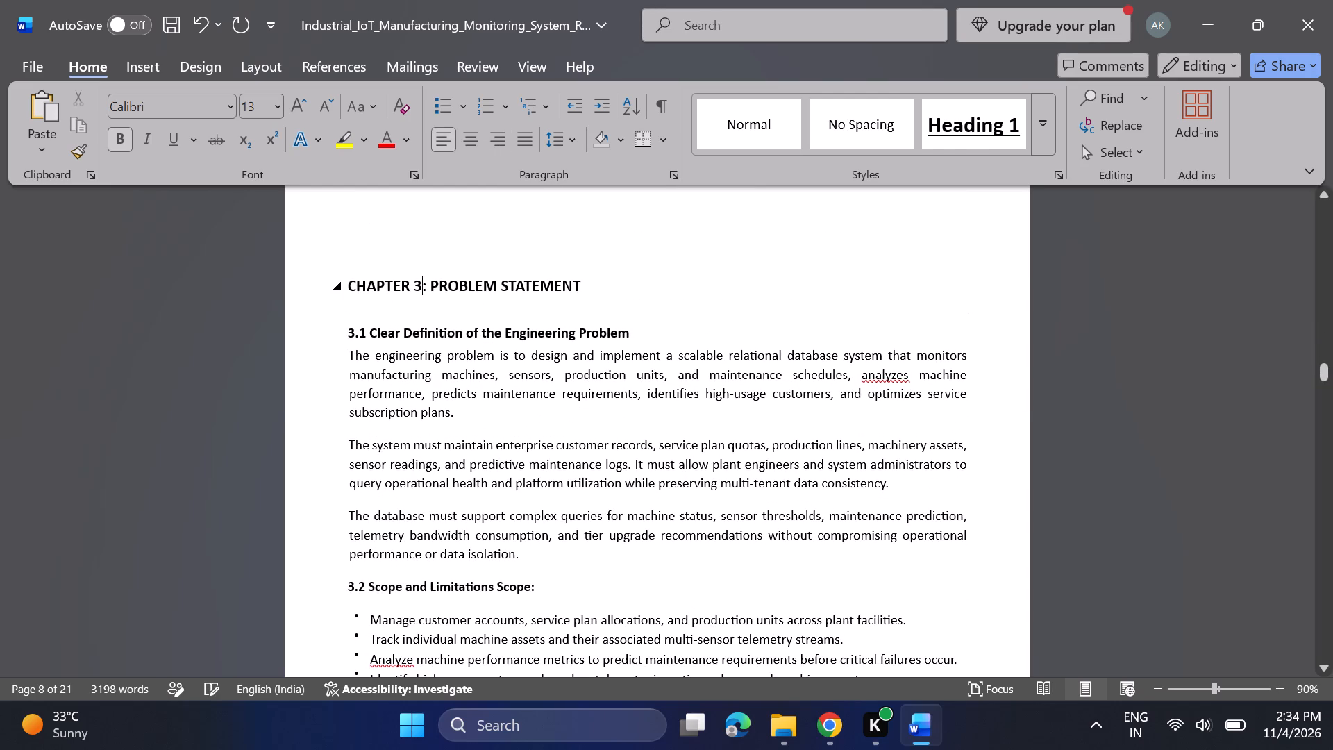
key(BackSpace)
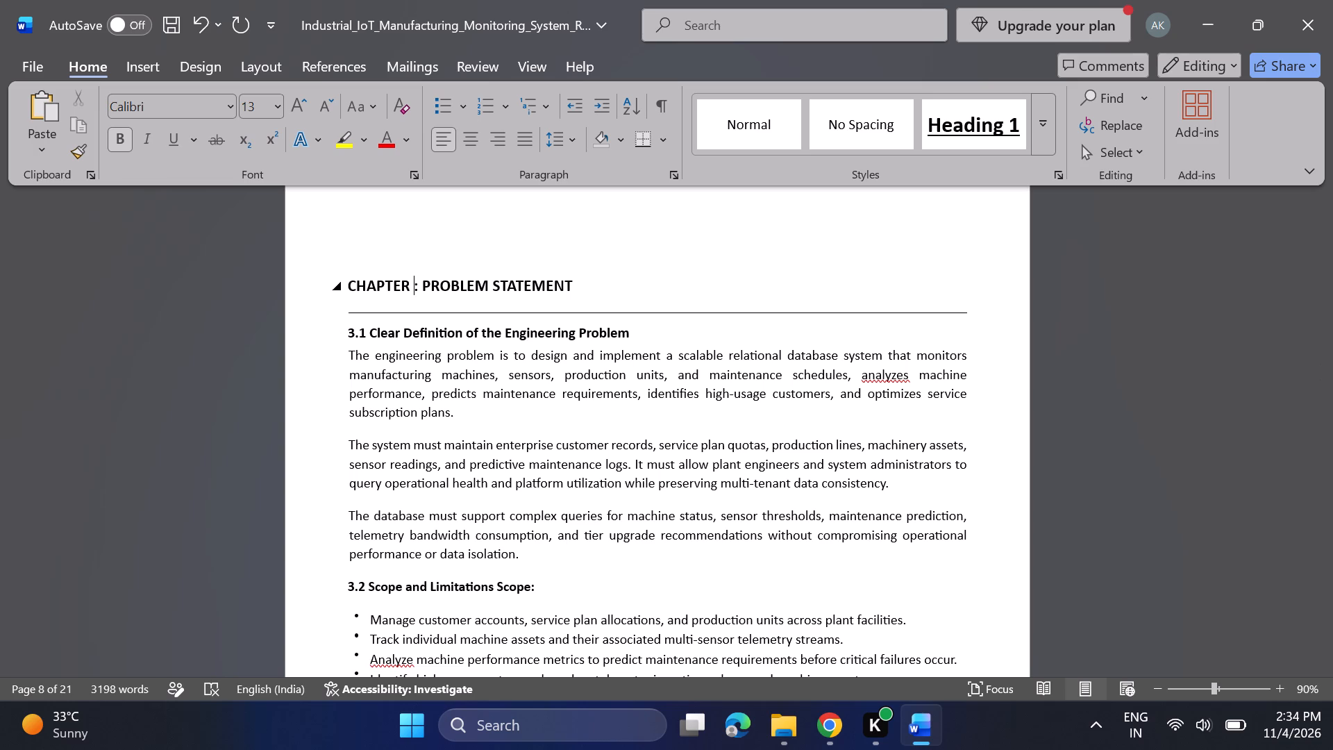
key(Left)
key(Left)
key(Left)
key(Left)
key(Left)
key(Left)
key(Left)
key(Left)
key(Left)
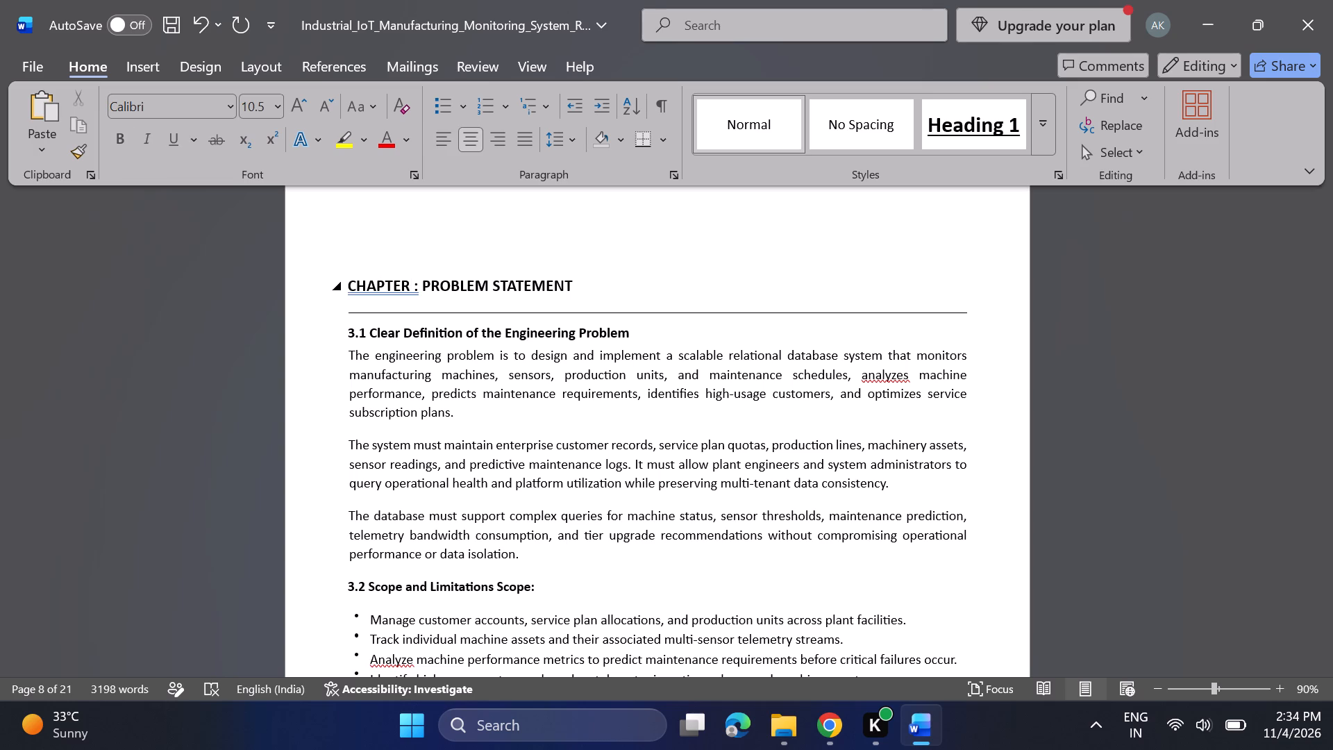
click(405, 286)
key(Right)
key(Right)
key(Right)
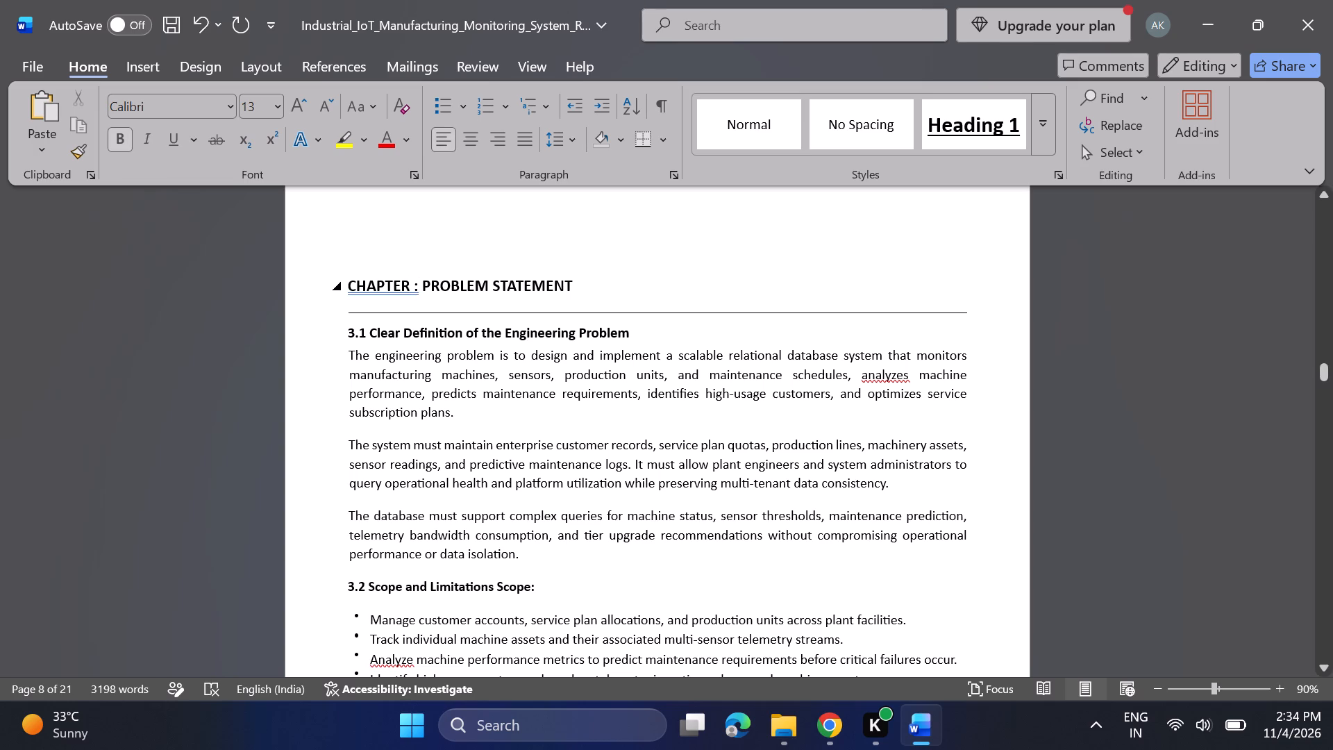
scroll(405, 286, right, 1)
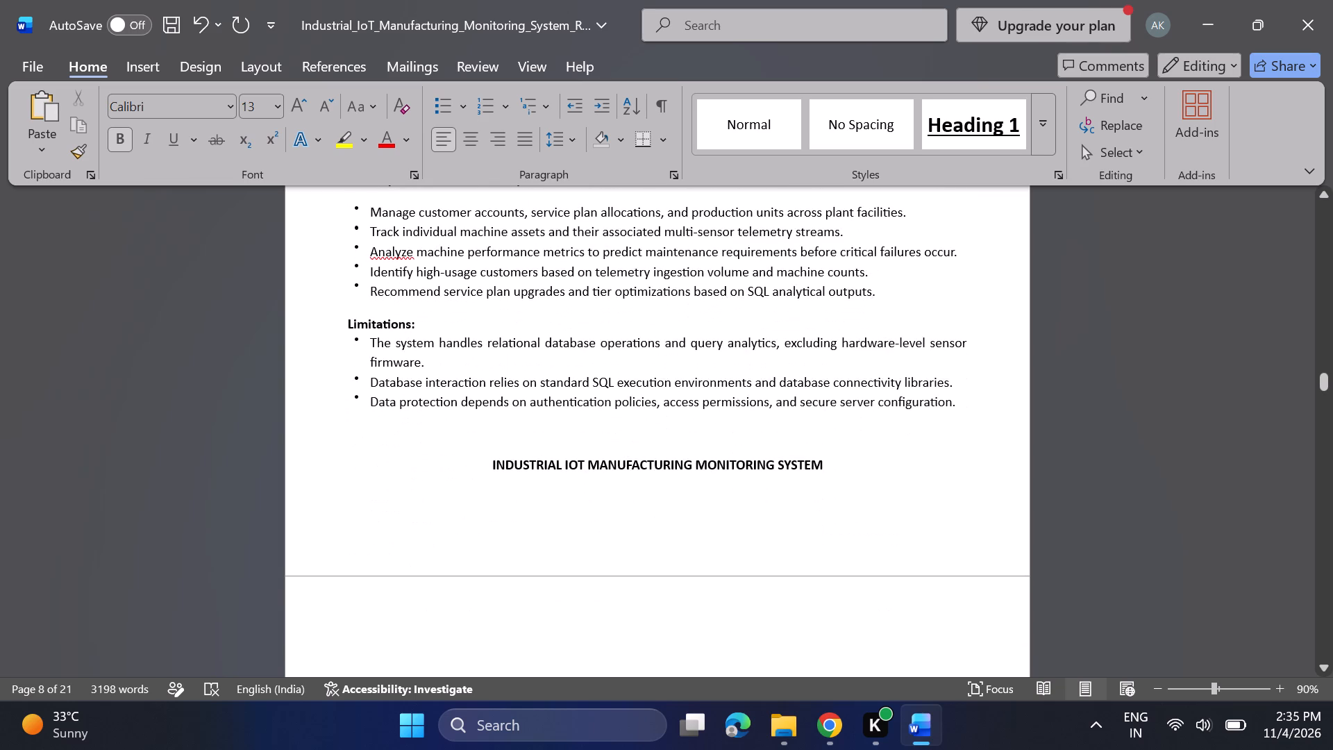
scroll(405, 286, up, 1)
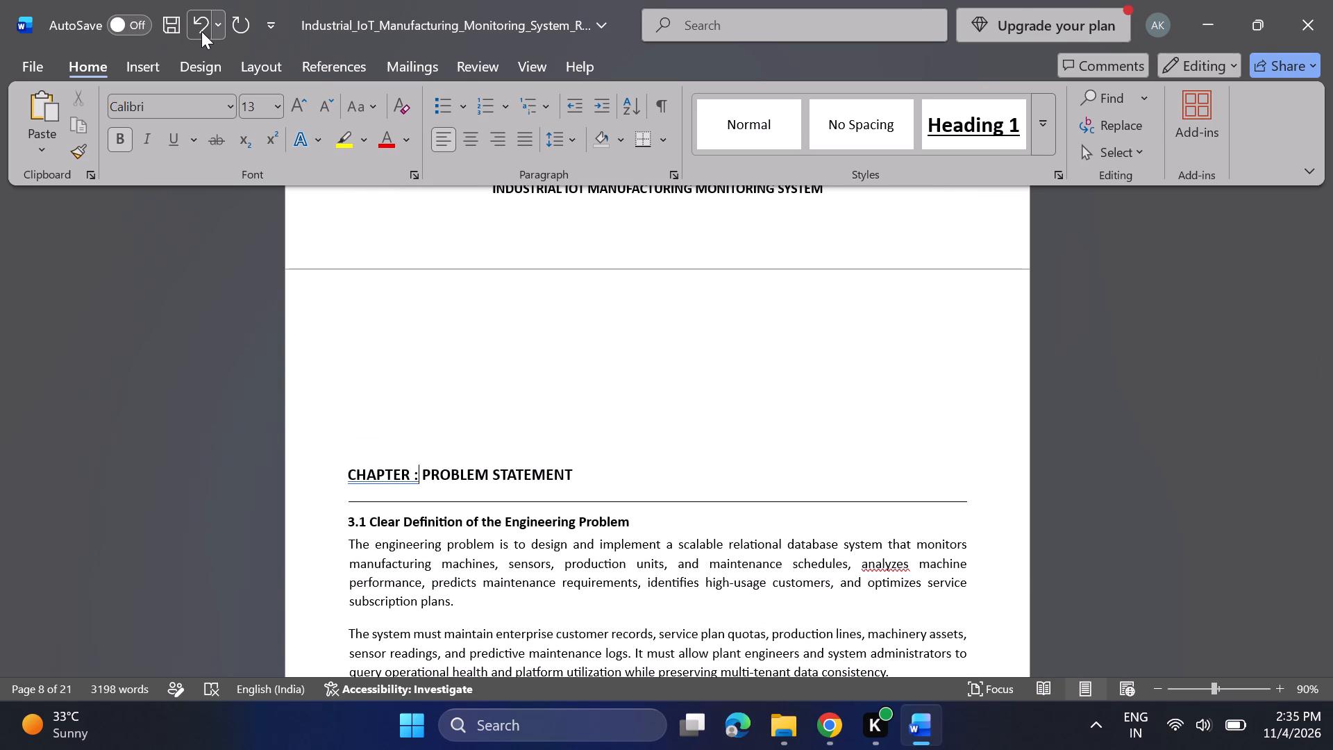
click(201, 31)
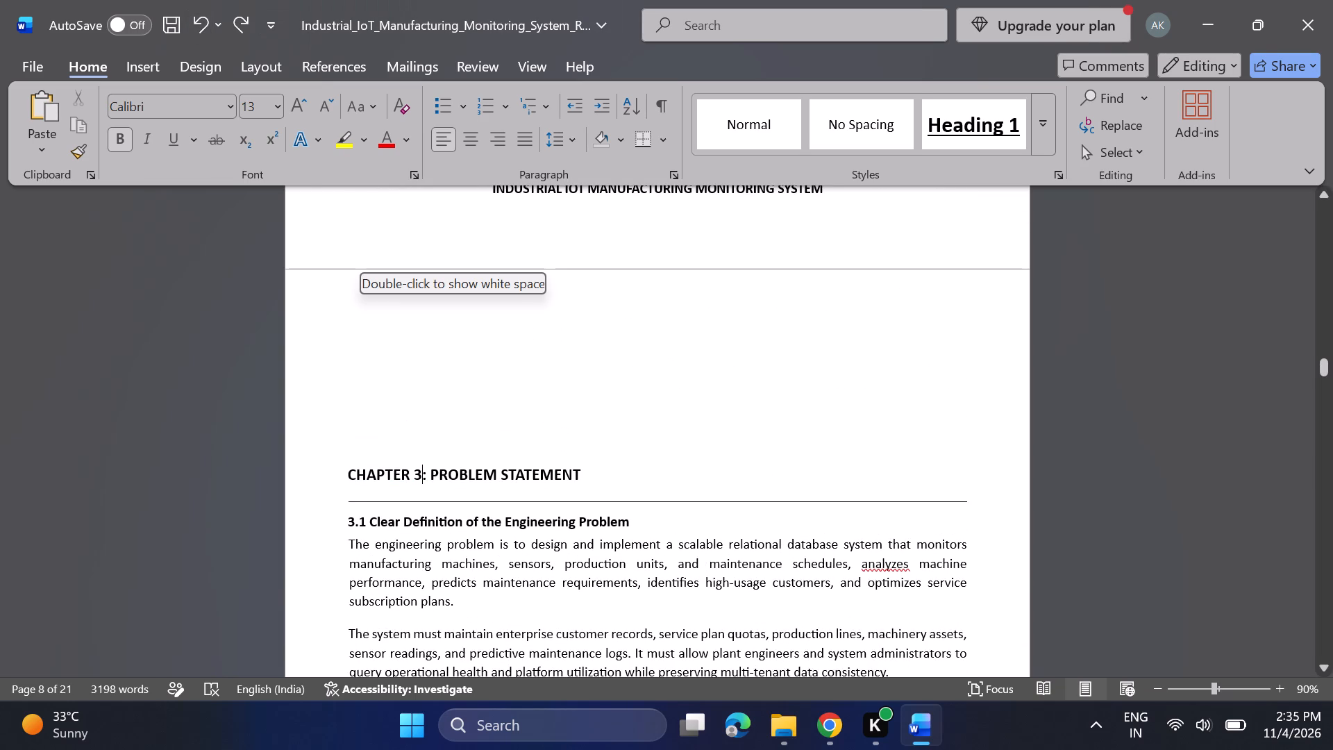
Renumber the Problem Statement chapter heading as Chapter 2 and center it on the page.
key(BackSpace)
key(2)
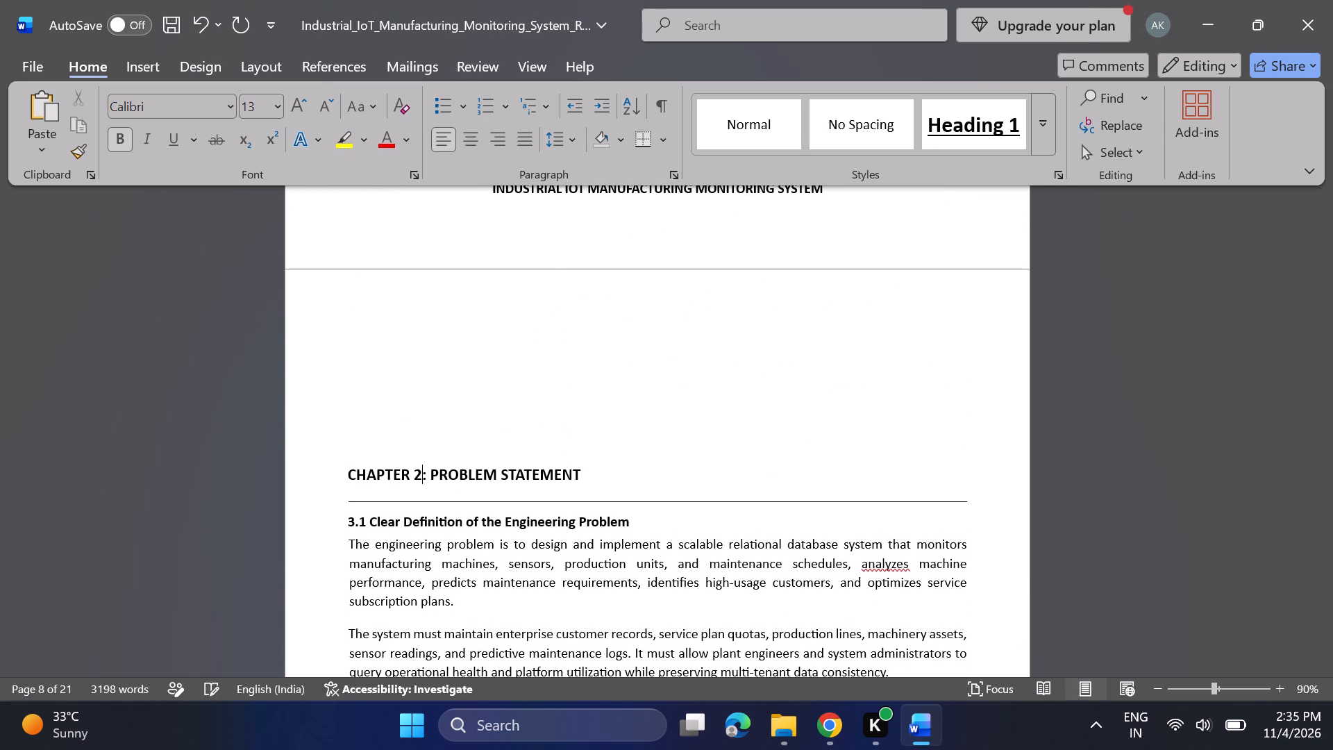
click(351, 477)
click(476, 142)
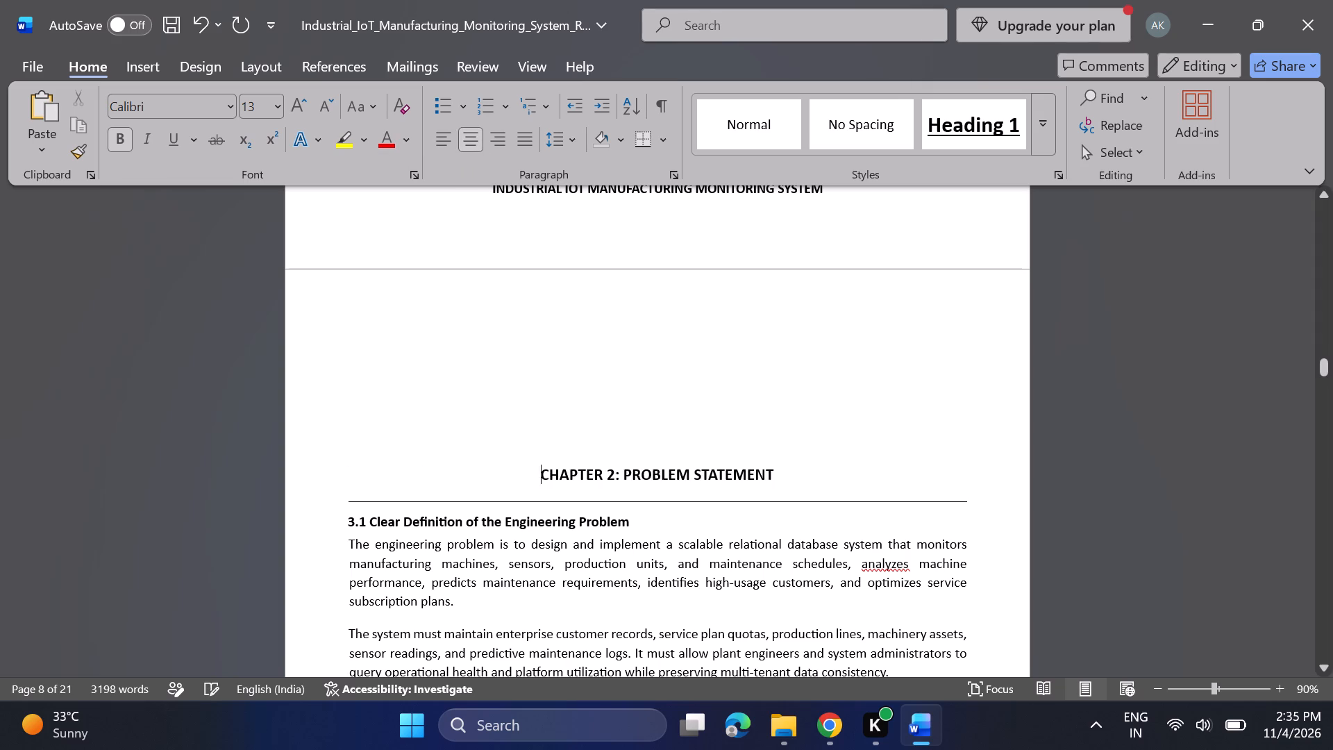
Remove the blank lines above the Problem Statement chapter heading so it starts its page, and center the heading again.
scroll(493, 378, down, 1)
scroll(493, 378, up, 2)
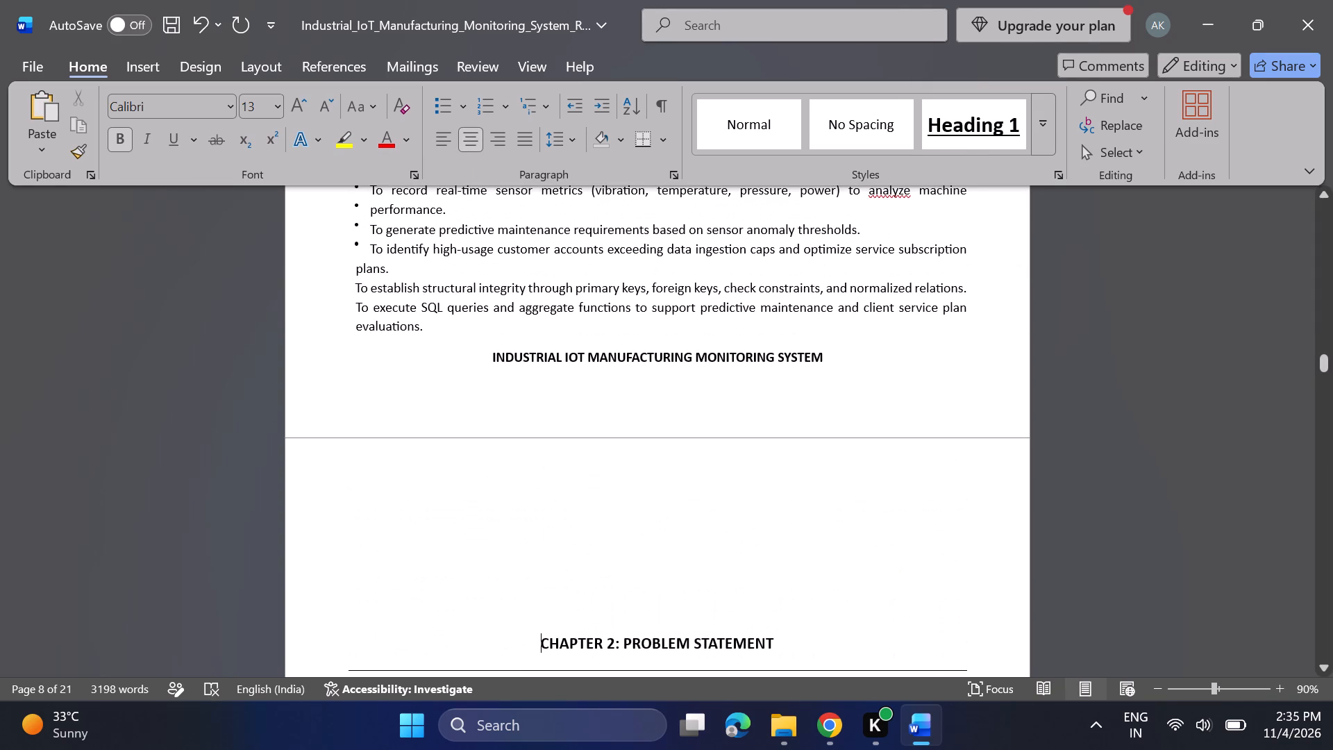
key(BackSpace)
key(BackSpace)
key(BackSpace)
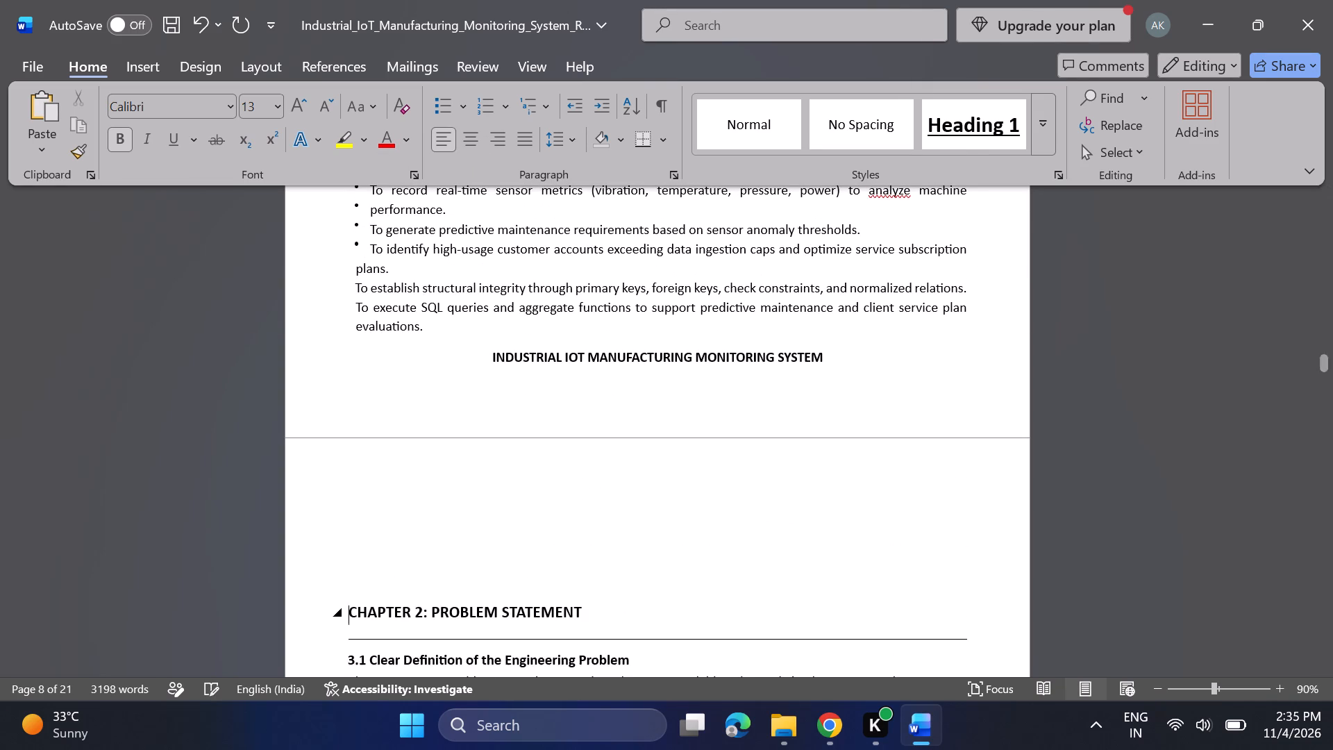
key(BackSpace)
key(BackSpace)
key(BackSpace)
key(BackSpace)
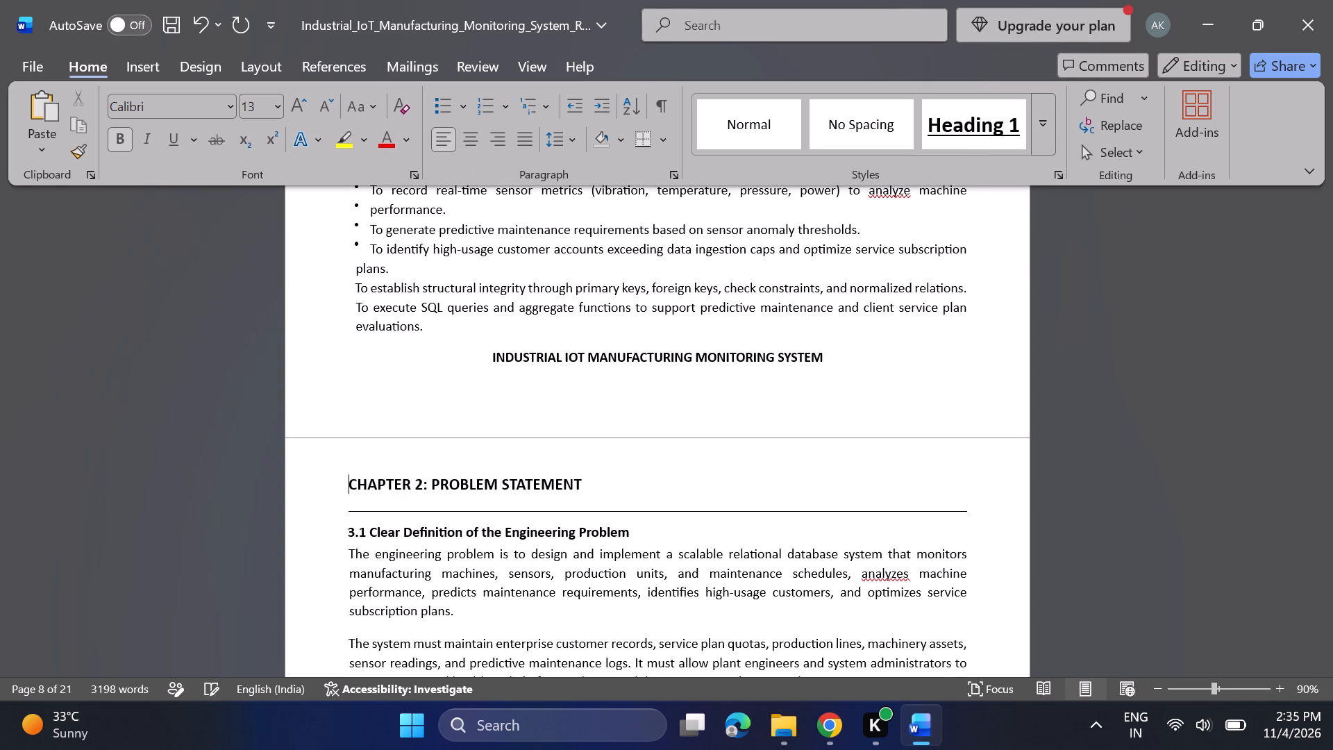
click(469, 142)
Renumber the Design and Analysis chapter heading as Chapter 3 and center it on the page.
scroll(561, 415, down, 1)
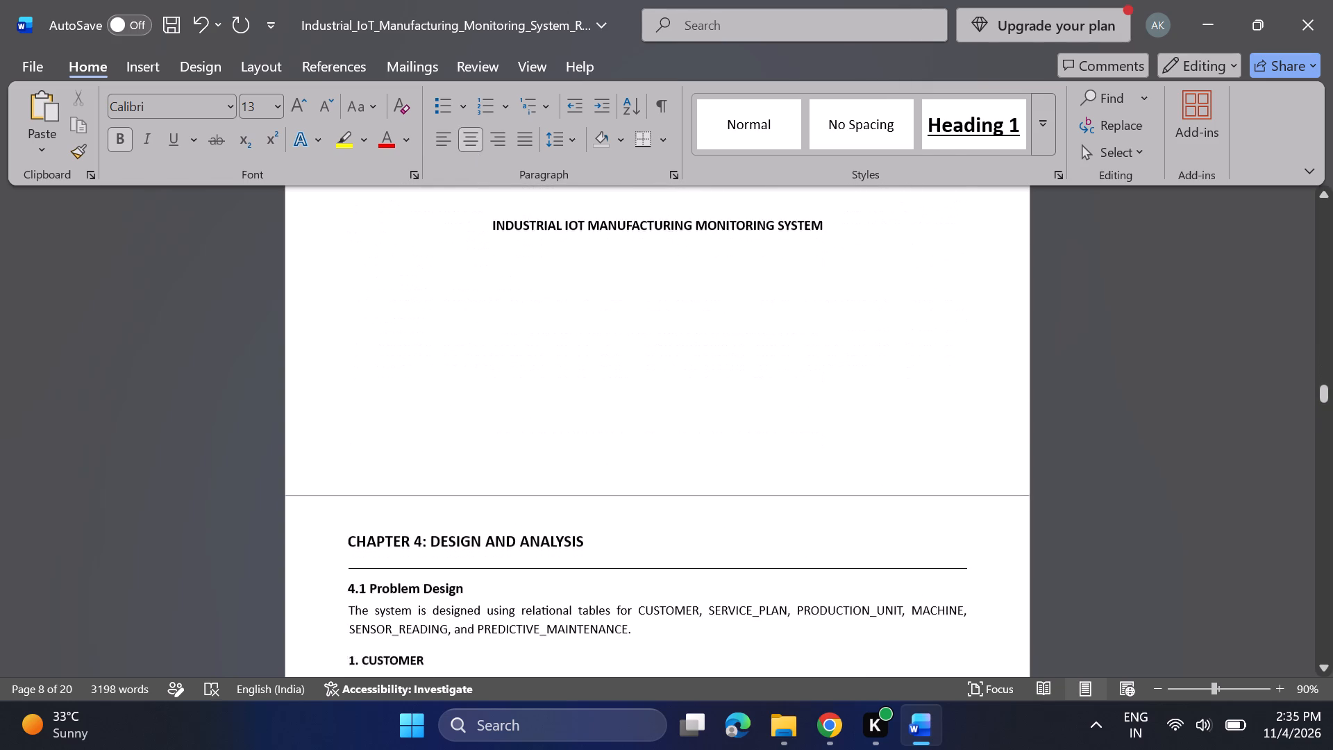
click(424, 406)
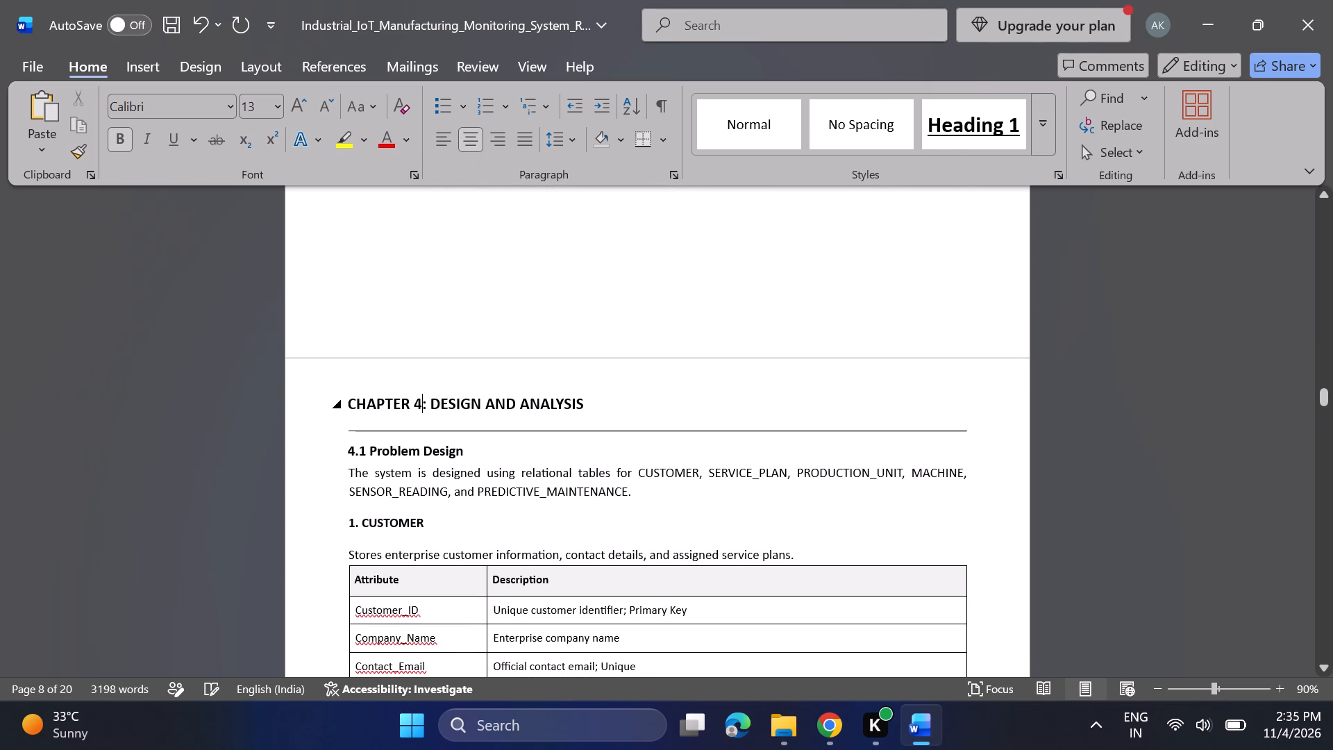
key(BackSpace)
key(3)
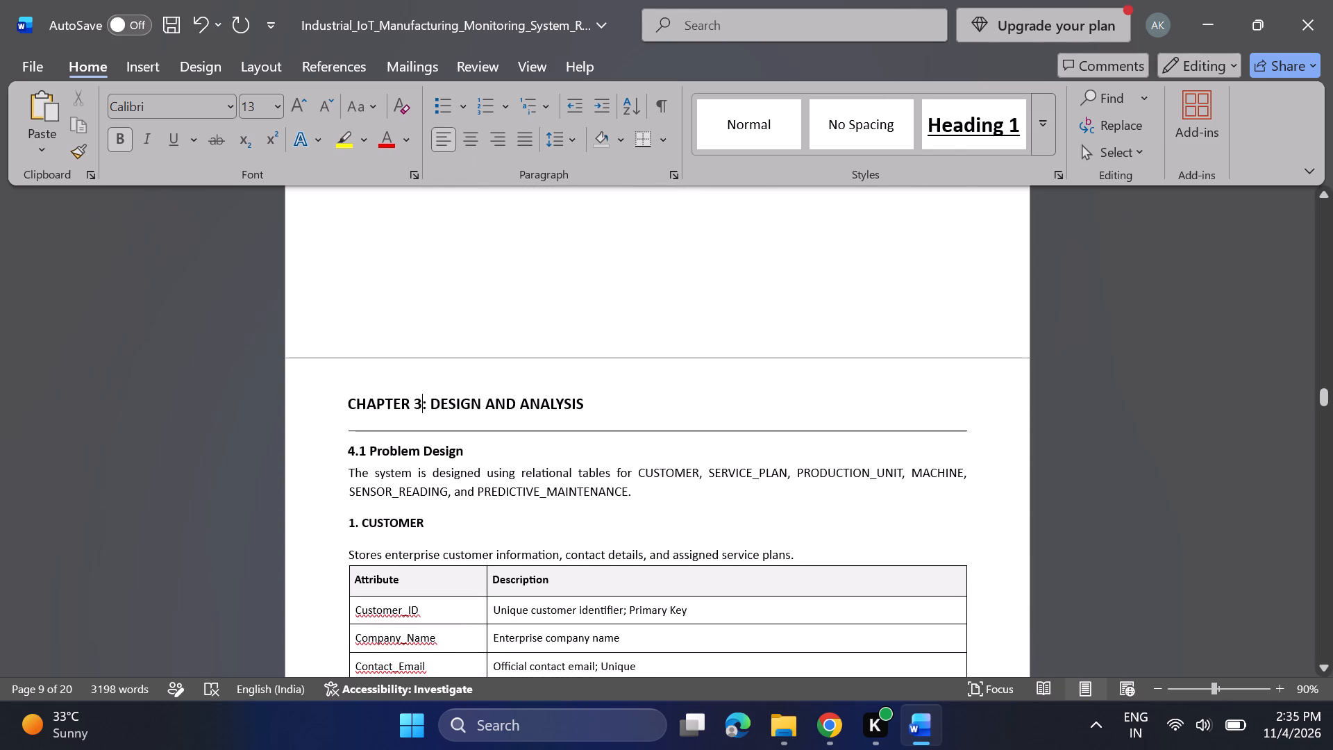
click(467, 131)
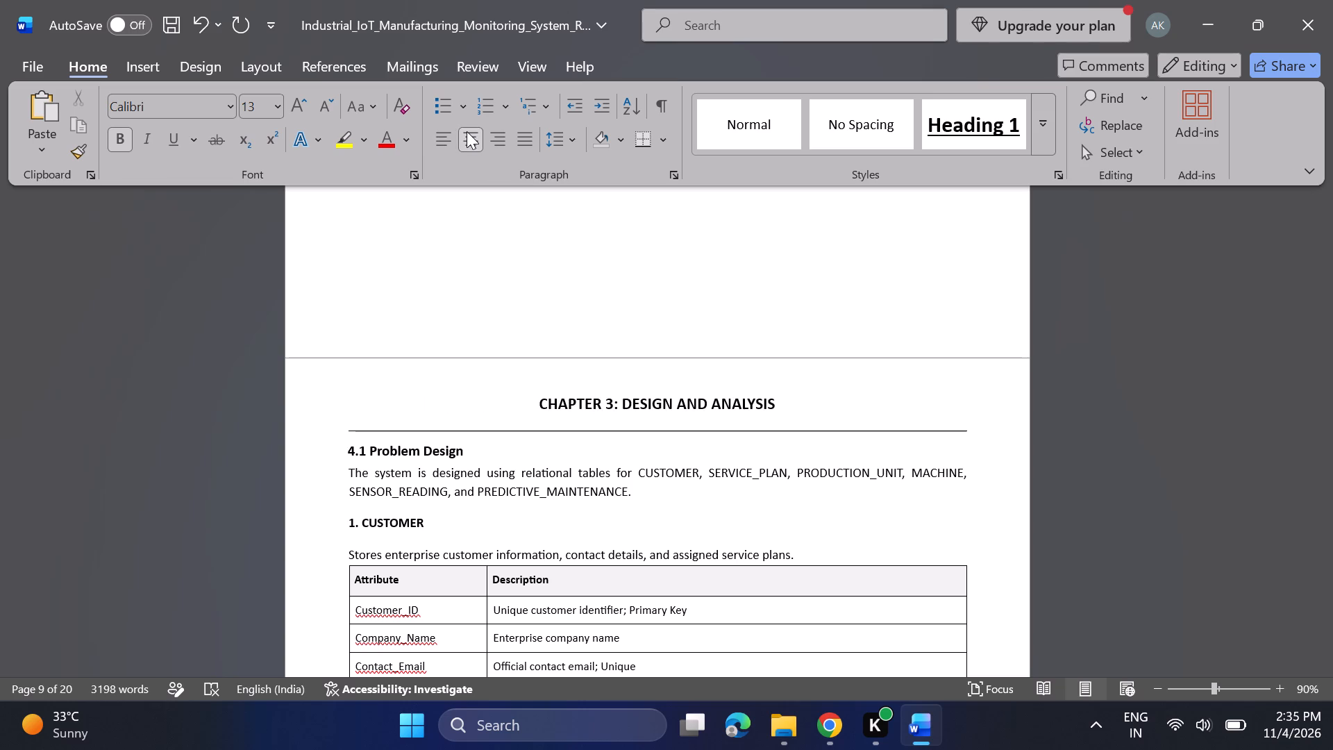
Insert a line break after the Implementation Details chapter heading, ahead of the Tools and Technologies Used section.
scroll(471, 334, down, 4)
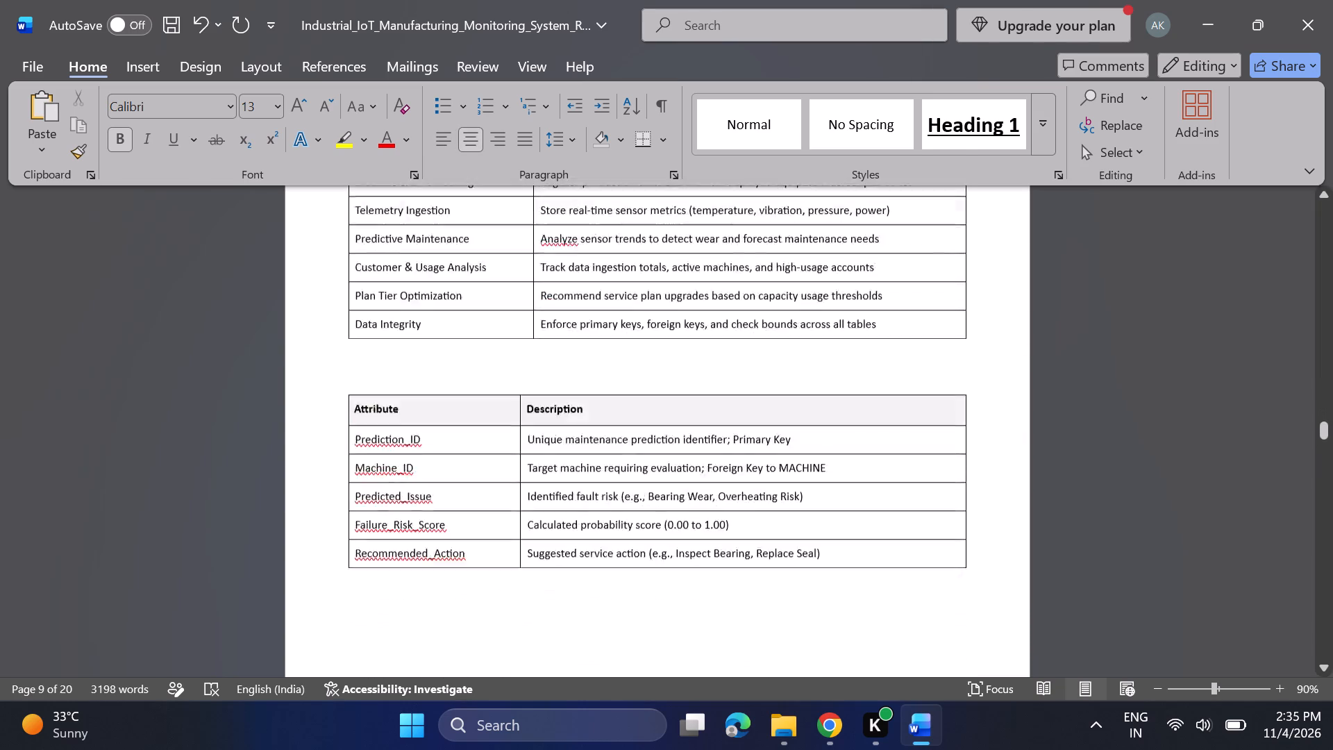
scroll(471, 334, down, 3)
right_click(471, 334)
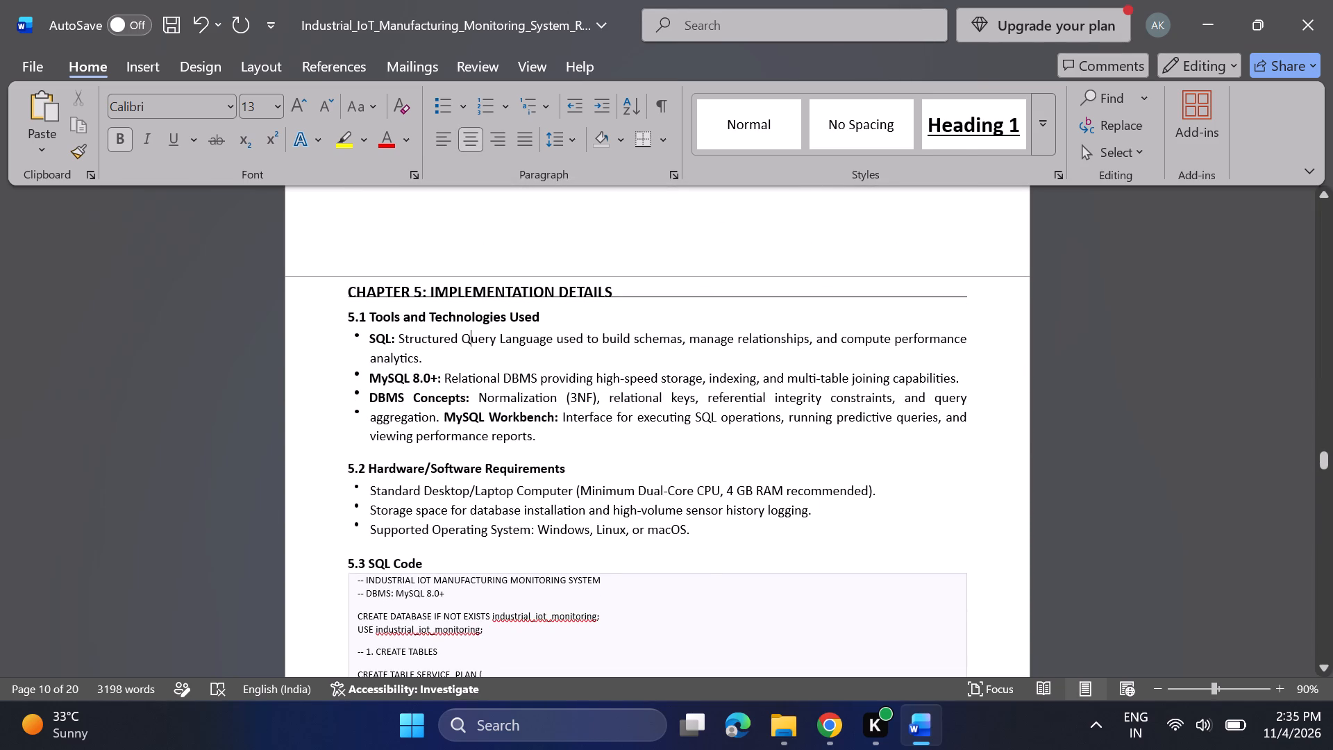
click(419, 292)
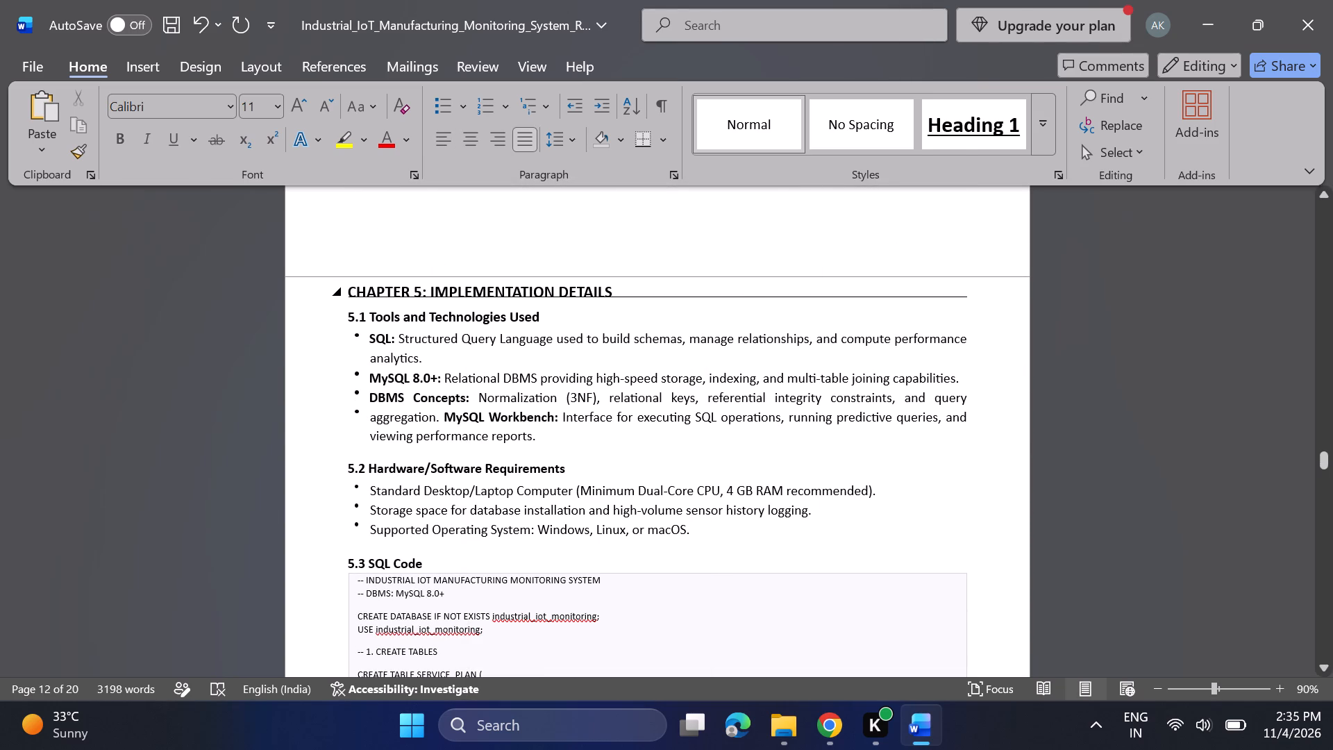
click(626, 287)
key(Return)
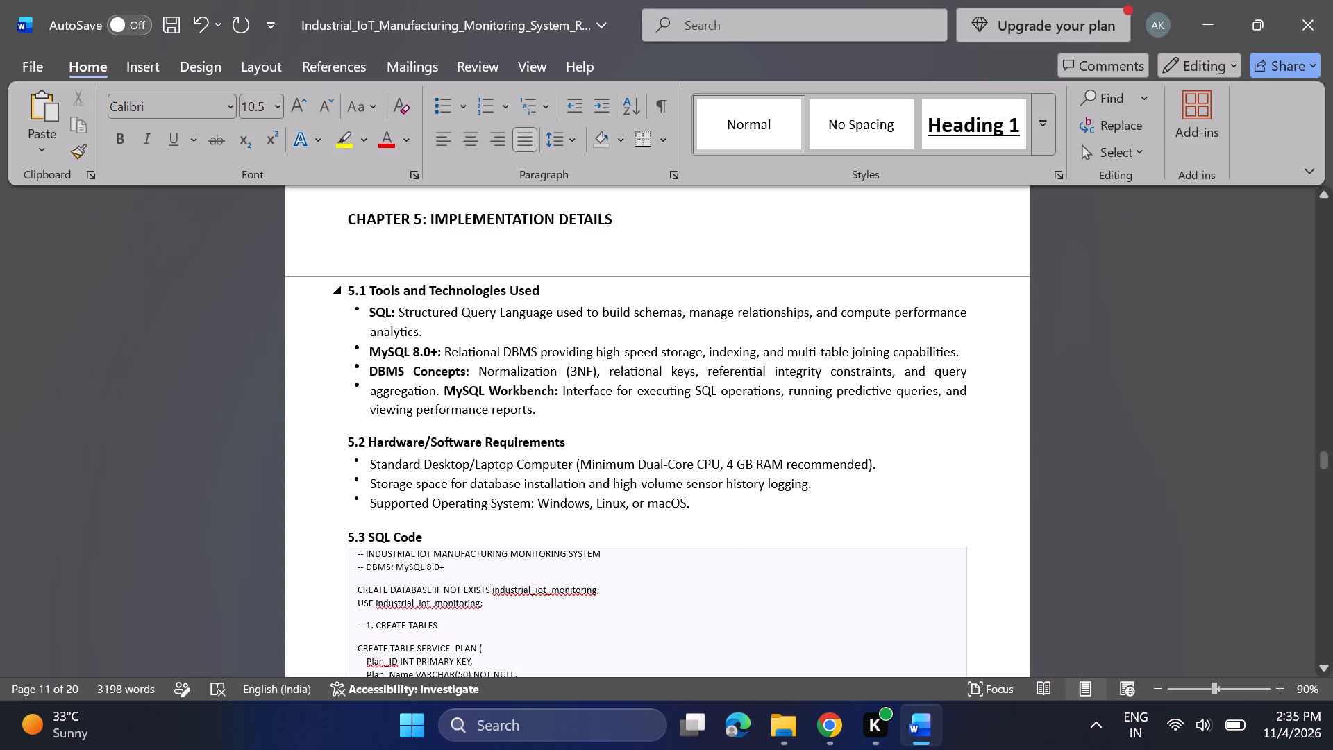
Insert a blank line above the Implementation Details chapter heading so it starts the page containing its Tools and Technologies Used section.
scroll(646, 240, down, 1)
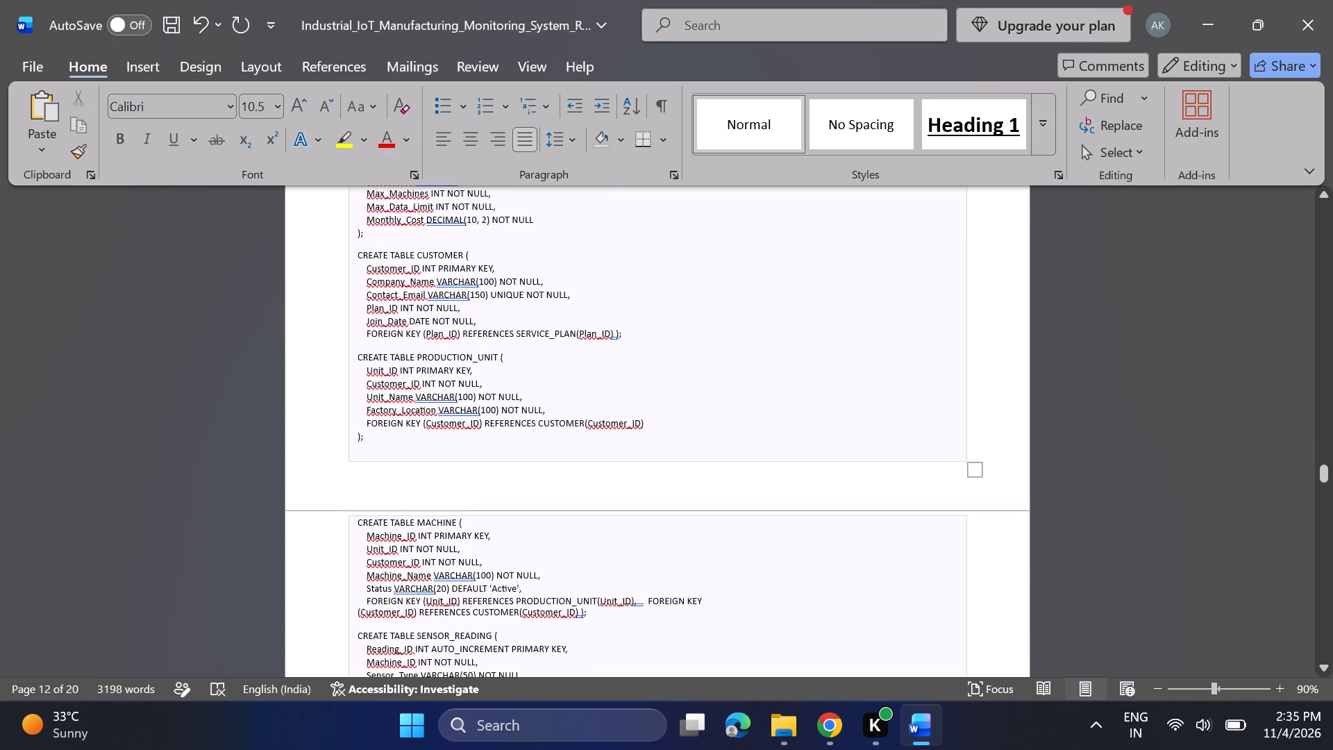
scroll(646, 240, up, 1)
scroll(579, 306, up, 1)
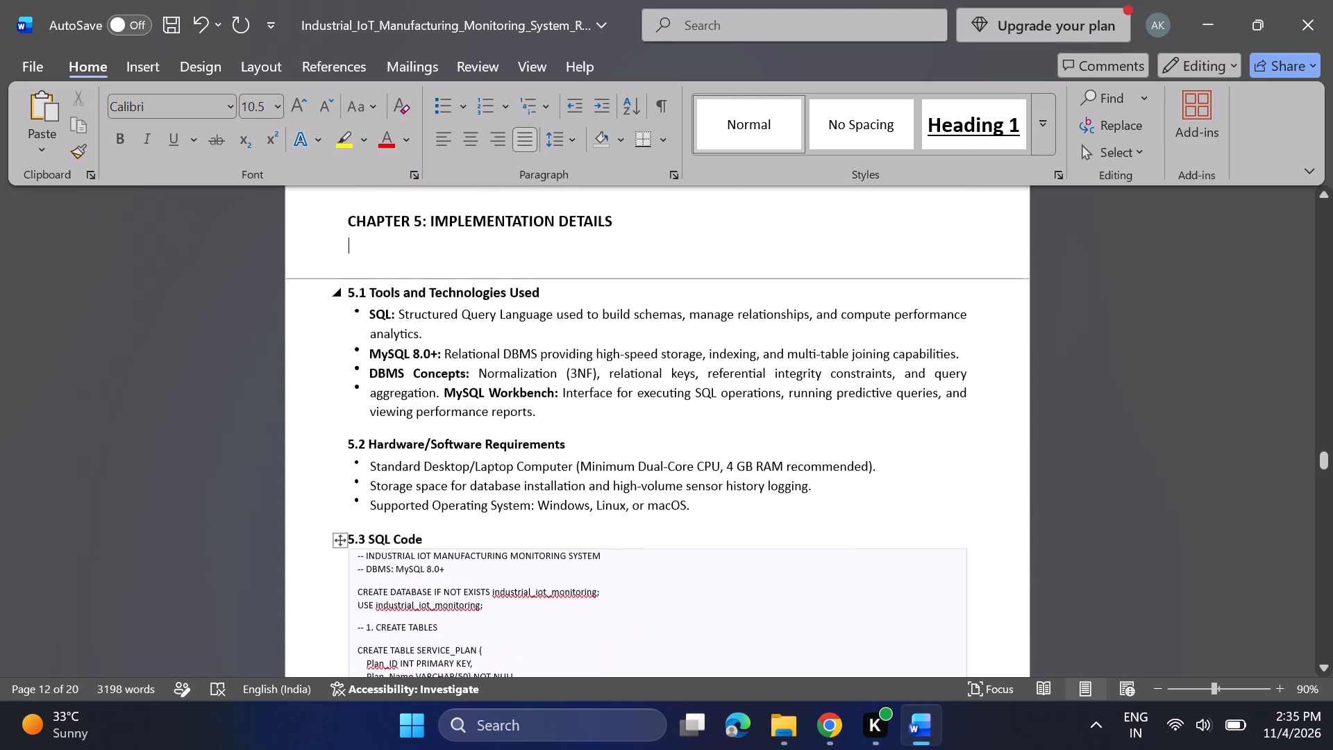
click(526, 316)
key(Return)
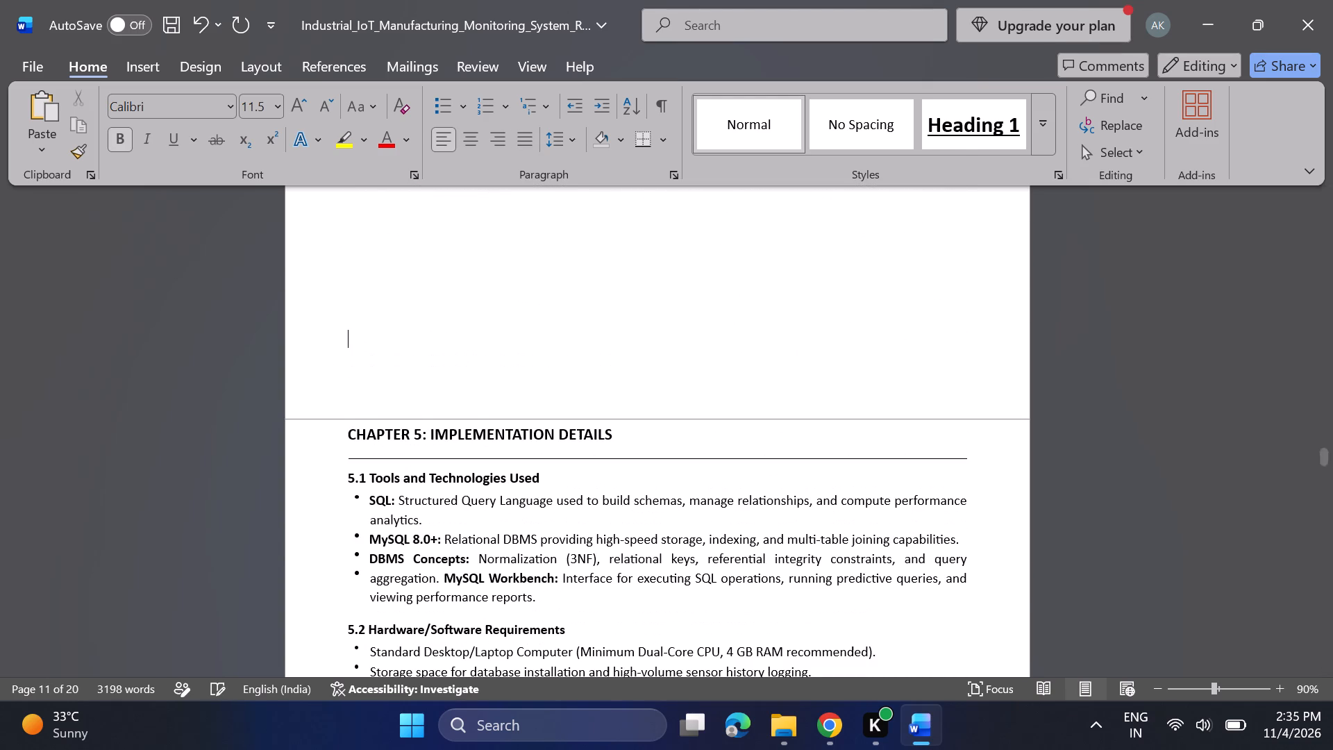
Renumber the Implementation Details chapter heading as Chapter 4 and center it on the page.
drag(639, 429, 310, 461)
click(403, 470)
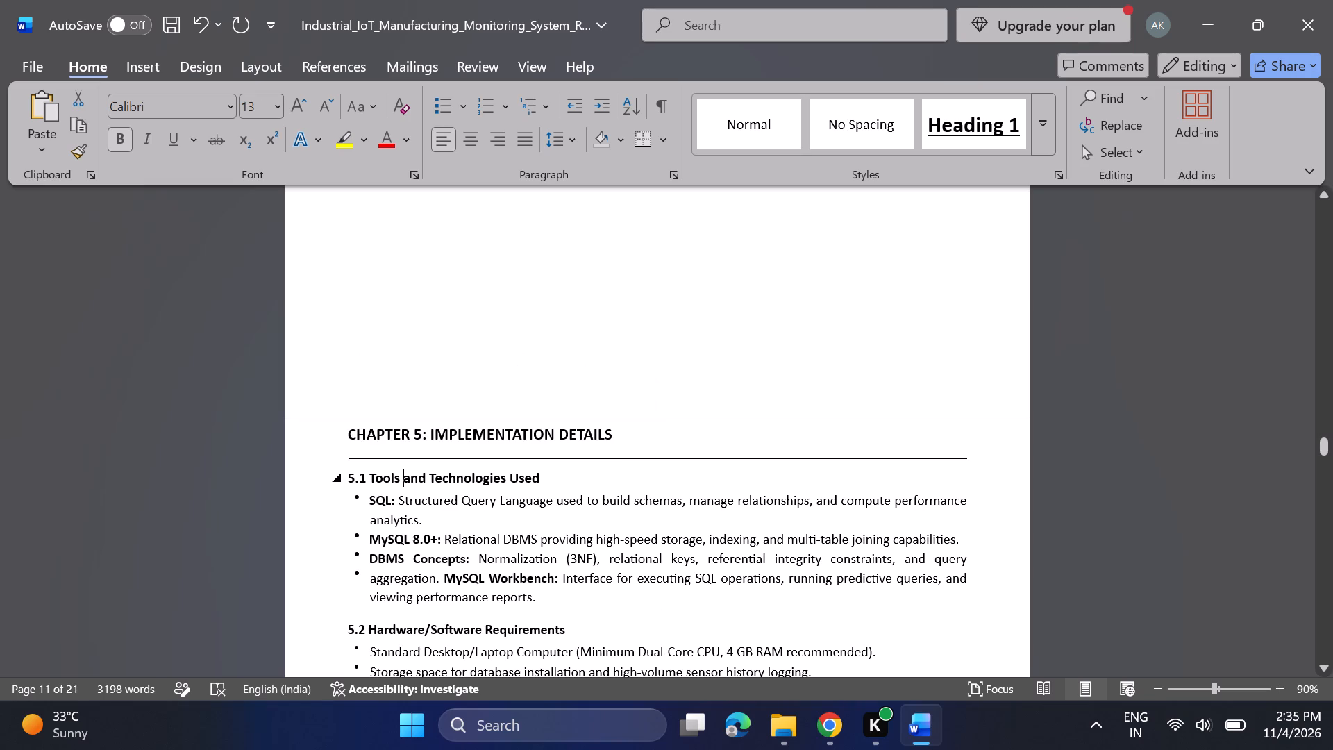
click(420, 439)
key(BackSpace)
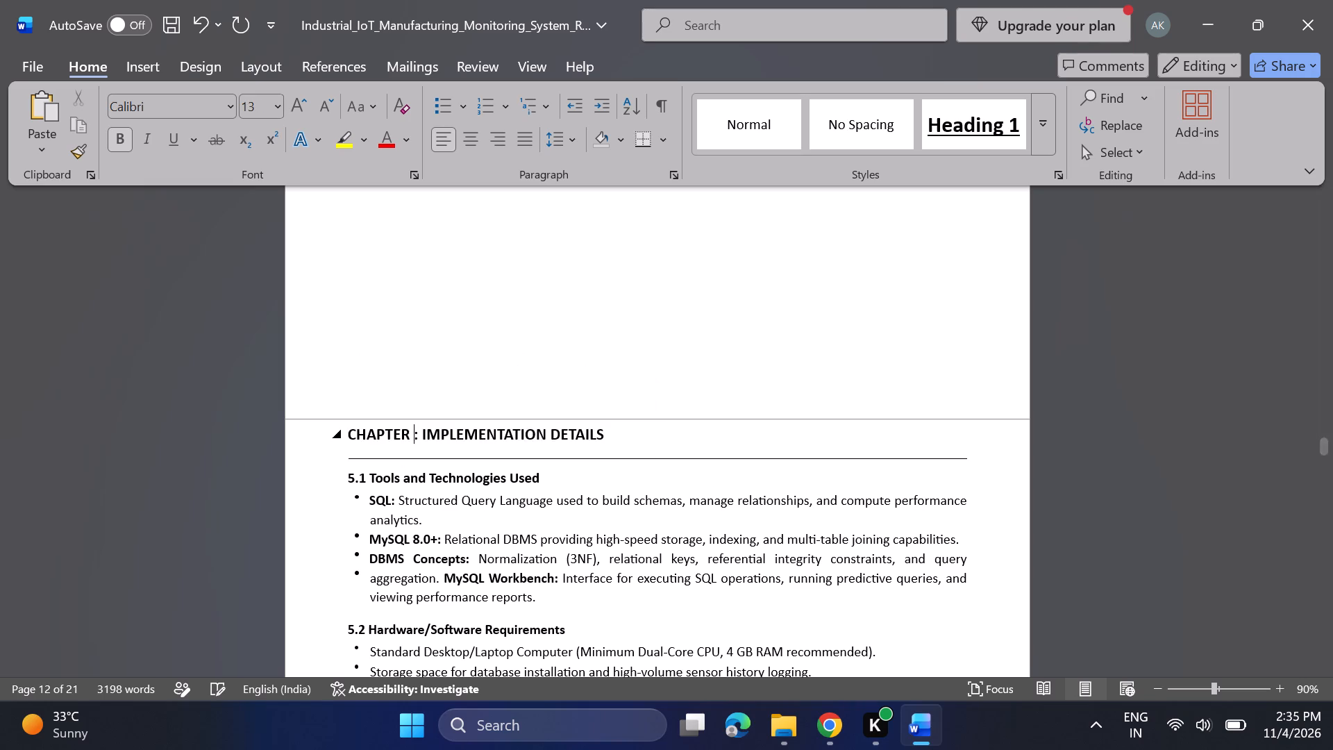
key(4)
click(477, 140)
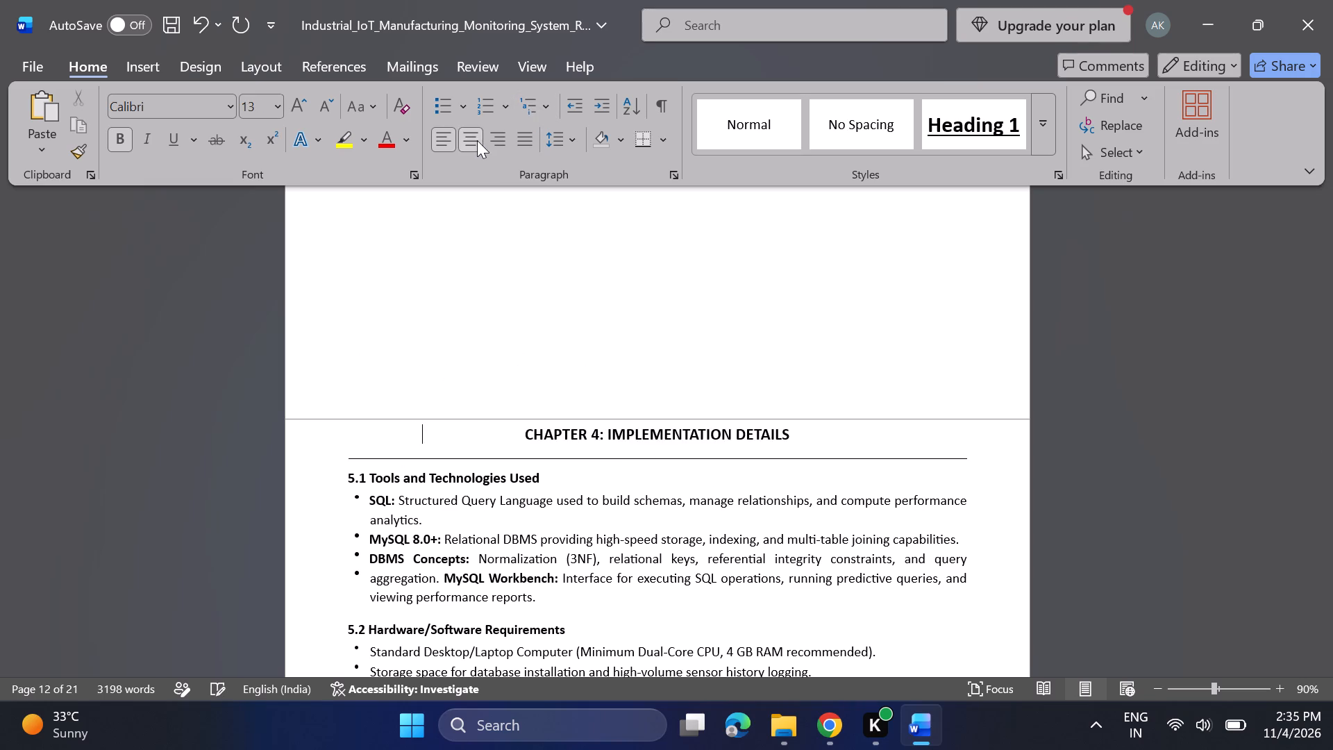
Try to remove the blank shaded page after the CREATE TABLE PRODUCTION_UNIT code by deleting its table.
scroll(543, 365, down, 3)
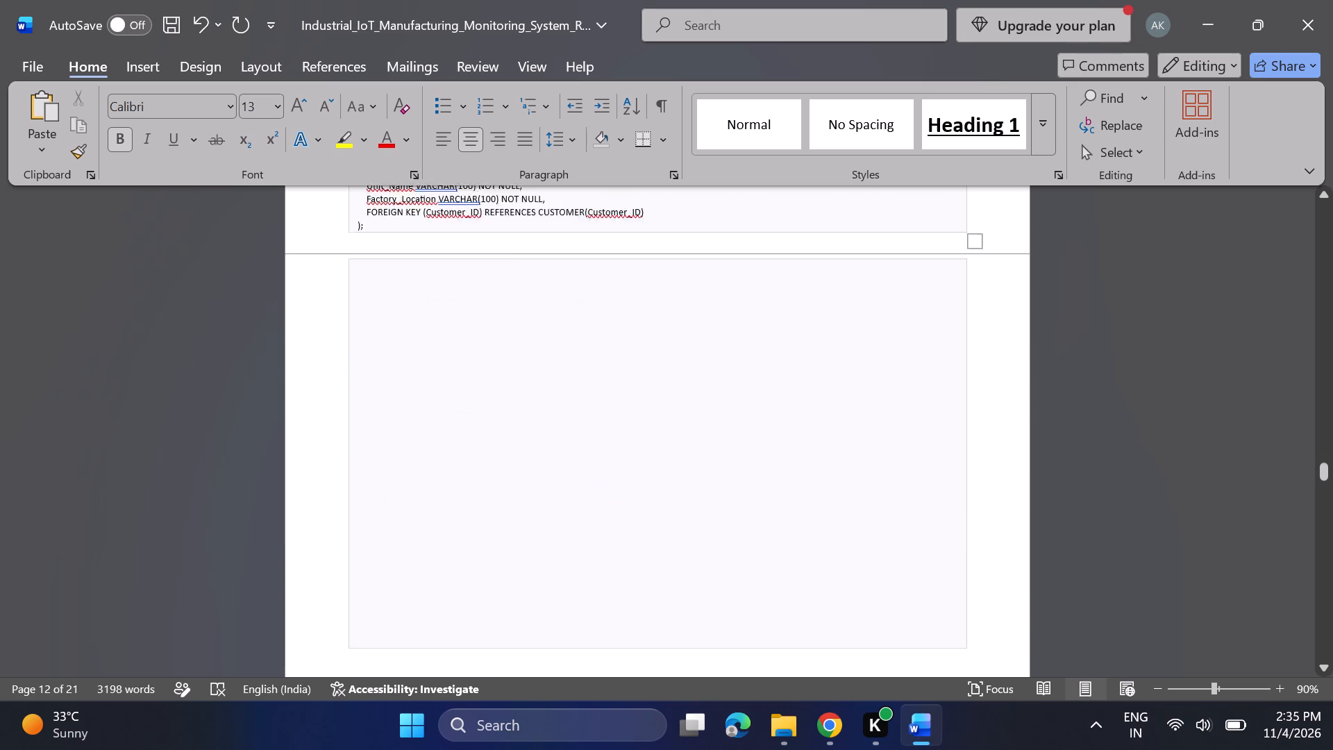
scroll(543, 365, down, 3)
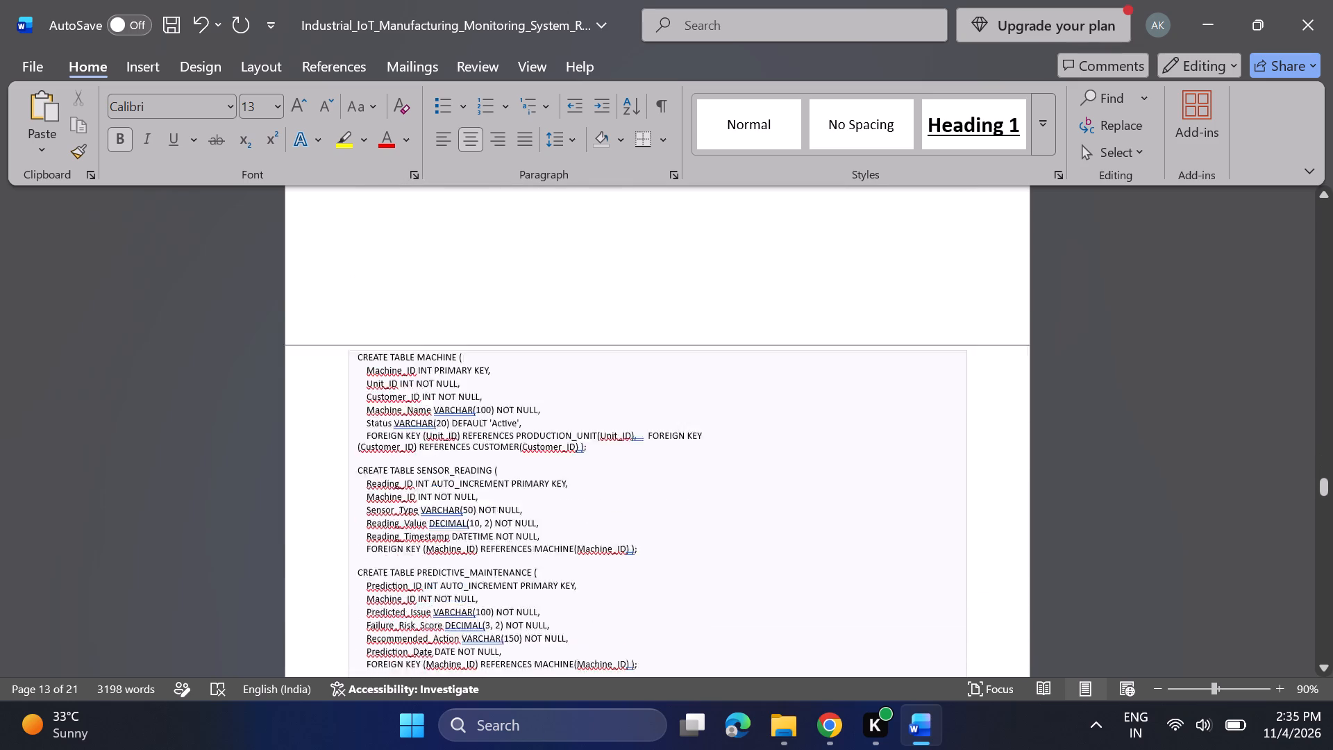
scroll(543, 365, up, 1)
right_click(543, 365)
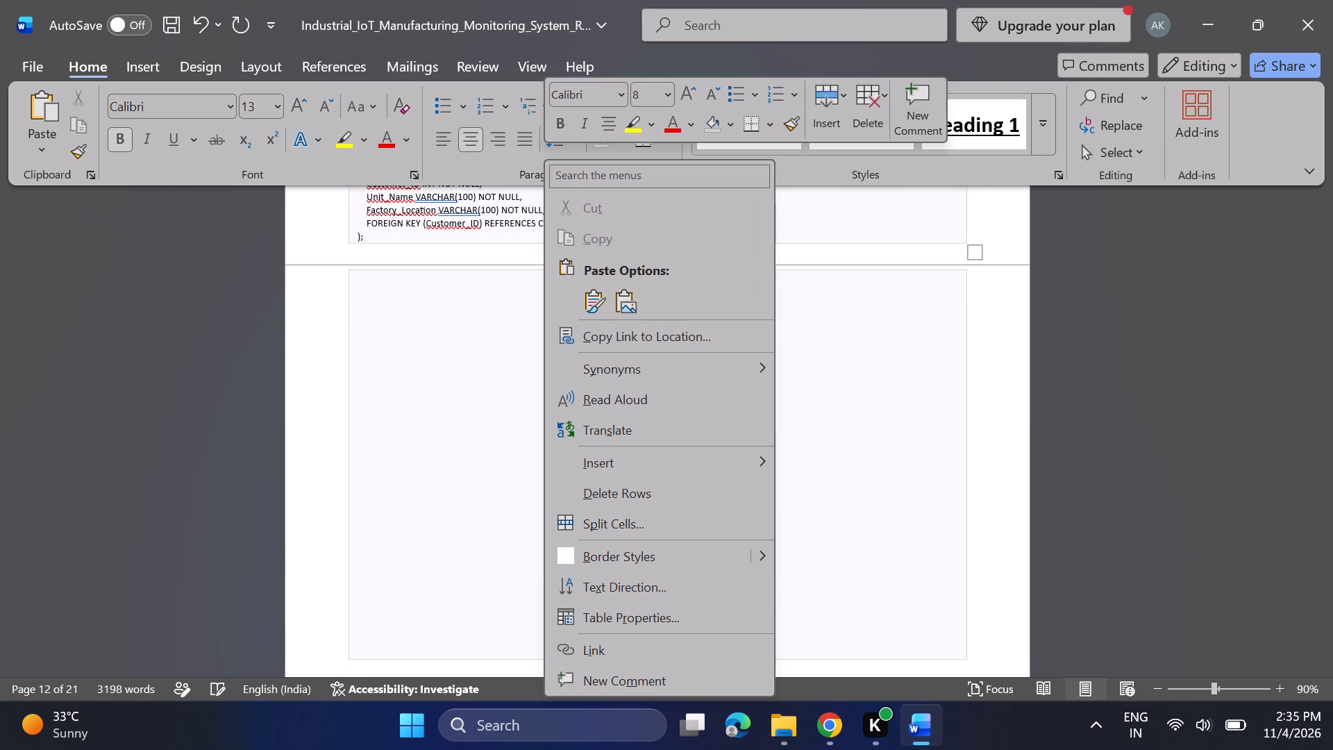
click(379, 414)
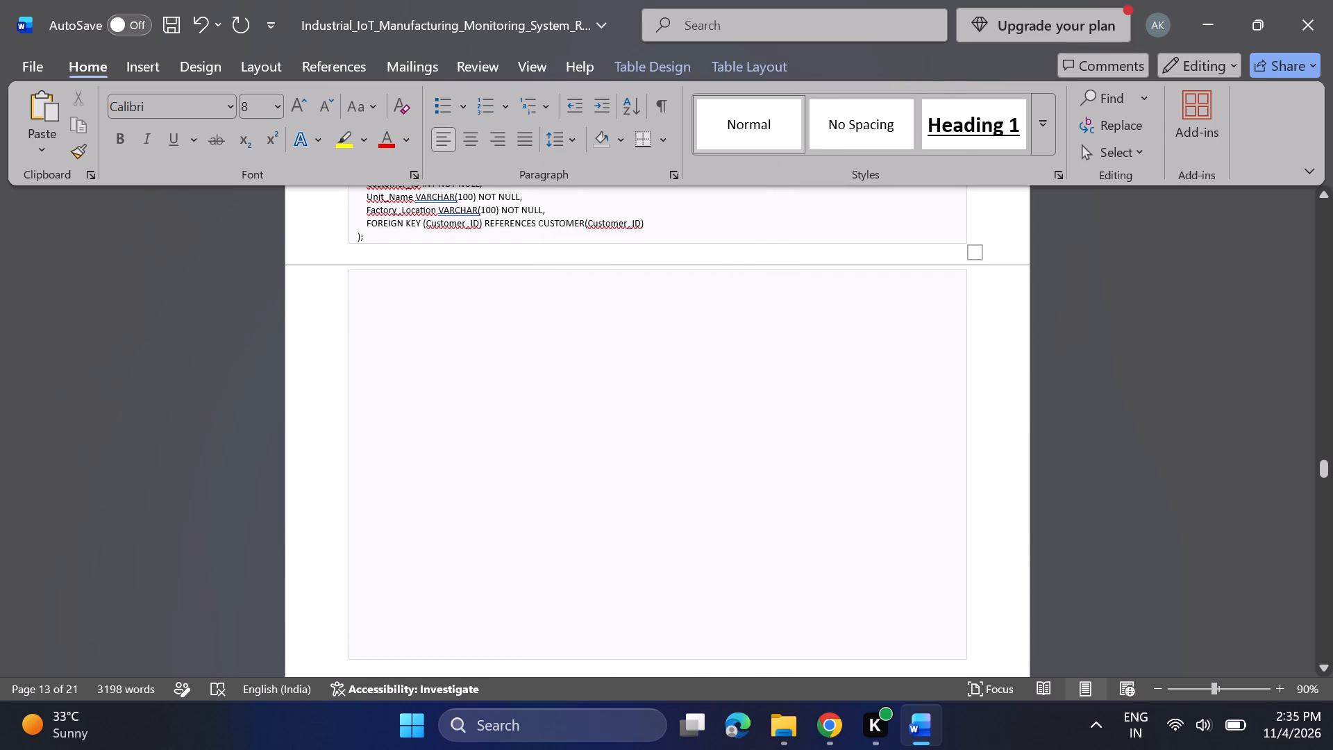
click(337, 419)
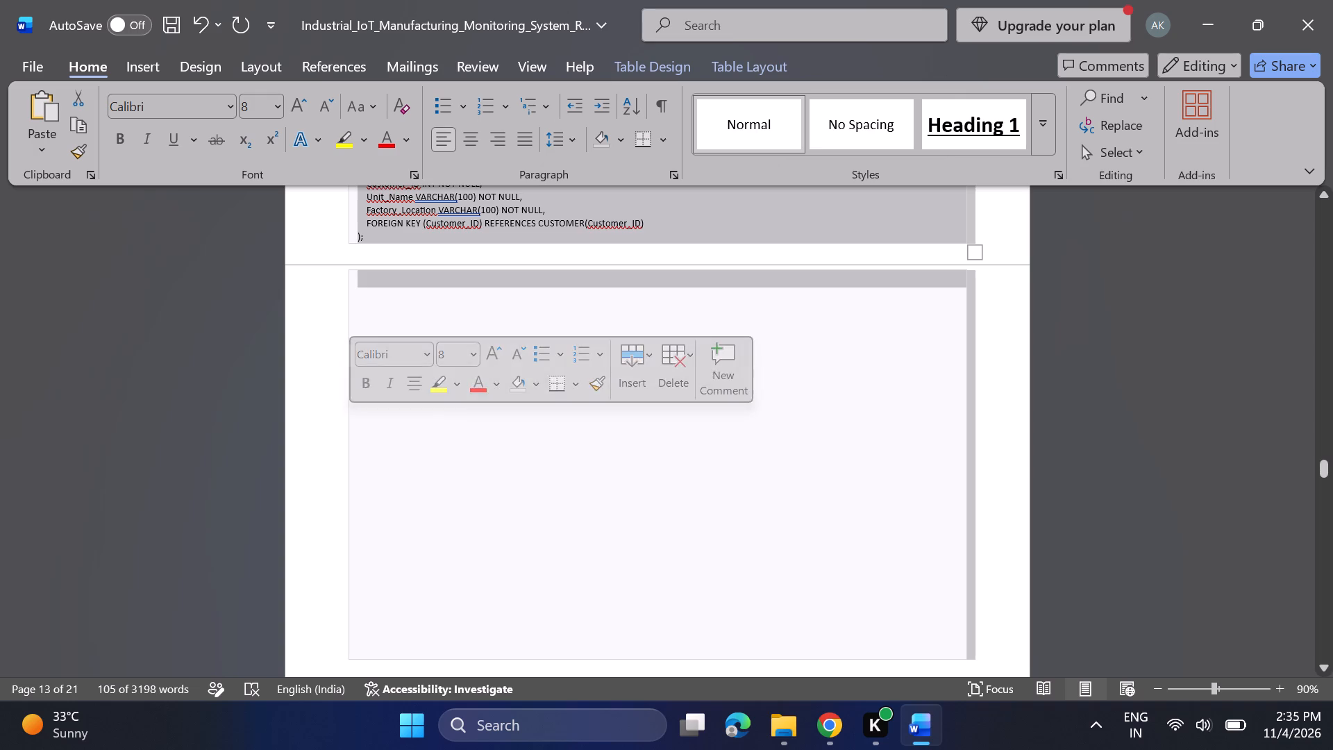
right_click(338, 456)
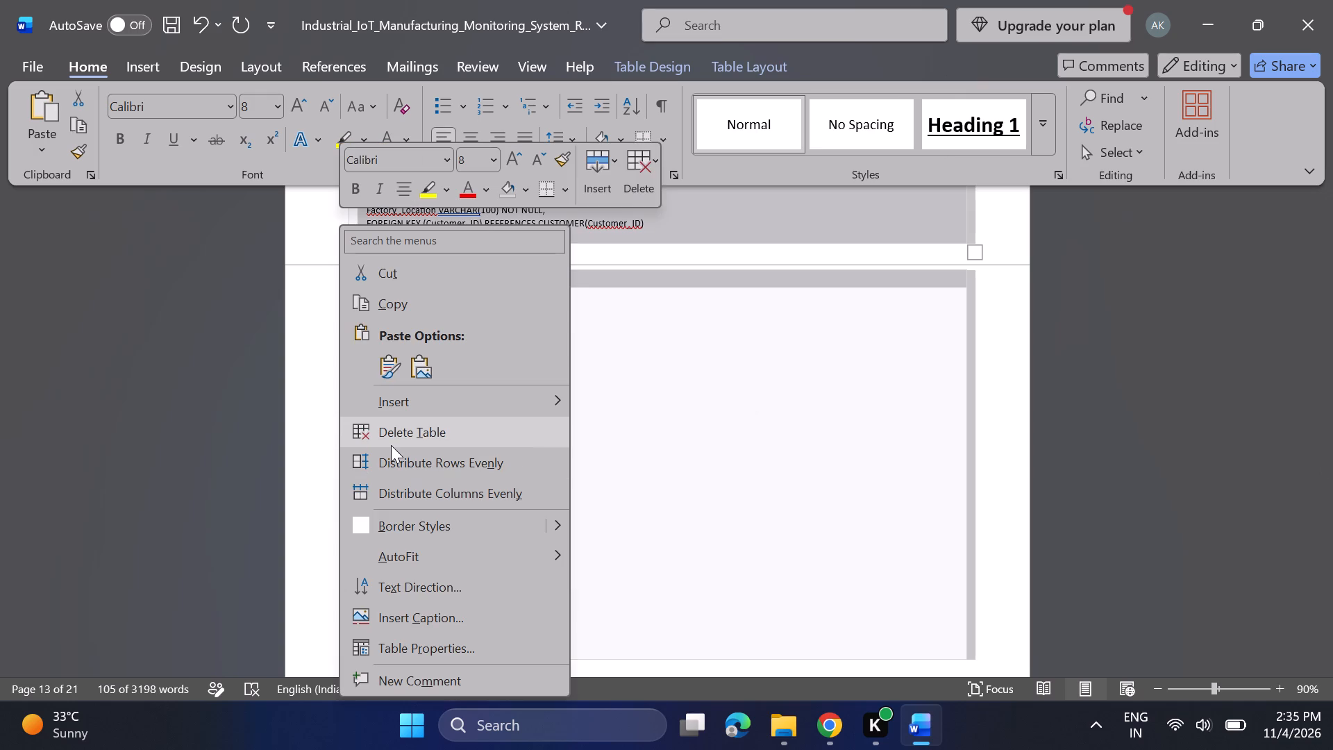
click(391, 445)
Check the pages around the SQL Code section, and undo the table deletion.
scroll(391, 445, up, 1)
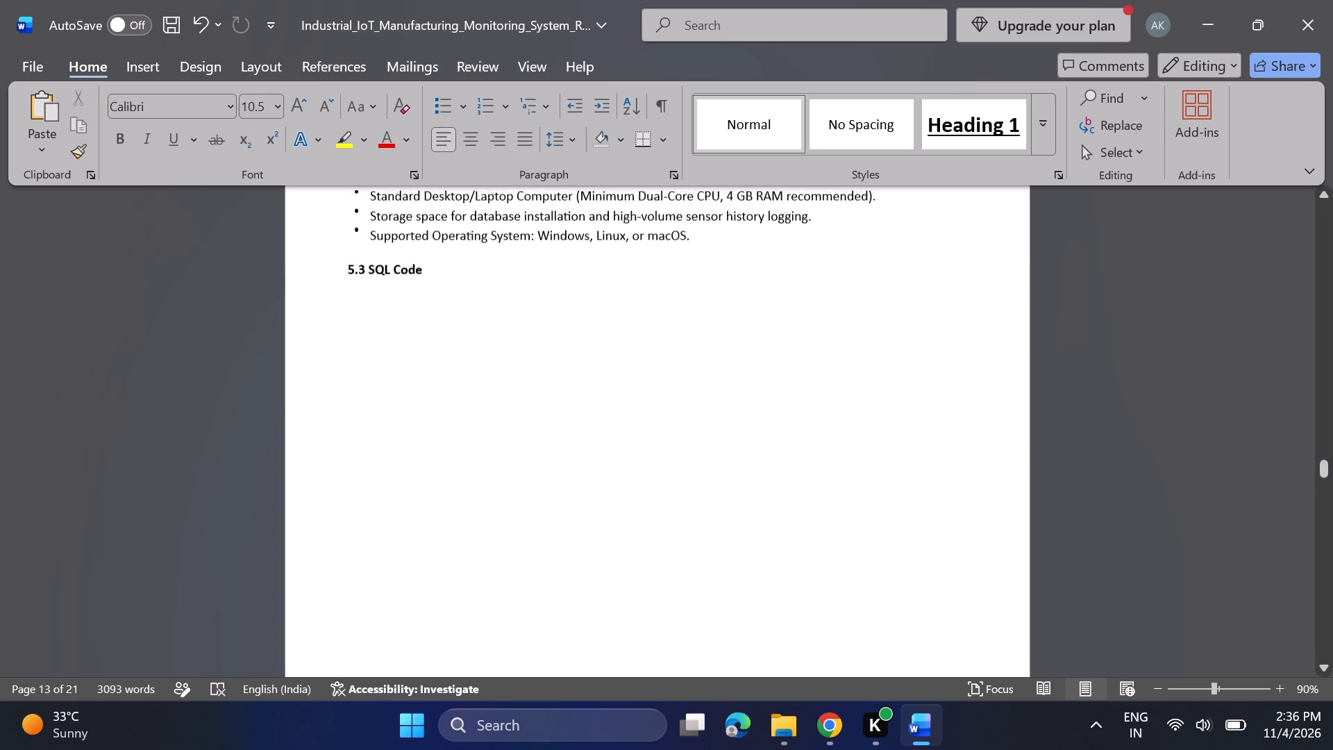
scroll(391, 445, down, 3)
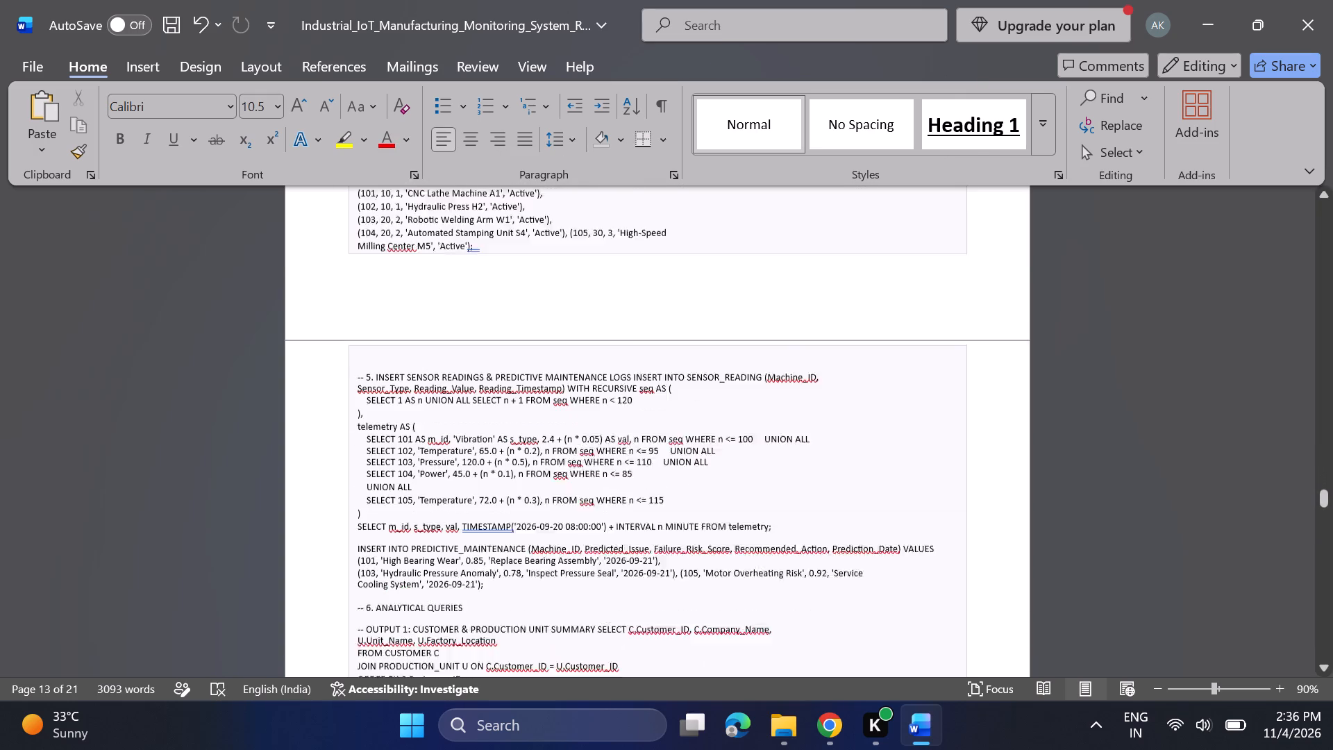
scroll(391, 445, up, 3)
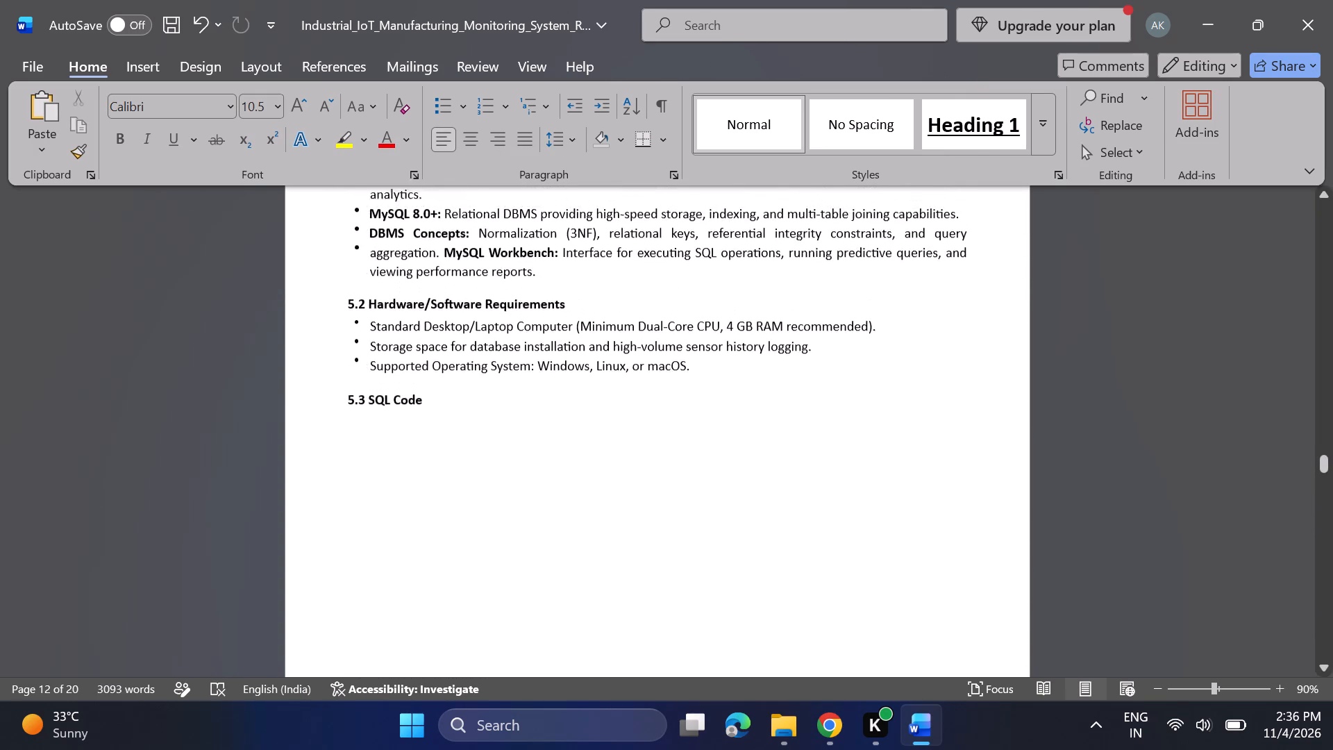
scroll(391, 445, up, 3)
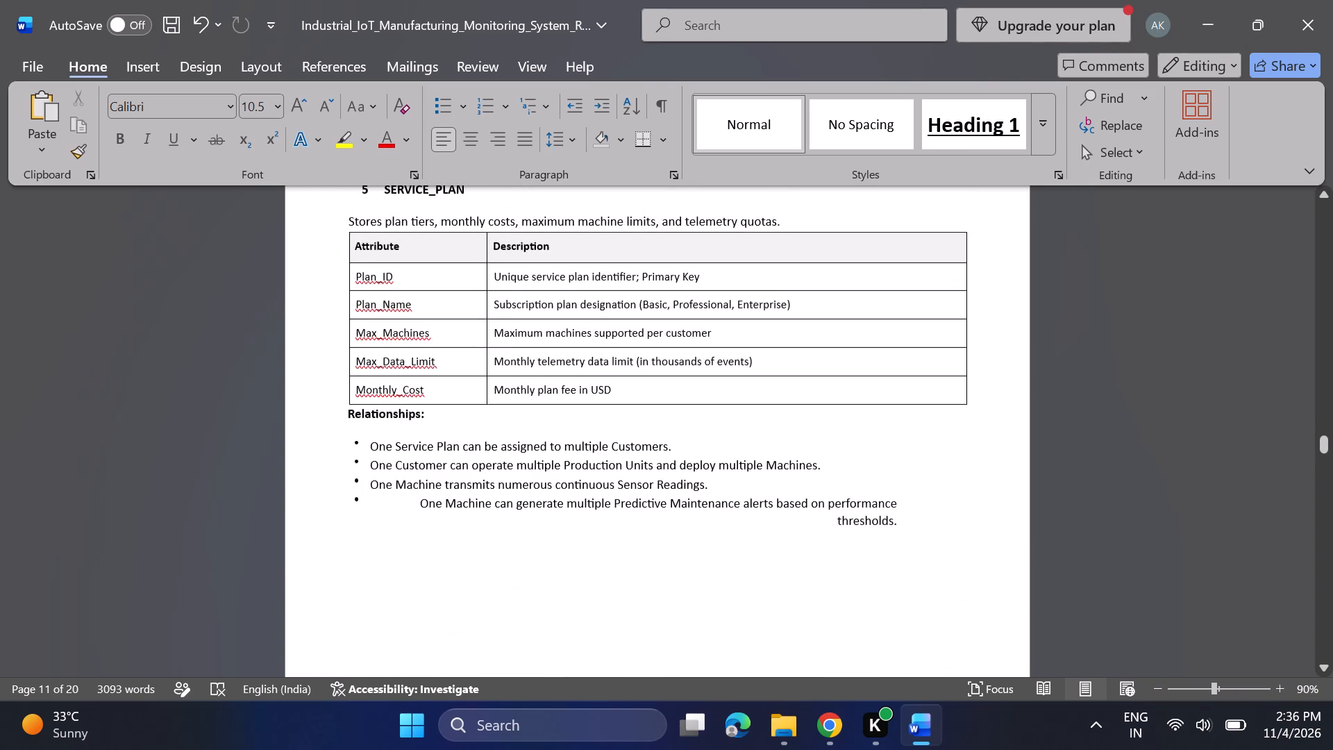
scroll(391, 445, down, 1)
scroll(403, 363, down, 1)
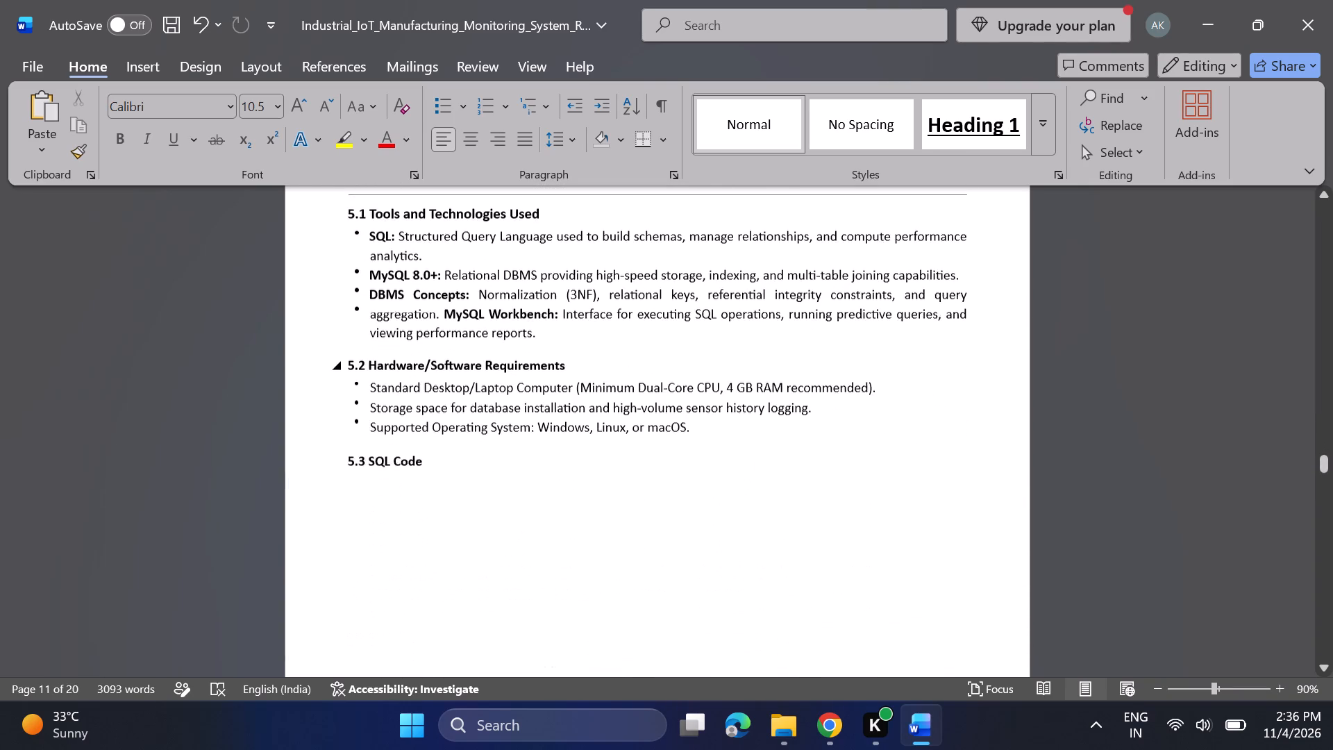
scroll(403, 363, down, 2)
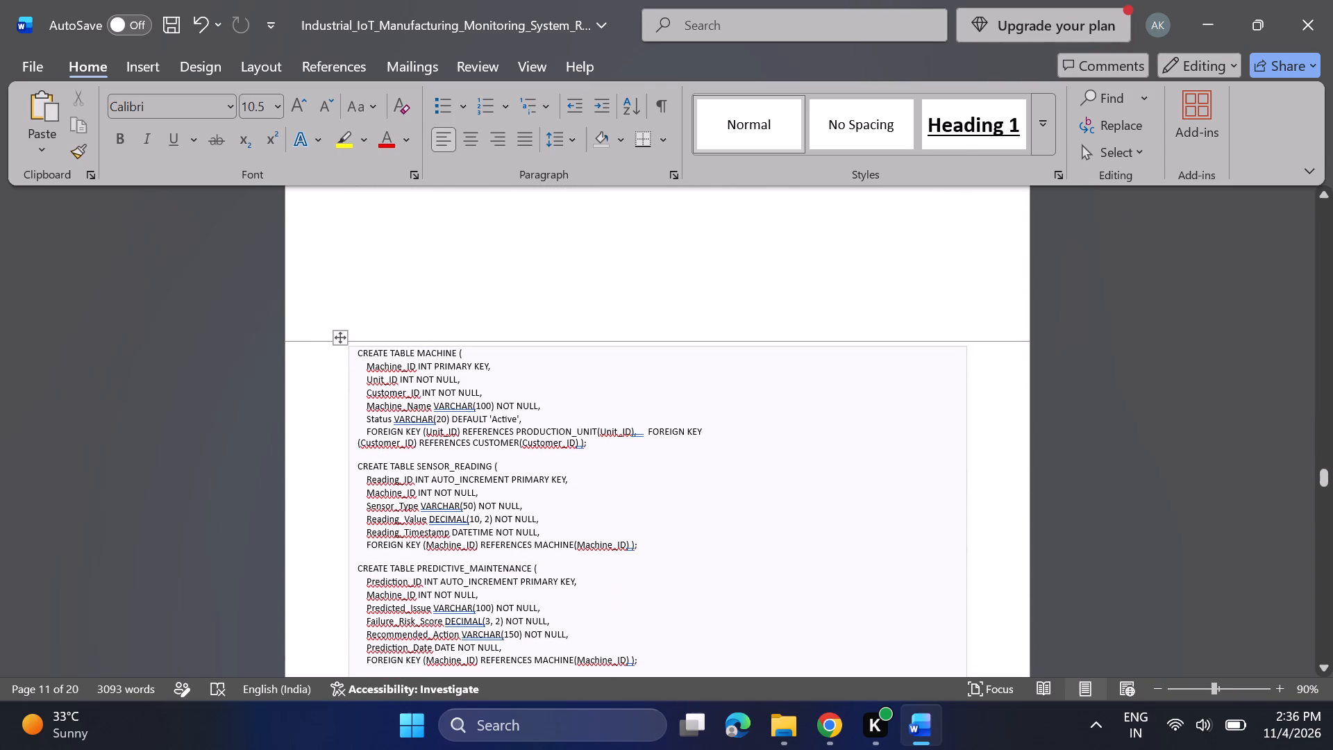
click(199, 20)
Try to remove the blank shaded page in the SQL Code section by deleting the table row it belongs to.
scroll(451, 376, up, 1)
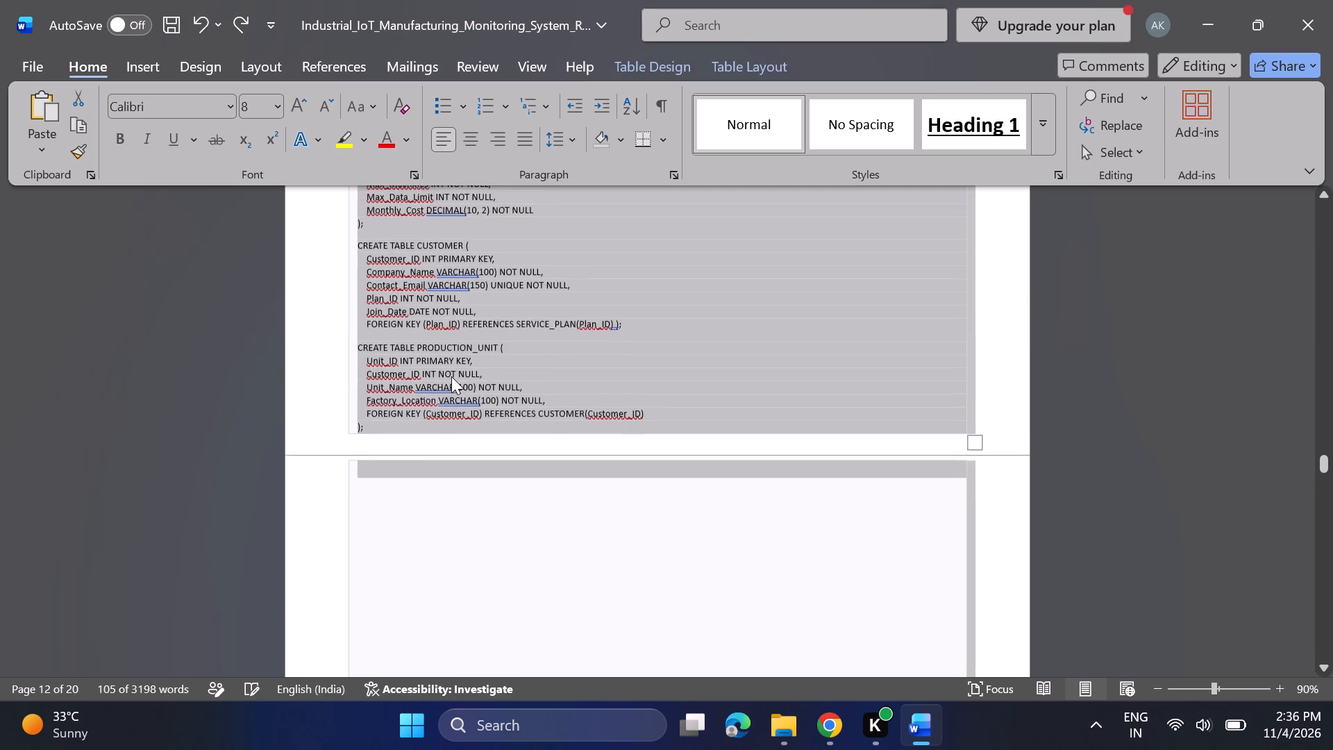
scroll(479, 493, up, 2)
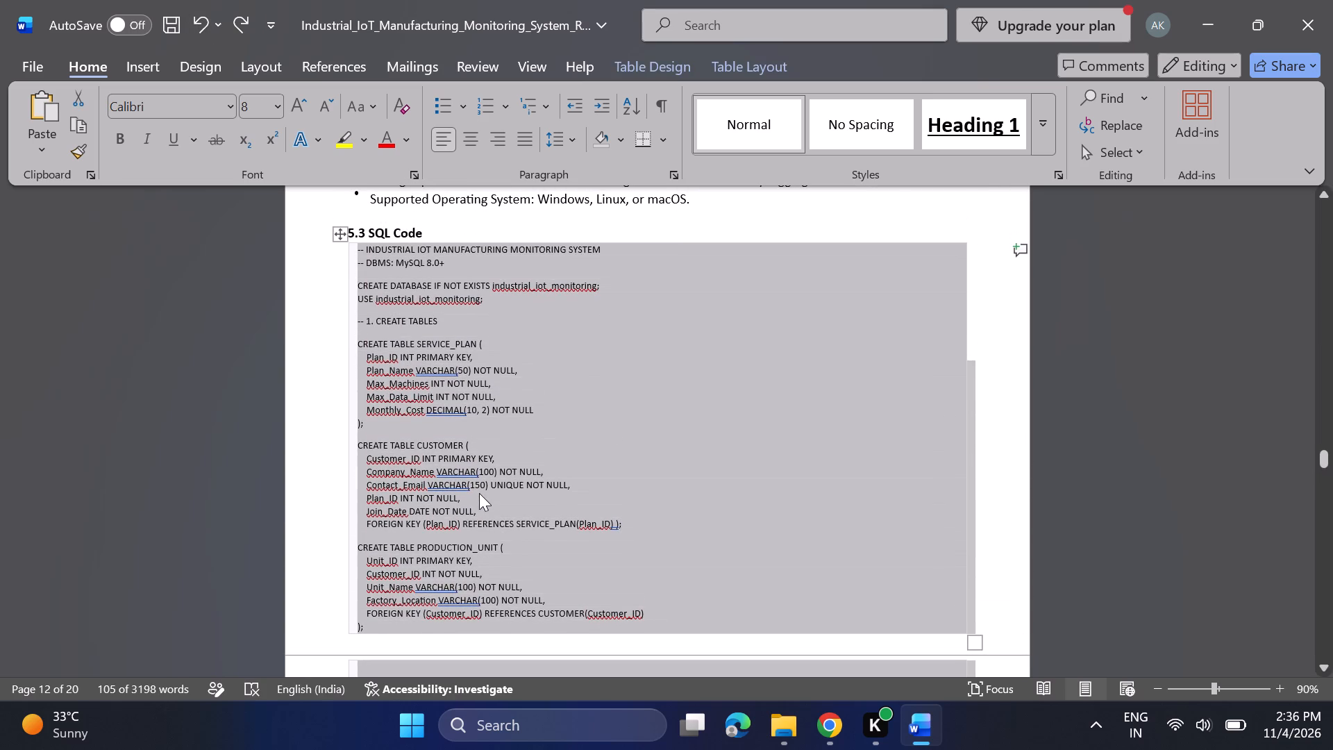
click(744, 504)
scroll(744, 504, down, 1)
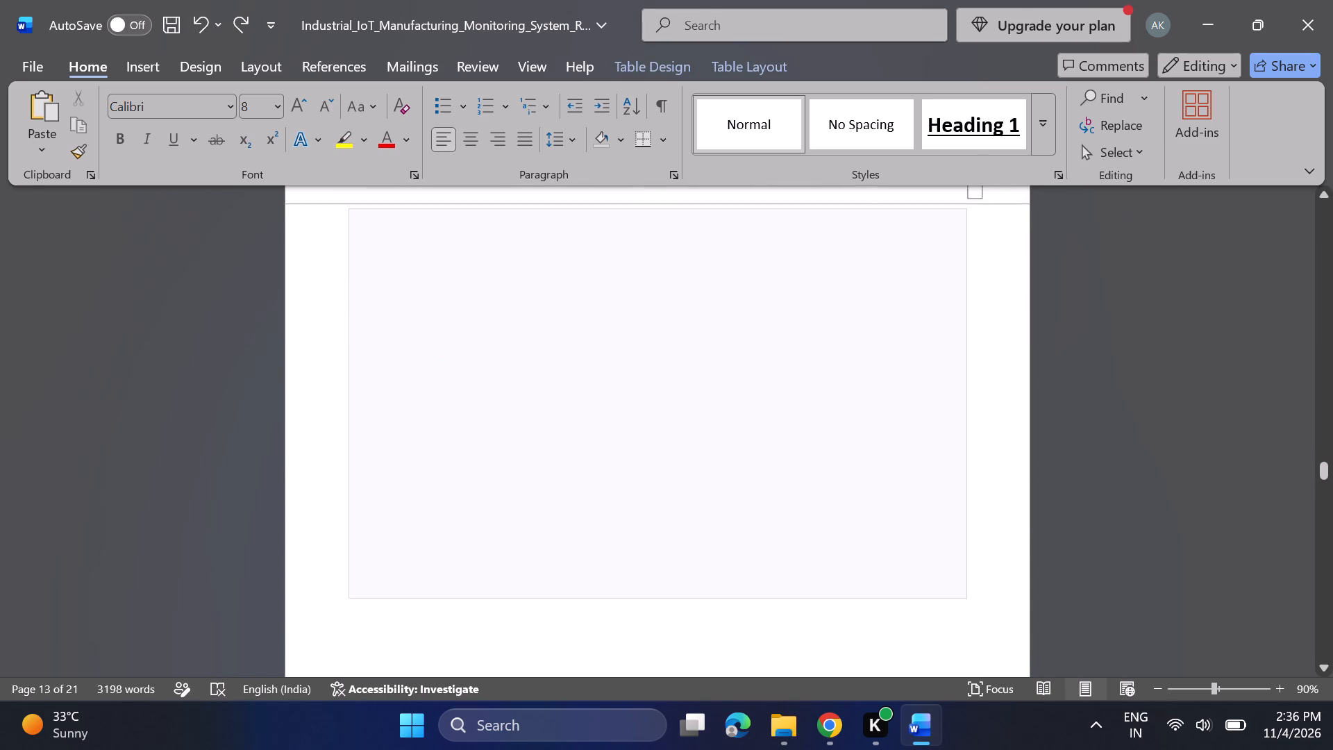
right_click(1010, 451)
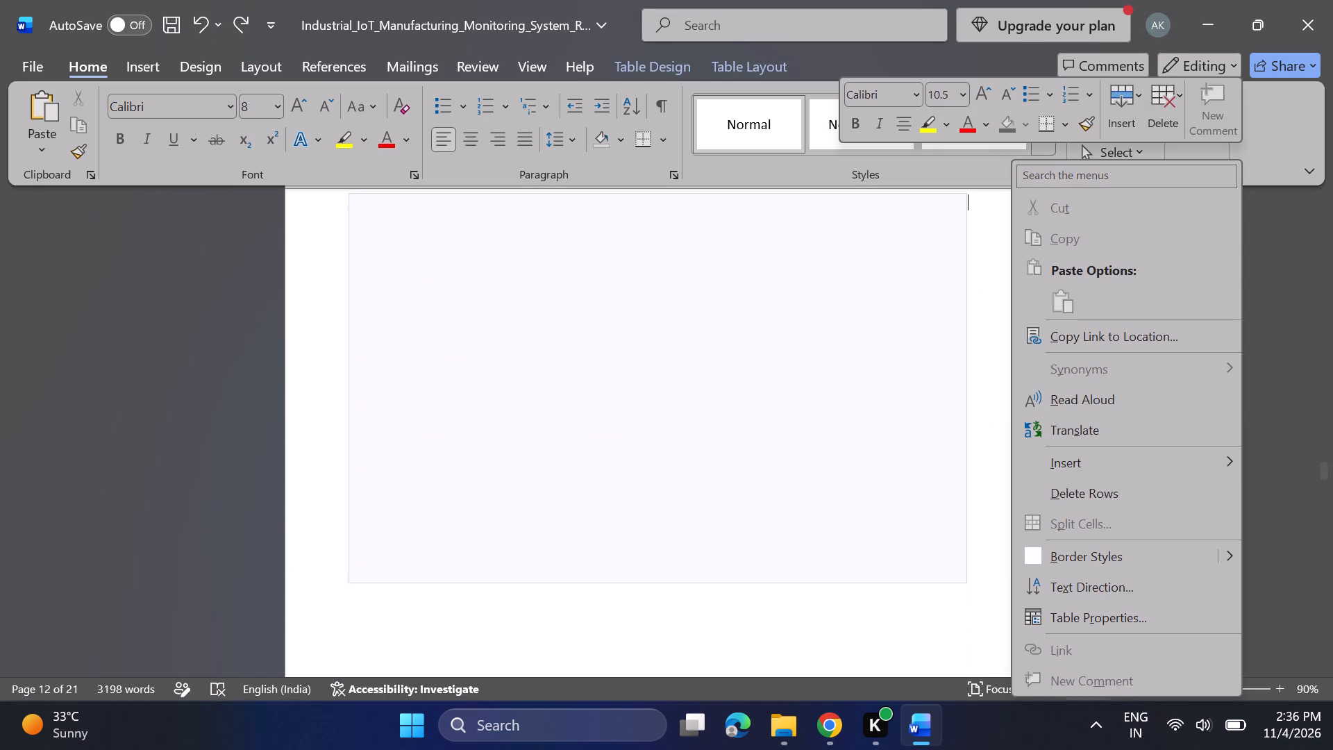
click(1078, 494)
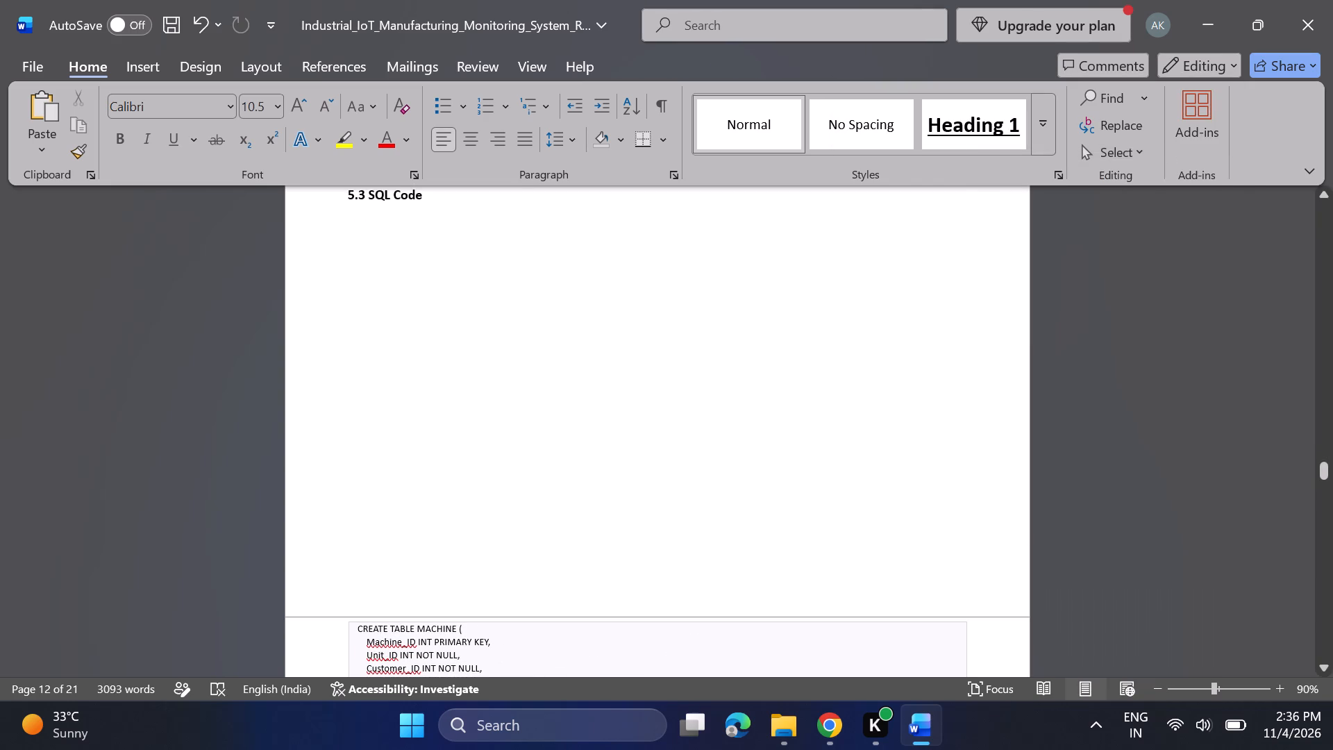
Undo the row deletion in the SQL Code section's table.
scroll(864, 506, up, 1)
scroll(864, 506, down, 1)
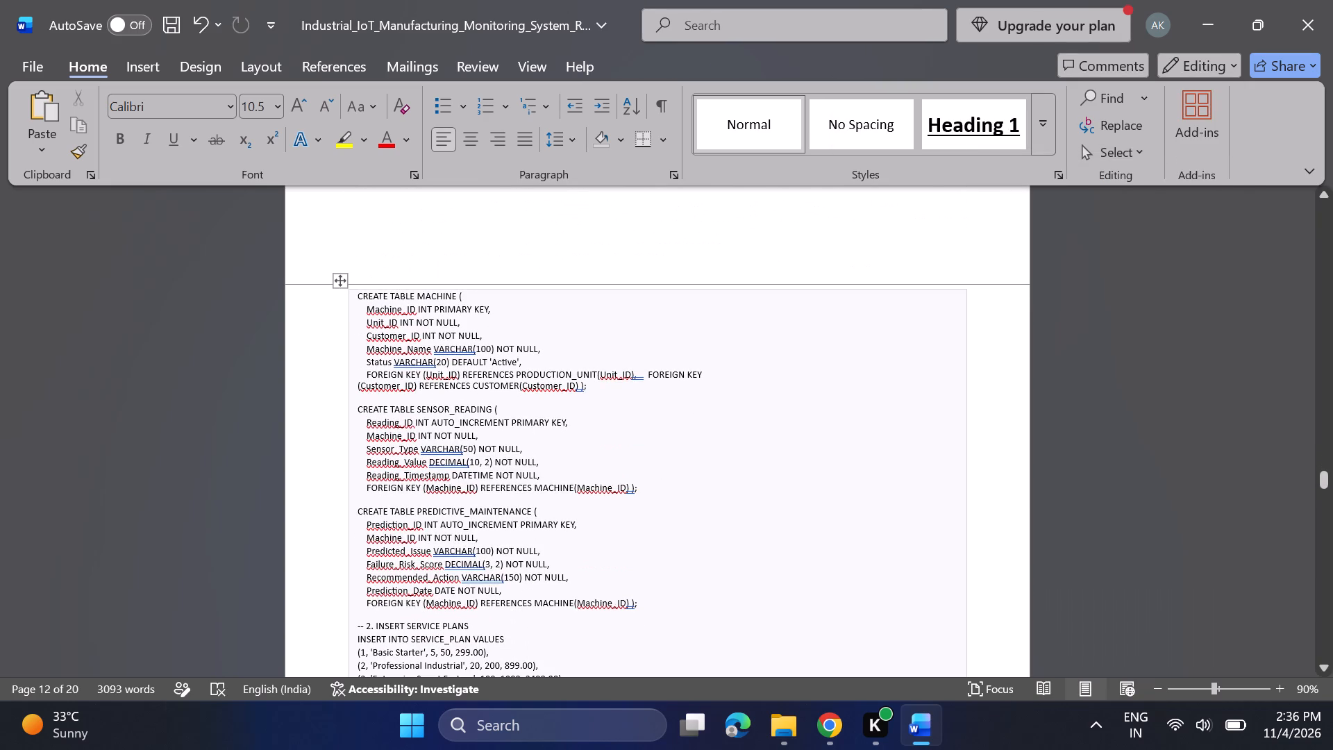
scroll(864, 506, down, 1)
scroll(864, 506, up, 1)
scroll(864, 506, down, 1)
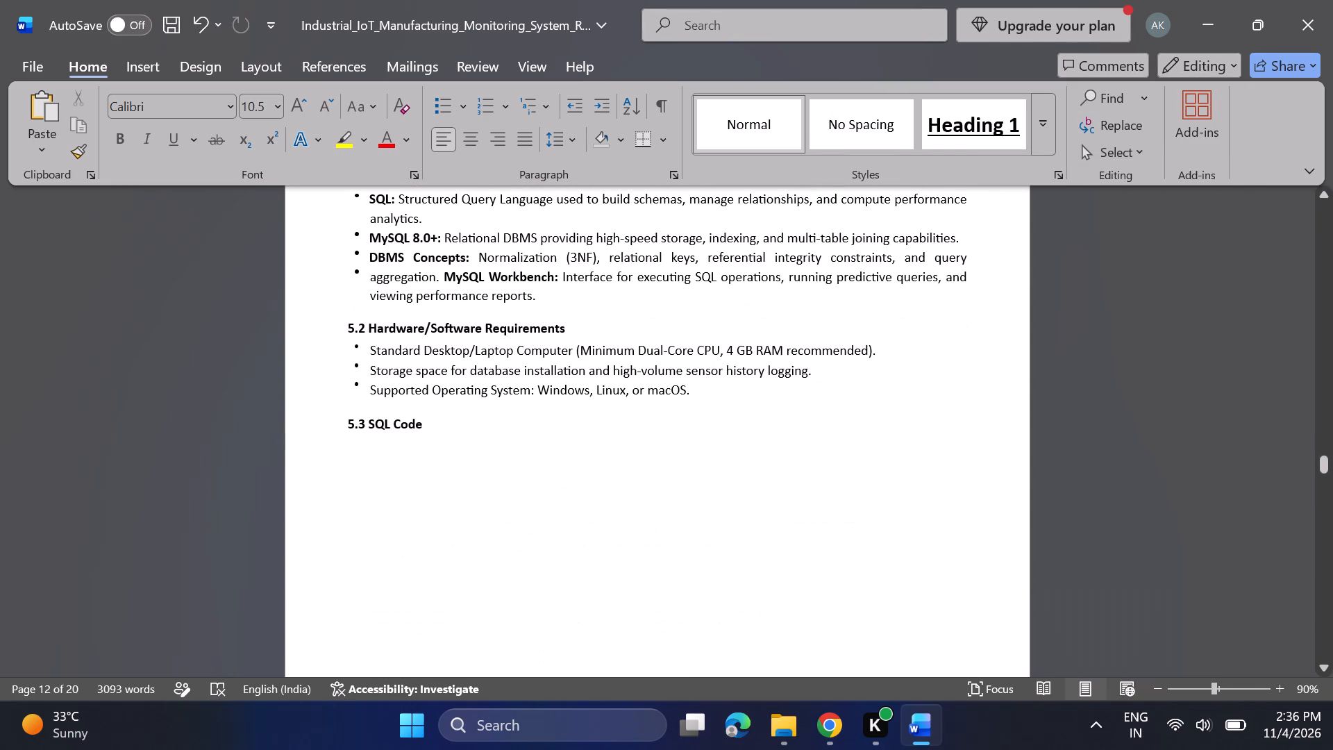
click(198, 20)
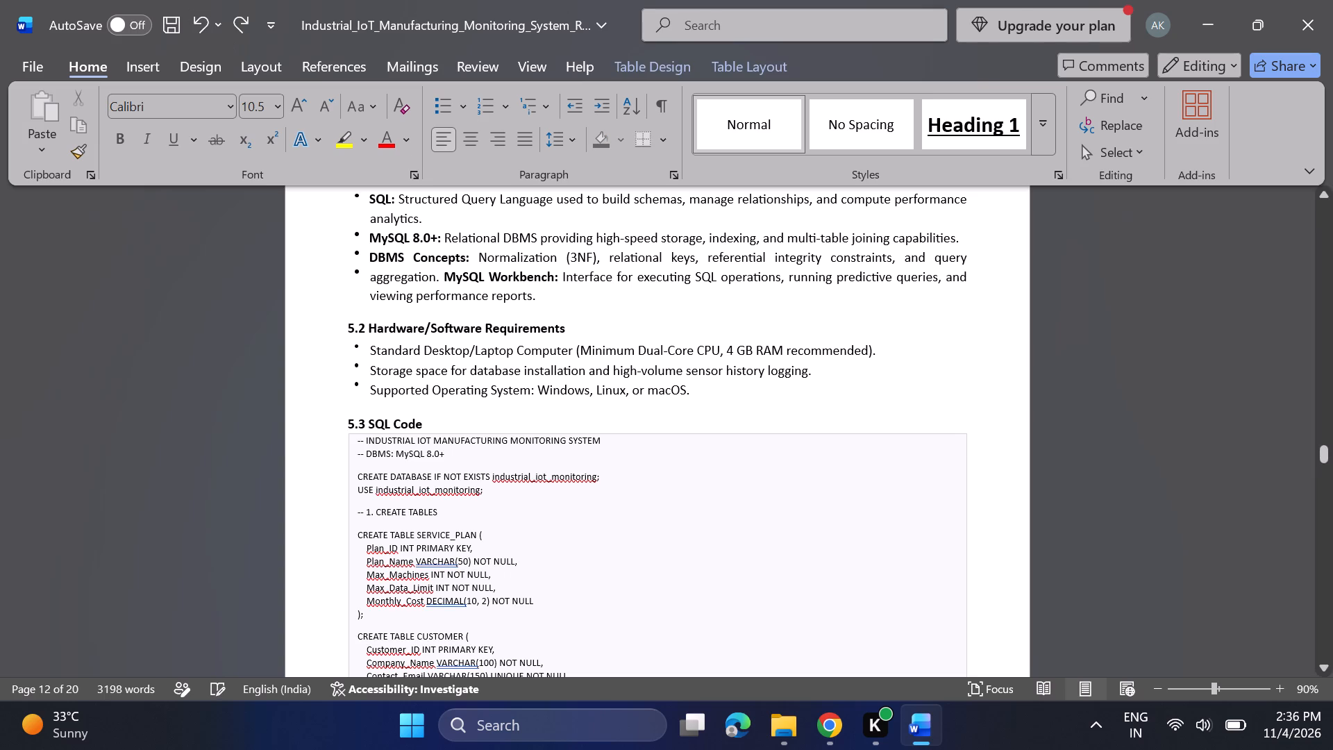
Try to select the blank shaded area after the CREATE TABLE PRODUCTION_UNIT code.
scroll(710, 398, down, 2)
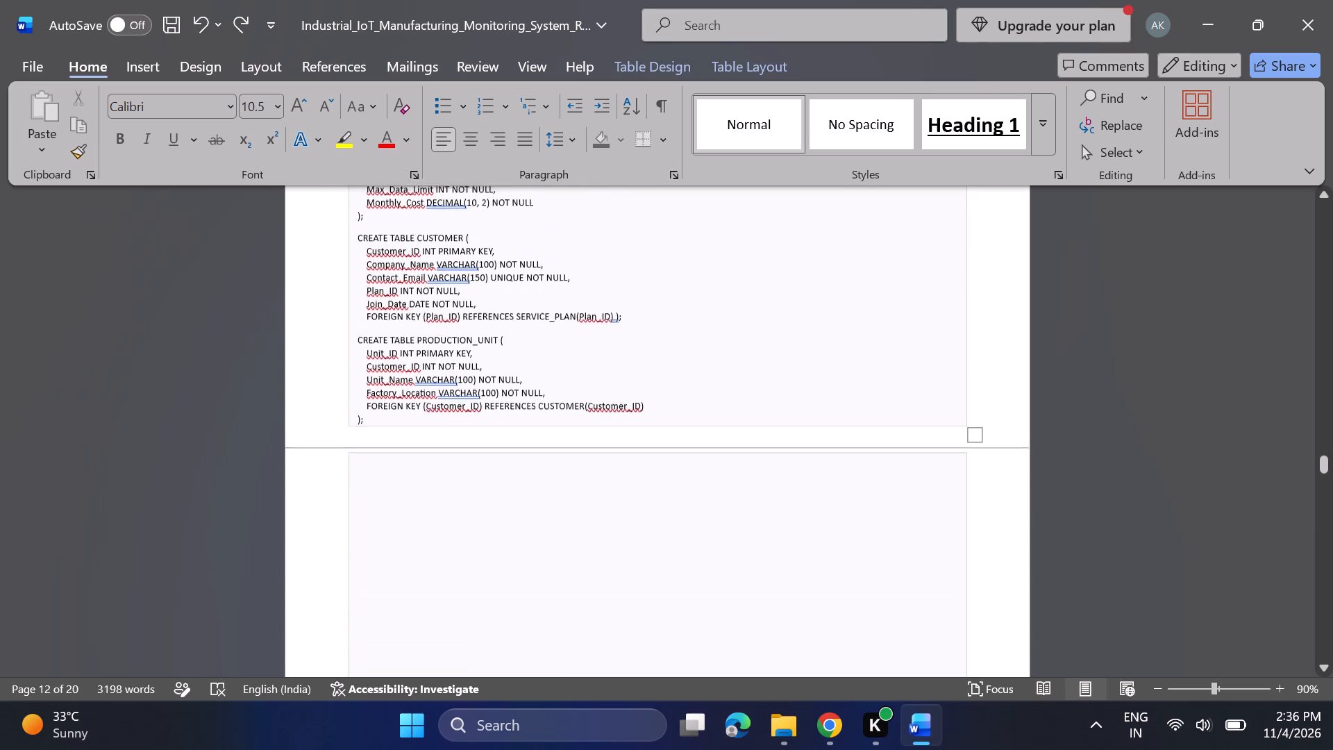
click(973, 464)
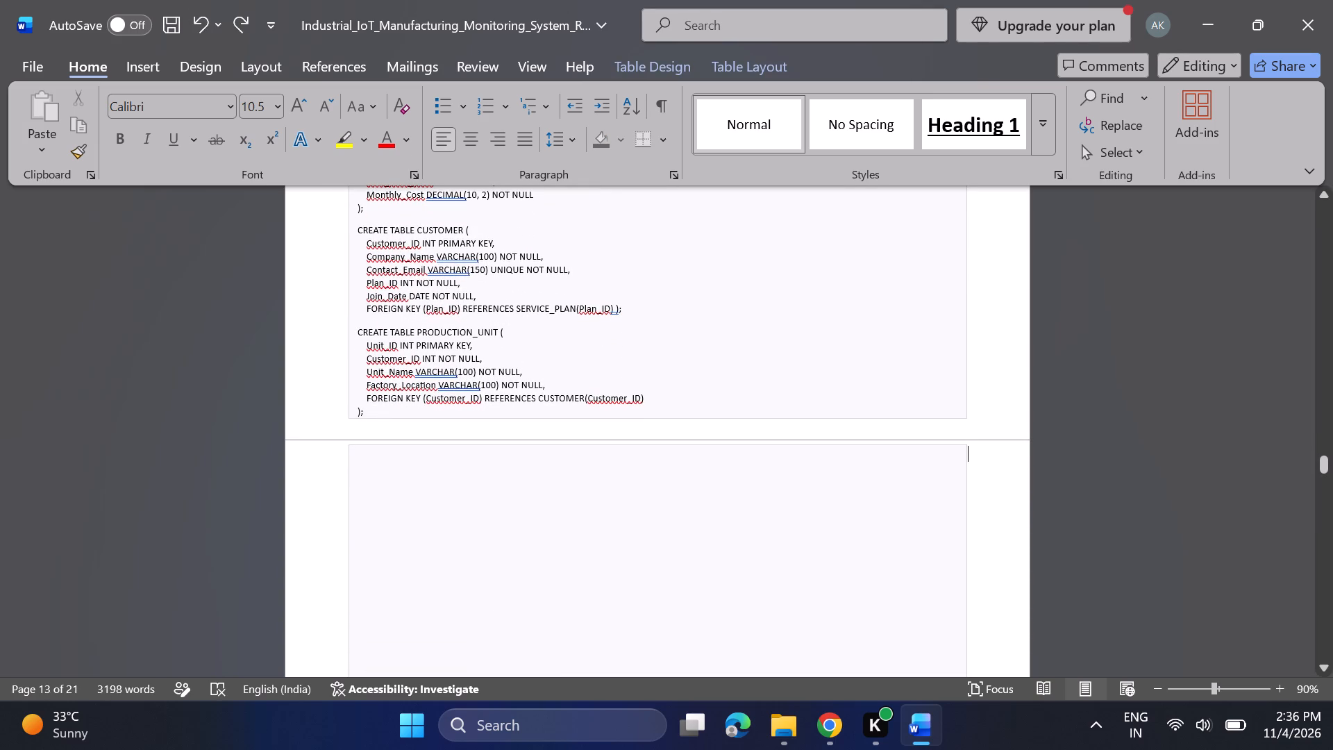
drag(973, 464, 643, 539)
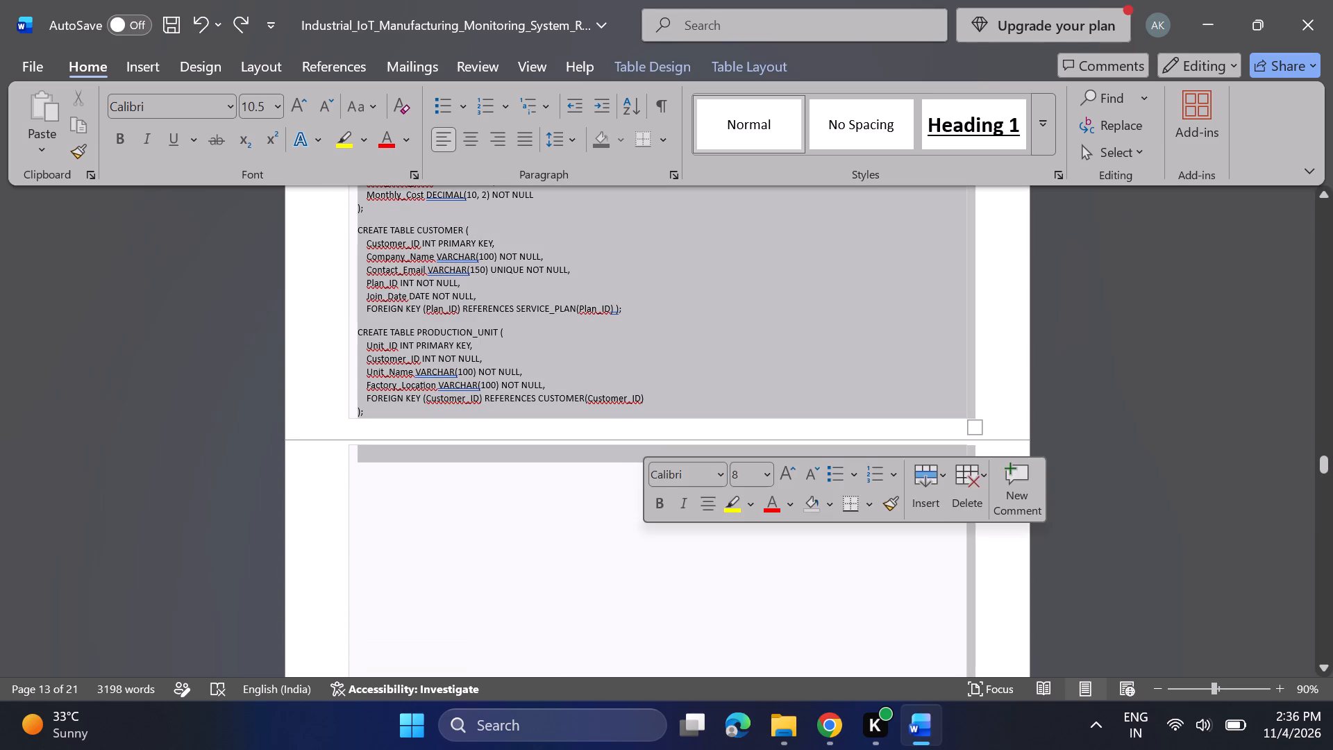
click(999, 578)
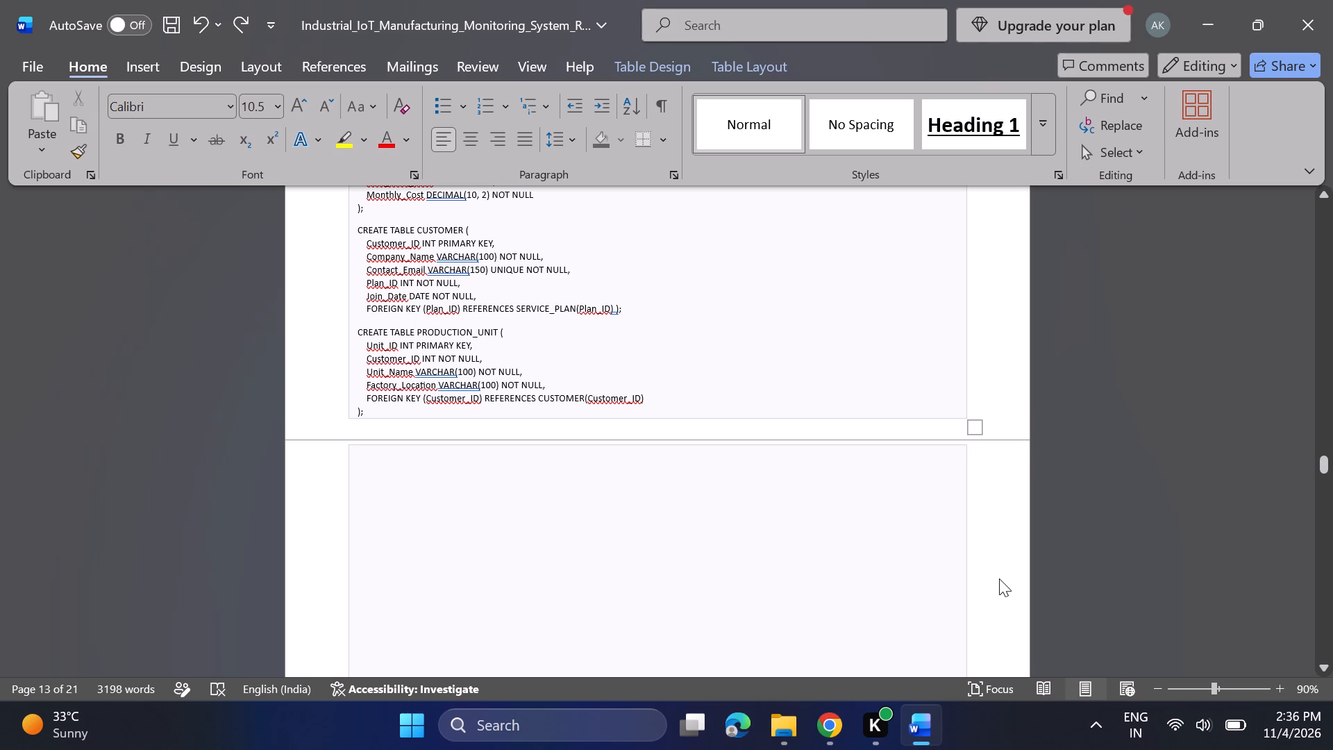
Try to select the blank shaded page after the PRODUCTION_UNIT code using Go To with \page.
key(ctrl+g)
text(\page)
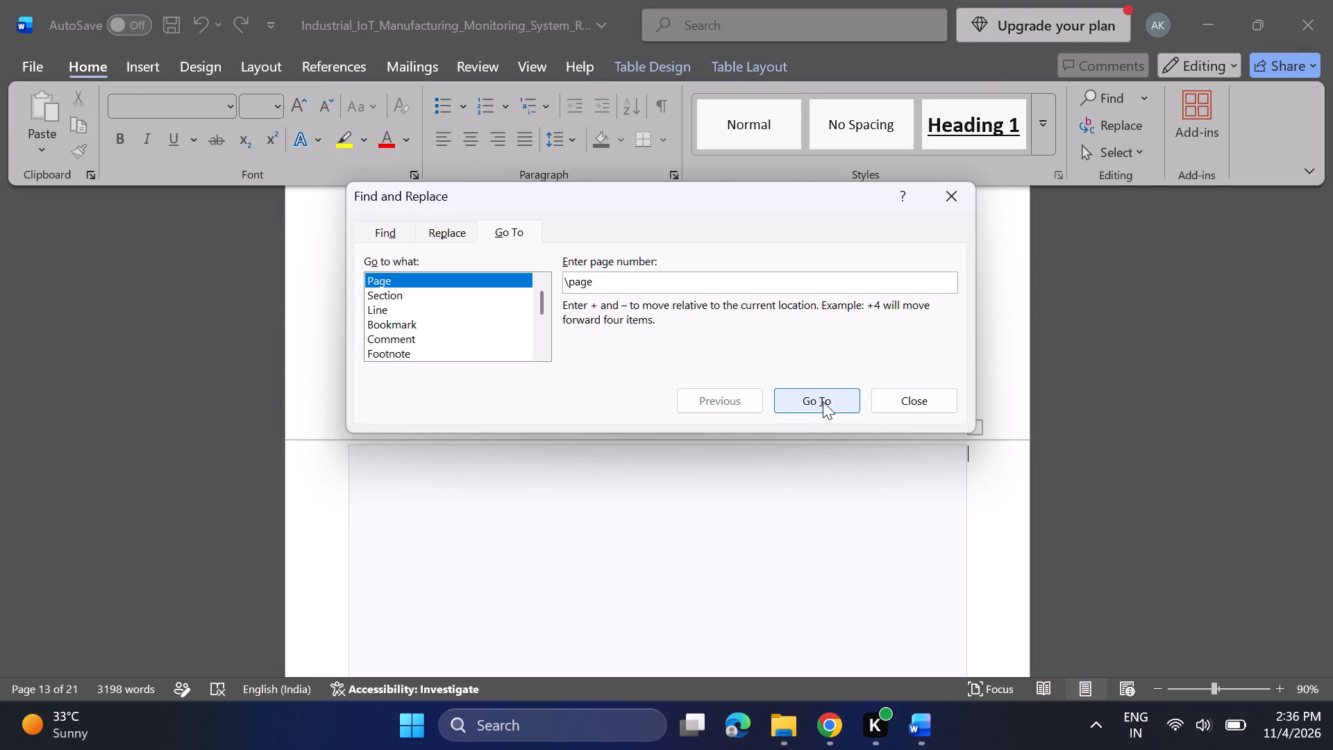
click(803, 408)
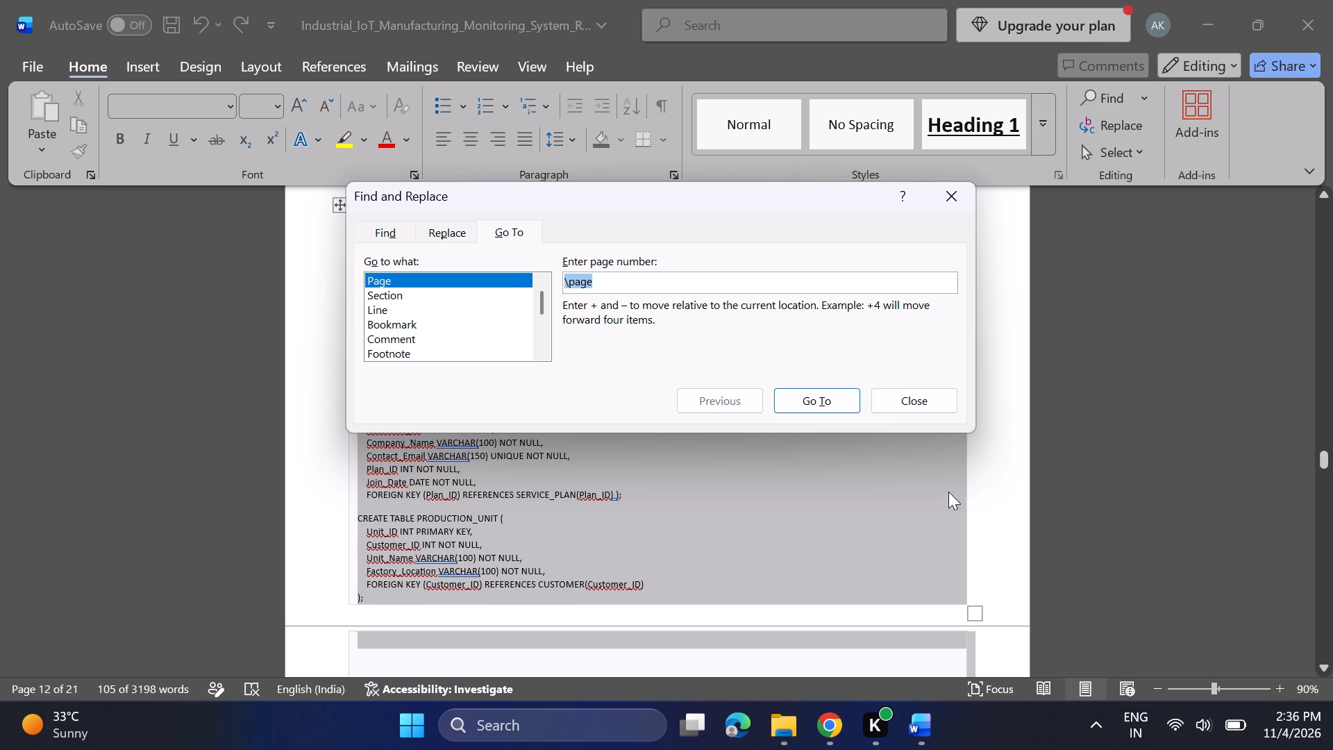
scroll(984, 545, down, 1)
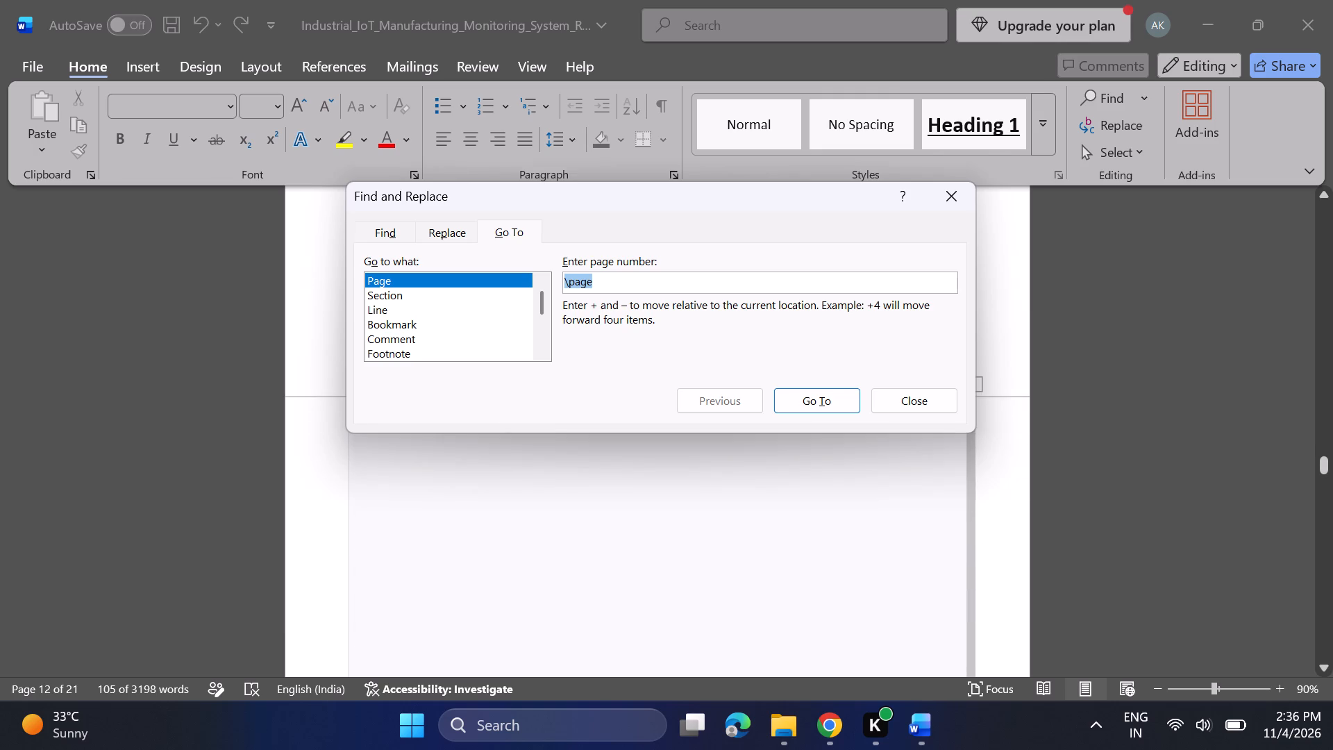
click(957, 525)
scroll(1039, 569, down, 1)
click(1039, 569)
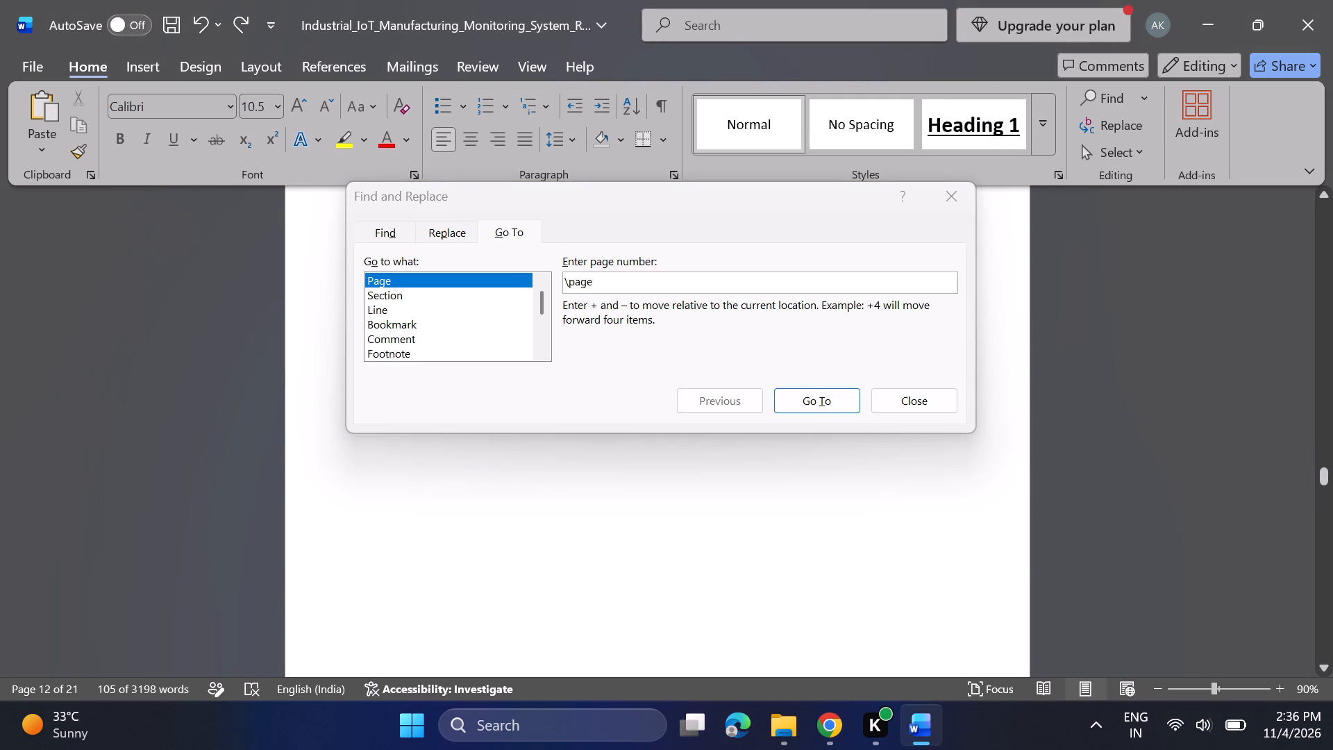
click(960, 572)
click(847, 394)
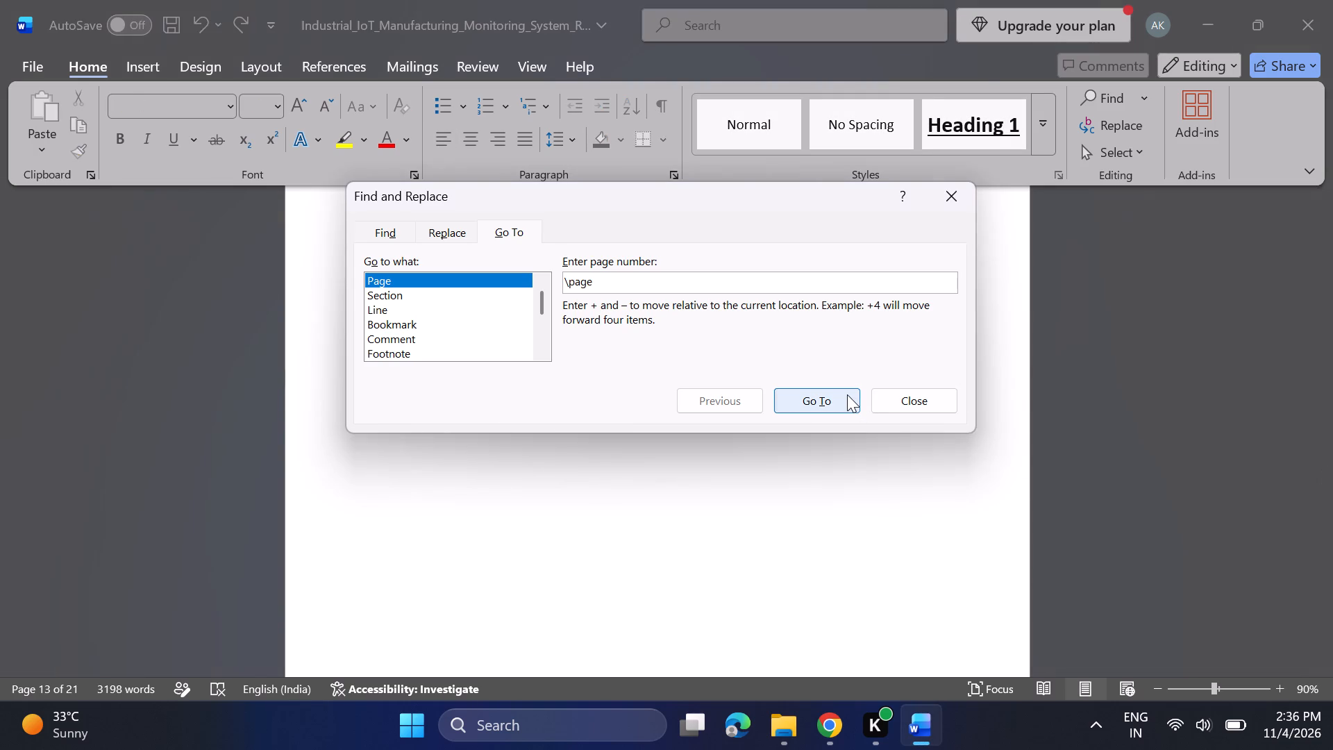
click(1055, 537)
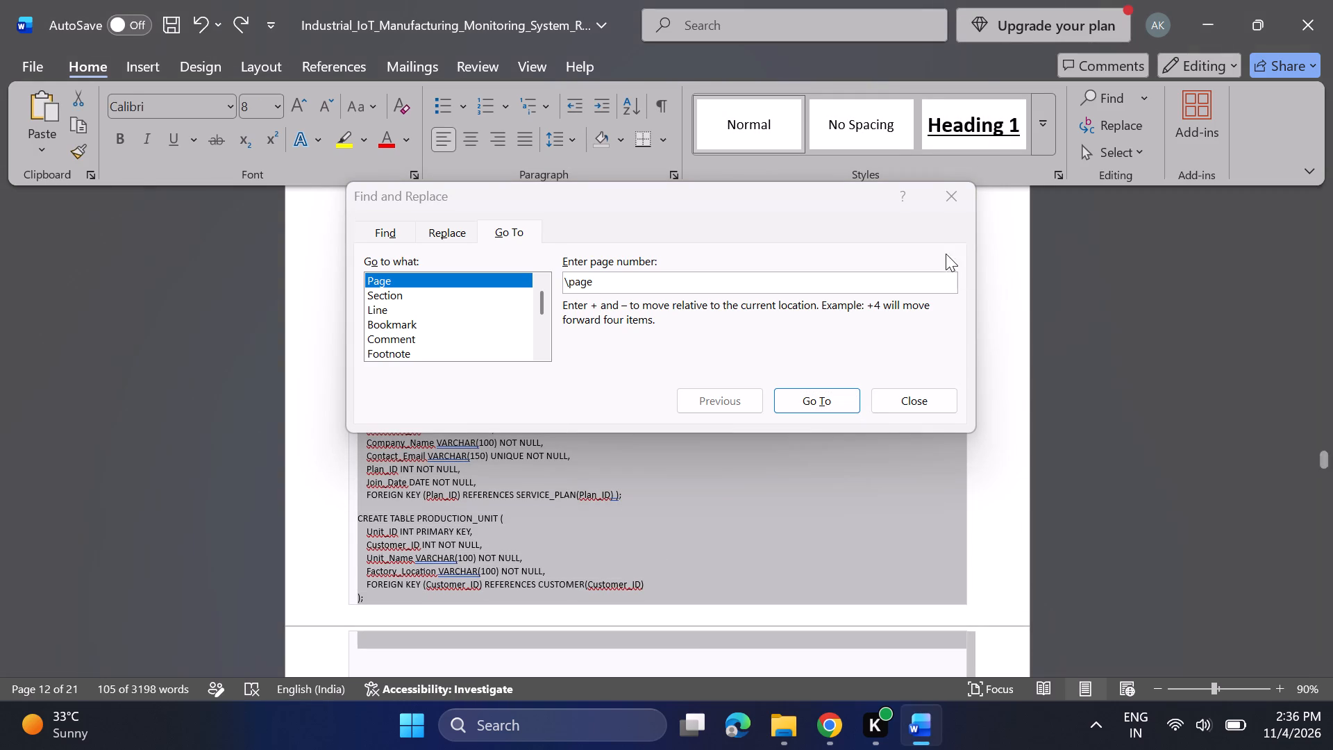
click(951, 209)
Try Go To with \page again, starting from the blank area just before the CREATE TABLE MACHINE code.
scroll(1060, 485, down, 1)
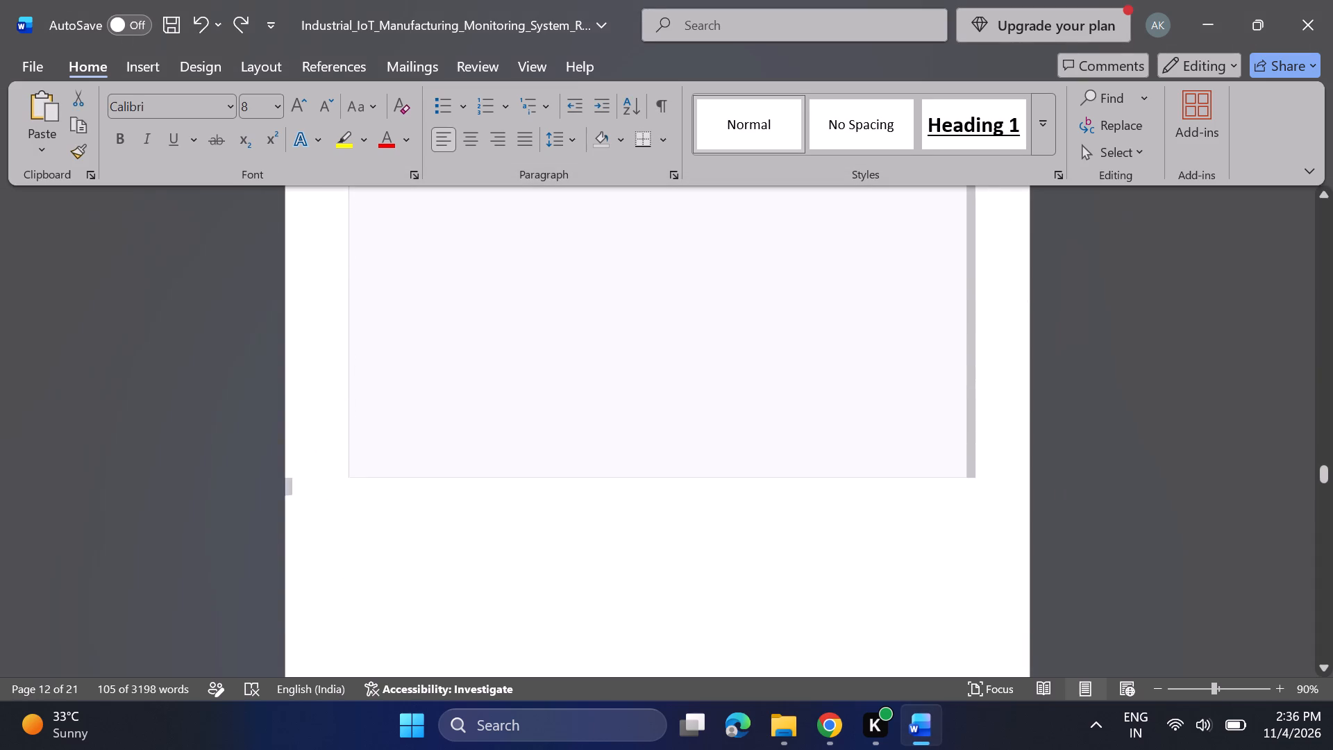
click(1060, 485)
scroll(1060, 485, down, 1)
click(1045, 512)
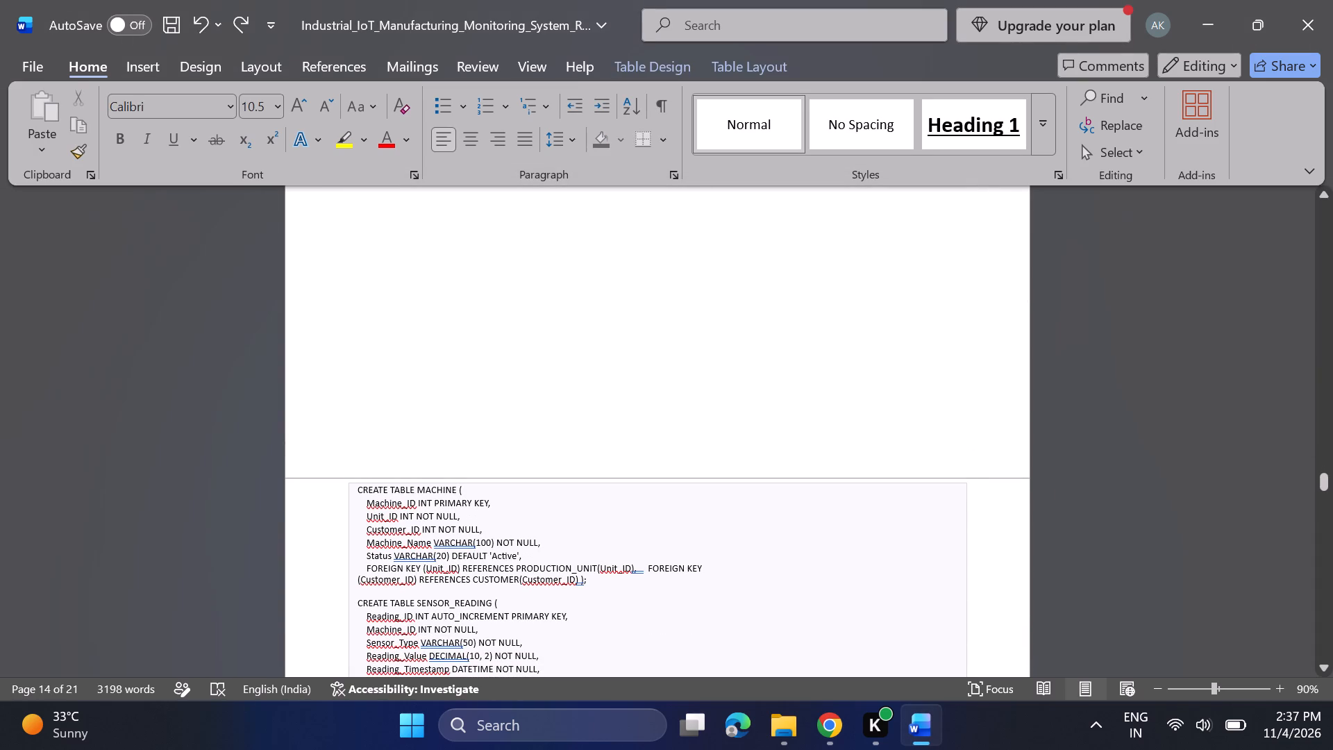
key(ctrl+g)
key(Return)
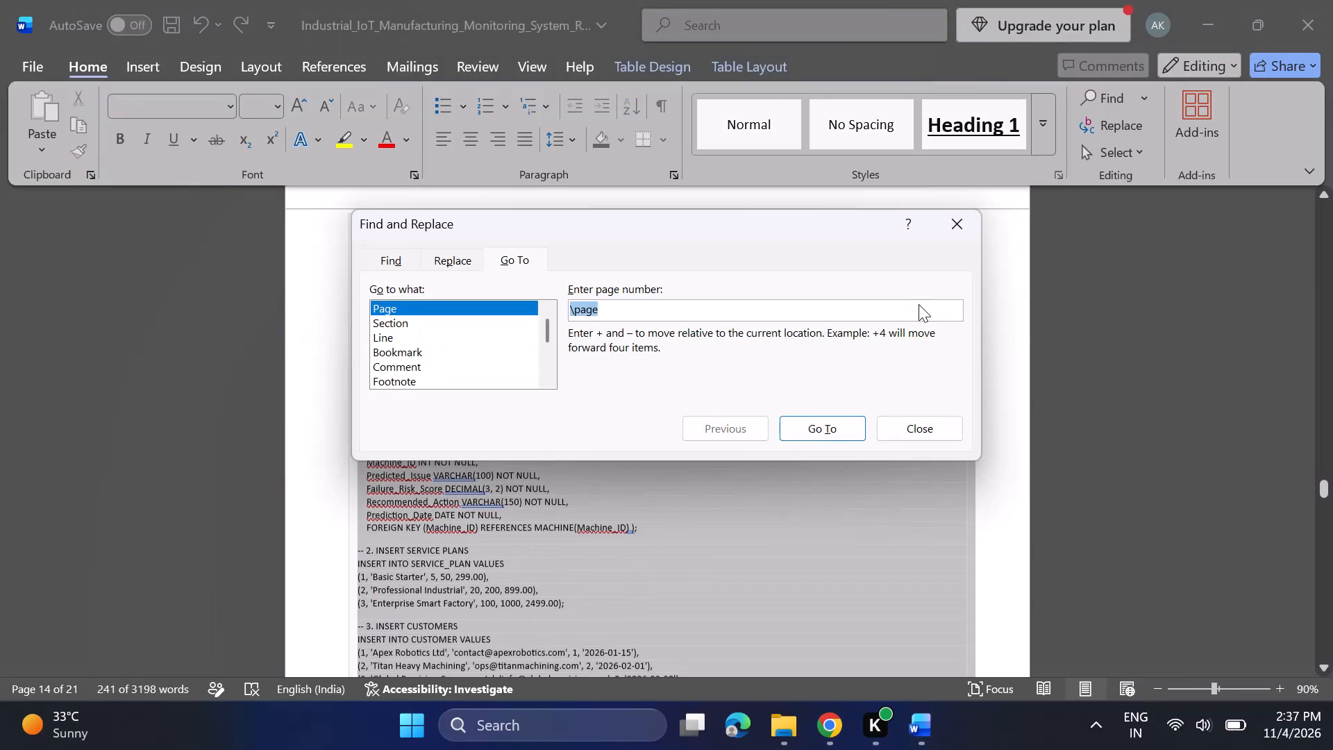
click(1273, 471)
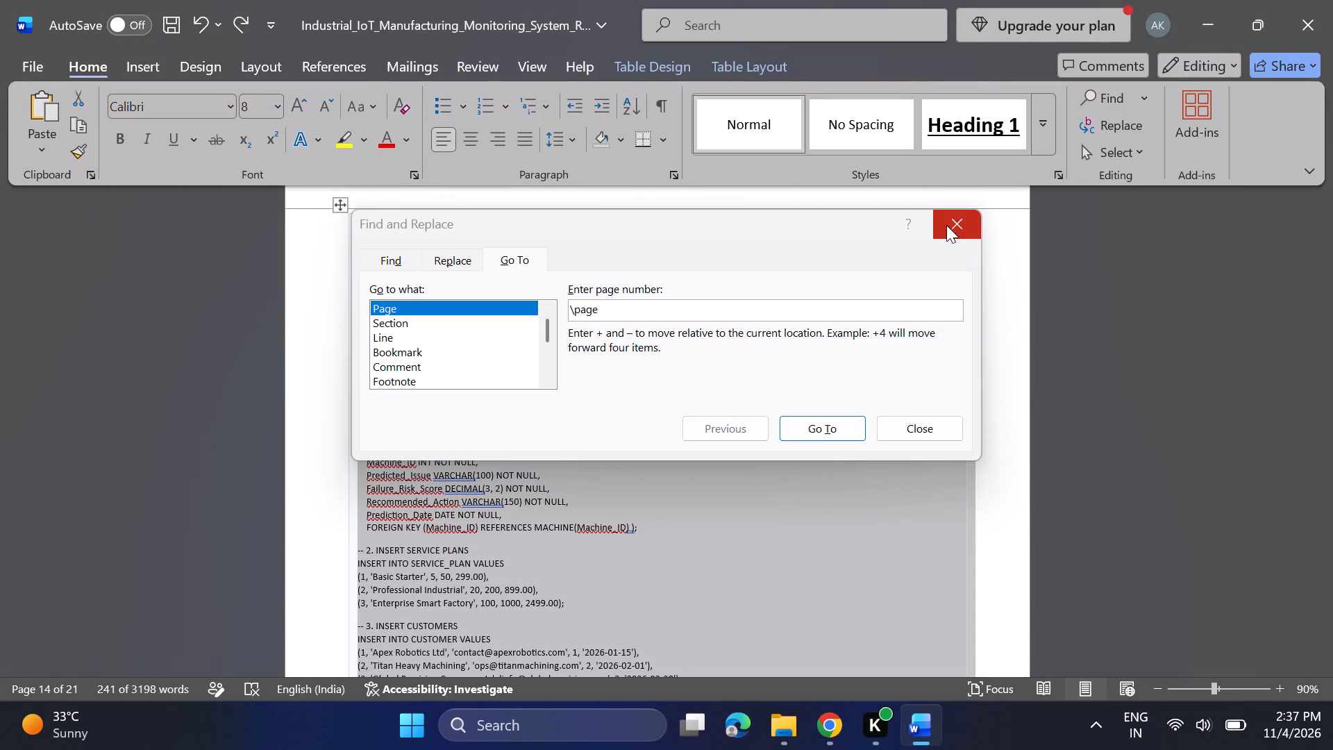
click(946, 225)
Examine the pages before the blank shaded page, from the SERVICE_PLAN attribute table through the start of Chapter 4.
scroll(902, 420, up, 2)
right_click(902, 420)
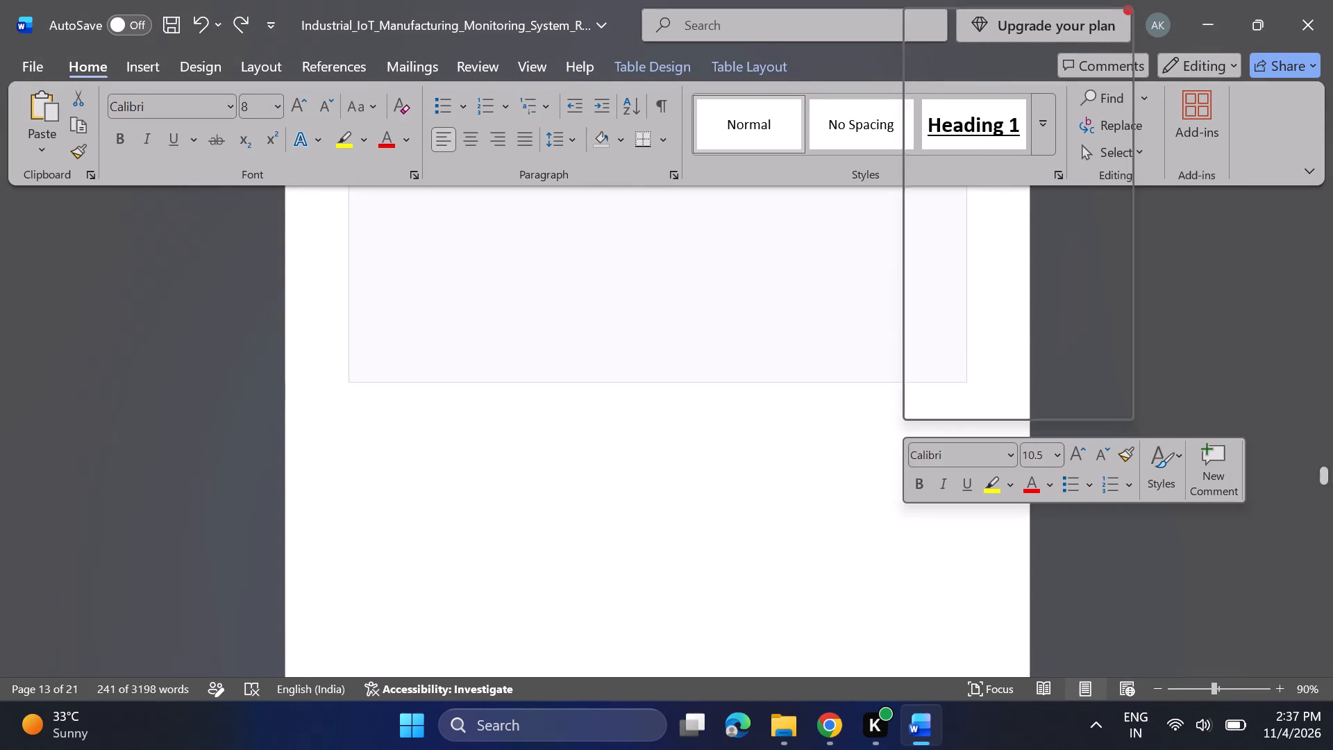
scroll(902, 420, up, 2)
scroll(902, 420, down, 1)
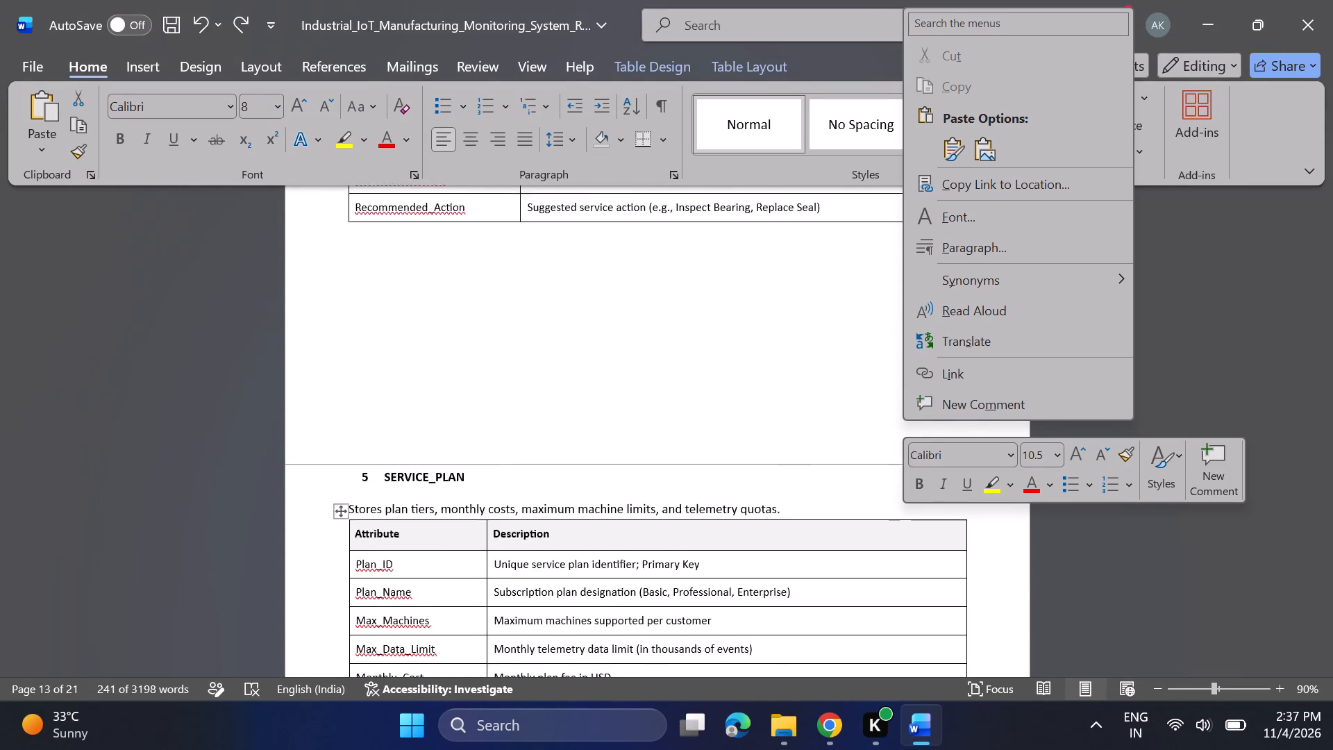
scroll(902, 420, down, 2)
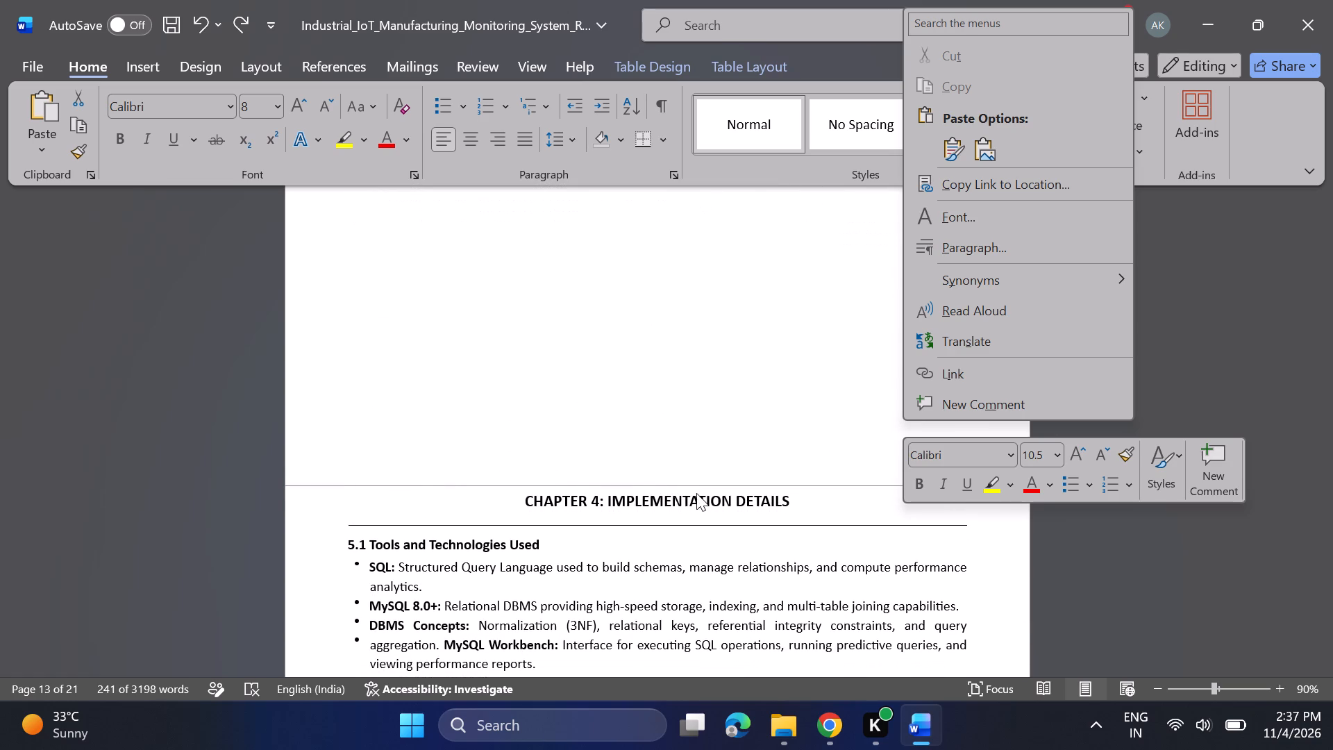
scroll(696, 493, down, 1)
scroll(696, 493, up, 1)
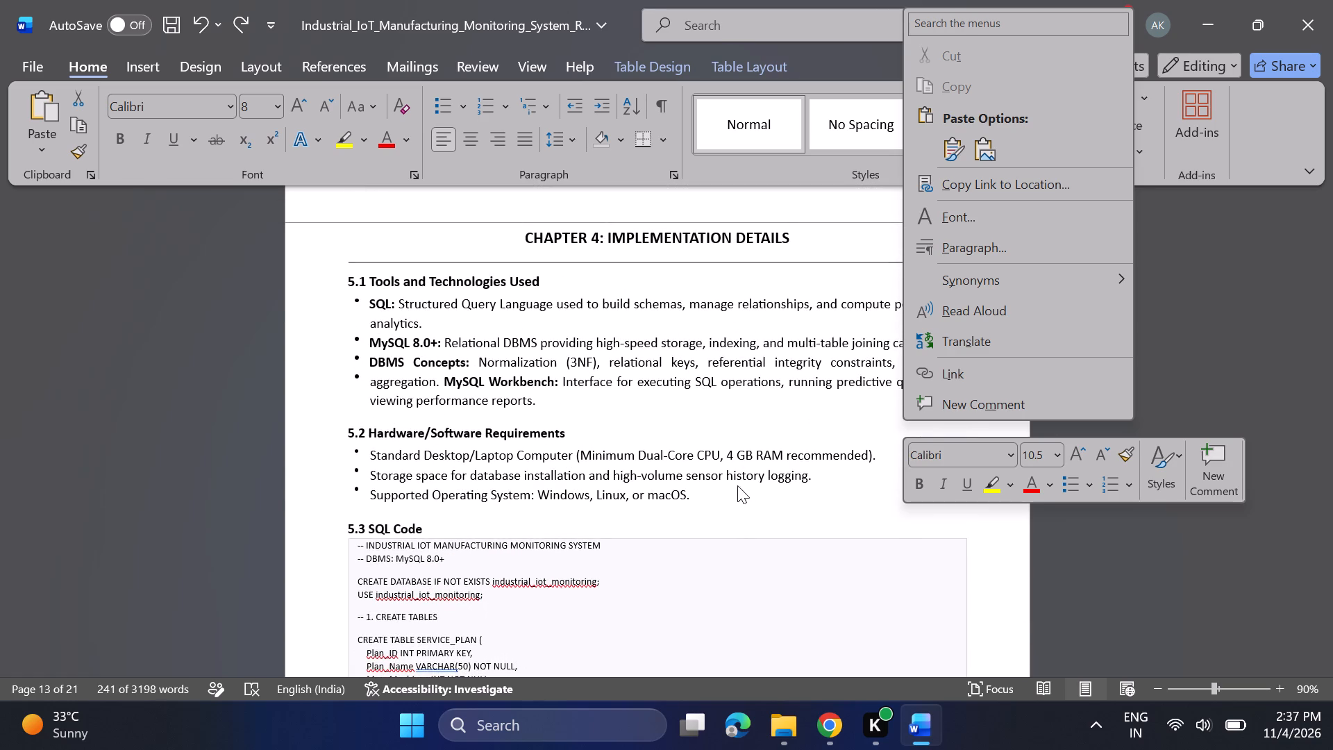
click(737, 485)
Insert an empty line after the Supported Operating System bullet, above the 5.3 SQL Code heading.
scroll(737, 485, up, 2)
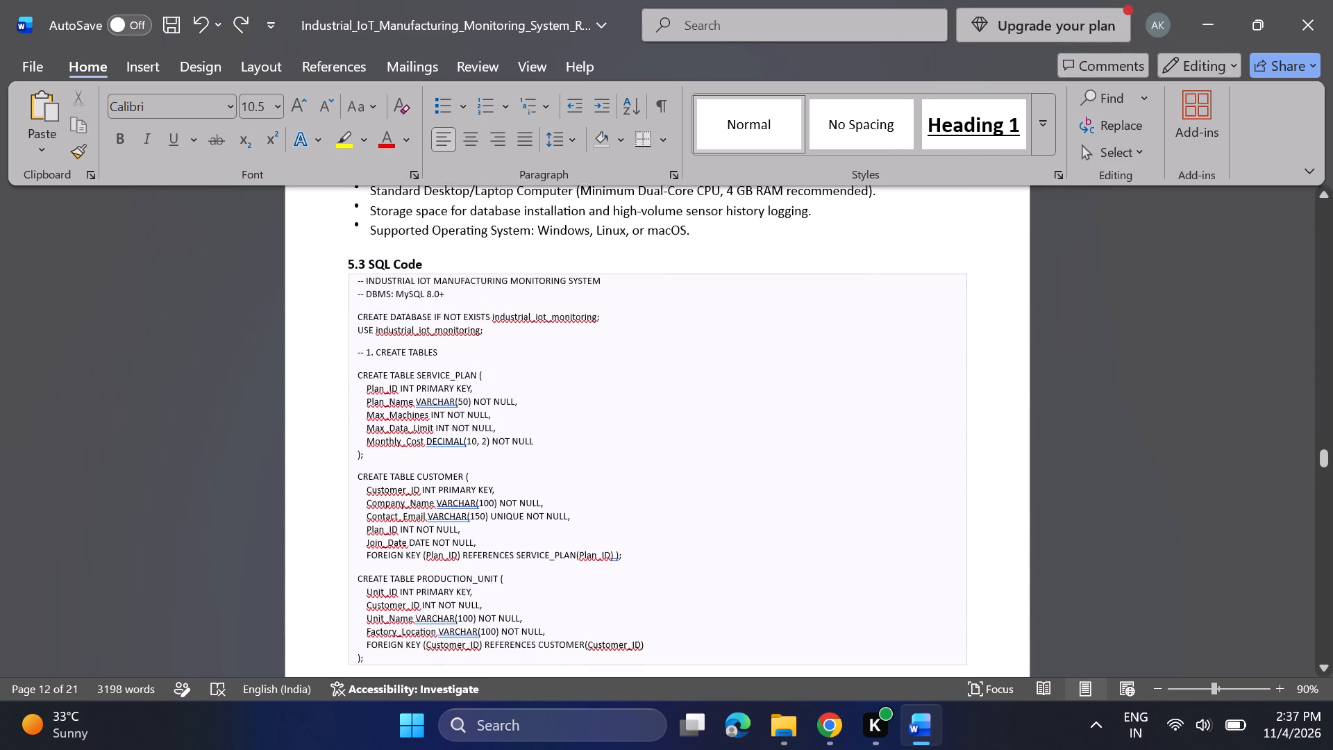
click(689, 257)
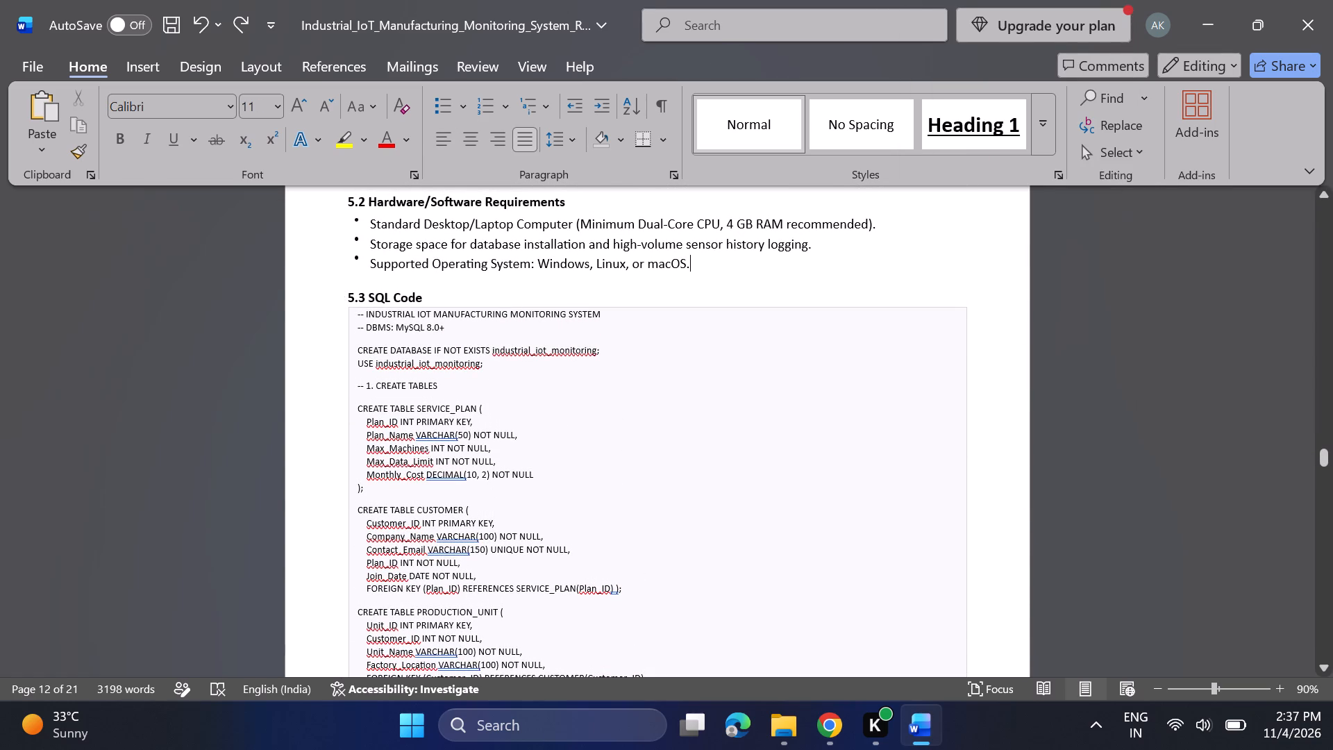
key(Return)
Renumber the Results and Discussion heading as CHAPTER 5 and center it.
scroll(689, 257, down, 2)
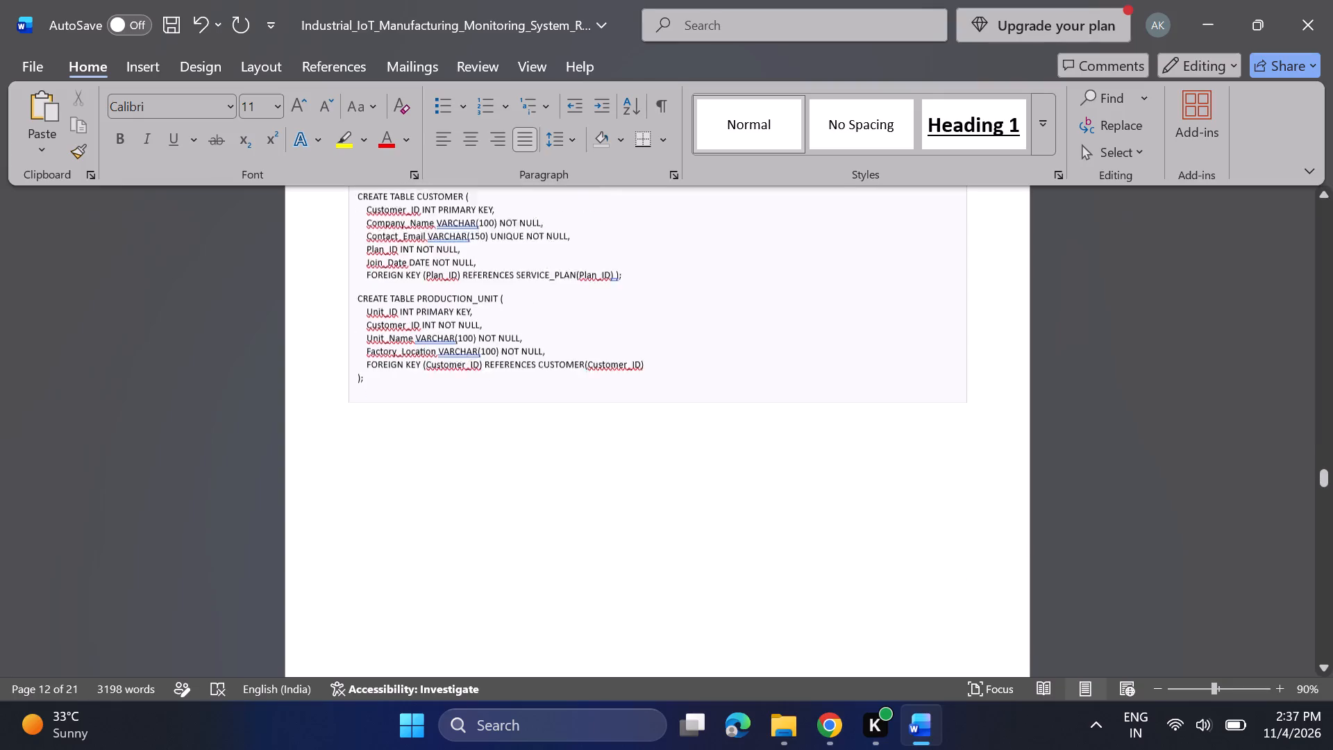
scroll(689, 257, down, 4)
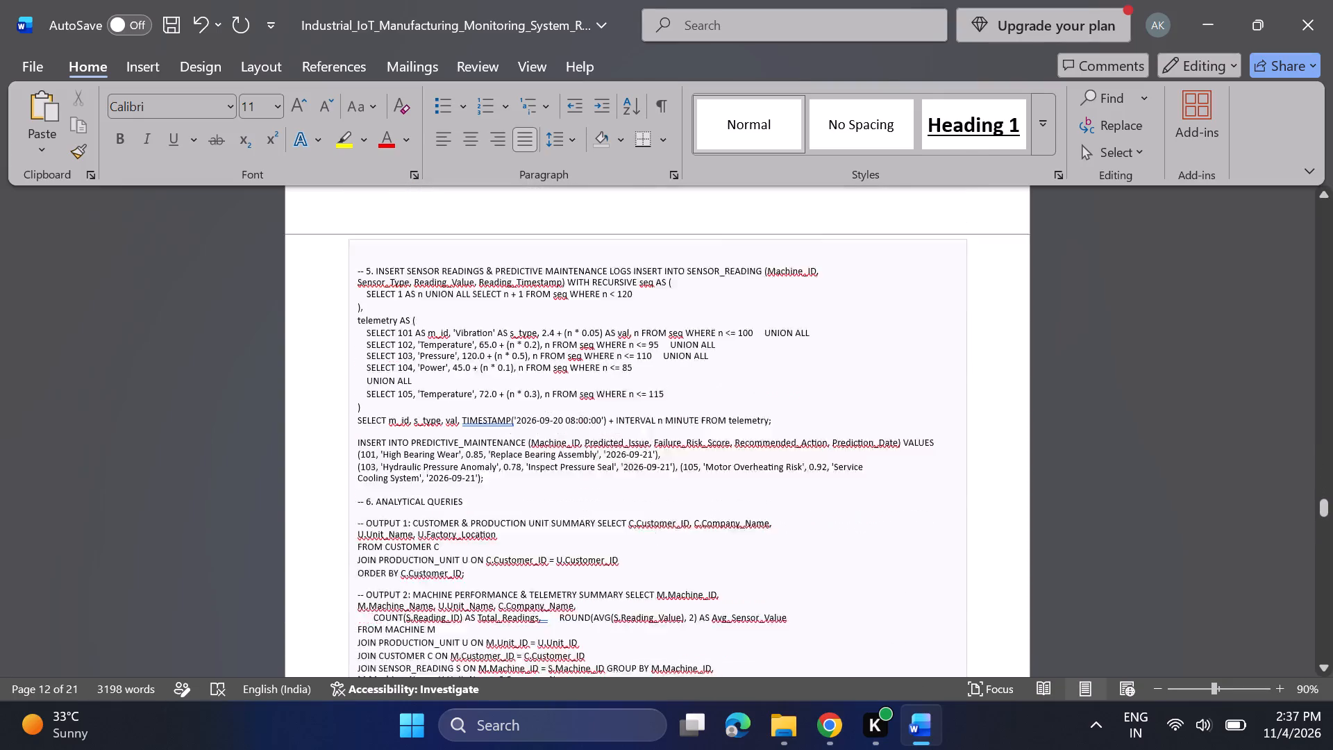
scroll(689, 257, down, 3)
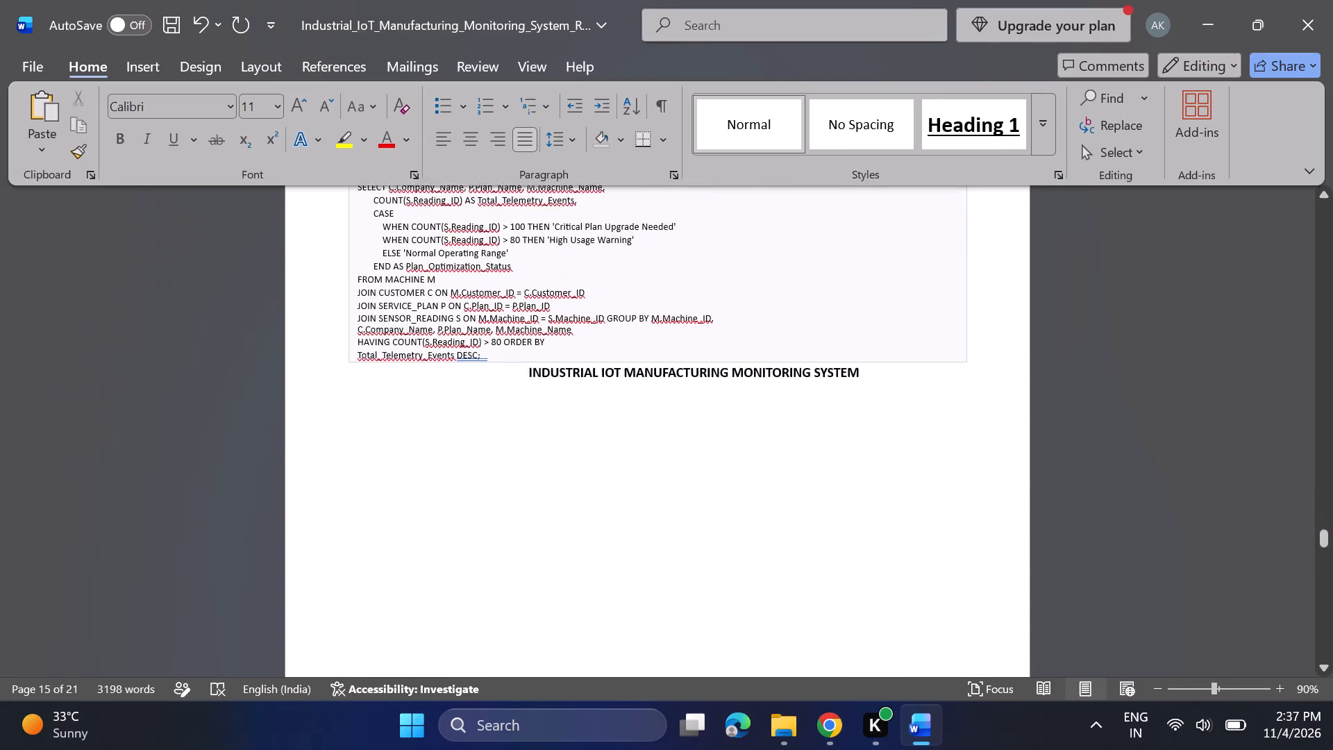
scroll(689, 257, down, 2)
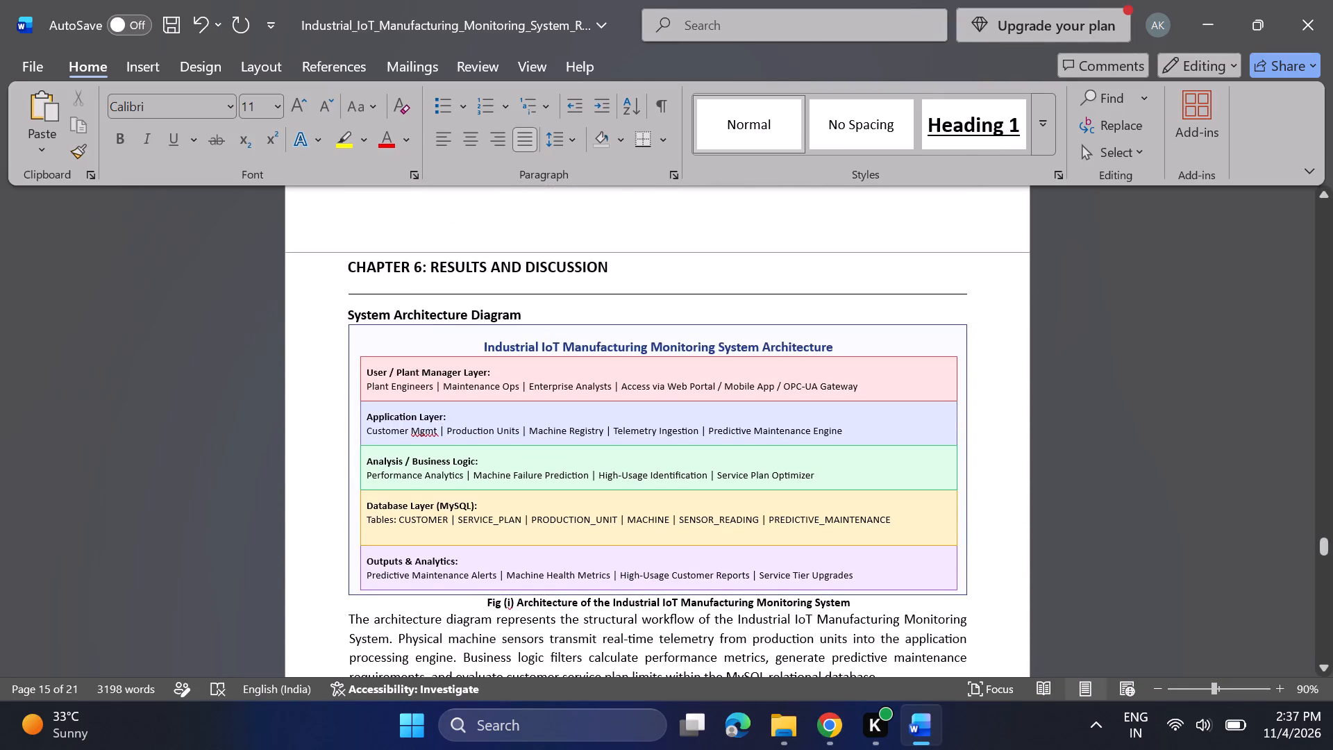
click(424, 265)
key(BackSpace)
key(5)
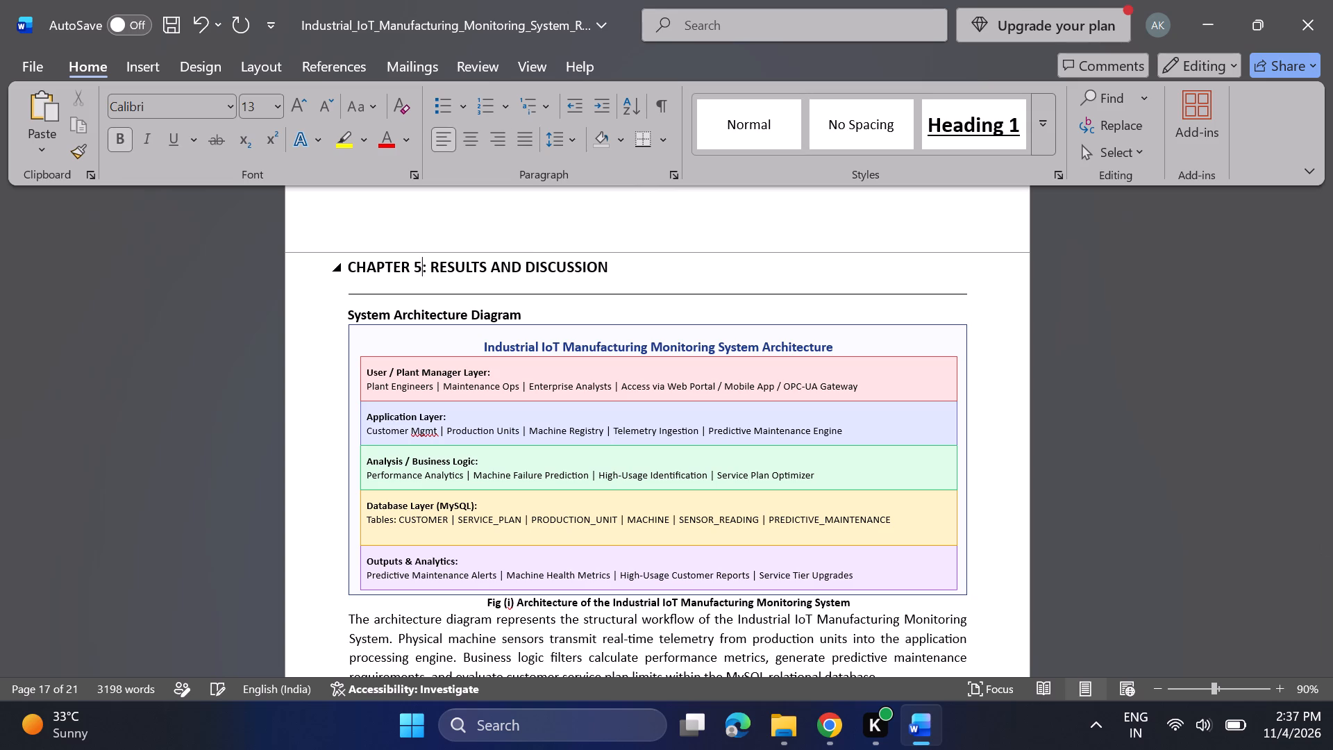
click(461, 141)
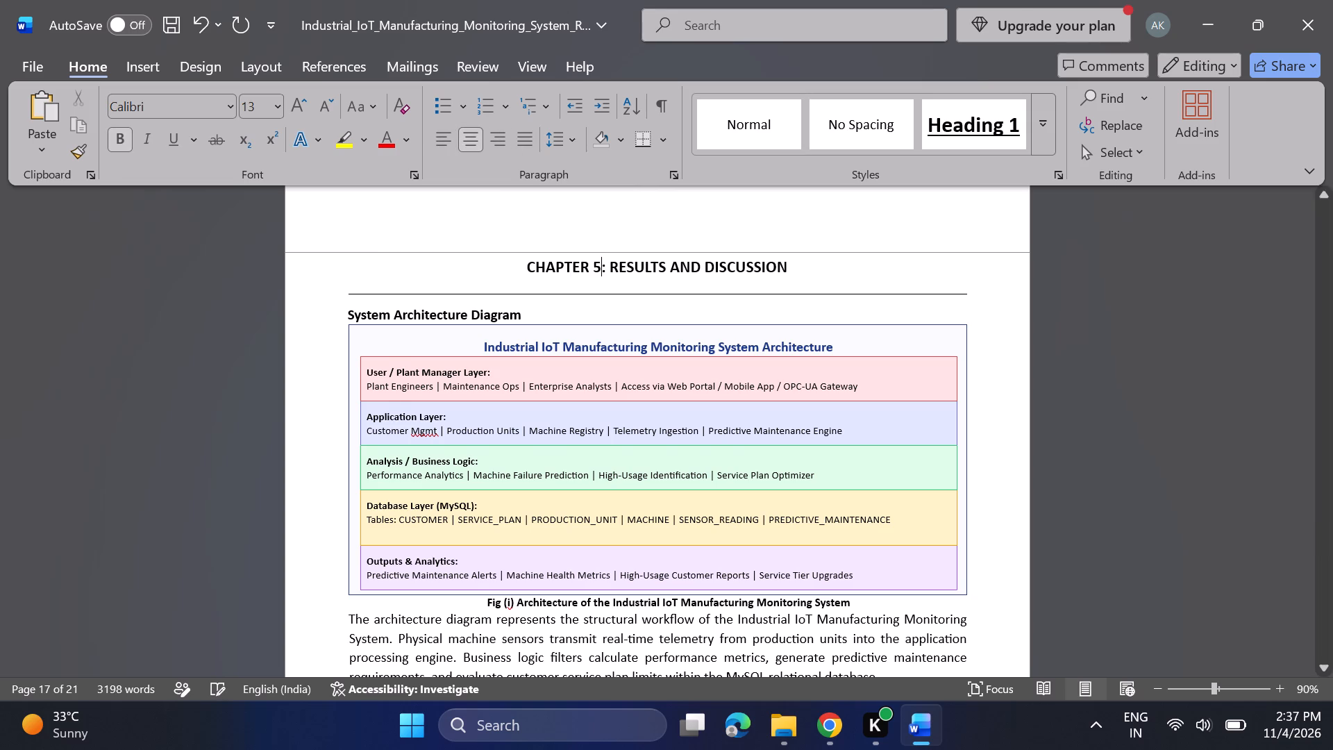
Change the architecture diagram's caption number to Fig 6(i).
scroll(528, 371, down, 1)
right_click(528, 371)
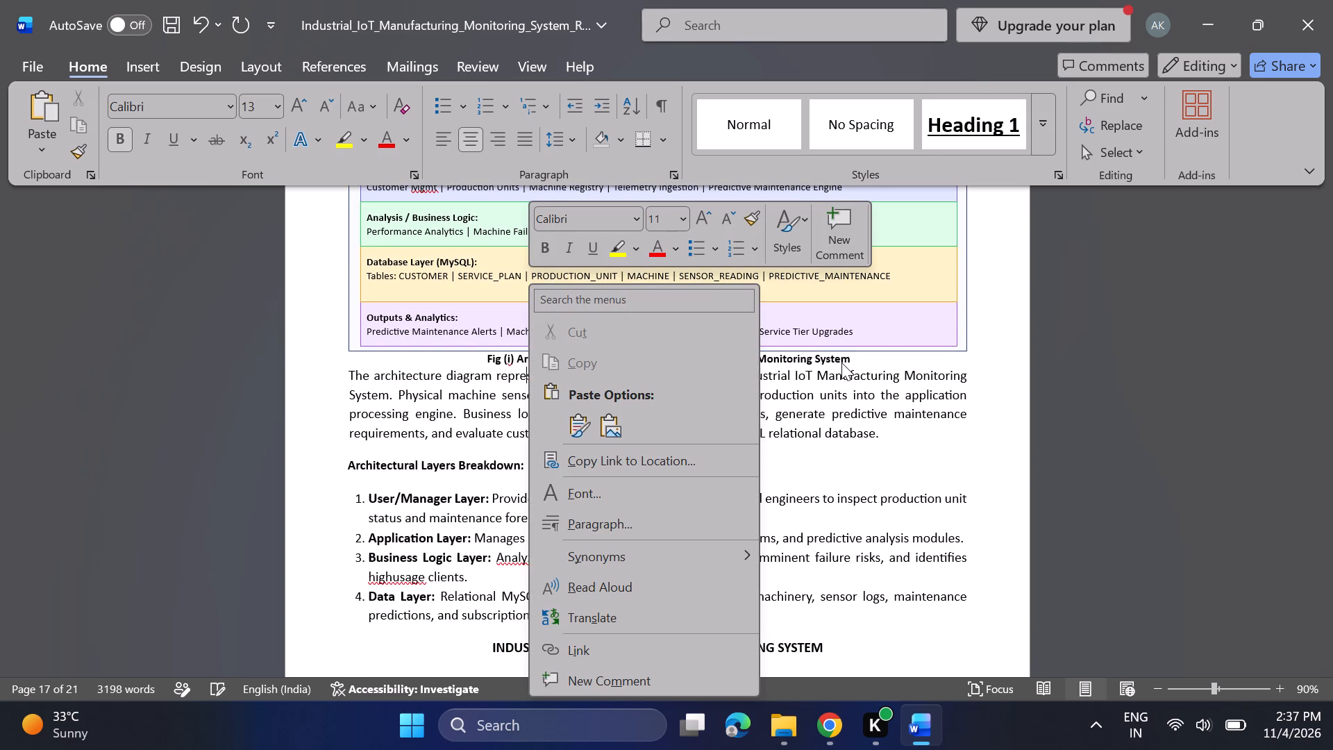
click(887, 357)
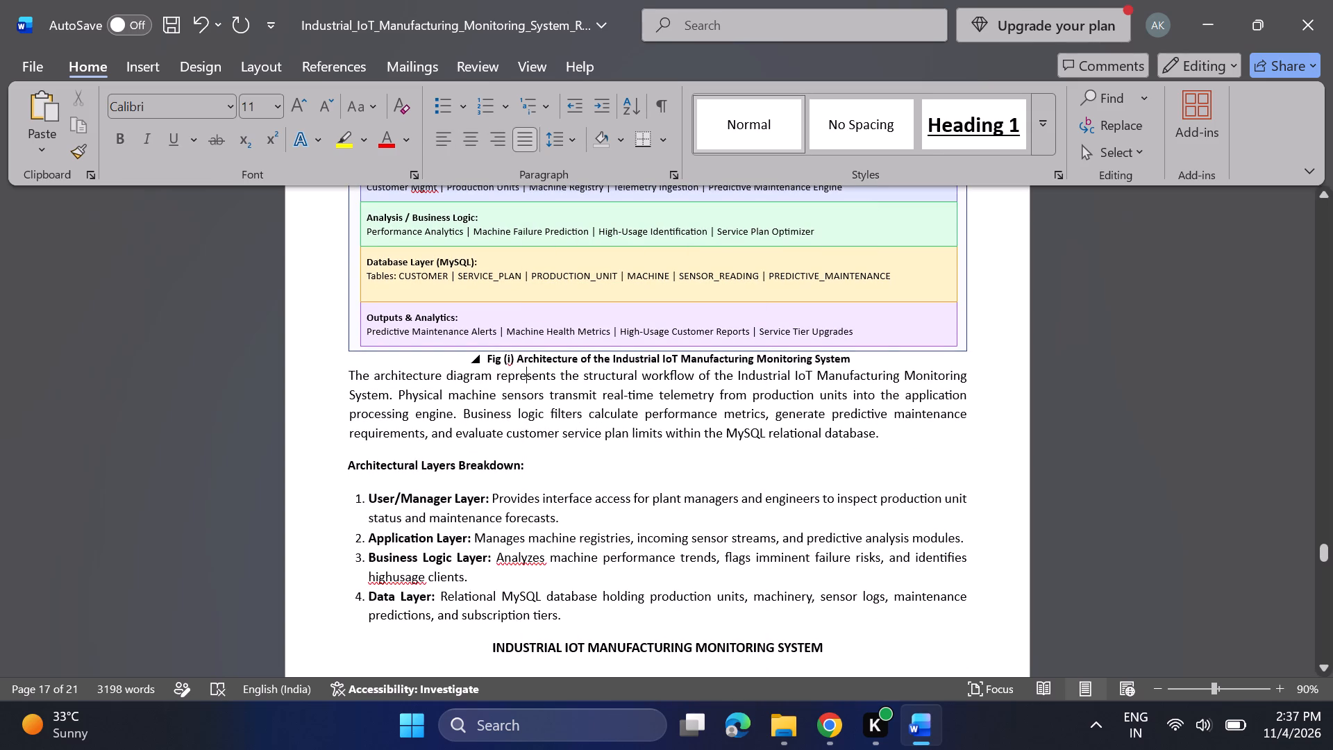
click(504, 363)
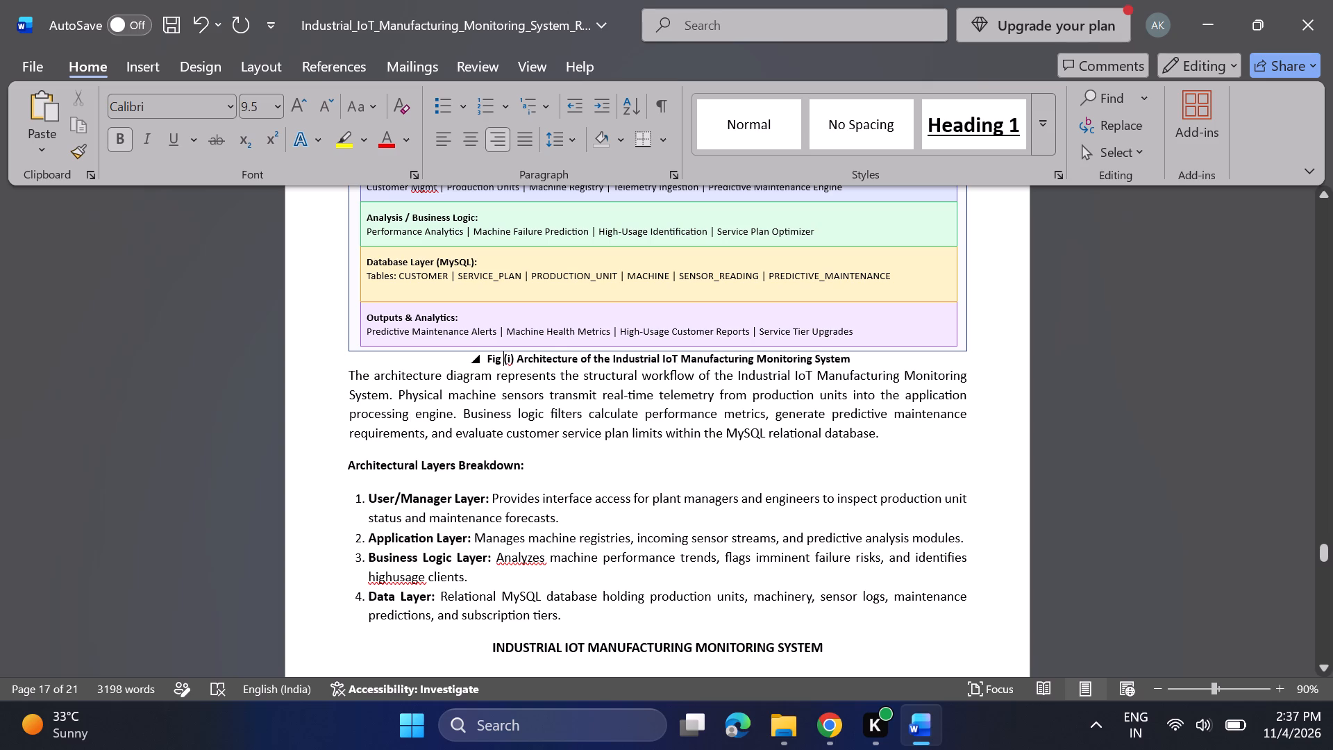
key(6)
Make the architecture diagram's caption italic and set its font size to 11.
drag(853, 353, 442, 362)
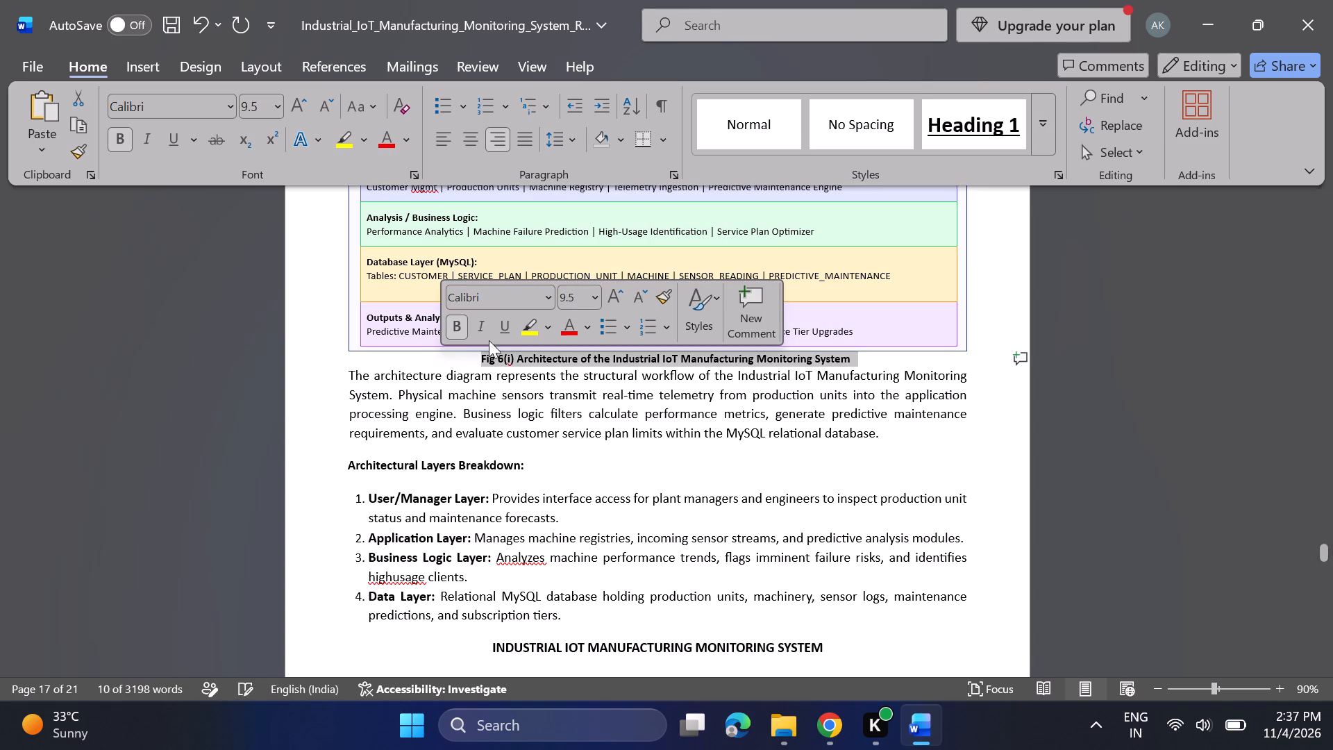
click(480, 332)
click(594, 301)
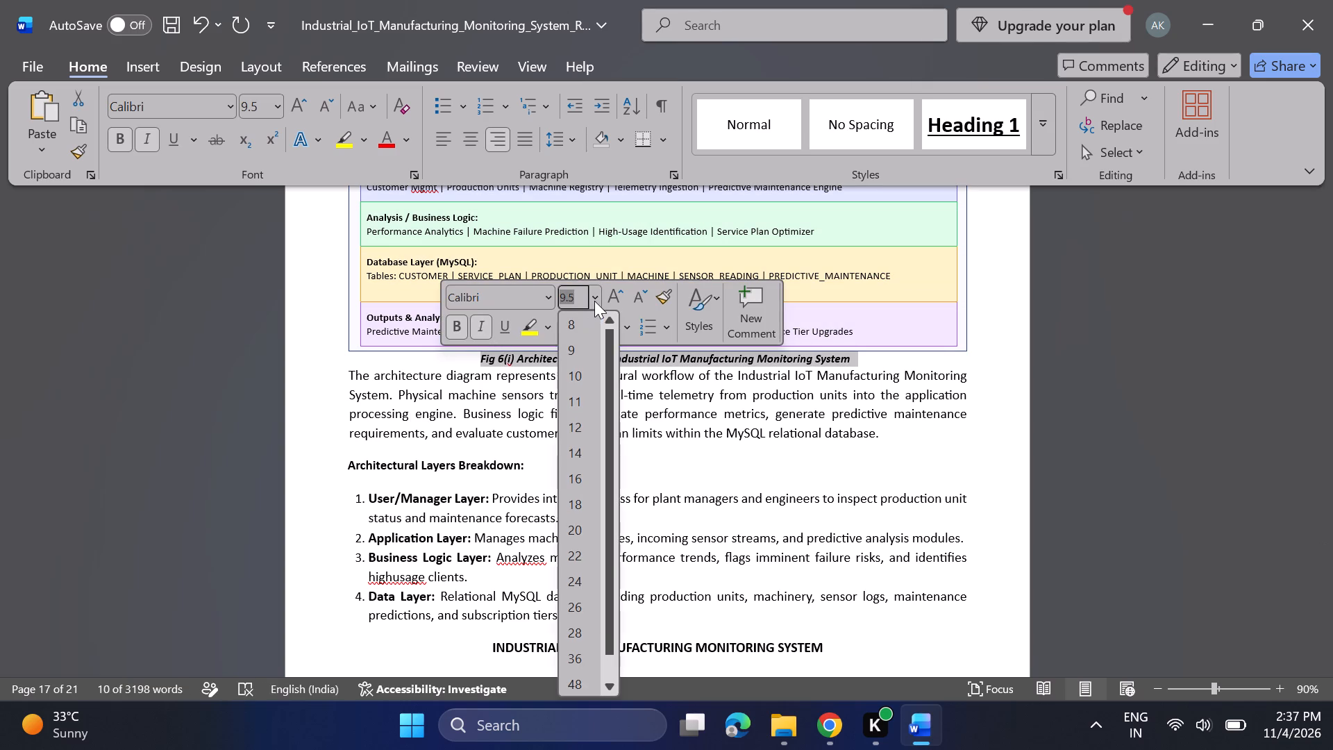
click(565, 406)
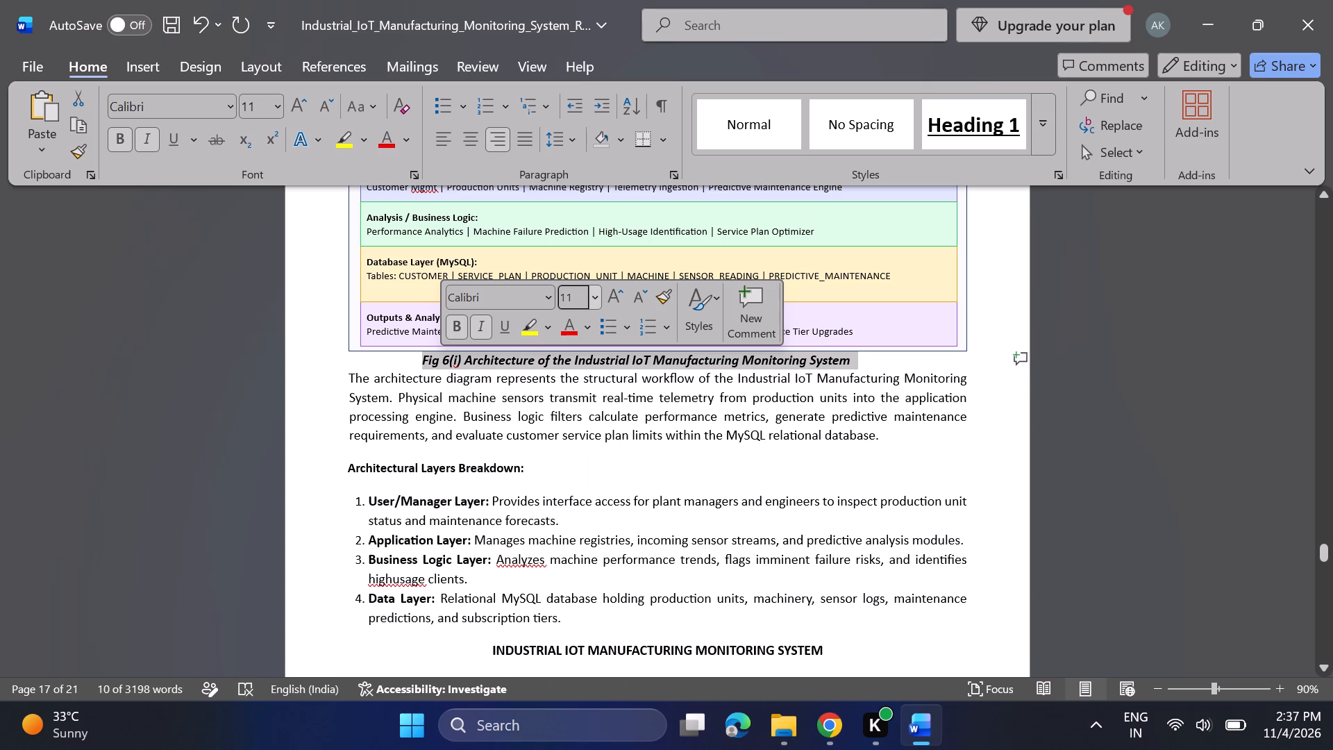
click(979, 338)
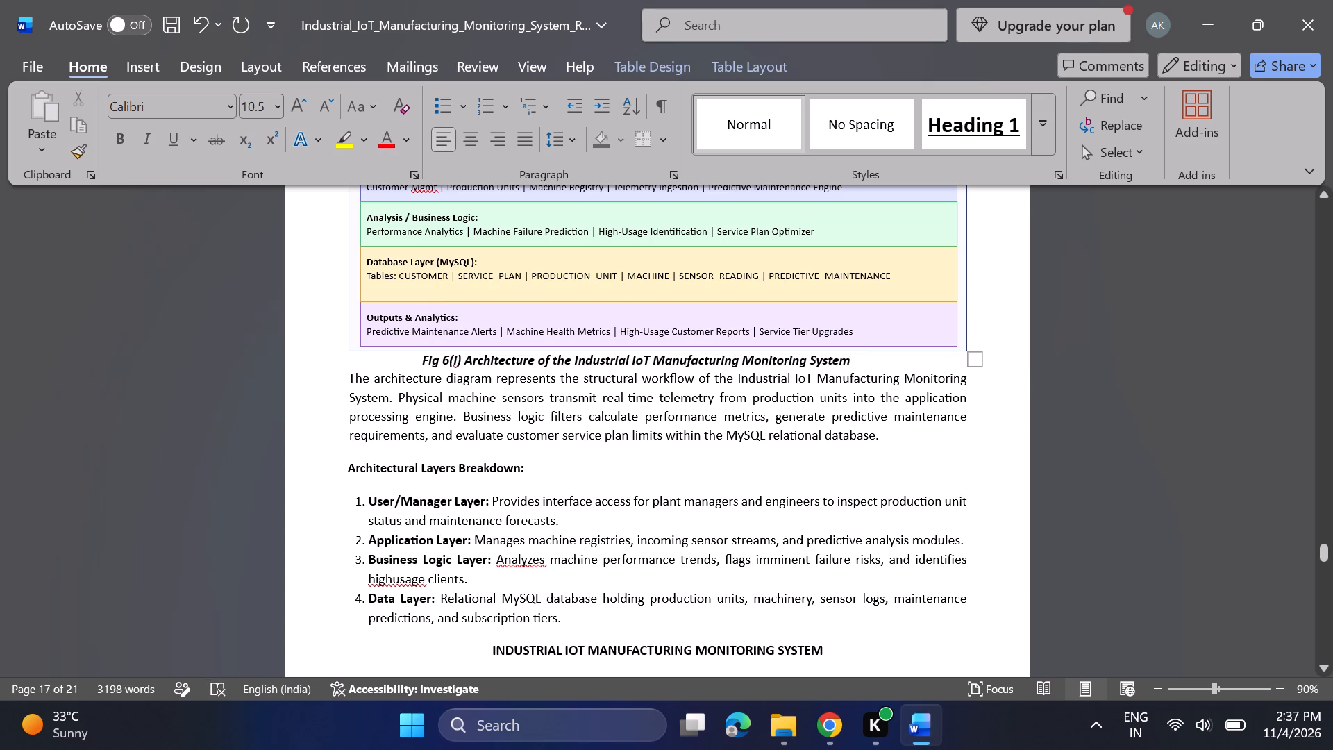
Insert an empty line above and below the Fig 6(i) architecture diagram caption.
click(423, 360)
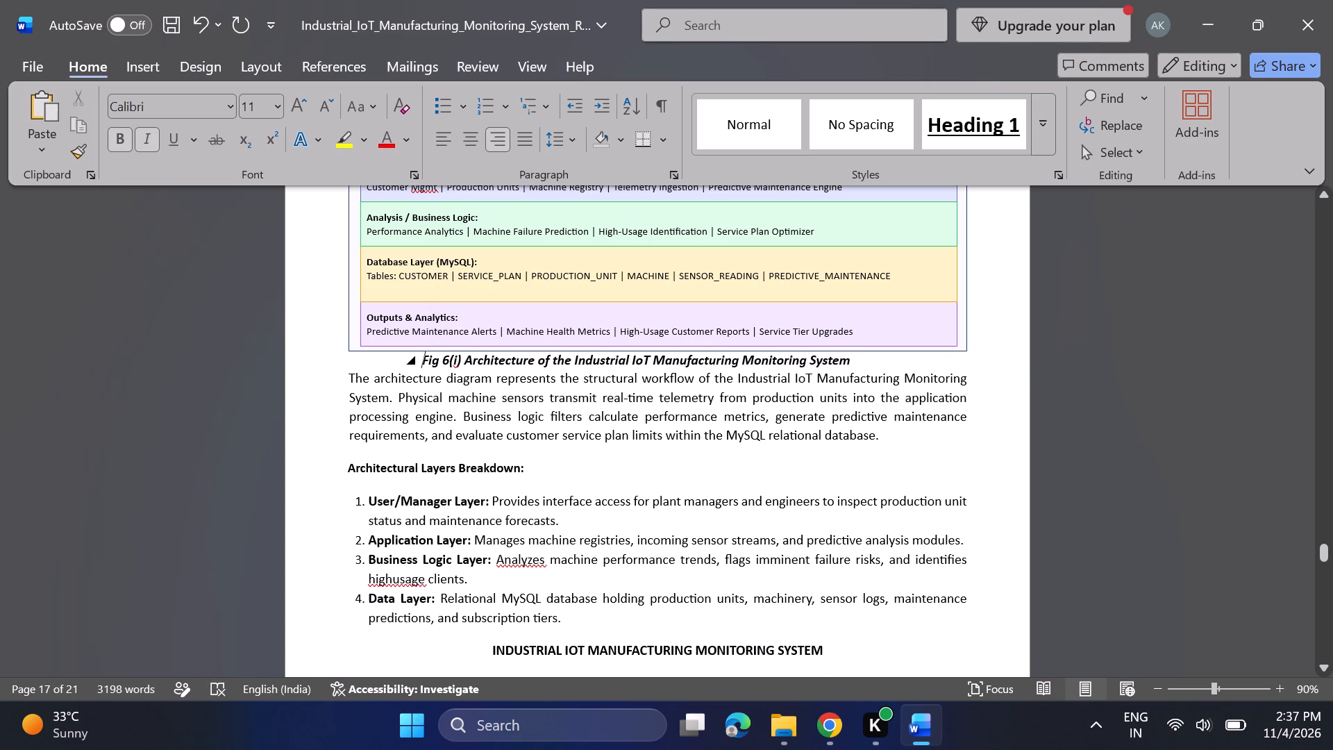
key(Return)
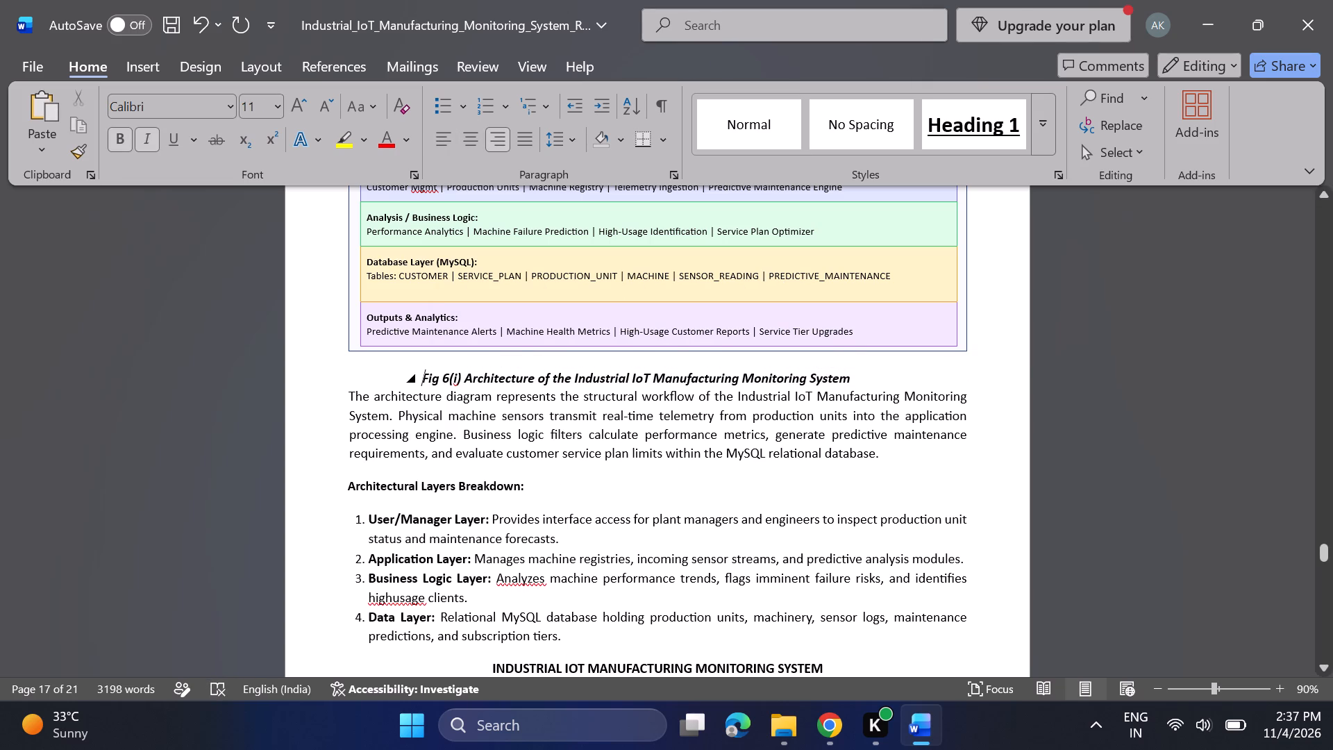
click(858, 378)
key(Return)
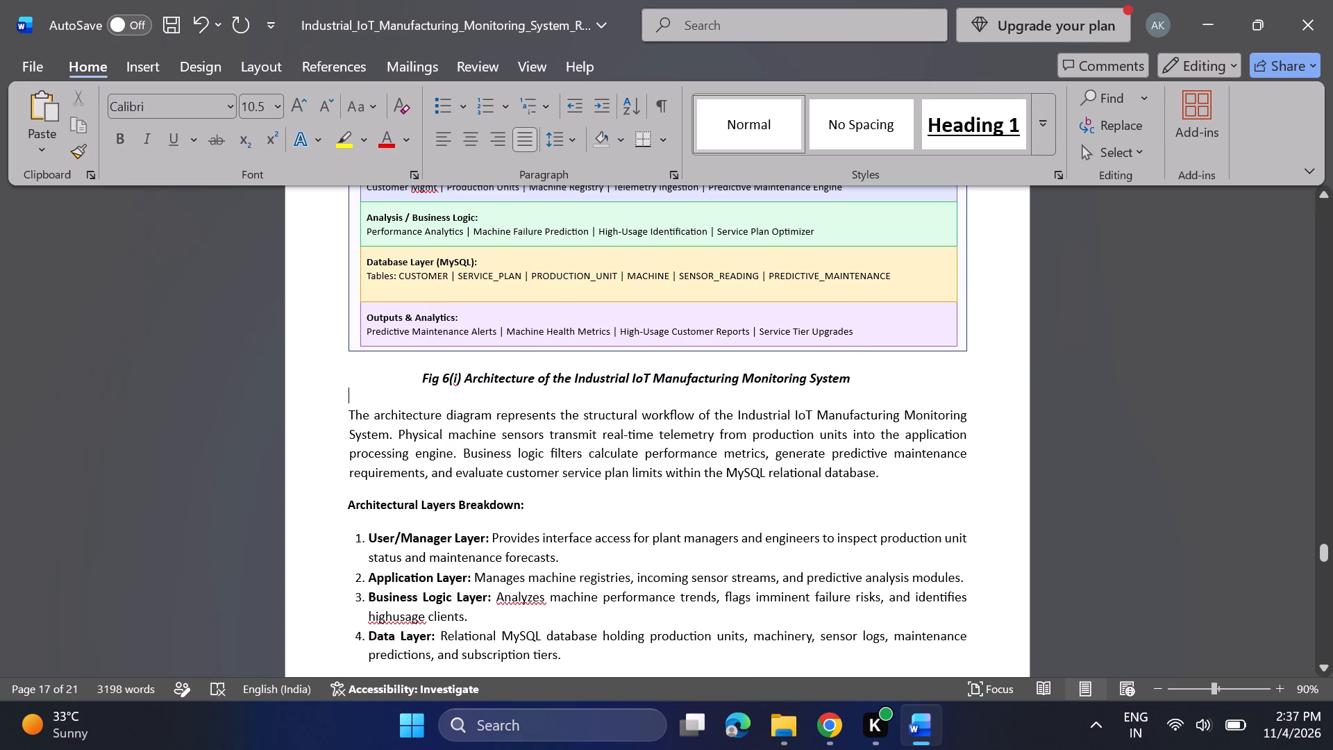
Center the Fig 6(i) architecture diagram caption.
click(680, 393)
click(680, 376)
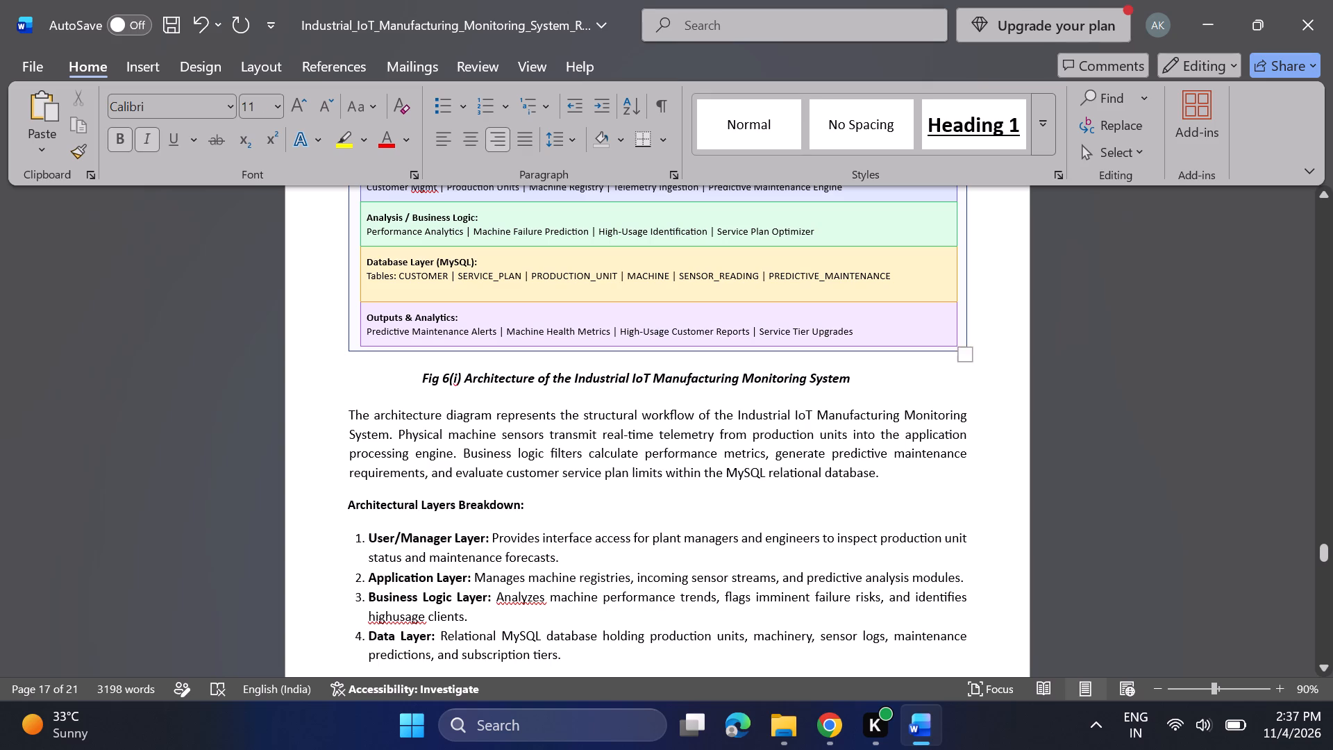
click(475, 142)
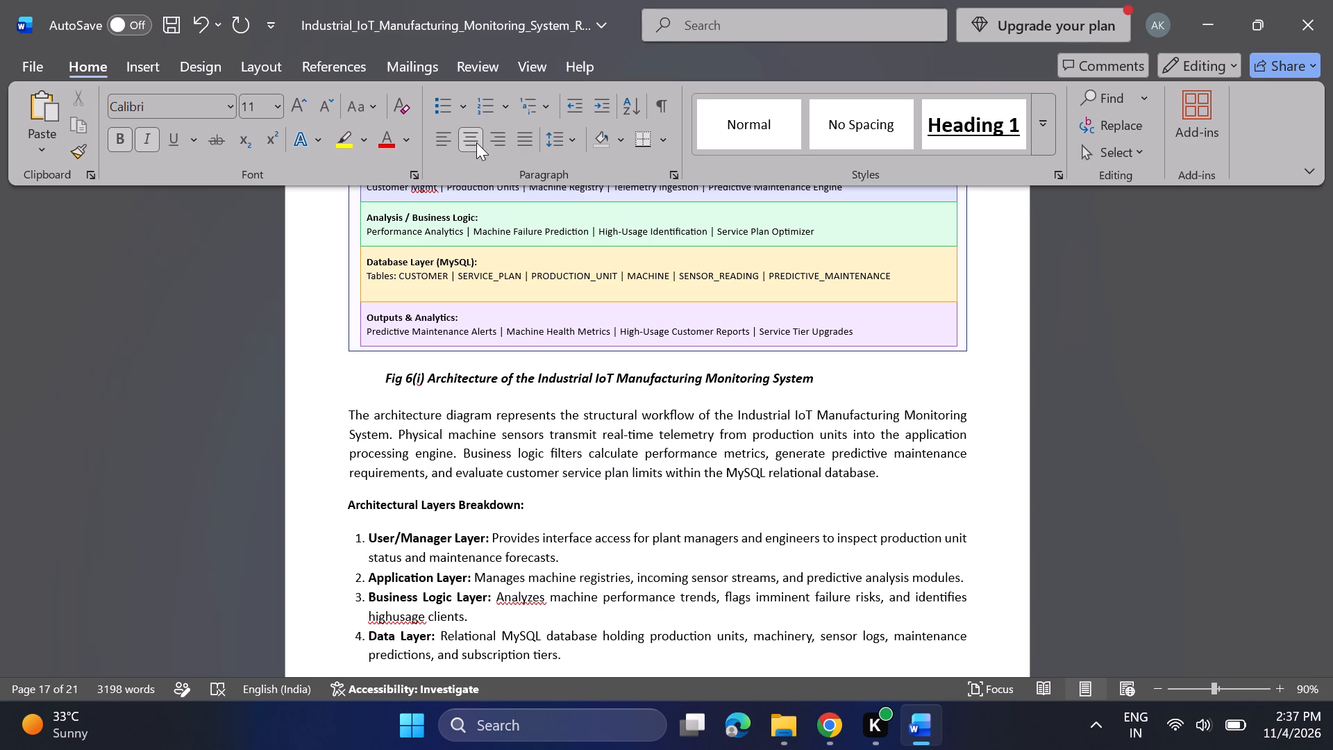
click(476, 142)
click(469, 130)
Add a new line after the Data Layer item, above the INDUSTRIAL IOT MANUFACTURING MONITORING SYSTEM line.
scroll(562, 324, down, 1)
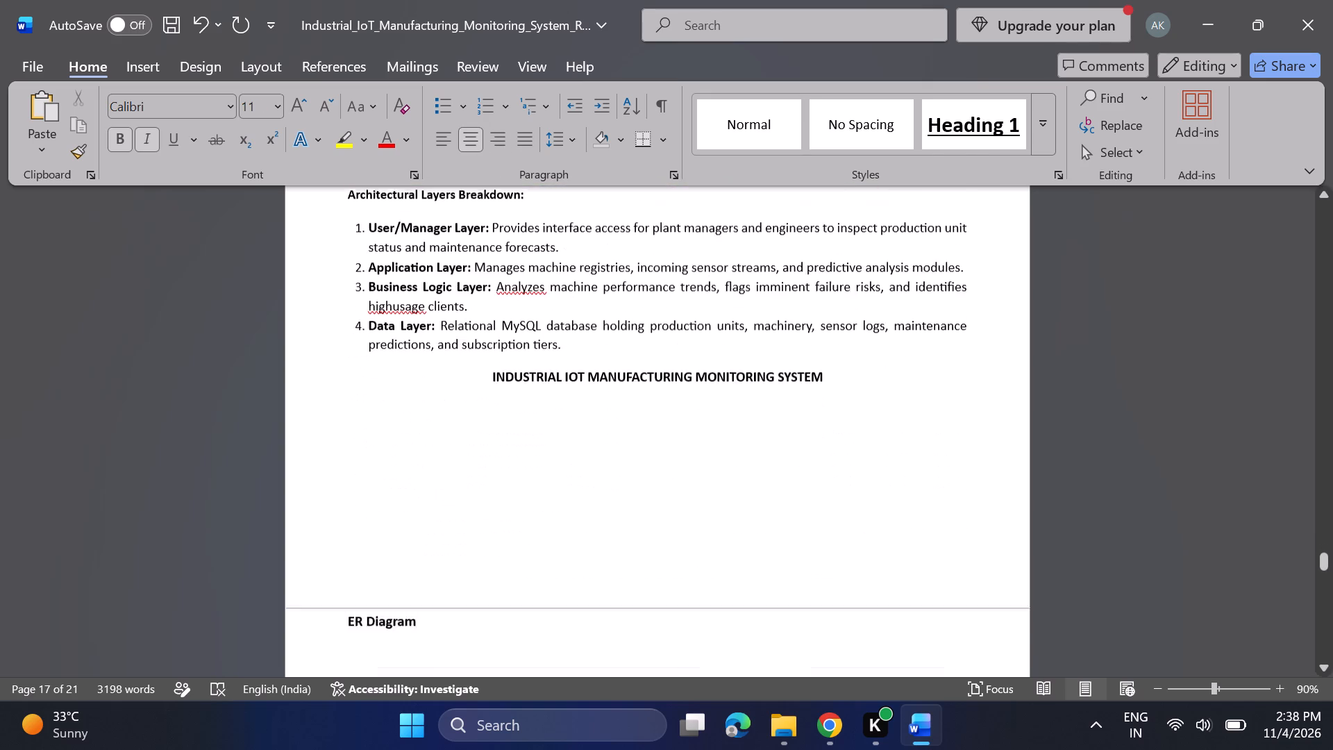
scroll(562, 324, down, 1)
click(576, 321)
key(Return)
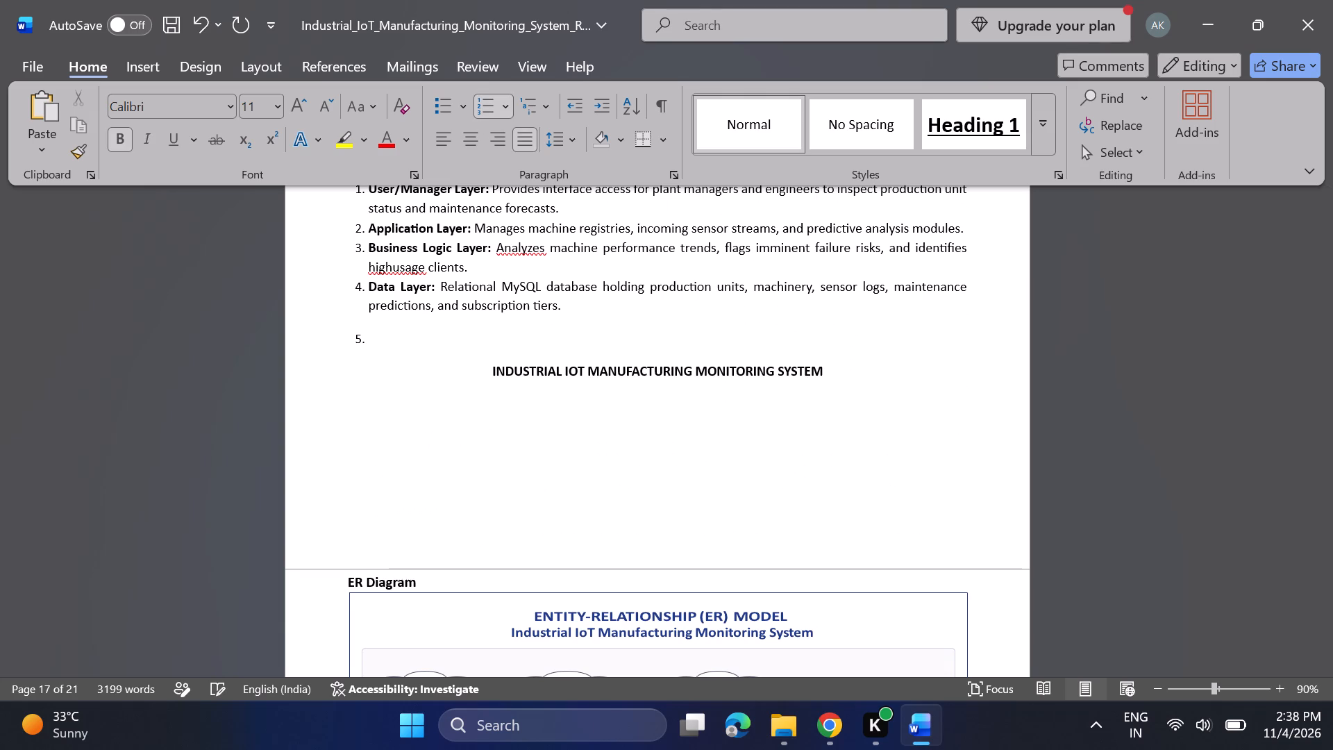
Change the Entity-Relationship Diagram caption number to Fig 6(ii).
scroll(576, 321, down, 2)
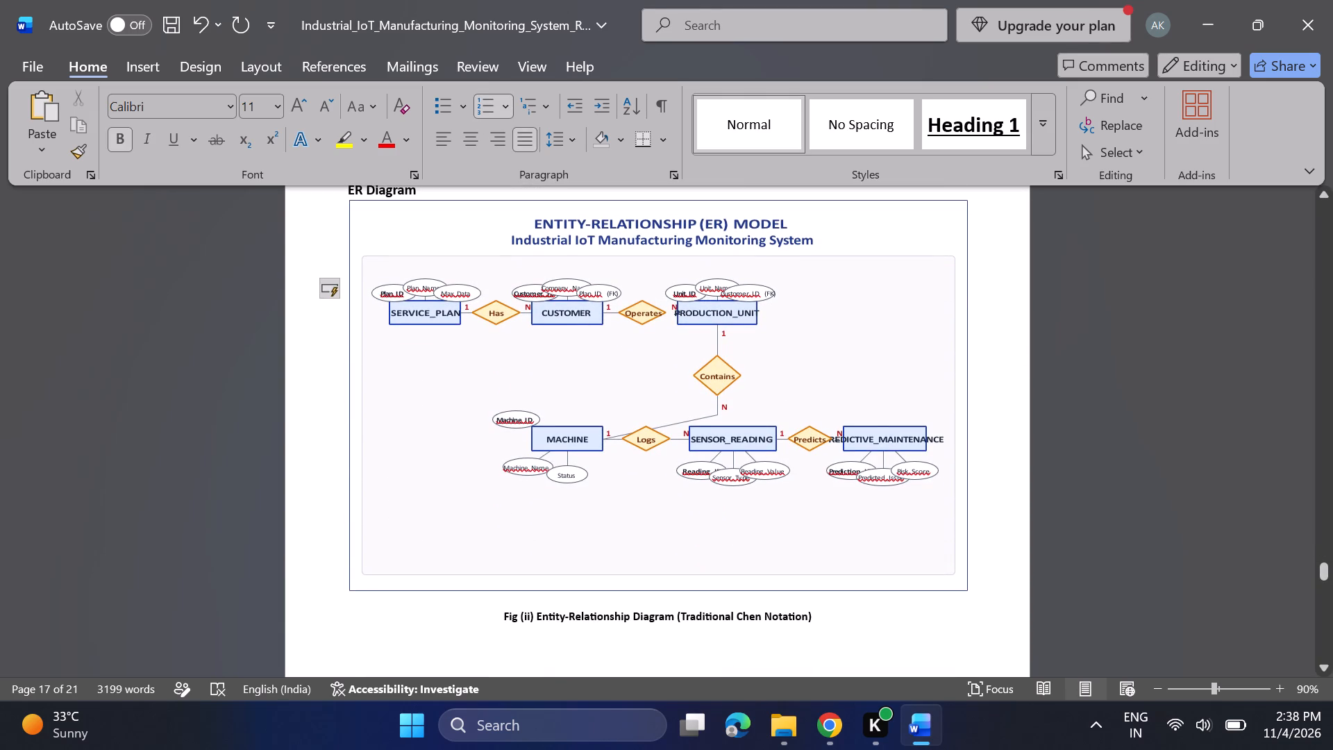
scroll(831, 496, down, 2)
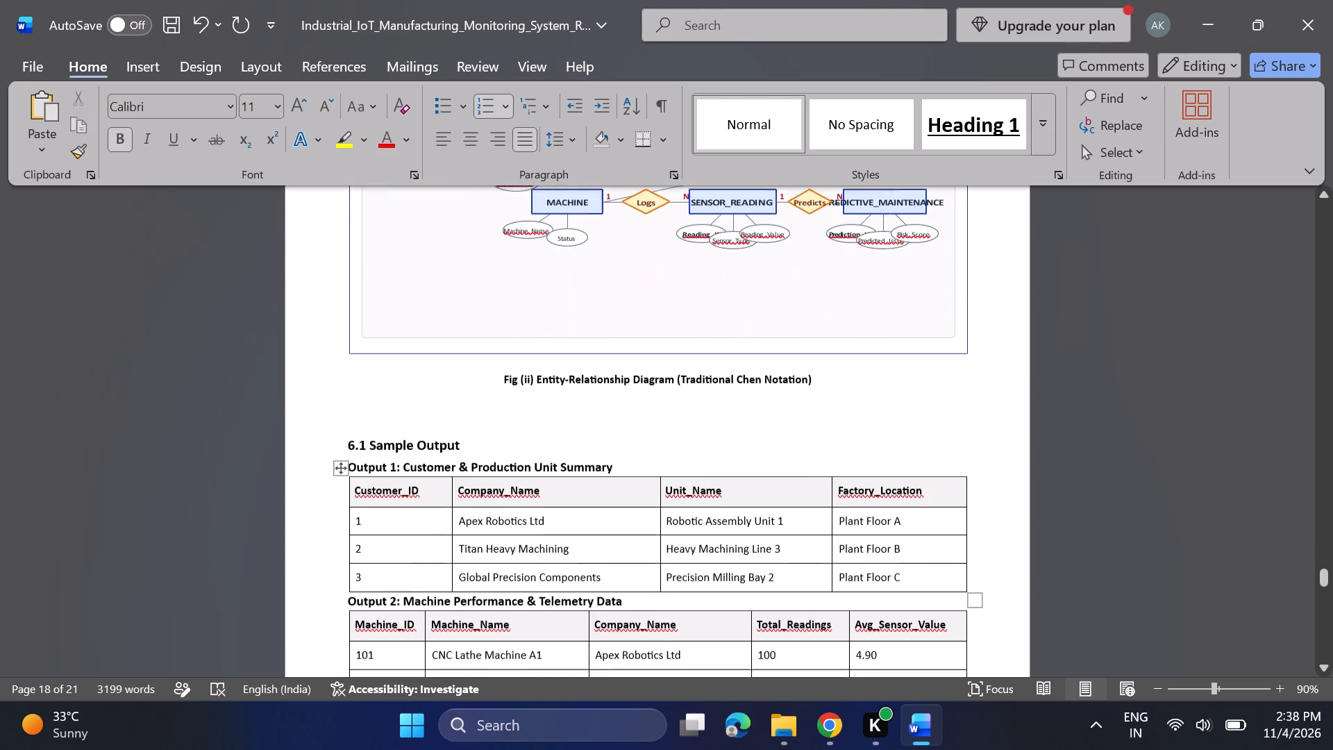
click(519, 353)
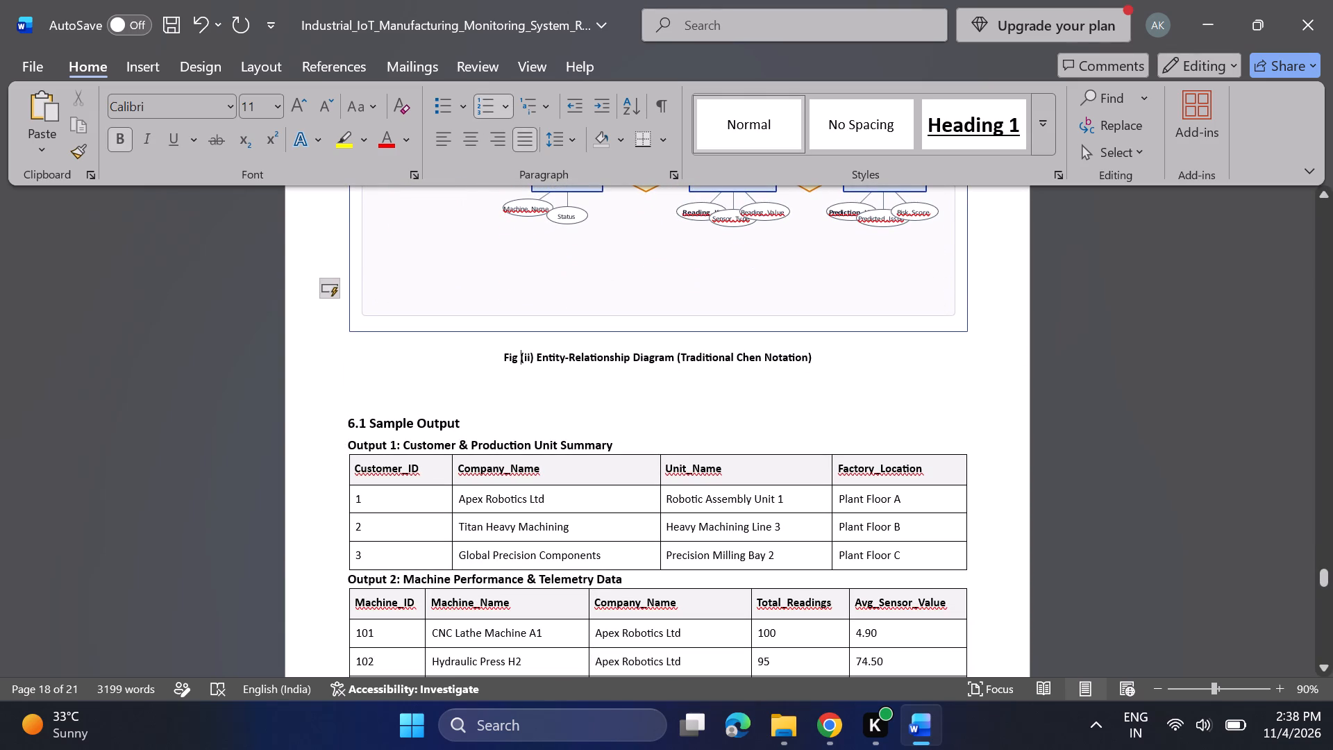
key(6)
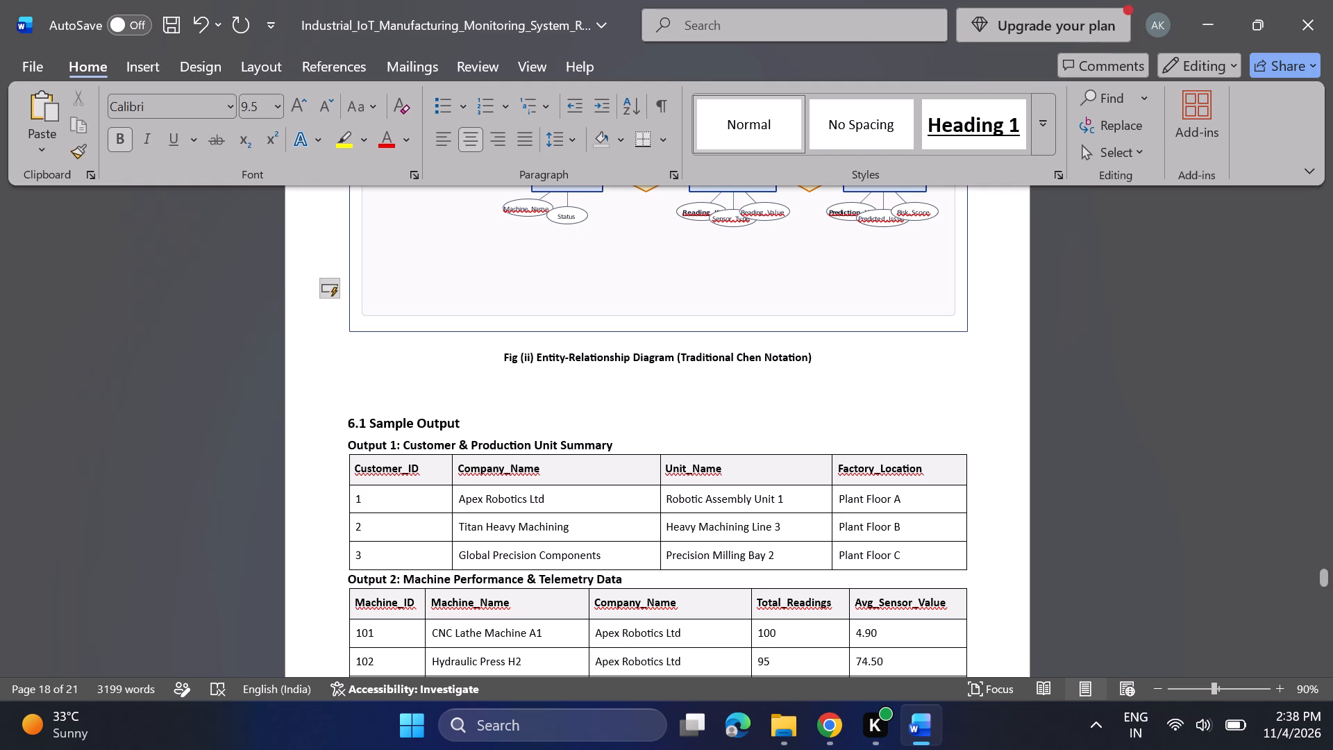
Make the Entity-Relationship Diagram caption italic and set its font size to 11.
click(144, 142)
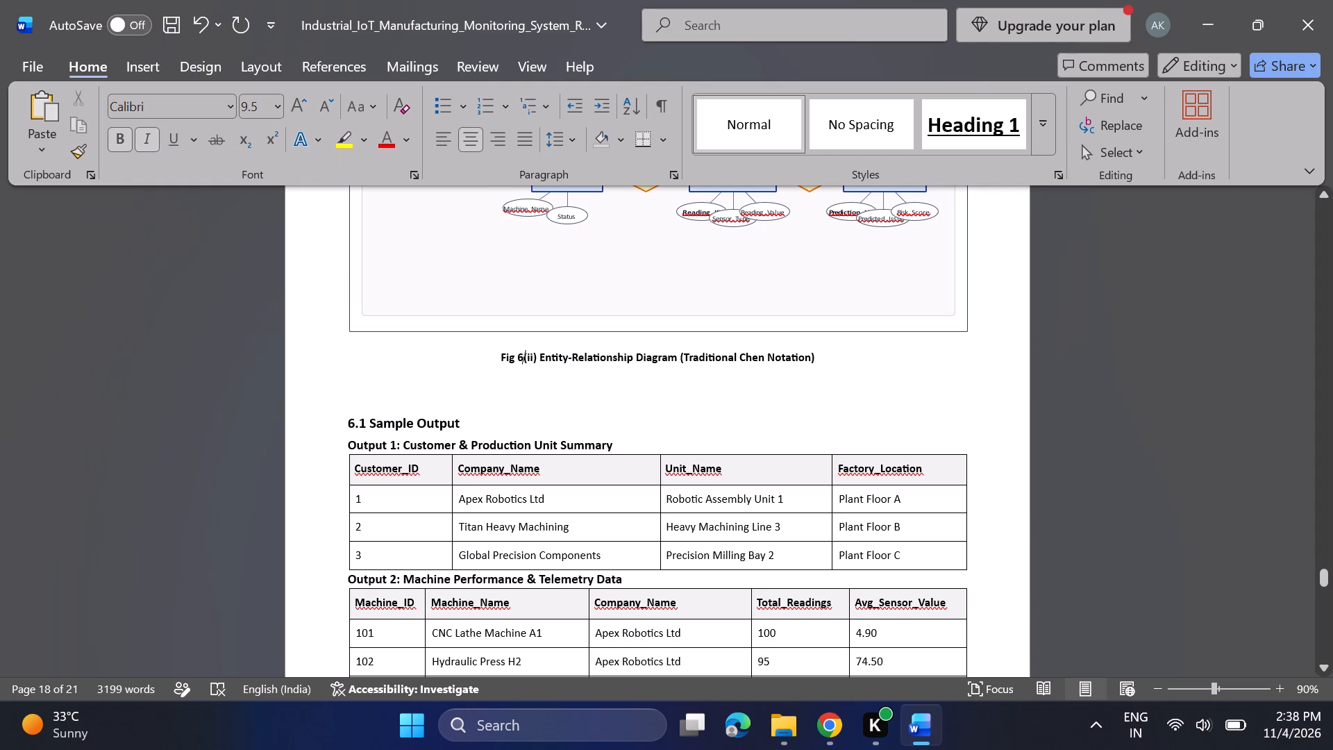
click(820, 345)
click(826, 357)
drag(826, 357, 460, 375)
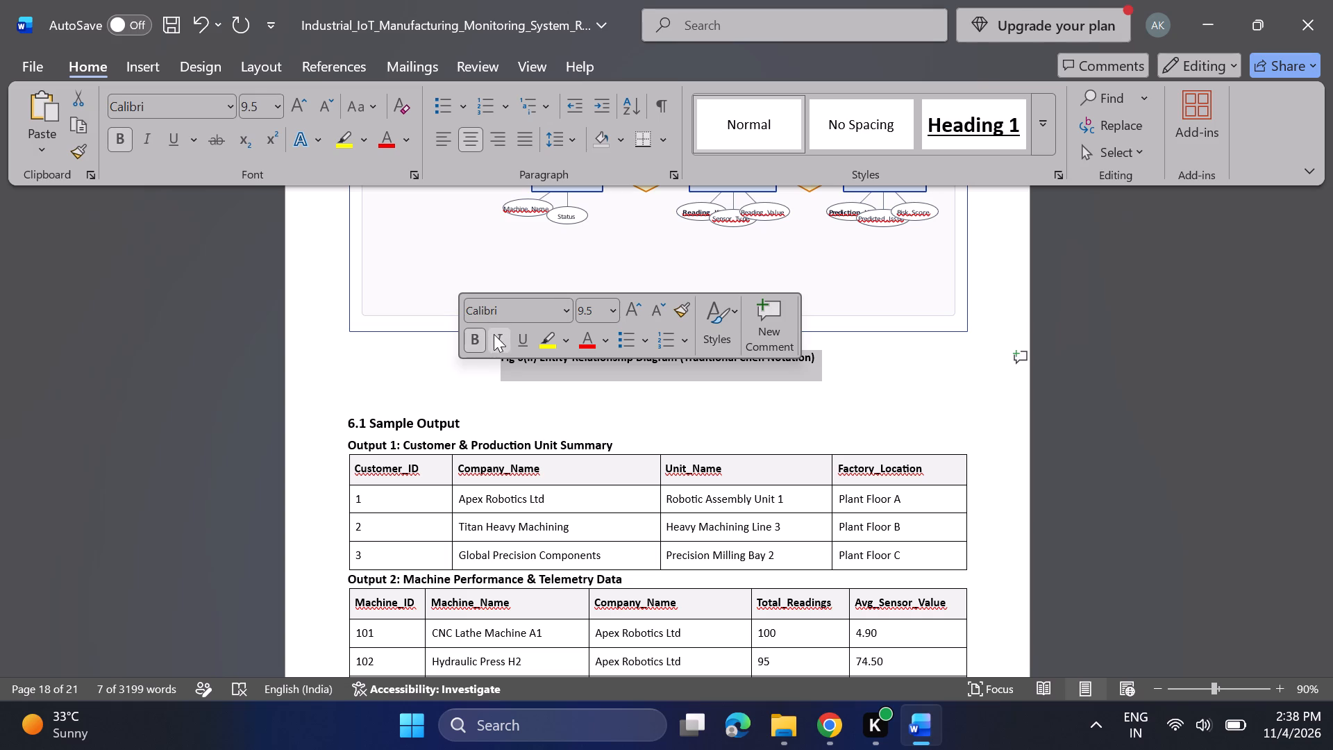
click(494, 334)
click(612, 309)
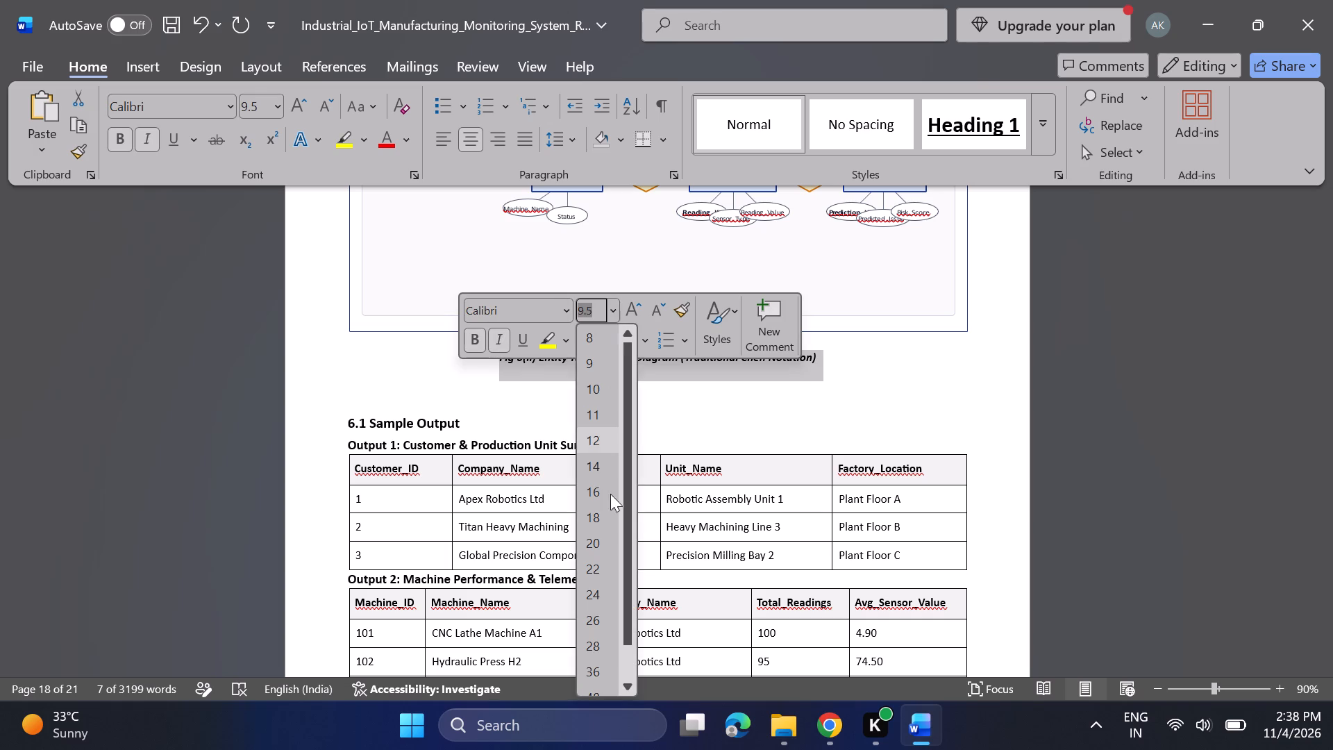
click(587, 407)
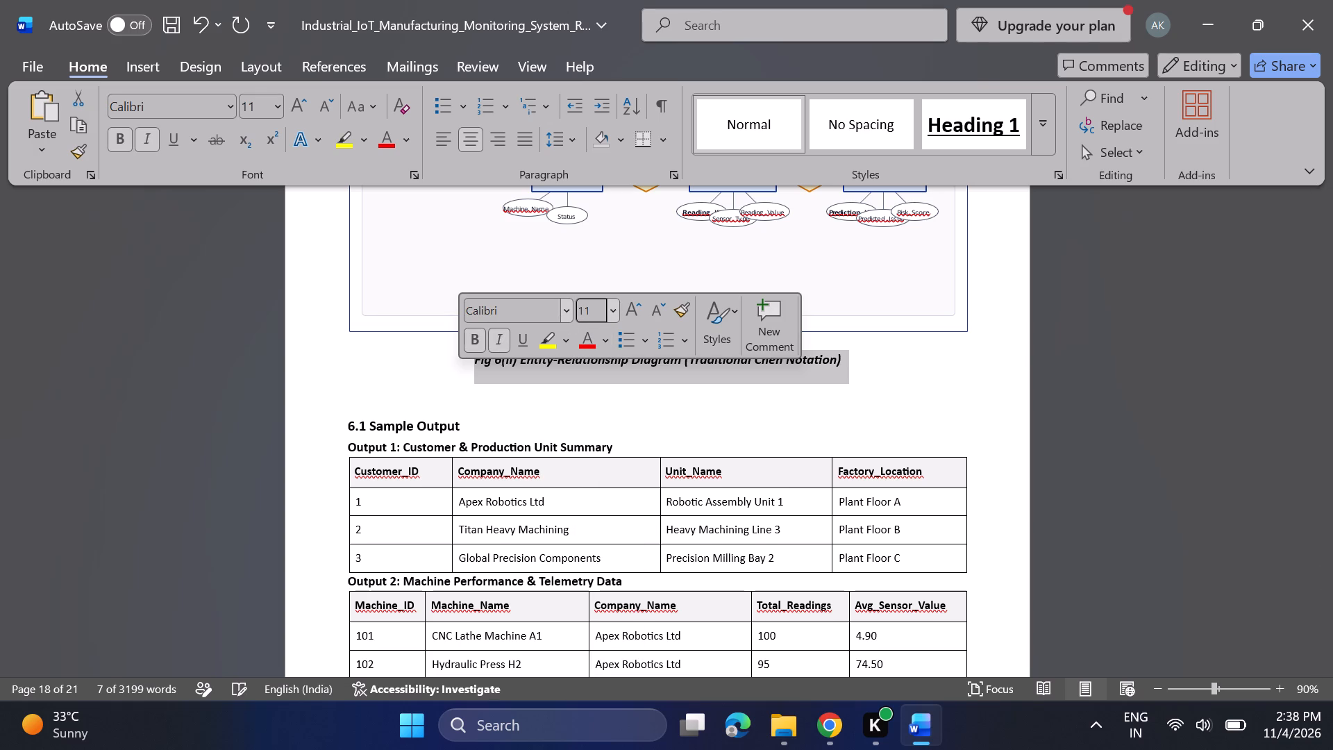
click(731, 423)
Review the rest of the report from 6.1 Sample Output through the Chapter 7 sections to the last pages.
scroll(731, 423, down, 1)
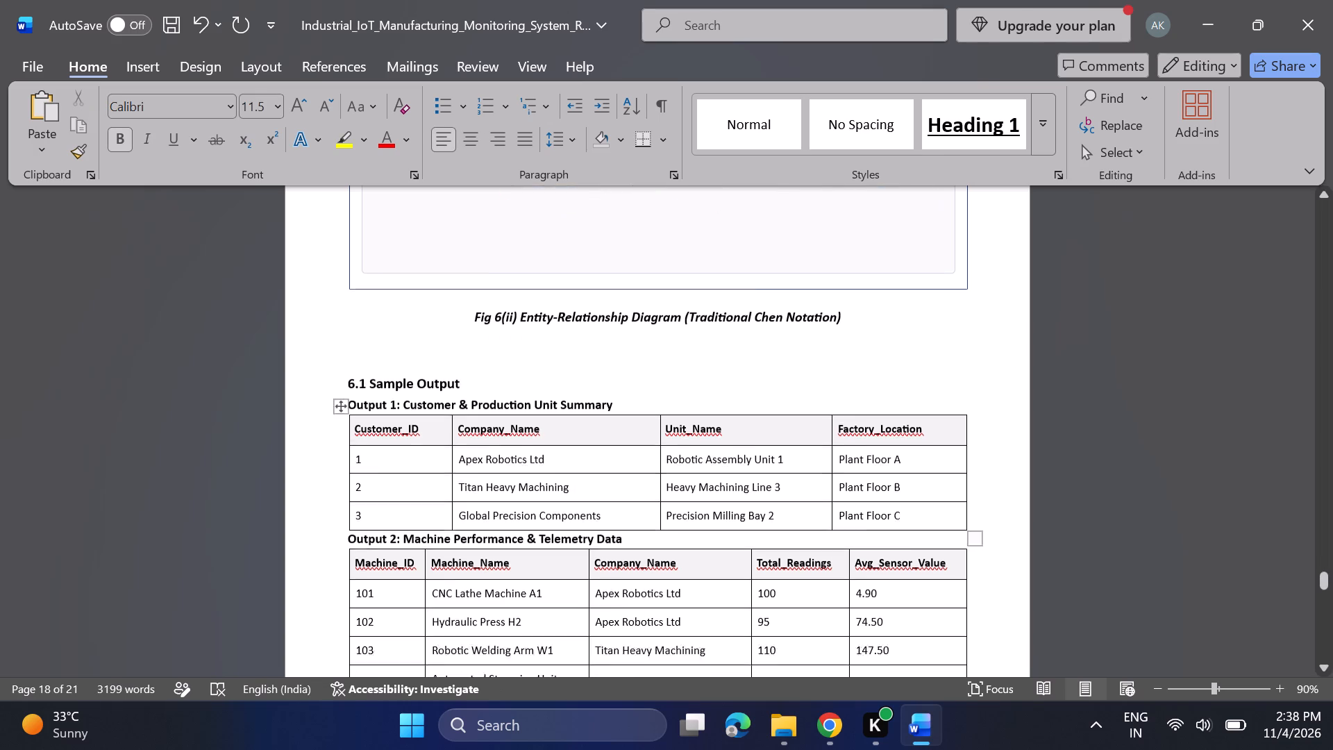
scroll(731, 423, down, 4)
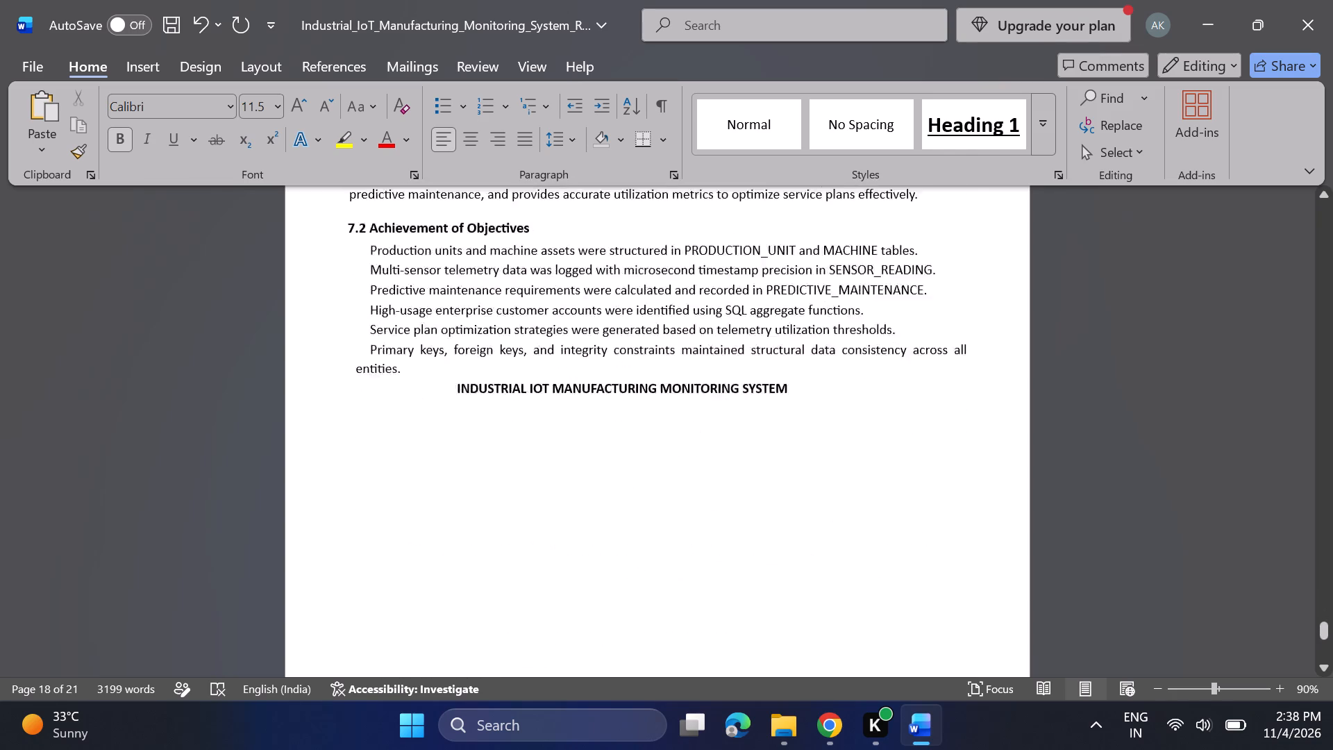
scroll(731, 423, down, 2)
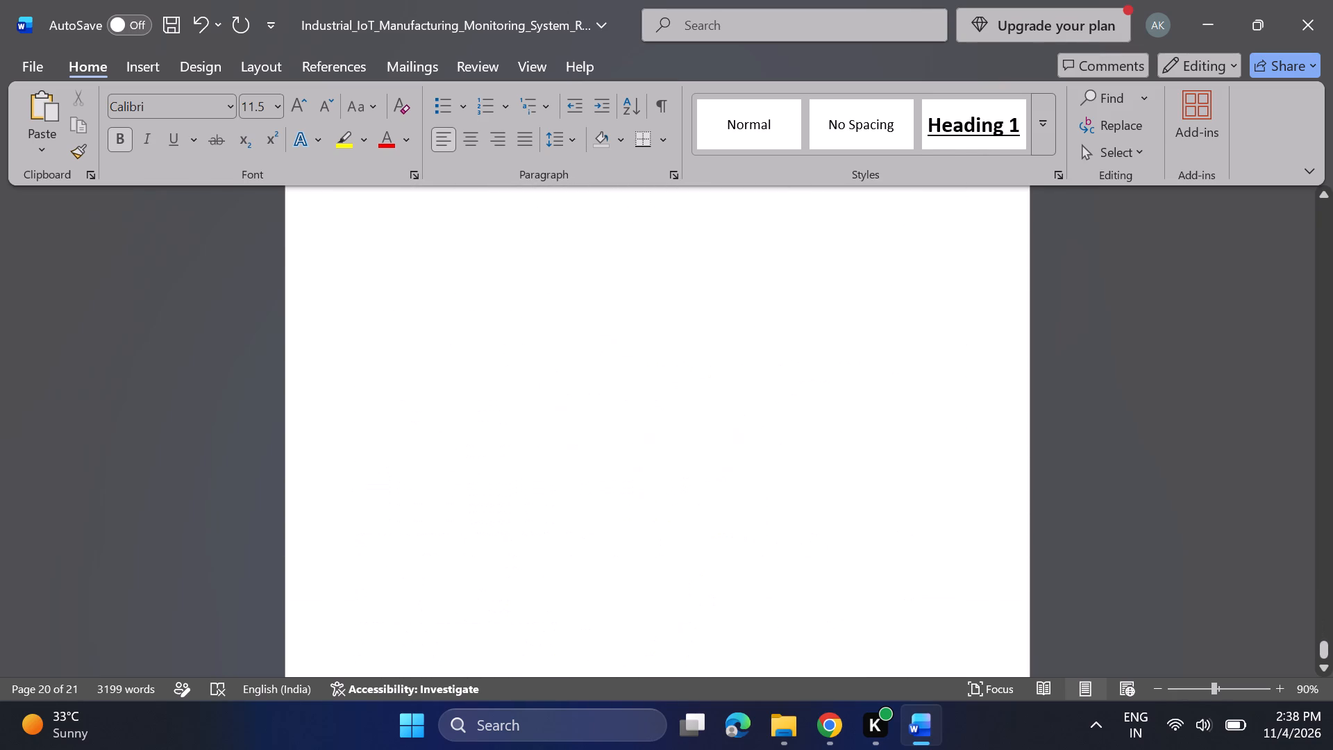
scroll(731, 423, down, 1)
Close the Industrial IoT report, saving its changes in the Downloads folder.
click(1322, 0)
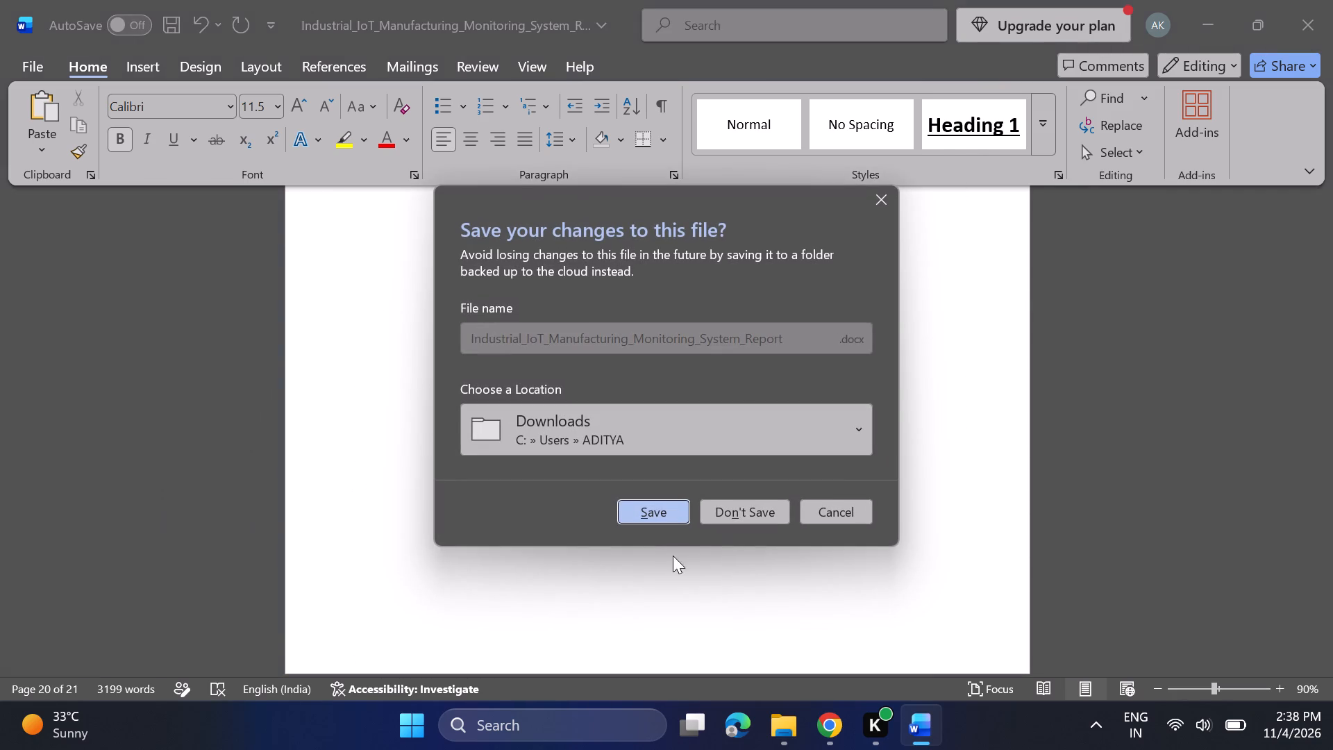
click(672, 511)
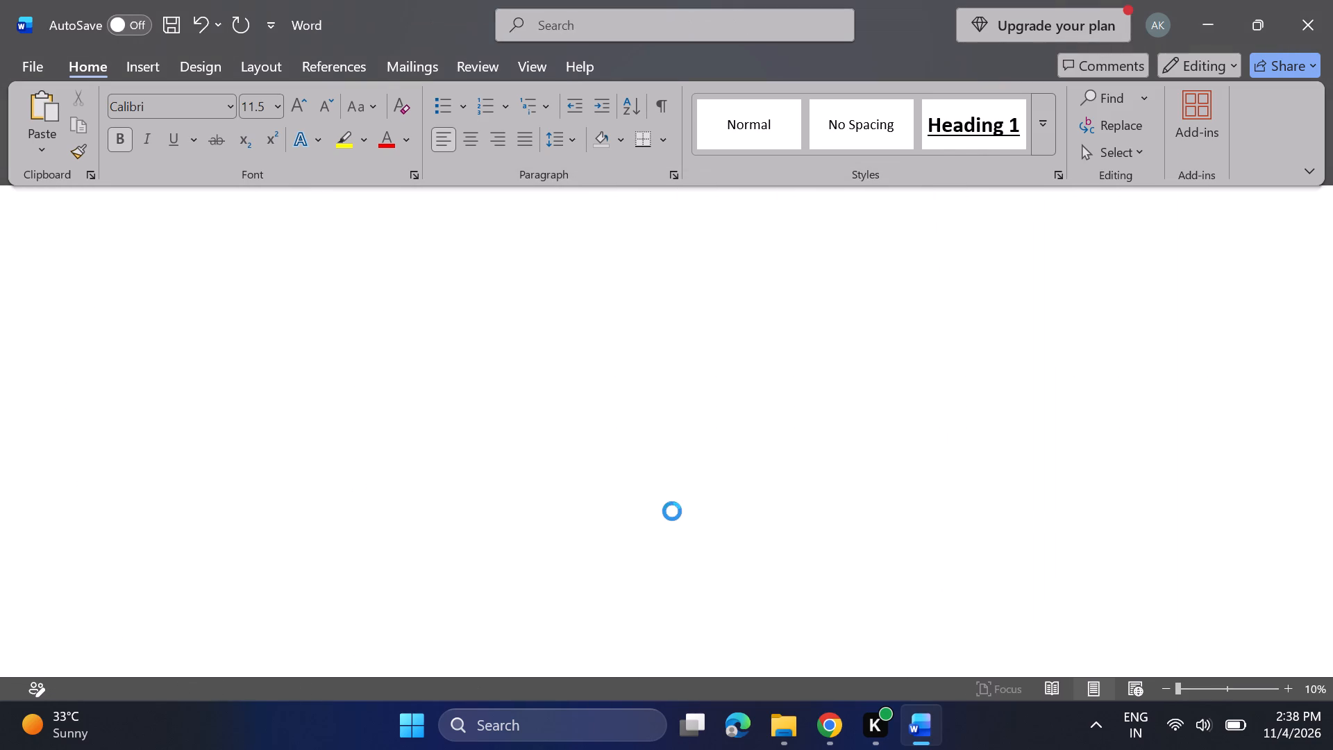
scroll(672, 511, up, 5)
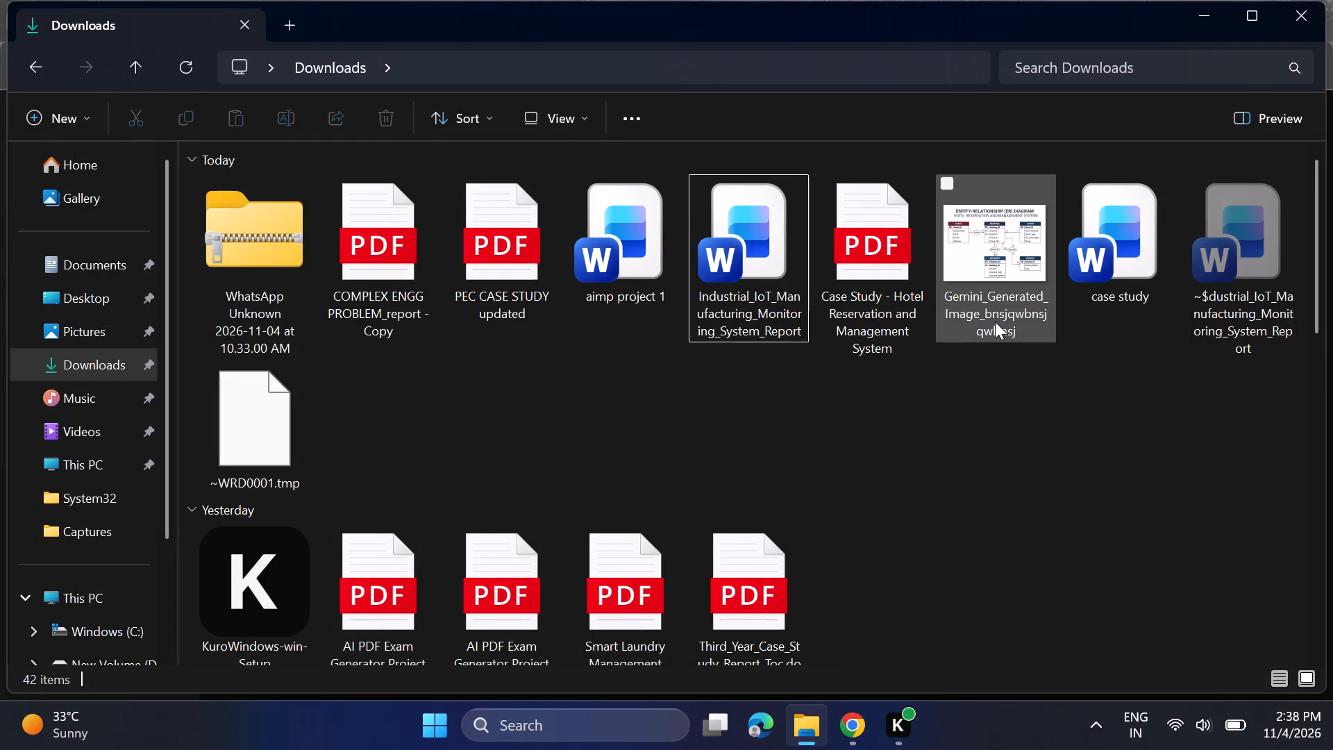